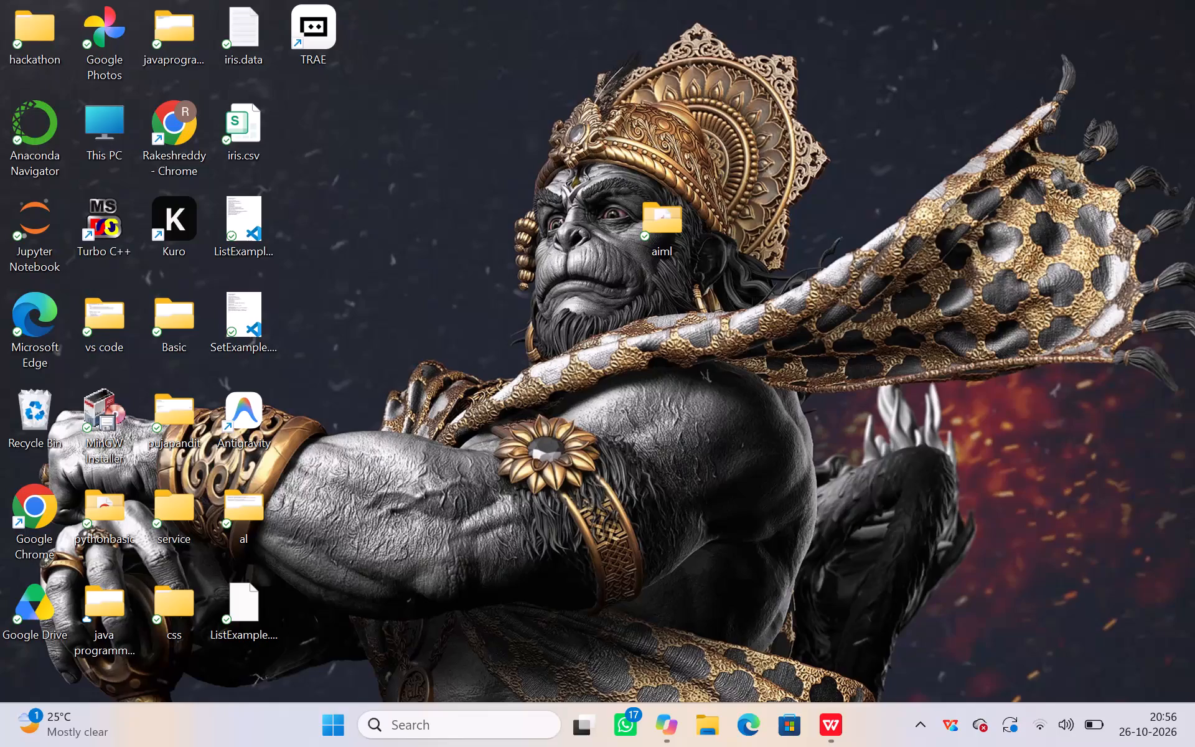
Switch to the roll number.pptx presentation in WPS Office and title the empty slide 10 "Registers".
{"action": "left_click", "coordinate": [826, 725]}
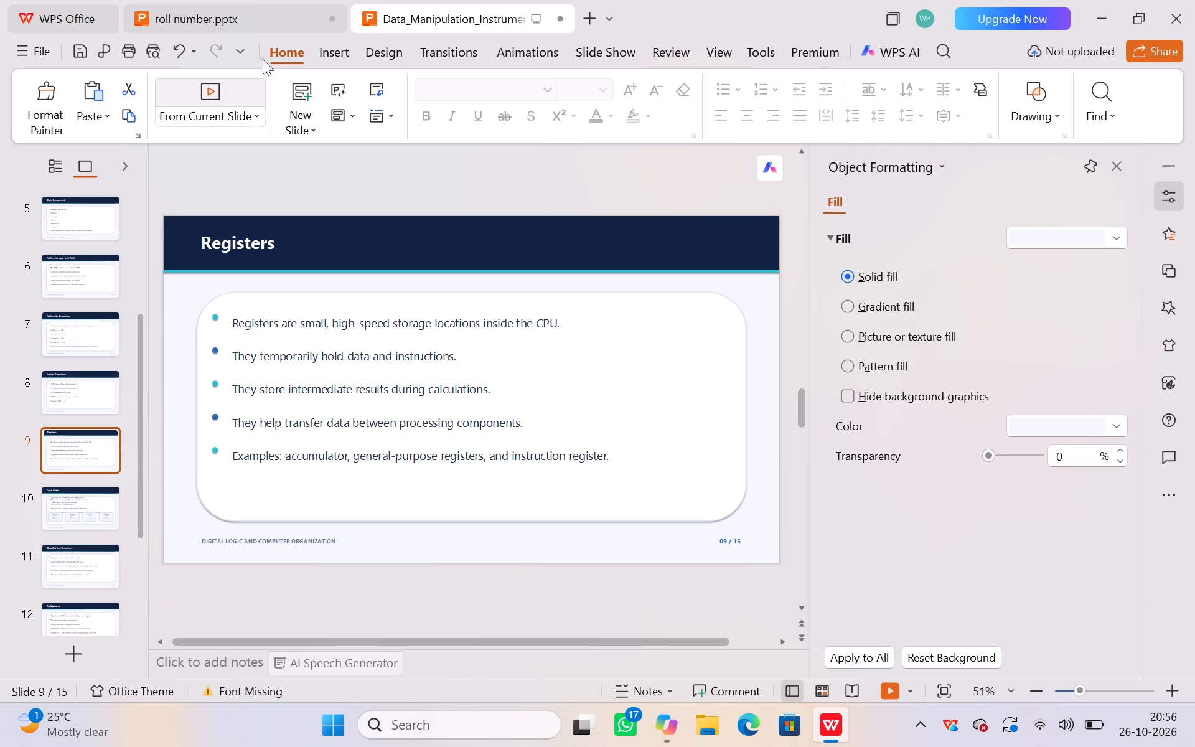
{"action": "left_click", "coordinate": [264, 9]}
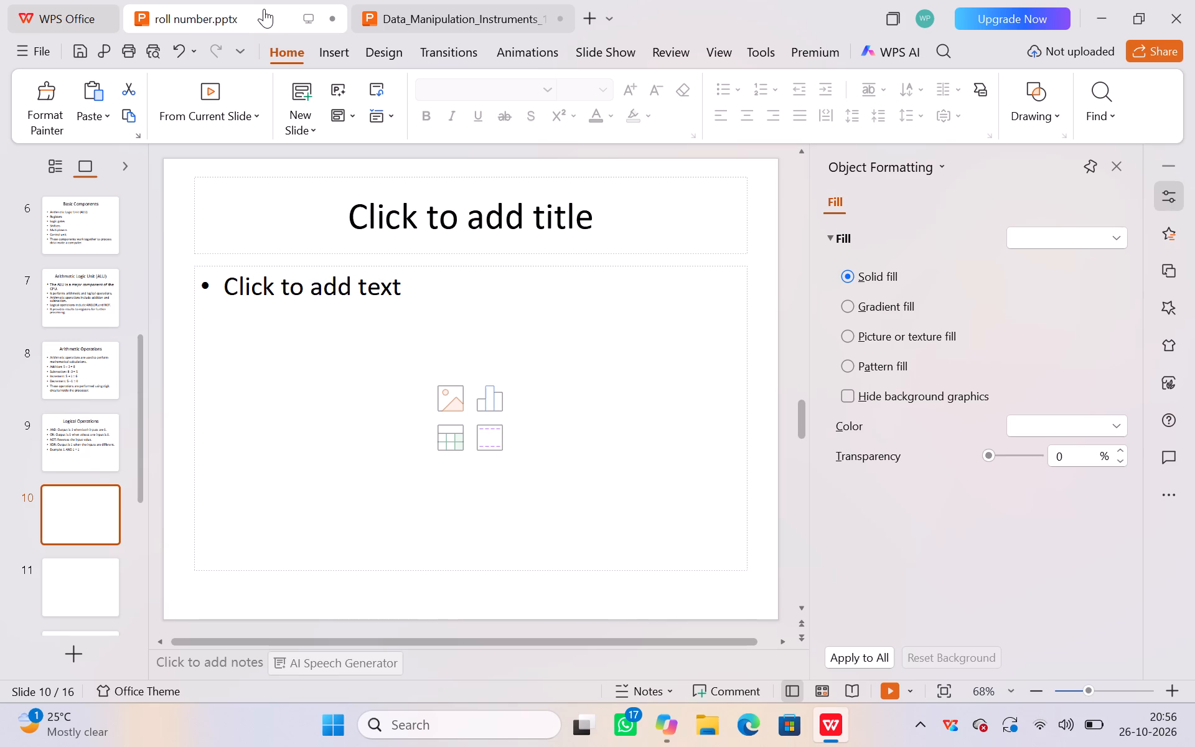
{"action": "left_click", "coordinate": [264, 9]}
{"action": "left_click", "coordinate": [264, 9]}
{"action": "left_click", "coordinate": [357, 190]}
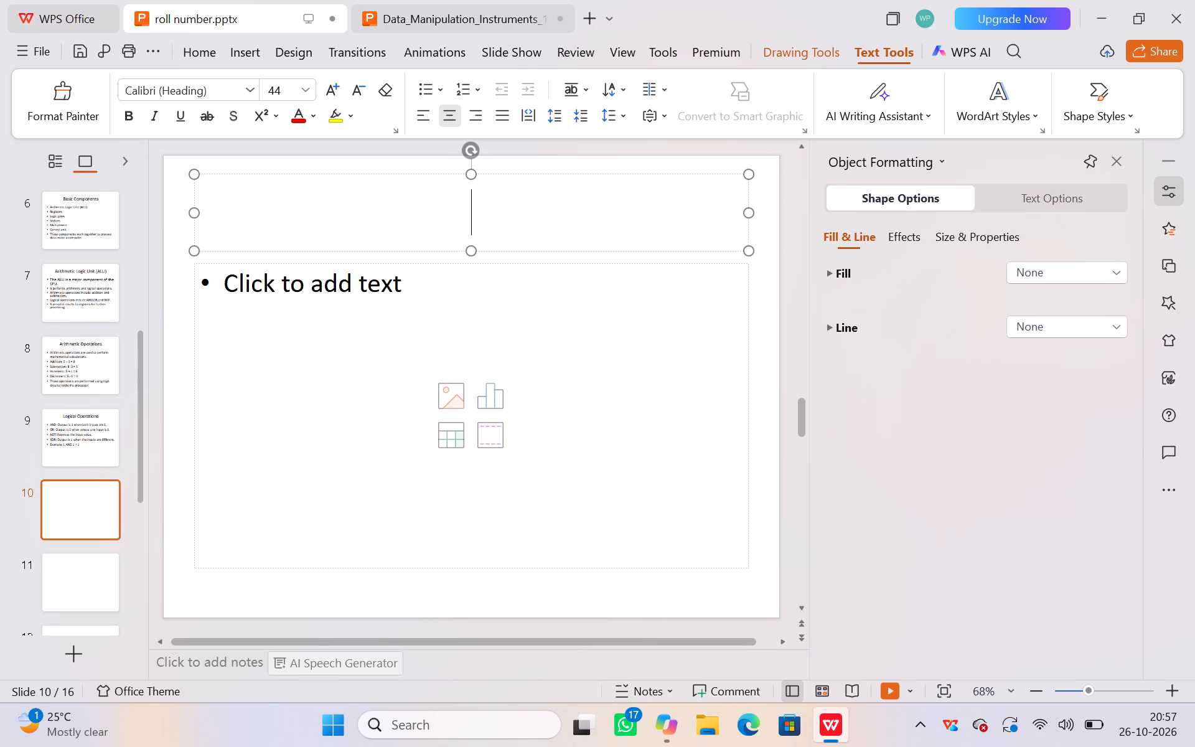
{"action": "key", "text": "r"}
{"action": "type", "text": "egisters"}
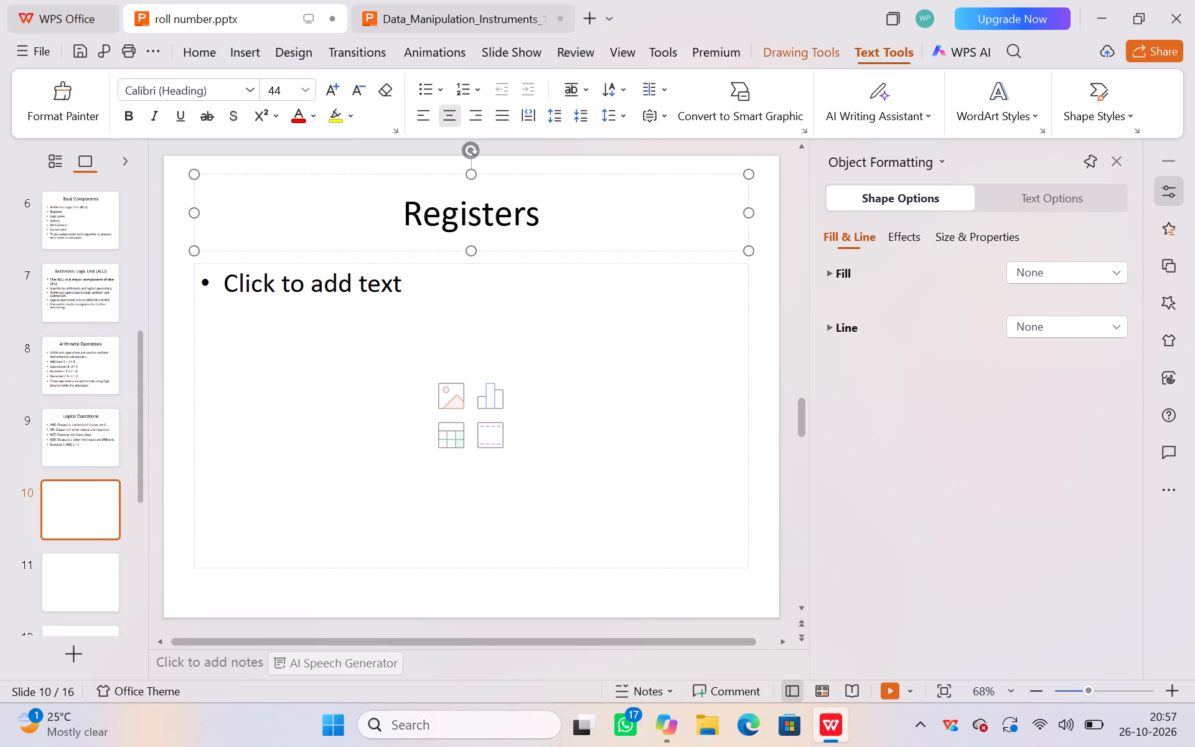
Enter the first body bullet on slide 10: "Registers are small ,high-speed storage locations inside the CPU.".
{"action": "left_click", "coordinate": [341, 273]}
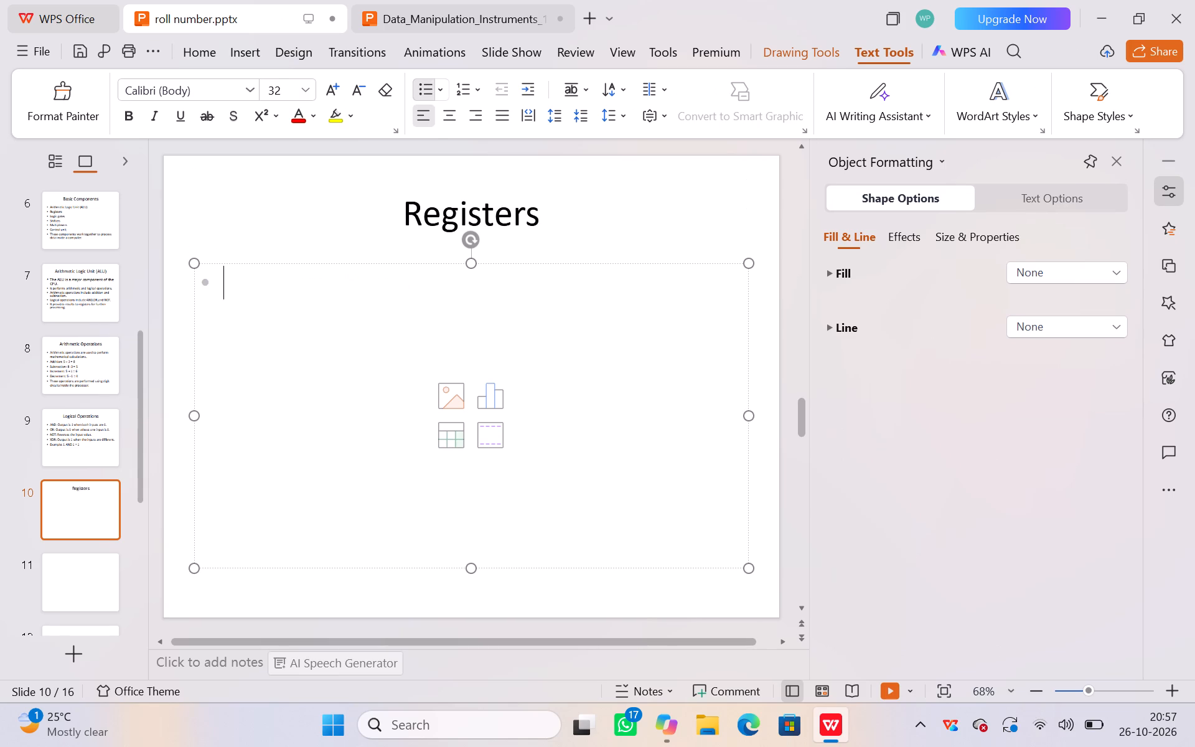
{"action": "key", "text": "r"}
{"action": "type", "text": "egisters"}
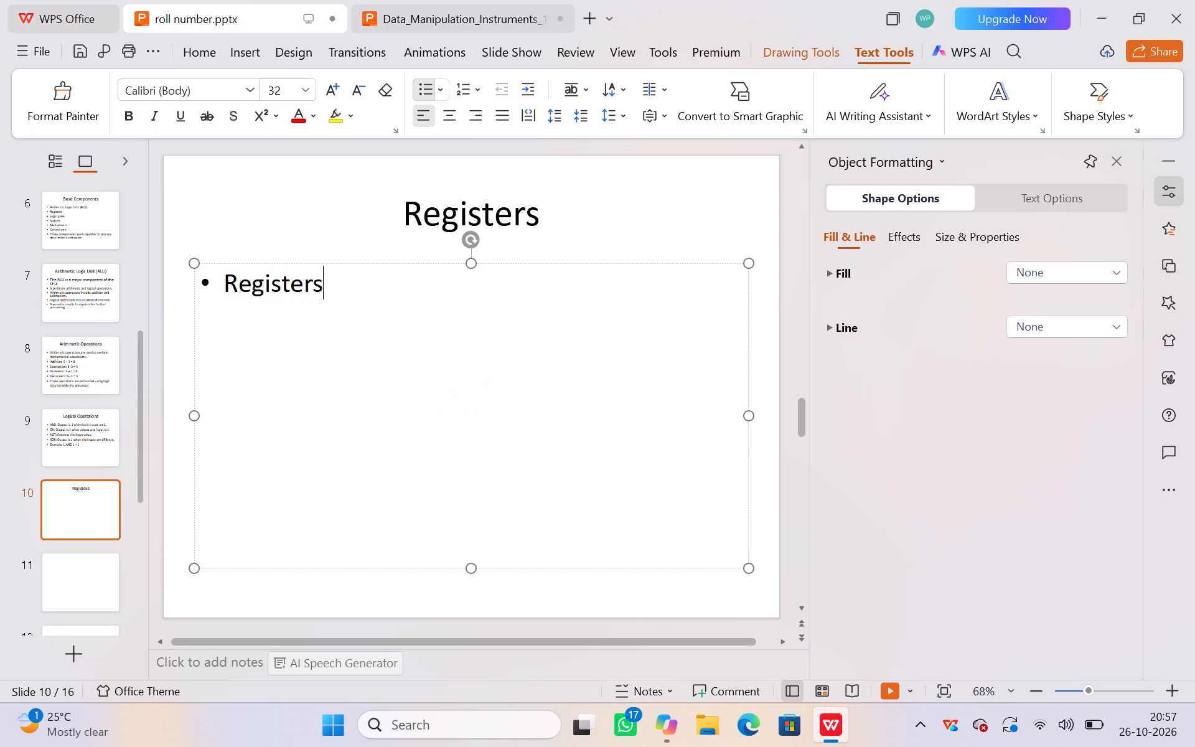
{"action": "key", "text": "space"}
{"action": "type", "text": "are small"}
{"action": "key", "text": "space"}
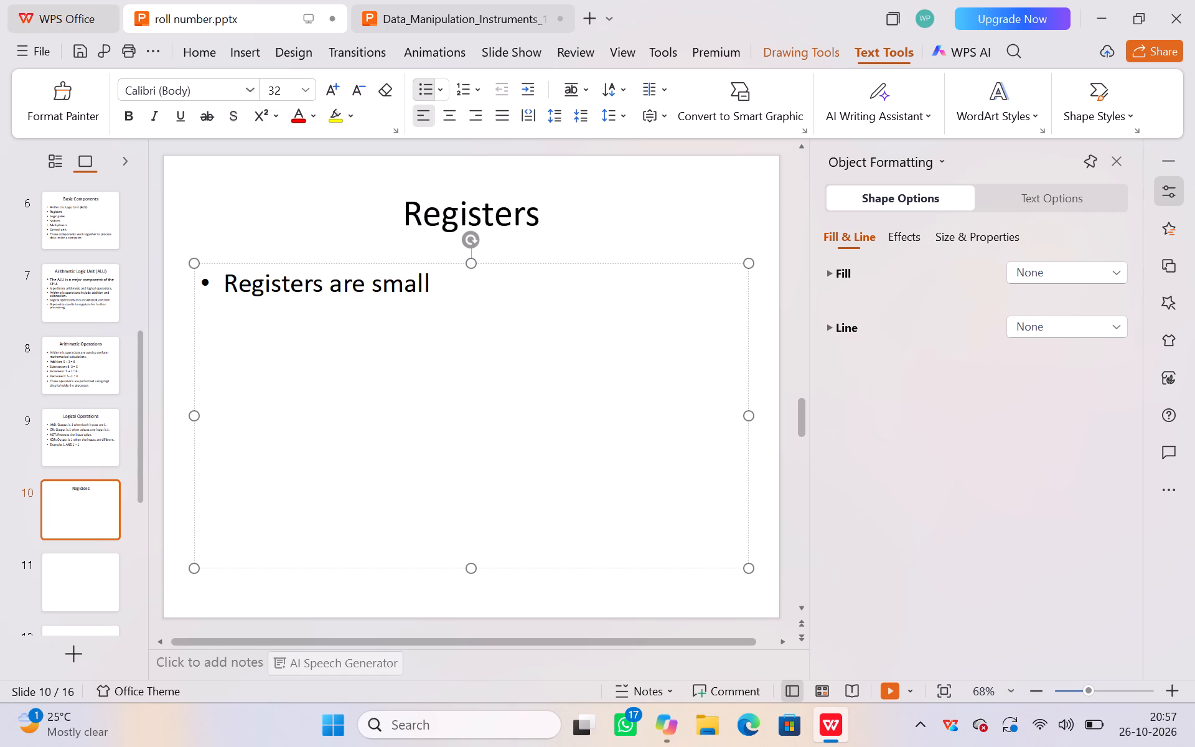
{"action": "key", "text": "comma"}
{"action": "type", "text": "high"}
{"action": "key", "text": "space"}
{"action": "key", "text": "BackSpace"}
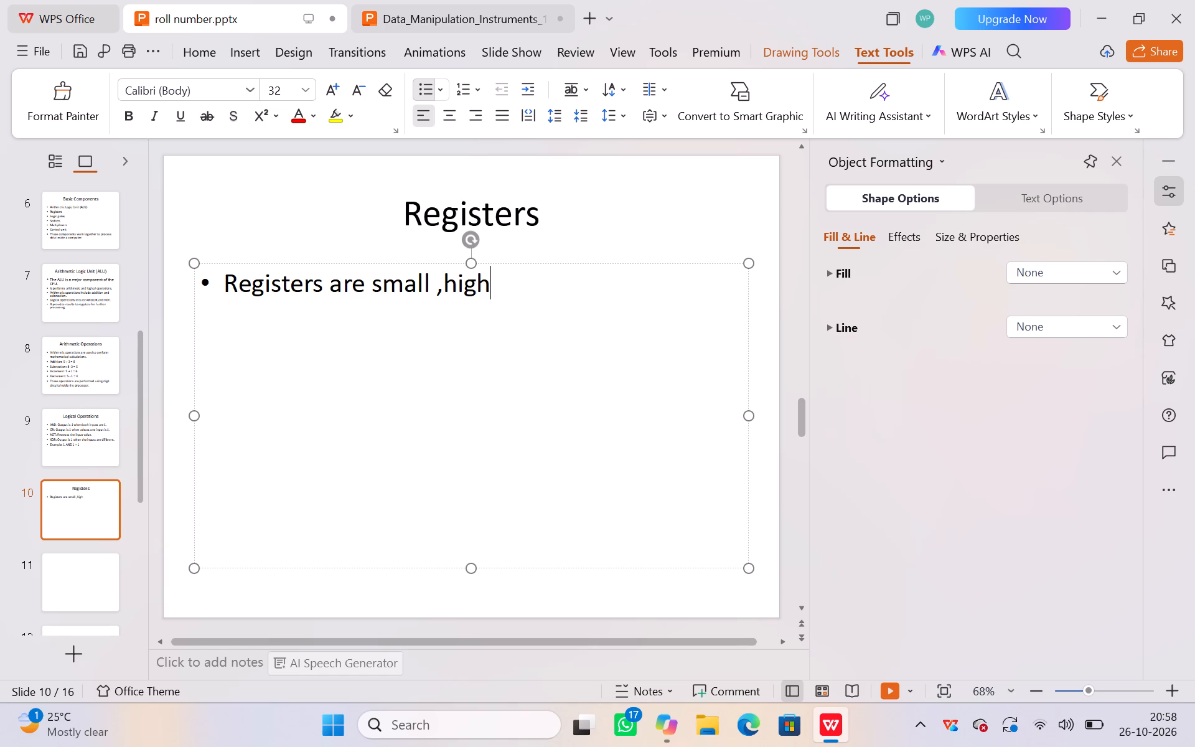
{"action": "key", "text": "shift+underscore"}
{"action": "key", "text": "BackSpace"}
{"action": "key", "text": "minus"}
{"action": "type", "text": "speed"}
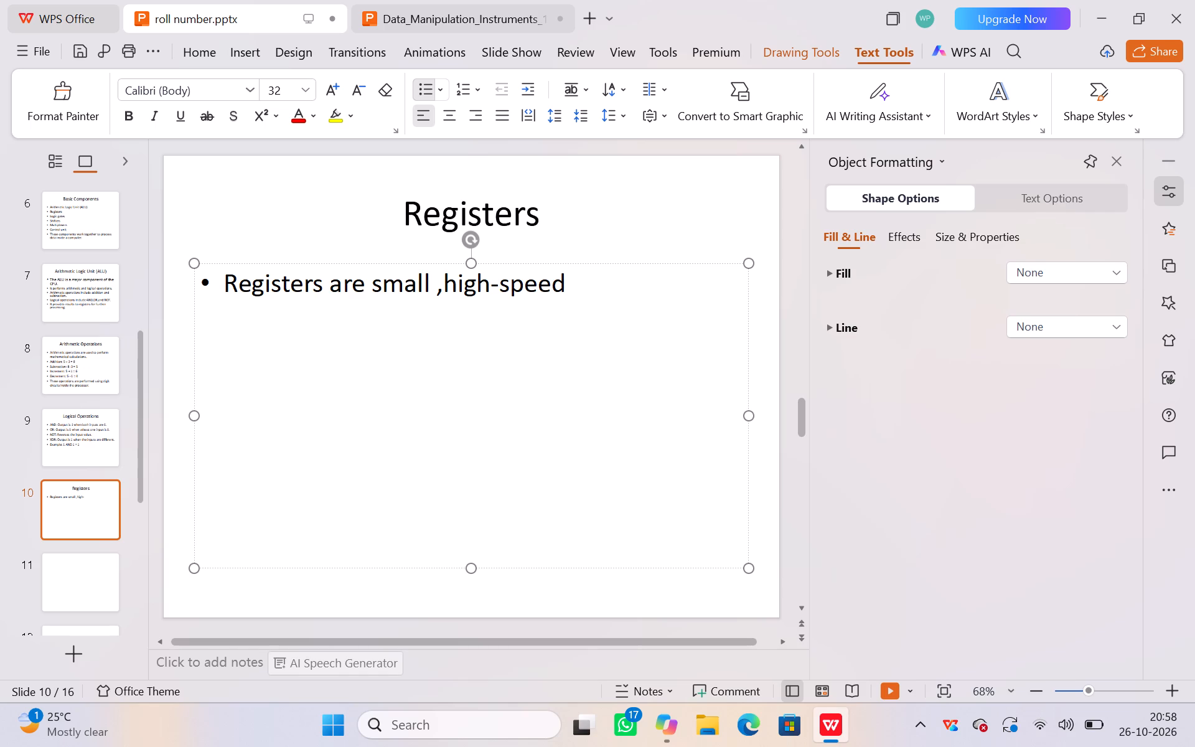
{"action": "key", "text": "space"}
{"action": "type", "text": "storage"}
{"action": "key", "text": "space"}
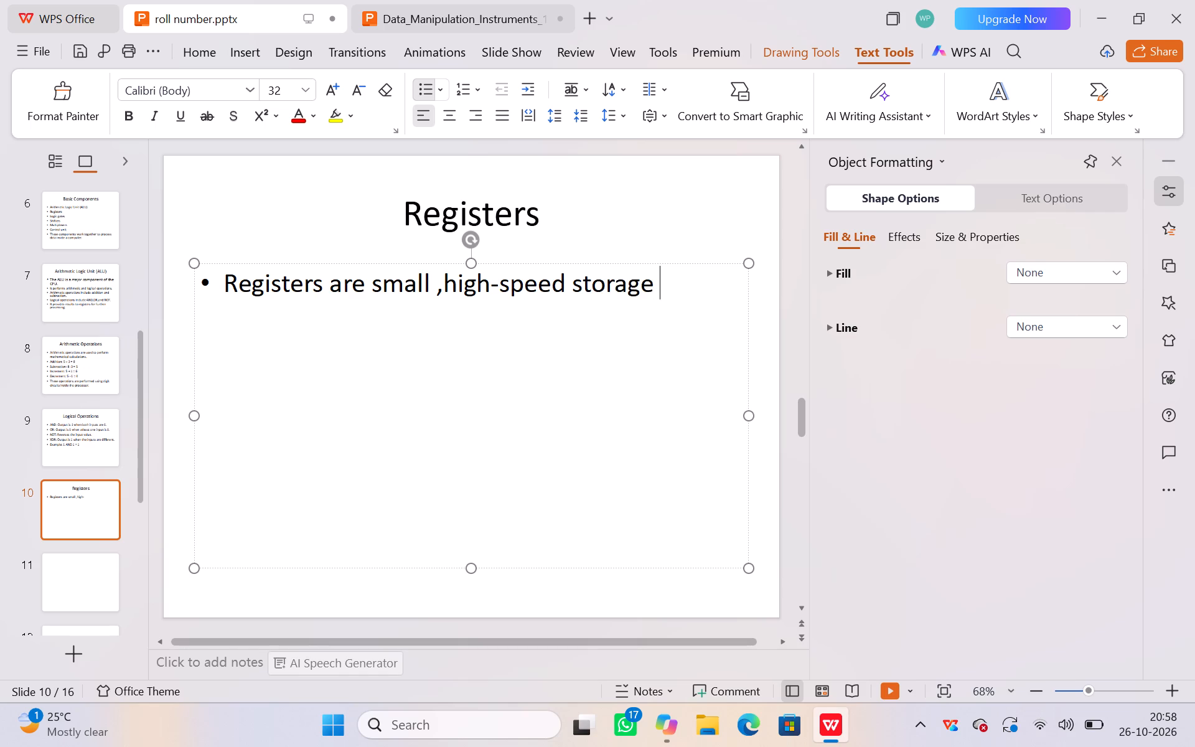
{"action": "type", "text": "lo"}
{"action": "type", "text": "ca"}
{"action": "type", "text": "tio"}
{"action": "type", "text": "ns"}
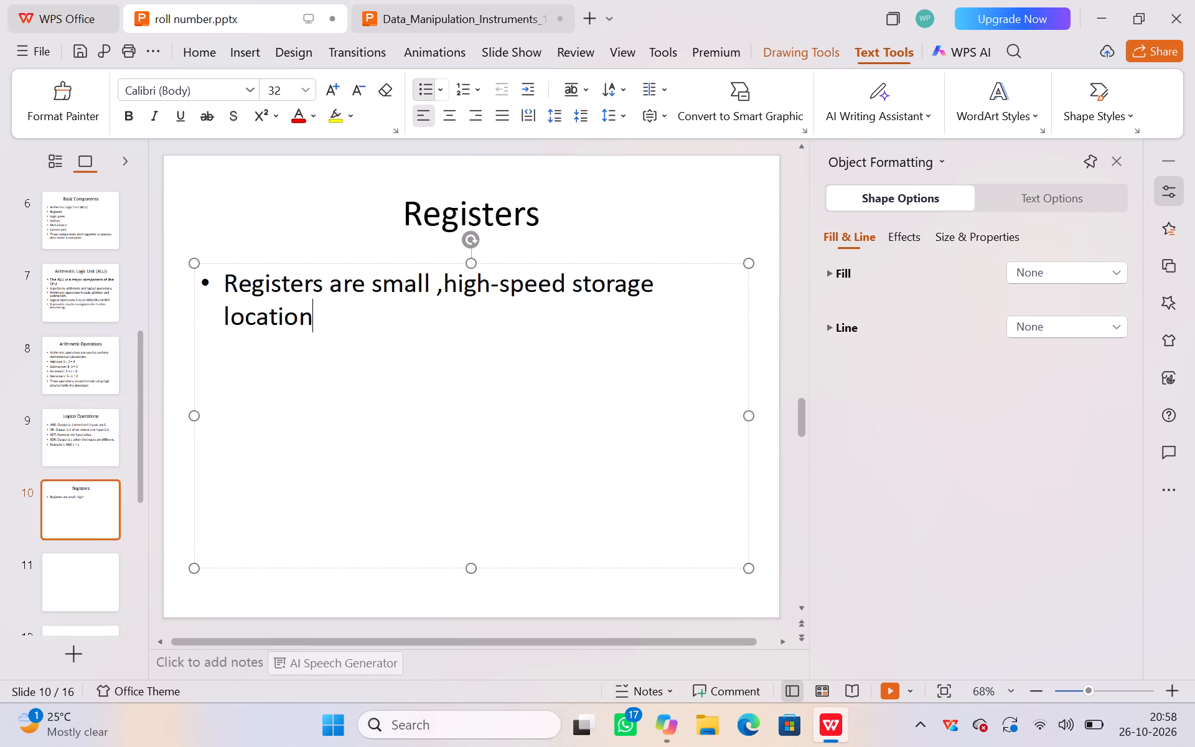
{"action": "key", "text": "space"}
{"action": "type", "text": "inside"}
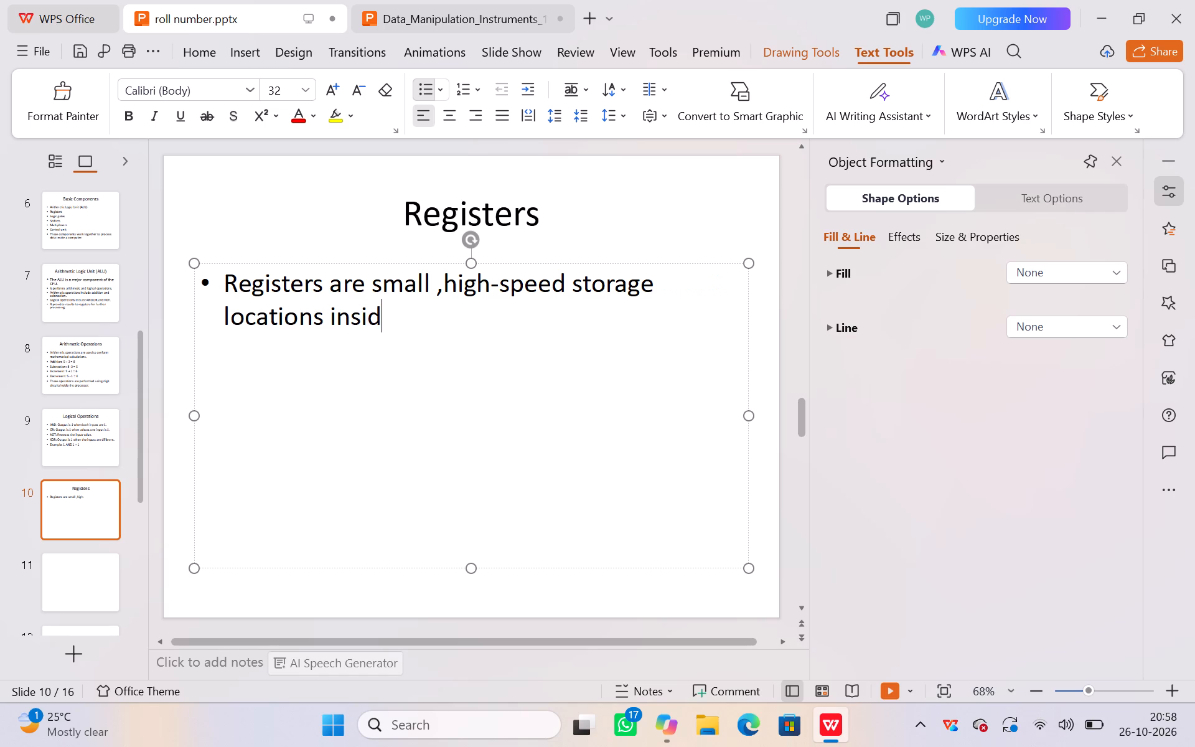
{"action": "key", "text": "space"}
{"action": "type", "text": "the"}
{"action": "key", "text": "space"}
{"action": "key", "text": "c"}
{"action": "type", "text": "PU"}
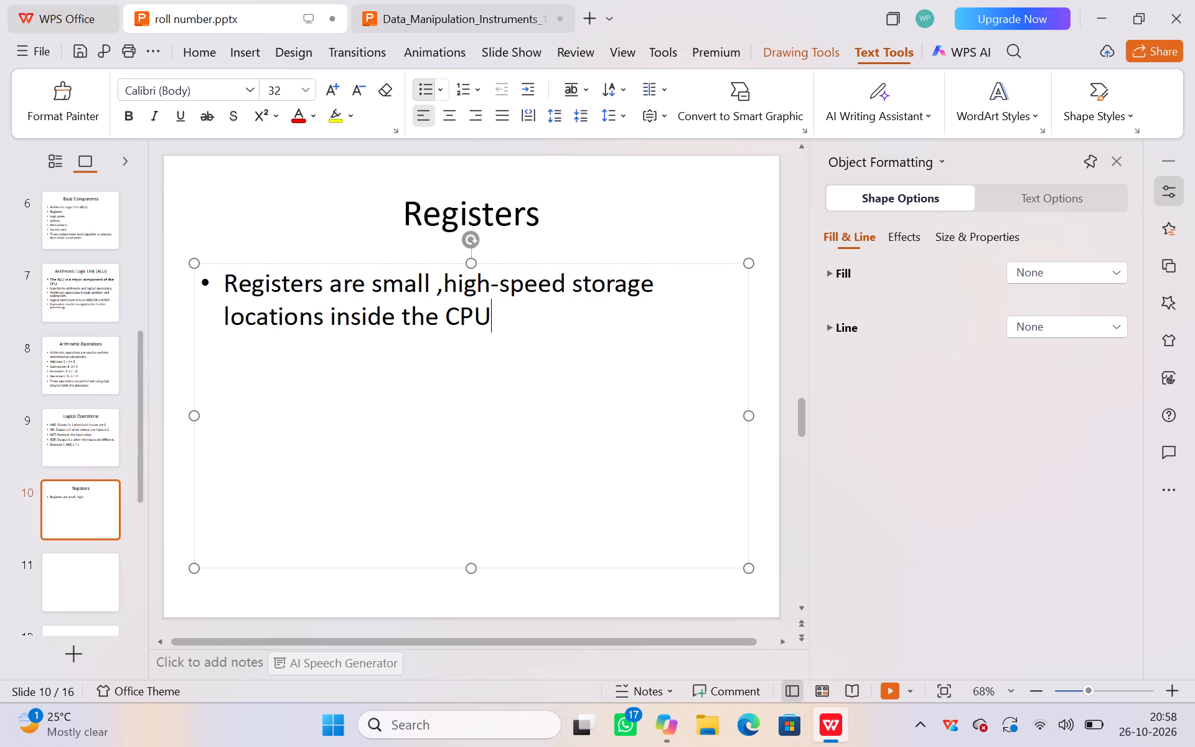
{"action": "key", "text": "period"}
Add a second bullet to the Registers slide: "They temporarily hold data and instructions.".
{"action": "key", "text": "Return"}
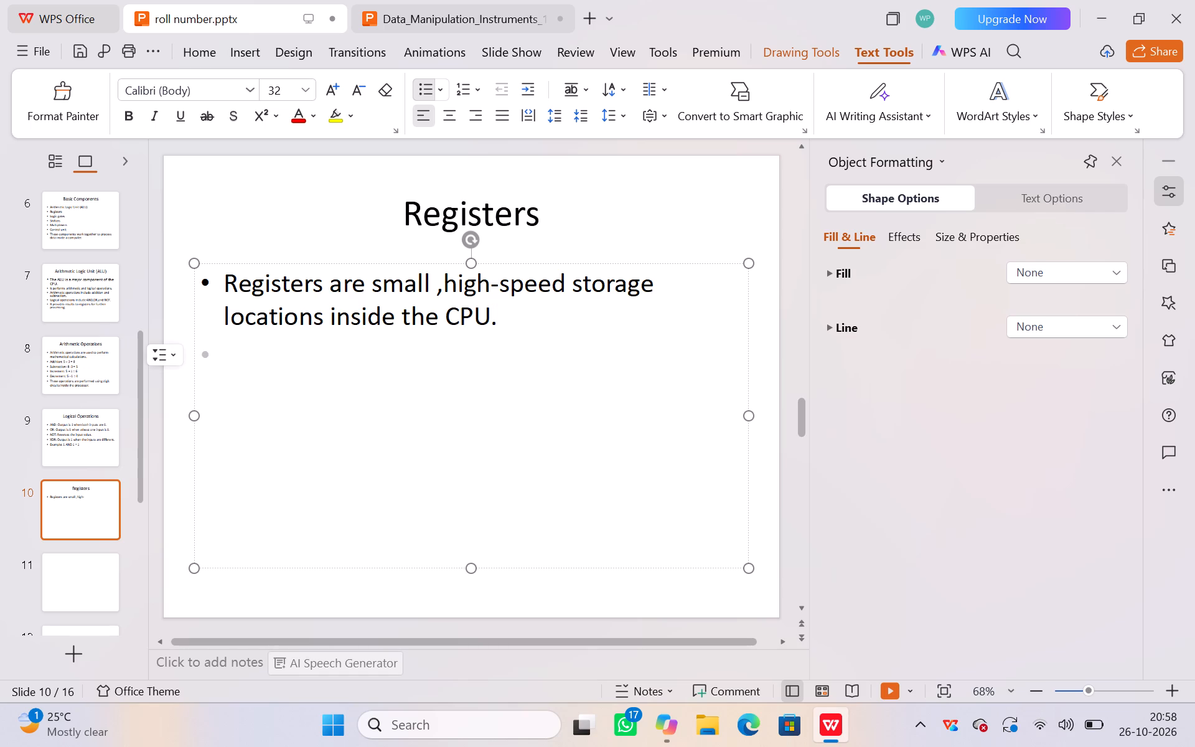
{"action": "key", "text": "t"}
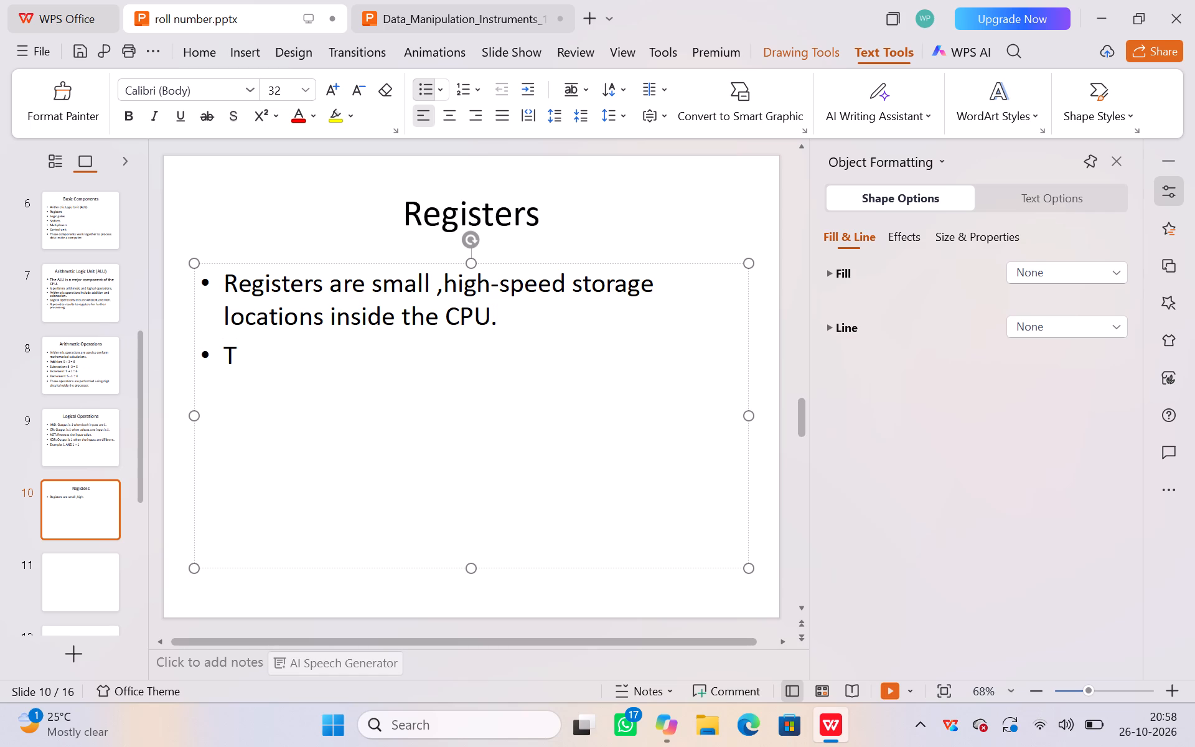
{"action": "type", "text": "hey"}
{"action": "key", "text": "space"}
{"action": "type", "text": "temporar"}
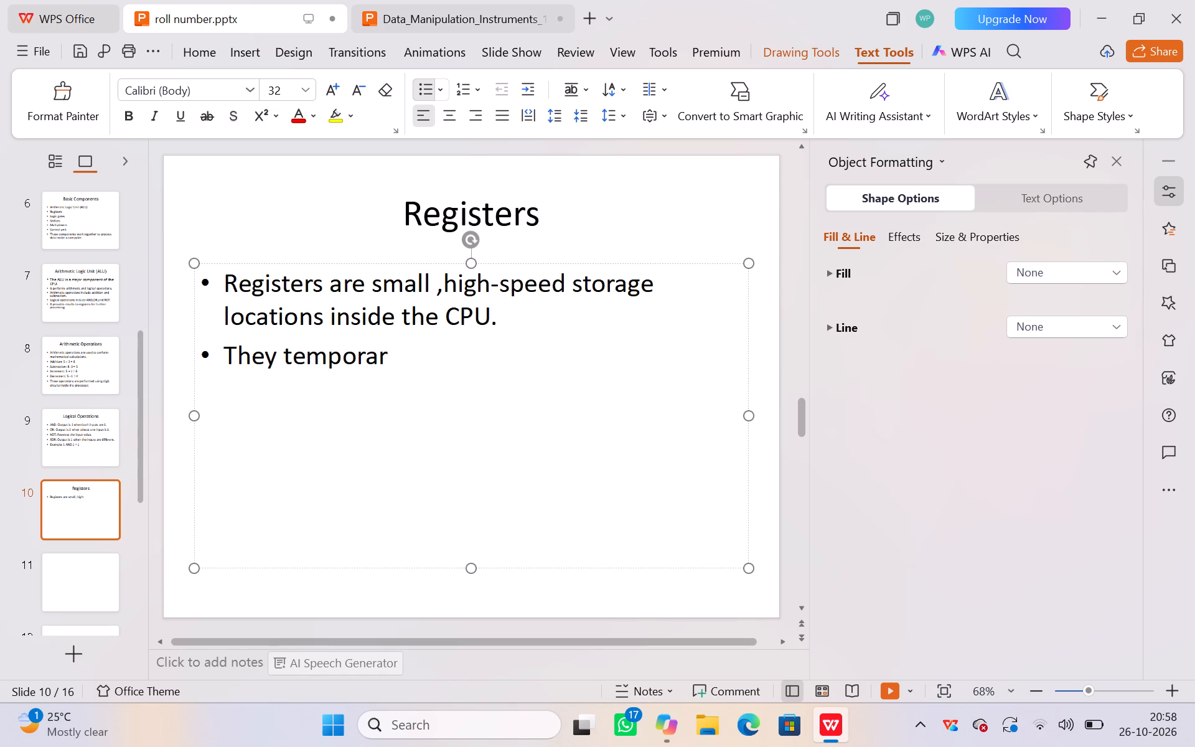
{"action": "key", "text": "i"}
{"action": "type", "text": "ly"}
{"action": "key", "text": "space"}
{"action": "type", "text": "hold"}
{"action": "key", "text": "space"}
{"action": "type", "text": "da"}
{"action": "type", "text": "ta and inst"}
{"action": "type", "text": "ructions"}
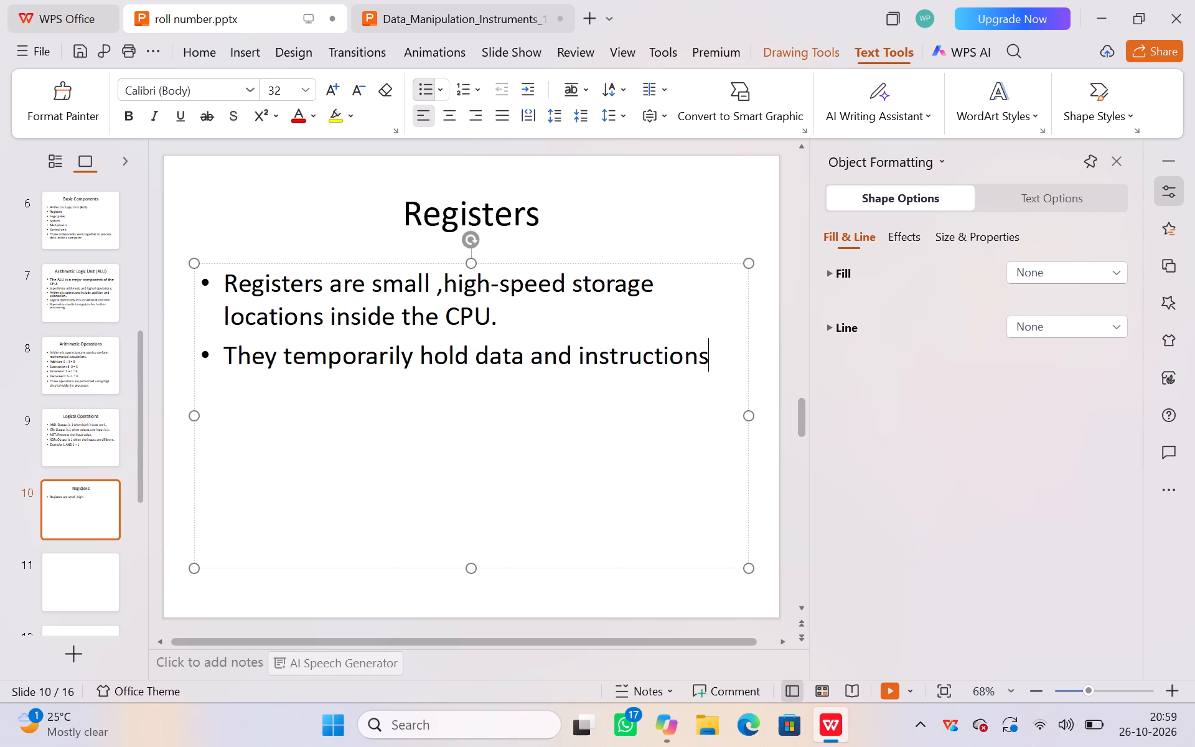
{"action": "key", "text": "period"}
Add a third bullet to the Registers slide: "They store intermediate results during calculations.".
{"action": "key", "text": "Return"}
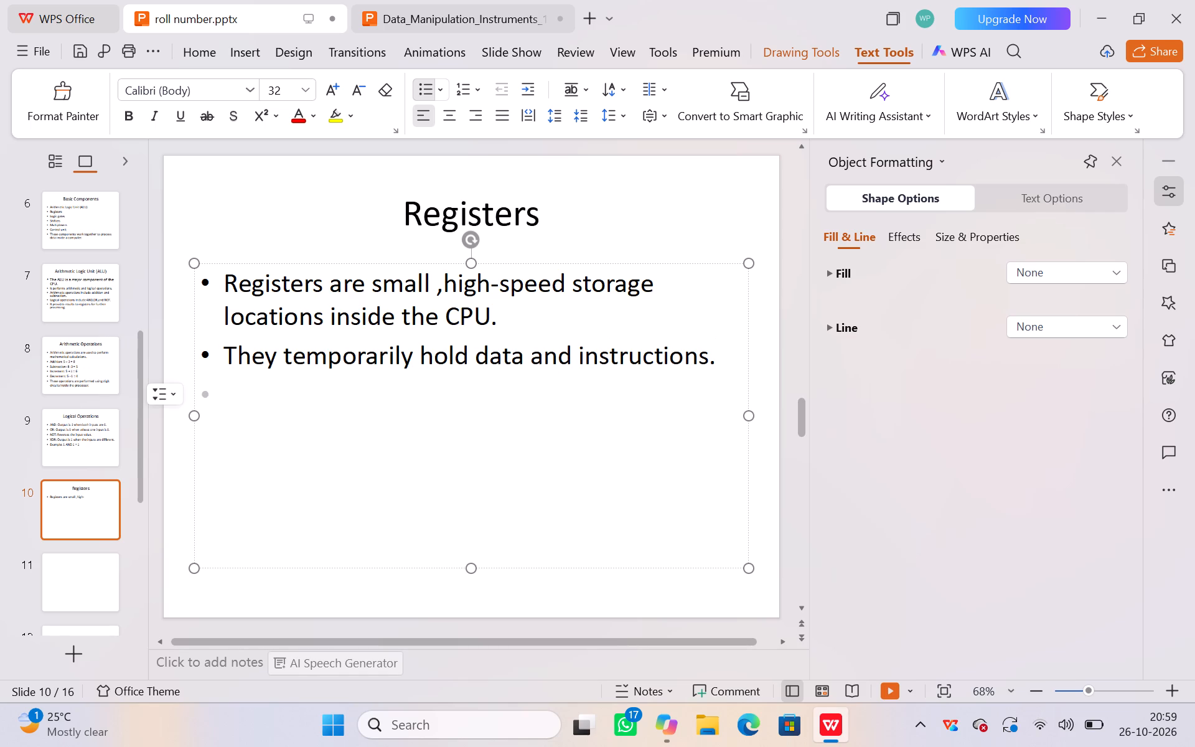
{"action": "type", "text": "TH"}
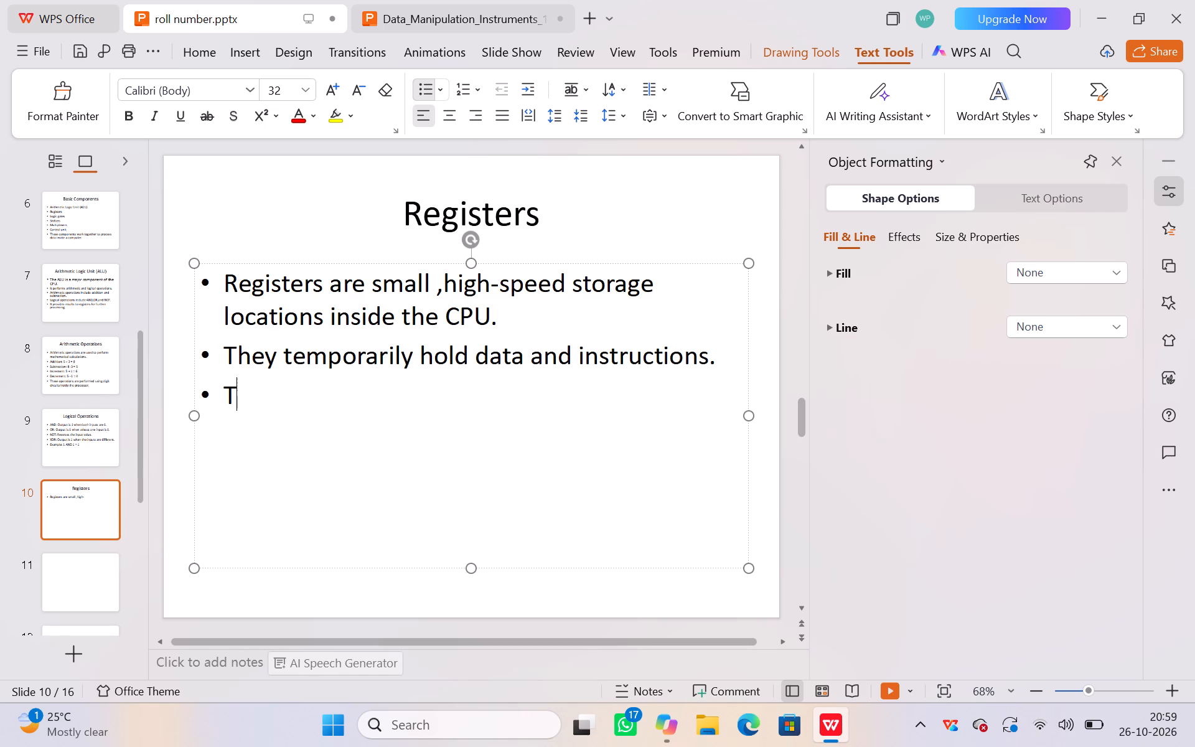
{"action": "key", "text": "h"}
{"action": "type", "text": "ey"}
{"action": "key", "text": "space"}
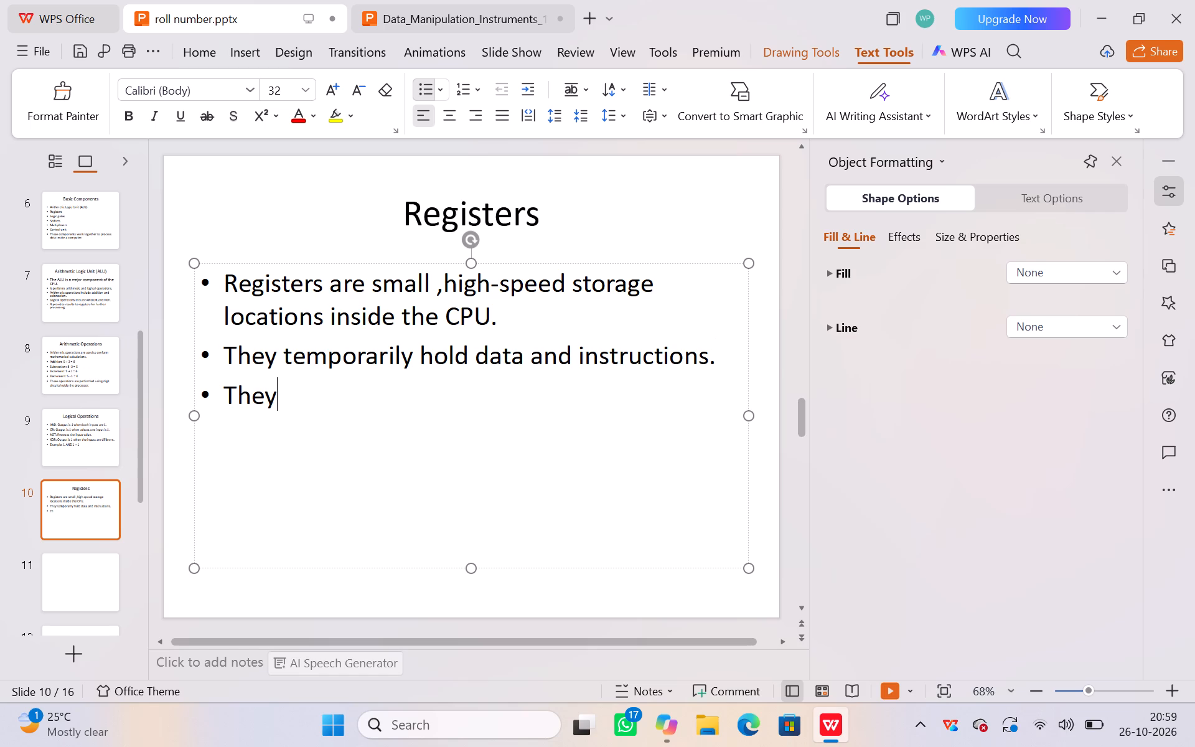
{"action": "type", "text": "store"}
{"action": "key", "text": "space"}
{"action": "type", "text": "intermedis"}
{"action": "key", "text": "BackSpace"}
{"action": "type", "text": "ate"}
{"action": "key", "text": "space"}
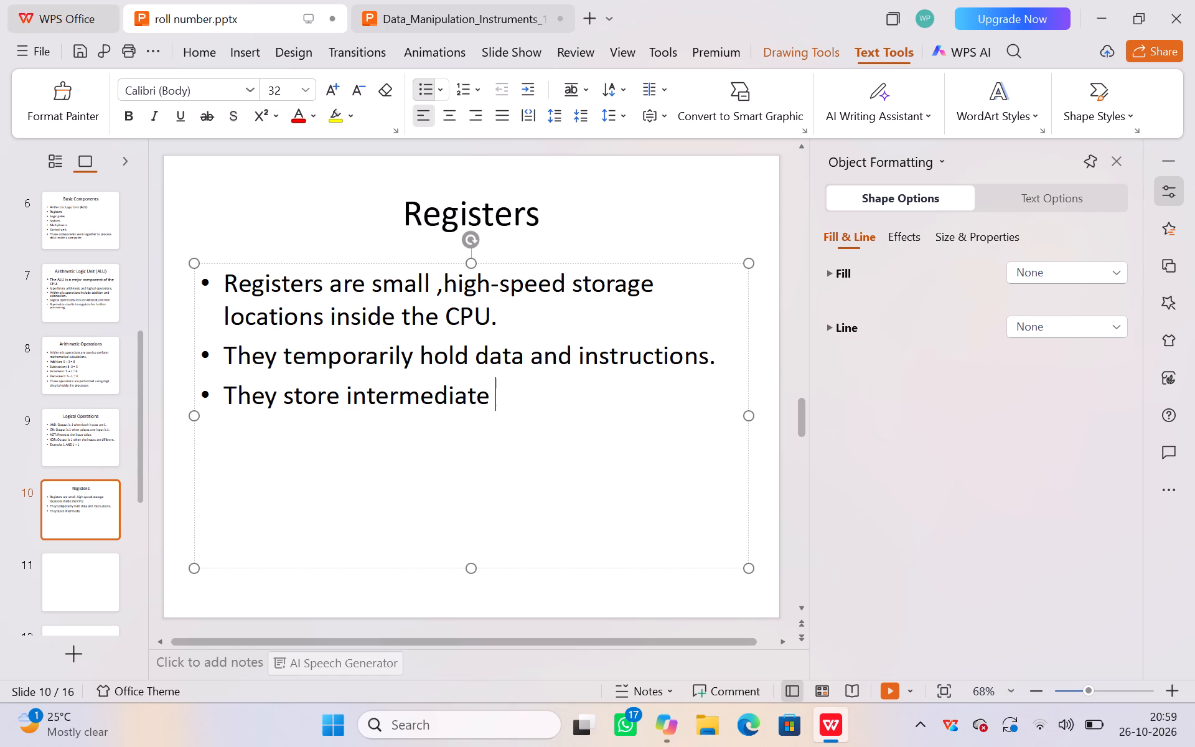
{"action": "type", "text": "resul"}
{"action": "type", "text": "ts"}
{"action": "key", "text": "space"}
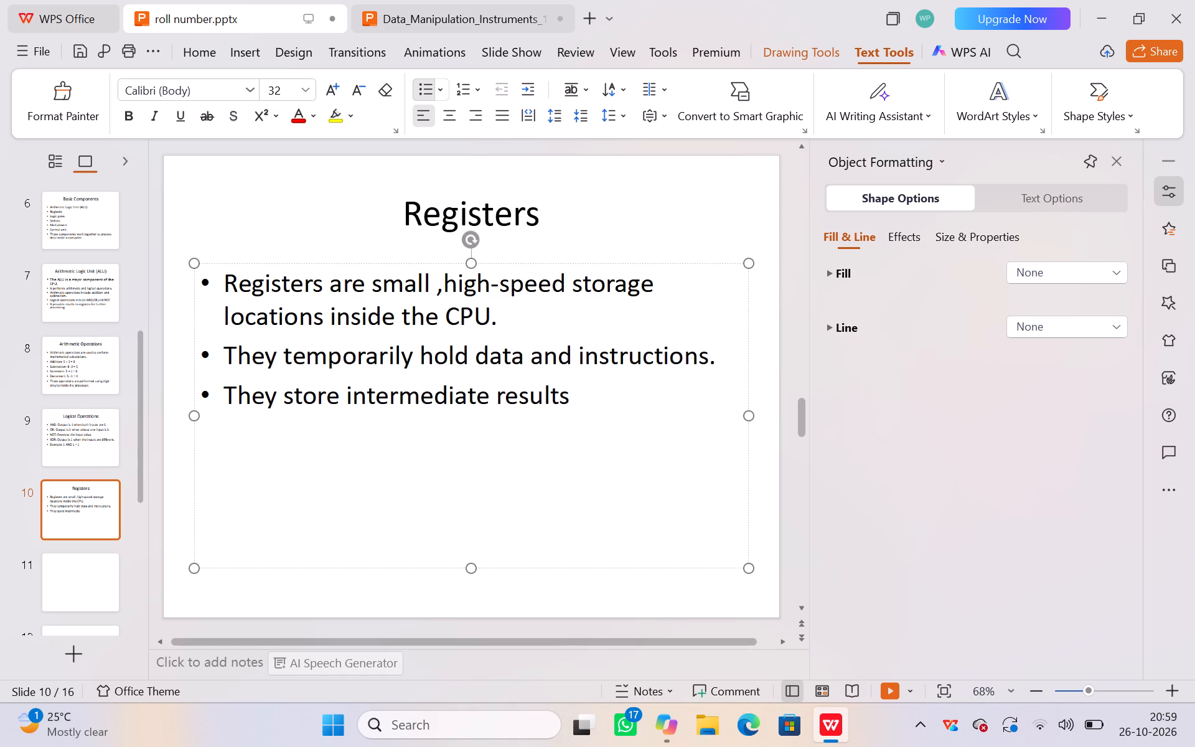
{"action": "type", "text": "du"}
{"action": "type", "text": "rin"}
{"action": "type", "text": "g"}
{"action": "key", "text": "space"}
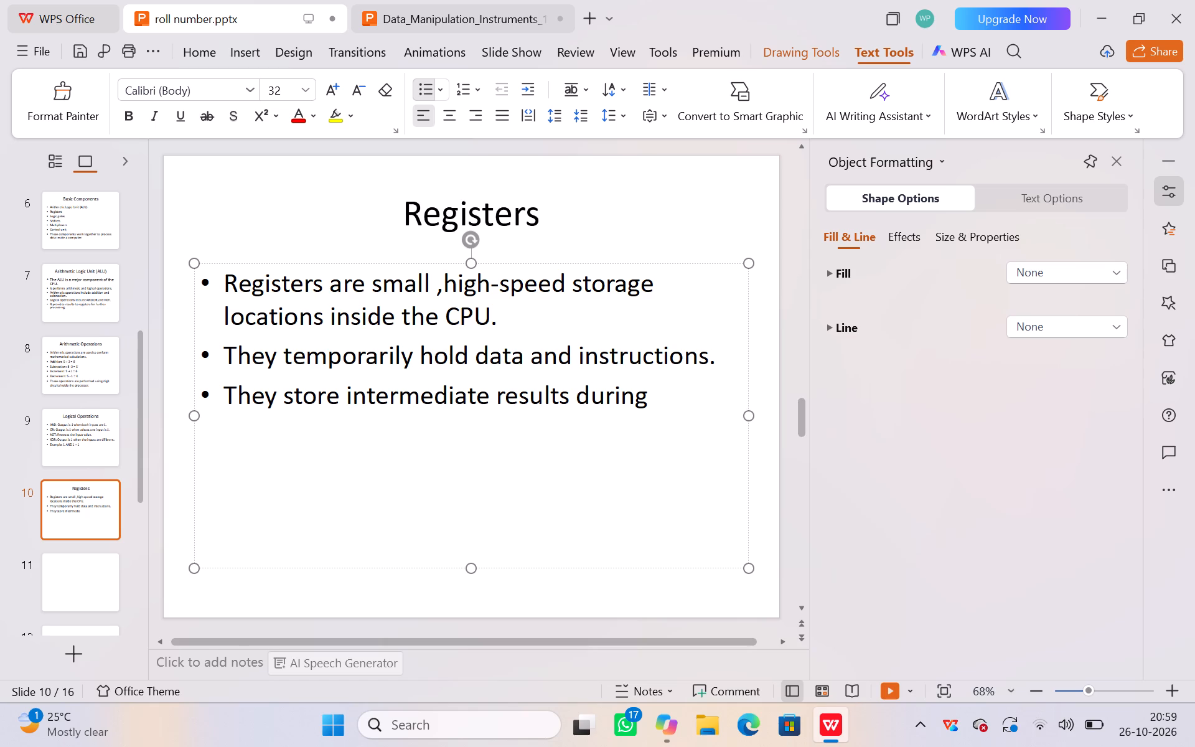
{"action": "type", "text": "calcula"}
{"action": "key", "text": "t"}
{"action": "type", "text": "ions"}
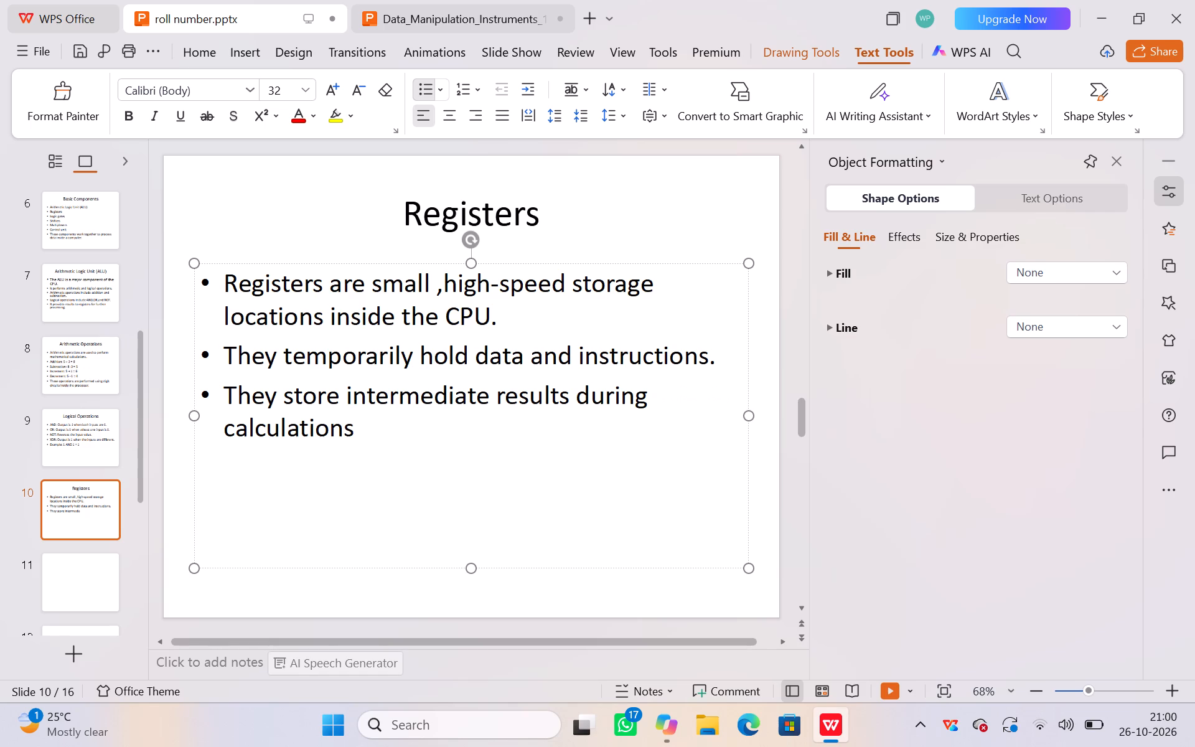
{"action": "key", "text": "period"}
Add a fourth bullet to the Registers slide: "They help transfer data between processing components.".
{"action": "key", "text": "Return"}
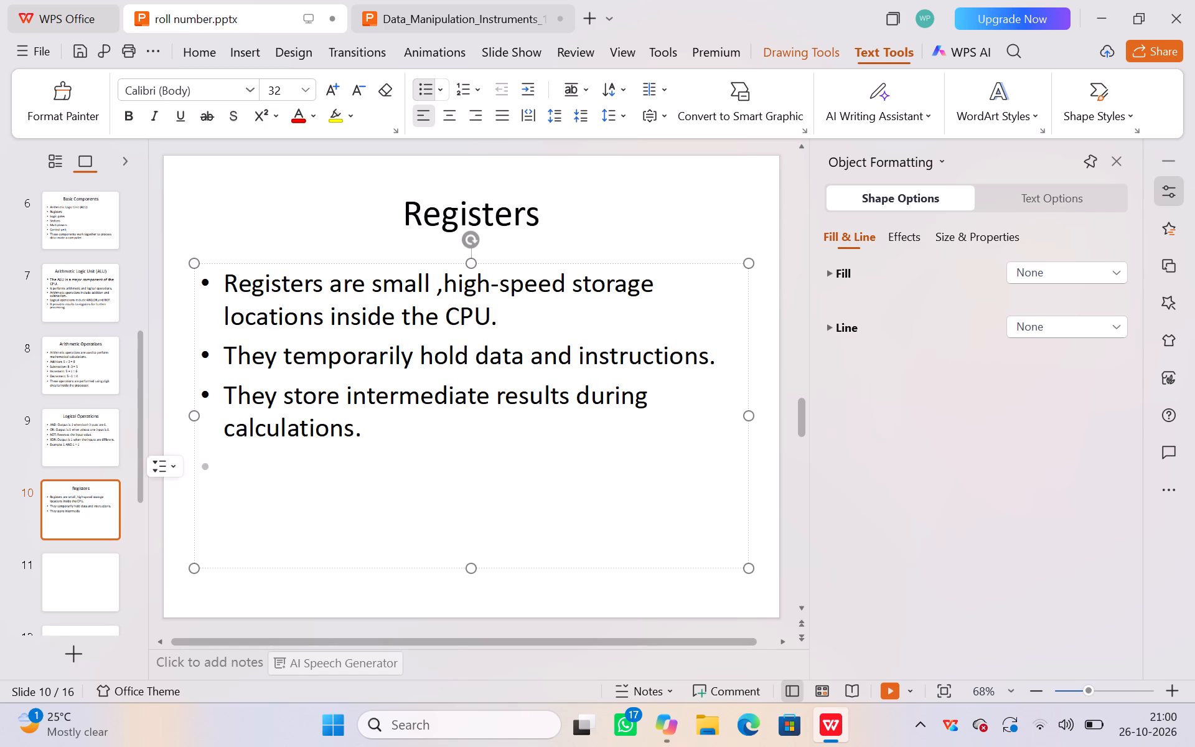
{"action": "key", "text": "BackSpace"}
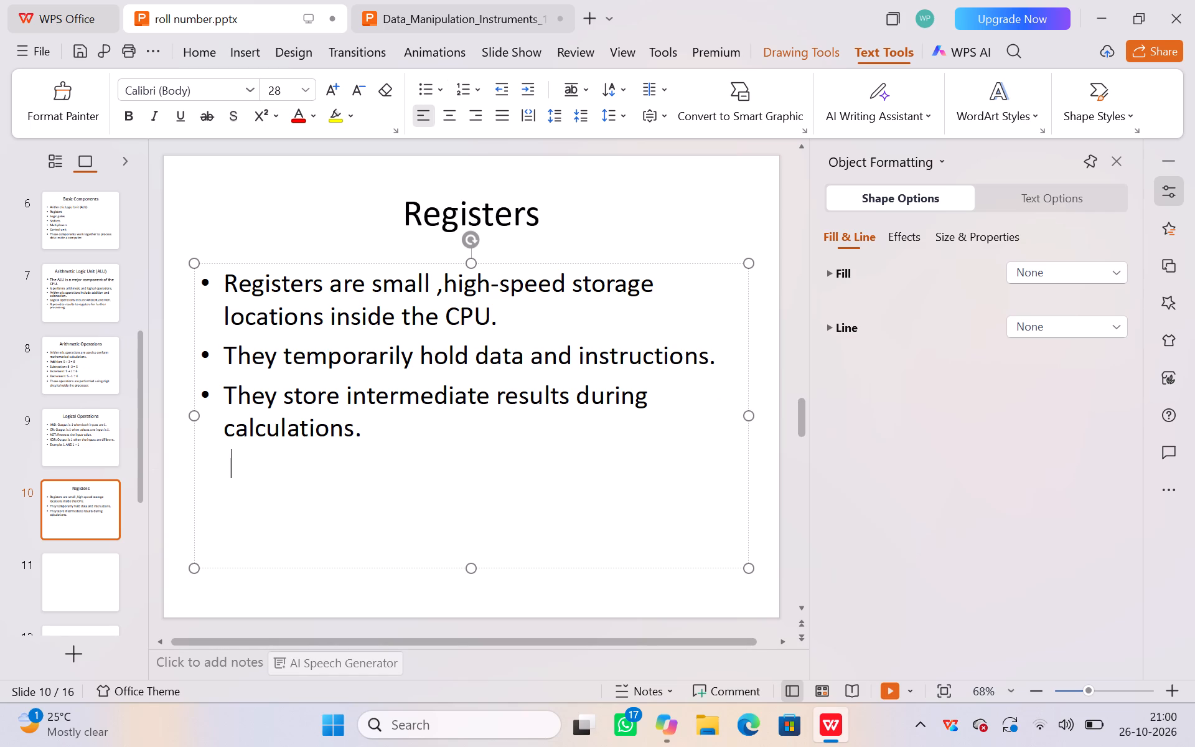
{"action": "key", "text": "BackSpace"}
{"action": "key", "text": "Return"}
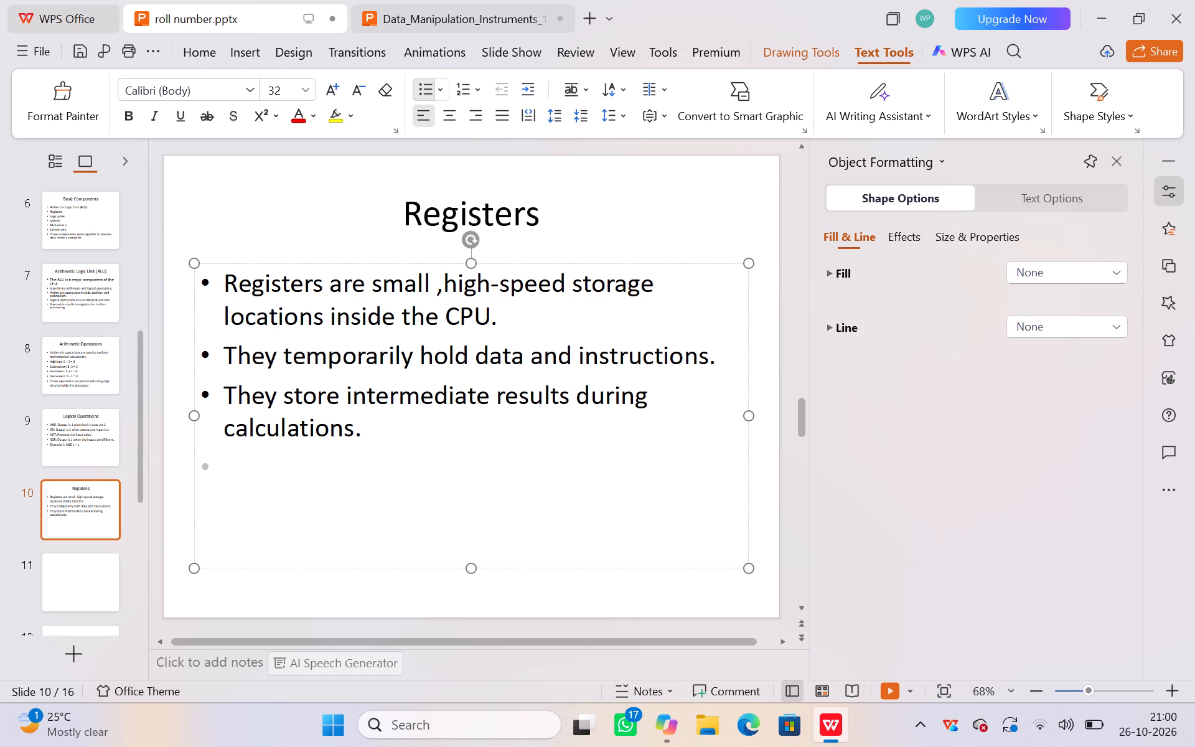
{"action": "type", "text": "hey"}
{"action": "key", "text": "space"}
{"action": "type", "text": "help"}
{"action": "key", "text": "space"}
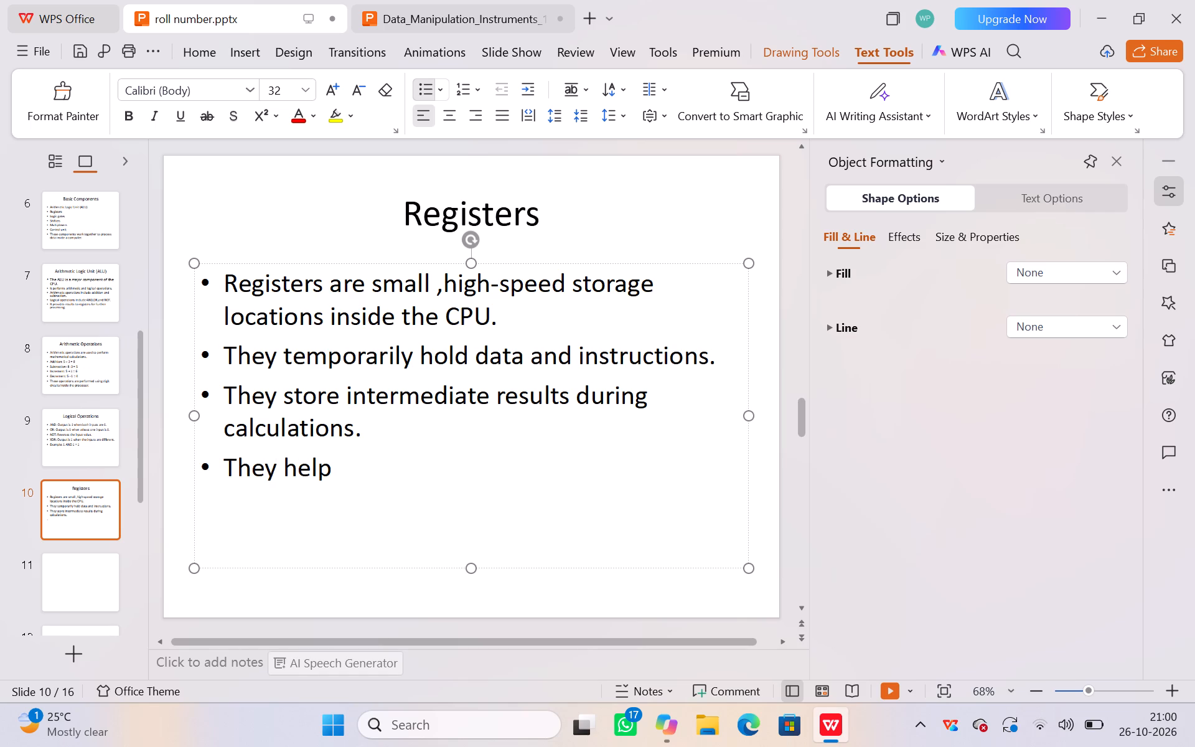
{"action": "type", "text": "tra"}
{"action": "key", "text": "n"}
{"action": "type", "text": "sfer"}
{"action": "key", "text": "space"}
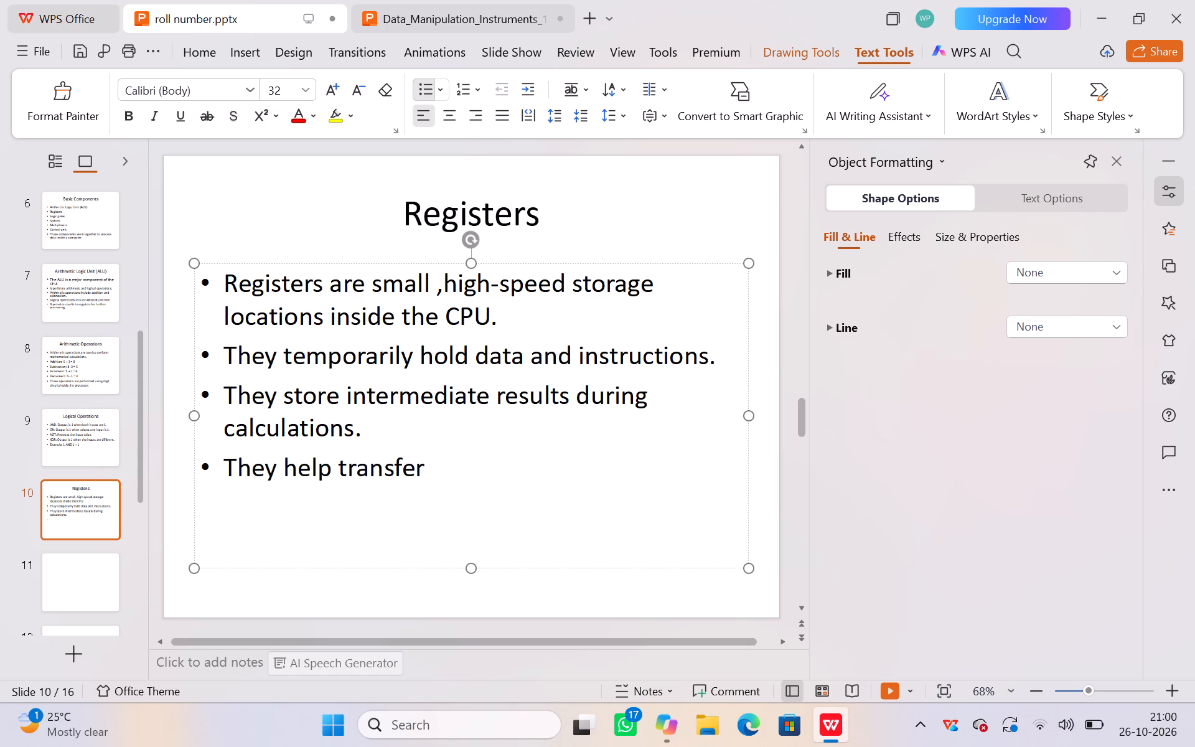
{"action": "type", "text": "data"}
{"action": "key", "text": "space"}
{"action": "type", "text": "between"}
{"action": "key", "text": "space"}
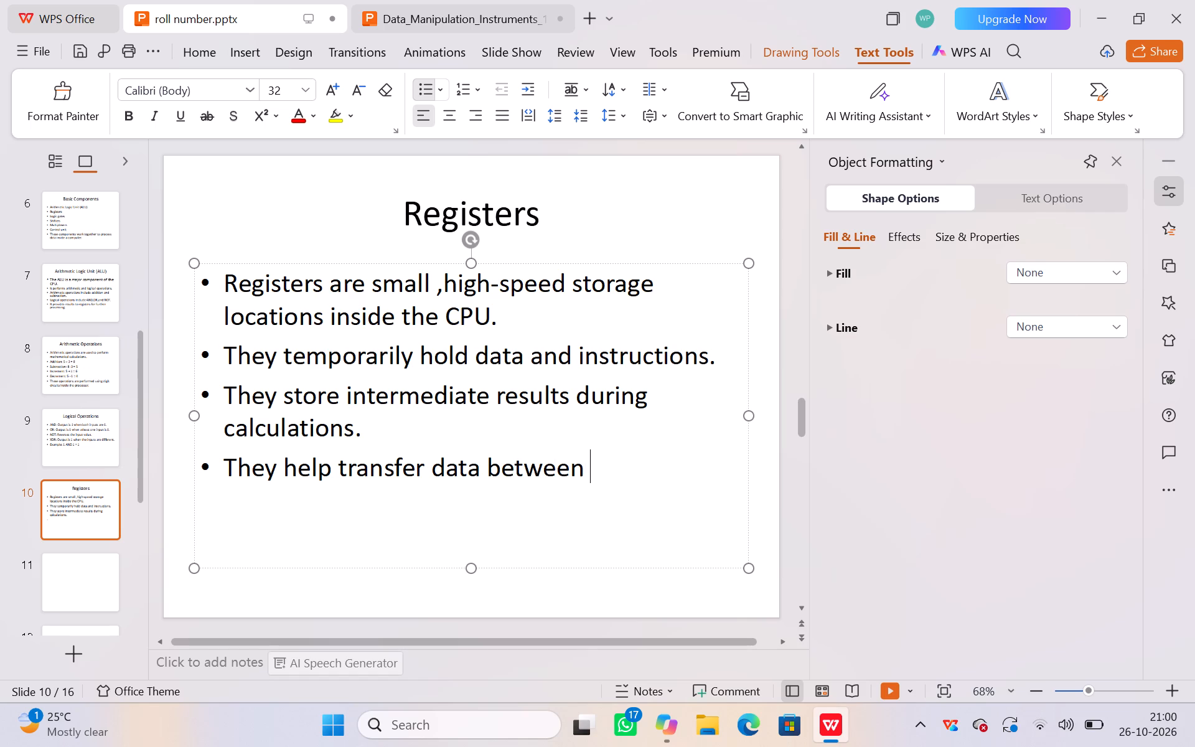
{"action": "key", "text": "p"}
{"action": "type", "text": "rocessins"}
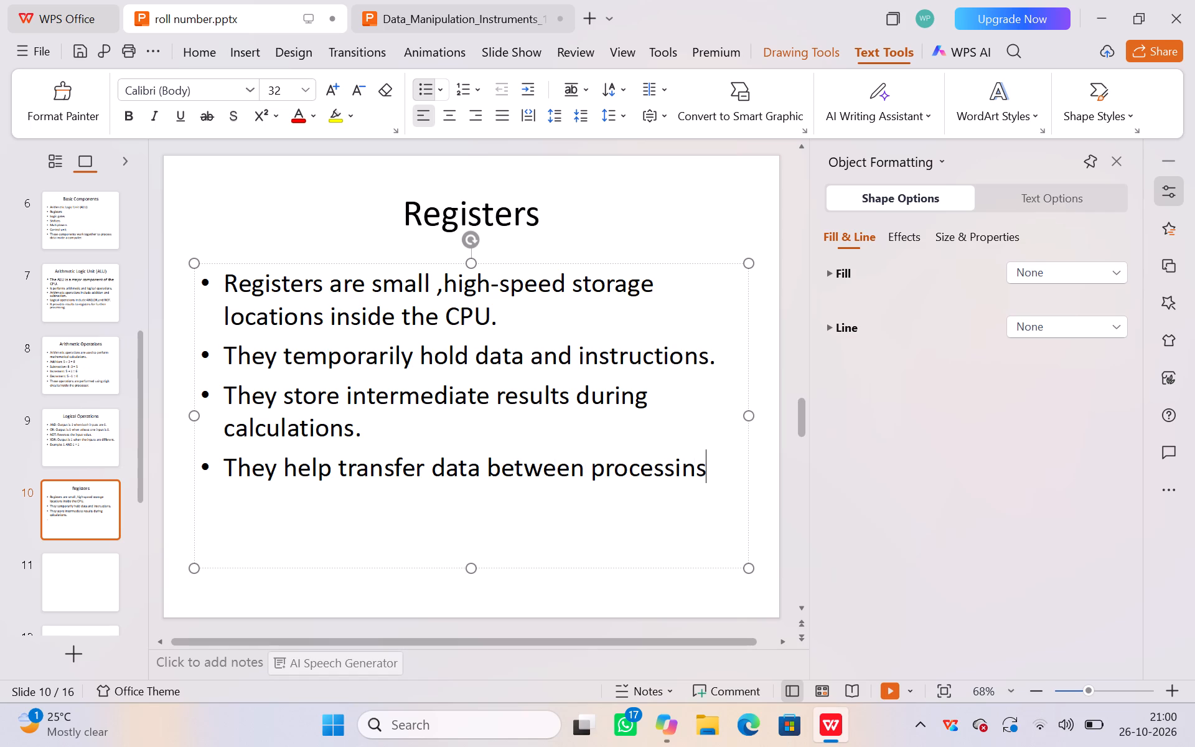
{"action": "key", "text": "BackSpace"}
{"action": "key", "text": "g"}
{"action": "key", "text": "space"}
{"action": "type", "text": "cop"}
{"action": "key", "text": "BackSpace"}
{"action": "type", "text": "mponents"}
{"action": "key", "text": "period"}
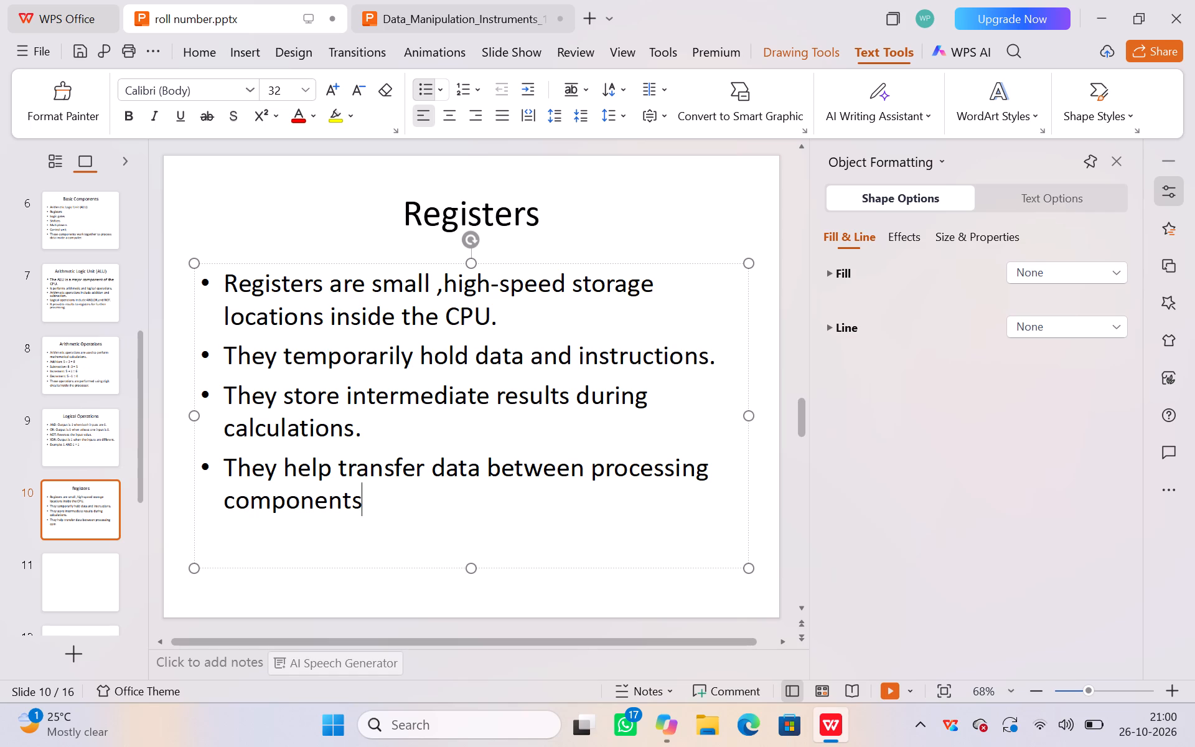
Add a fifth bullet to the Registers slide: "Examples: accumulator,general-purpose registers,and instruction register".
{"action": "key", "text": "Return"}
{"action": "key", "text": "e"}
{"action": "type", "text": "xamples"}
{"action": "key", "text": "shift+colon"}
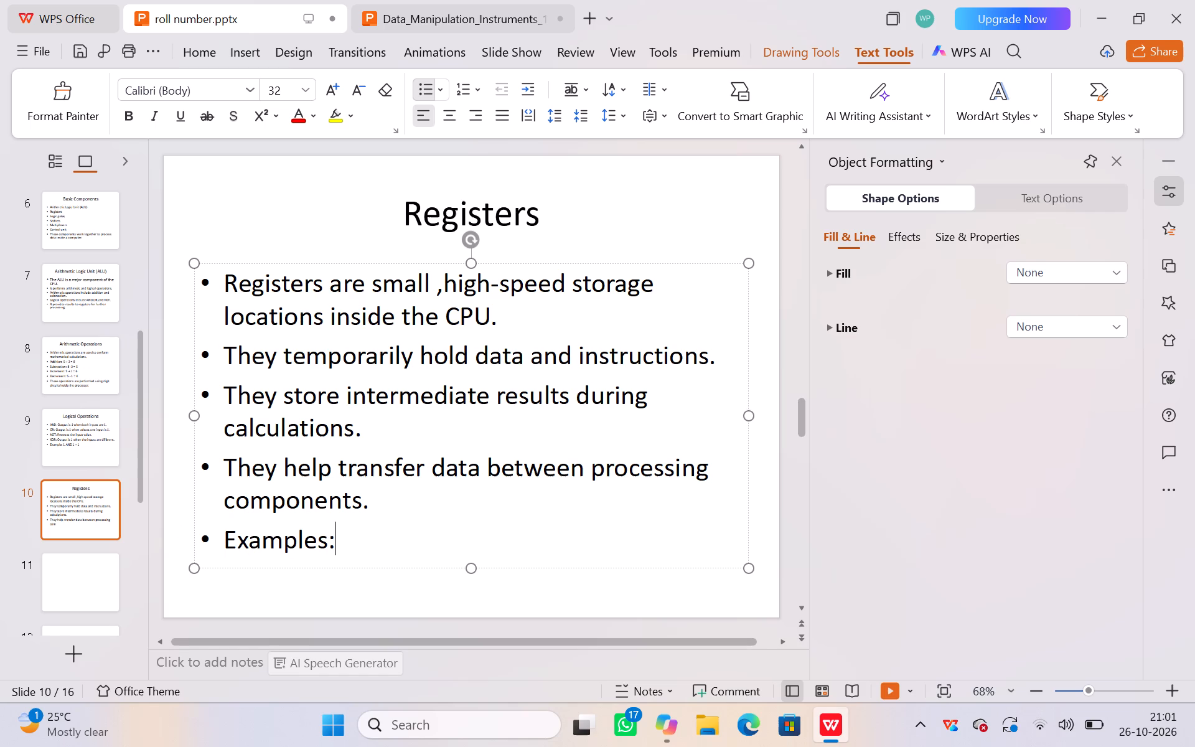
{"action": "key", "text": "space"}
{"action": "type", "text": "accumu"}
{"action": "type", "text": "lato"}
{"action": "key", "text": "r"}
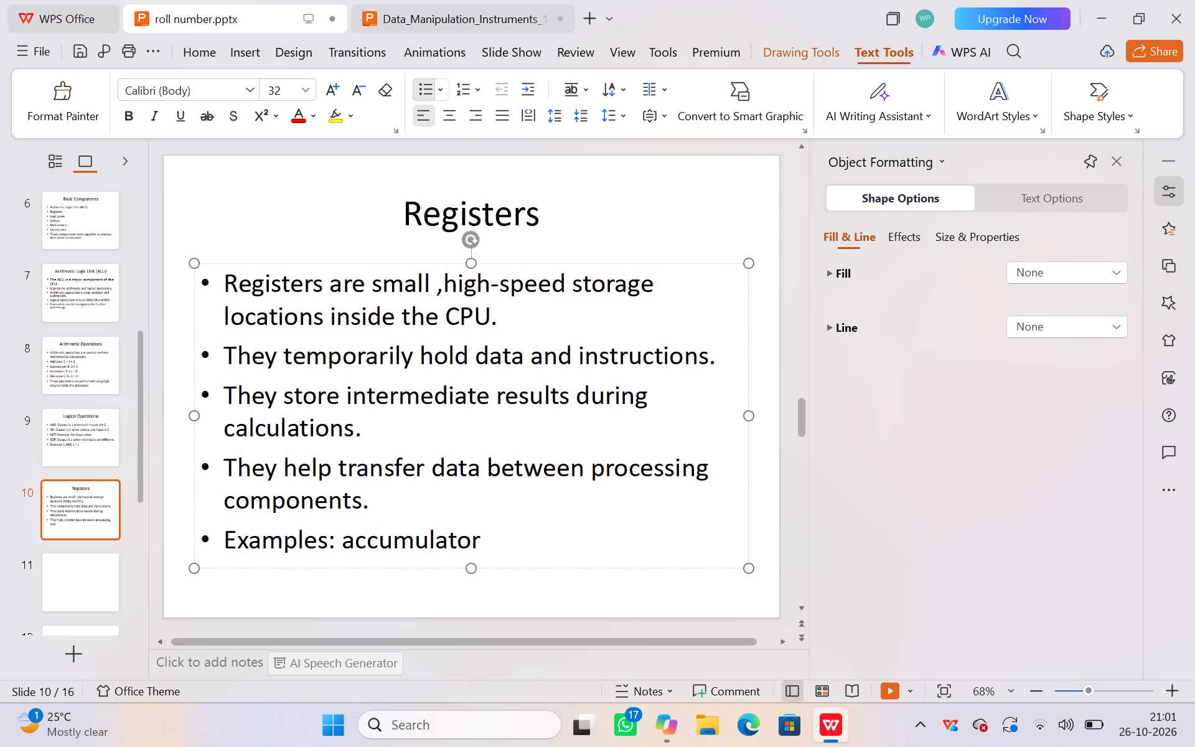
{"action": "key", "text": "comma"}
{"action": "type", "text": "genera"}
{"action": "key", "text": "l"}
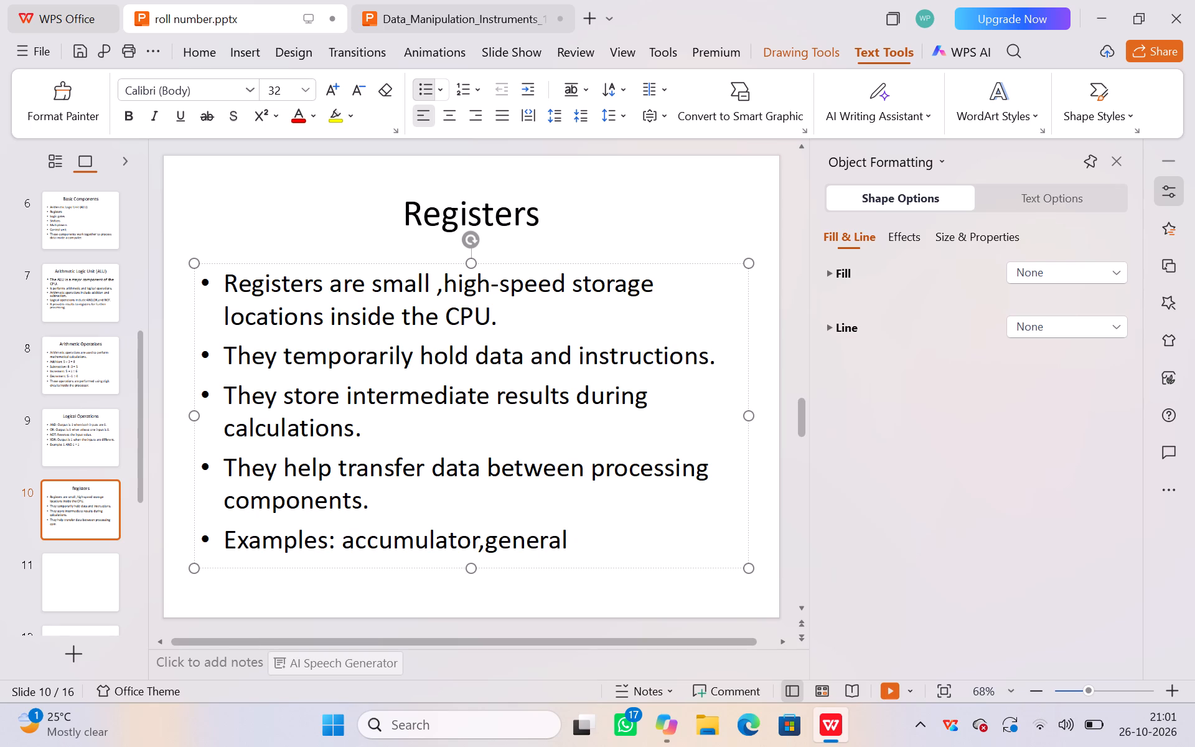
{"action": "key", "text": "minus"}
{"action": "key", "text": "p"}
{"action": "type", "text": "urpose"}
{"action": "key", "text": "space"}
{"action": "type", "text": "registers"}
{"action": "key", "text": "comma"}
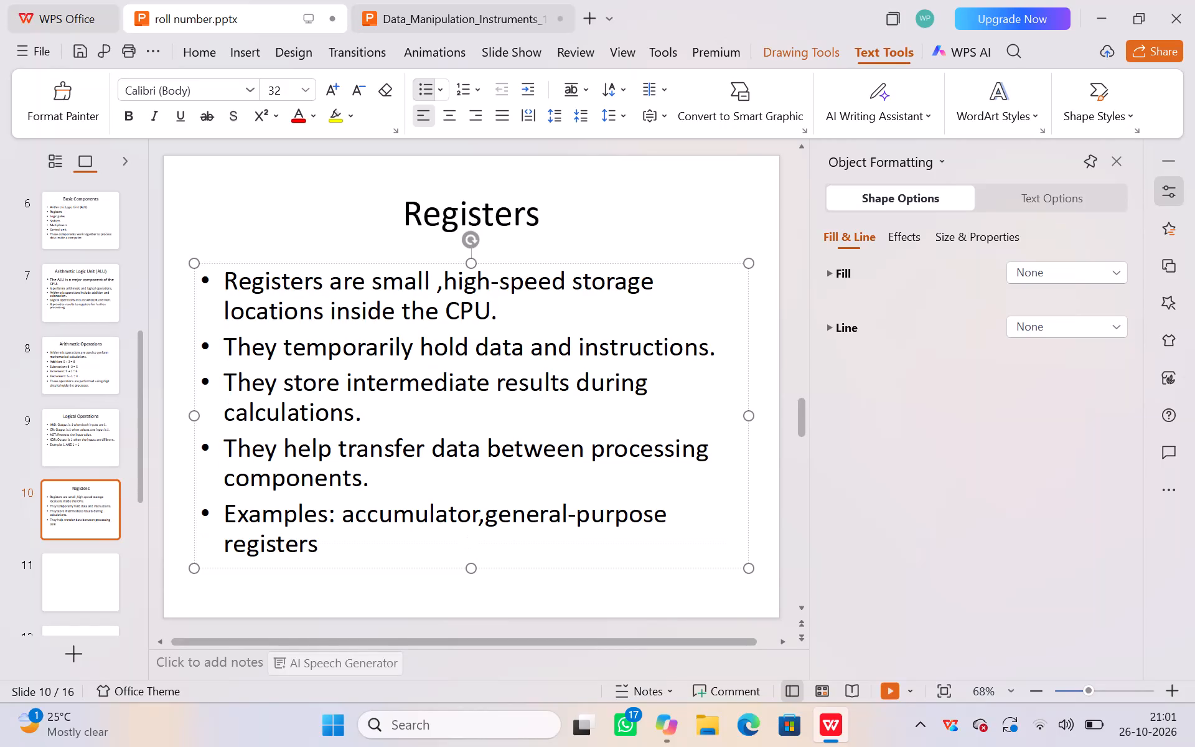
{"action": "type", "text": "and"}
{"action": "key", "text": "space"}
{"action": "type", "text": "insy"}
{"action": "key", "text": "BackSpace"}
{"action": "type", "text": "tructions"}
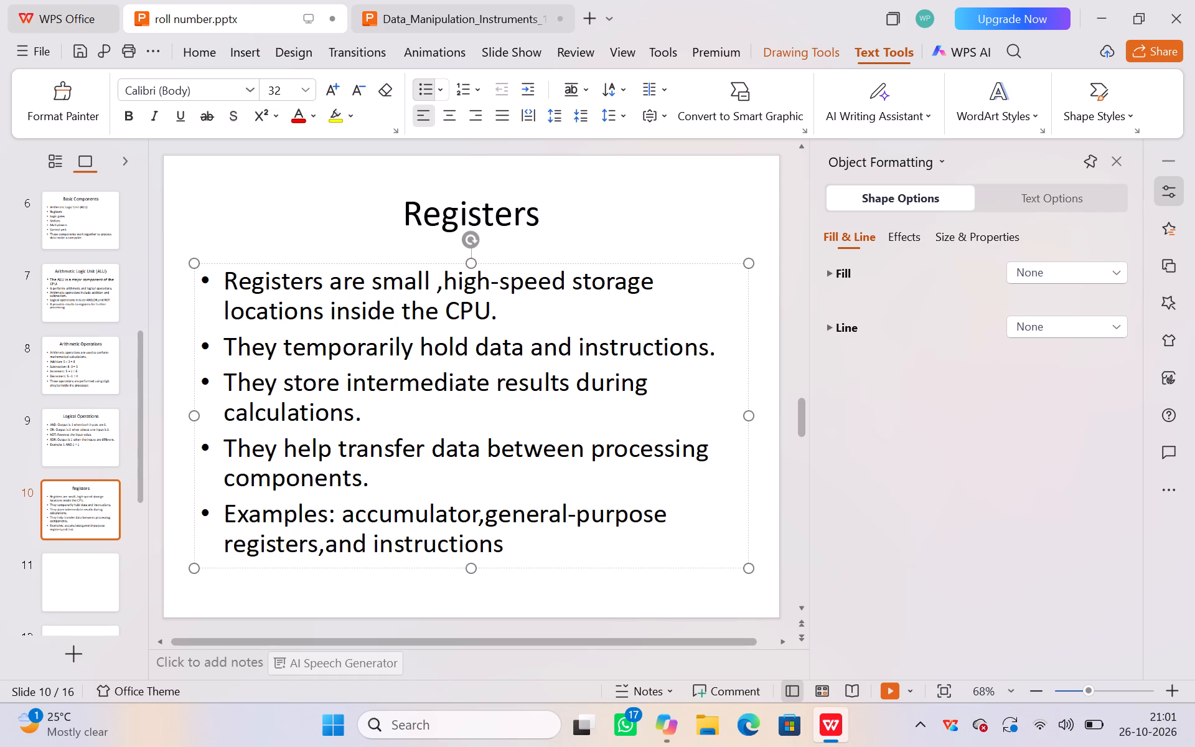
{"action": "key", "text": "BackSpace"}
{"action": "key", "text": "space"}
{"action": "type", "text": "register"}
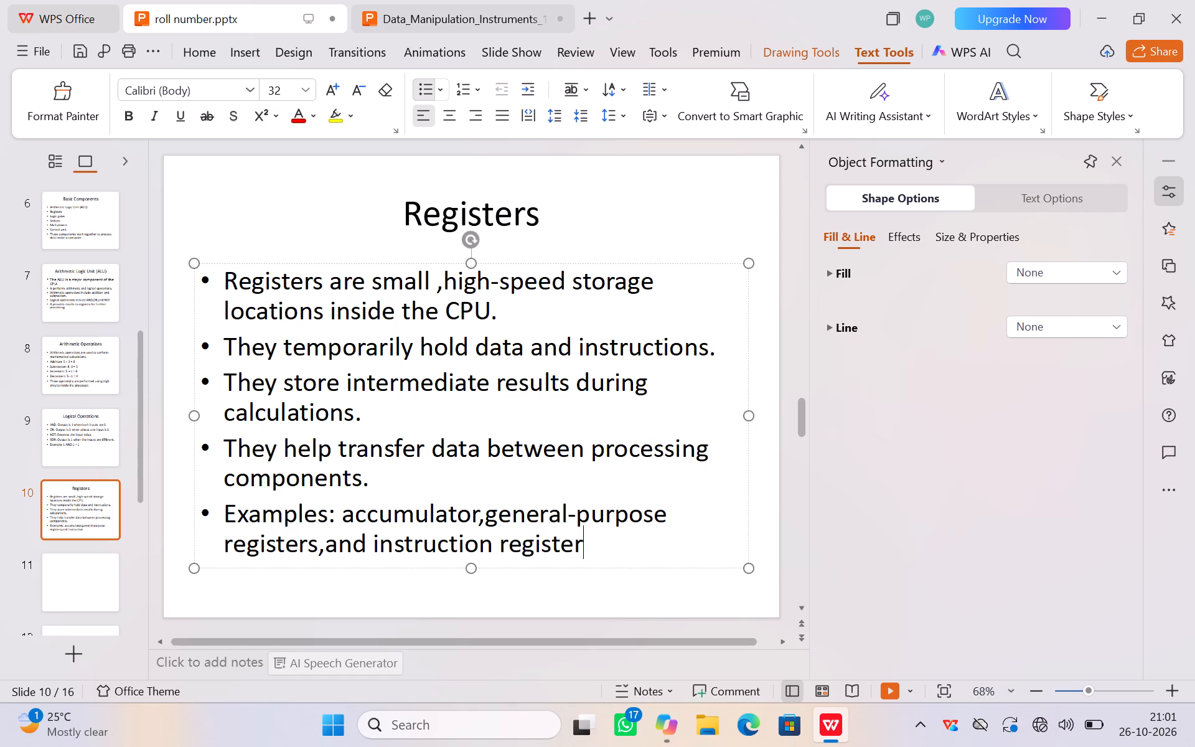
End the fifth bullet on the Registers slide with a full stop.
{"action": "key", "text": "period"}
{"action": "key", "text": "Return"}
{"action": "key", "text": "BackSpace"}
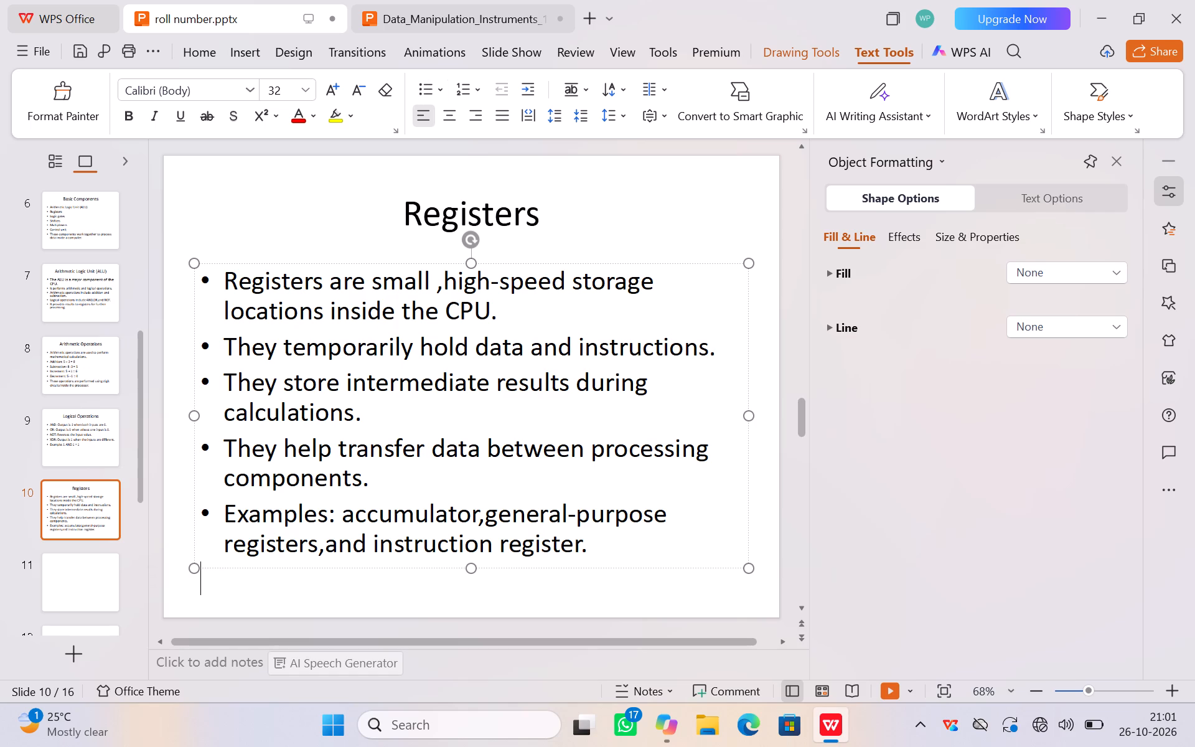
Open the Logic Gates slide in the Data_Manipulation_Instruments presentation and examine its bullet lines and four gate boxes.
{"action": "left_click", "coordinate": [75, 585]}
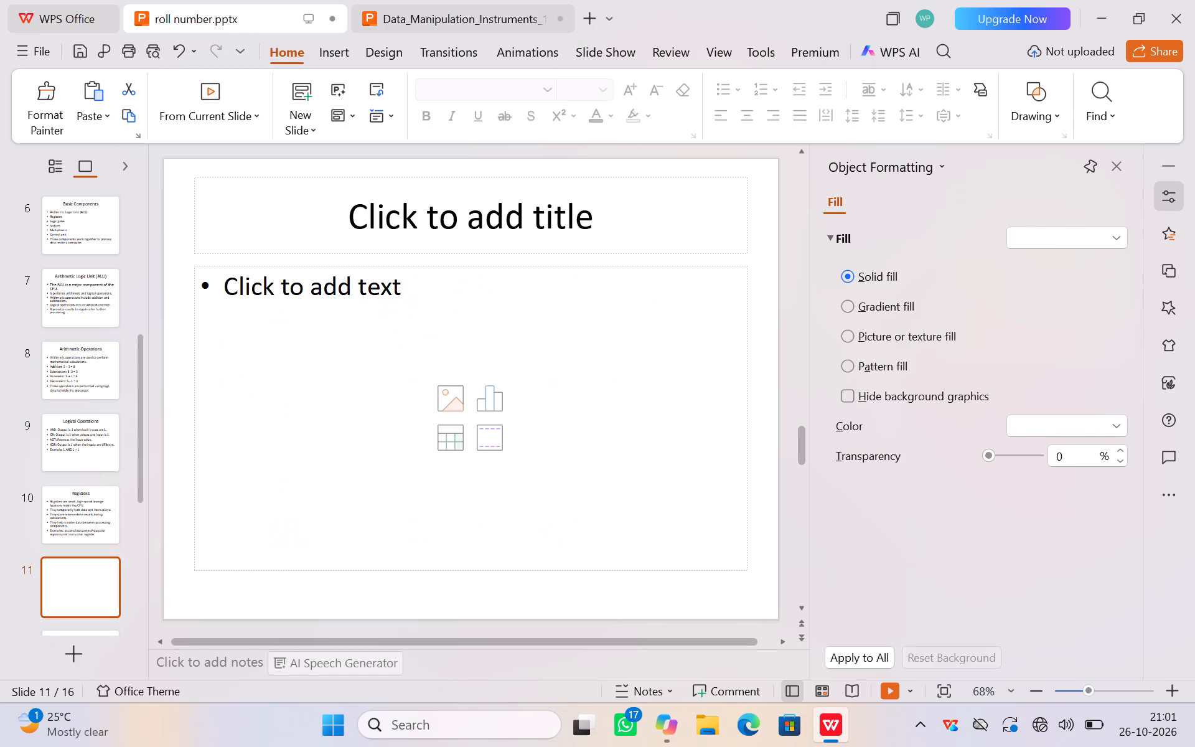
{"action": "left_click", "coordinate": [447, 10]}
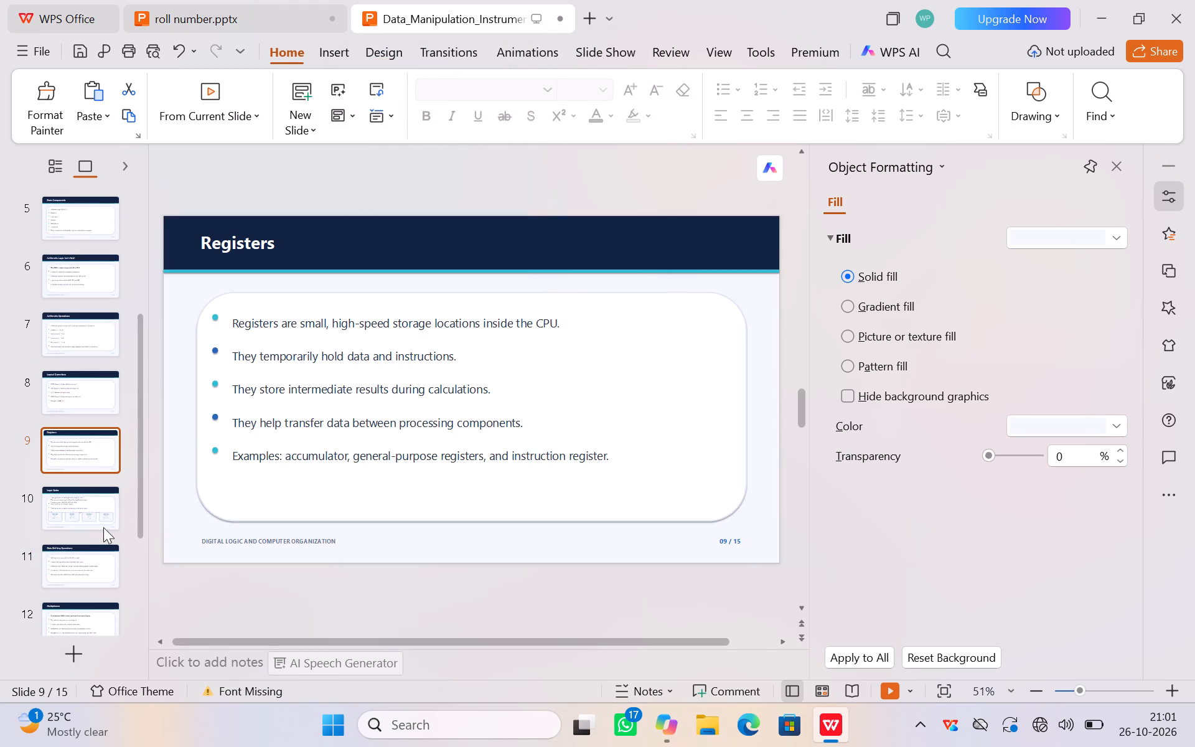
{"action": "left_click", "coordinate": [87, 517]}
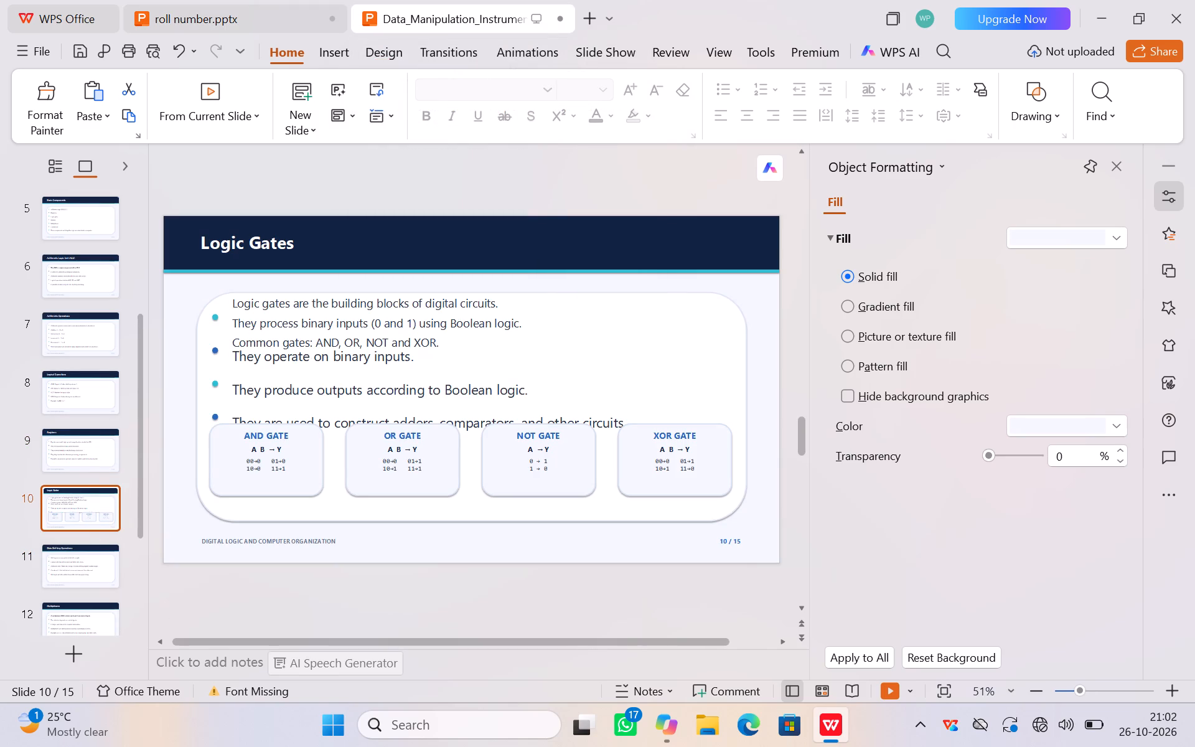
{"action": "left_click", "coordinate": [511, 356]}
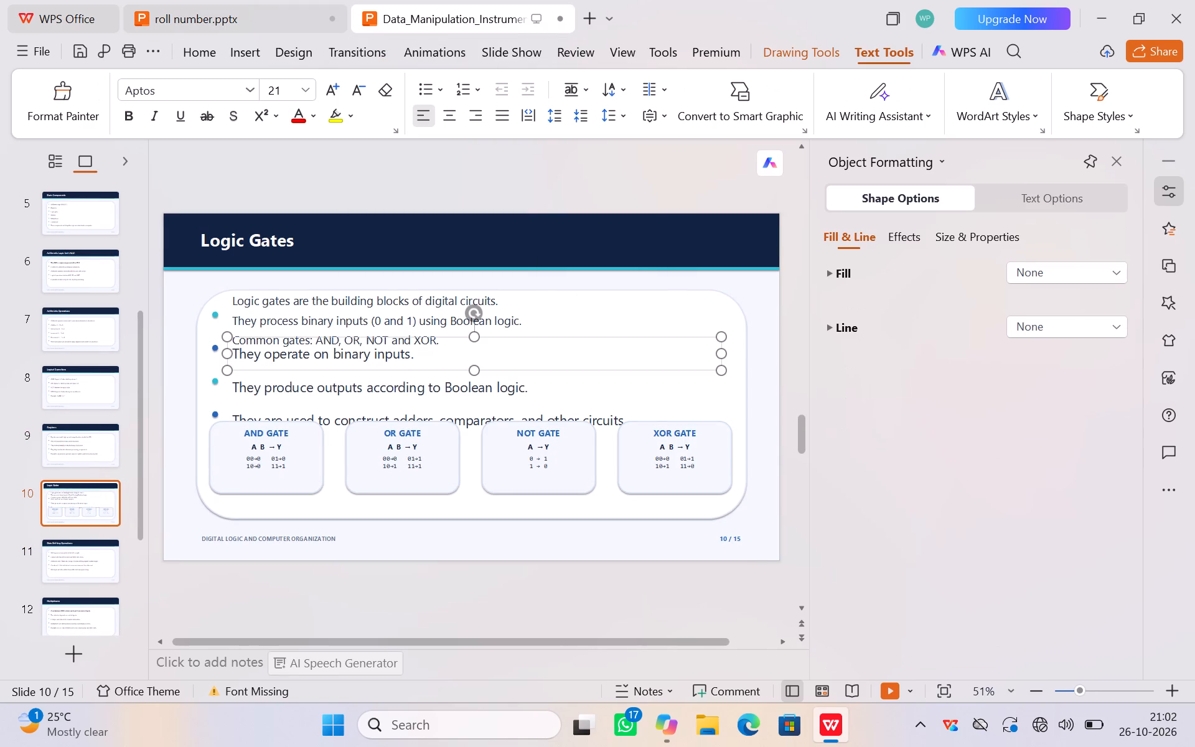
{"action": "left_click", "coordinate": [563, 394]}
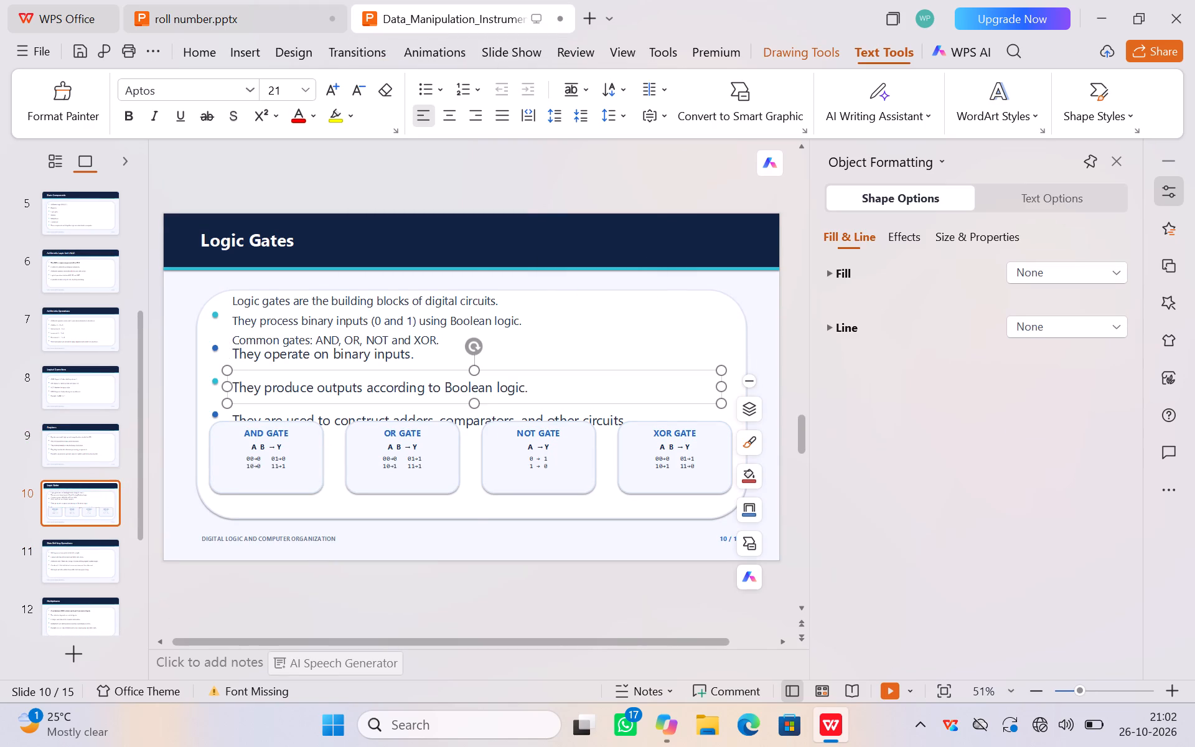
{"action": "left_click", "coordinate": [462, 506]}
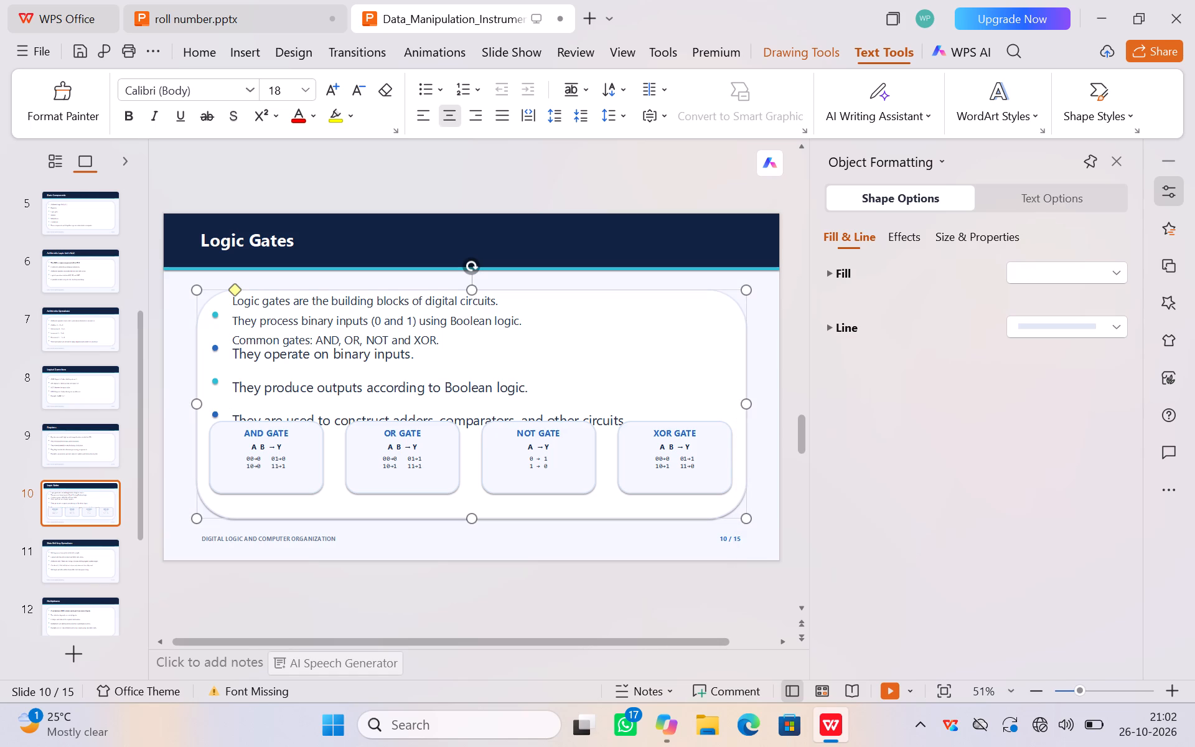
{"action": "left_click", "coordinate": [475, 522]}
{"action": "left_click", "coordinate": [466, 486]}
{"action": "left_click", "coordinate": [638, 365]}
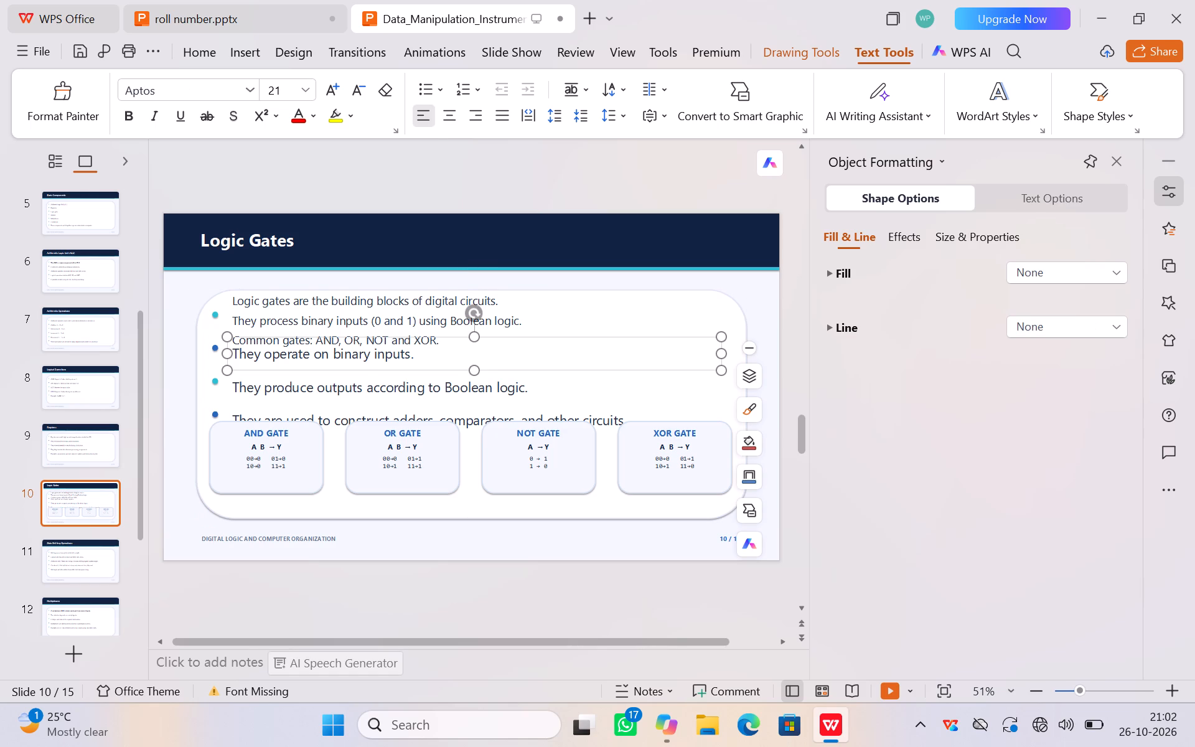
{"action": "left_click", "coordinate": [640, 409]}
{"action": "left_click", "coordinate": [599, 472]}
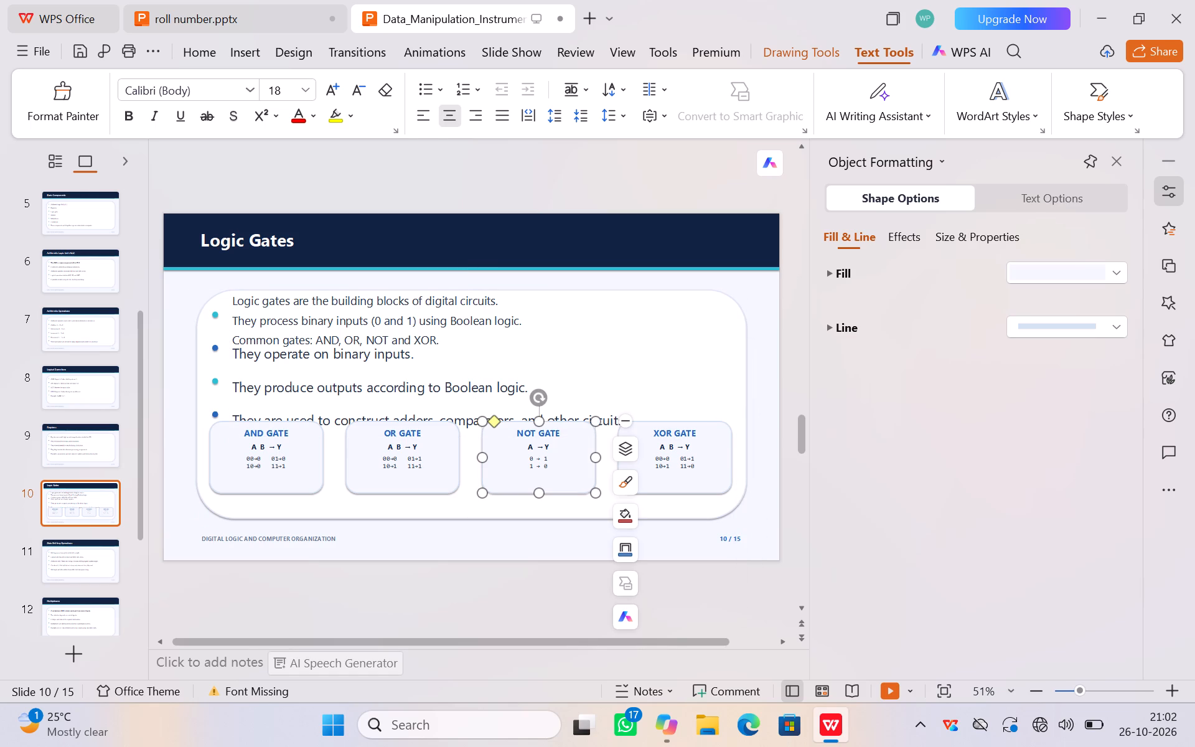
{"action": "left_click", "coordinate": [629, 348]}
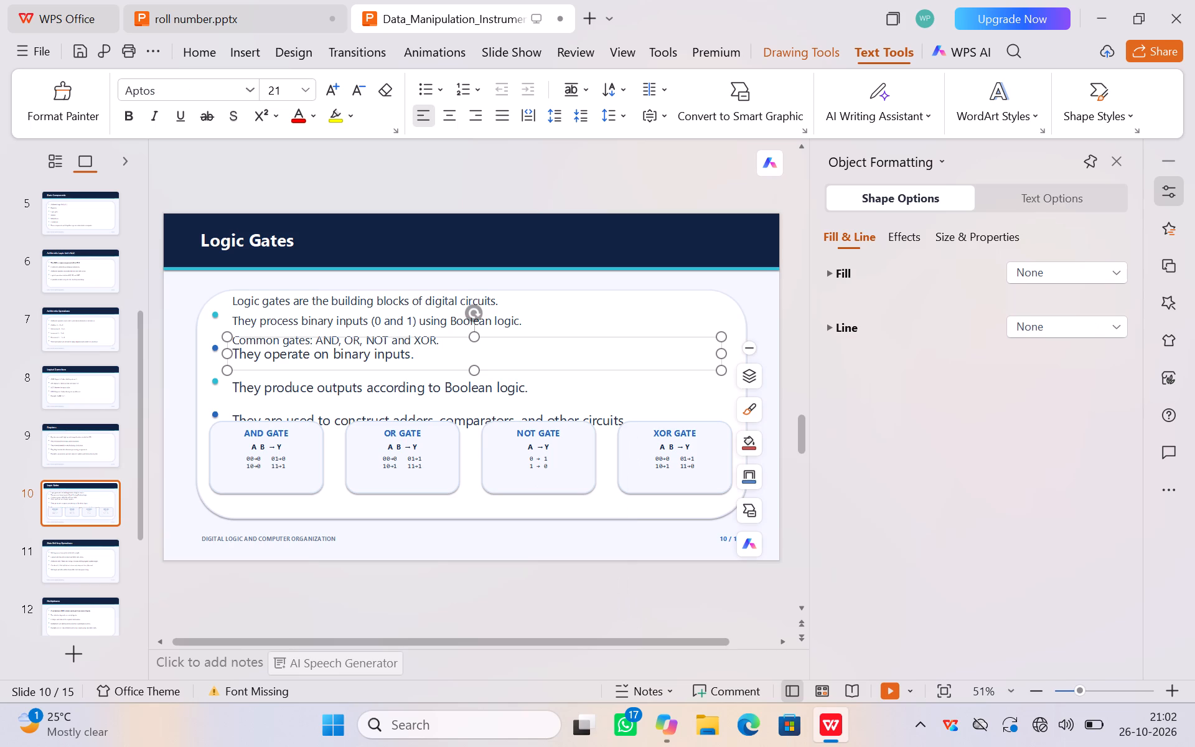
{"action": "left_click", "coordinate": [251, 520]}
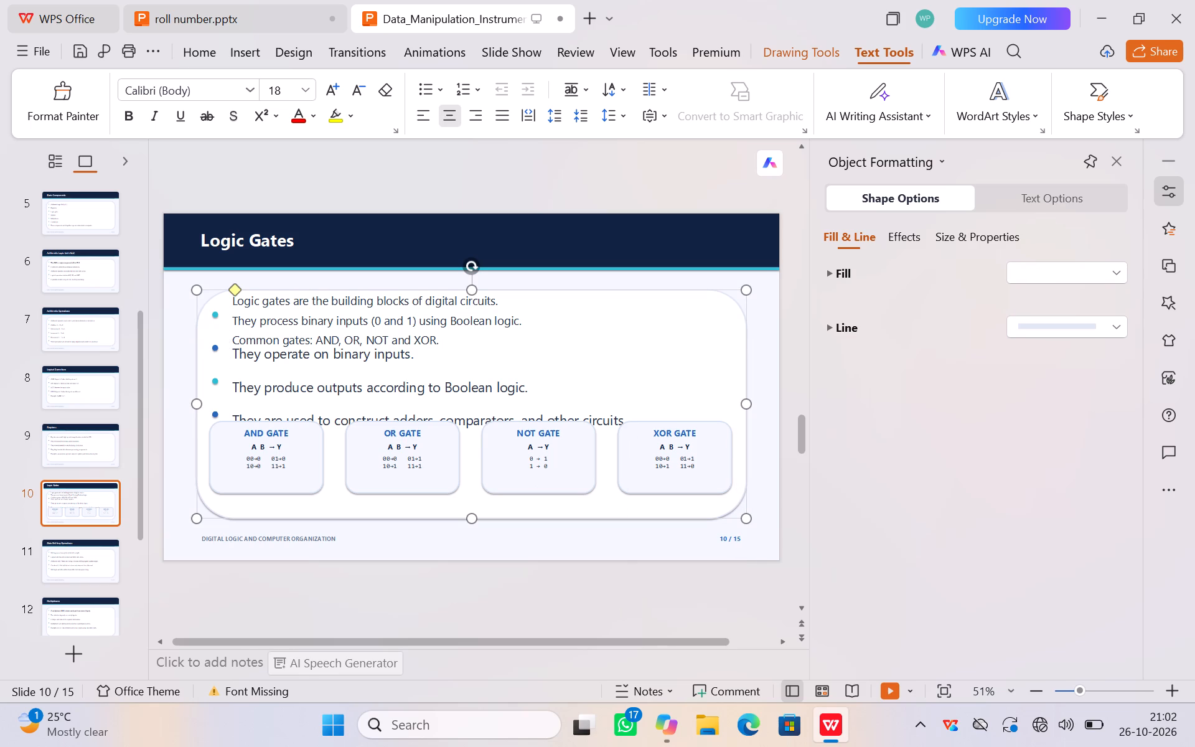
{"action": "left_click", "coordinate": [384, 488]}
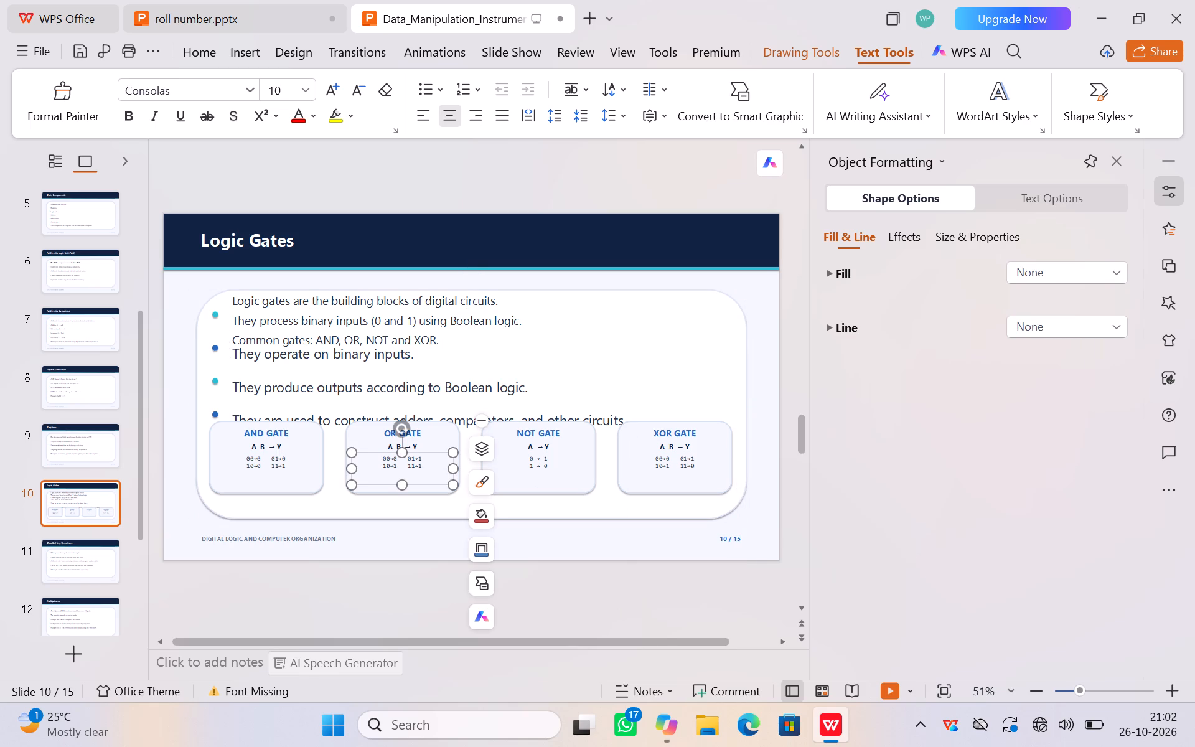
{"action": "left_click", "coordinate": [298, 489]}
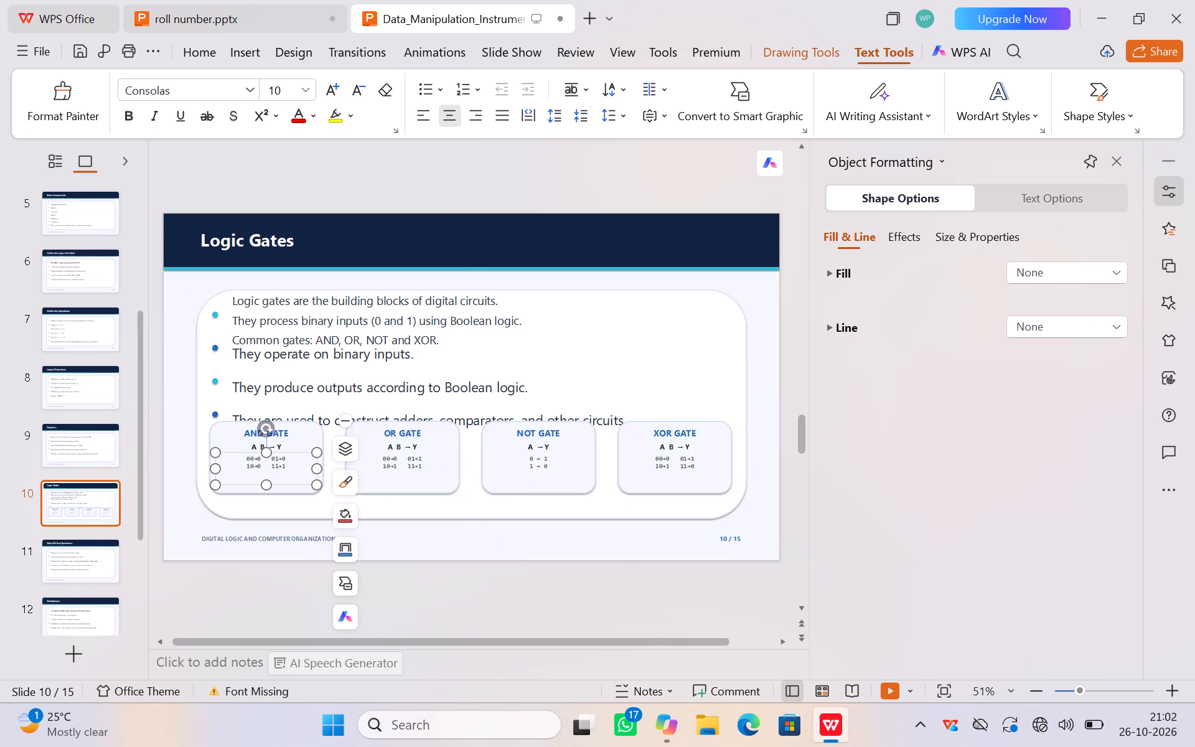
{"action": "left_click", "coordinate": [284, 494]}
{"action": "left_click", "coordinate": [284, 494]}
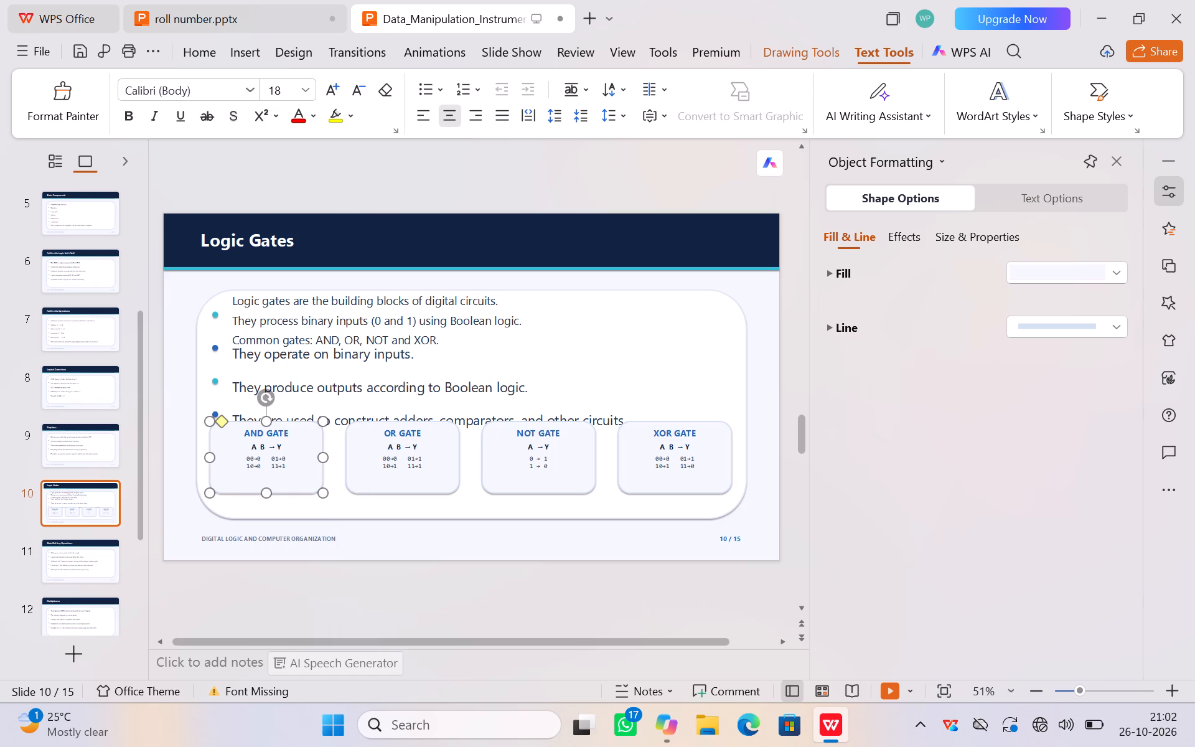
{"action": "left_click", "coordinate": [298, 517]}
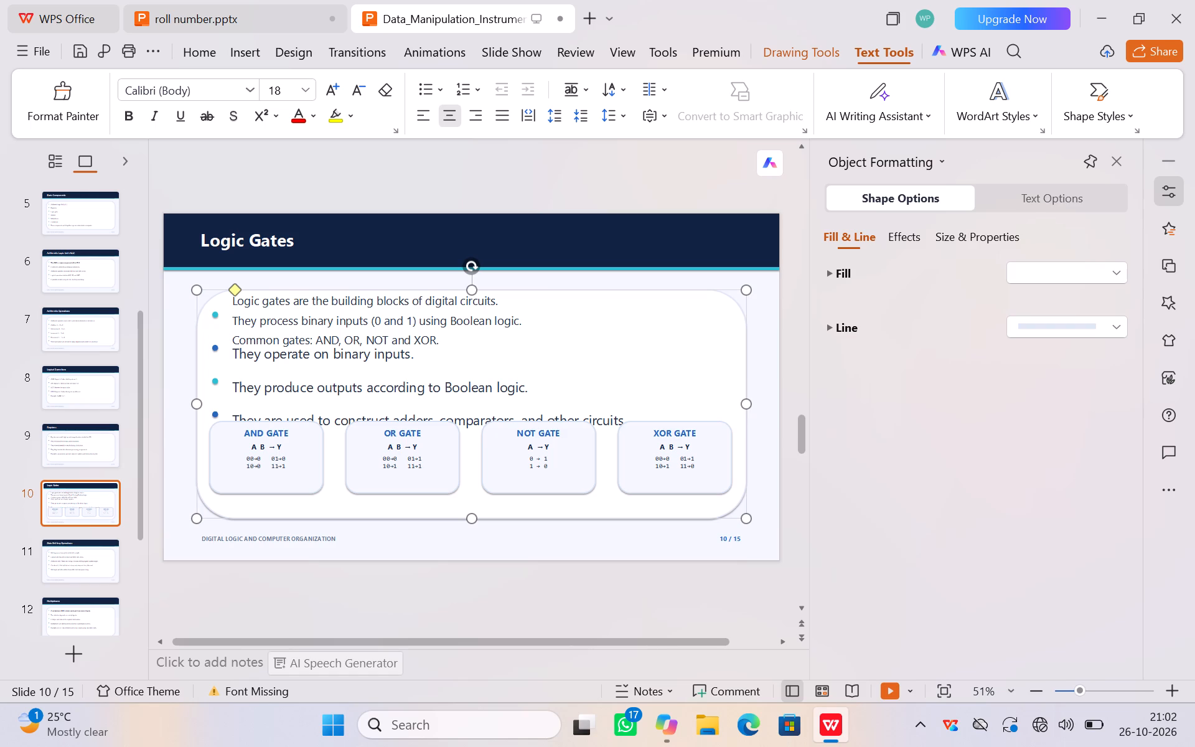
Read the Logic Gates bullets and gate truth tables up close, and look over the remaining reference slides.
{"action": "scroll", "coordinate": [538, 214], "scroll_direction": "up", "scroll_amount": 4, "text": "ctrl"}
{"action": "scroll", "coordinate": [538, 214], "scroll_direction": "down", "scroll_amount": 3, "text": "ctrl"}
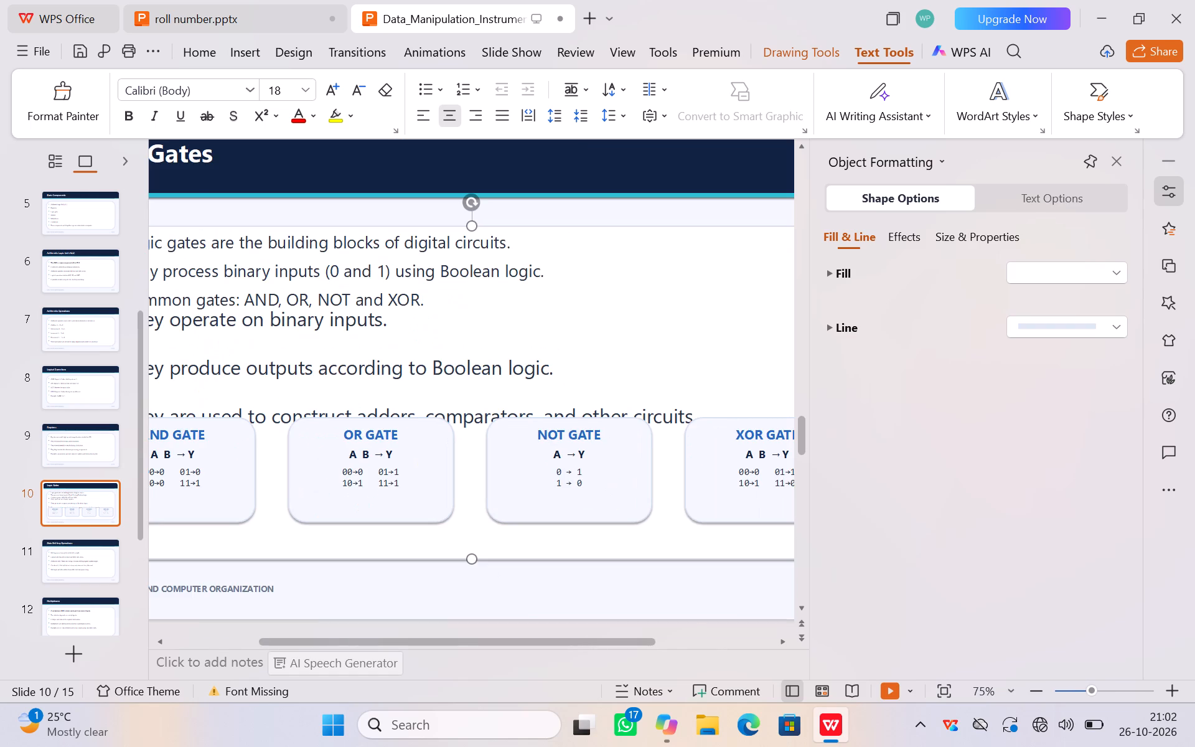
{"action": "scroll", "coordinate": [538, 214], "scroll_direction": "down", "scroll_amount": 1, "text": "ctrl"}
{"action": "scroll", "coordinate": [538, 214], "scroll_direction": "up", "scroll_amount": 1, "text": "ctrl"}
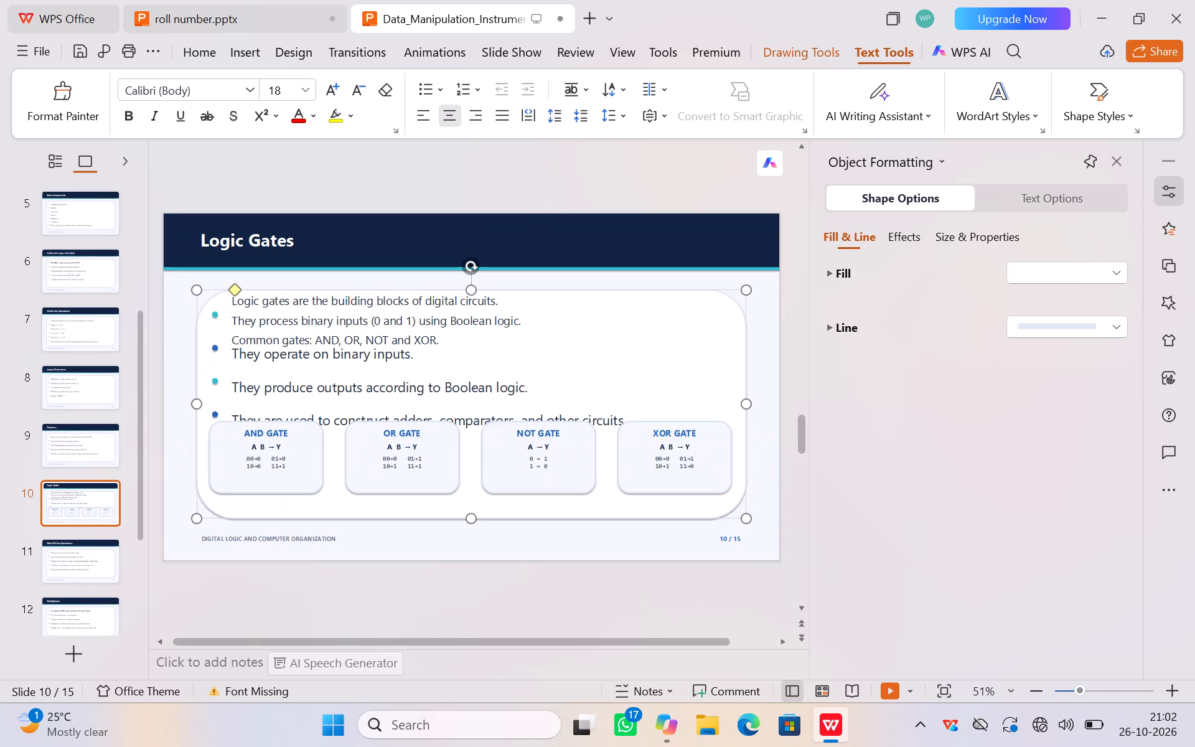
{"action": "scroll", "coordinate": [538, 214], "scroll_direction": "down", "scroll_amount": 1, "text": "ctrl"}
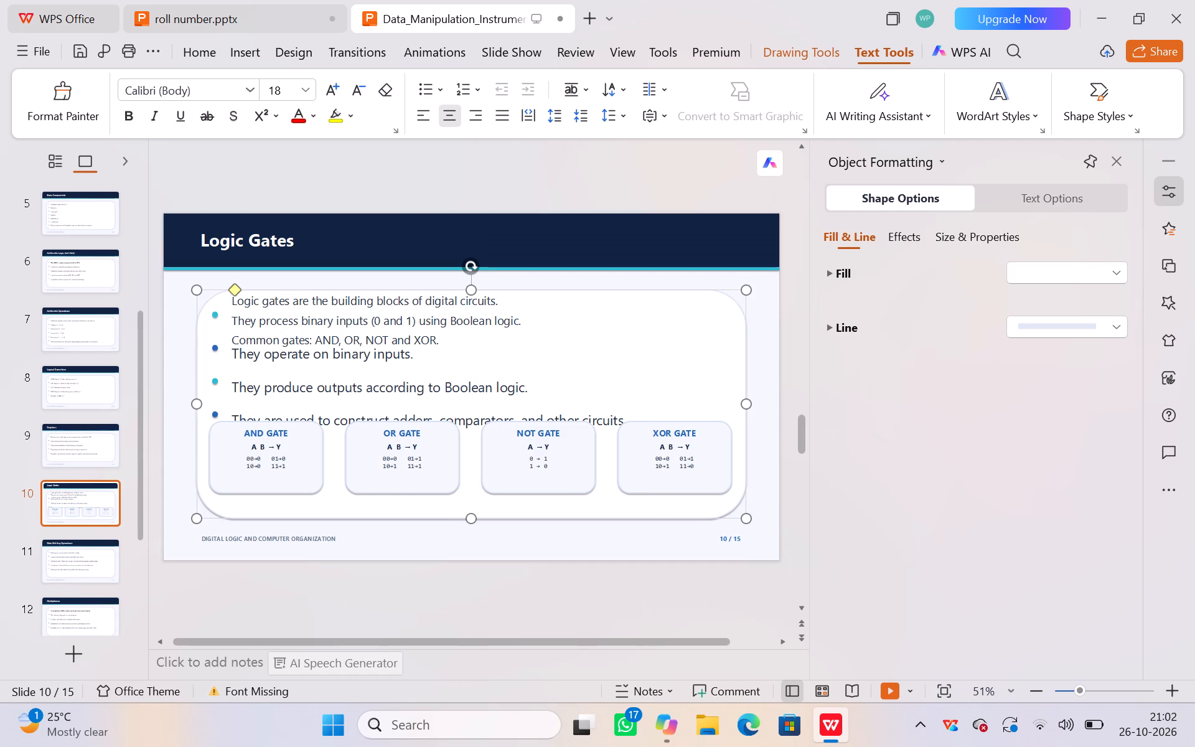
{"action": "left_click", "coordinate": [470, 519]}
{"action": "triple_click", "coordinate": [470, 519]}
{"action": "scroll", "coordinate": [470, 519], "scroll_direction": "up", "scroll_amount": 4, "text": "ctrl"}
{"action": "scroll", "coordinate": [470, 519], "scroll_direction": "down", "scroll_amount": 2, "text": "ctrl"}
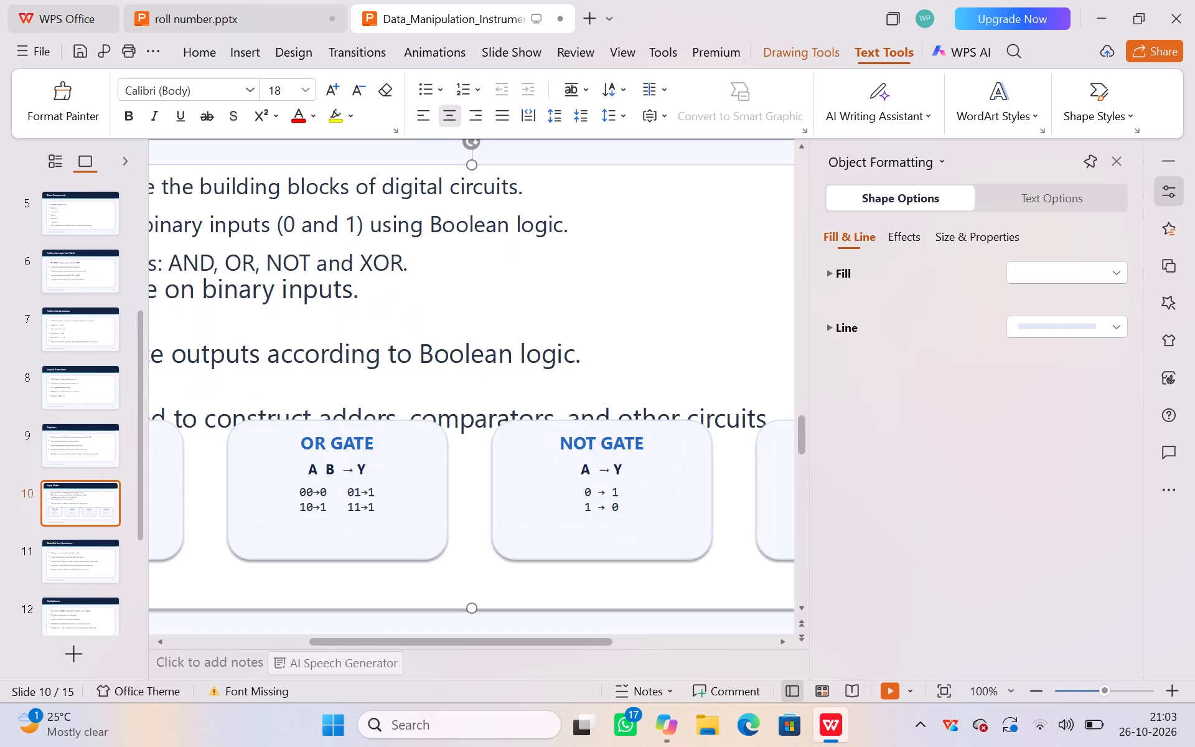
{"action": "scroll", "coordinate": [470, 519], "scroll_direction": "down", "scroll_amount": 1, "text": "ctrl"}
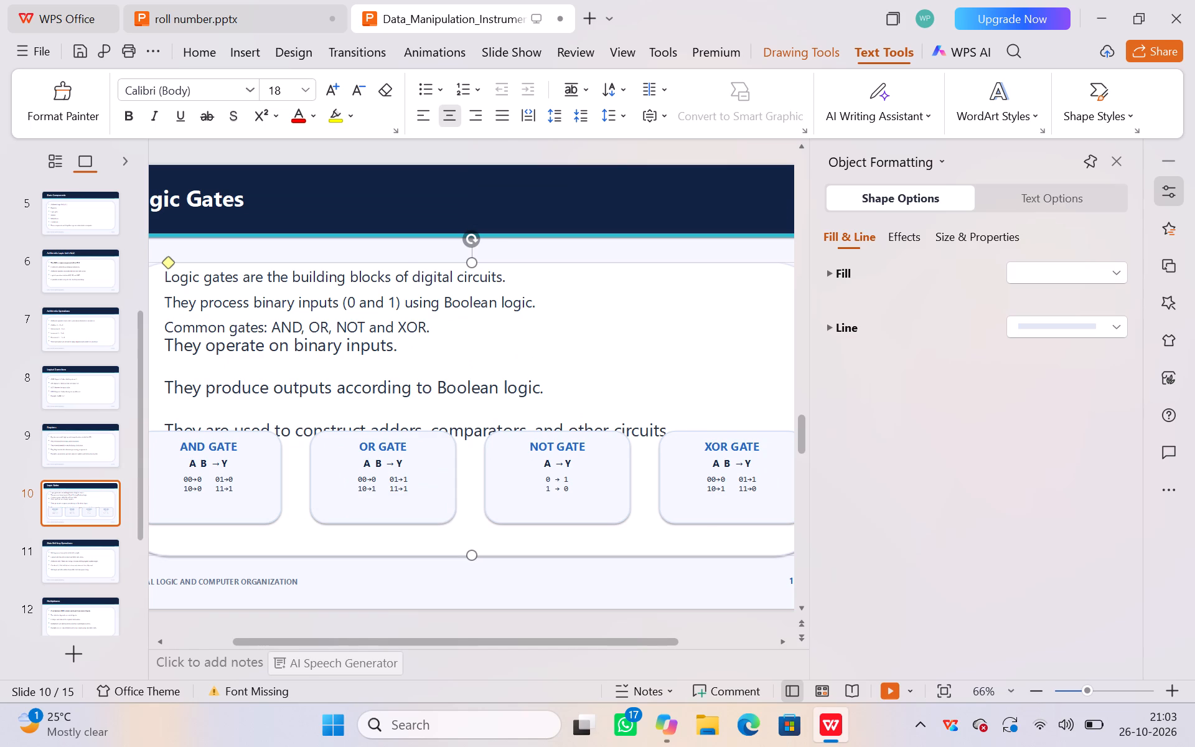
{"action": "scroll", "coordinate": [83, 582], "scroll_direction": "down", "scroll_amount": 2}
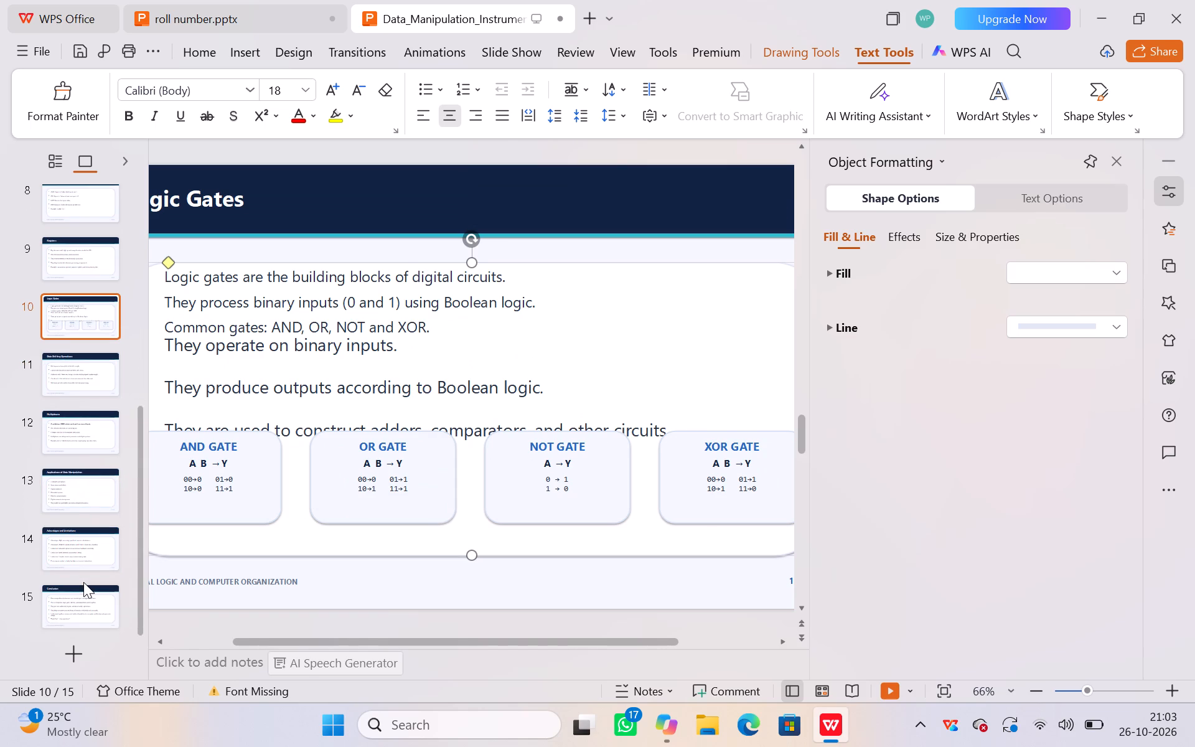
{"action": "scroll", "coordinate": [83, 582], "scroll_direction": "down", "scroll_amount": 2}
In roll number.pptx, title slide 11 "Logic Gates".
{"action": "left_click", "coordinate": [291, 6]}
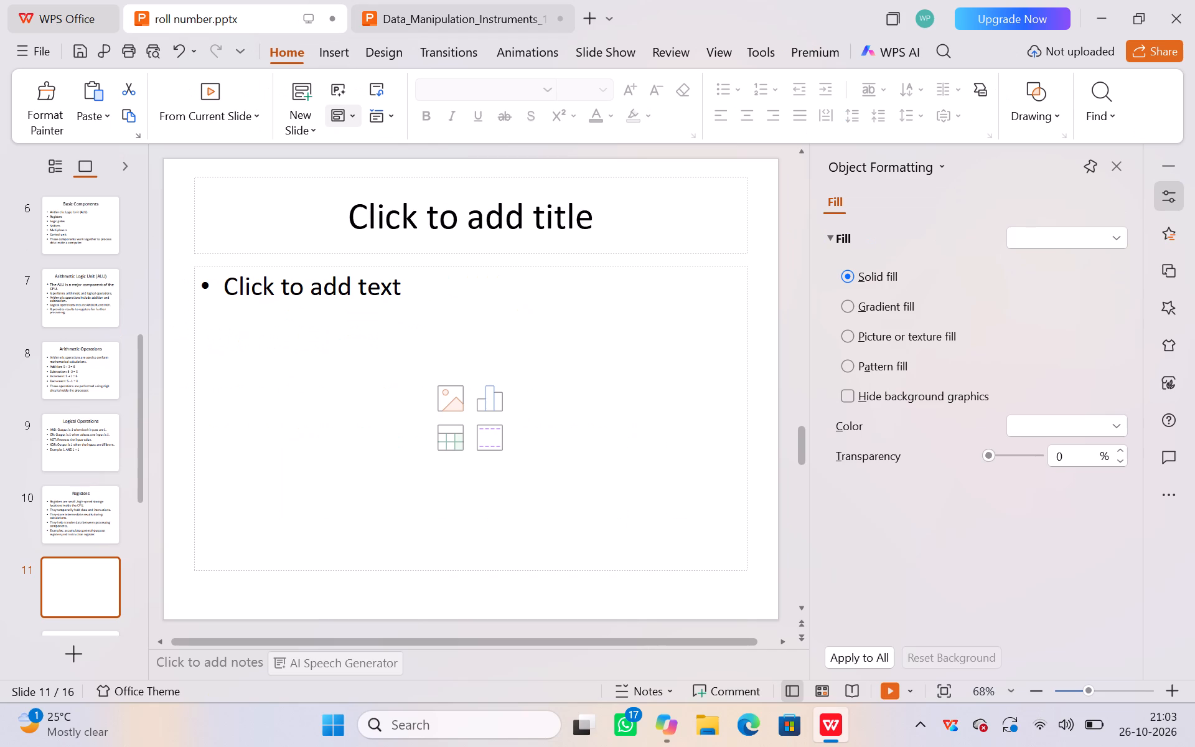
{"action": "left_click", "coordinate": [380, 192]}
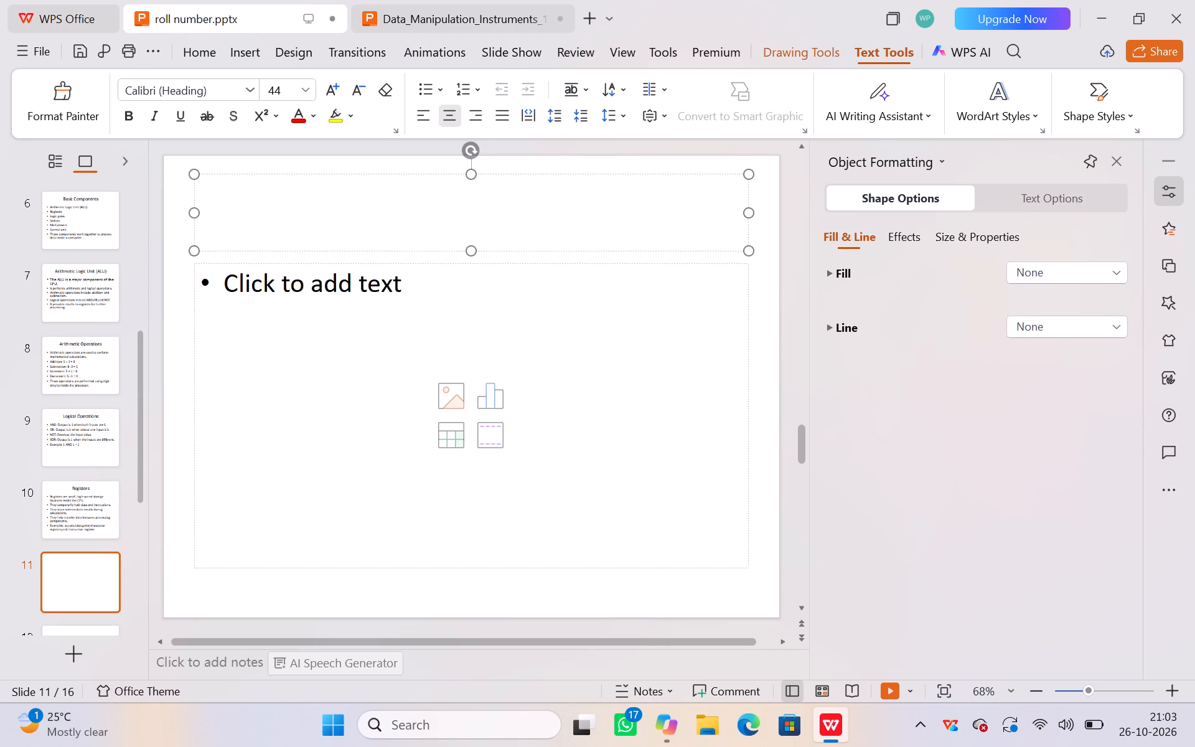
{"action": "key", "text": "l"}
{"action": "key", "text": "o"}
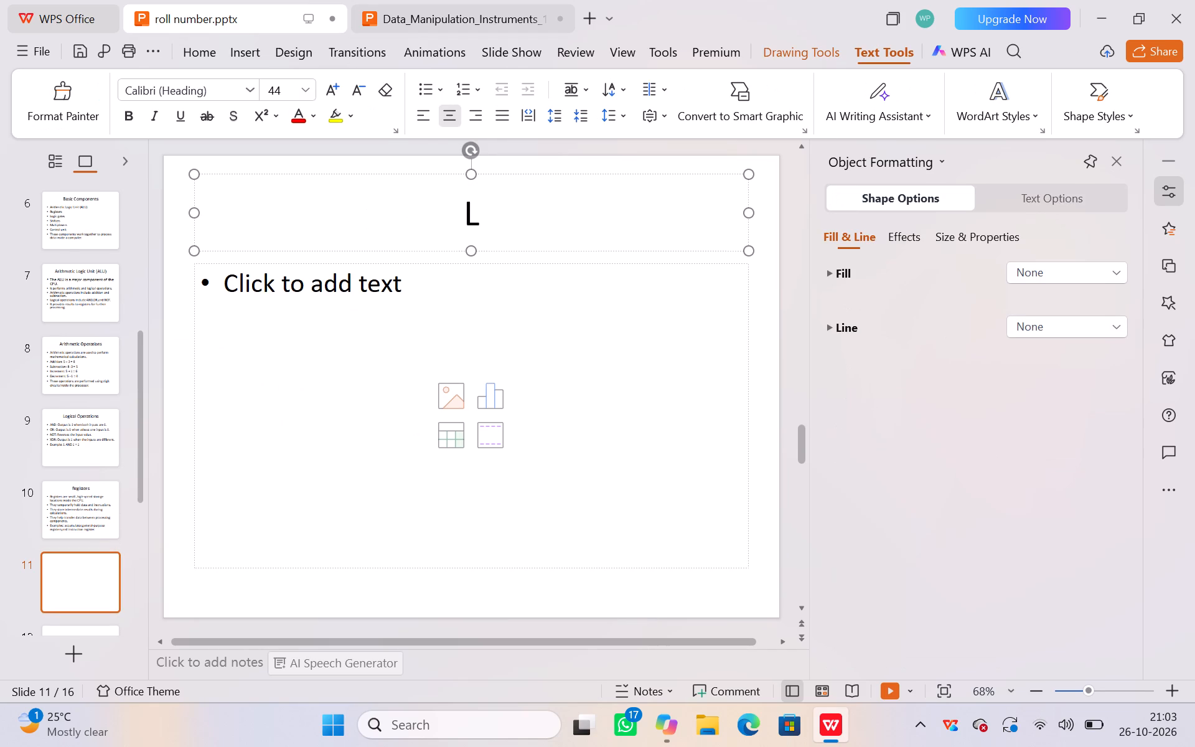
{"action": "type", "text": "gic"}
{"action": "key", "text": "space"}
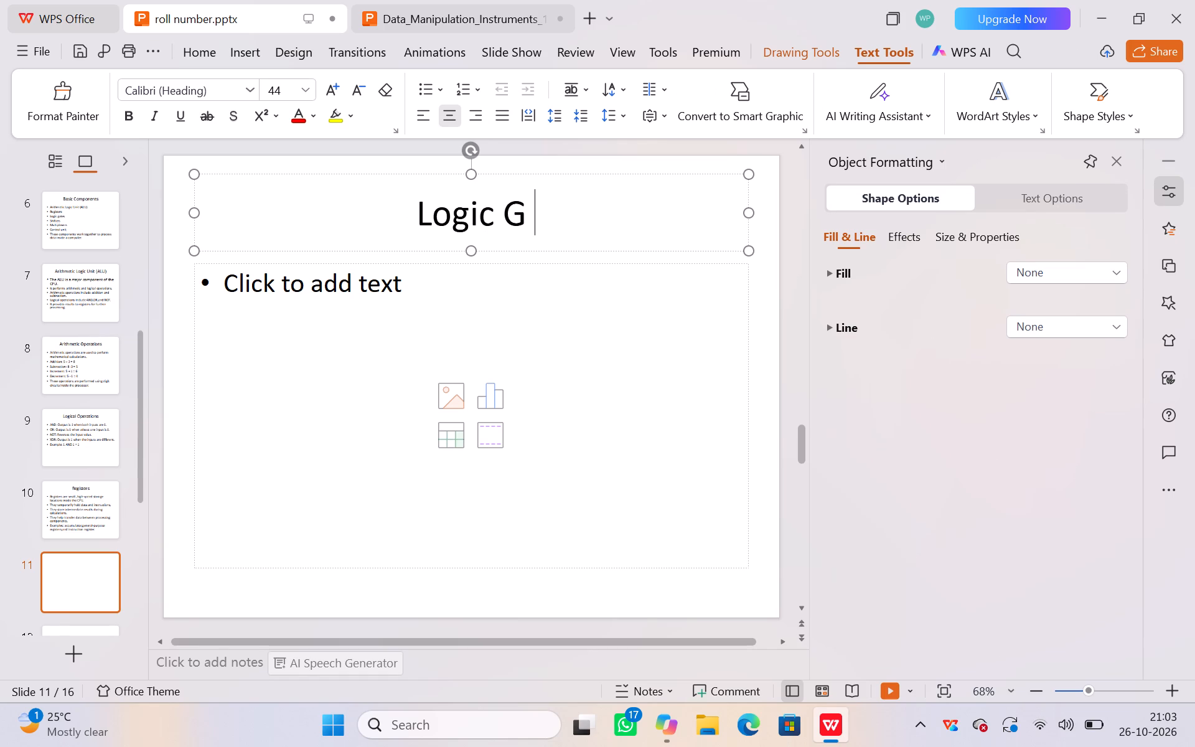
{"action": "key", "text": "BackSpace"}
{"action": "type", "text": "ates"}
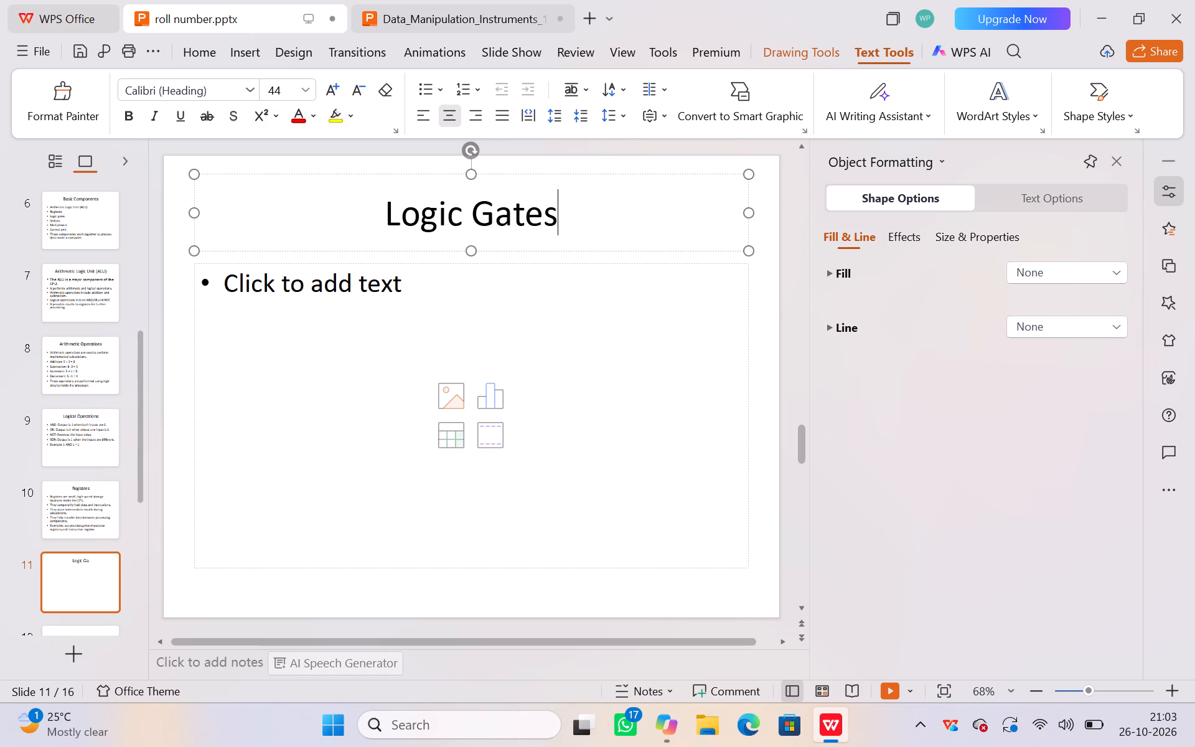
Check the reference presentation's Logic Gates slide, and enter "Logic gates are the building block" as the first bullet of slide 11 in roll number.pptx.
{"action": "left_click", "coordinate": [387, 298]}
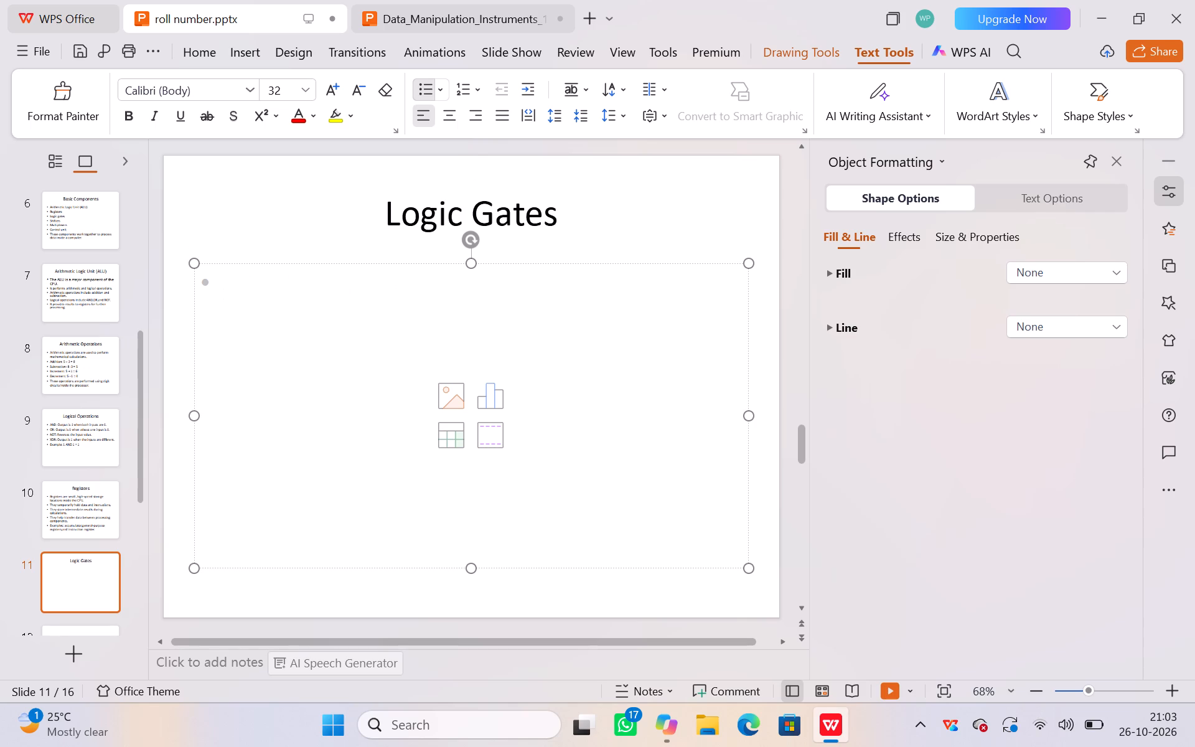
{"action": "left_click", "coordinate": [471, 14]}
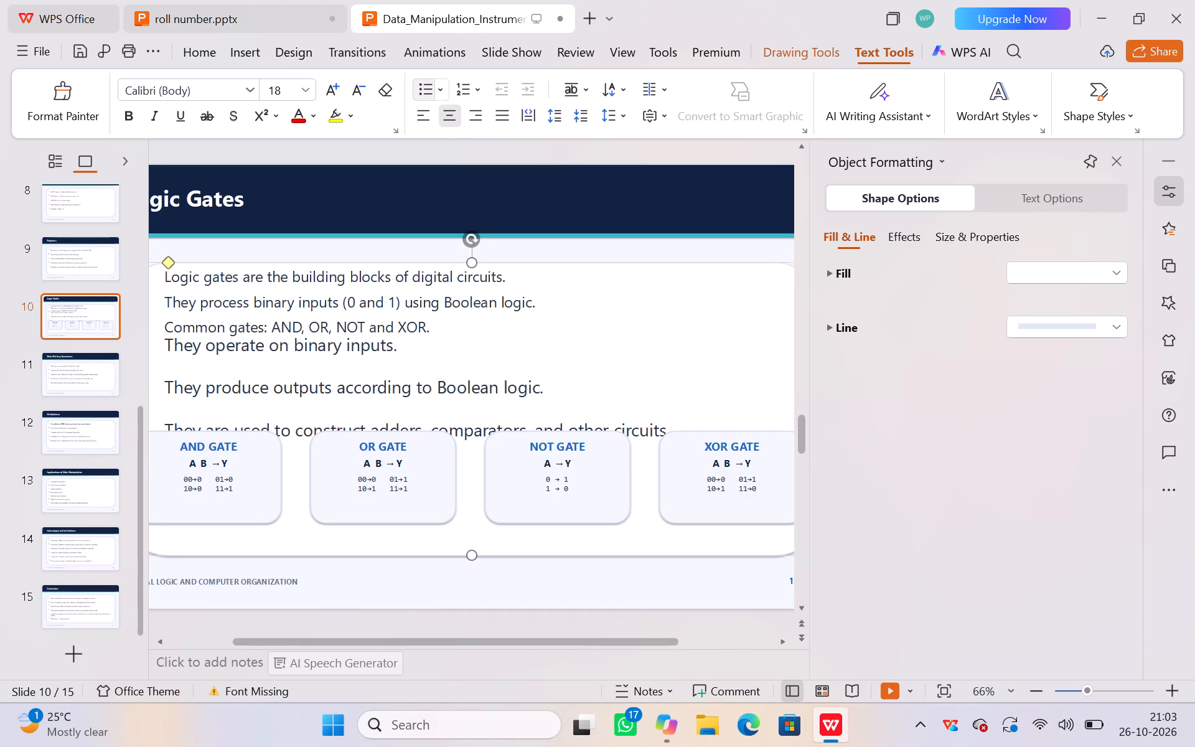
{"action": "scroll", "coordinate": [263, 320], "scroll_direction": "down", "scroll_amount": 3, "text": "ctrl"}
{"action": "scroll", "coordinate": [263, 320], "scroll_direction": "up", "scroll_amount": 2, "text": "ctrl"}
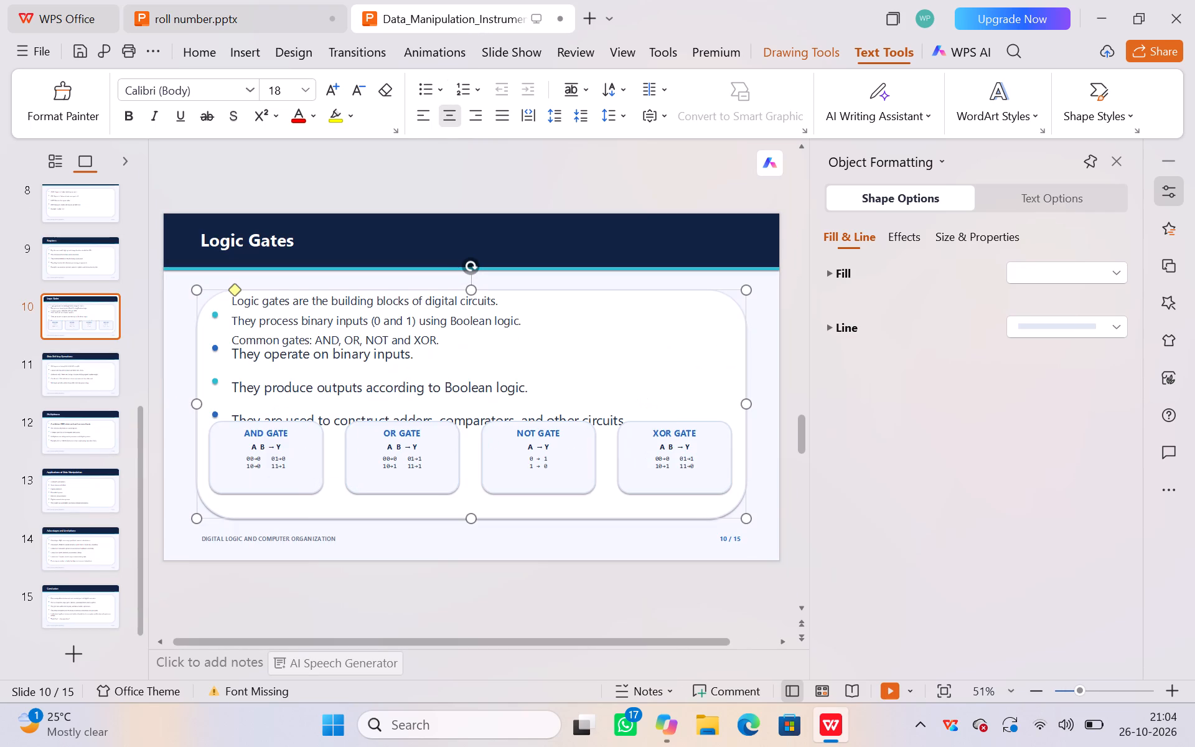
{"action": "left_click", "coordinate": [269, 11]}
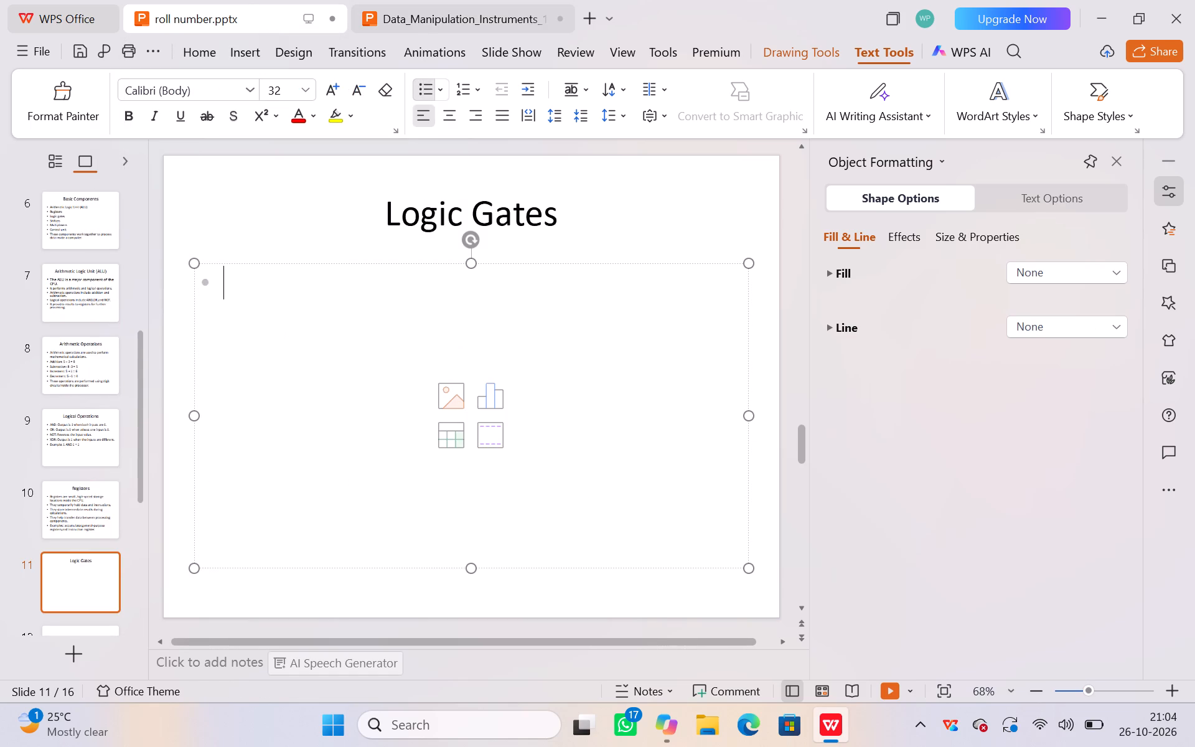
{"action": "left_click", "coordinate": [218, 296]}
{"action": "key", "text": "l"}
{"action": "key", "text": "o"}
{"action": "type", "text": "gic"}
{"action": "key", "text": "space"}
{"action": "type", "text": "gates"}
{"action": "key", "text": "space"}
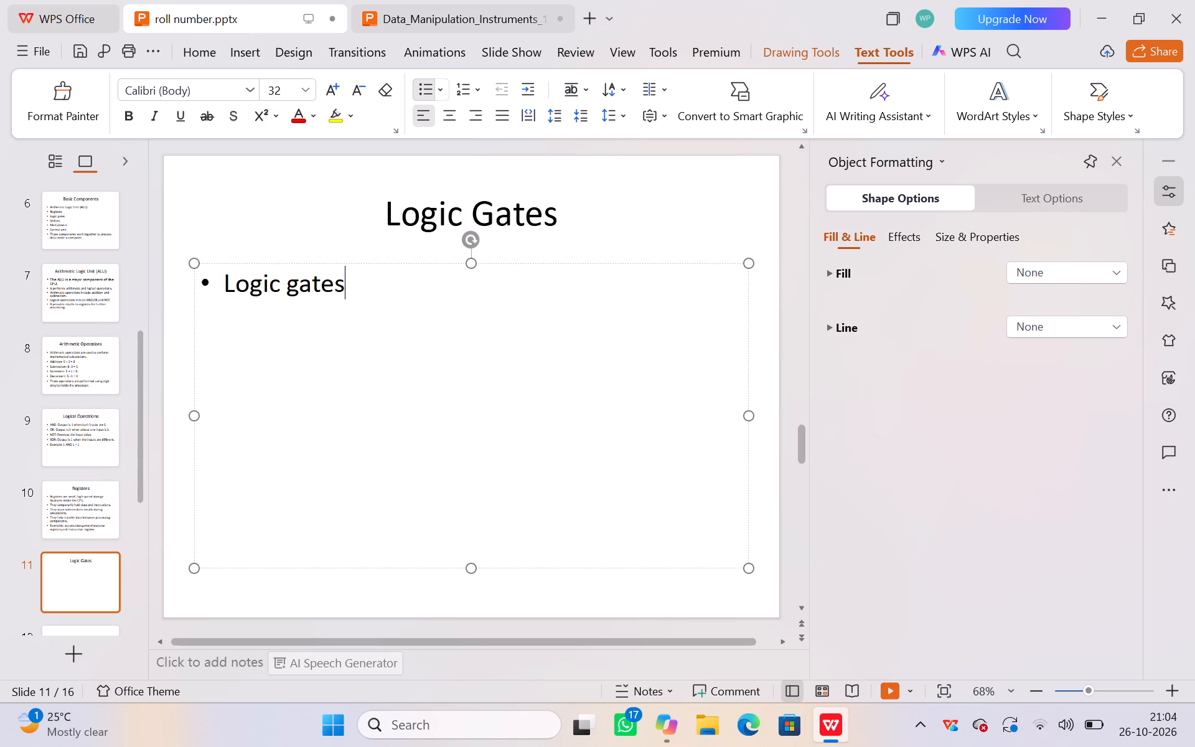
{"action": "type", "text": "are"}
{"action": "key", "text": "space"}
{"action": "type", "text": "the buil"}
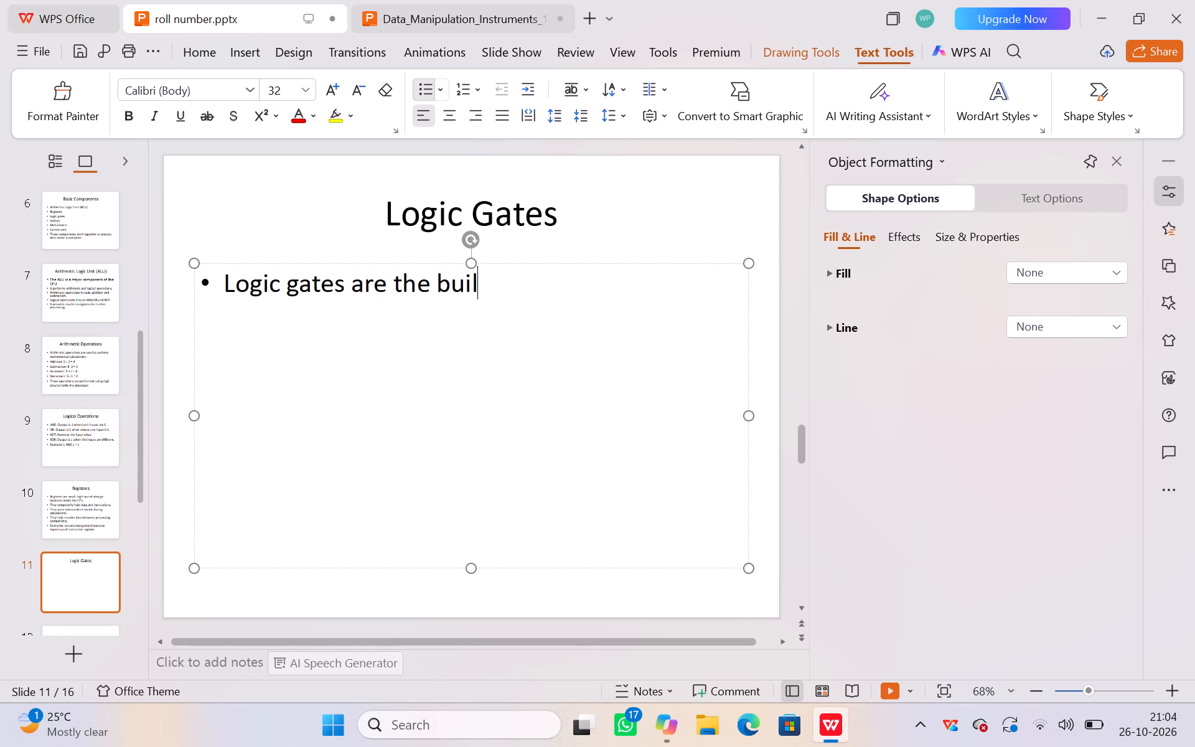
{"action": "type", "text": "ding"}
{"action": "key", "text": "space"}
{"action": "type", "text": "block"}
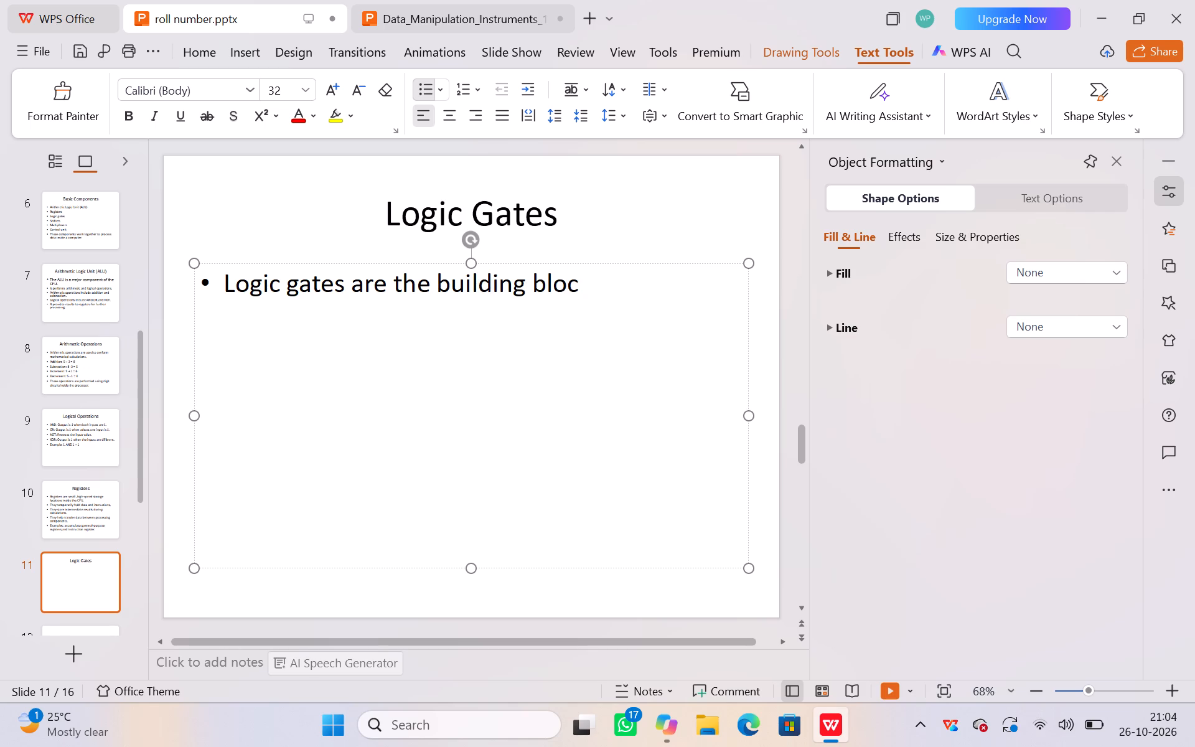
Clear the stray "s" from the start of the first body line and remove the line's bullet marker.
{"action": "left_click", "coordinate": [218, 296]}
{"action": "type", "text": "s"}
{"action": "key", "text": "space"}
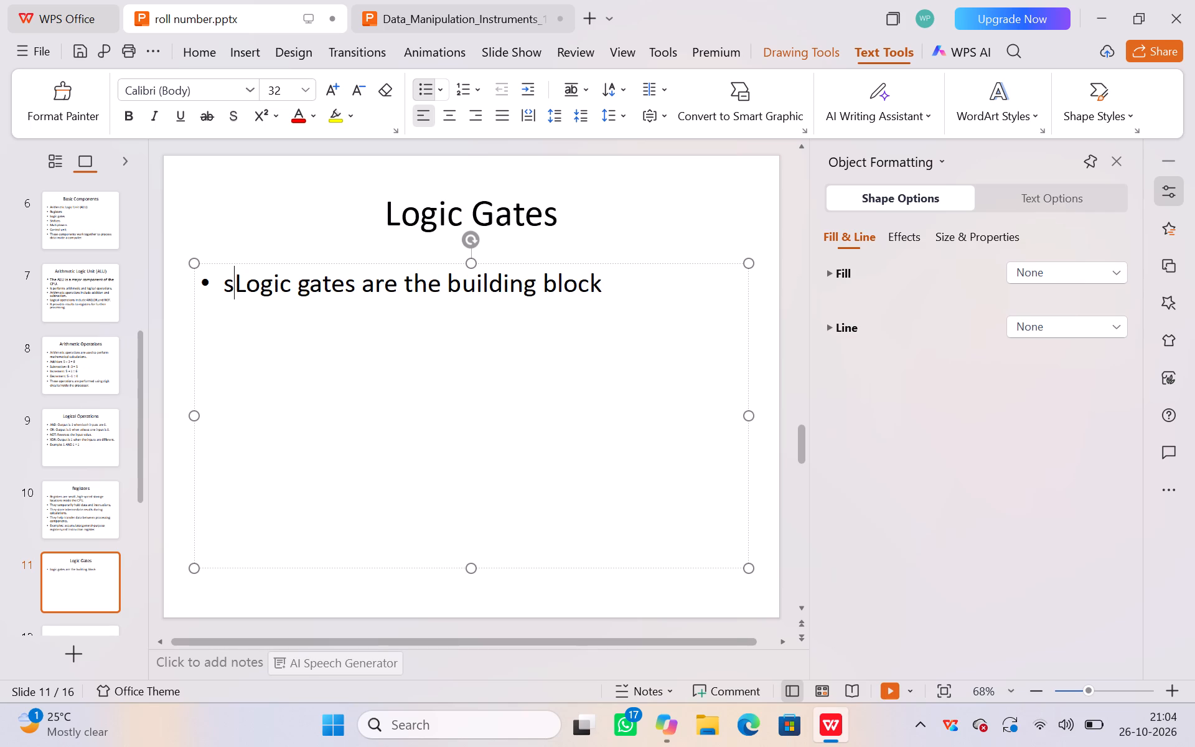
{"action": "key", "text": "BackSpace"}
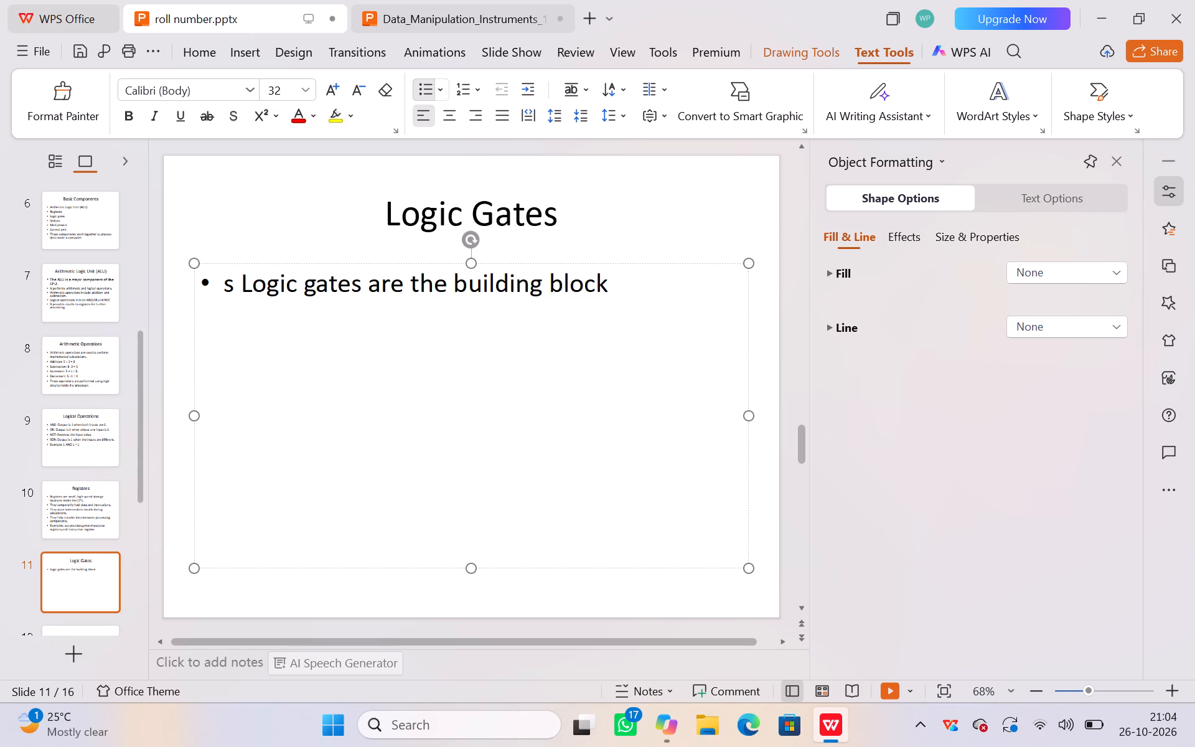
{"action": "key", "text": "BackSpace"}
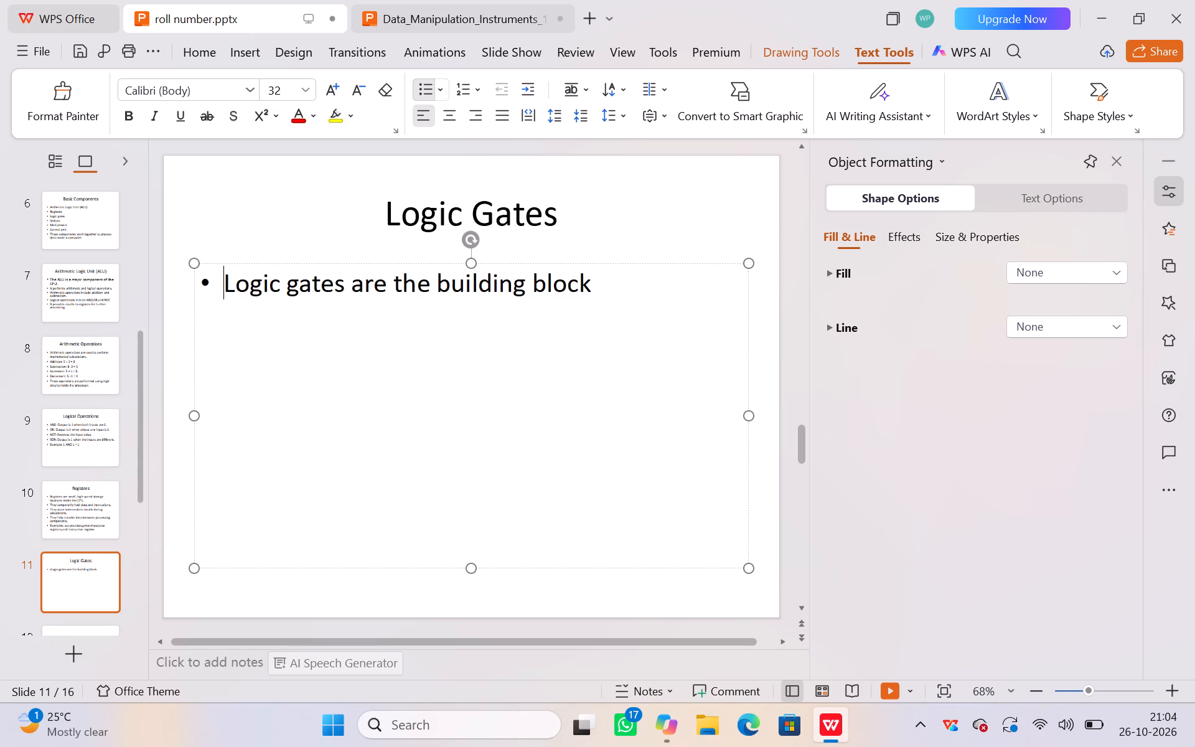
{"action": "key", "text": "BackSpace"}
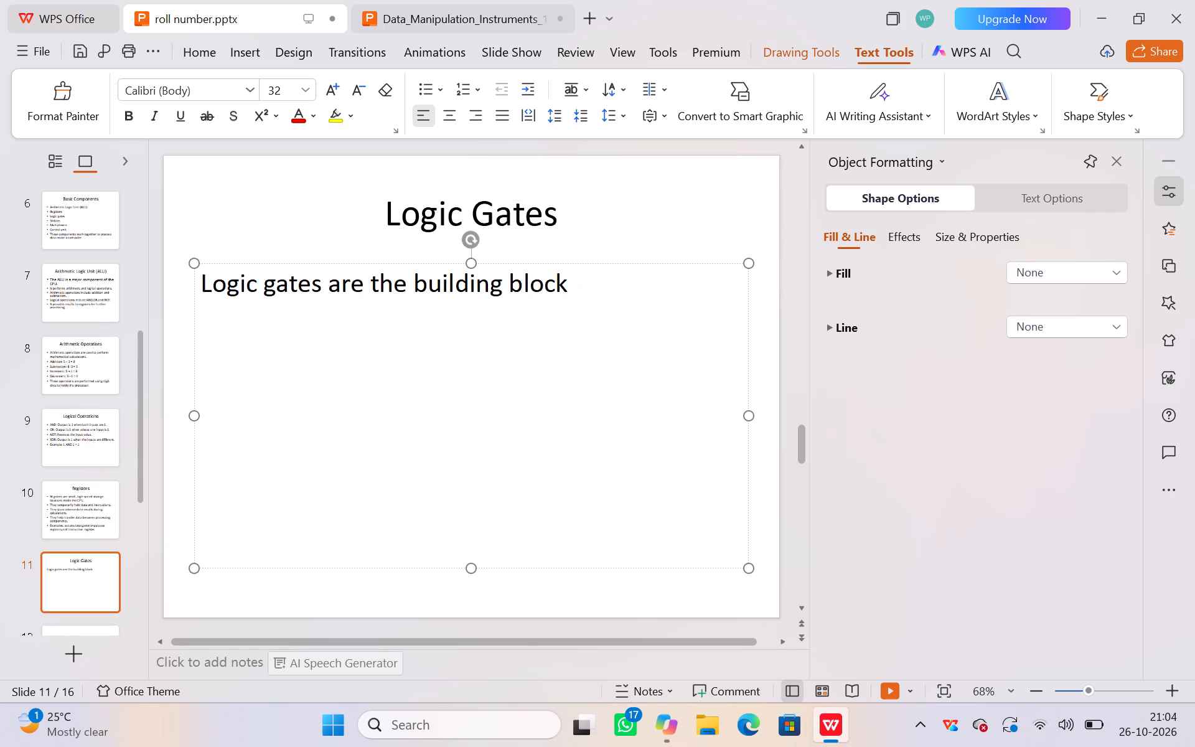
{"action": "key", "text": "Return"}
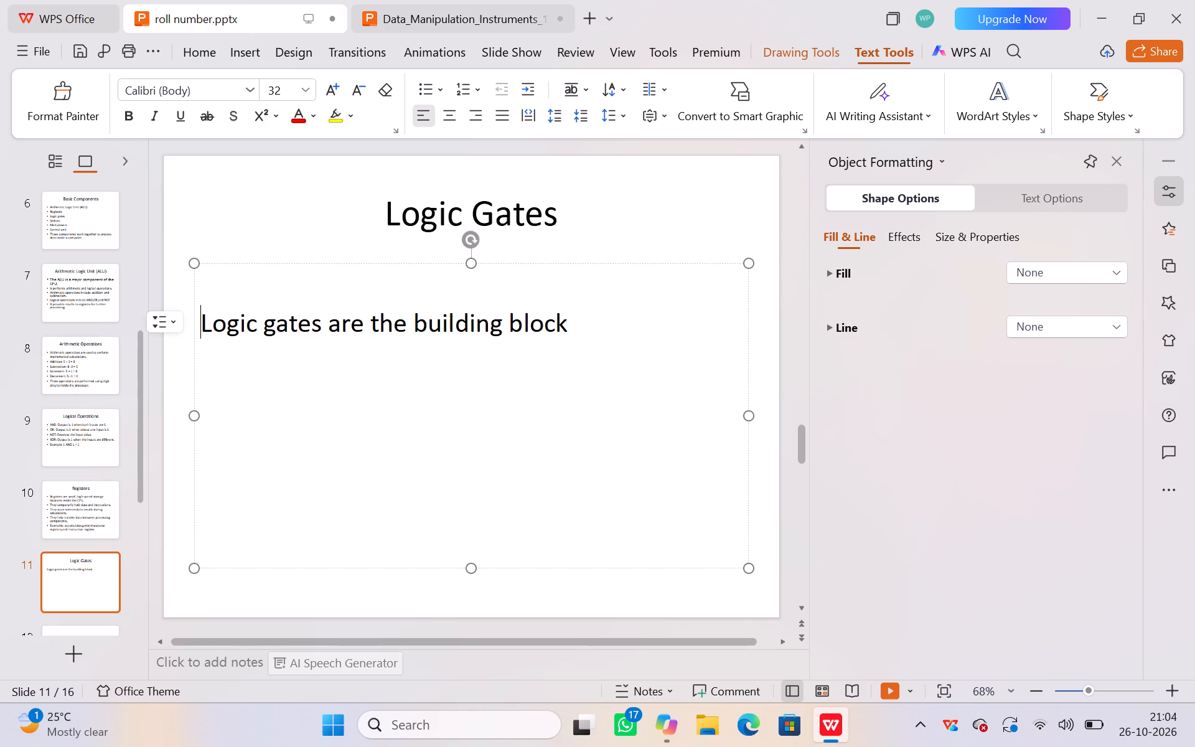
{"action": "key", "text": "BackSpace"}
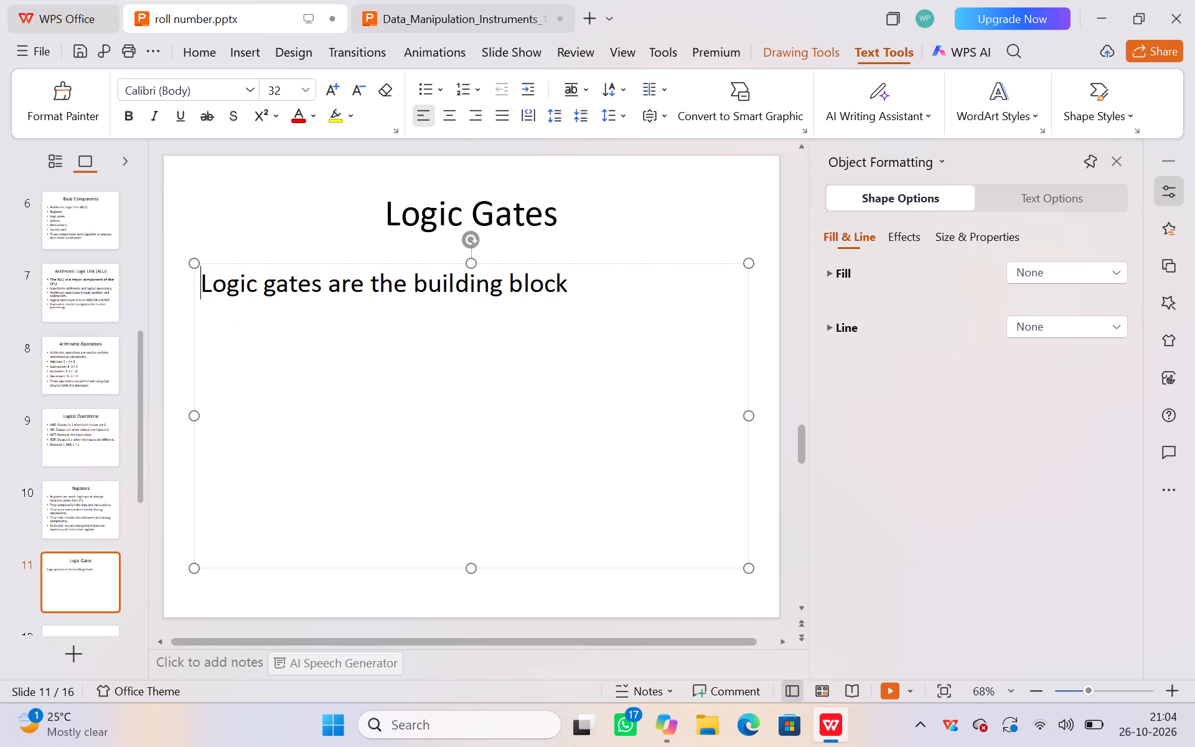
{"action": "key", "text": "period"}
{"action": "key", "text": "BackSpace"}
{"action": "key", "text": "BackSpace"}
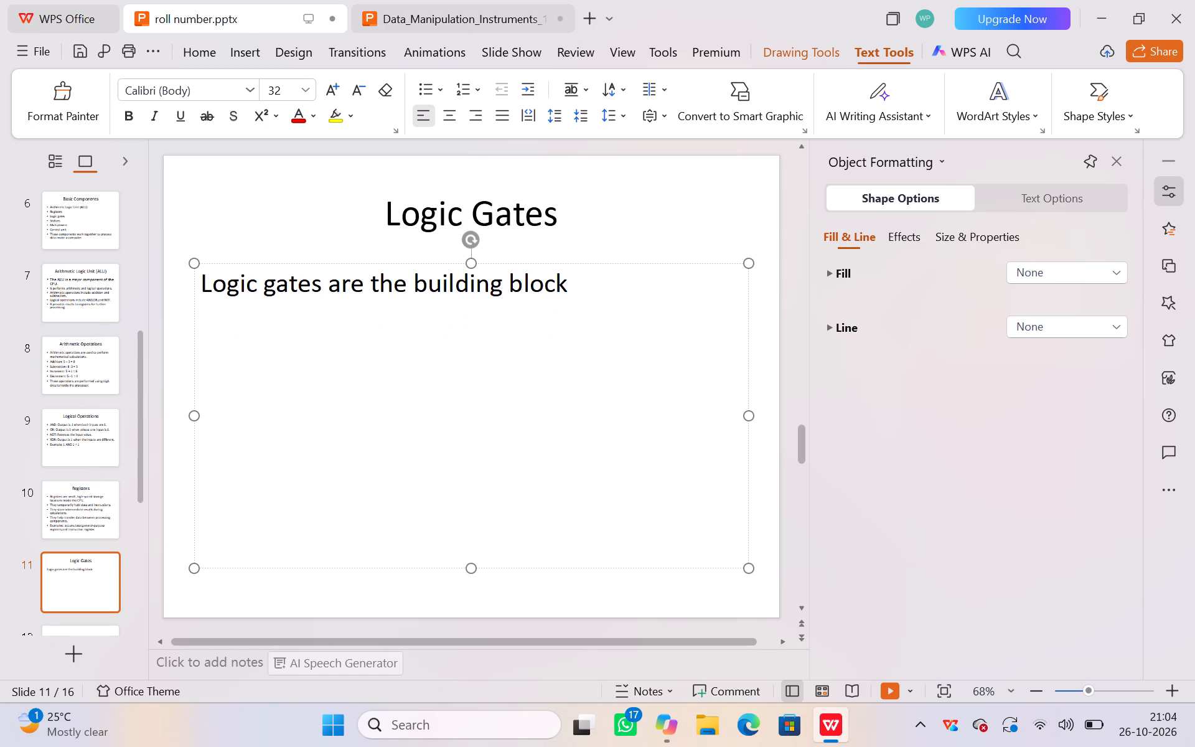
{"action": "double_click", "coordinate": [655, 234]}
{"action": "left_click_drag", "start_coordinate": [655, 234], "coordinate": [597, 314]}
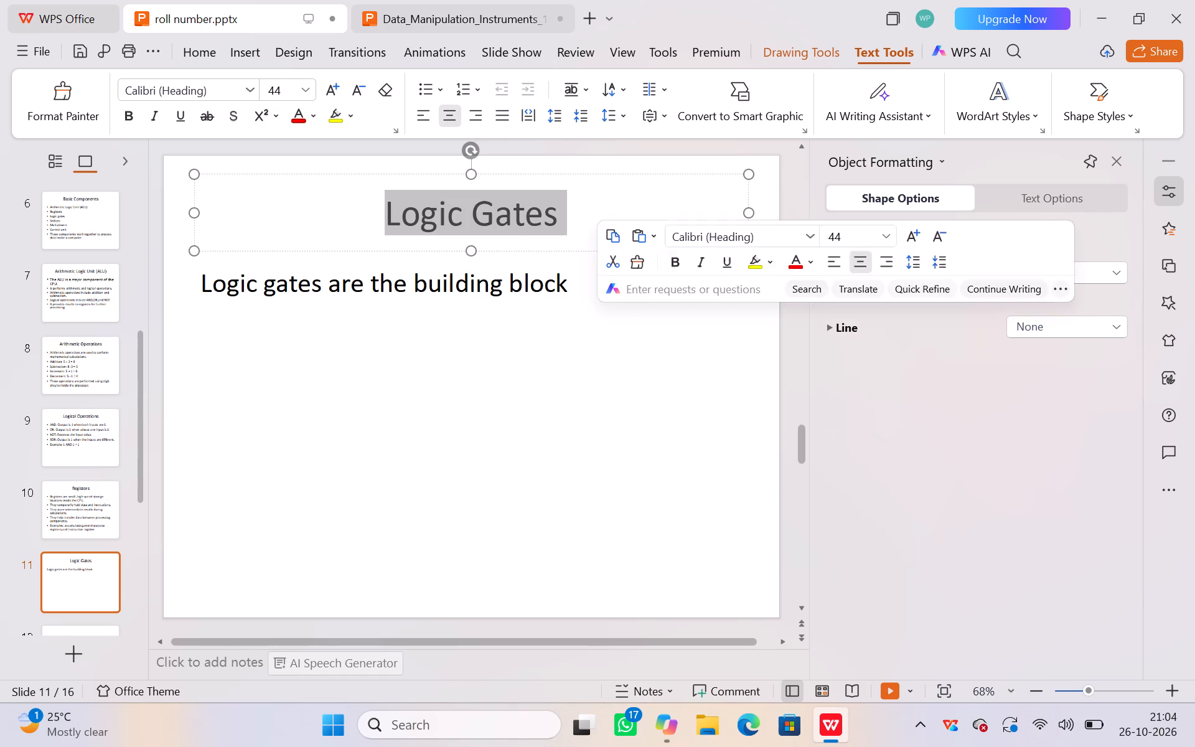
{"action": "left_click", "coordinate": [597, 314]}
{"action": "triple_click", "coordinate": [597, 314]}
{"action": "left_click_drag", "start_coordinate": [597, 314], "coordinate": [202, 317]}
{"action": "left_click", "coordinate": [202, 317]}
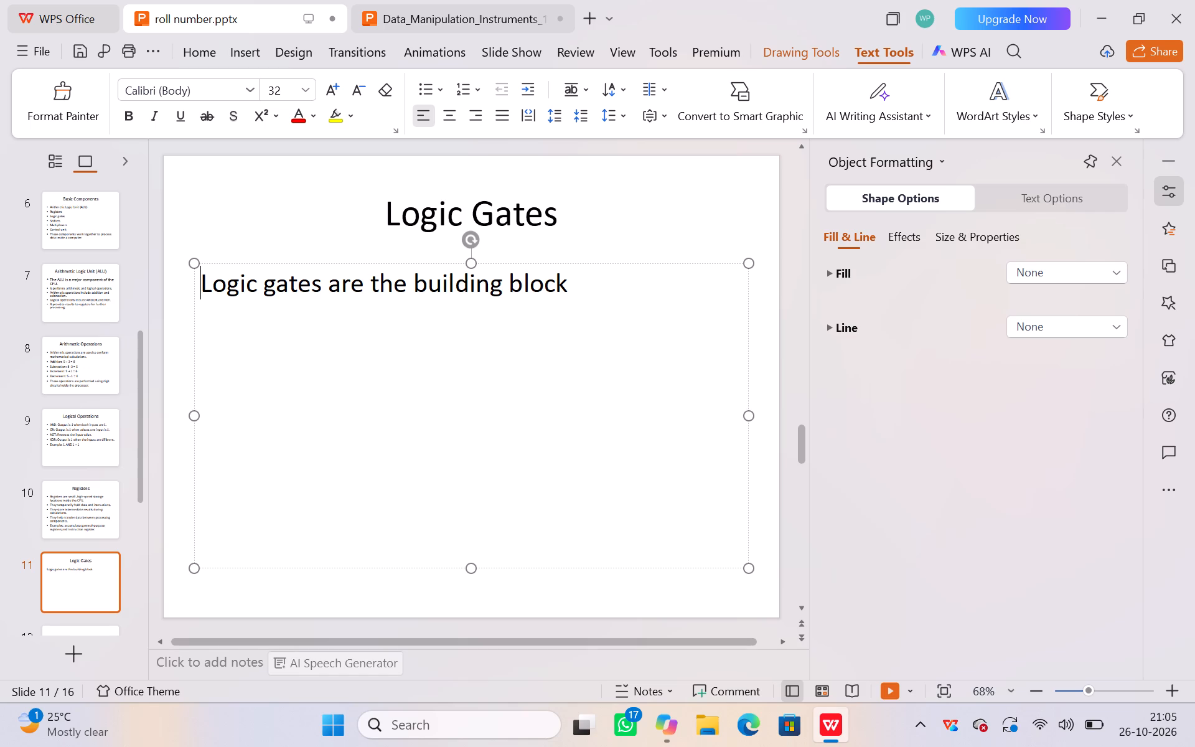
Complete the first body line as "Logic gates are the building blocks of digital circuits." and start a new line below it.
{"action": "left_click", "coordinate": [616, 289]}
{"action": "key", "text": "s"}
{"action": "key", "text": "space"}
{"action": "type", "text": "of"}
{"action": "key", "text": "space"}
{"action": "type", "text": "digit"}
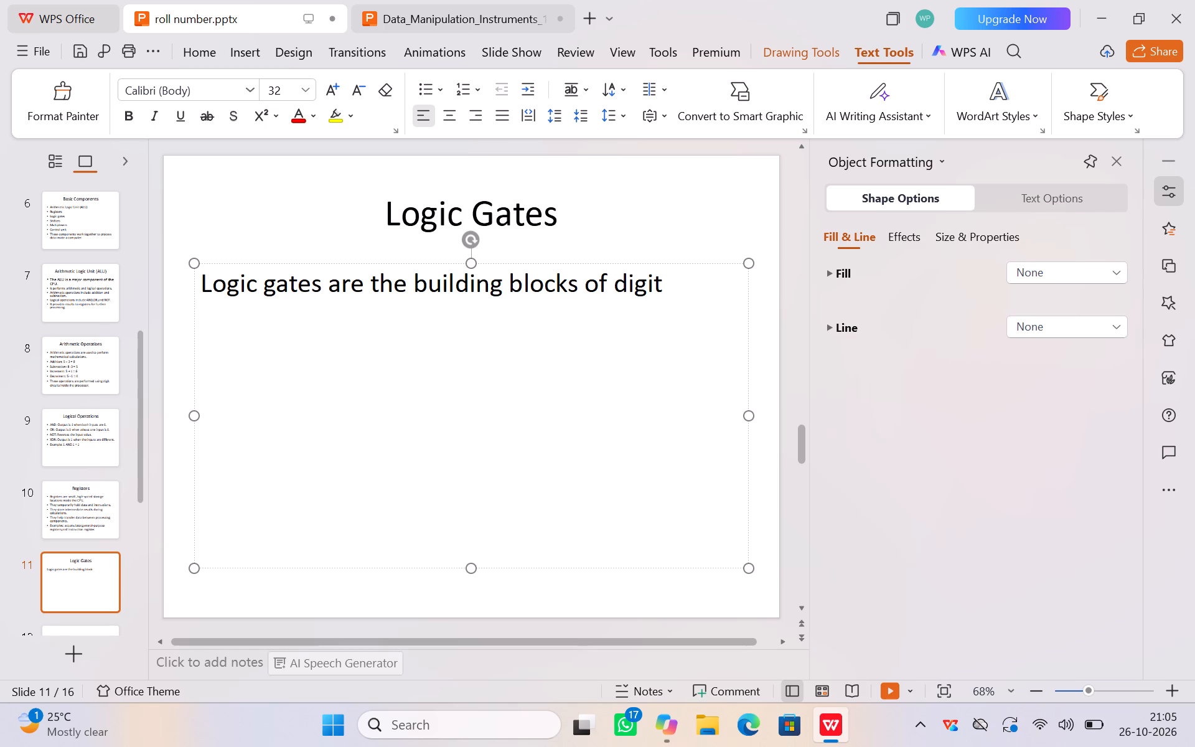
{"action": "type", "text": "al"}
{"action": "key", "text": "space"}
{"action": "type", "text": "circui"}
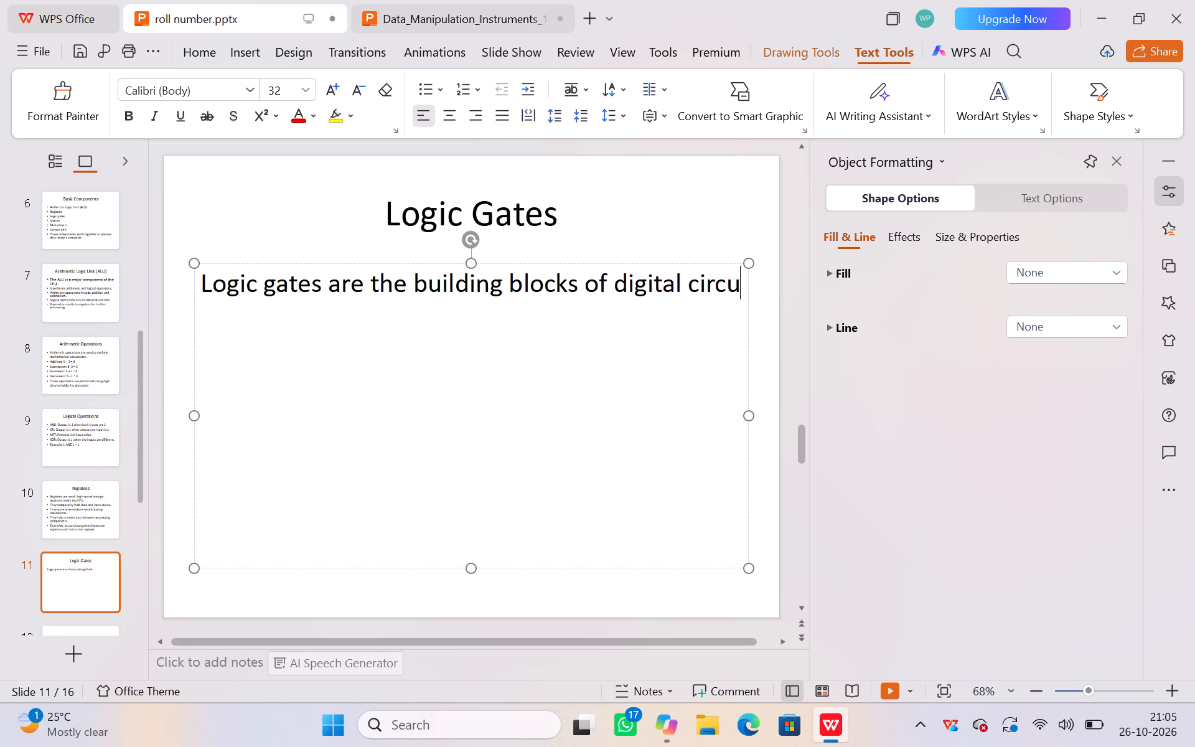
{"action": "type", "text": "ts"}
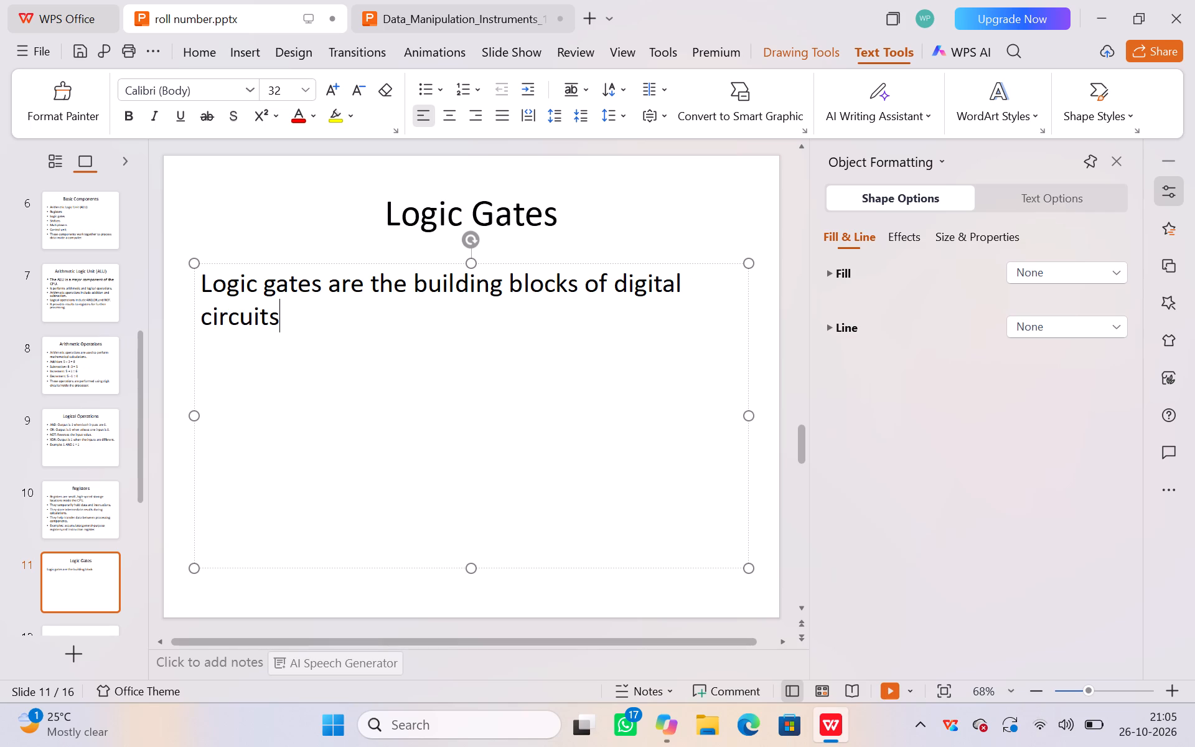
{"action": "key", "text": "semicolon"}
{"action": "key", "text": "BackSpace"}
{"action": "key", "text": "period"}
{"action": "key", "text": "Return"}
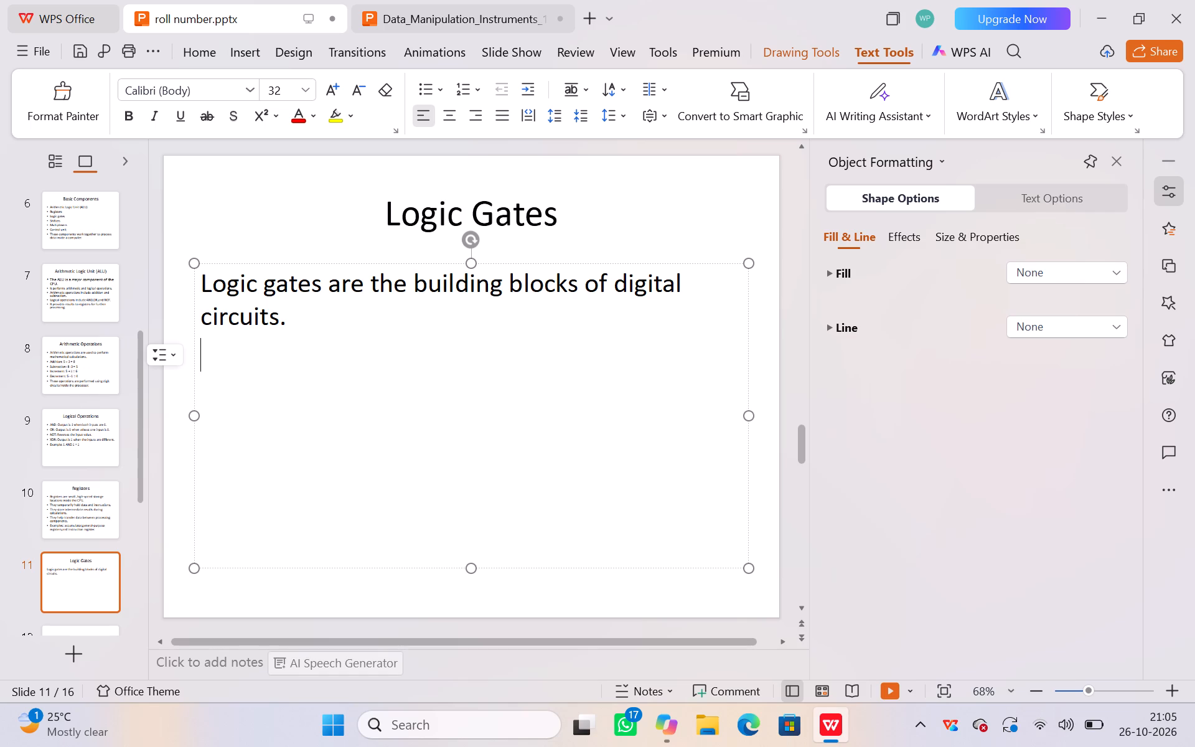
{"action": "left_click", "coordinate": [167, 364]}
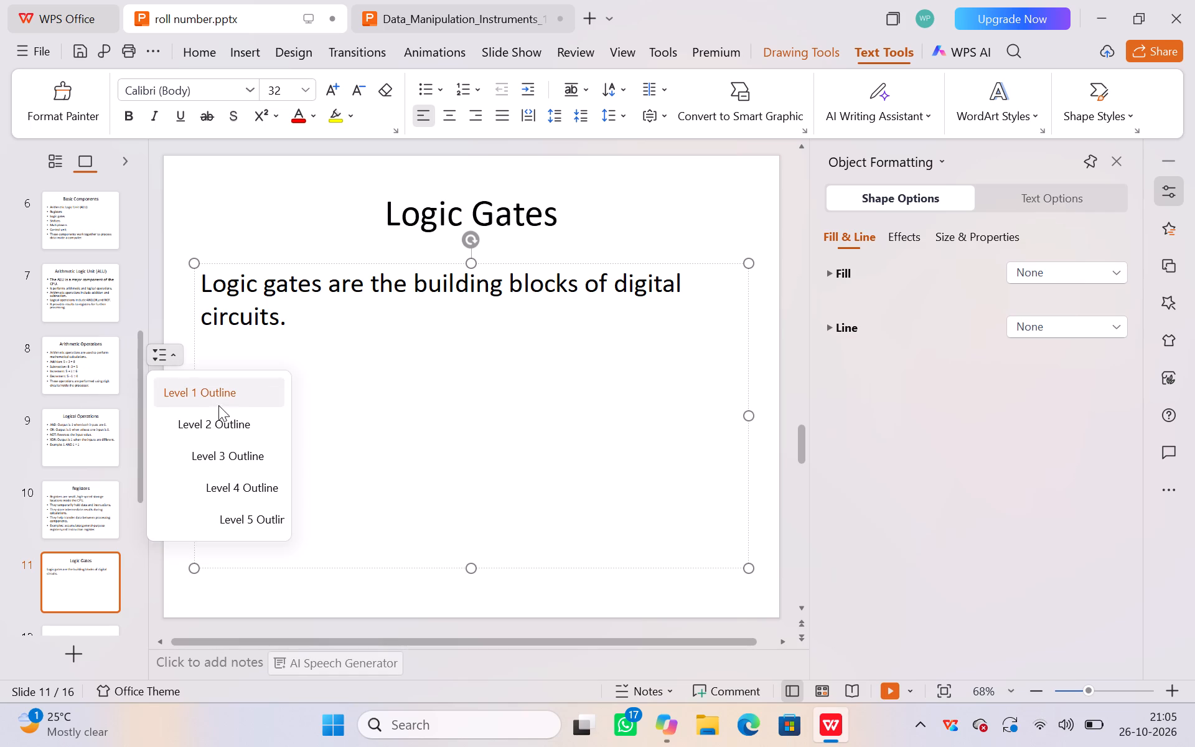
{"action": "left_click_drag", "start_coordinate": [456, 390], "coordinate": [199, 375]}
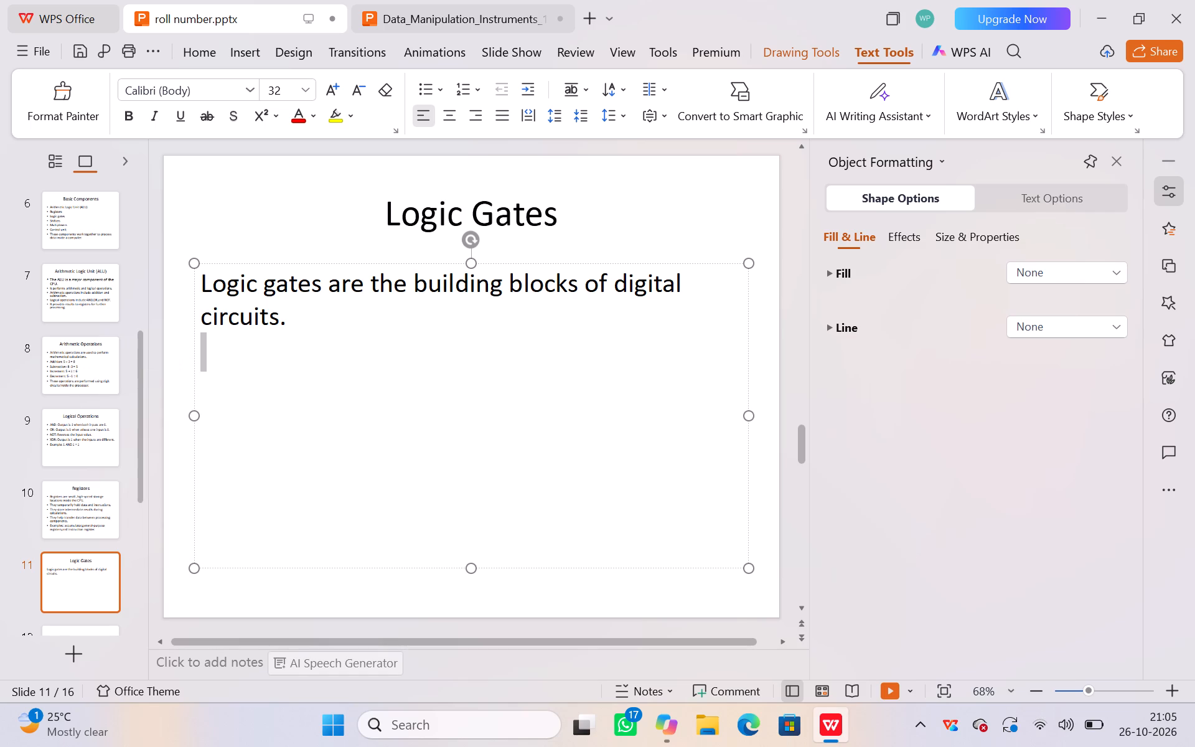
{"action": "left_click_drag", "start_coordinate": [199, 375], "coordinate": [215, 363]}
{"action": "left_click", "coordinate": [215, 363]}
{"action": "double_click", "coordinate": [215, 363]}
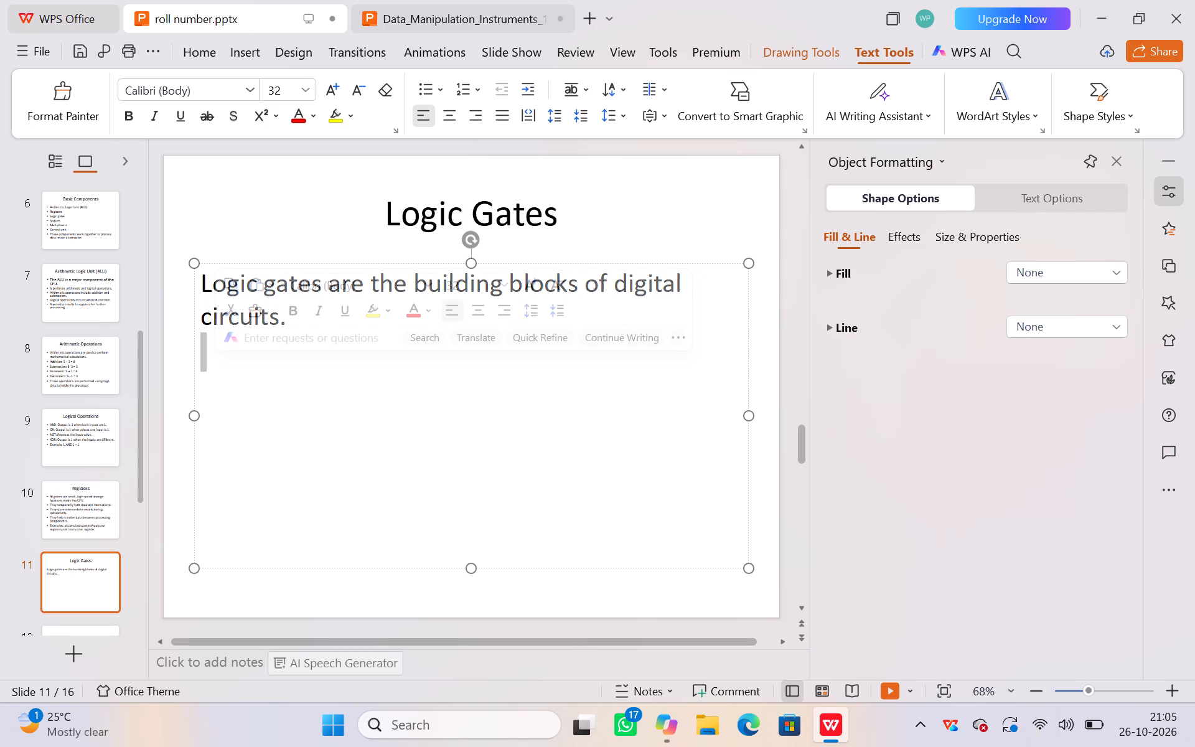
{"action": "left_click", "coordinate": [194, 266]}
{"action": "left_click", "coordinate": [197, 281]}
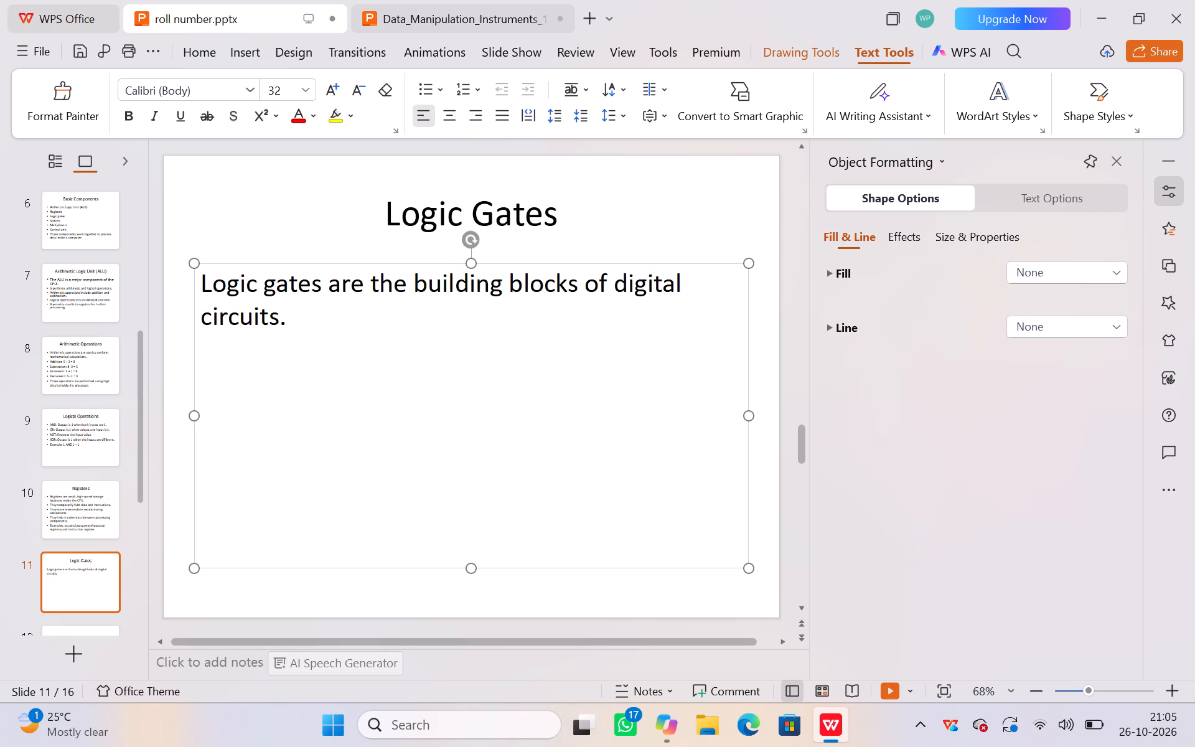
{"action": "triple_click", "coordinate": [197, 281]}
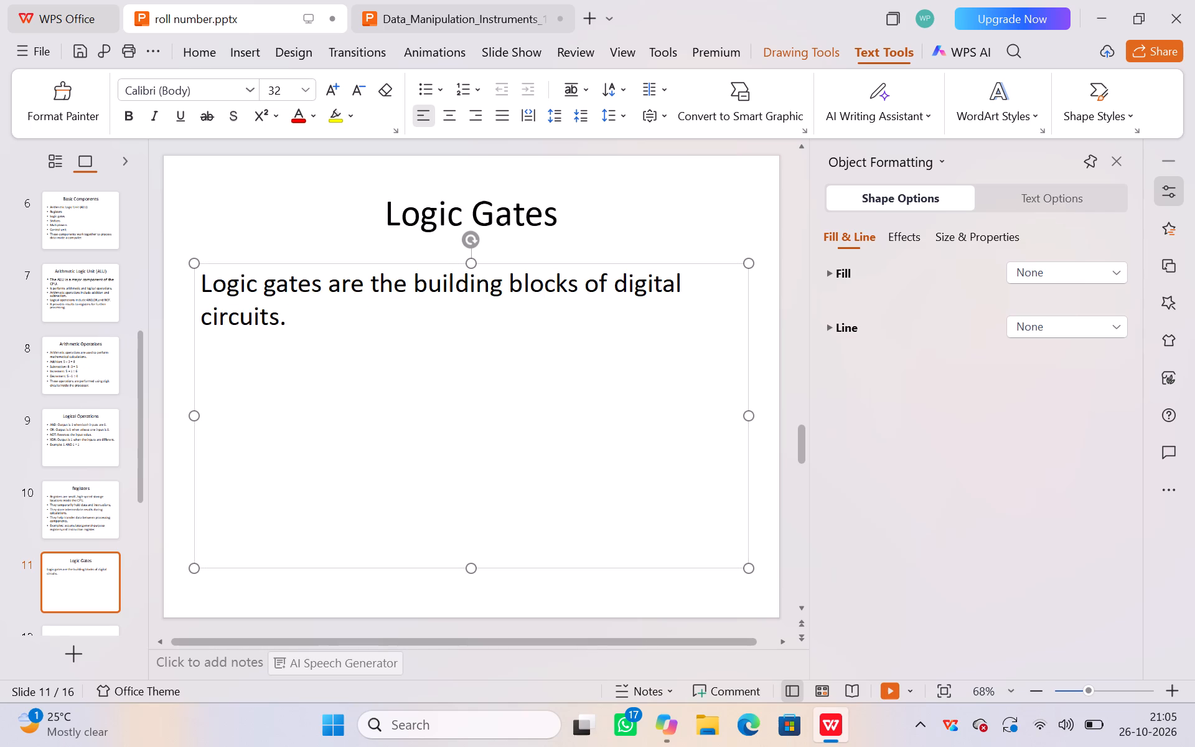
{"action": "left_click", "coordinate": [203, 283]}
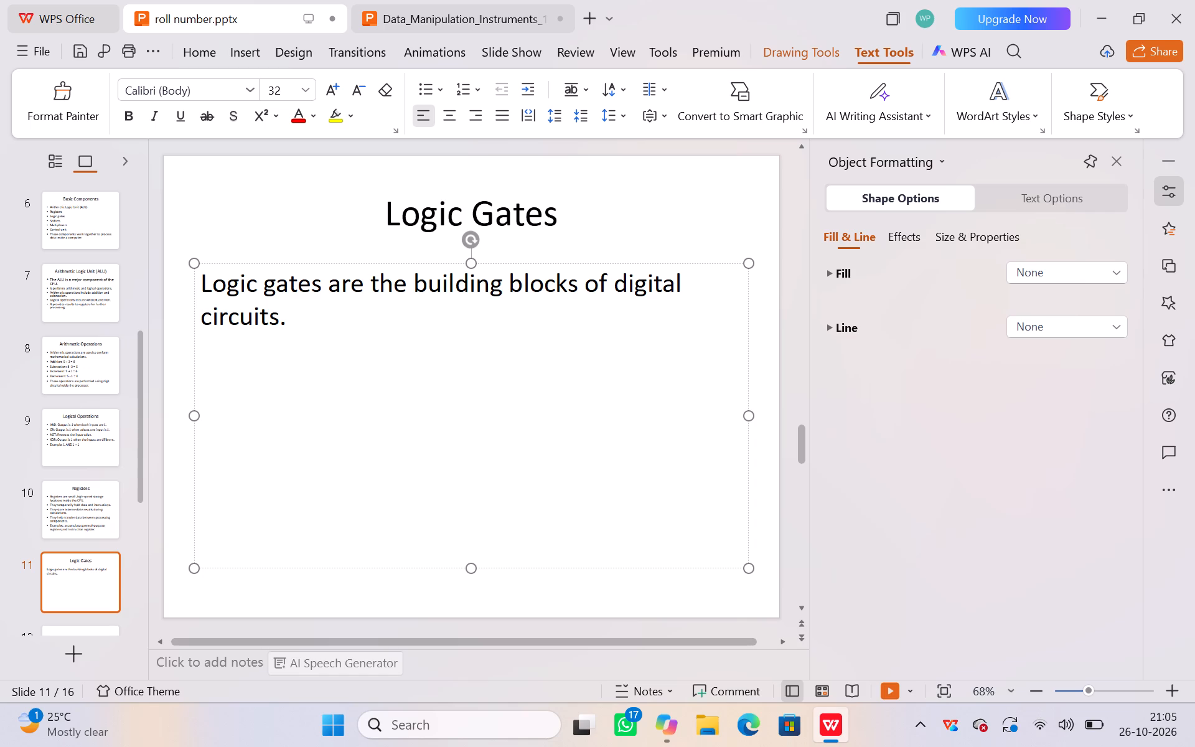
Rotate slide 11's body text box clockwise so that its text slants down across the slide.
{"action": "left_click", "coordinate": [473, 238]}
{"action": "triple_click", "coordinate": [473, 238]}
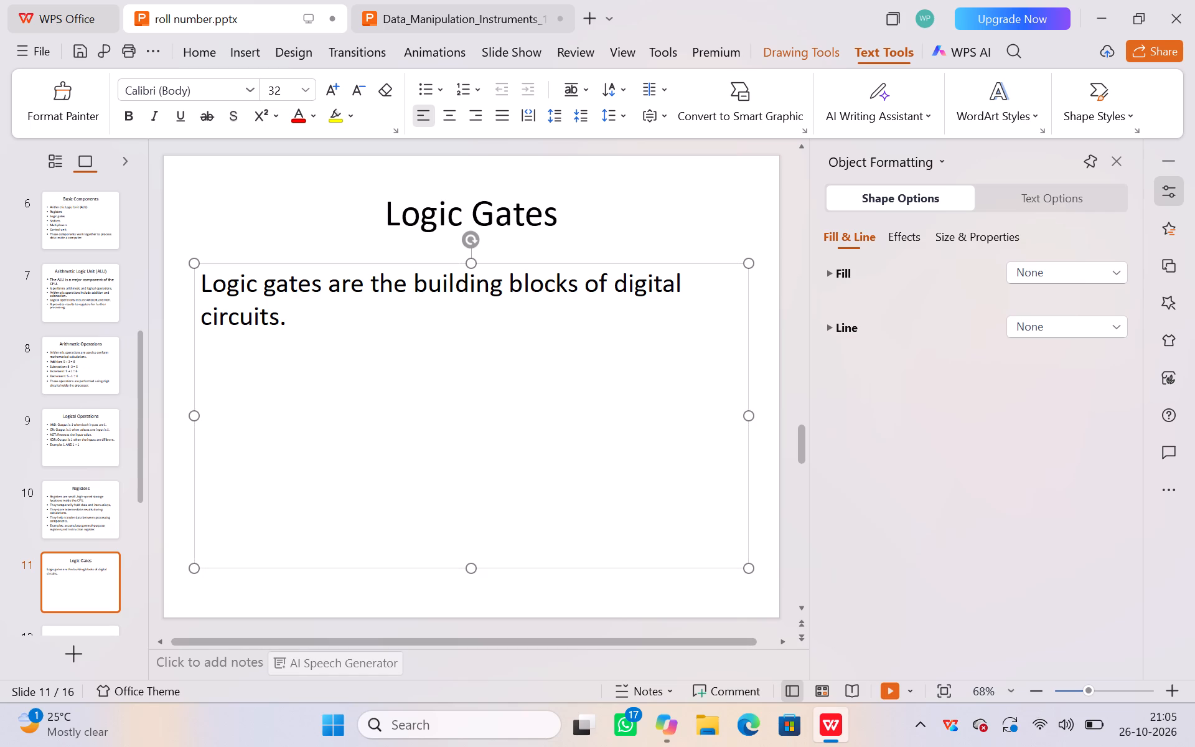
{"action": "left_click", "coordinate": [473, 238]}
{"action": "left_click_drag", "start_coordinate": [473, 238], "coordinate": [403, 341]}
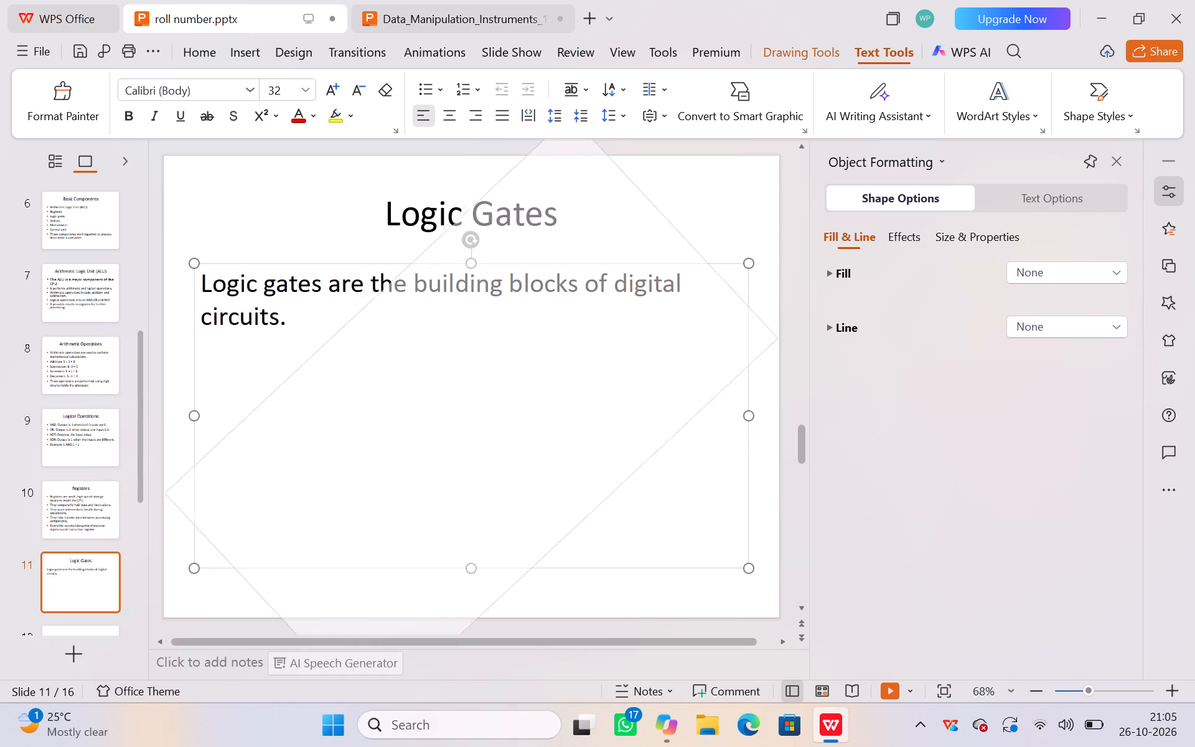
{"action": "left_click_drag", "start_coordinate": [403, 341], "coordinate": [589, 214]}
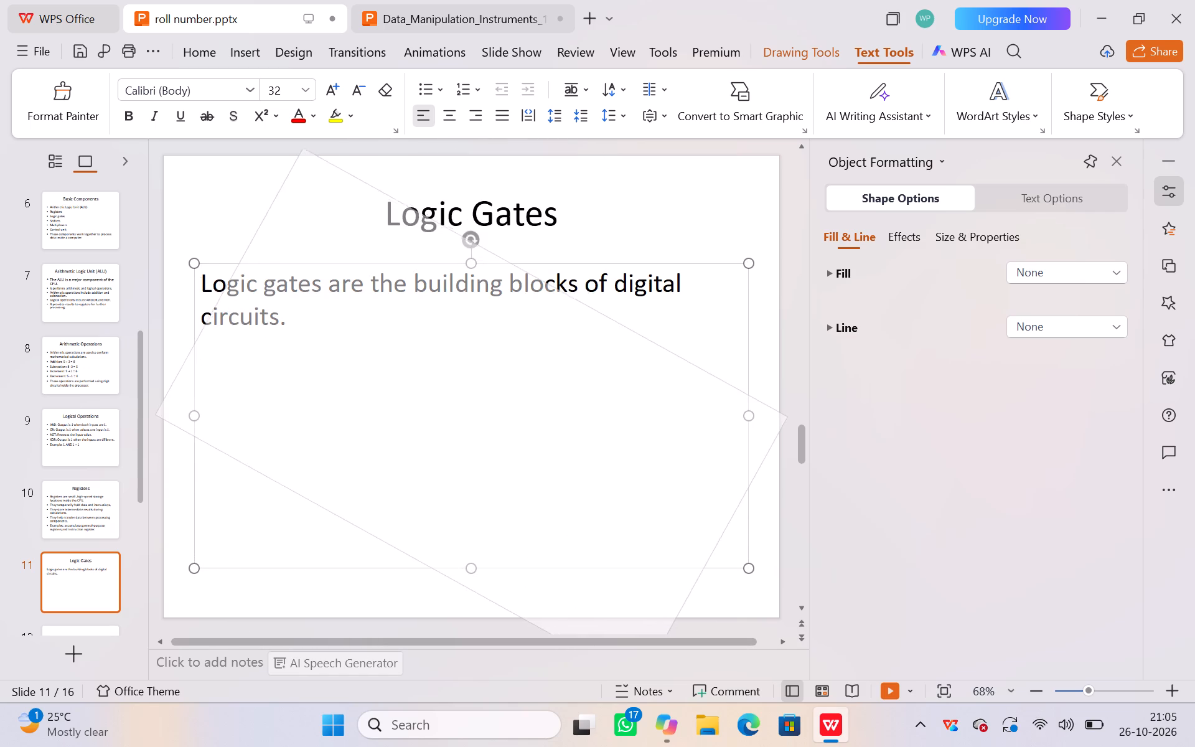
{"action": "left_click_drag", "start_coordinate": [589, 214], "coordinate": [595, 222]}
{"action": "left_click", "coordinate": [595, 222]}
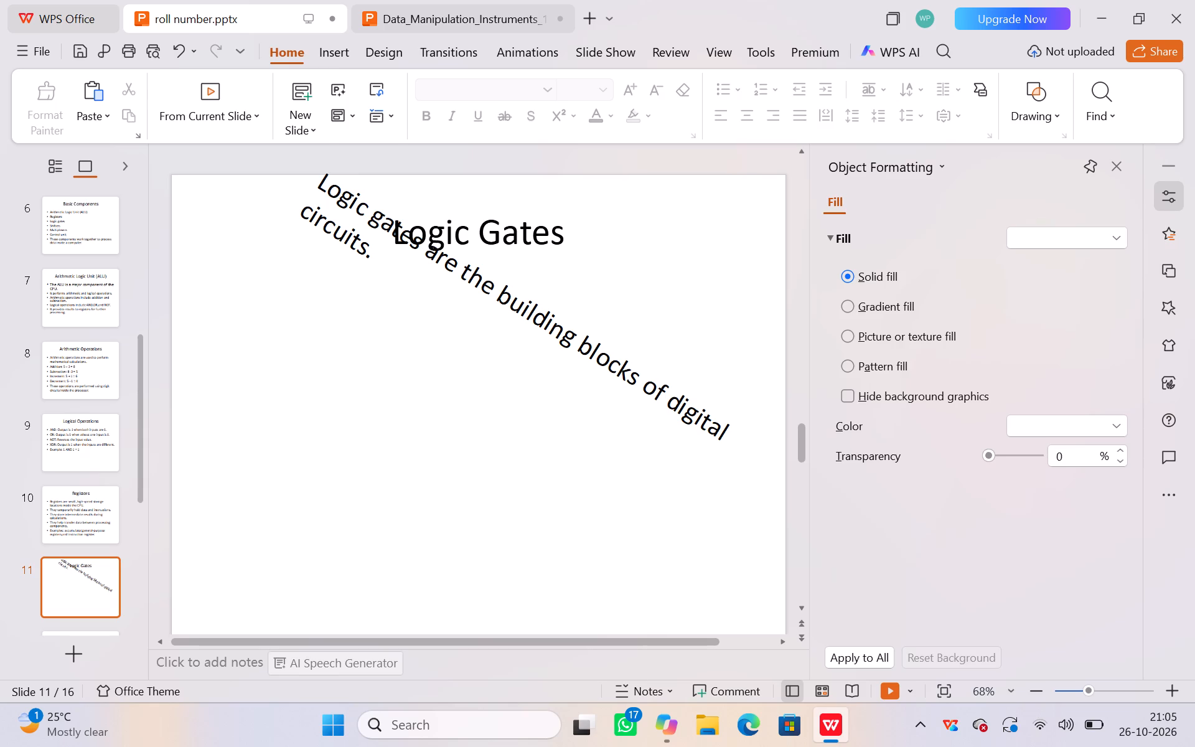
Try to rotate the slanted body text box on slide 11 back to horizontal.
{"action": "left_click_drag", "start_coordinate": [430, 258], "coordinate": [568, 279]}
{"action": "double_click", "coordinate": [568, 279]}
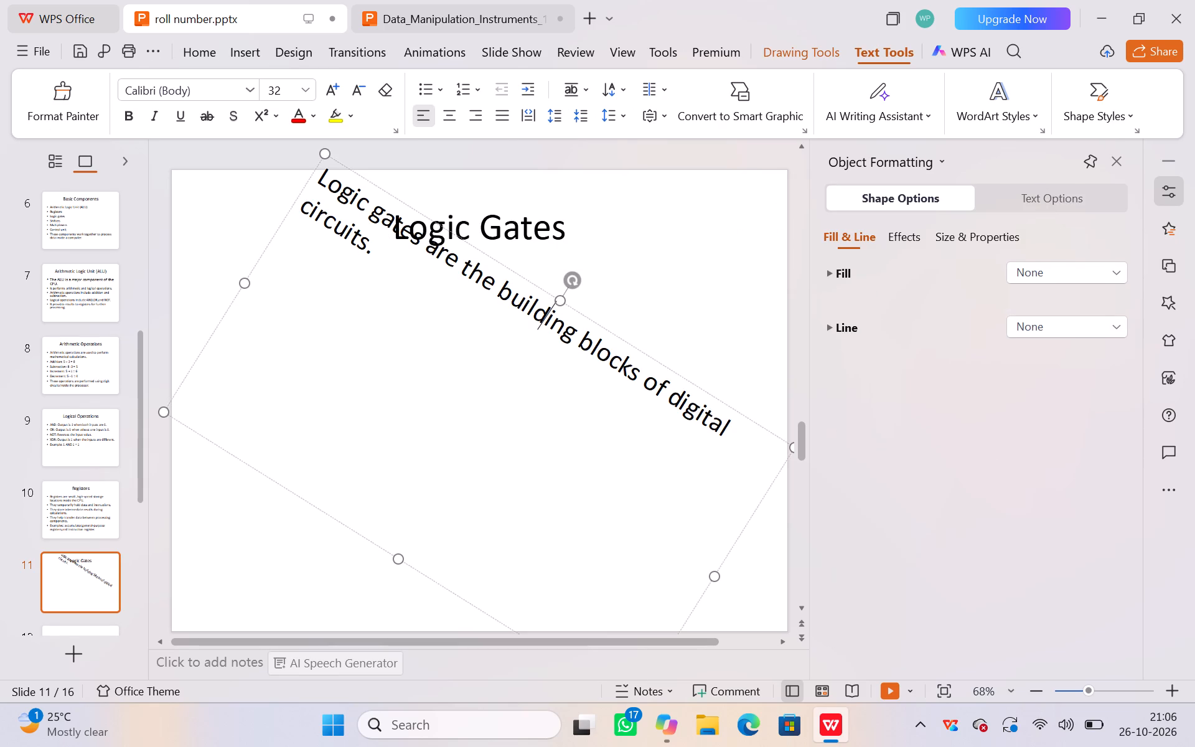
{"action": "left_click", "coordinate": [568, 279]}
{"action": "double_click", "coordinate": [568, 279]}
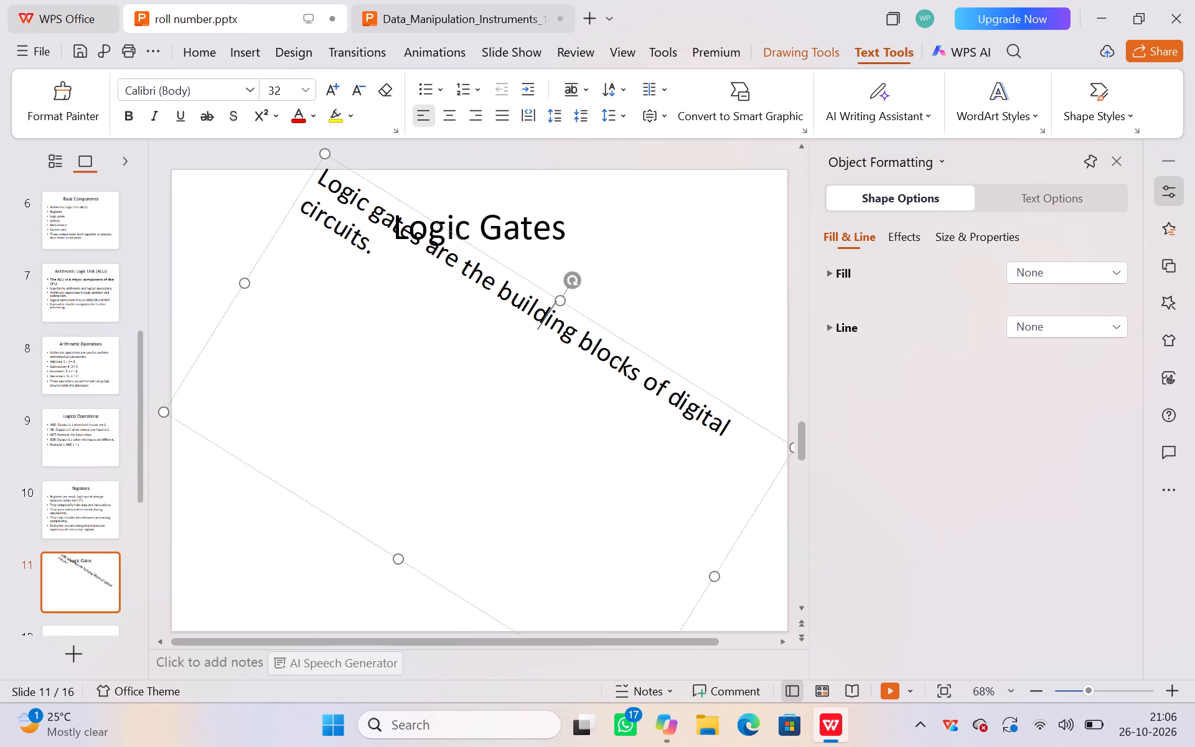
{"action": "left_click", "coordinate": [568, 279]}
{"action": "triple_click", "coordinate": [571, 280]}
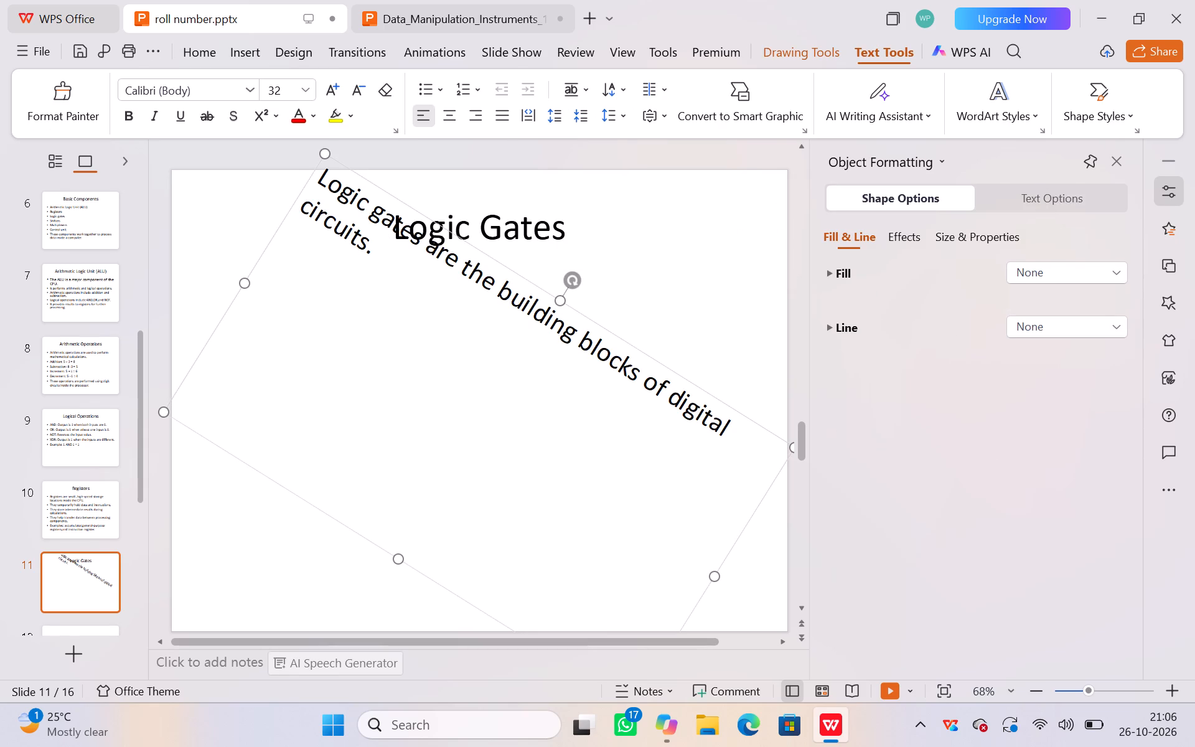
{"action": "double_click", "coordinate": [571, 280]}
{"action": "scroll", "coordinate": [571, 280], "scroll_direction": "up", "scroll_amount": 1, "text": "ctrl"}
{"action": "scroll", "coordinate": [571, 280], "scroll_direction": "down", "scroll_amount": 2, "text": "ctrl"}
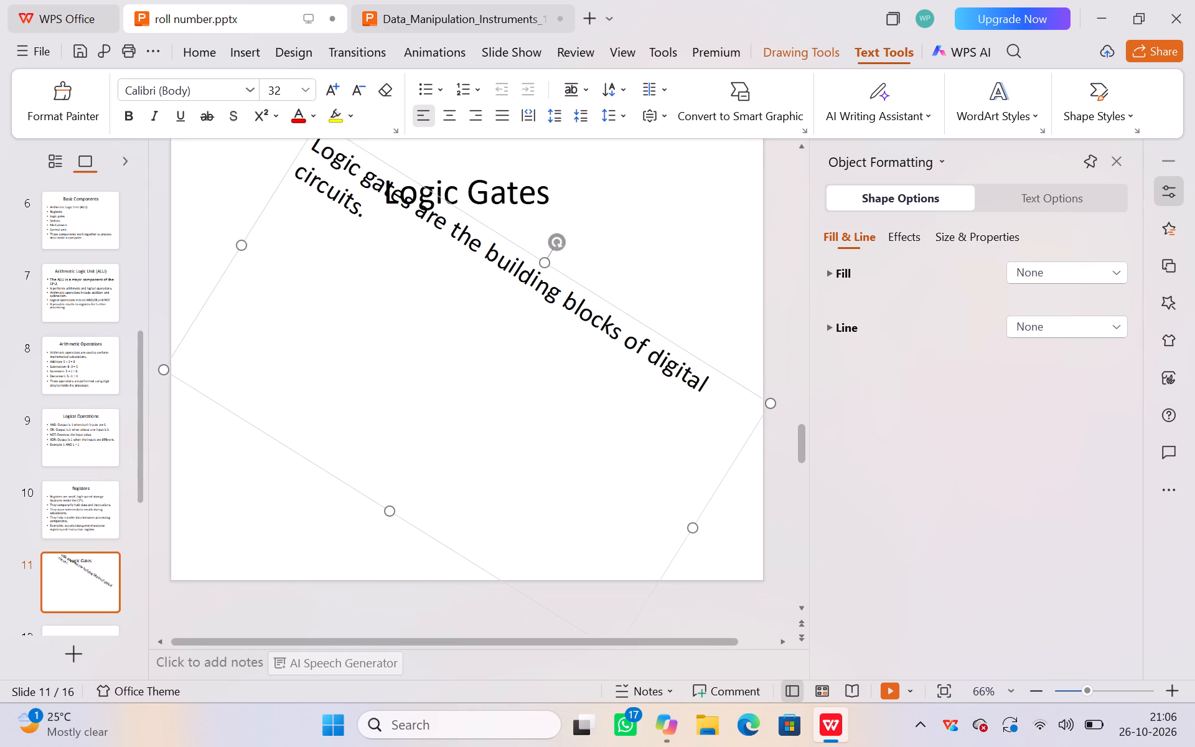
Delete the wording "Logic gates are the building blocks of digital circuits" before the full stop in slide 11's body text box.
{"action": "double_click", "coordinate": [664, 397]}
{"action": "left_click_drag", "start_coordinate": [664, 397], "coordinate": [387, 228]}
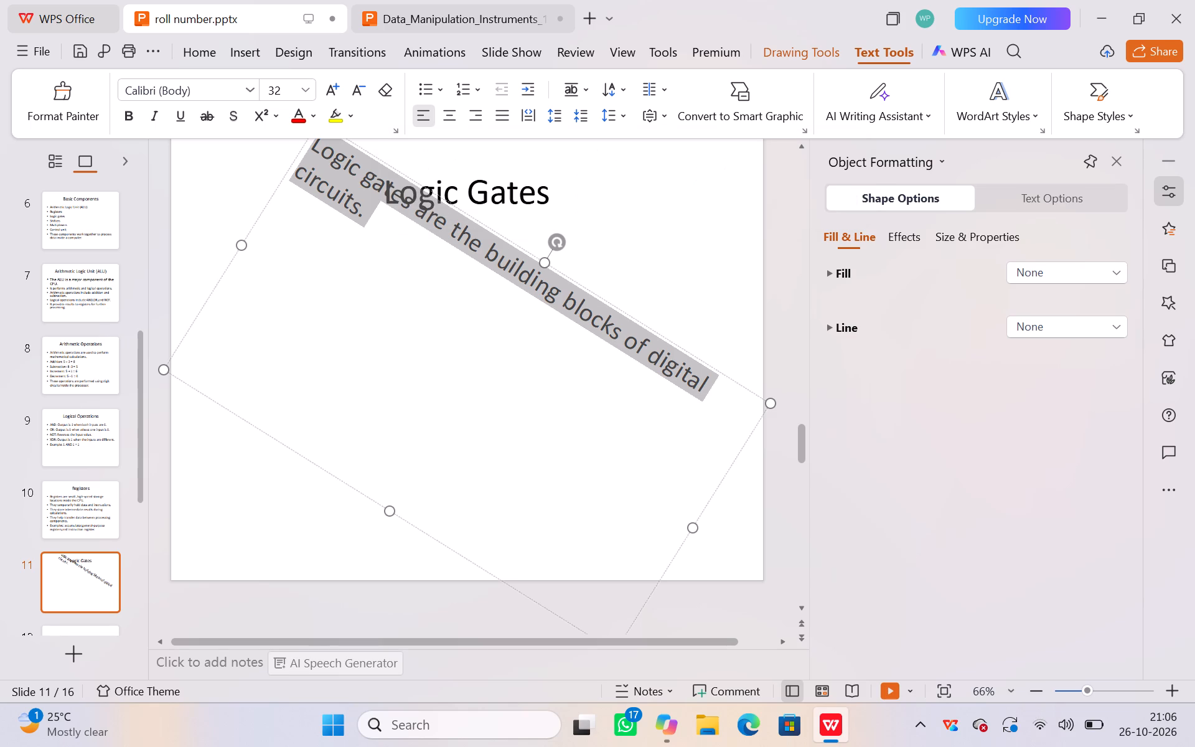
{"action": "key", "text": "ctrl+d"}
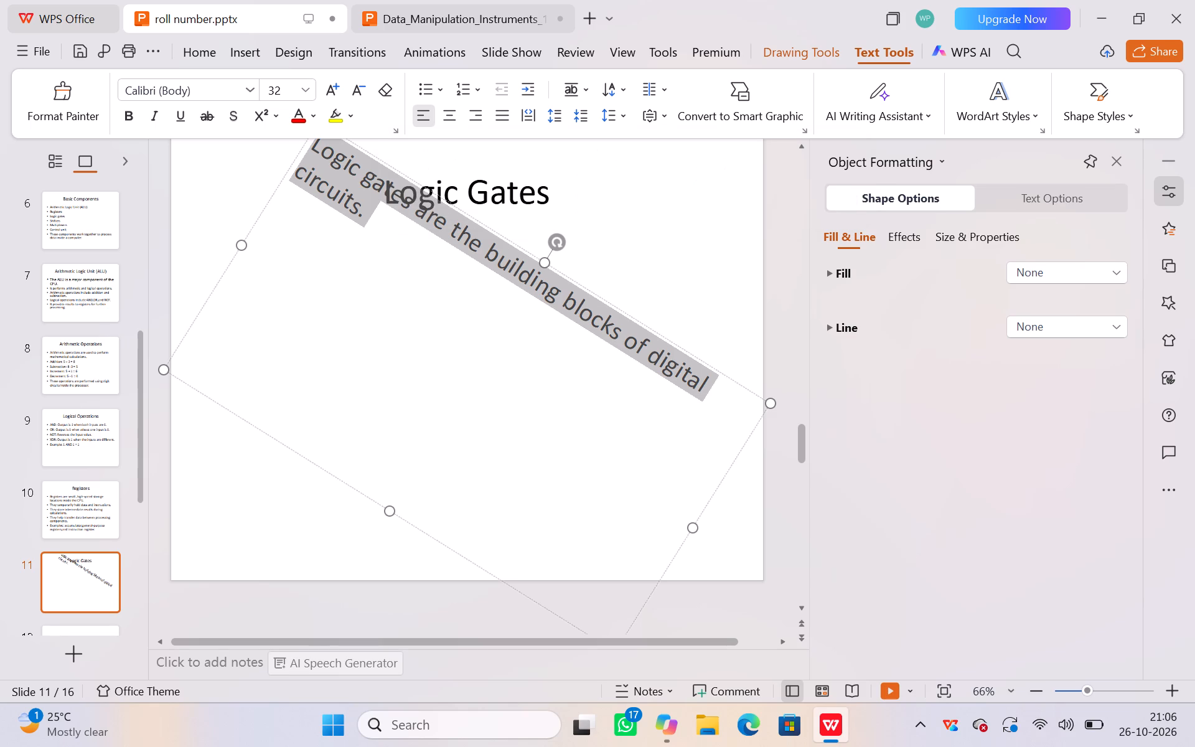
{"action": "left_click", "coordinate": [360, 209]}
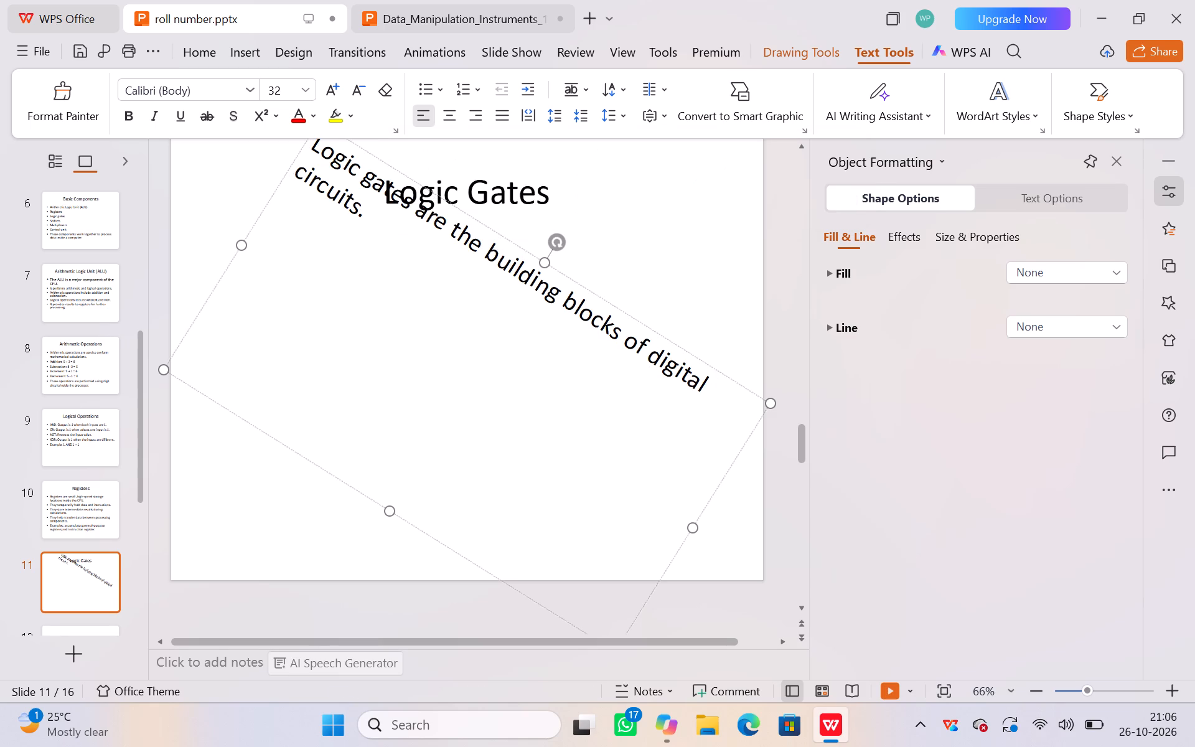
{"action": "key", "text": "BackSpace"}
{"action": "key", "text": "BackSpace"}
{"action": "key", "text": "BackSpace"}
{"action": "key", "text": "BackSpace"}
{"action": "key", "text": "BackSpace"}
{"action": "key", "text": "BackSpace"}
{"action": "key", "text": "BackSpace"}
{"action": "key", "text": "BackSpace"}
{"action": "key", "text": "BackSpace"}
{"action": "key", "text": "BackSpace"}
{"action": "key", "text": "BackSpace"}
{"action": "key", "text": "BackSpace"}
{"action": "key", "text": "BackSpace"}
{"action": "key", "text": "BackSpace"}
{"action": "key", "text": "BackSpace"}
{"action": "key", "text": "BackSpace"}
{"action": "key", "text": "BackSpace"}
{"action": "key", "text": "BackSpace"}
{"action": "key", "text": "BackSpace"}
{"action": "key", "text": "BackSpace"}
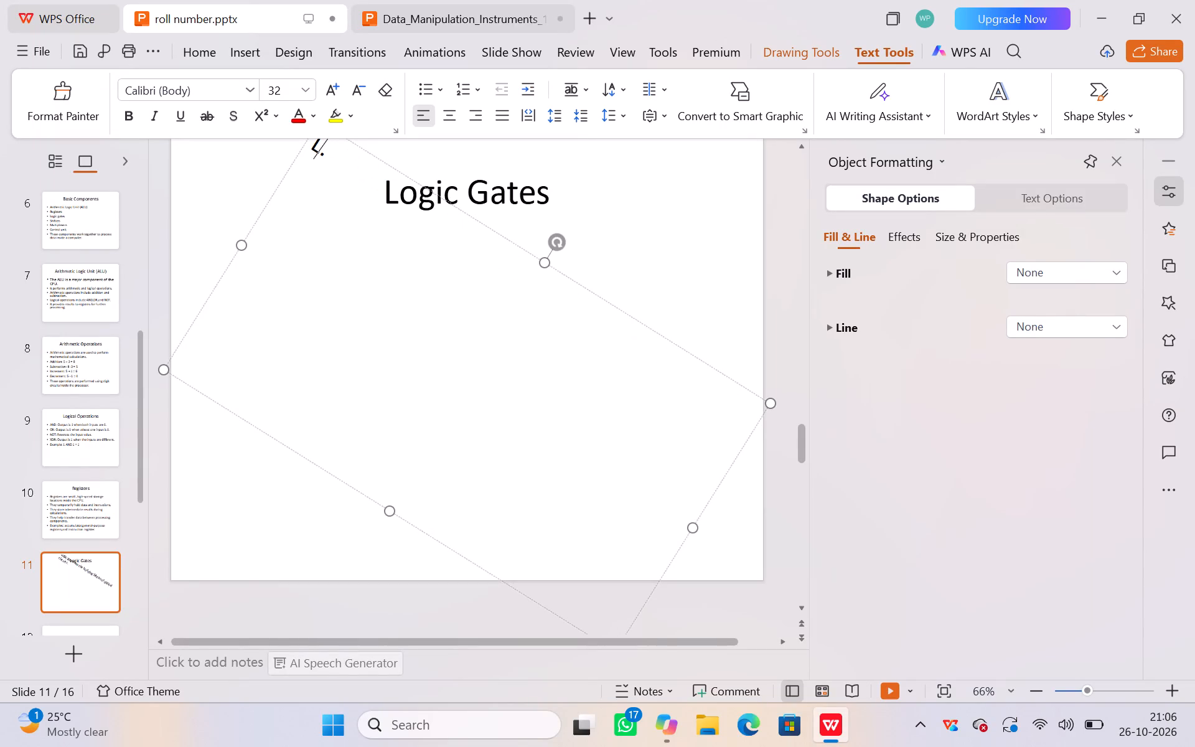
{"action": "key", "text": "BackSpace"}
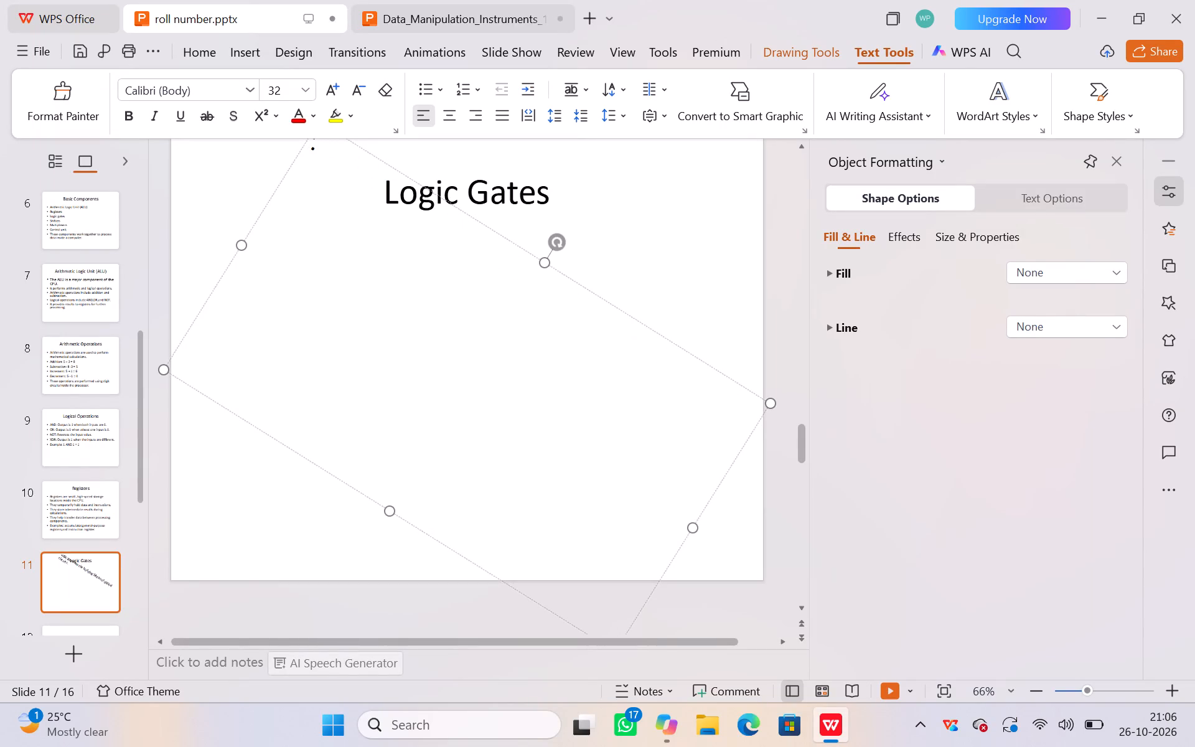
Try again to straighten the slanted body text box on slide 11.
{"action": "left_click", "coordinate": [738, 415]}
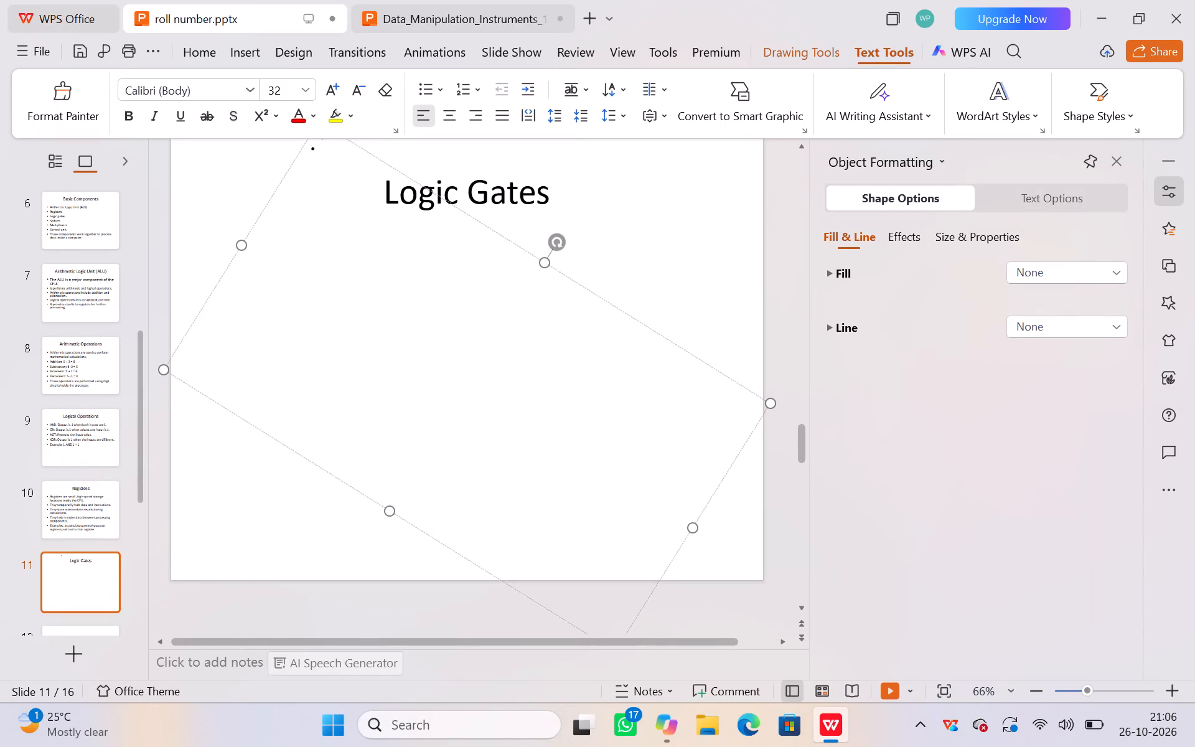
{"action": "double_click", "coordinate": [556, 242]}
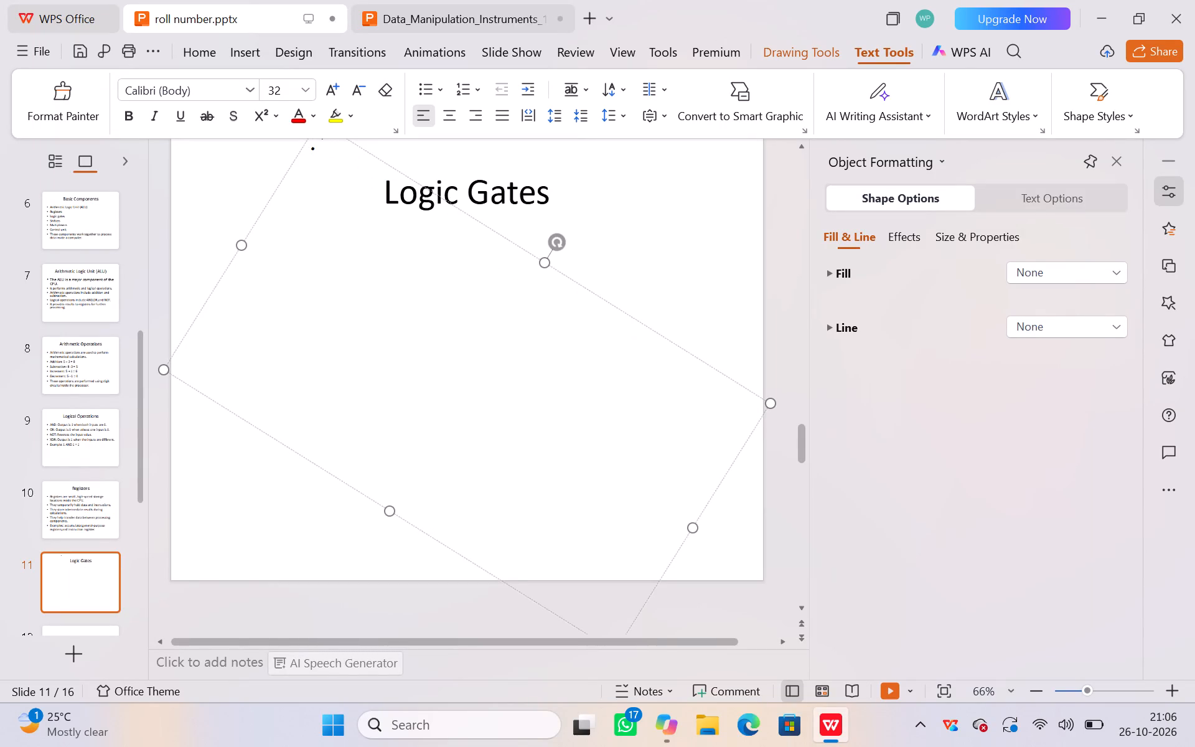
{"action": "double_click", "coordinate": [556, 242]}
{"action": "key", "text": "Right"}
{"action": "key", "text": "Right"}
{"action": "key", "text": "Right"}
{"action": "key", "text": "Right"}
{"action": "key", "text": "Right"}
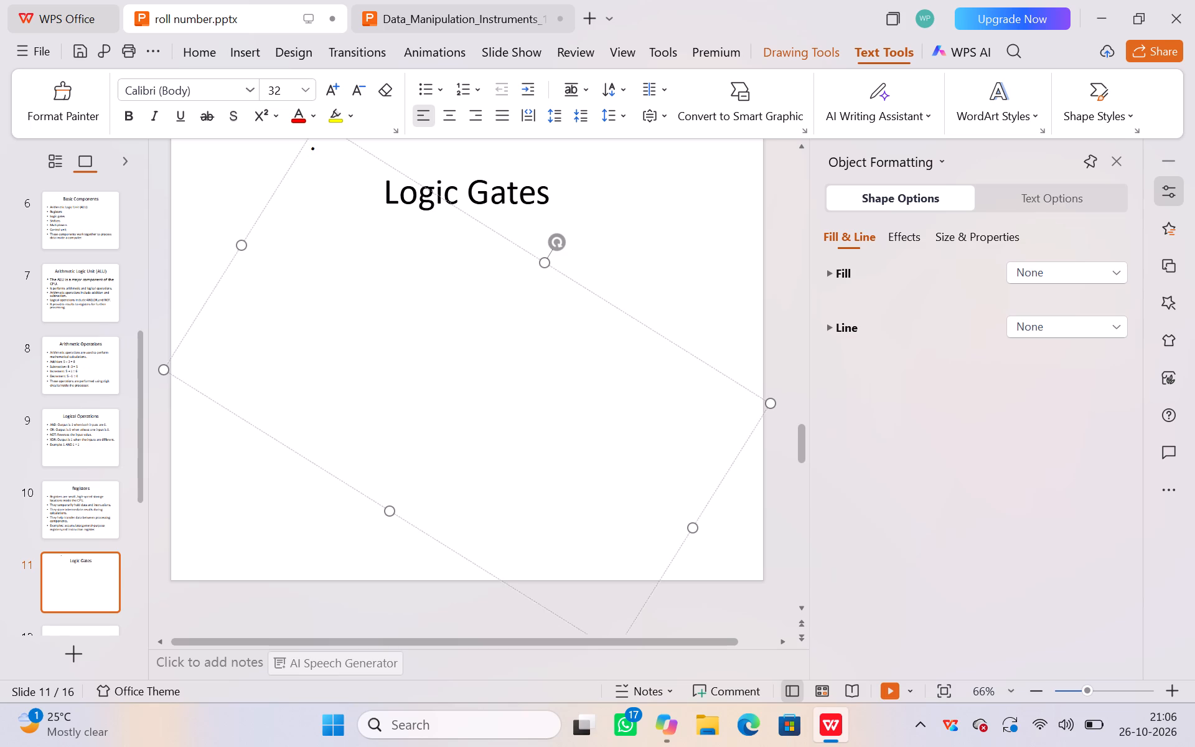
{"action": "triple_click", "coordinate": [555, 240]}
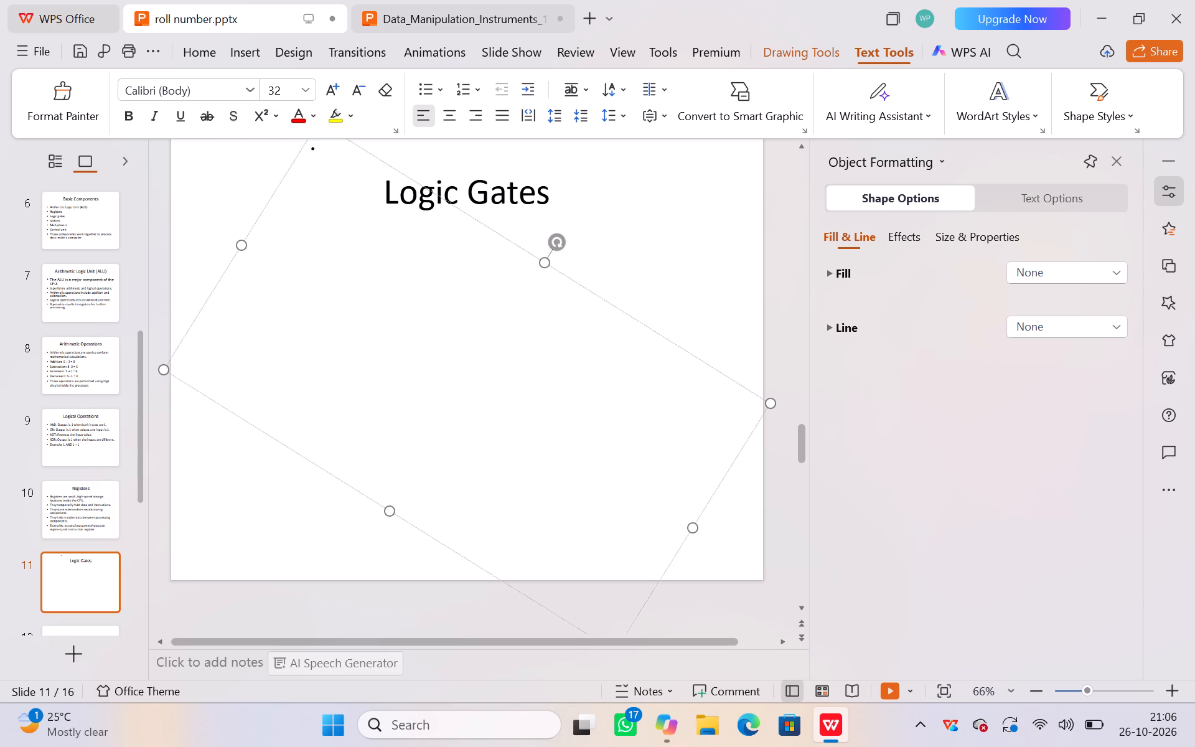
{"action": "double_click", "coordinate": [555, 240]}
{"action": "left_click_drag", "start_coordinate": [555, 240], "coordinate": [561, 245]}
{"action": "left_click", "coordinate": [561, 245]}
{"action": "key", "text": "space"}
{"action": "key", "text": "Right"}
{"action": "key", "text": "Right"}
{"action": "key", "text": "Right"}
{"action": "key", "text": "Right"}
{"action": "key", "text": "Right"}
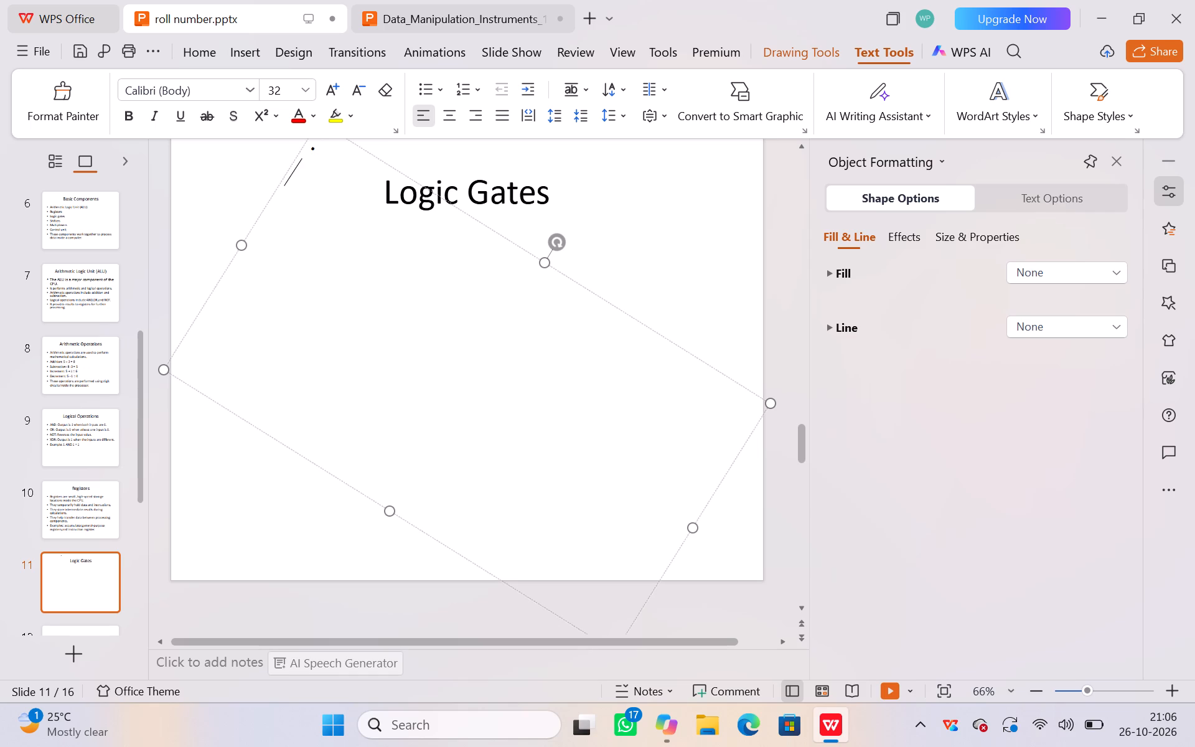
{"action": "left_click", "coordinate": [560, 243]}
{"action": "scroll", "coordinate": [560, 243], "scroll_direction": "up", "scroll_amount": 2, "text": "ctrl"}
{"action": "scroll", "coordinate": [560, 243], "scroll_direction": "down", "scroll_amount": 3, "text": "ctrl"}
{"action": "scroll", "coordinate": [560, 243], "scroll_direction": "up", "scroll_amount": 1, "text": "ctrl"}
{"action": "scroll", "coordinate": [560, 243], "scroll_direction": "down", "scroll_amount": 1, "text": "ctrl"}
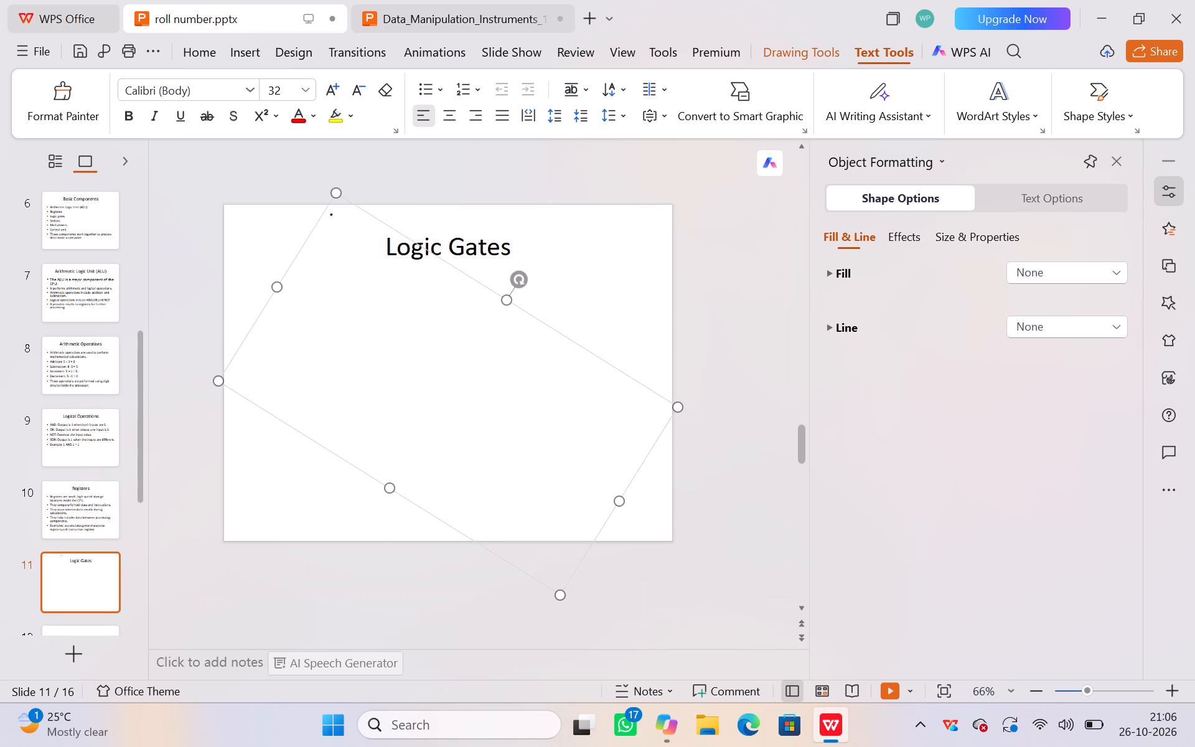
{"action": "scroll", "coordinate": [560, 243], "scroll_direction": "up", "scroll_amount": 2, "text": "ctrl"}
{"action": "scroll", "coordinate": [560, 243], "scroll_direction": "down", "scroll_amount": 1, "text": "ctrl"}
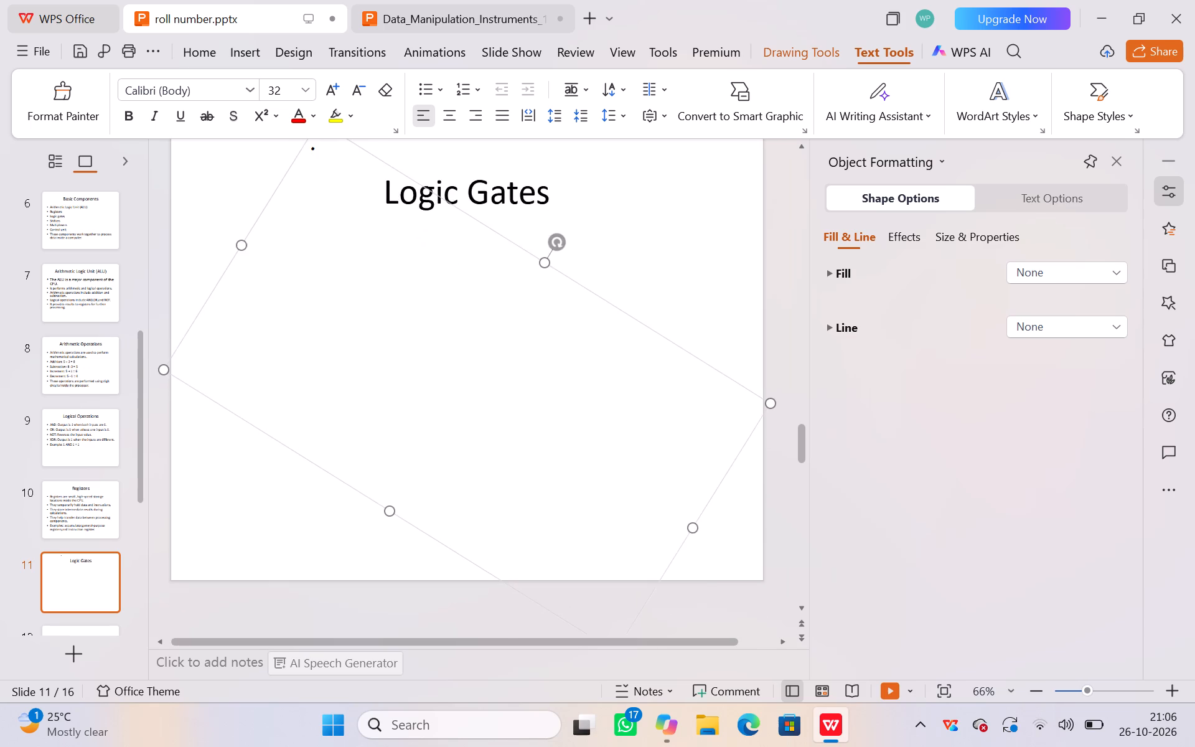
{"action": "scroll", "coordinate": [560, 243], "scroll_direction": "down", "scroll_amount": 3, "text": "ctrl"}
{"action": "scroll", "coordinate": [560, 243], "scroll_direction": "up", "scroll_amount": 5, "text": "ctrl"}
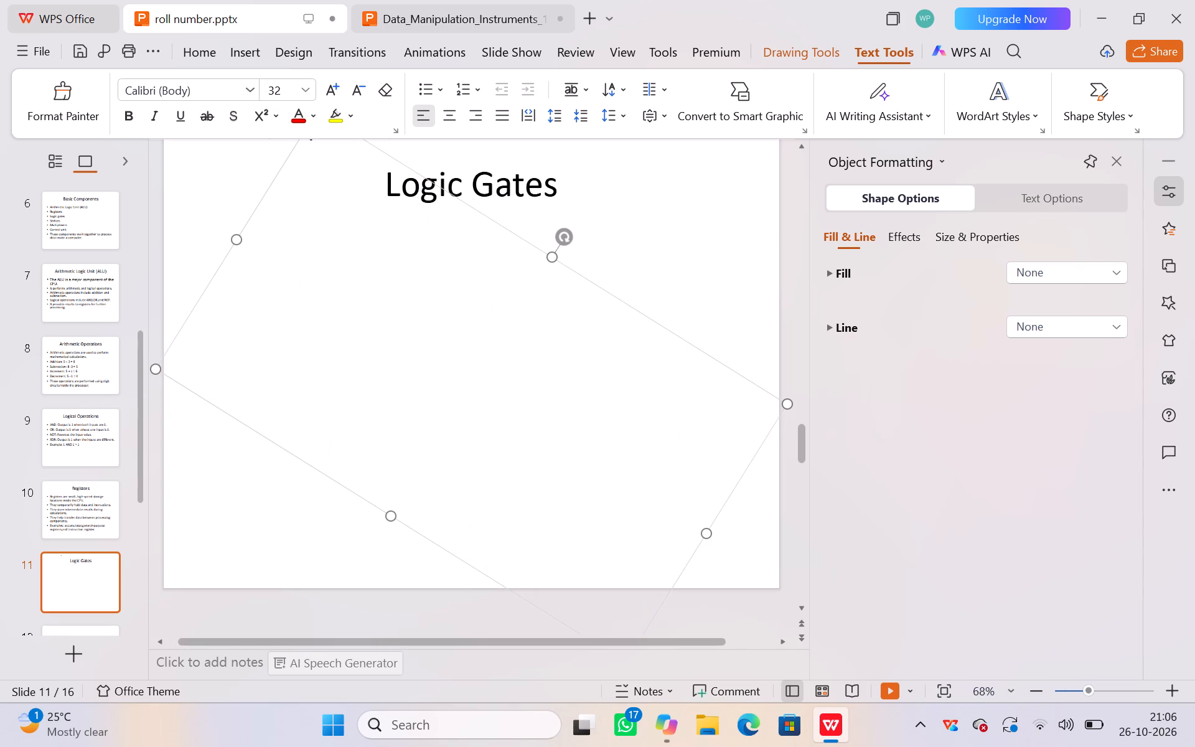
Move the slanted body text box slightly down and to the left on slide 11.
{"action": "left_click", "coordinate": [213, 227]}
{"action": "triple_click", "coordinate": [213, 227]}
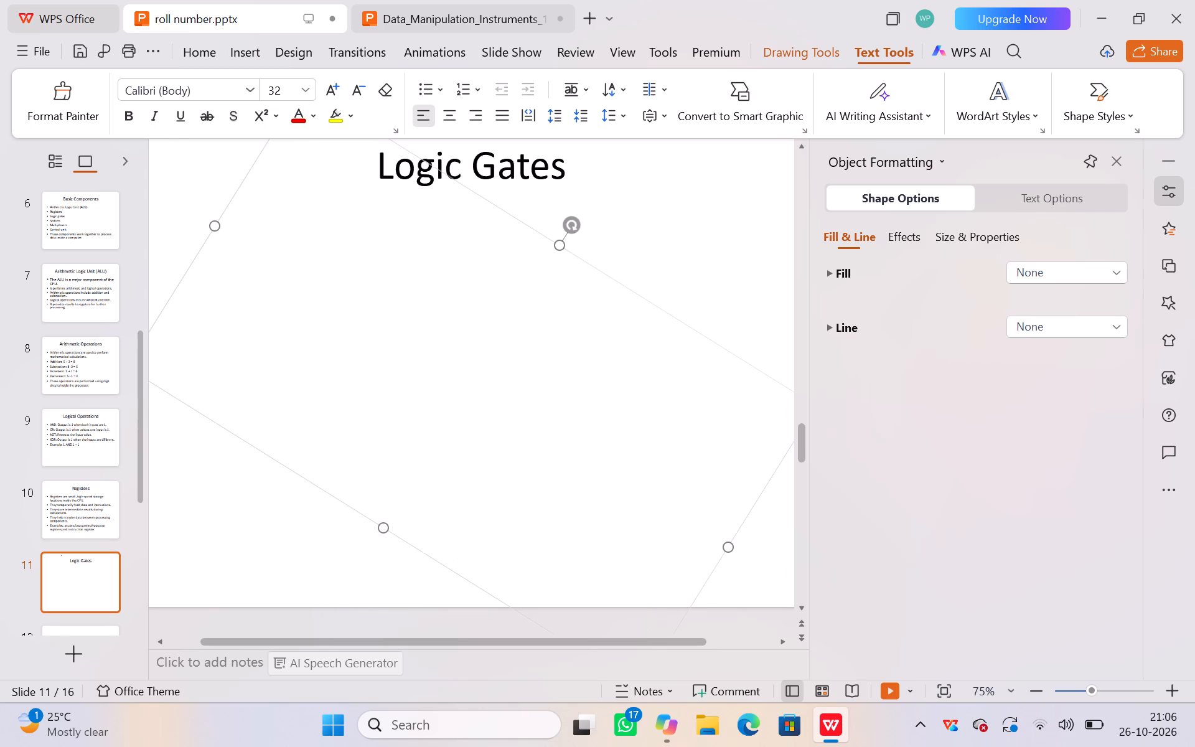
{"action": "left_click", "coordinate": [213, 227]}
{"action": "scroll", "coordinate": [213, 227], "scroll_direction": "down", "scroll_amount": 5, "text": "ctrl"}
{"action": "scroll", "coordinate": [213, 227], "scroll_direction": "up", "scroll_amount": 5, "text": "ctrl"}
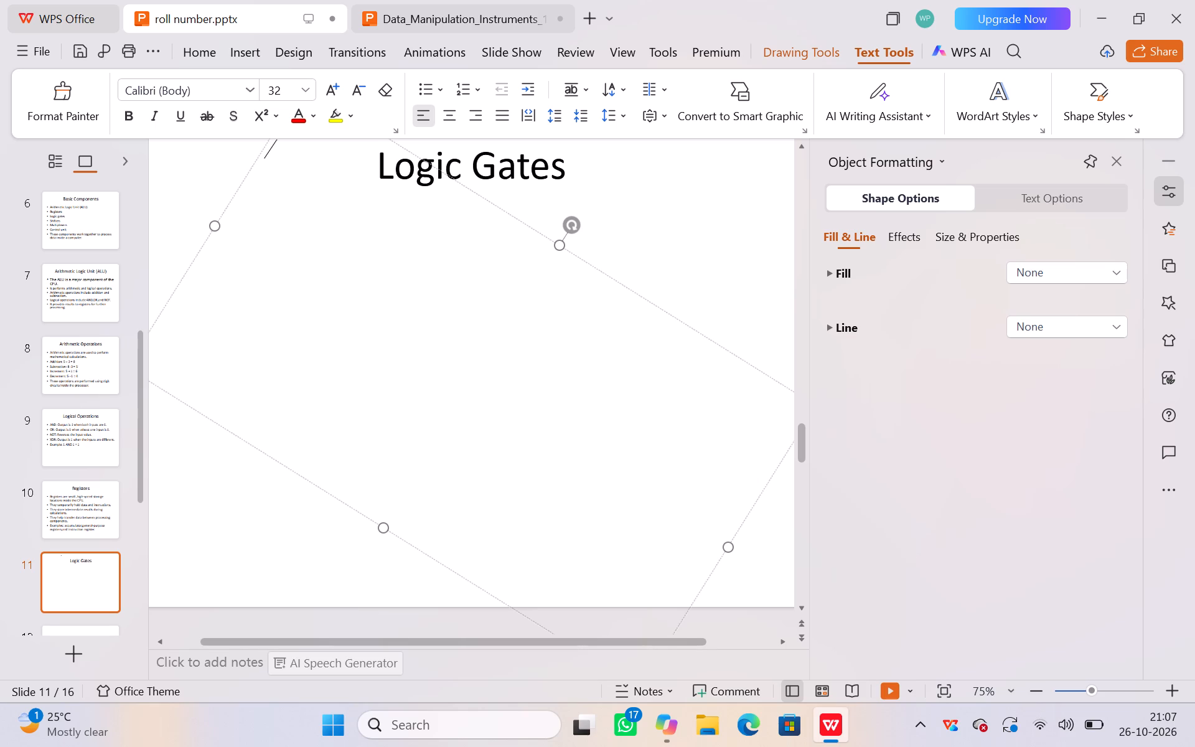
{"action": "left_click", "coordinate": [213, 227]}
{"action": "left_click", "coordinate": [226, 219]}
{"action": "left_click_drag", "start_coordinate": [220, 209], "coordinate": [195, 264]}
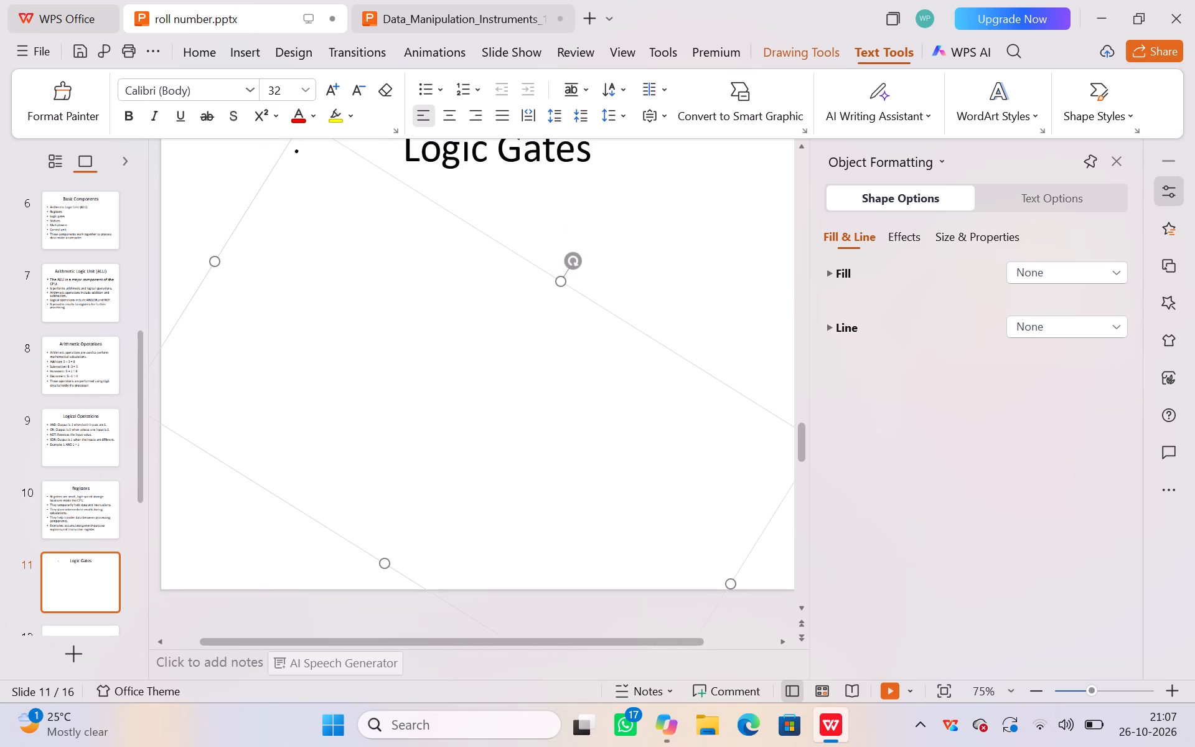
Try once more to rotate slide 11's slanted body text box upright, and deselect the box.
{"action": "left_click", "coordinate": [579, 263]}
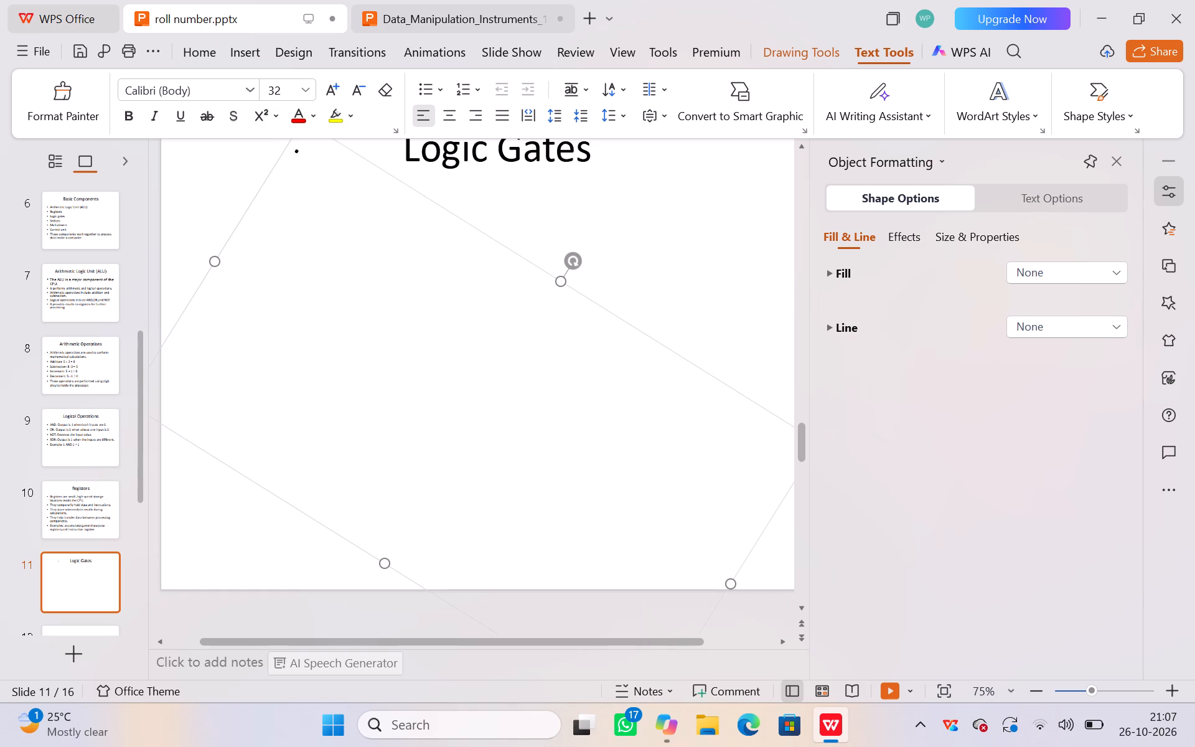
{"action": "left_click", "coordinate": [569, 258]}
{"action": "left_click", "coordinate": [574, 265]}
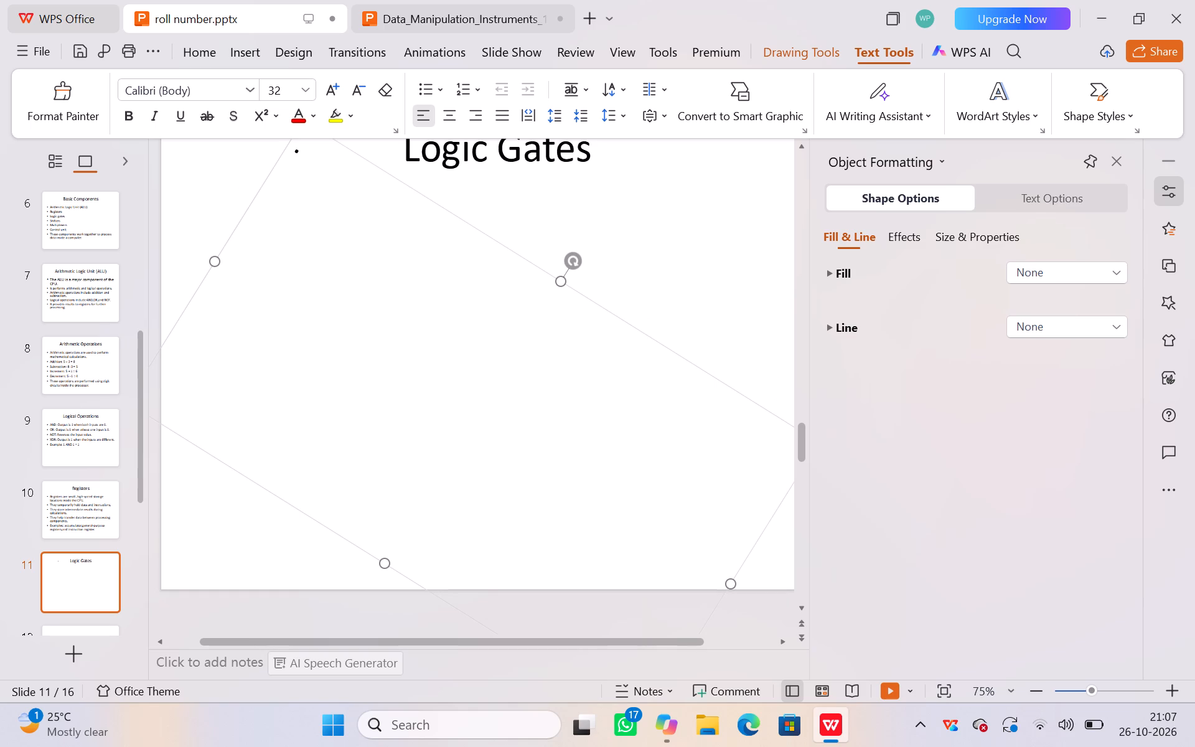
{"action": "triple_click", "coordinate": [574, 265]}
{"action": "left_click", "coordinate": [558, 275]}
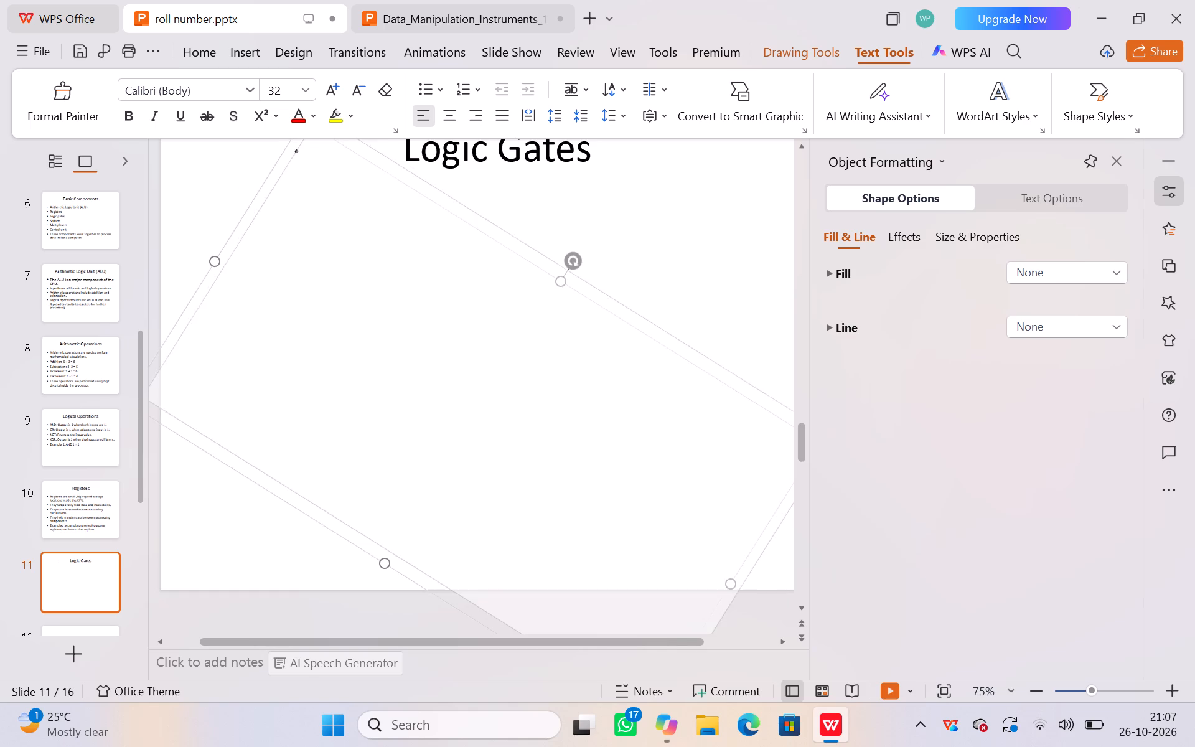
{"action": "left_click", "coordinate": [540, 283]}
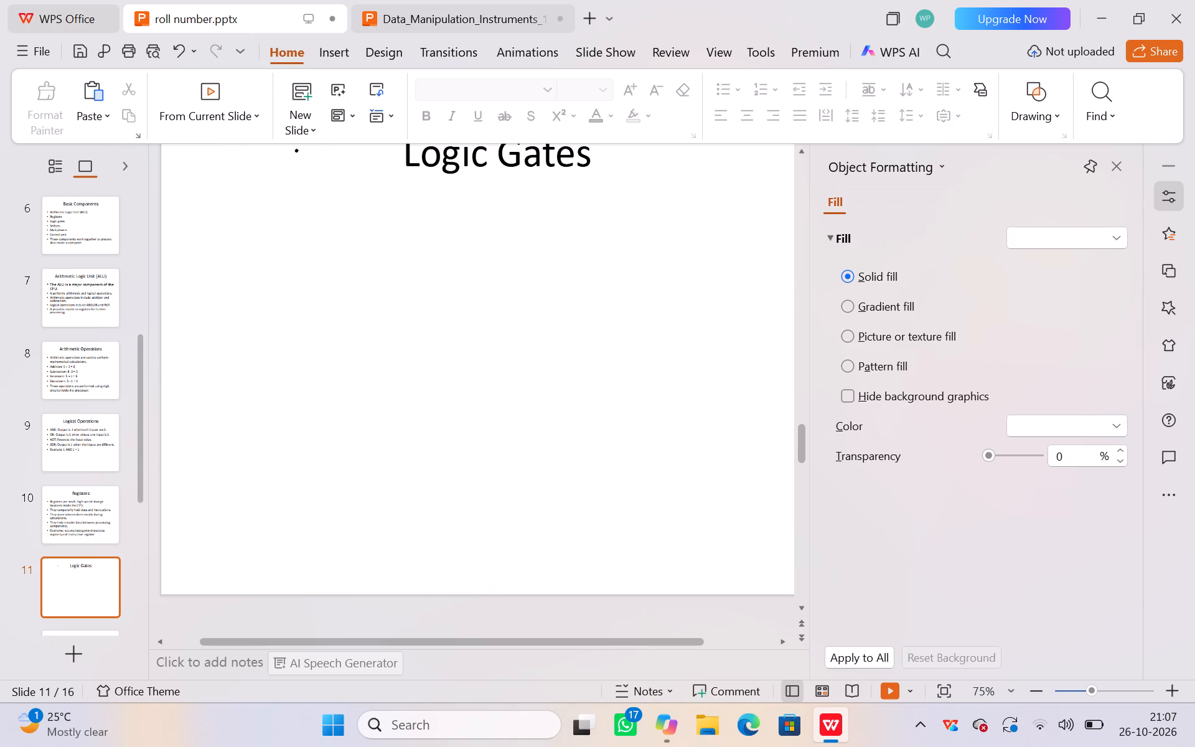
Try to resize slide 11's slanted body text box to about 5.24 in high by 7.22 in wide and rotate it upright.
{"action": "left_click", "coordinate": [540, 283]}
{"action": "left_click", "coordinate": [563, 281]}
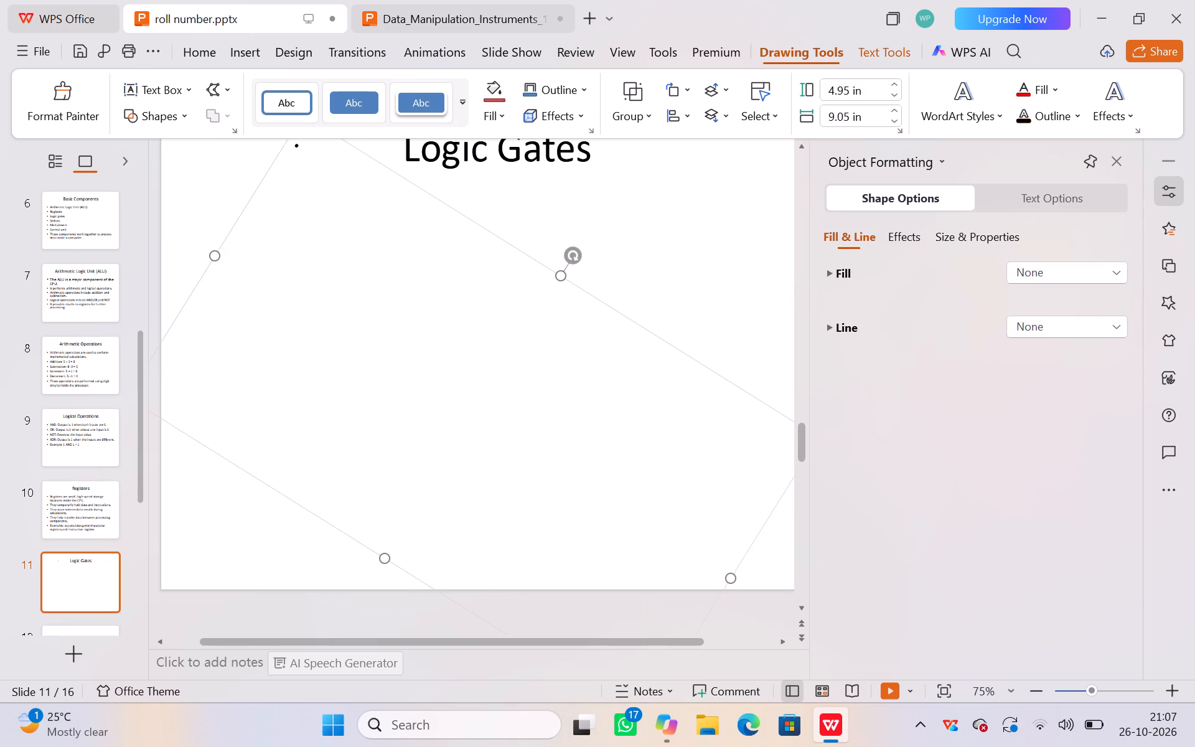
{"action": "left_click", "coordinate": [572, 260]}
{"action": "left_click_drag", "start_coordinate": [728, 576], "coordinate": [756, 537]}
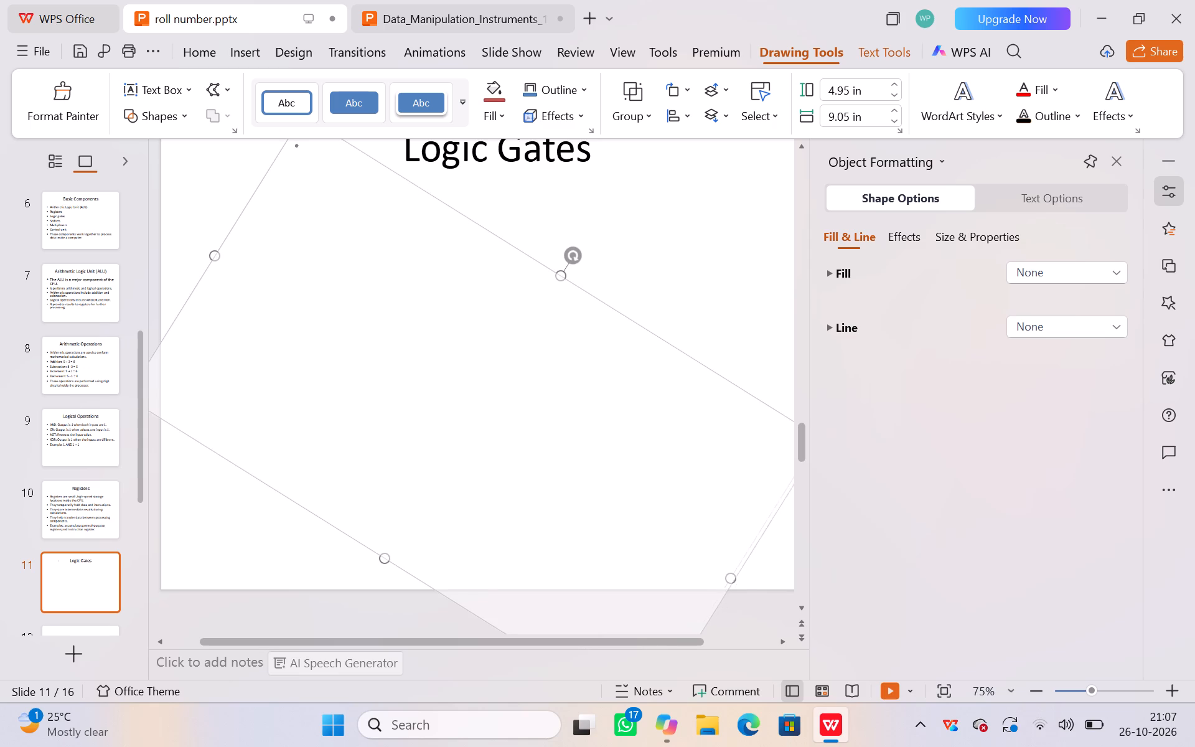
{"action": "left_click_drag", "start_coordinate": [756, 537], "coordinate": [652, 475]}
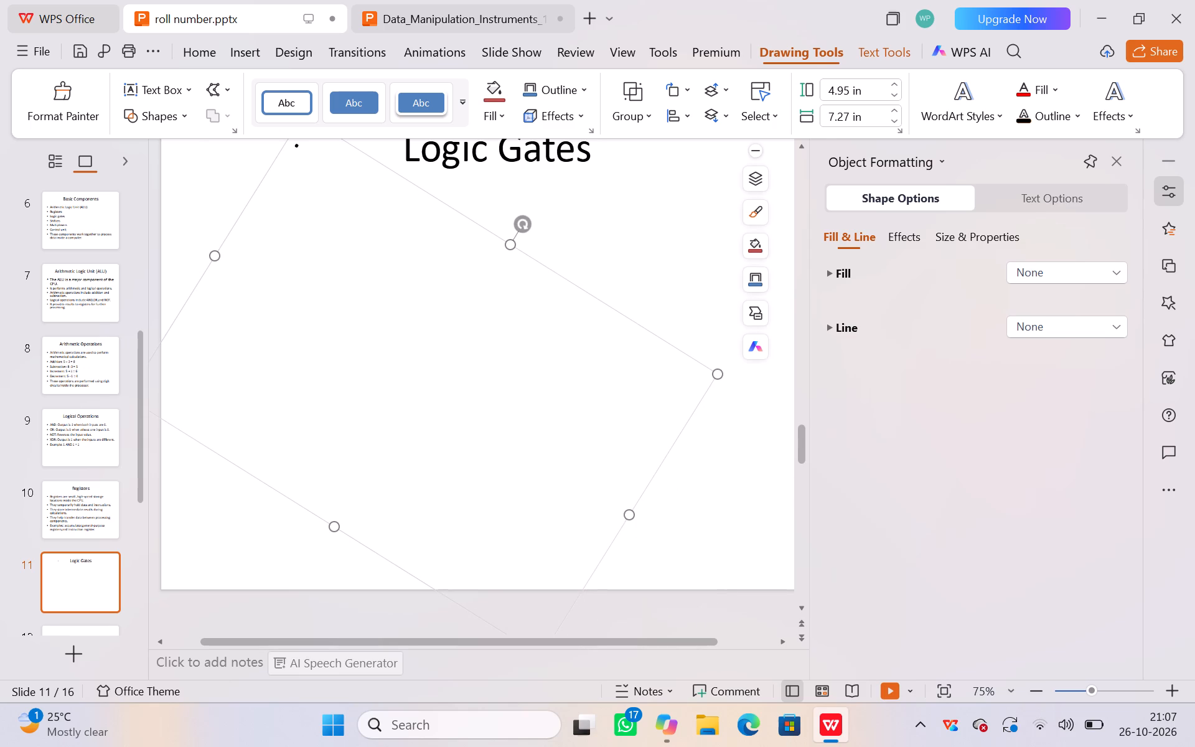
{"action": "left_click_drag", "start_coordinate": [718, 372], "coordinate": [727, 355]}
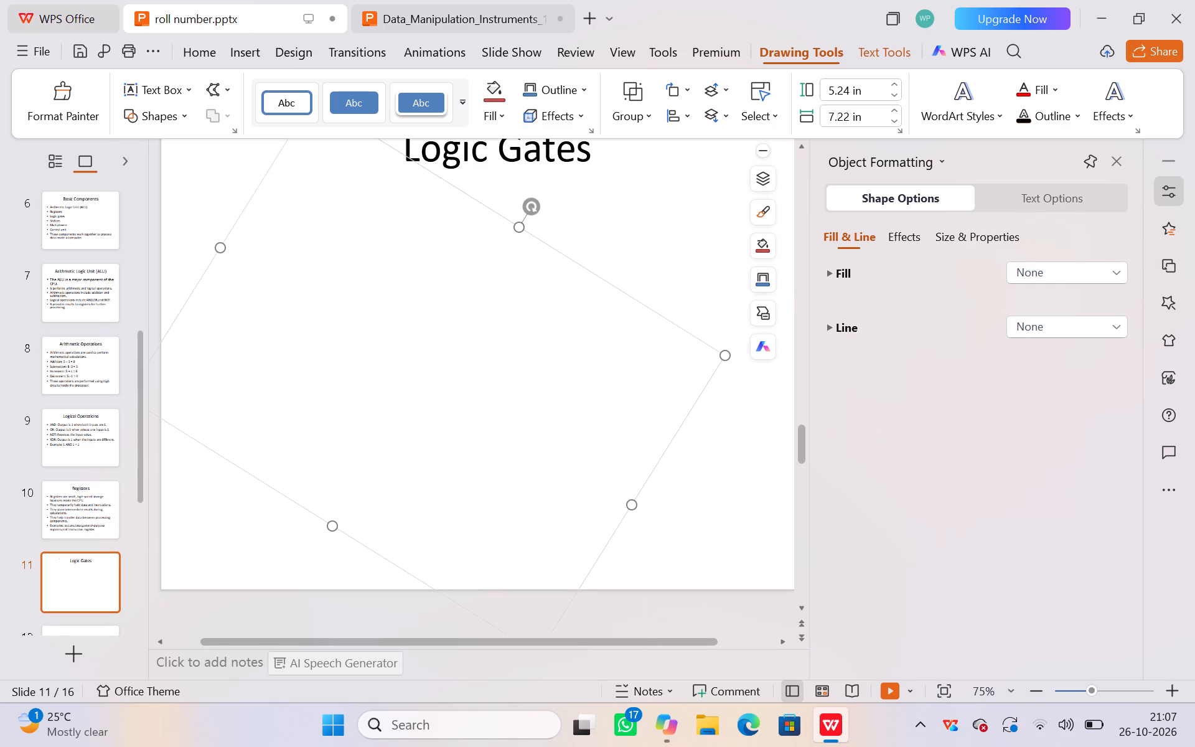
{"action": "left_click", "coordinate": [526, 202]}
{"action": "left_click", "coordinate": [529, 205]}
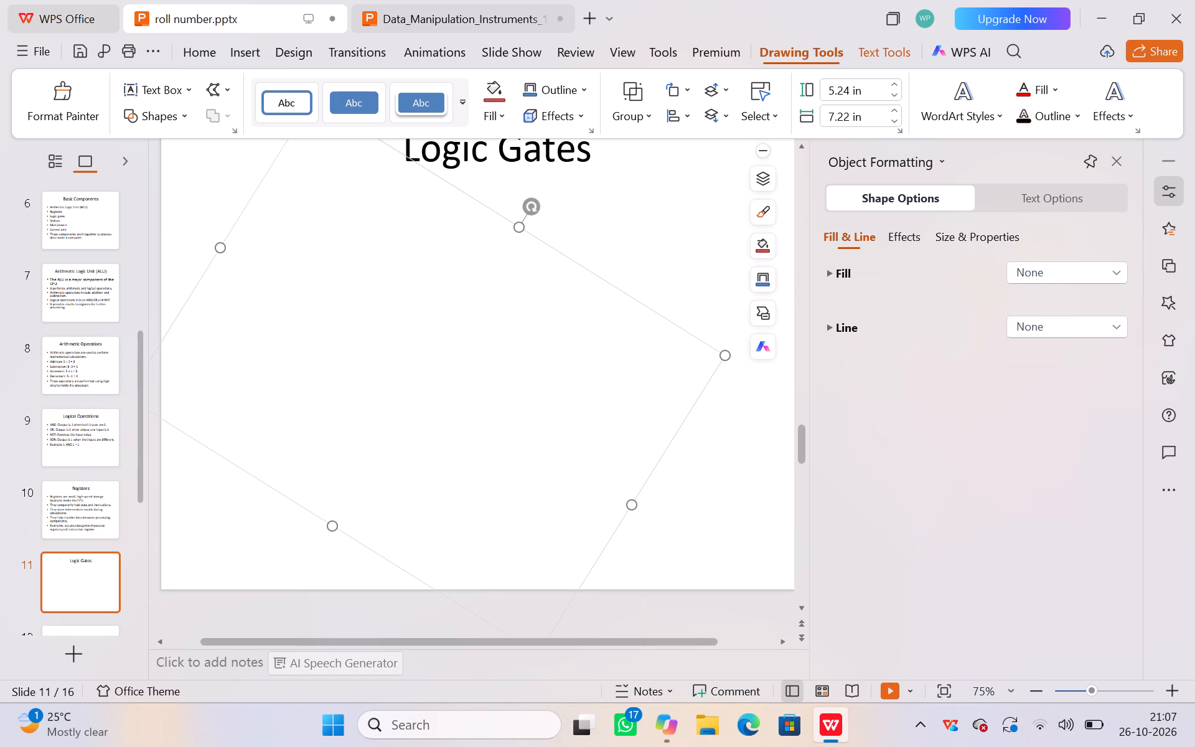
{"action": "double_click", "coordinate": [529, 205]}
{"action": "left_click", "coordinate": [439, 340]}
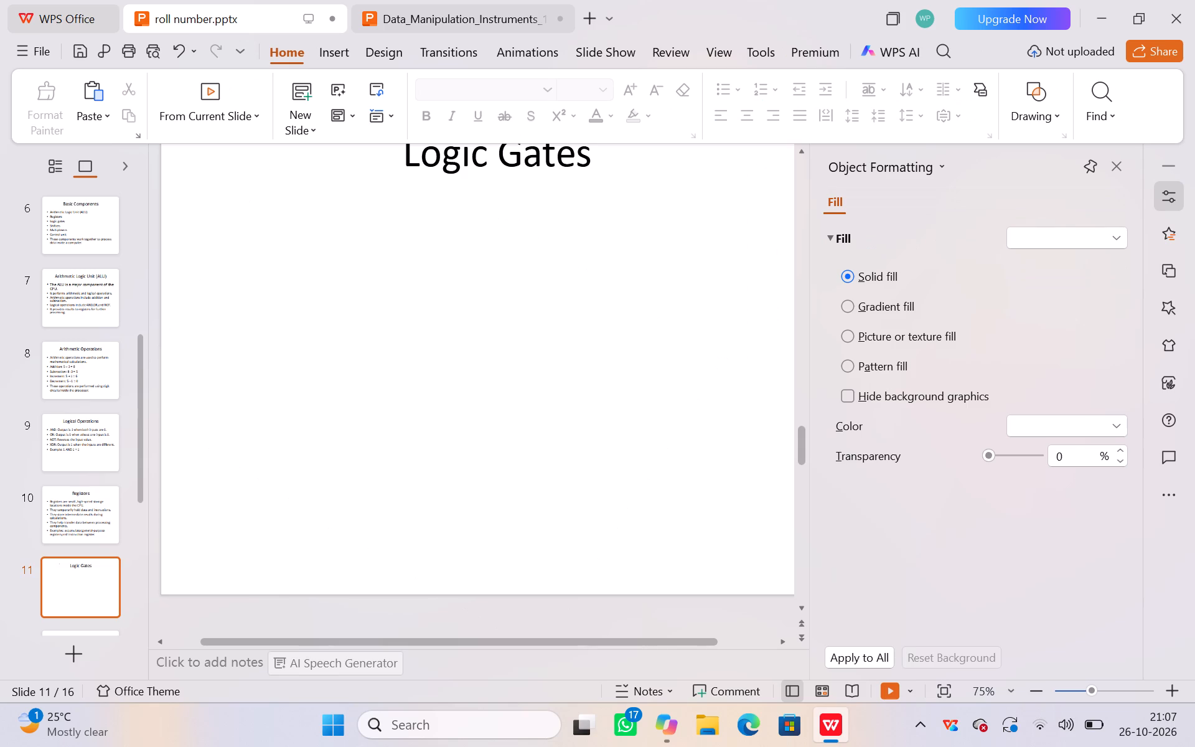
Reset slide 11 to its default layout to straighten the slanted body text box.
{"action": "scroll", "coordinate": [81, 578], "scroll_direction": "down", "scroll_amount": 1}
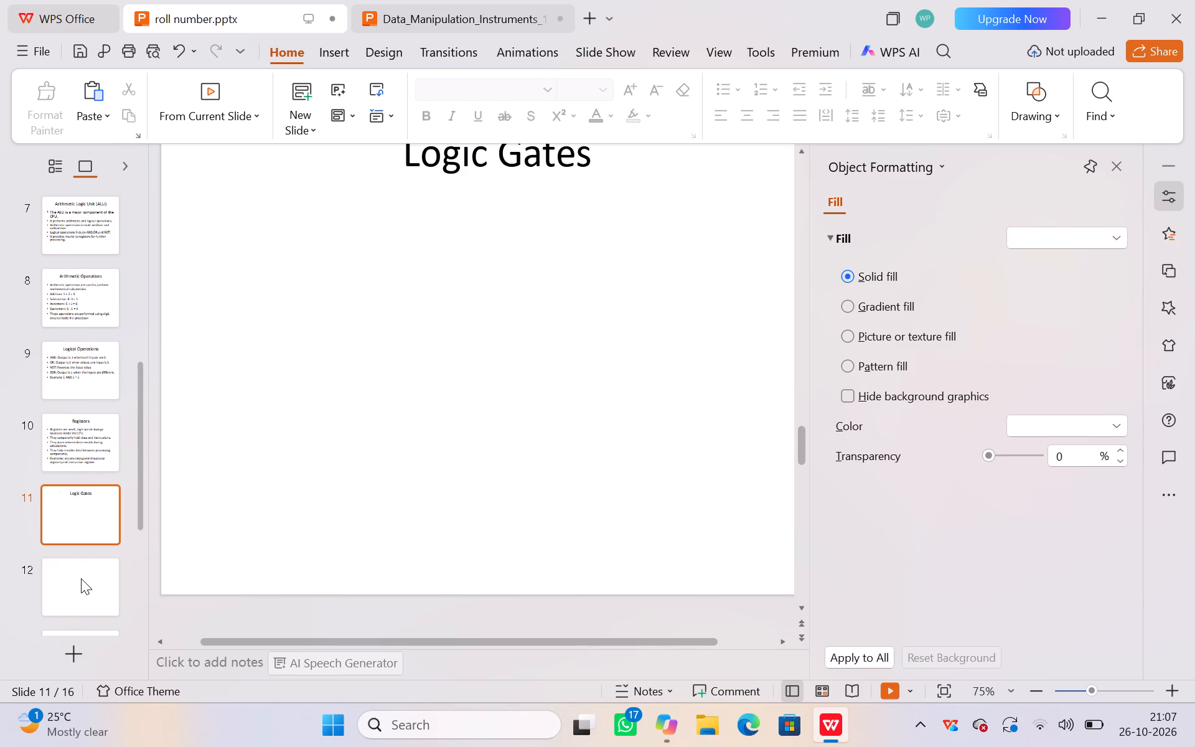
{"action": "scroll", "coordinate": [81, 578], "scroll_direction": "down", "scroll_amount": 1}
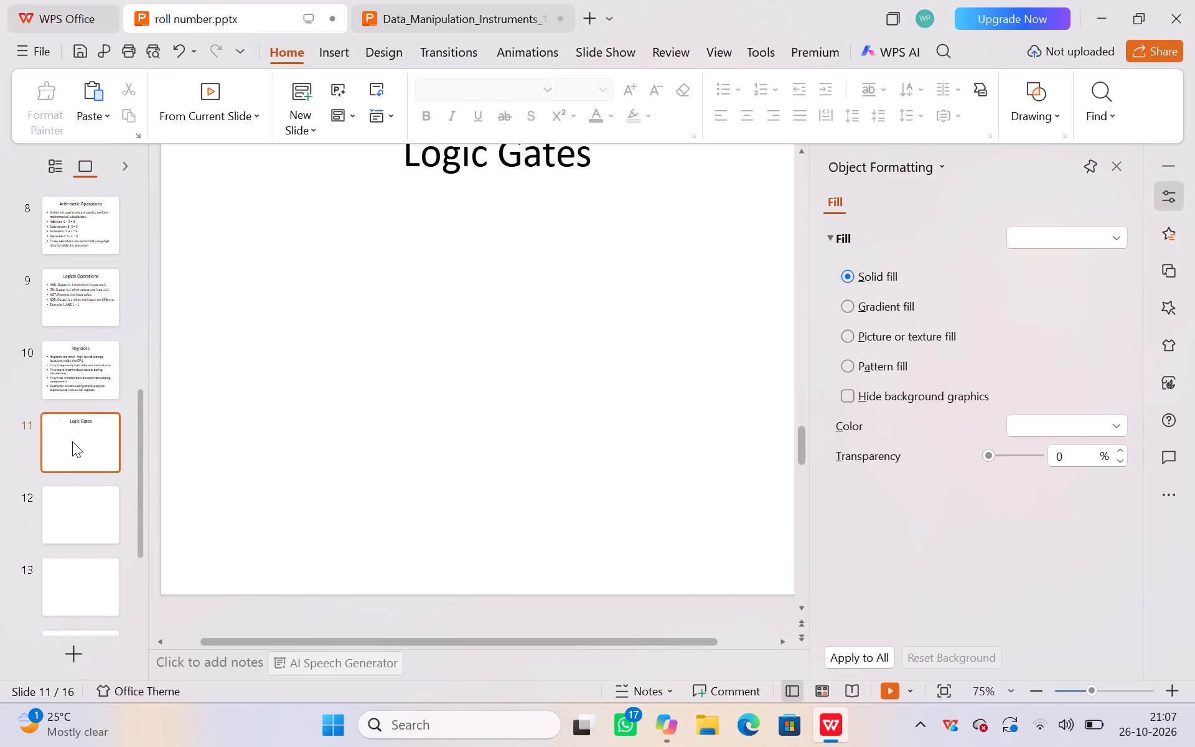
{"action": "left_click", "coordinate": [72, 441]}
{"action": "left_click", "coordinate": [72, 441]}
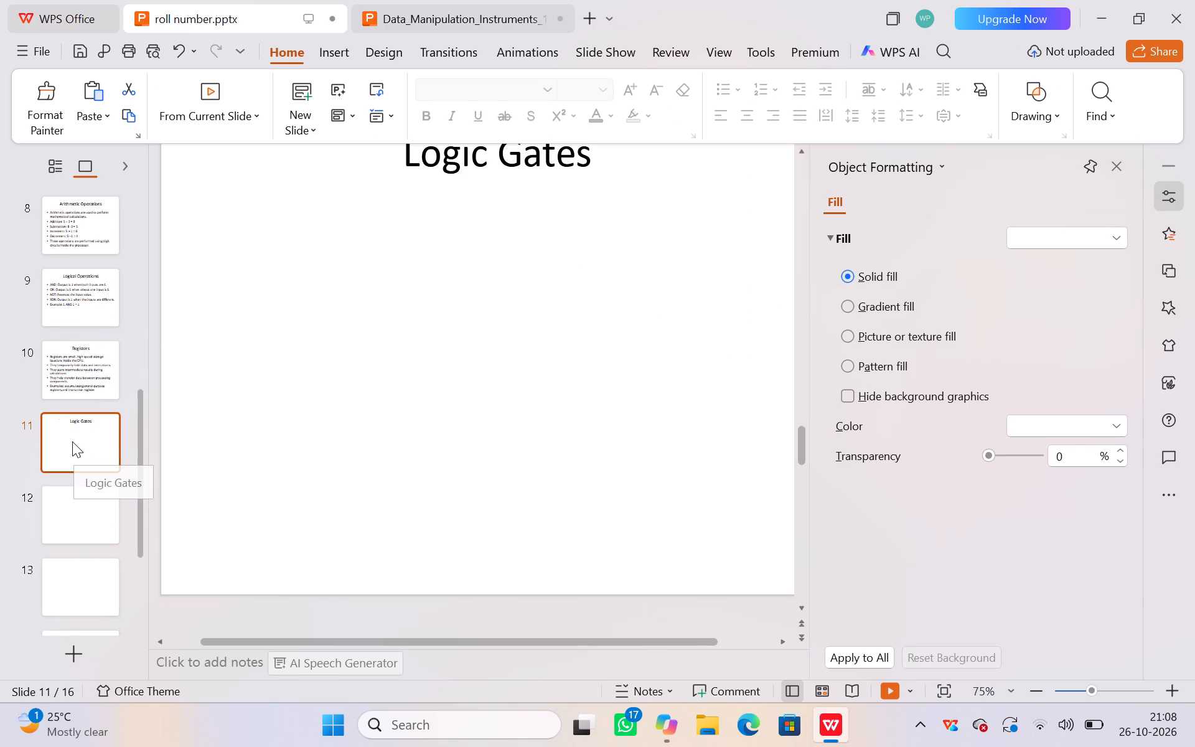
{"action": "left_click", "coordinate": [2, 448]}
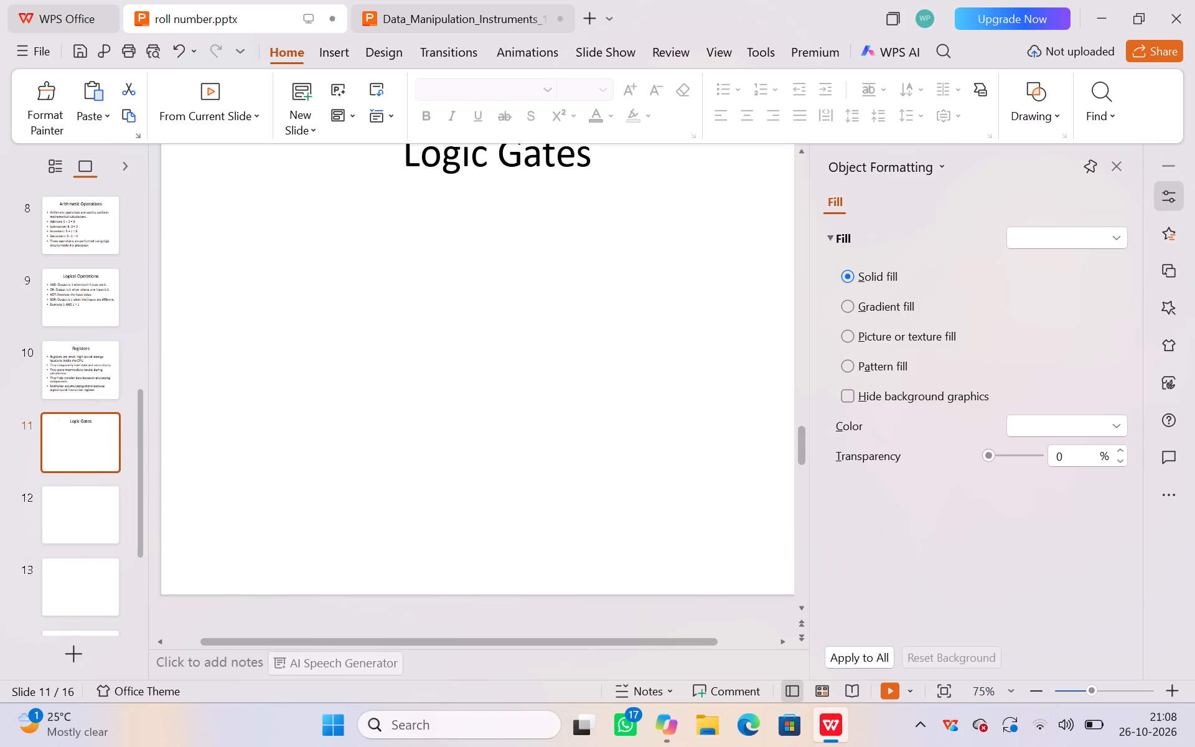
{"action": "right_click", "coordinate": [217, 481]}
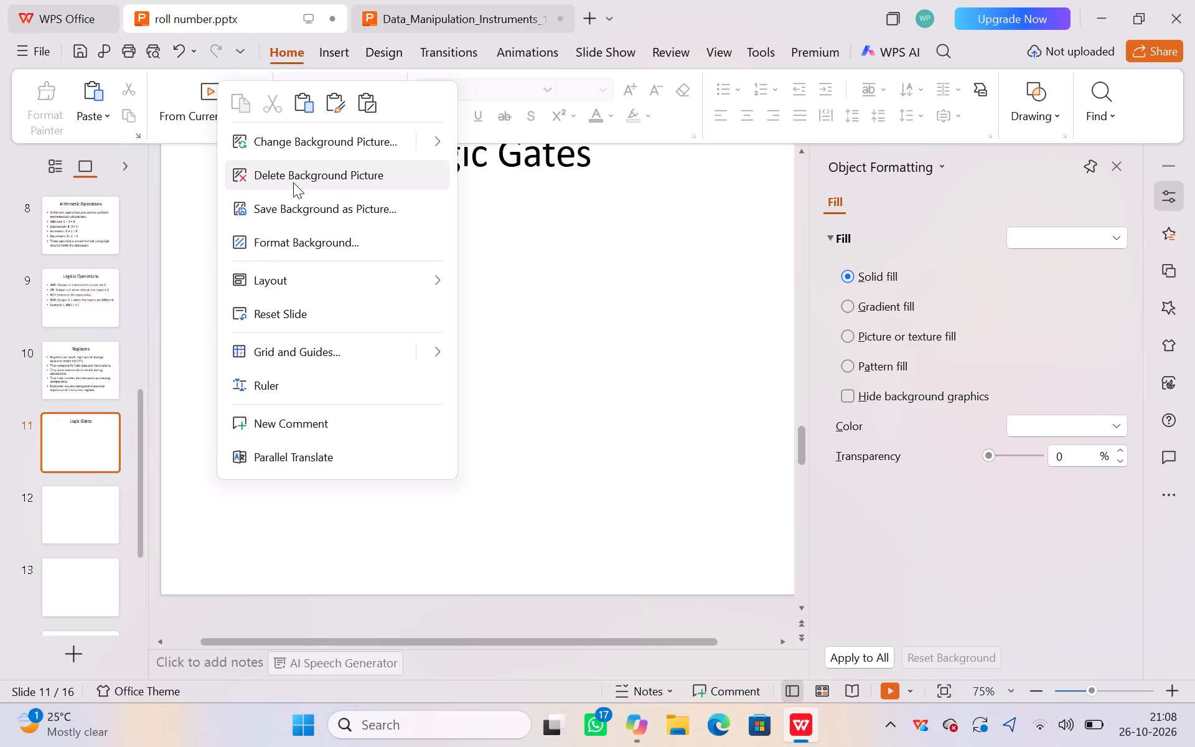
{"action": "left_click", "coordinate": [276, 322]}
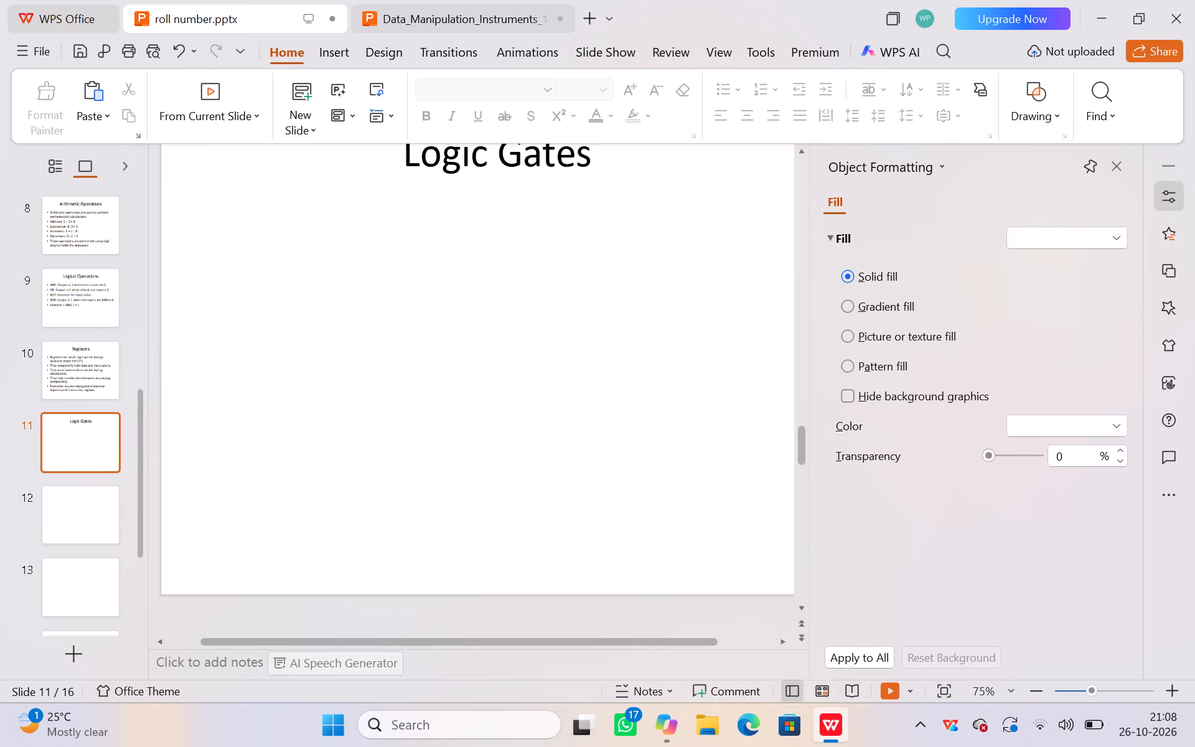
Delete the leftover full stop from slide 11's body text box.
{"action": "left_click", "coordinate": [367, 335]}
{"action": "left_click", "coordinate": [202, 259]}
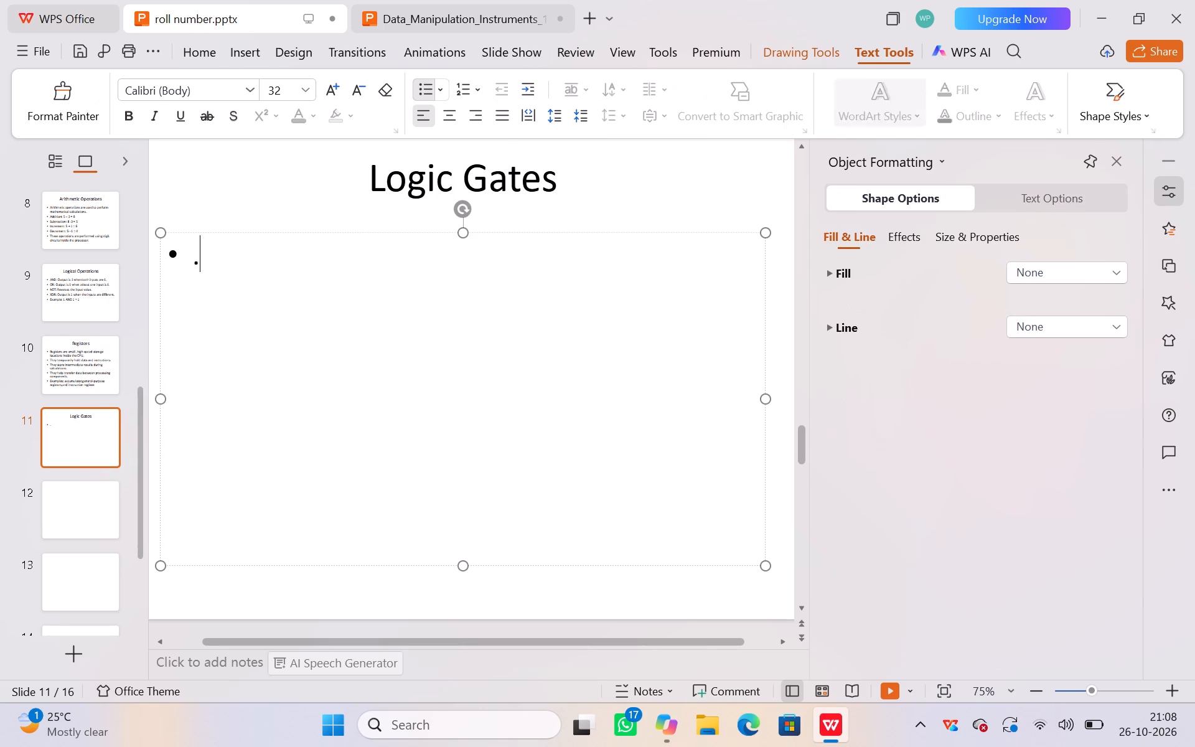
{"action": "left_click", "coordinate": [202, 259]}
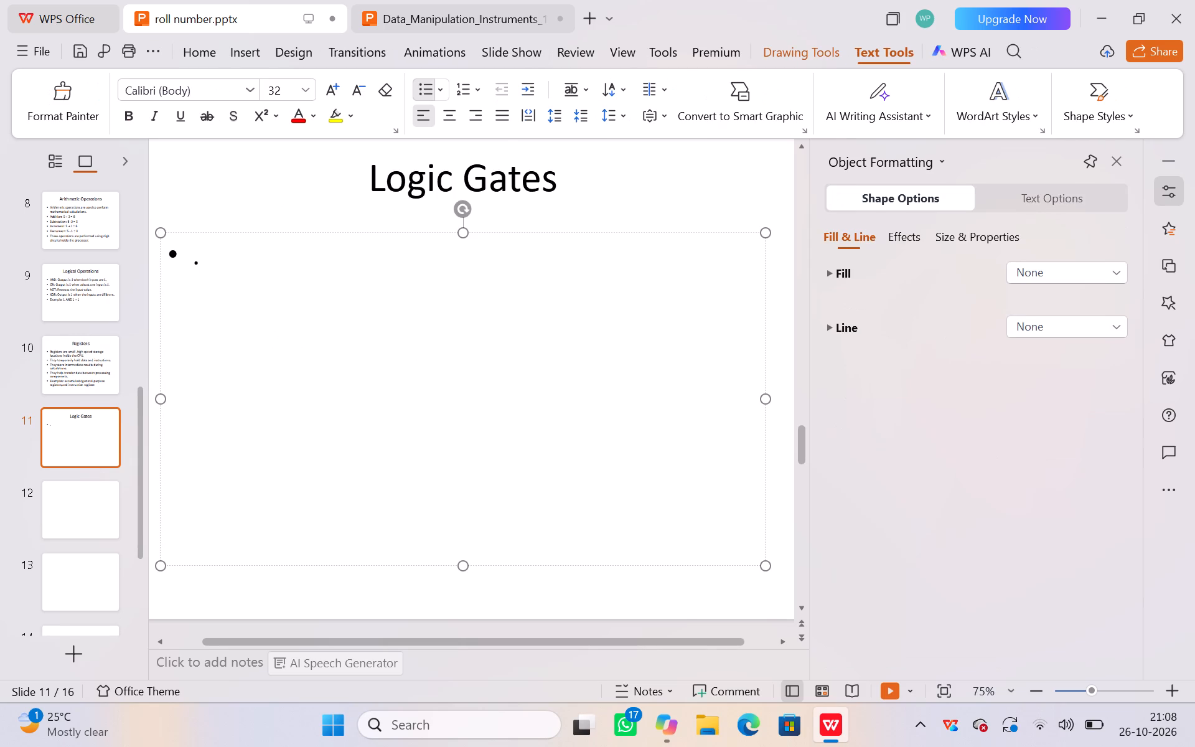
{"action": "key", "text": "BackSpace"}
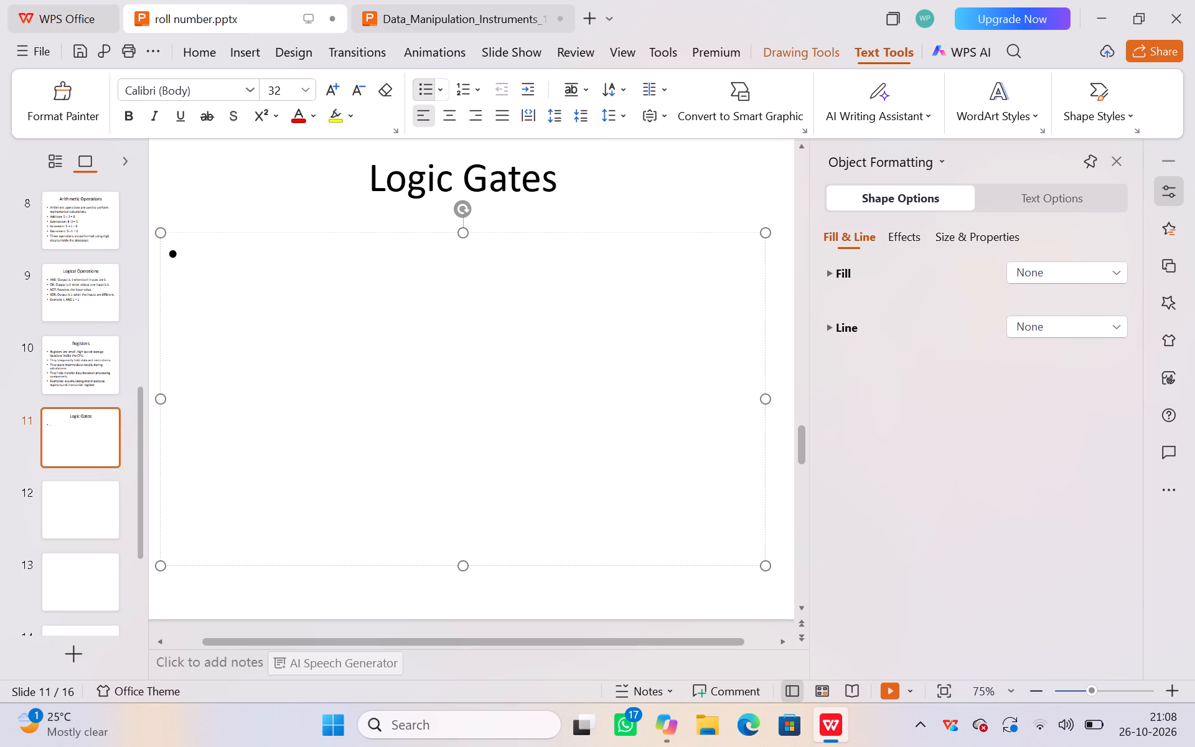
Enter "Logic gates are the building blocks of digital circuits" as the first bullet in slide 11's body text box.
{"action": "left_click", "coordinate": [202, 259]}
{"action": "key", "text": "l"}
{"action": "key", "text": "o"}
{"action": "type", "text": "gi"}
{"action": "type", "text": "c gates"}
{"action": "key", "text": "space"}
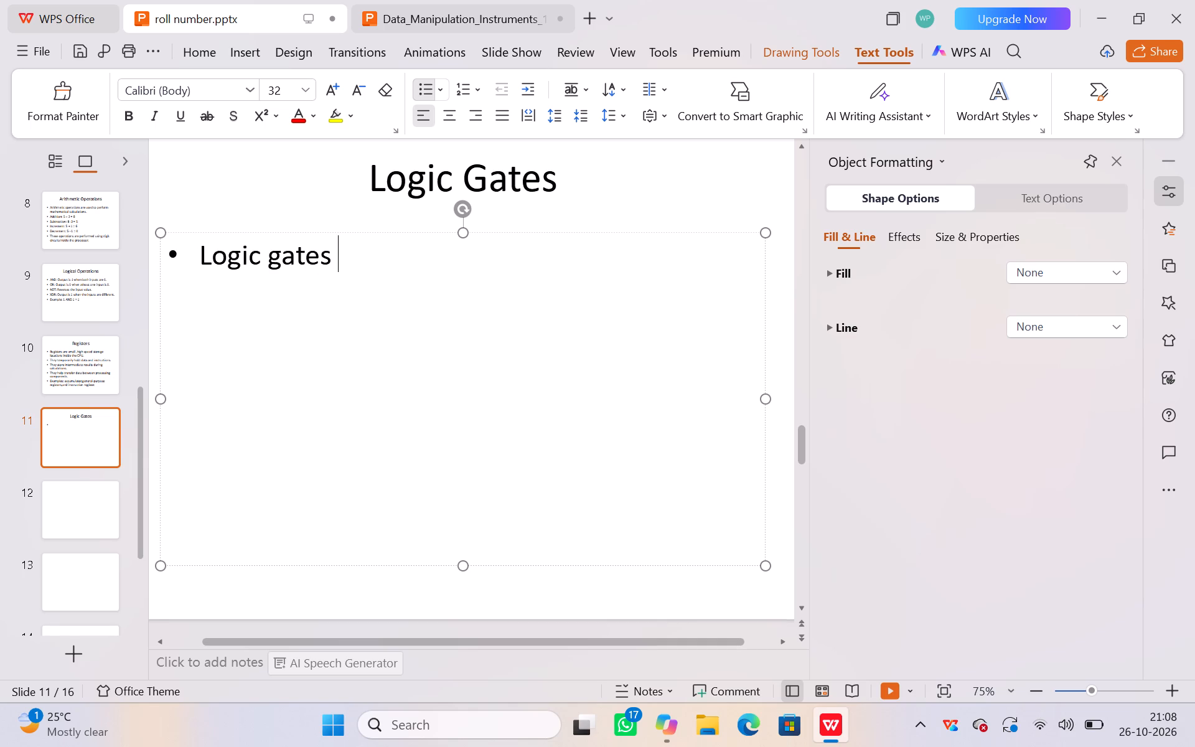
{"action": "type", "text": "are"}
{"action": "key", "text": "space"}
{"action": "type", "text": "the"}
{"action": "key", "text": "space"}
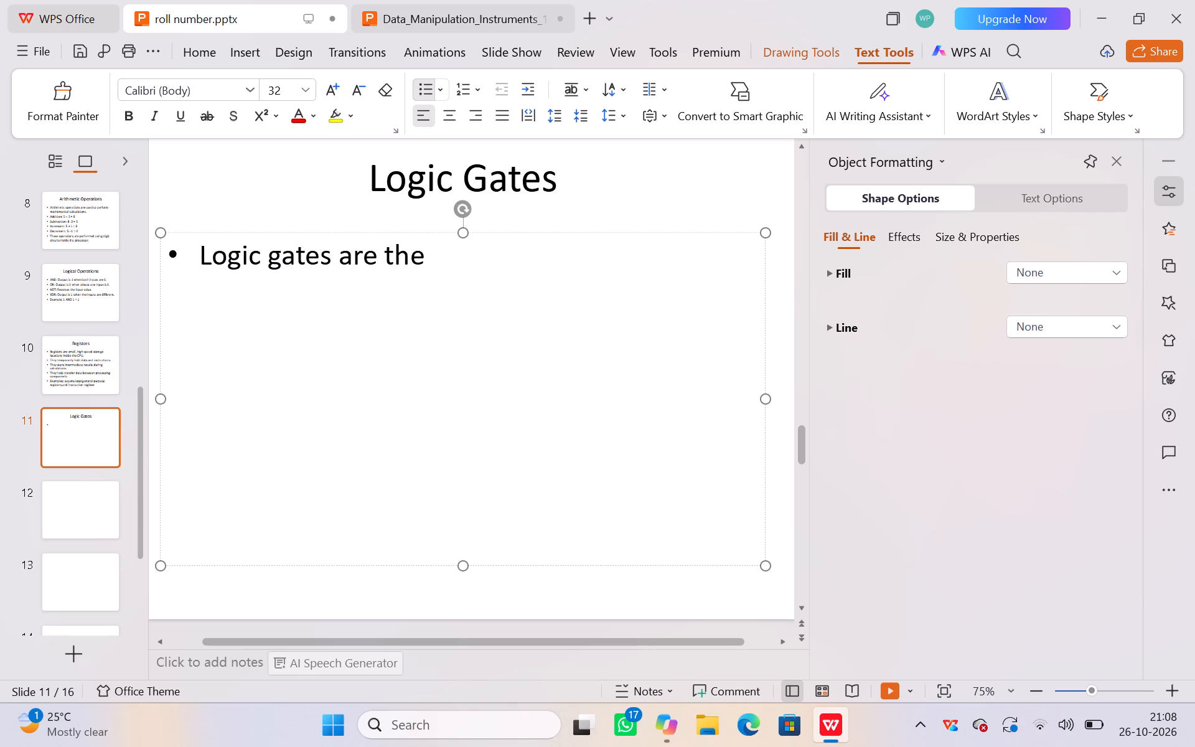
{"action": "type", "text": "buildin"}
{"action": "type", "text": "g"}
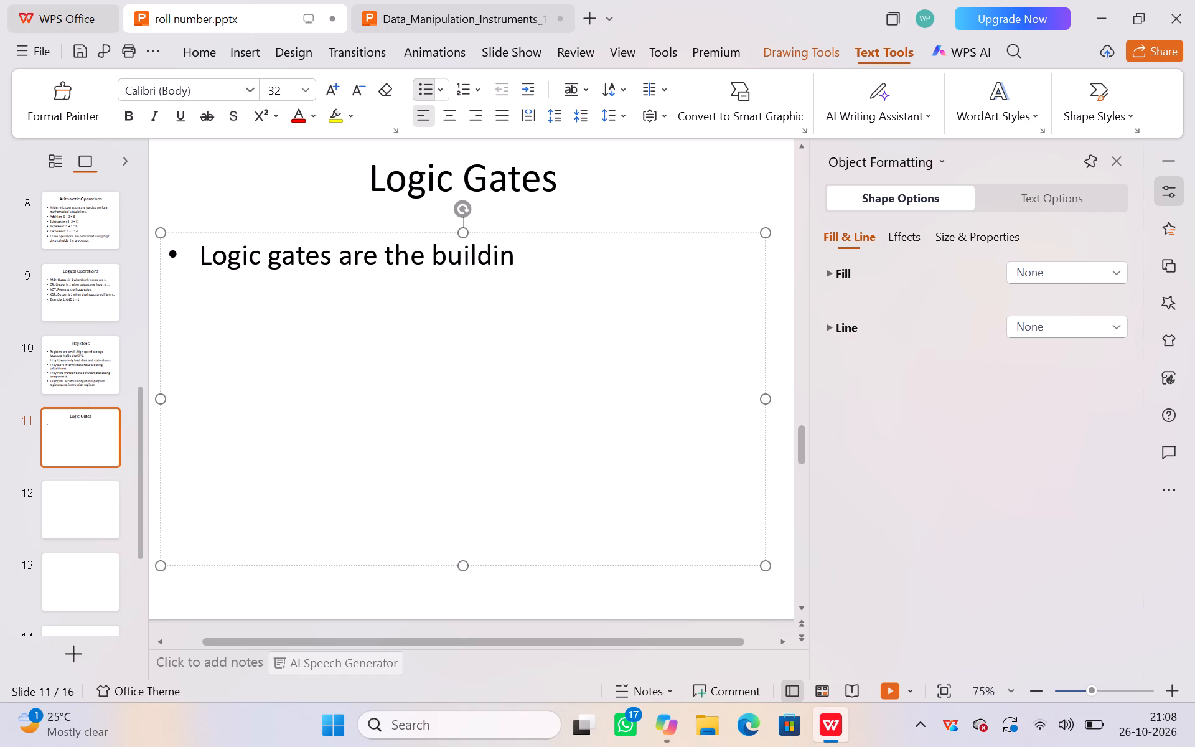
{"action": "key", "text": "space"}
{"action": "type", "text": "block"}
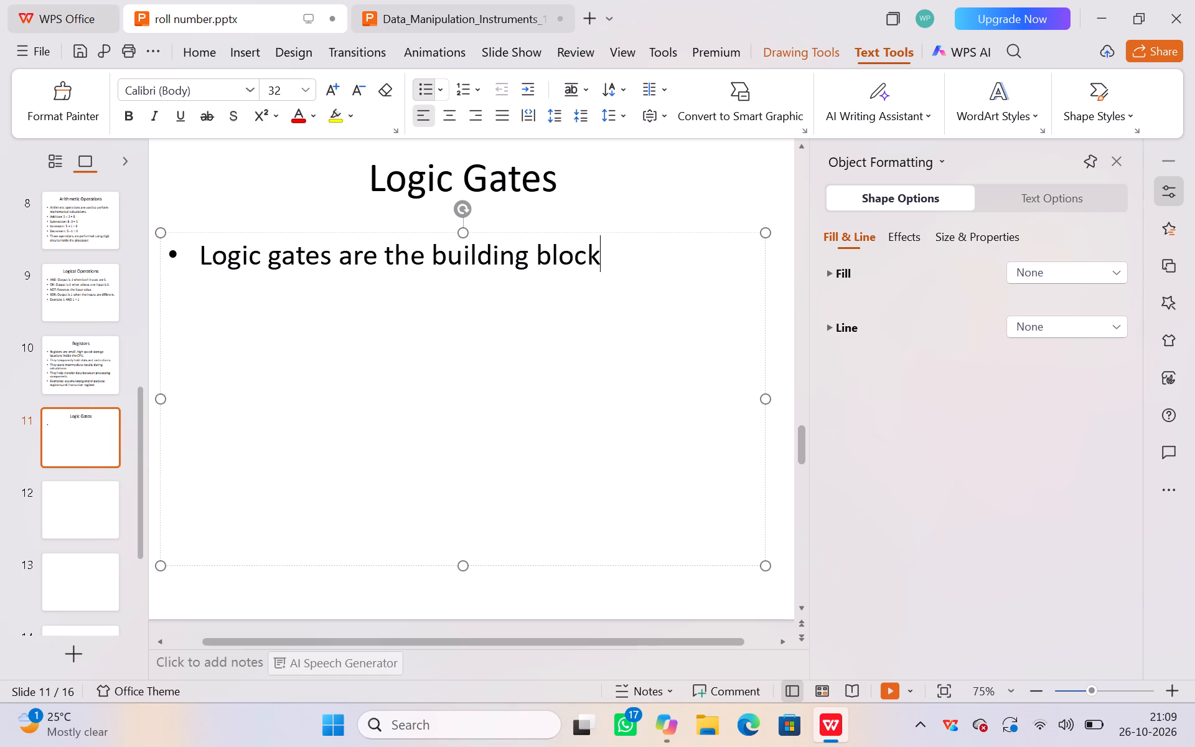
{"action": "type", "text": "s o"}
{"action": "type", "text": "f"}
{"action": "key", "text": "space"}
{"action": "type", "text": "digit"}
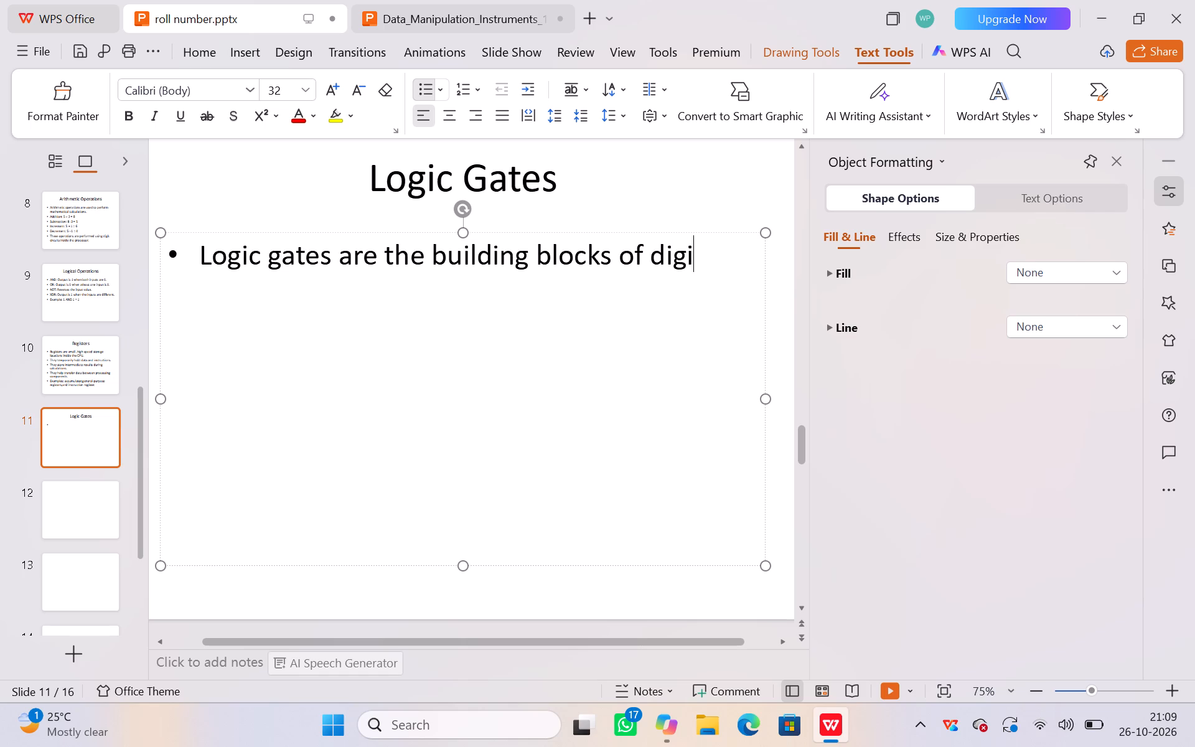
{"action": "type", "text": "al"}
{"action": "key", "text": "space"}
{"action": "type", "text": "circui"}
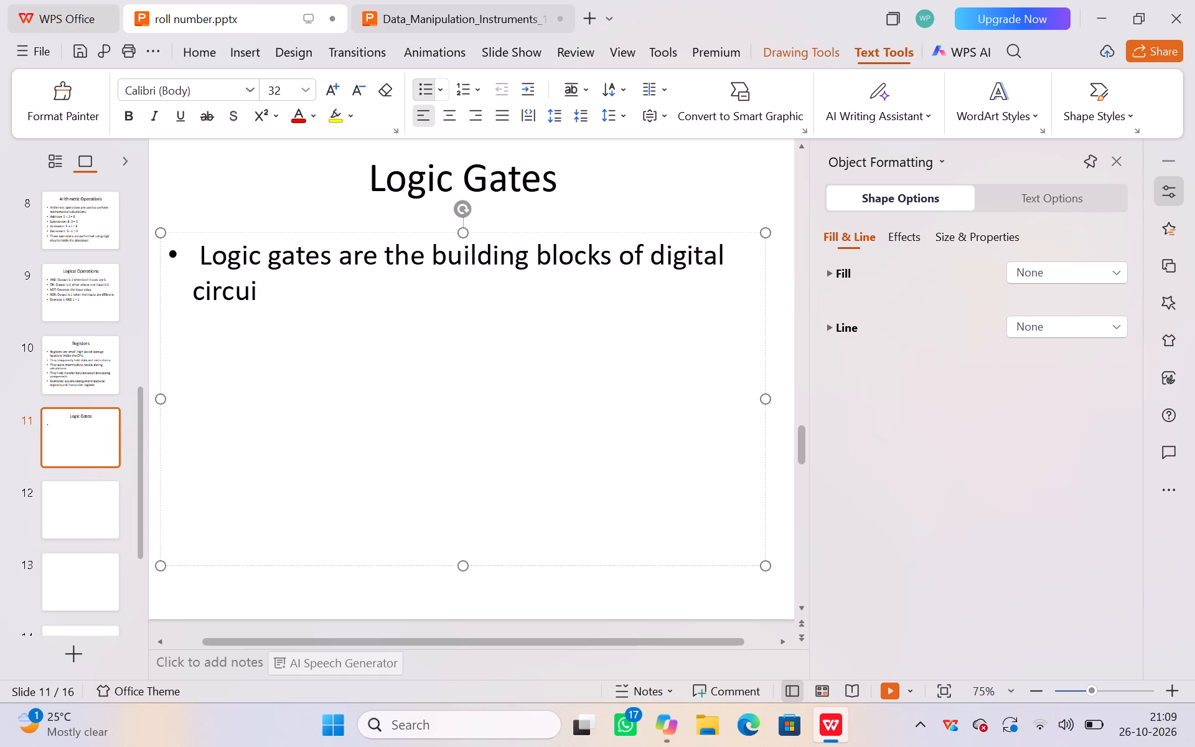
{"action": "type", "text": "ts"}
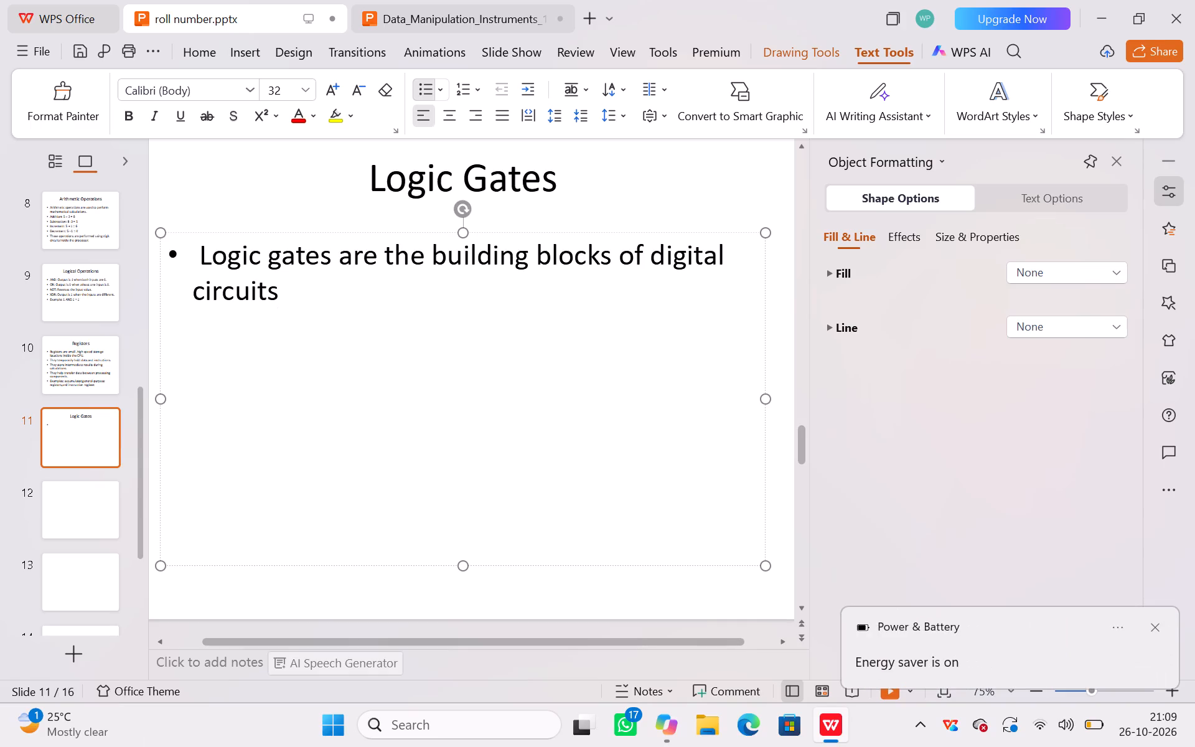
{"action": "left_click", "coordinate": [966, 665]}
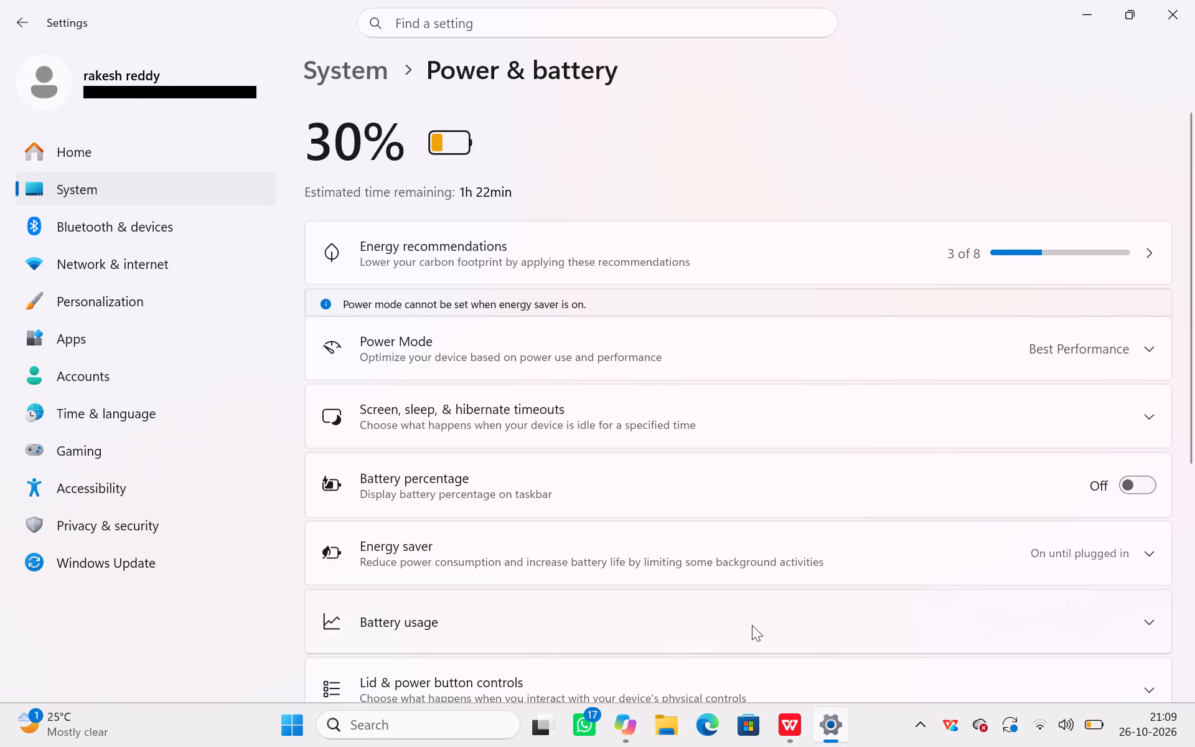
Look through the Power & battery page in Windows Settings and expand the Power Mode options for plugged in and on battery.
{"action": "scroll", "coordinate": [752, 625], "scroll_direction": "down", "scroll_amount": 7}
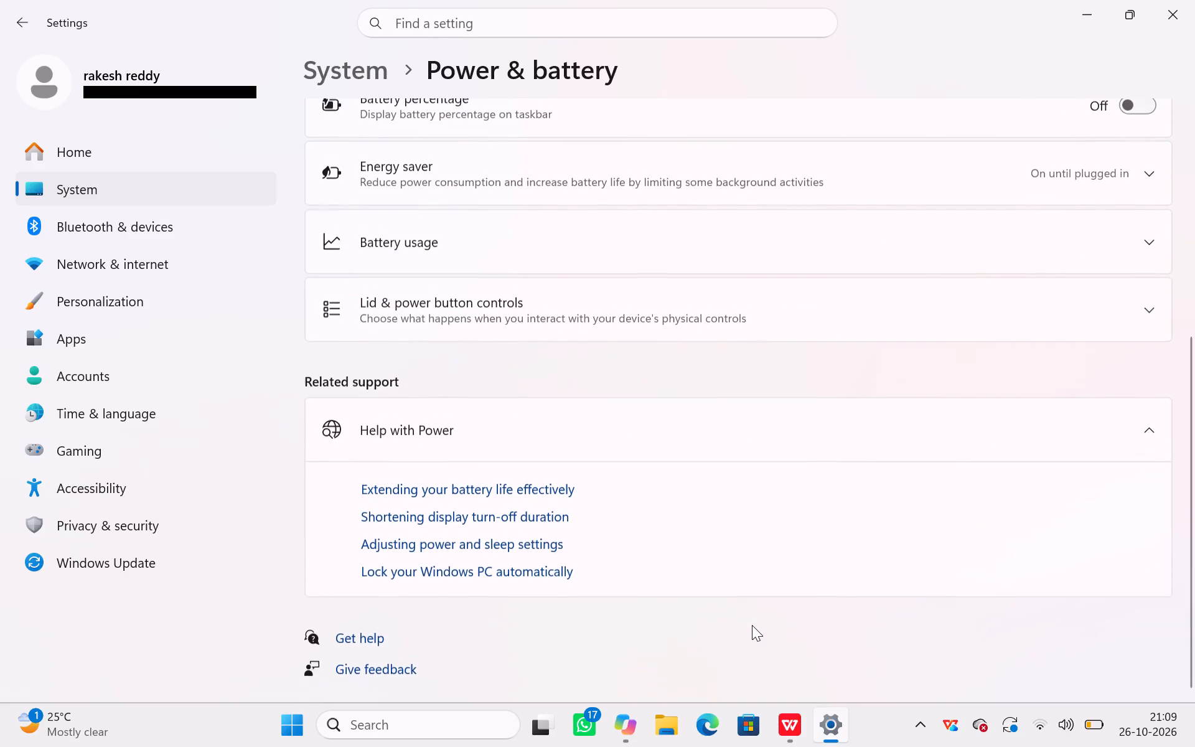
{"action": "left_click", "coordinate": [21, 20]}
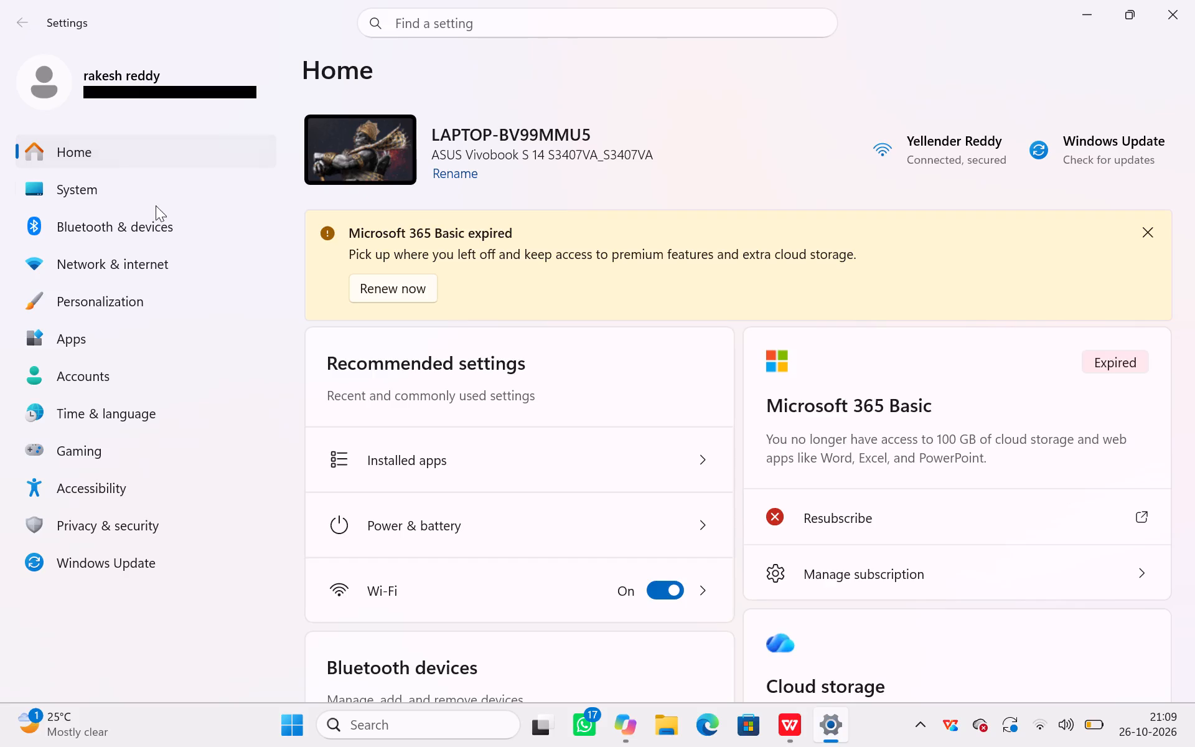
{"action": "left_click", "coordinate": [365, 514]}
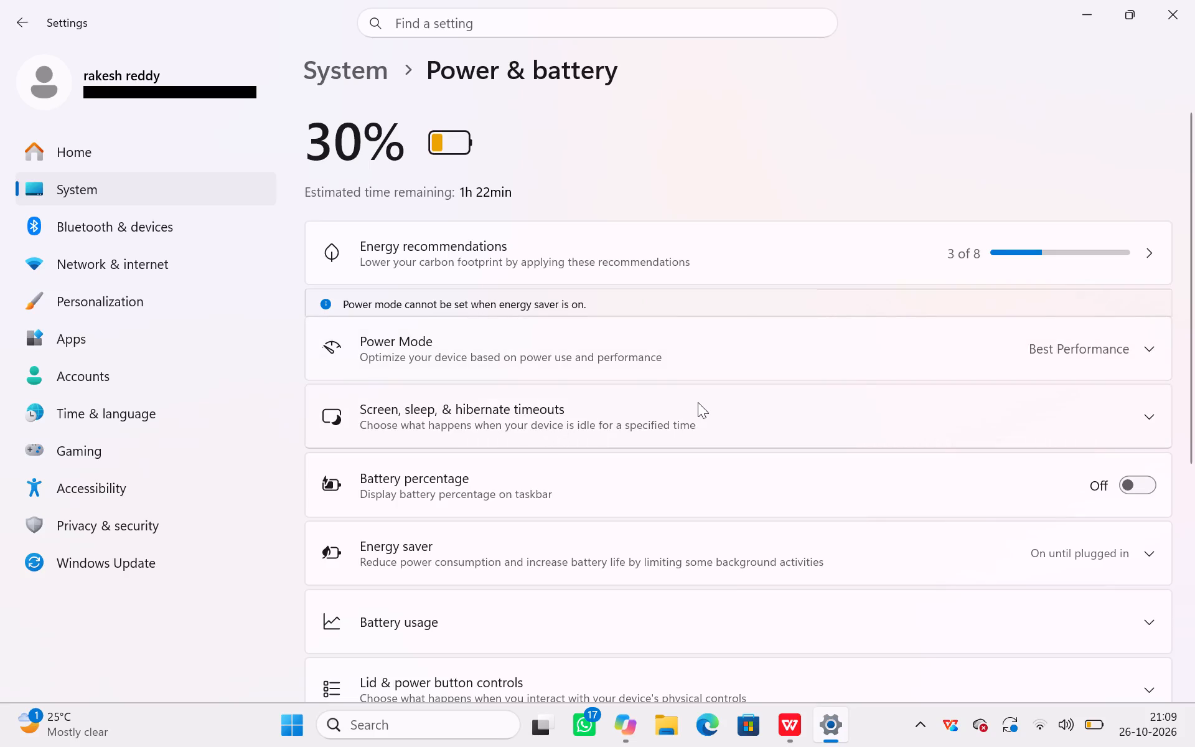
{"action": "scroll", "coordinate": [545, 611], "scroll_direction": "down", "scroll_amount": 2}
{"action": "scroll", "coordinate": [545, 611], "scroll_direction": "up", "scroll_amount": 3}
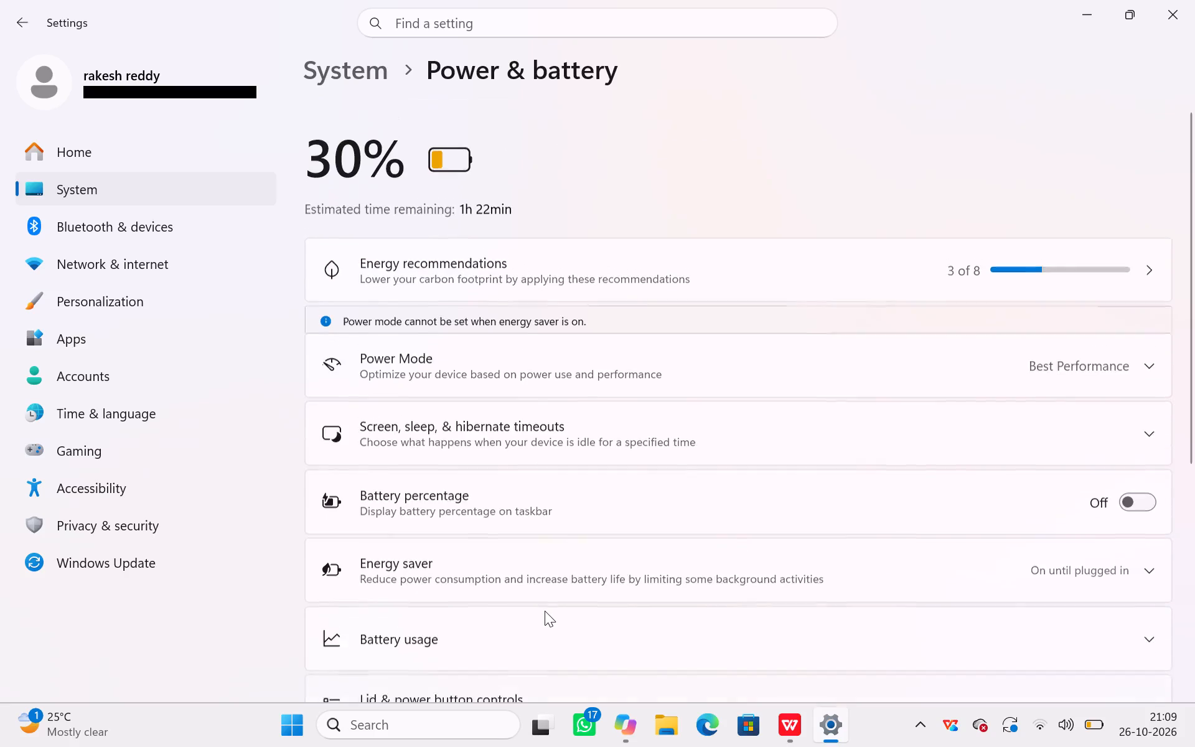
{"action": "left_click", "coordinate": [416, 349]}
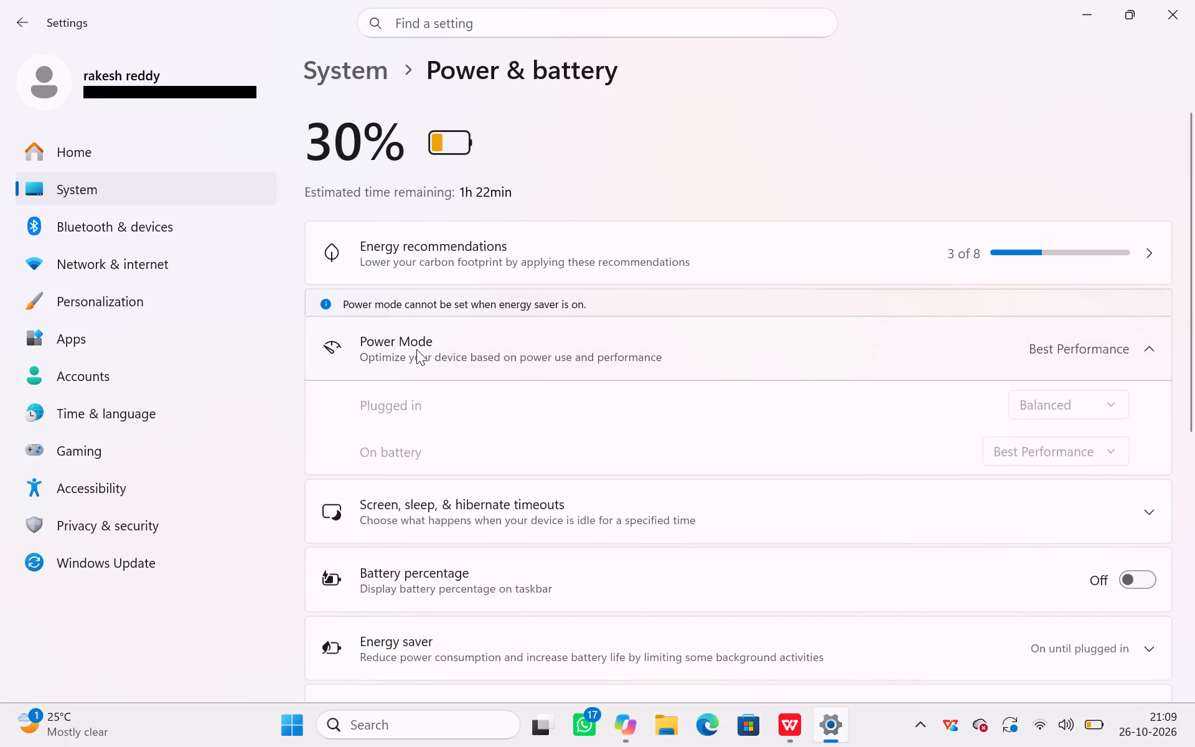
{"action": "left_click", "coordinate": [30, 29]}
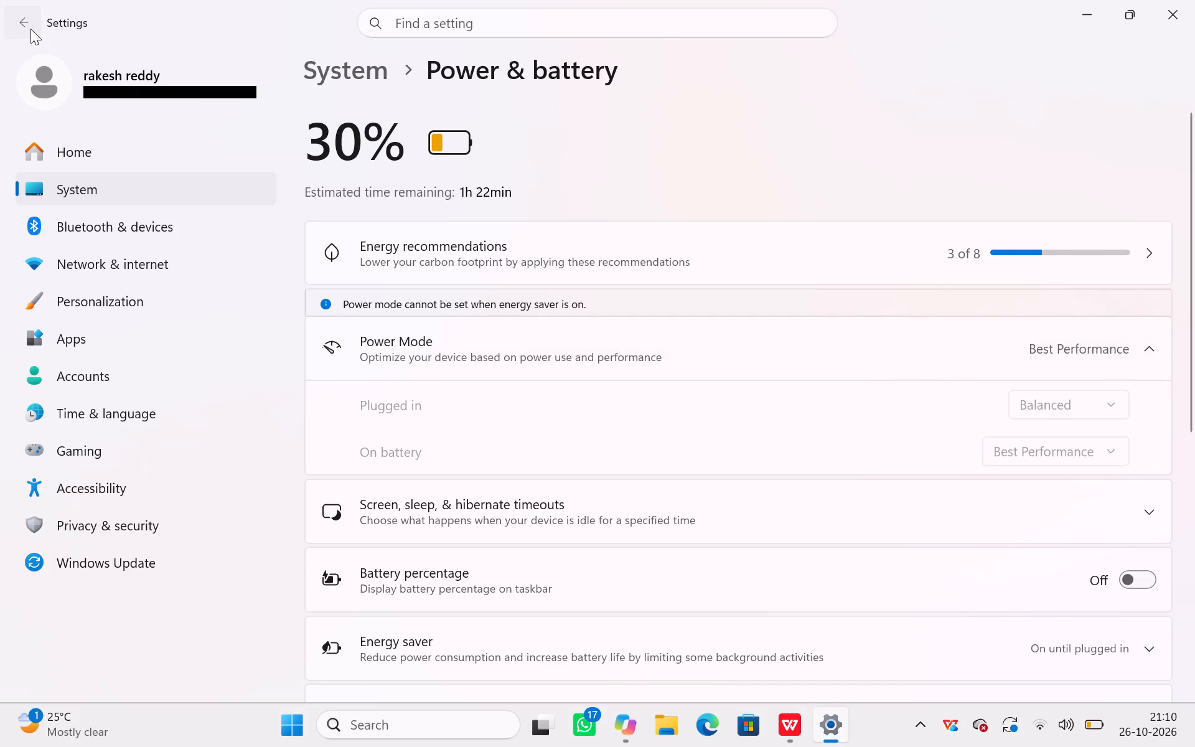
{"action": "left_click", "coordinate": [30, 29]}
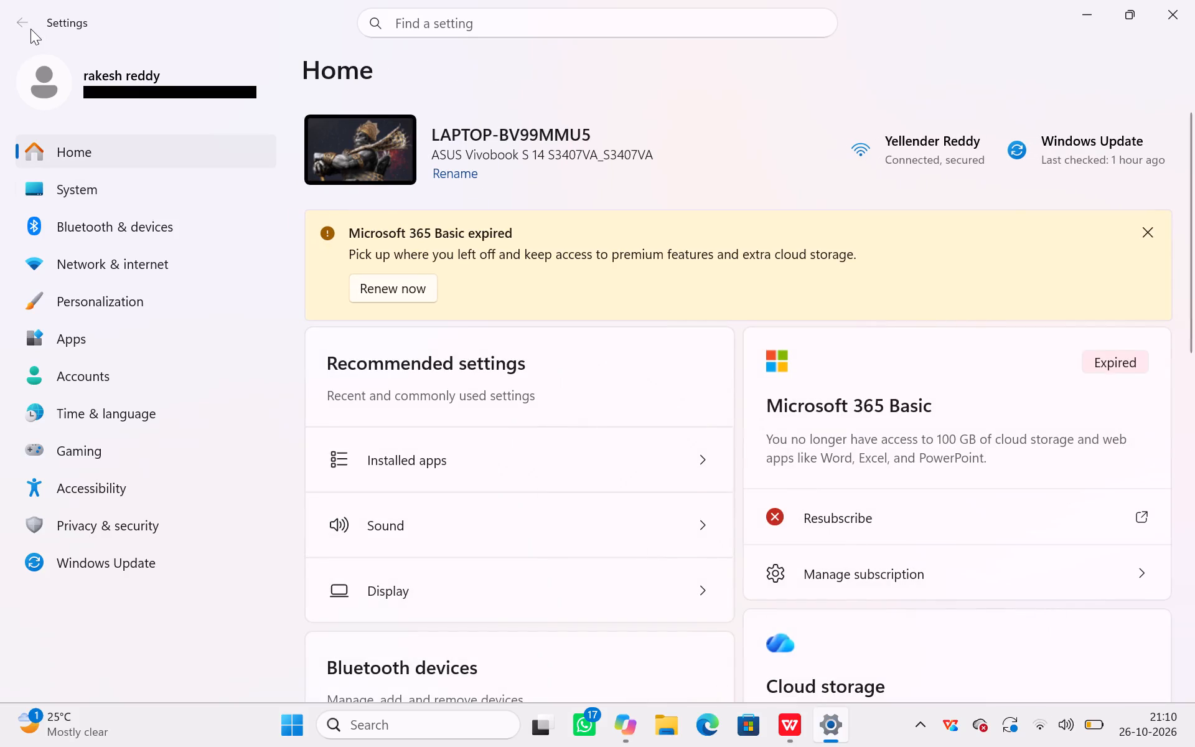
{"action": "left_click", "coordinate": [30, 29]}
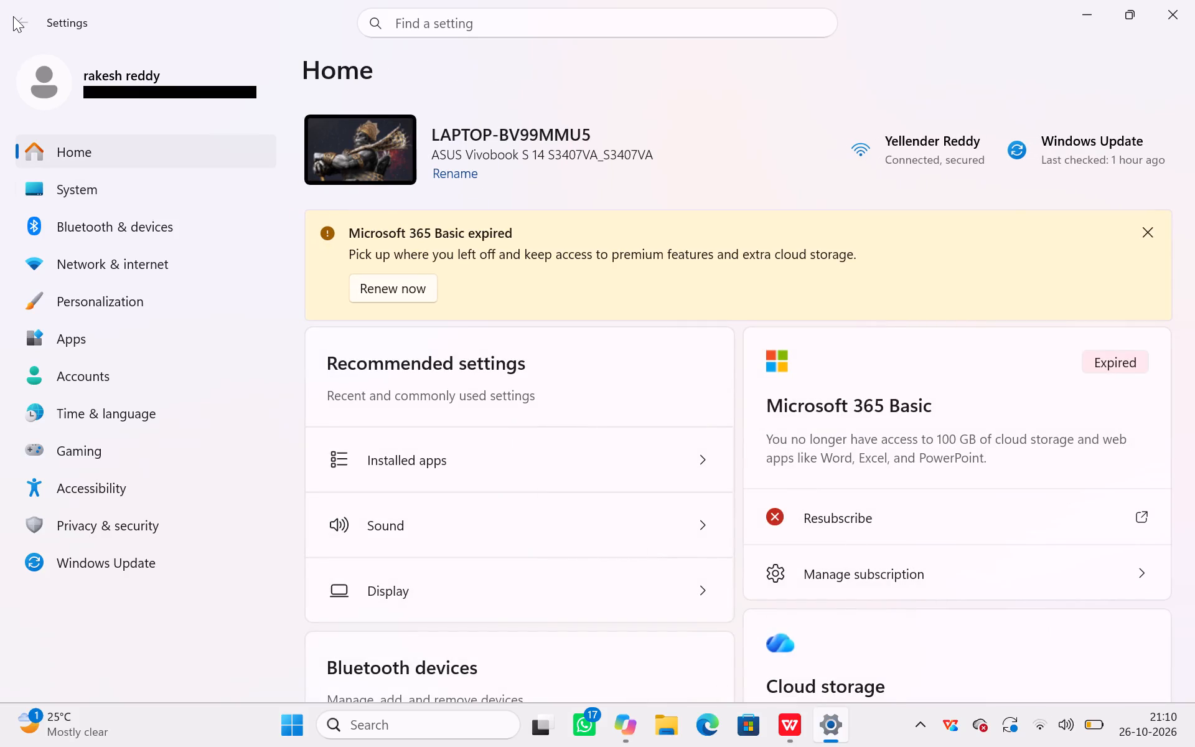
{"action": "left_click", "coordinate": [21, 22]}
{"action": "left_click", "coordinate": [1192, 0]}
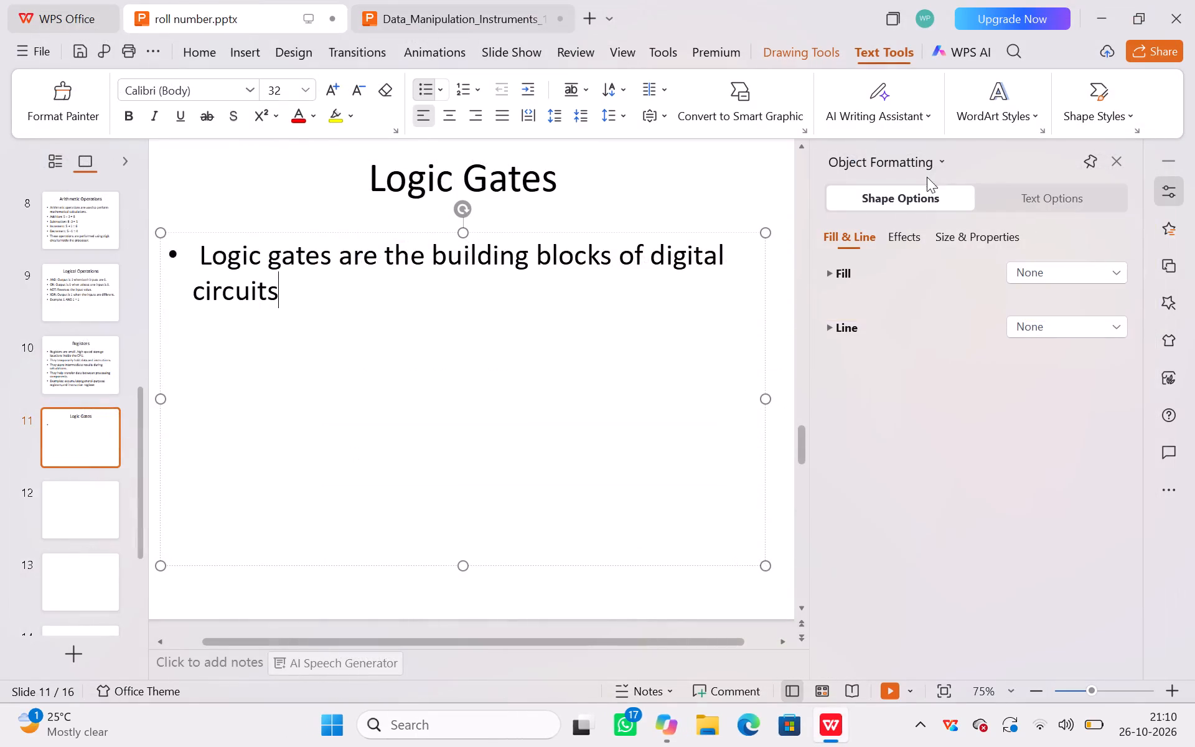
Add a full stop after "digital circuits" in slide 11's first bullet.
{"action": "key", "text": "period"}
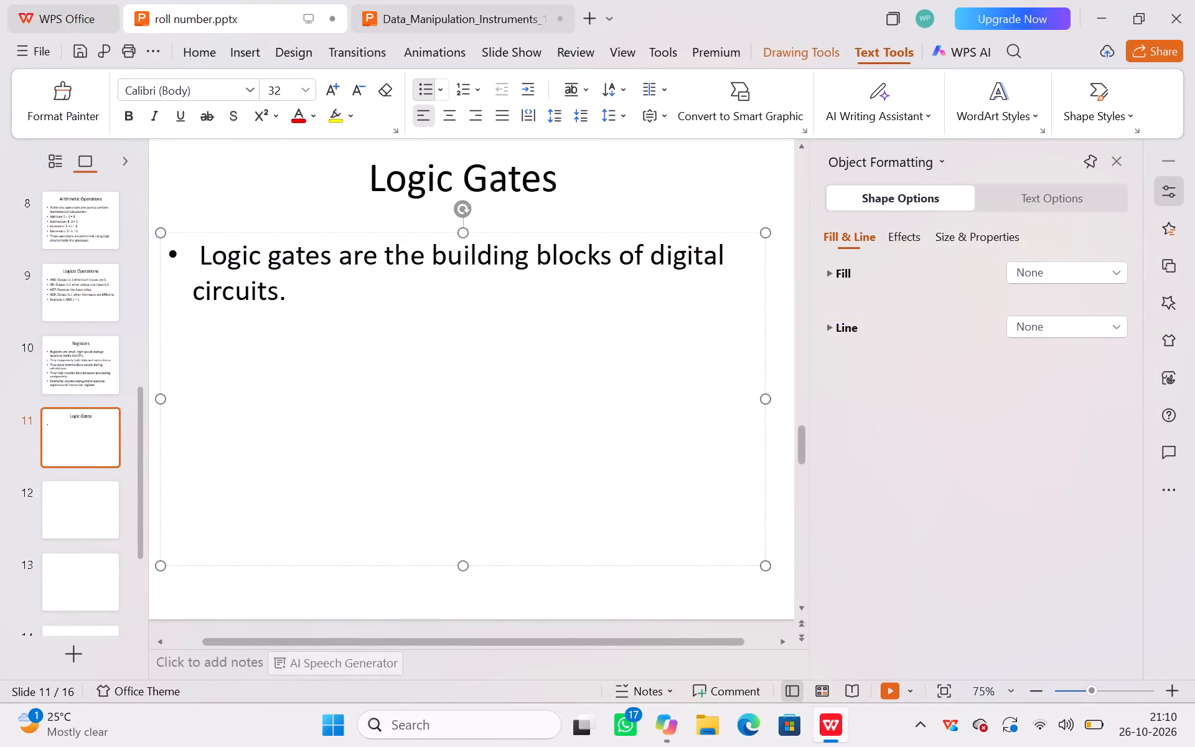
Add a second bullet reading "They process binary inputs (0 and 1)" to slide 11's body text box.
{"action": "key", "text": "Return"}
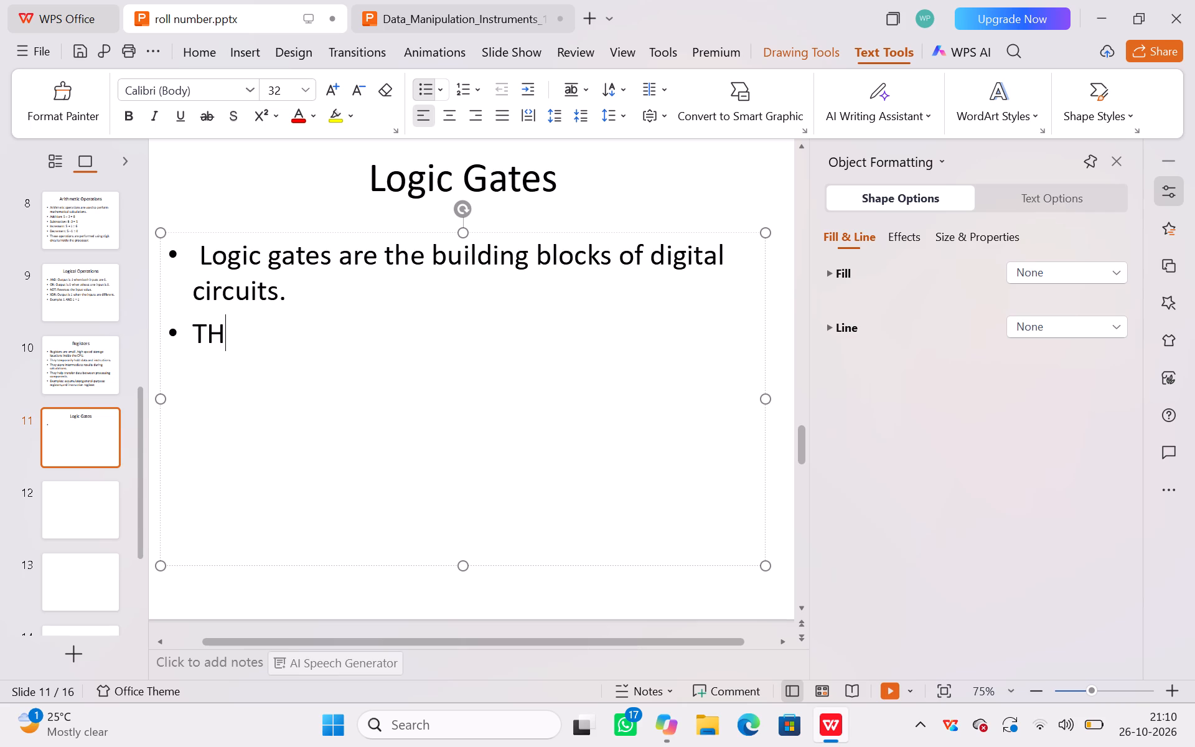
{"action": "key", "text": "BackSpace"}
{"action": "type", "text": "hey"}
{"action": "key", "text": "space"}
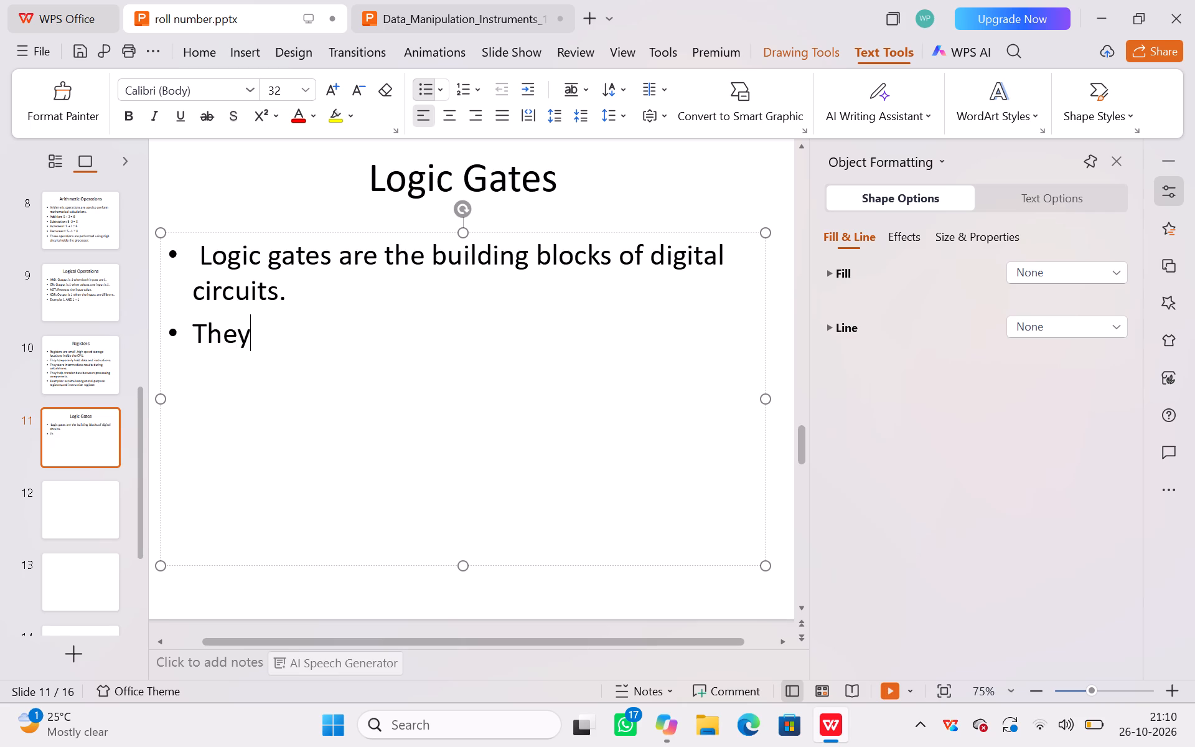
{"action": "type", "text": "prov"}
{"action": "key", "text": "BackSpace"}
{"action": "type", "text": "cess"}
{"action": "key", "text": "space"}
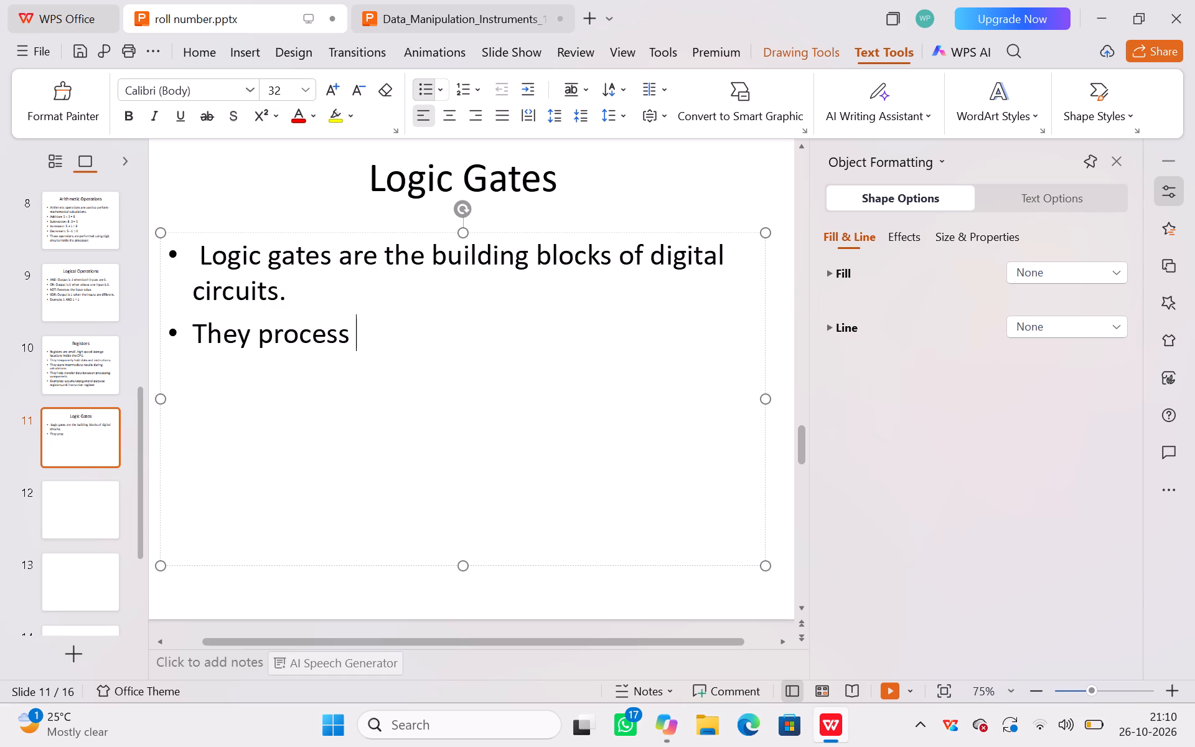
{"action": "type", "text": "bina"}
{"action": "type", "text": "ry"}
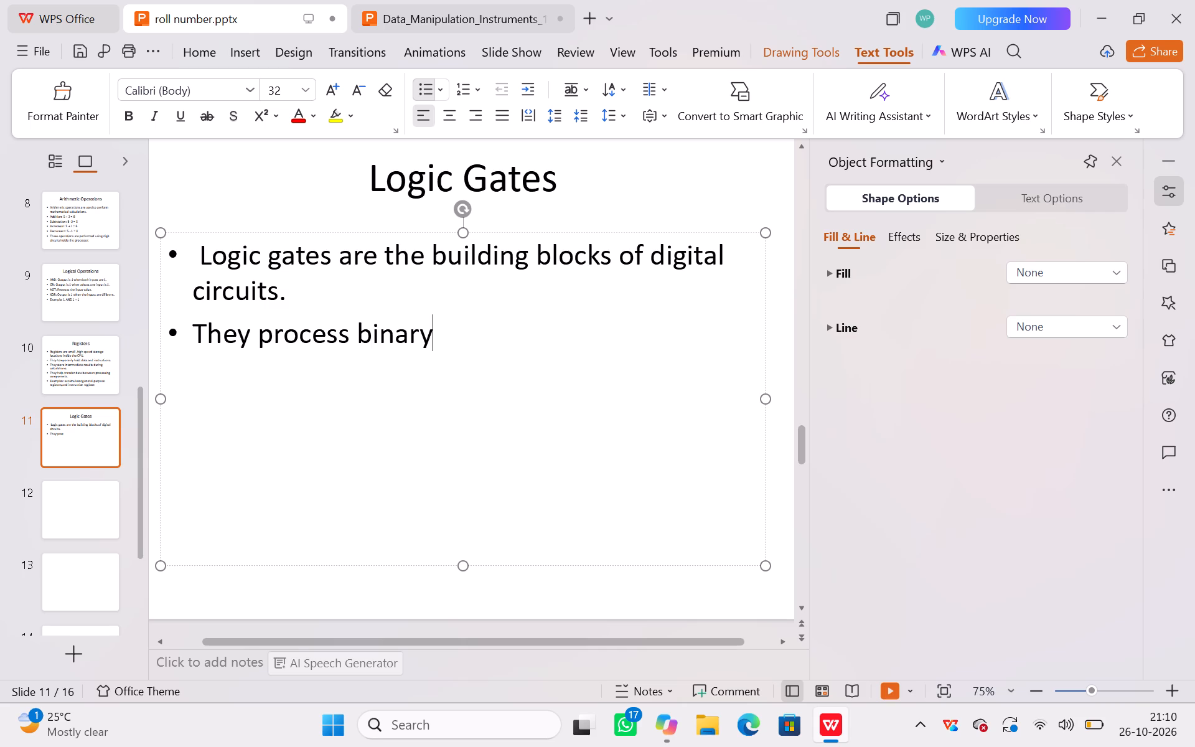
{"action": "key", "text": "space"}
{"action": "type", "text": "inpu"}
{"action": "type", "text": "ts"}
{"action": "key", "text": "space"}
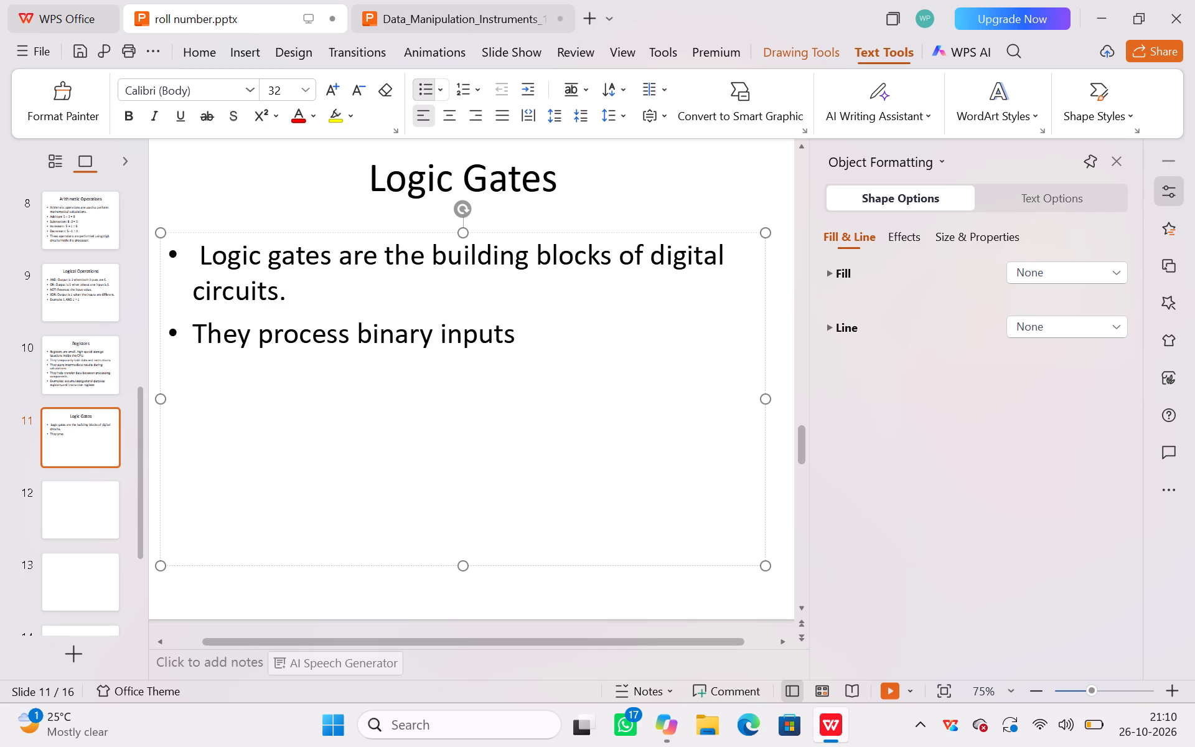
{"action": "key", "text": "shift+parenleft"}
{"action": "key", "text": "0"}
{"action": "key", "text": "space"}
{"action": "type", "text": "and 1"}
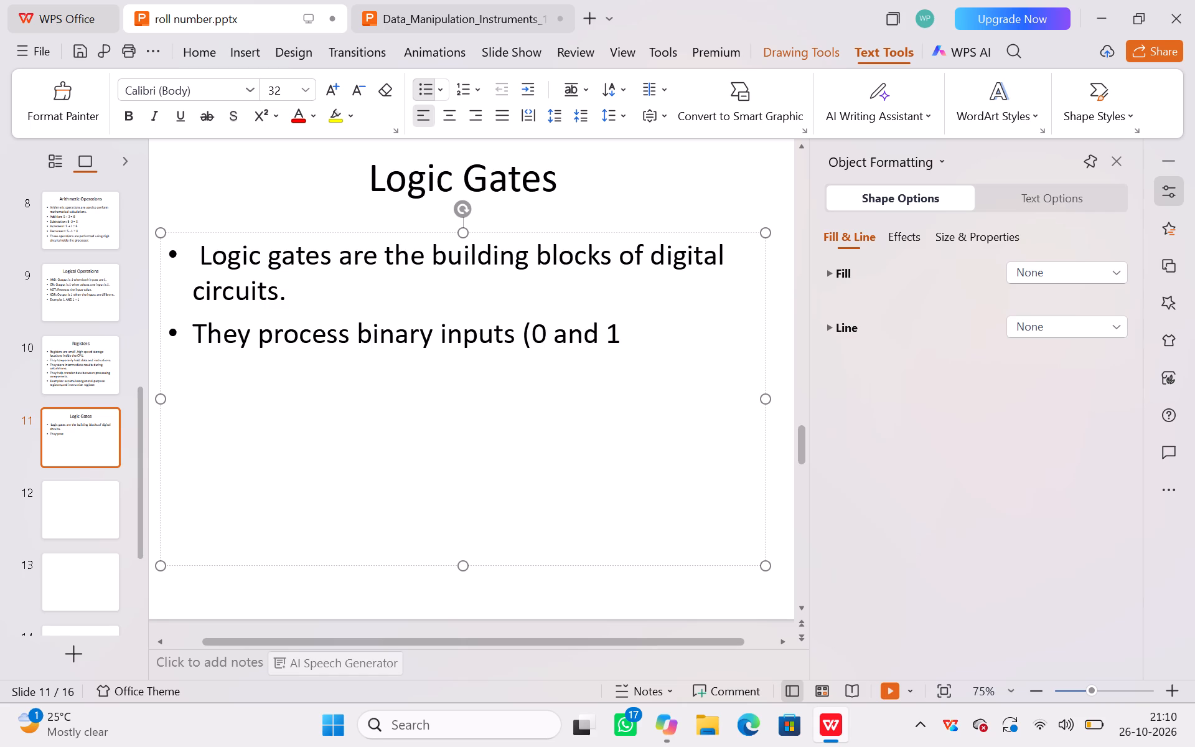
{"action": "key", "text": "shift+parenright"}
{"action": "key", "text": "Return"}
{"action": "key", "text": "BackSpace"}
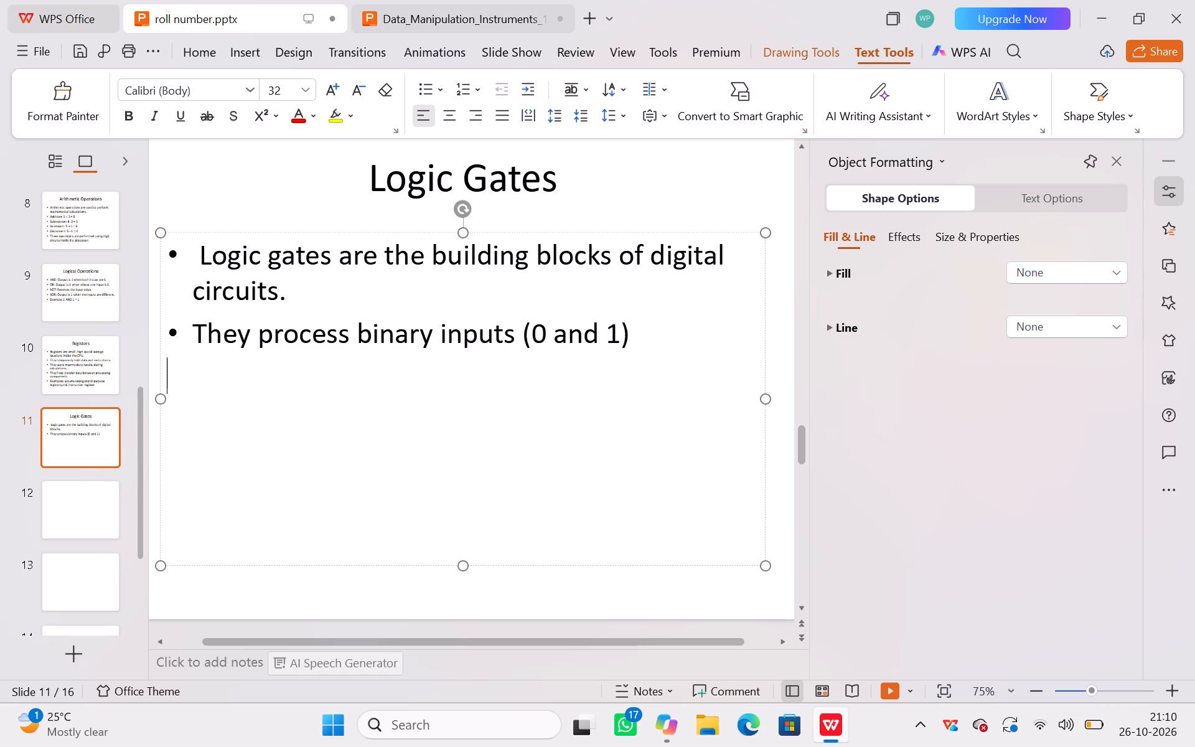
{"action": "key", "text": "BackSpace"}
Extend slide 11's second bullet with "using Boolean logic." following "(0 and 1)".
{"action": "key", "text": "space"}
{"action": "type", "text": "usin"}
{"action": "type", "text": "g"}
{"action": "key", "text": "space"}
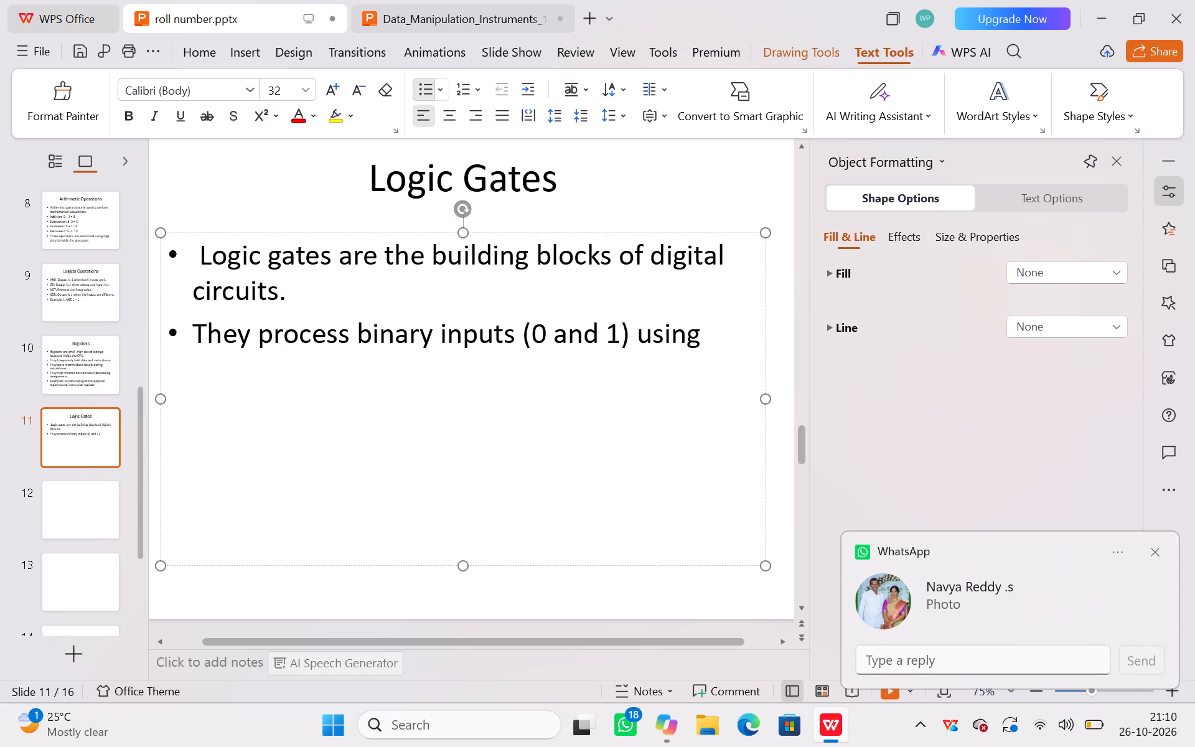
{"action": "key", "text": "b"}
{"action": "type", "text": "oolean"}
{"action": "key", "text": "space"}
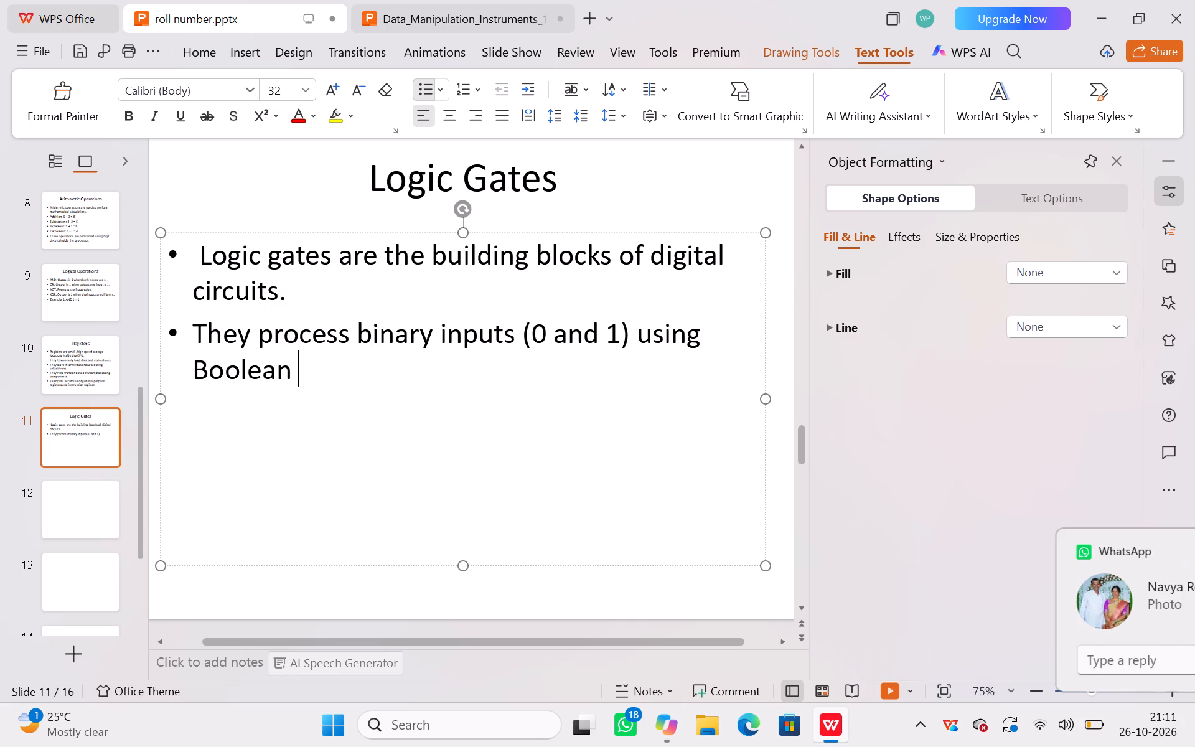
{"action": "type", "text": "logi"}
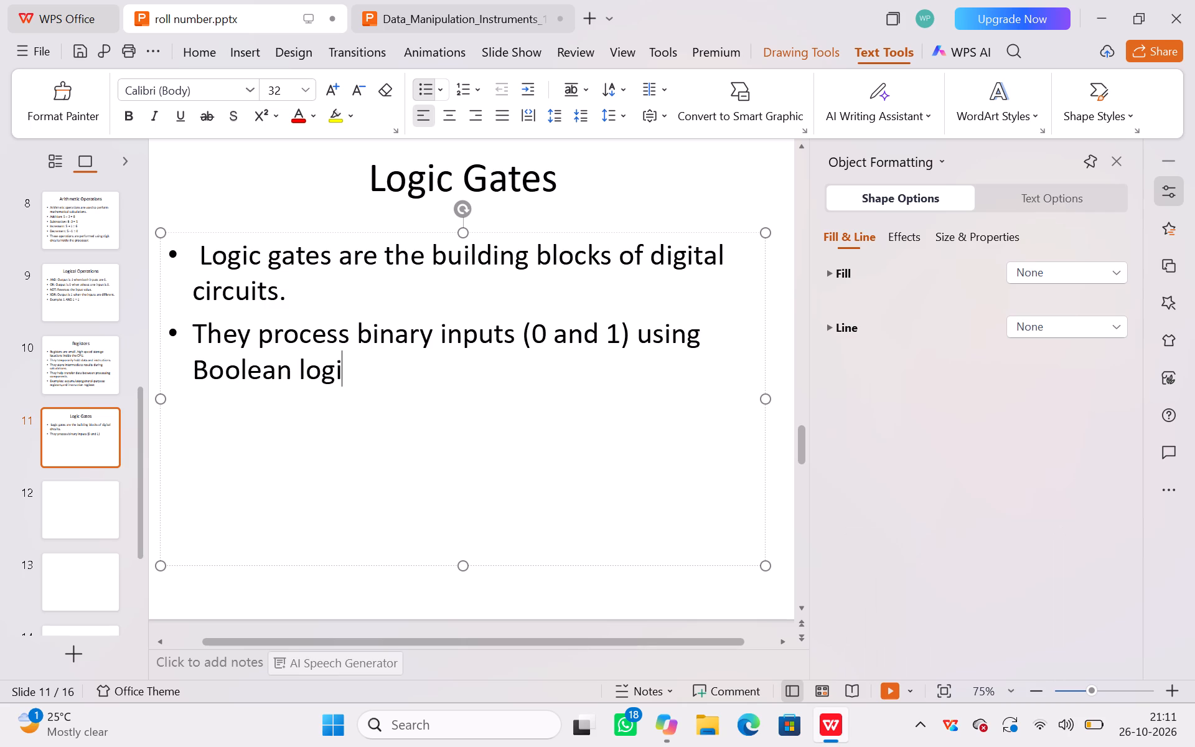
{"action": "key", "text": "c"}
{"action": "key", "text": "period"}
Start a new line without a bullet below slide 11's second bullet.
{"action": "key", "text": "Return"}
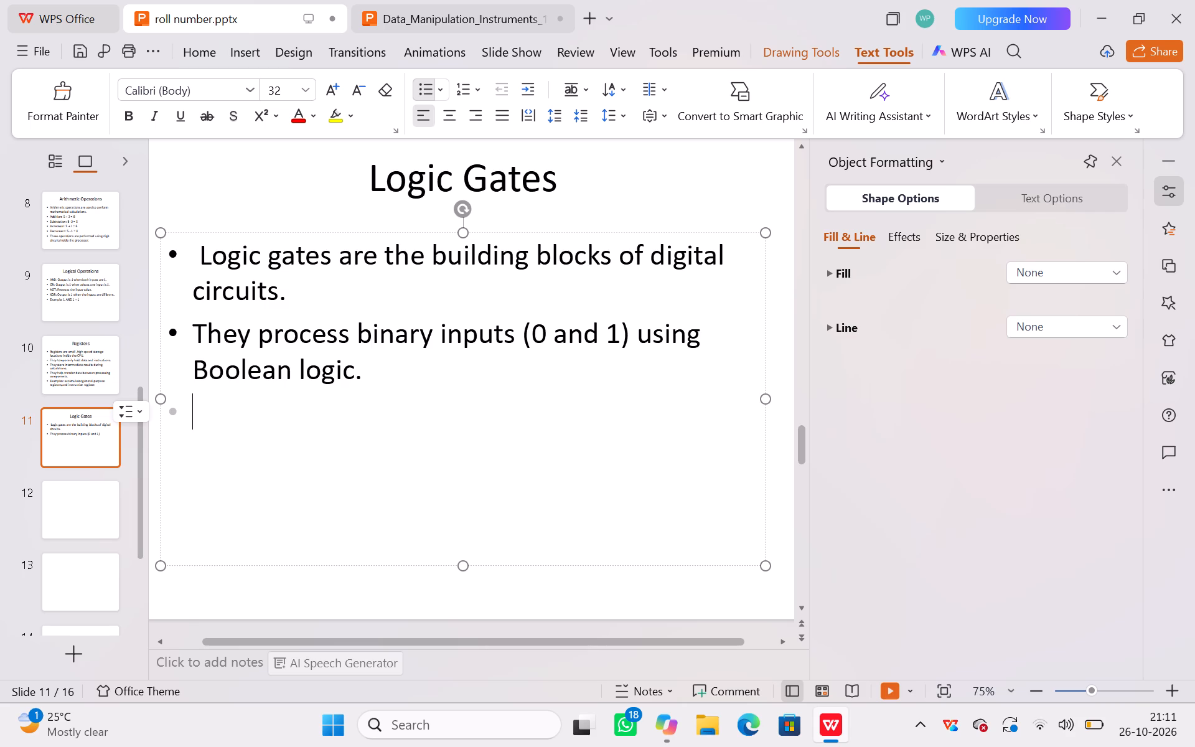
{"action": "key", "text": "BackSpace"}
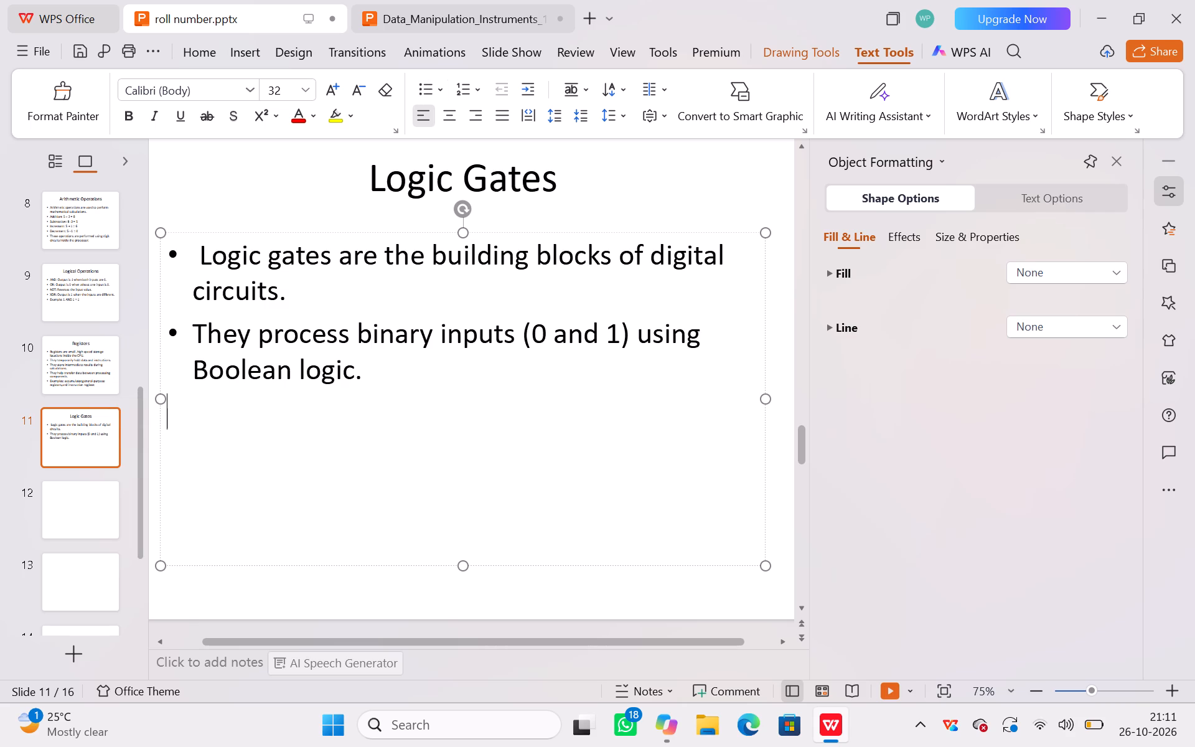
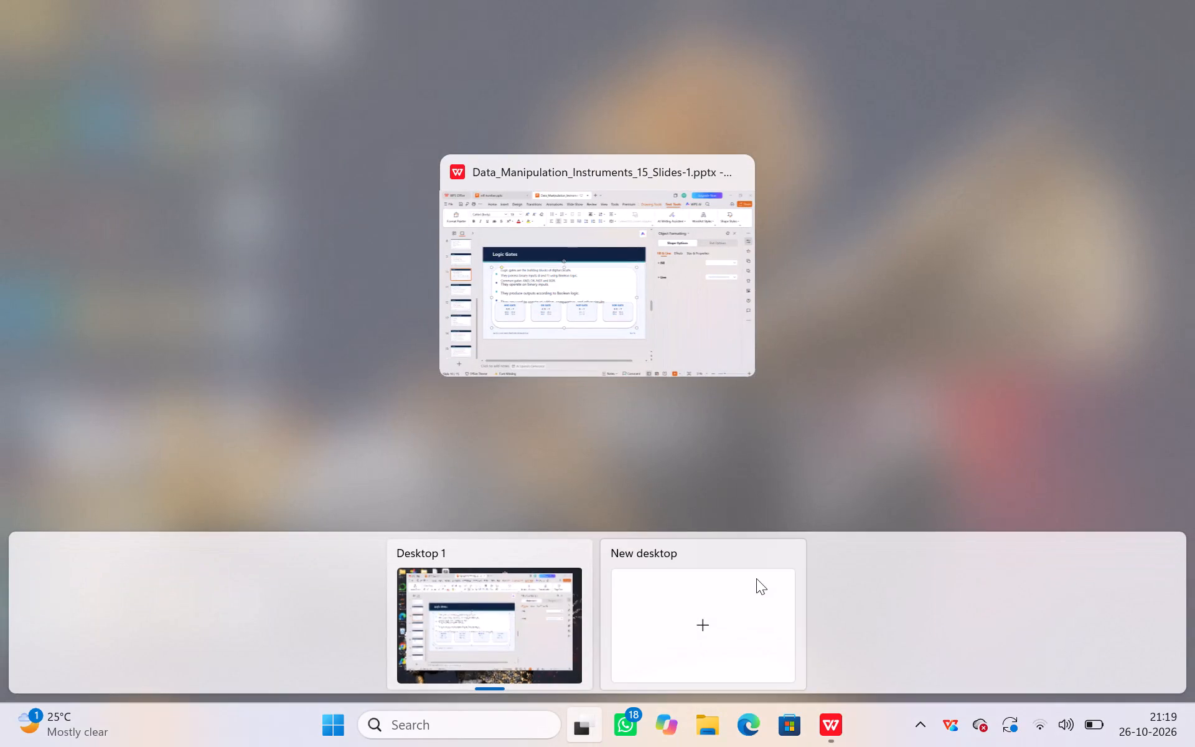
Reopen the recent file Data_Manipulation_Instruments_15_Slides-1.pptx from a maximized File Explorer window.
{"action": "left_click", "coordinate": [556, 592]}
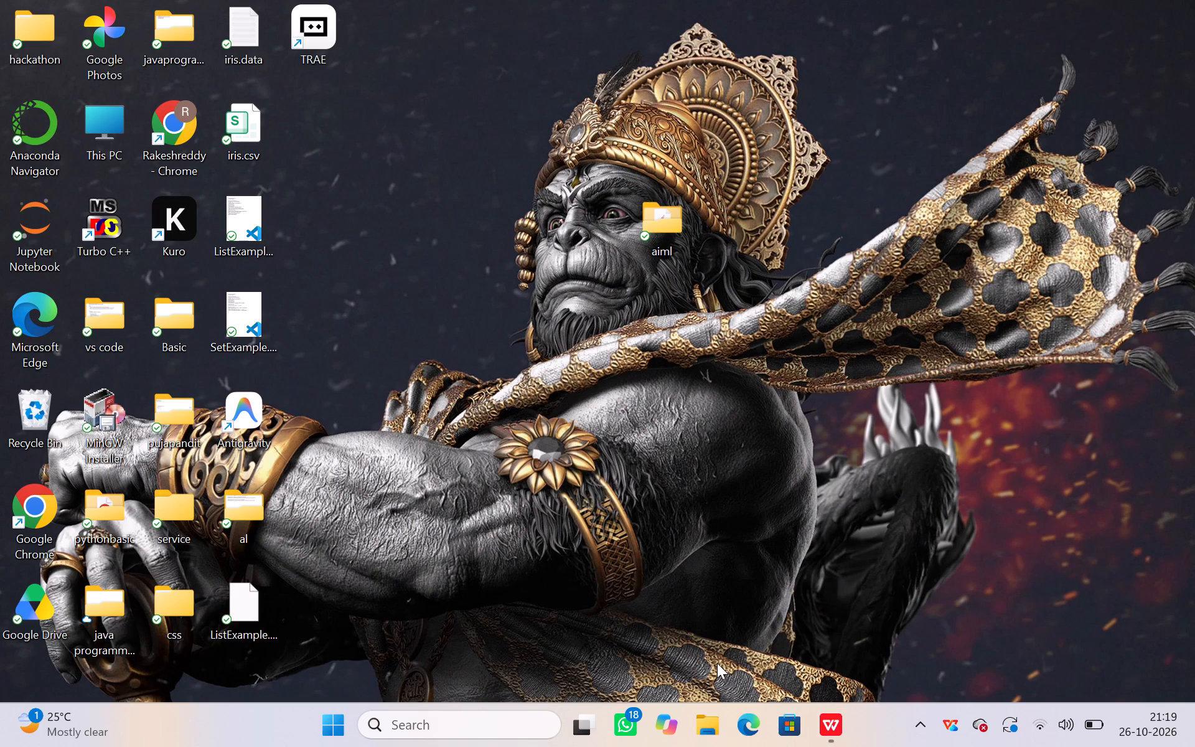
{"action": "double_click", "coordinate": [697, 746]}
{"action": "left_click", "coordinate": [701, 729]}
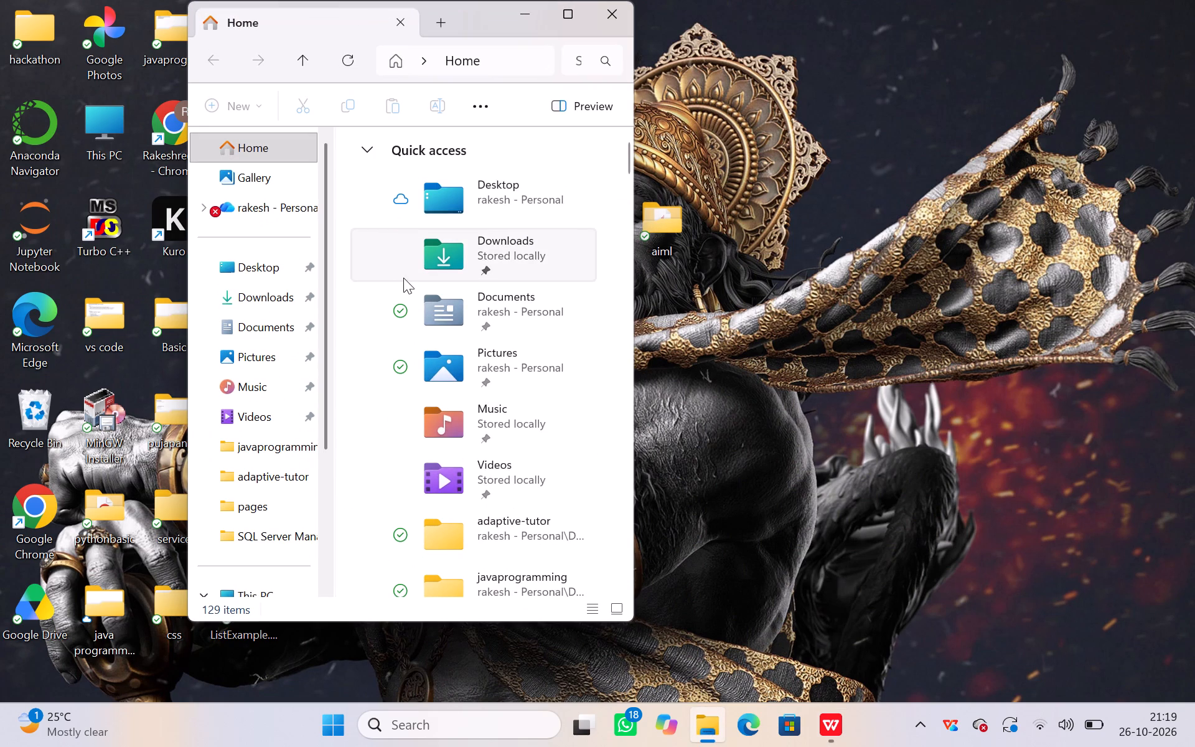
{"action": "left_click", "coordinate": [565, 17]}
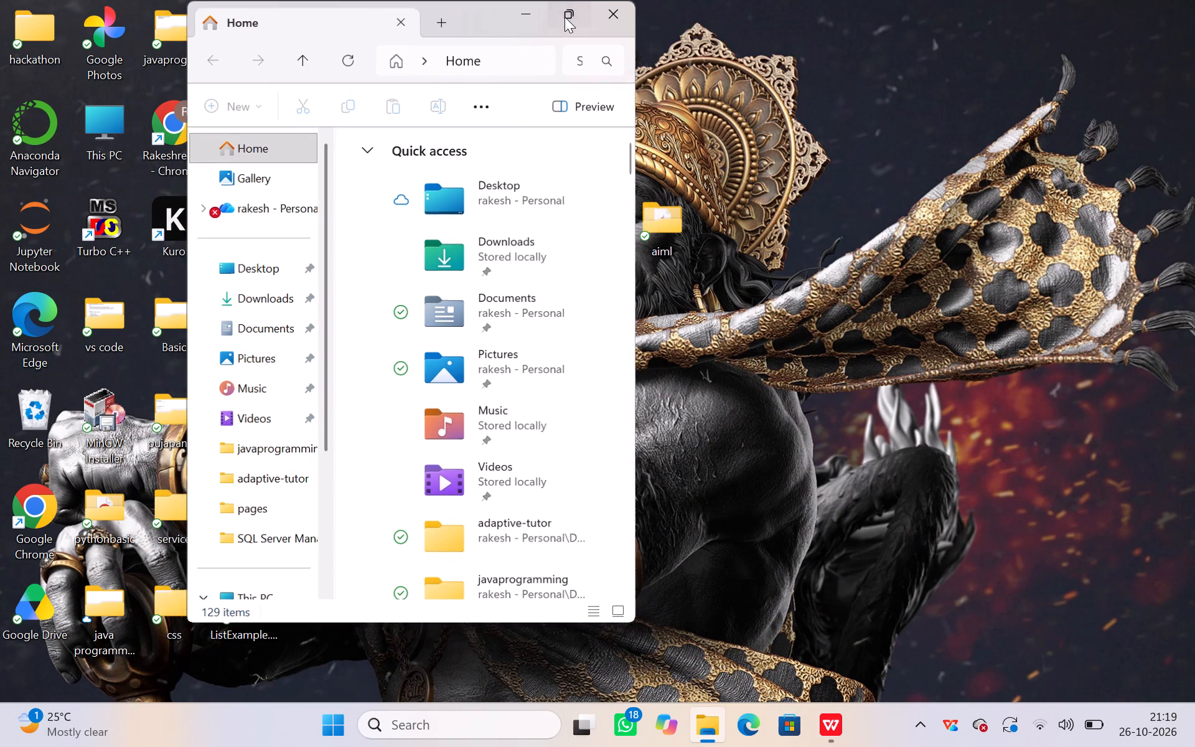
{"action": "left_click", "coordinate": [413, 534]}
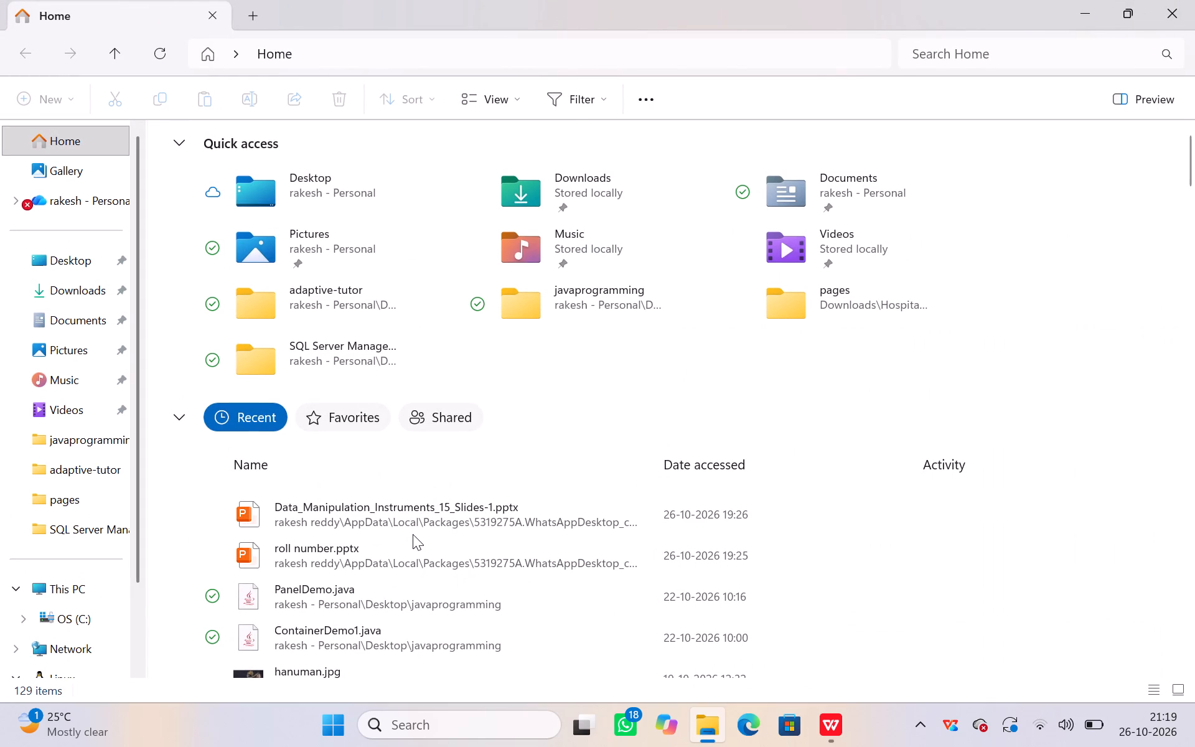
{"action": "double_click", "coordinate": [431, 509]}
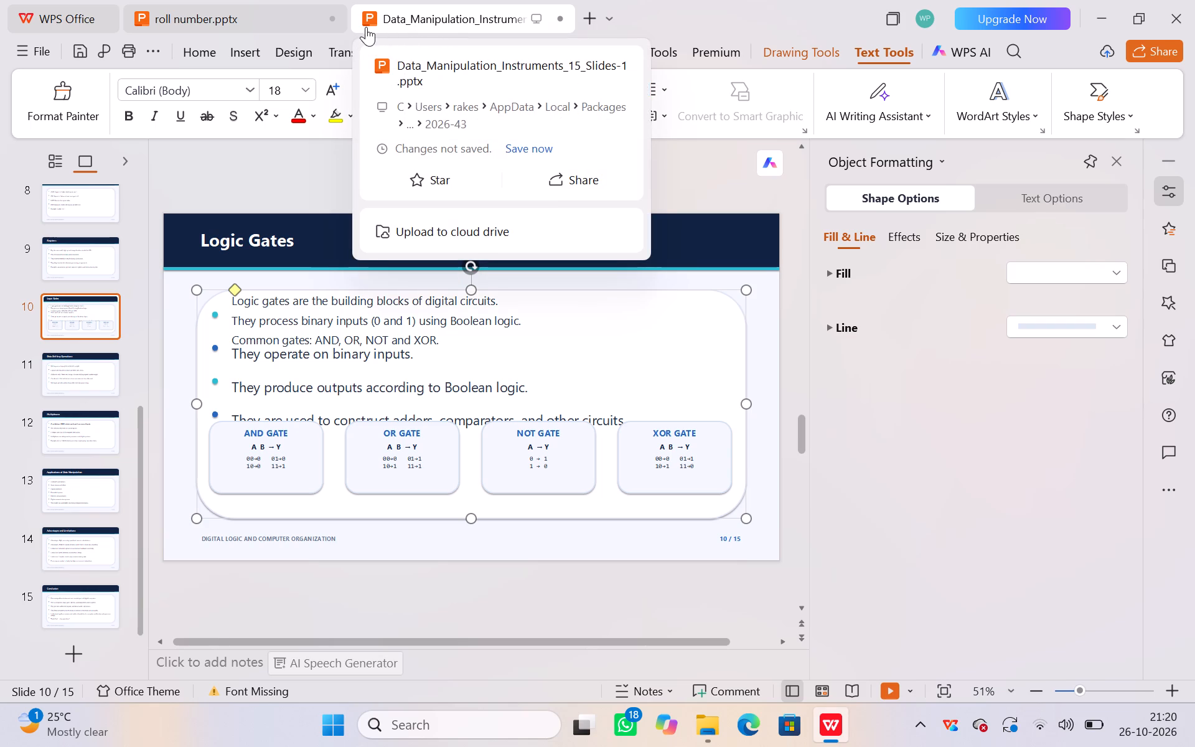
Switch back to roll number.pptx and place the text cursor on the empty line below slide 11's second bullet.
{"action": "left_click", "coordinate": [273, 16]}
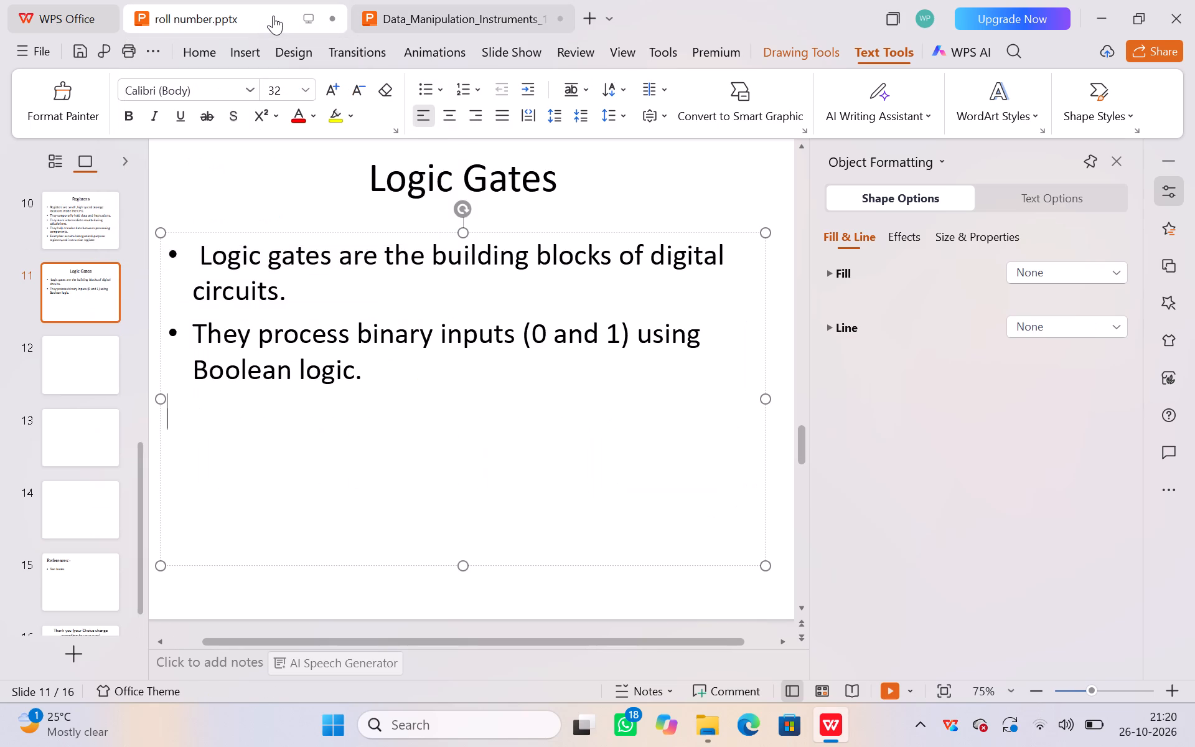
{"action": "left_click", "coordinate": [194, 406]}
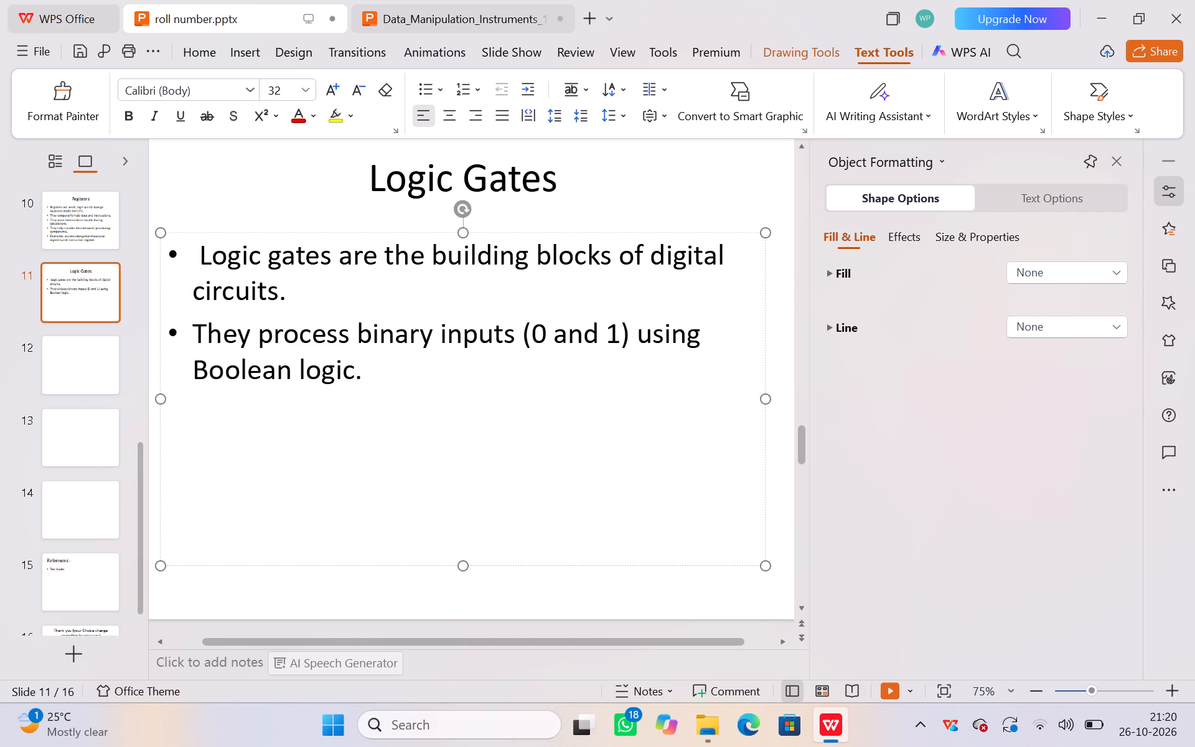
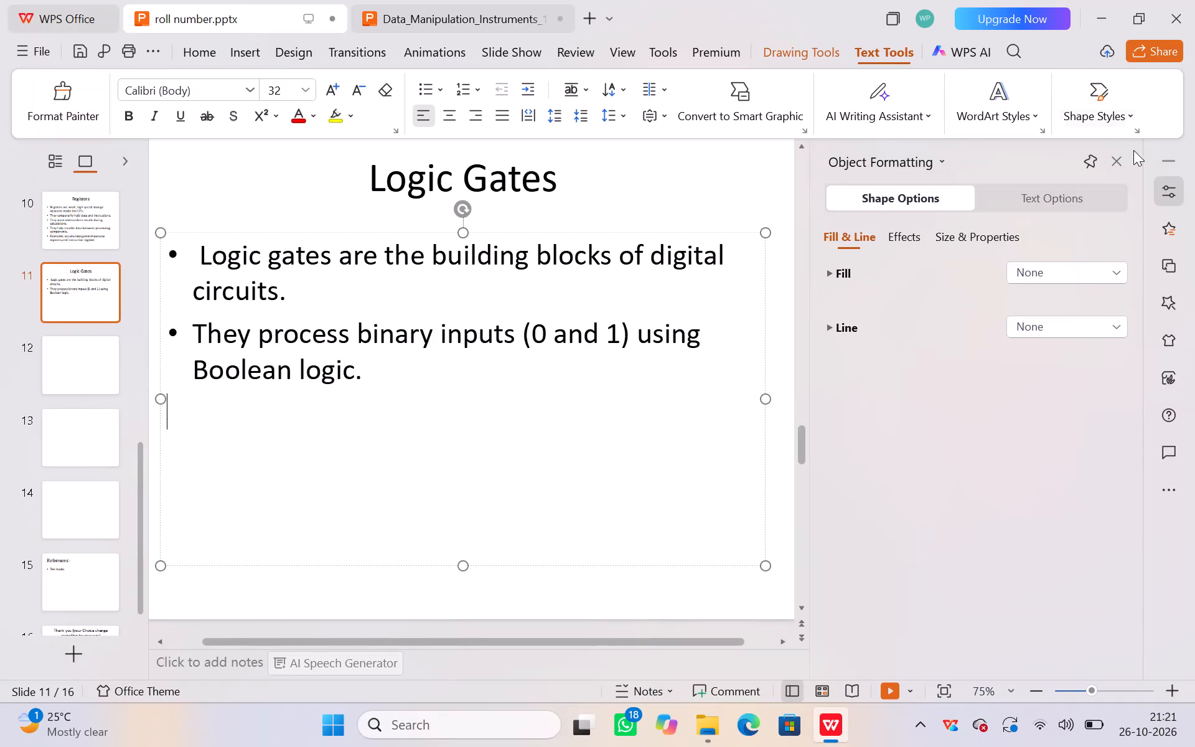
Close the Object Formatting pane.
{"action": "left_click", "coordinate": [1108, 159]}
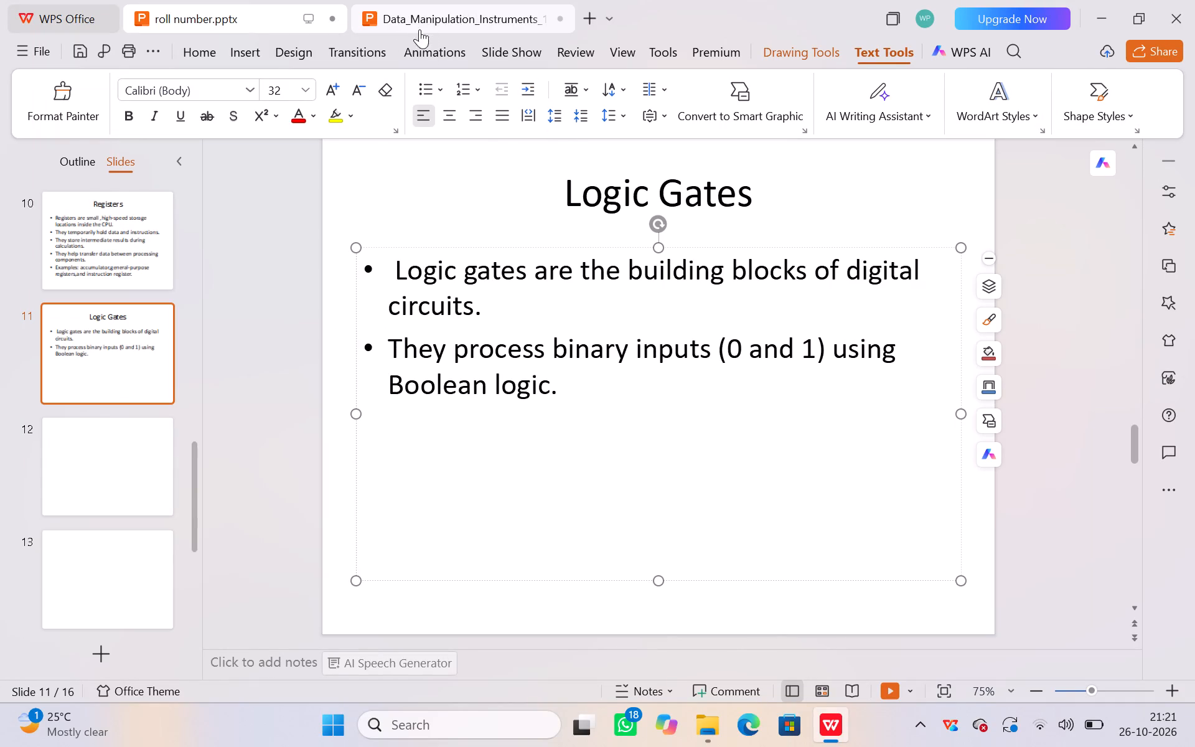
Check the Logic Gates bullets in the Data_Manipulation_Instruments reference and return to roll number.pptx.
{"action": "left_click", "coordinate": [524, 16]}
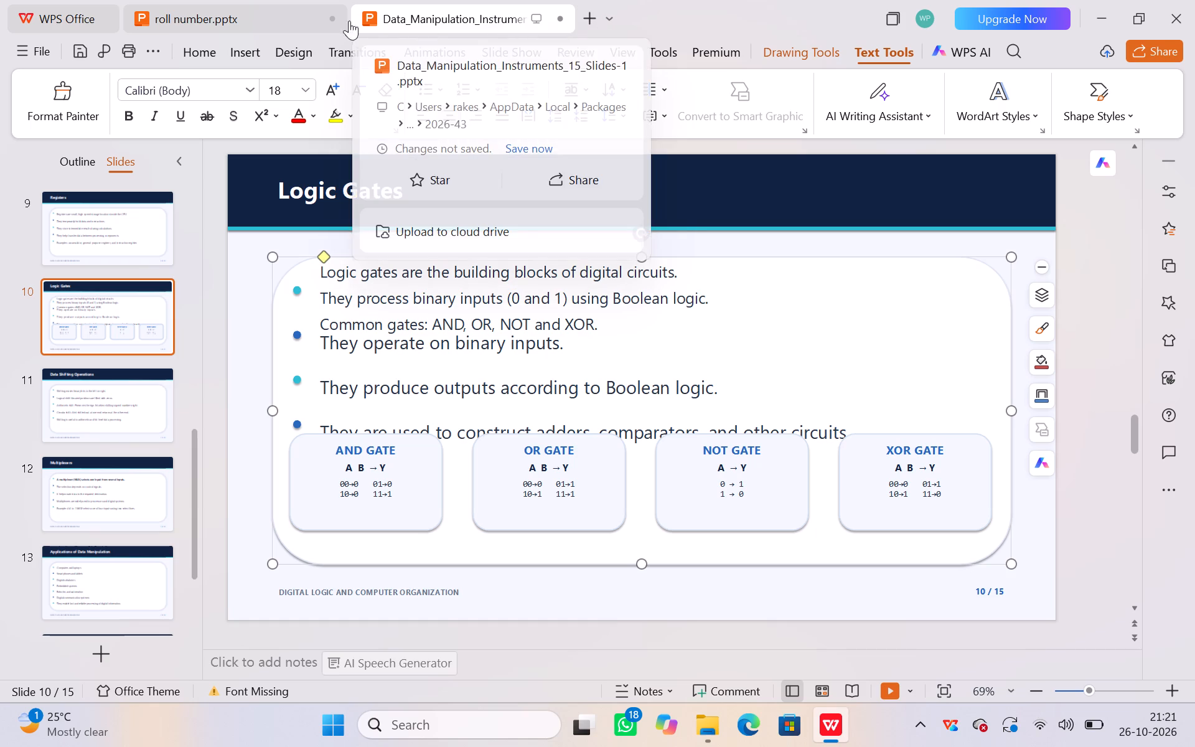
{"action": "left_click", "coordinate": [272, 2]}
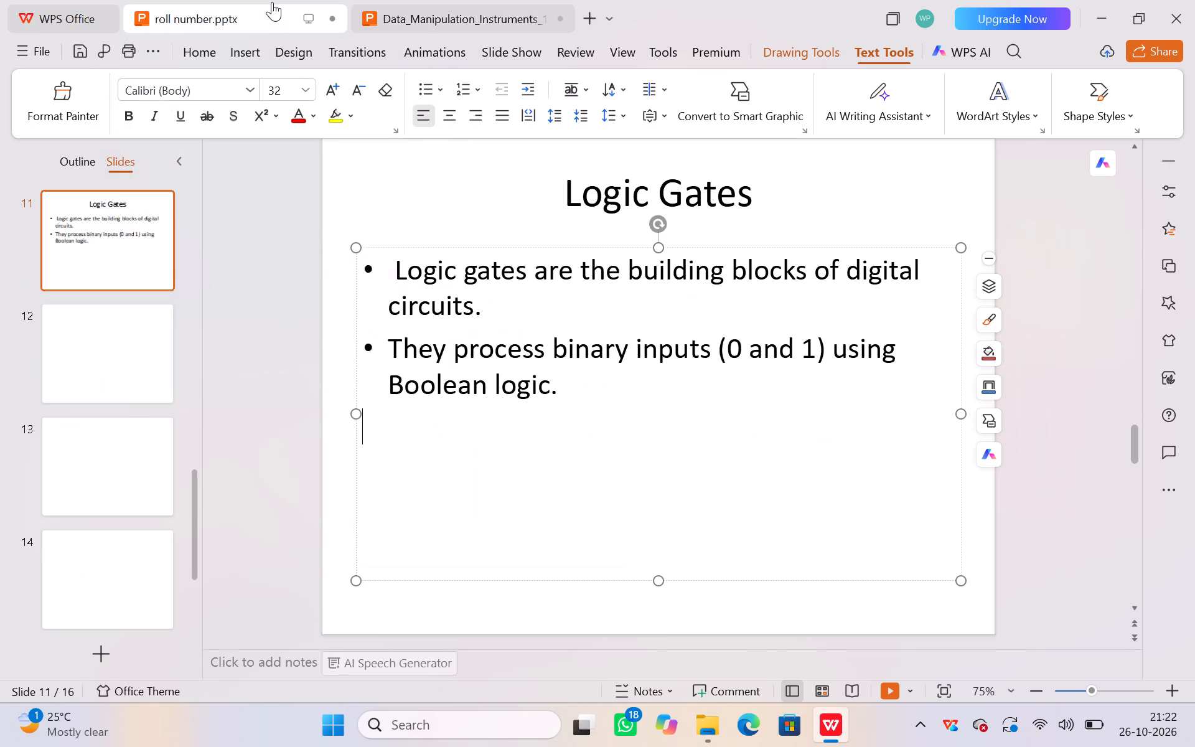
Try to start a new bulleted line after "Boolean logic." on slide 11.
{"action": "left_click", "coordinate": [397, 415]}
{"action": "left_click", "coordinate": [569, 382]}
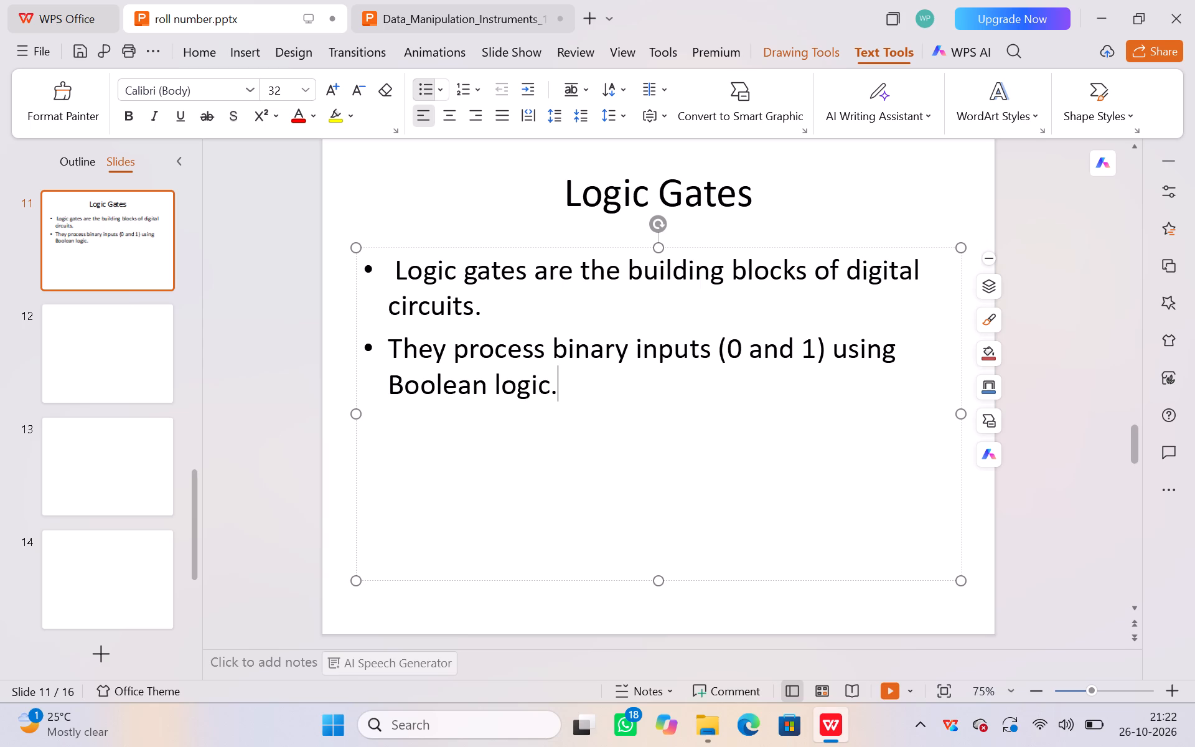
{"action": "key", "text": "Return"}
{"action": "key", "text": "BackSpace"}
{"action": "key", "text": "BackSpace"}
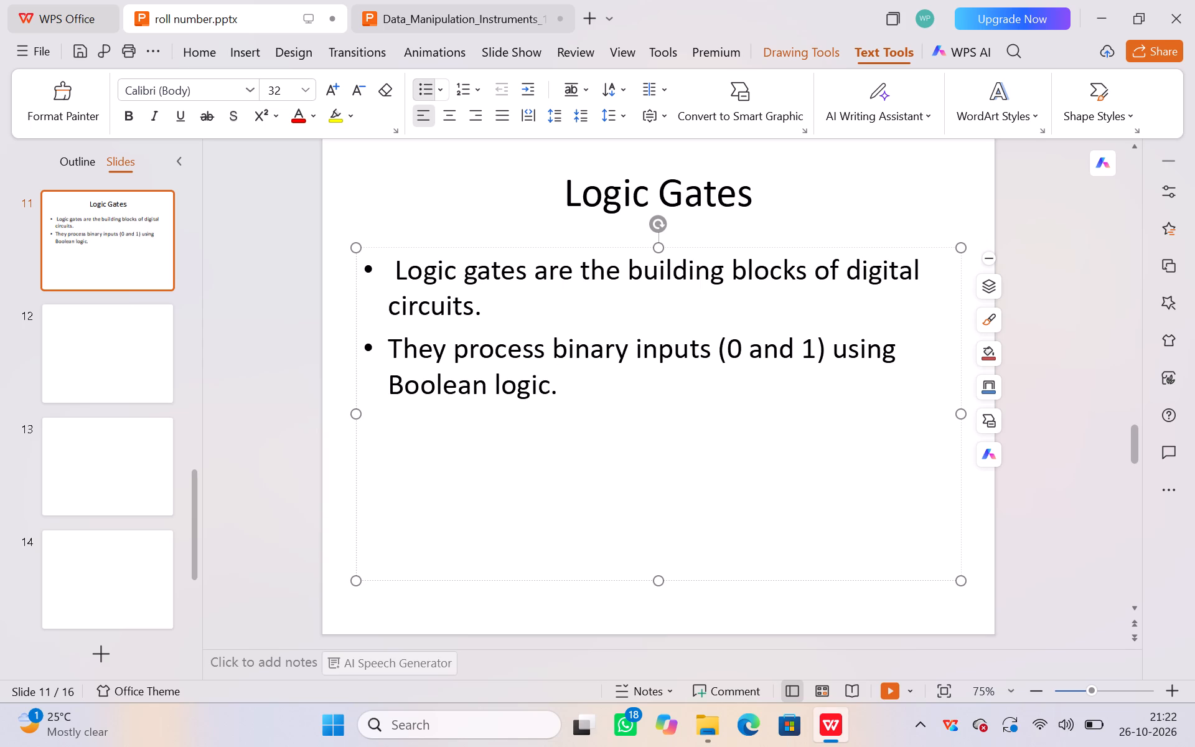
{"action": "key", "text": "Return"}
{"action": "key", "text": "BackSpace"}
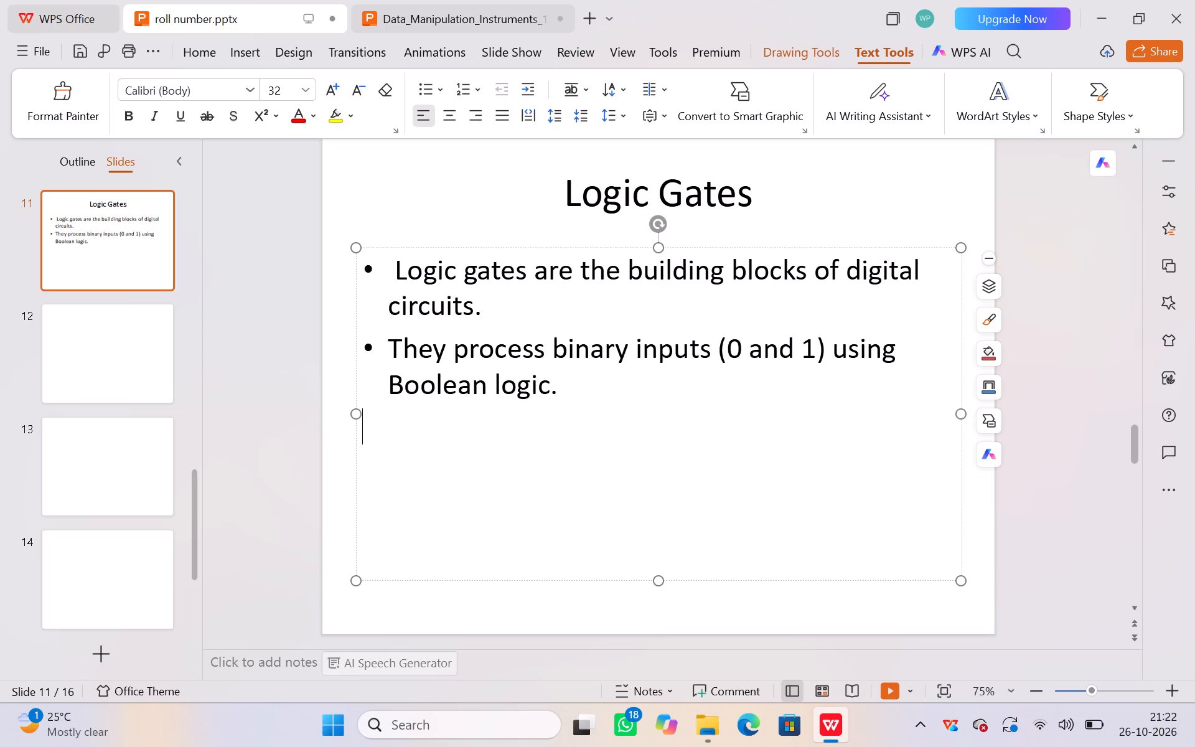
Write "Common " on the line below slide 11's second bullet, indented with three spaces towards the bullet text.
{"action": "type", "text": "omm"}
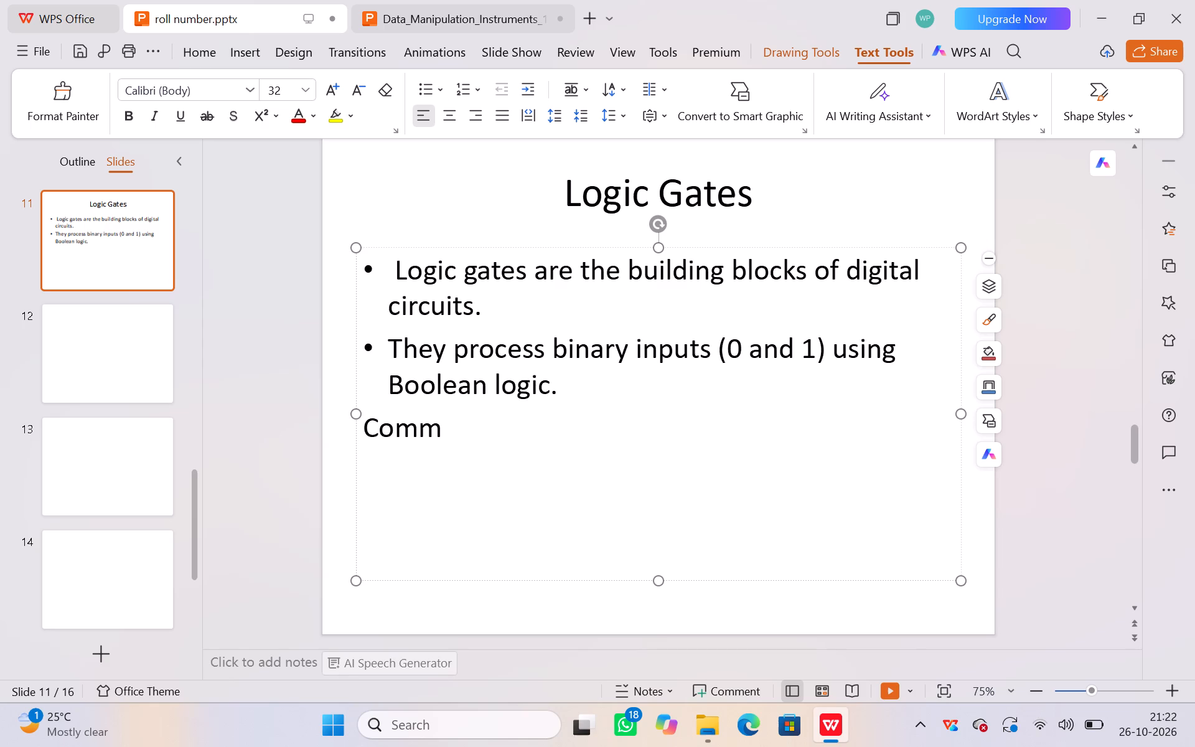
{"action": "key", "text": "Left"}
{"action": "key", "text": "Left"}
{"action": "key", "text": "Left"}
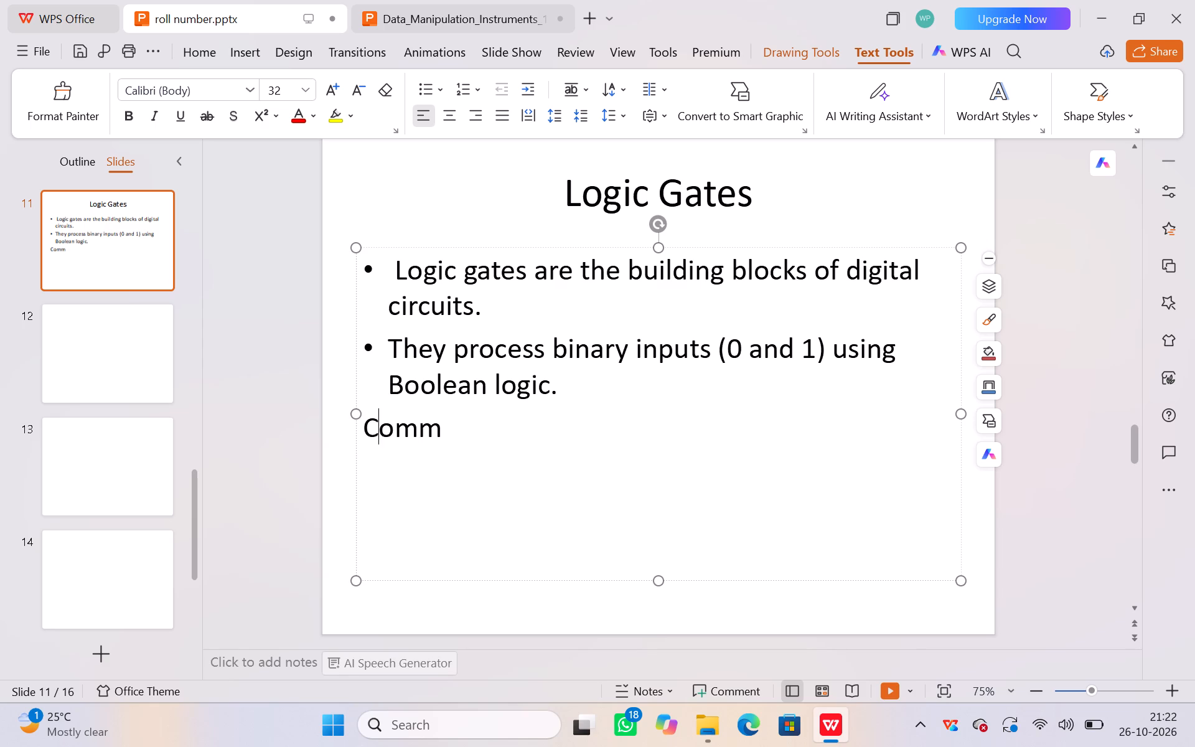
{"action": "key", "text": "Left"}
{"action": "left_click", "coordinate": [569, 382]}
{"action": "key", "text": "Right"}
{"action": "key", "text": "space"}
{"action": "key", "text": "space"}
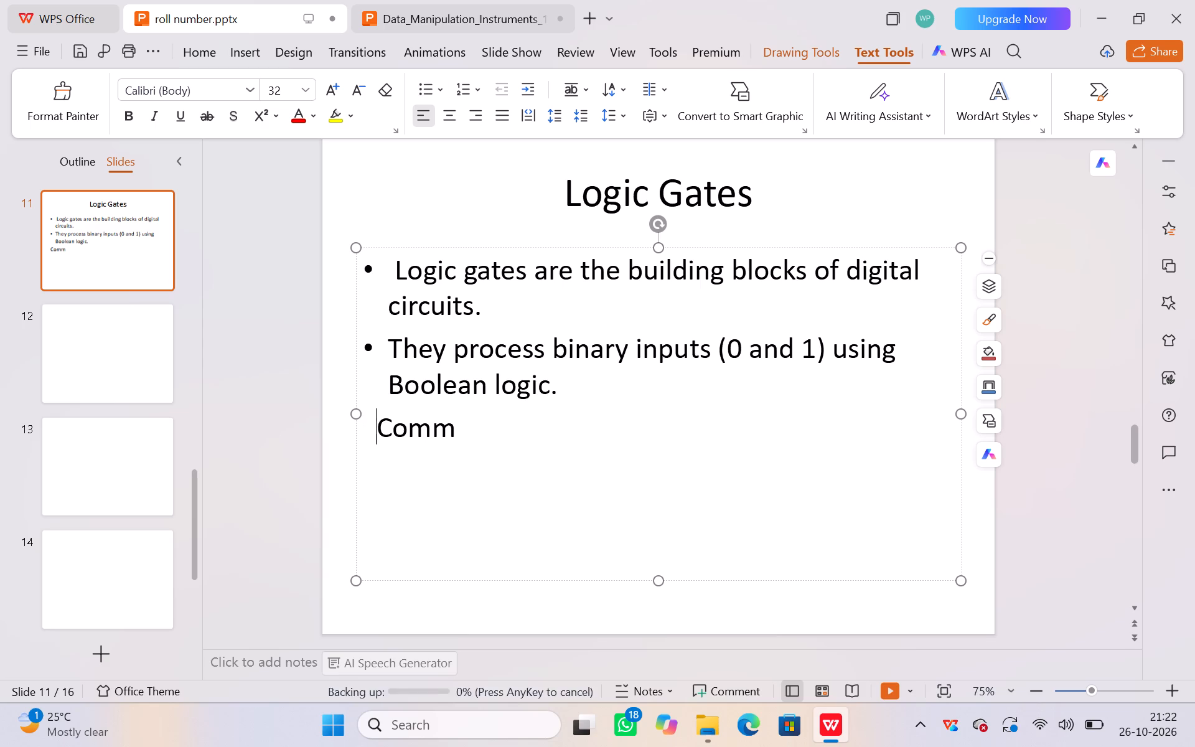
{"action": "key", "text": "space"}
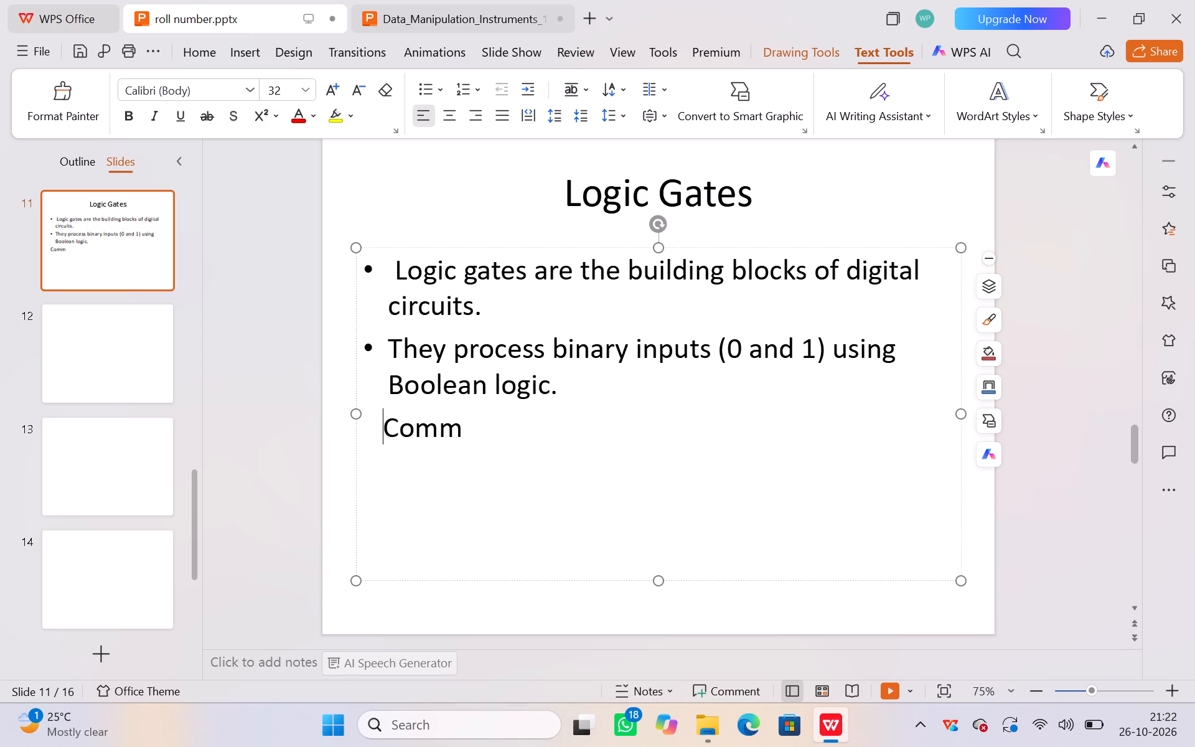
{"action": "left_click", "coordinate": [466, 431]}
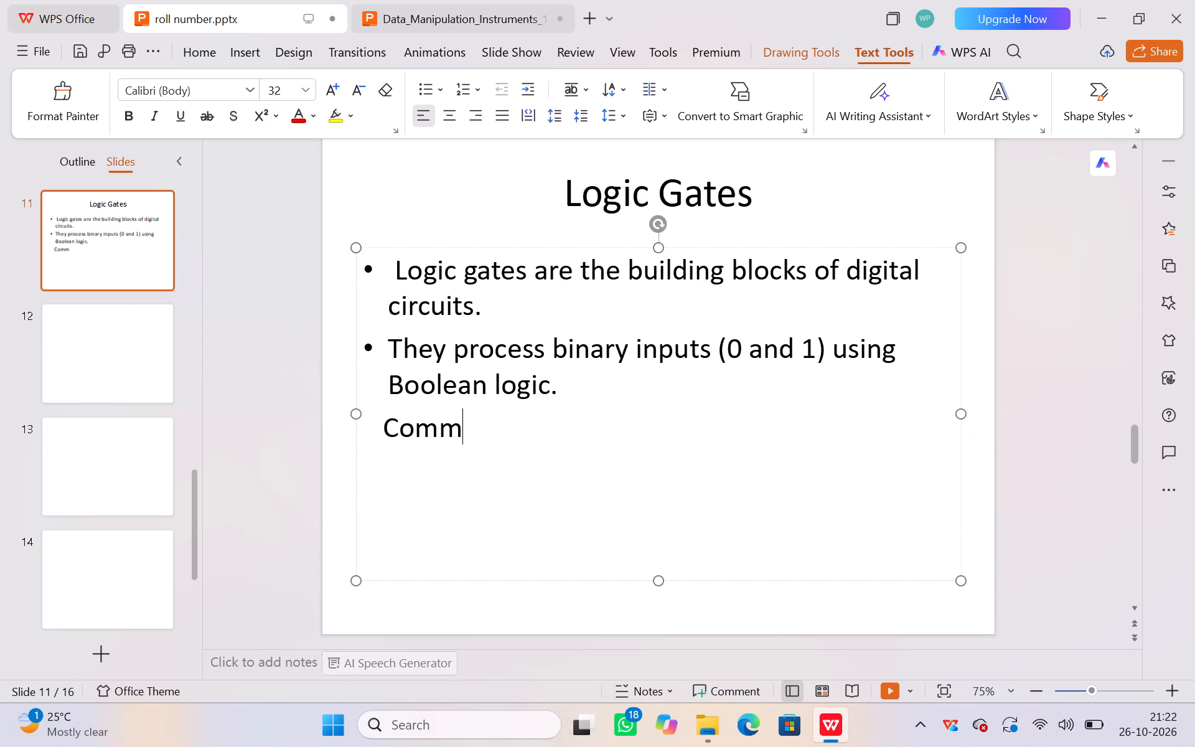
{"action": "type", "text": "on"}
{"action": "key", "text": "space"}
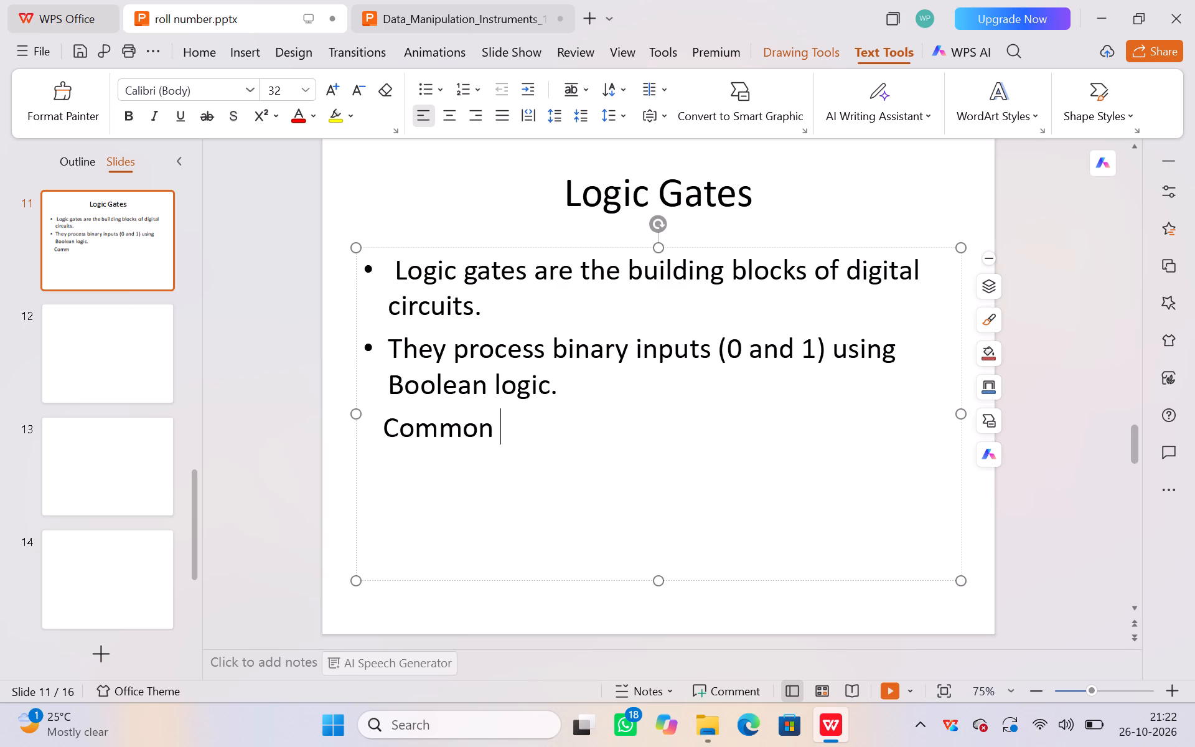
Check the reference wording and continue slide 11's third line with "gates: " after "Common".
{"action": "left_click", "coordinate": [382, 13]}
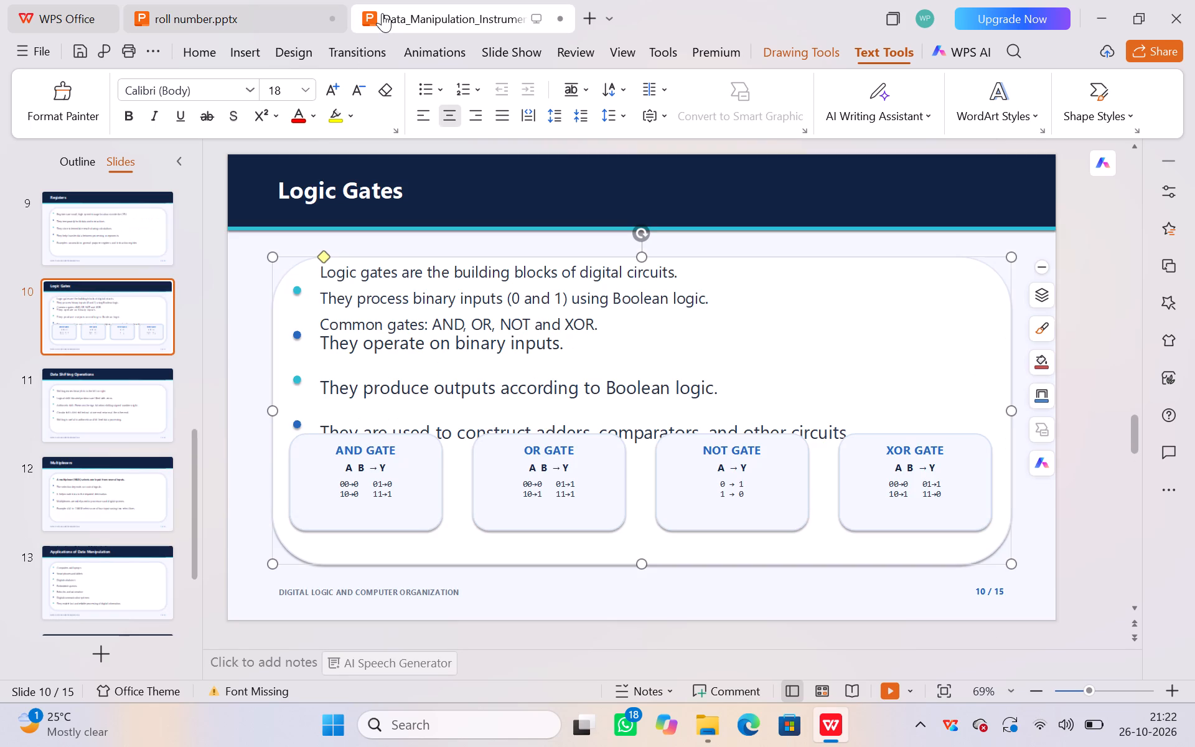
{"action": "left_click", "coordinate": [256, 4]}
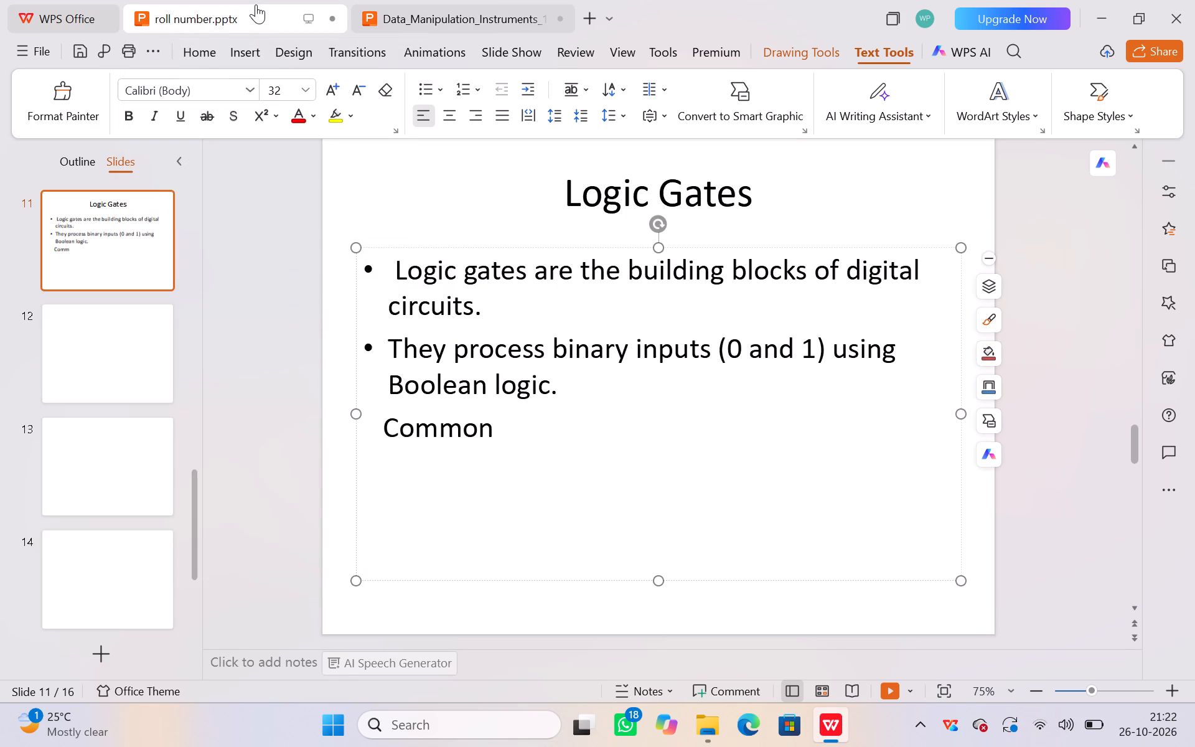
{"action": "type", "text": "gates"}
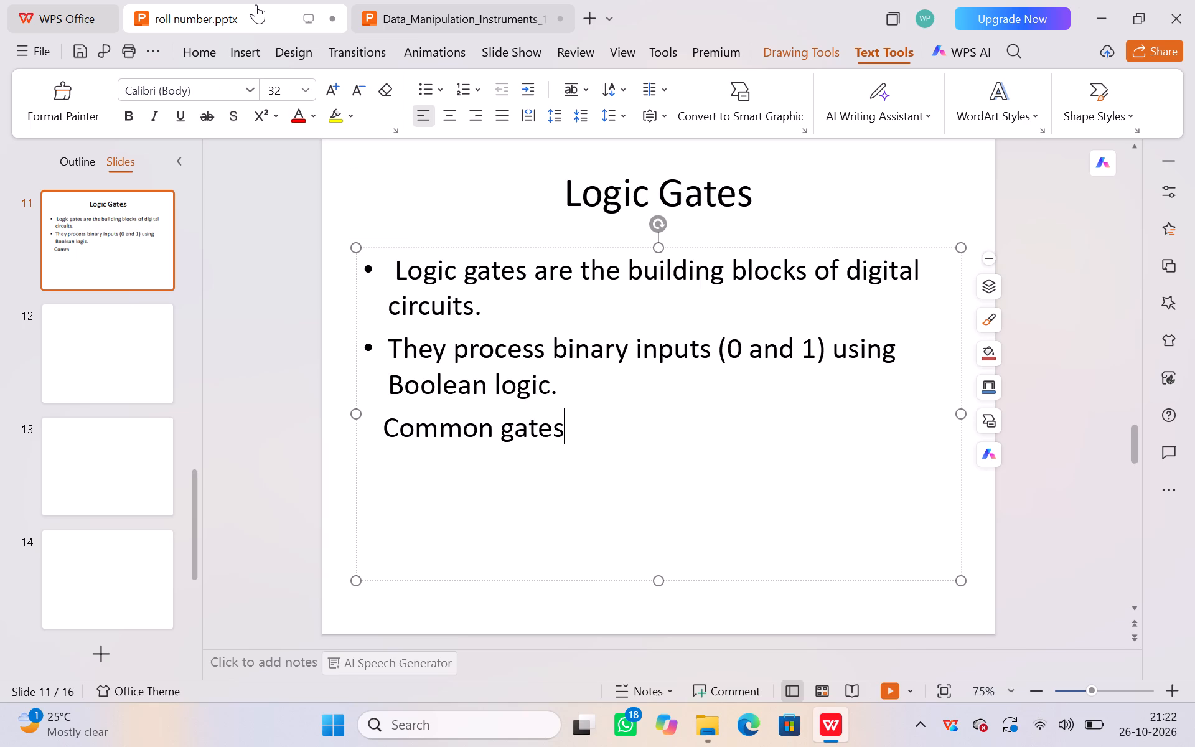
{"action": "key", "text": "shift+colon"}
{"action": "key", "text": "space"}
Check the gate names in the reference and complete slide 11's third line with "AND,OR ,NOT,and XOR".
{"action": "left_click", "coordinate": [456, 19]}
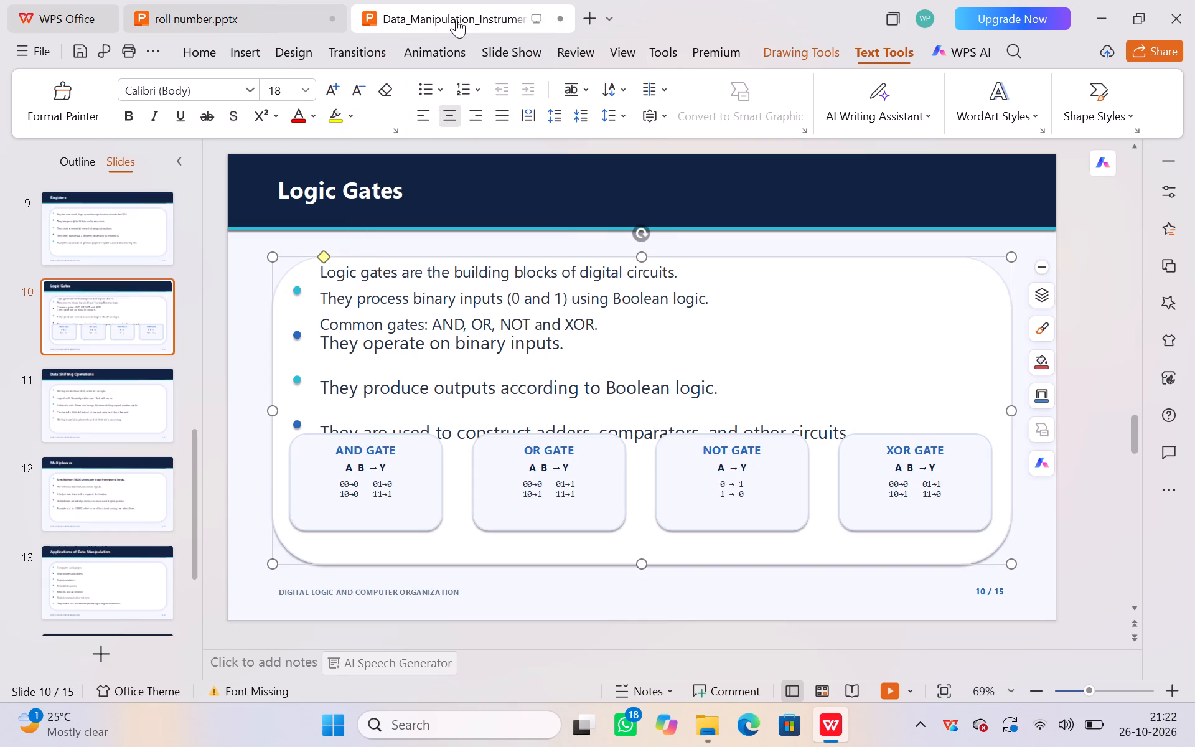
{"action": "left_click", "coordinate": [281, 11]}
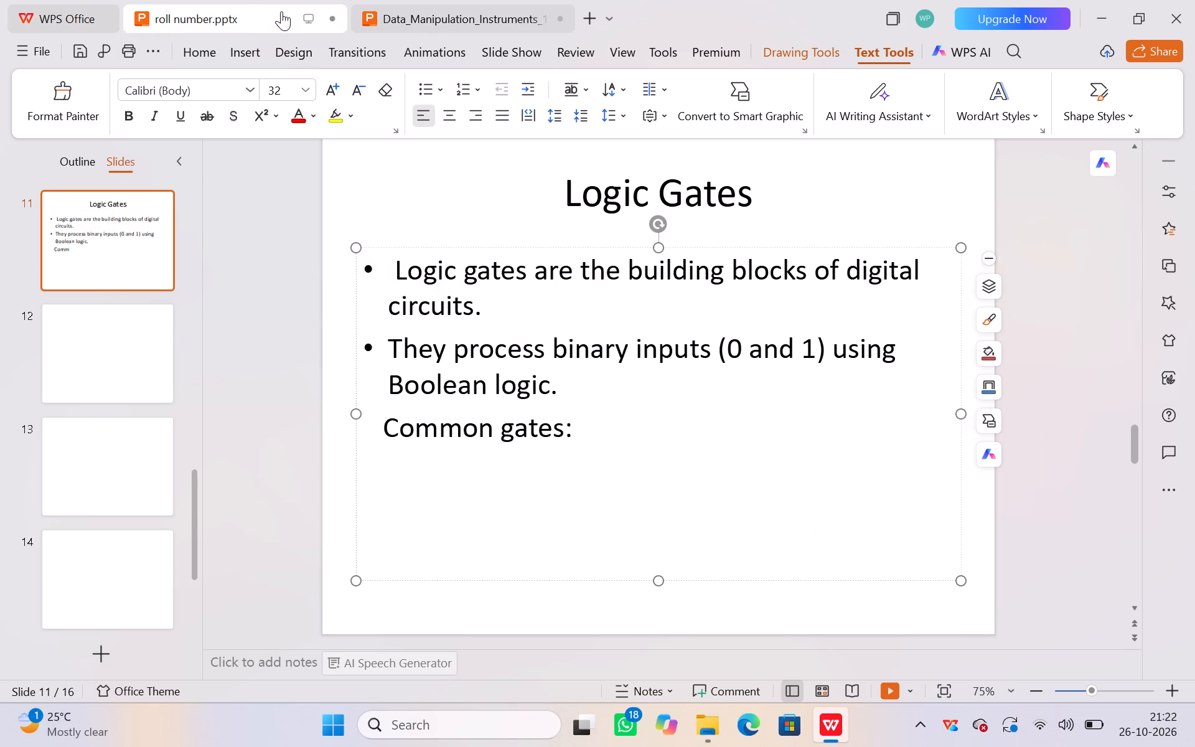
{"action": "type", "text": "AN"}
{"action": "key", "text": "d"}
{"action": "type", "text": ",OR"}
{"action": "key", "text": "space"}
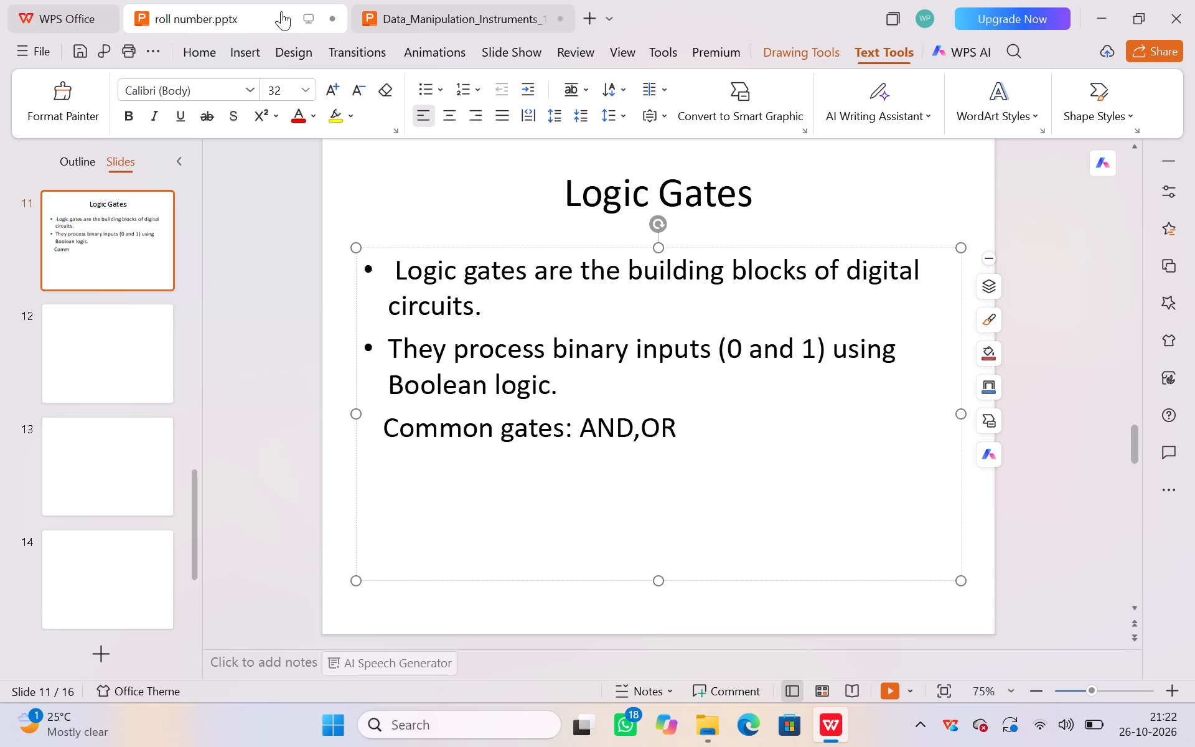
{"action": "key", "text": "comma"}
{"action": "type", "text": "NOT"}
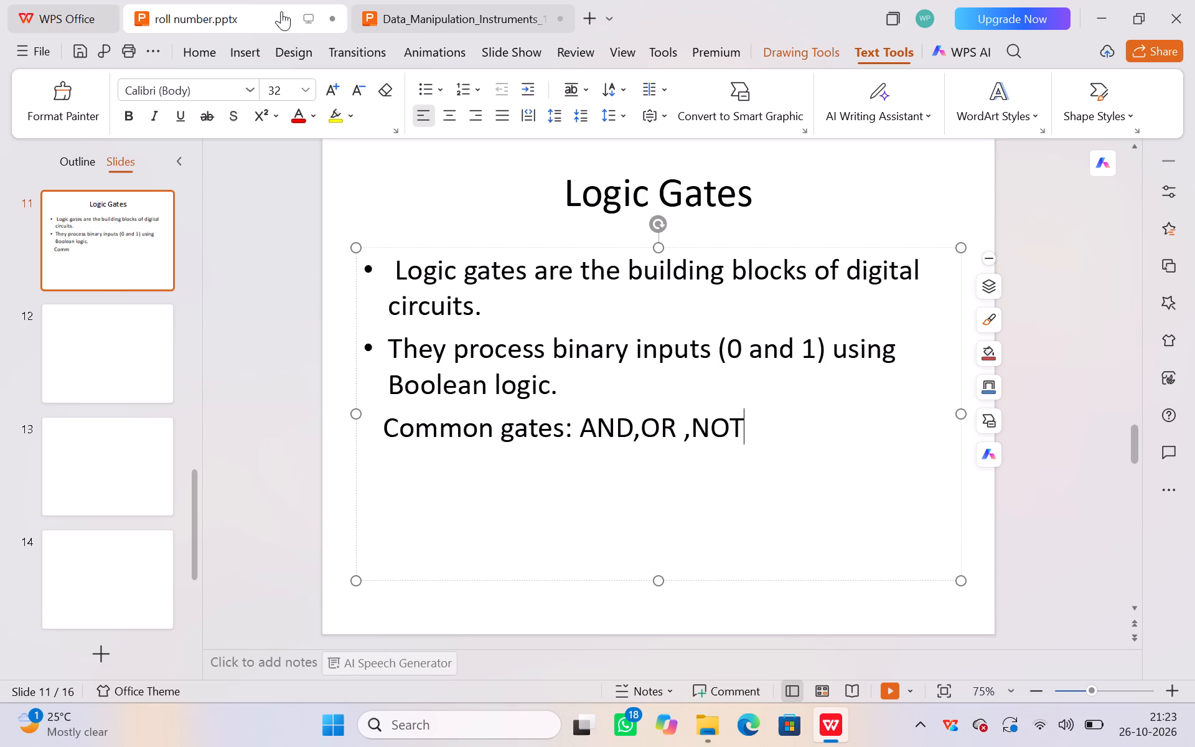
{"action": "key", "text": "comma"}
{"action": "type", "text": "and"}
{"action": "key", "text": "space"}
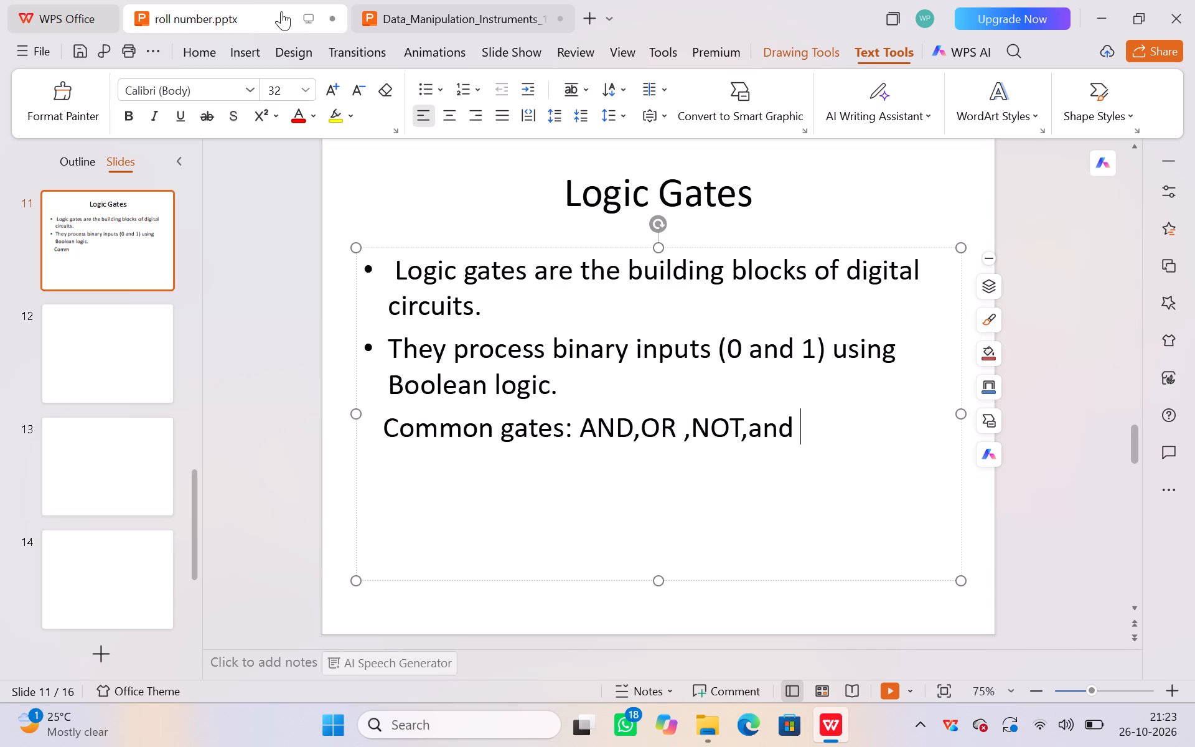
{"action": "type", "text": "XO"}
{"action": "key", "text": "r"}
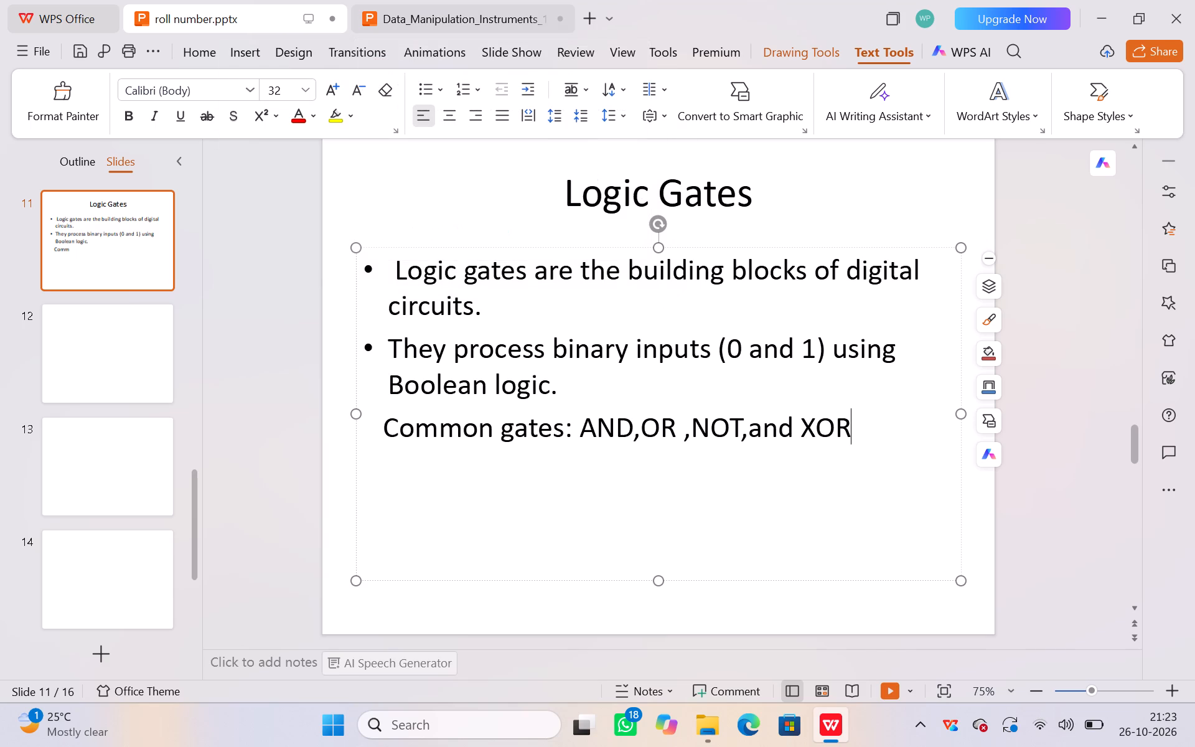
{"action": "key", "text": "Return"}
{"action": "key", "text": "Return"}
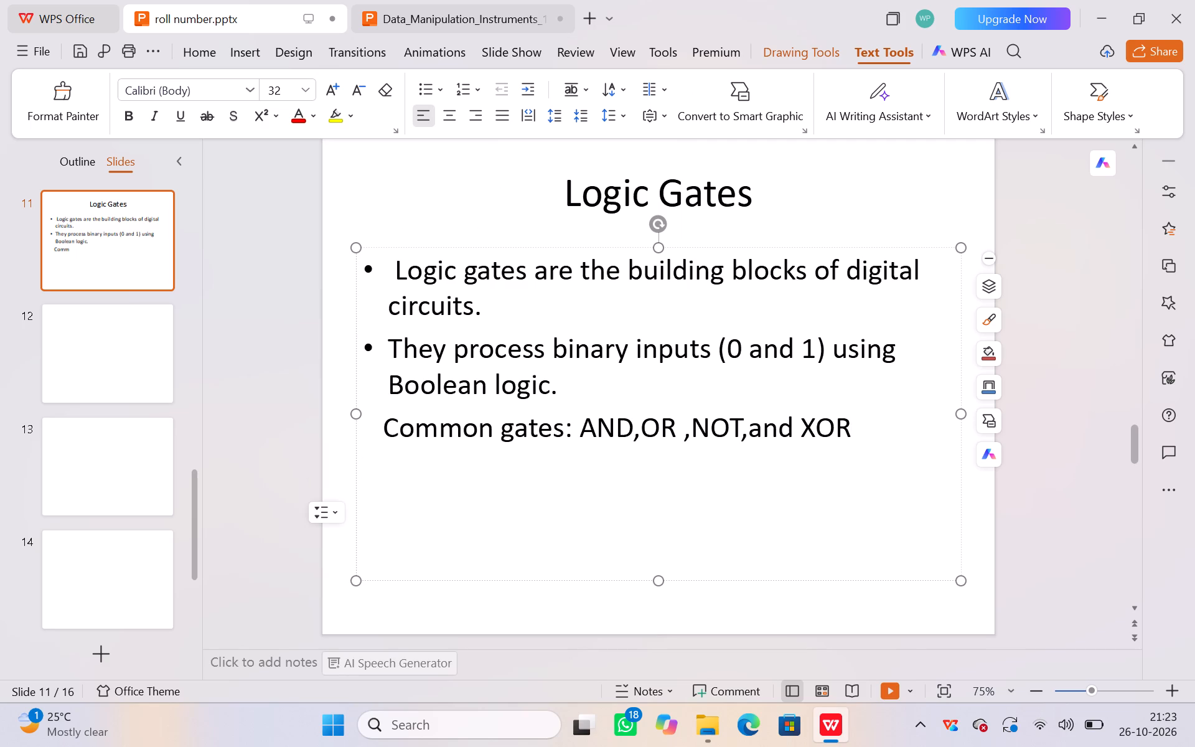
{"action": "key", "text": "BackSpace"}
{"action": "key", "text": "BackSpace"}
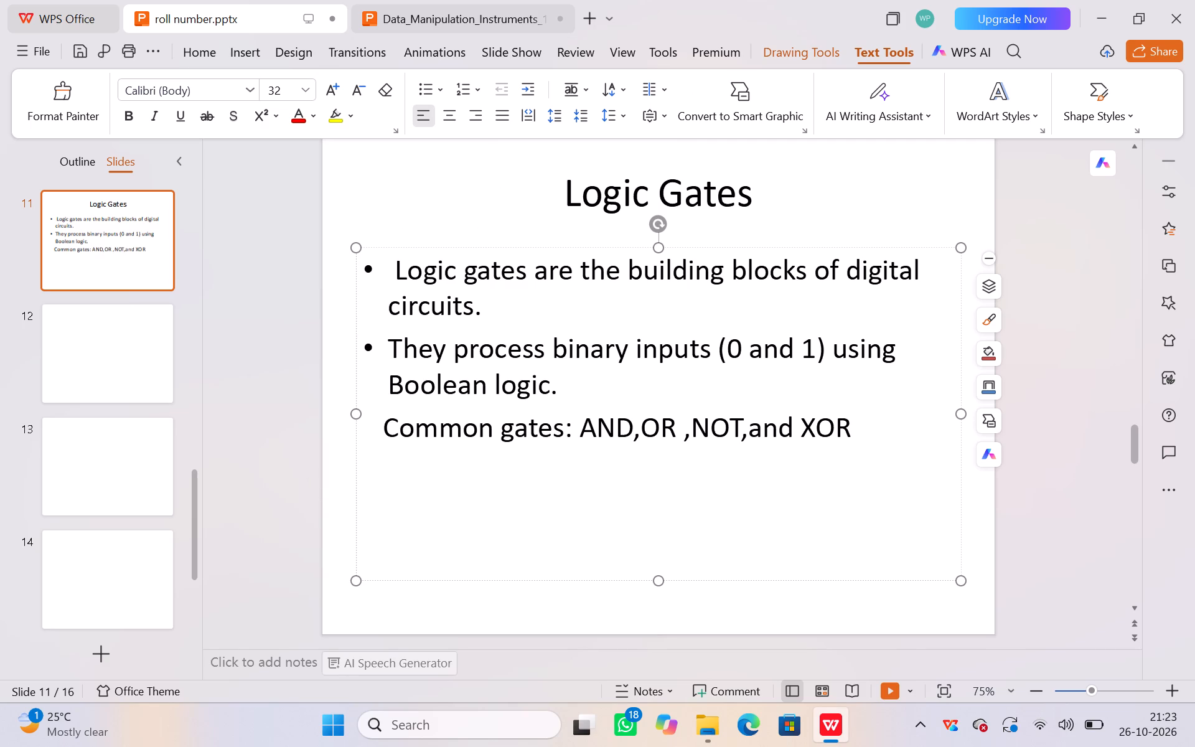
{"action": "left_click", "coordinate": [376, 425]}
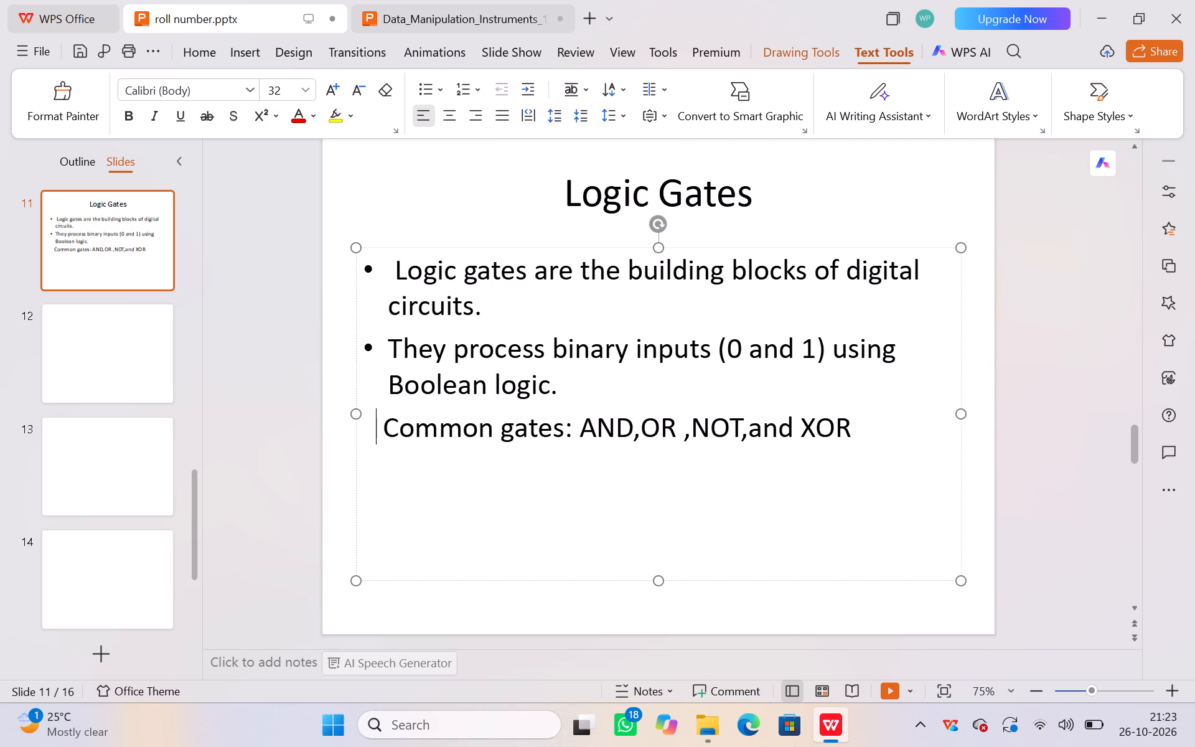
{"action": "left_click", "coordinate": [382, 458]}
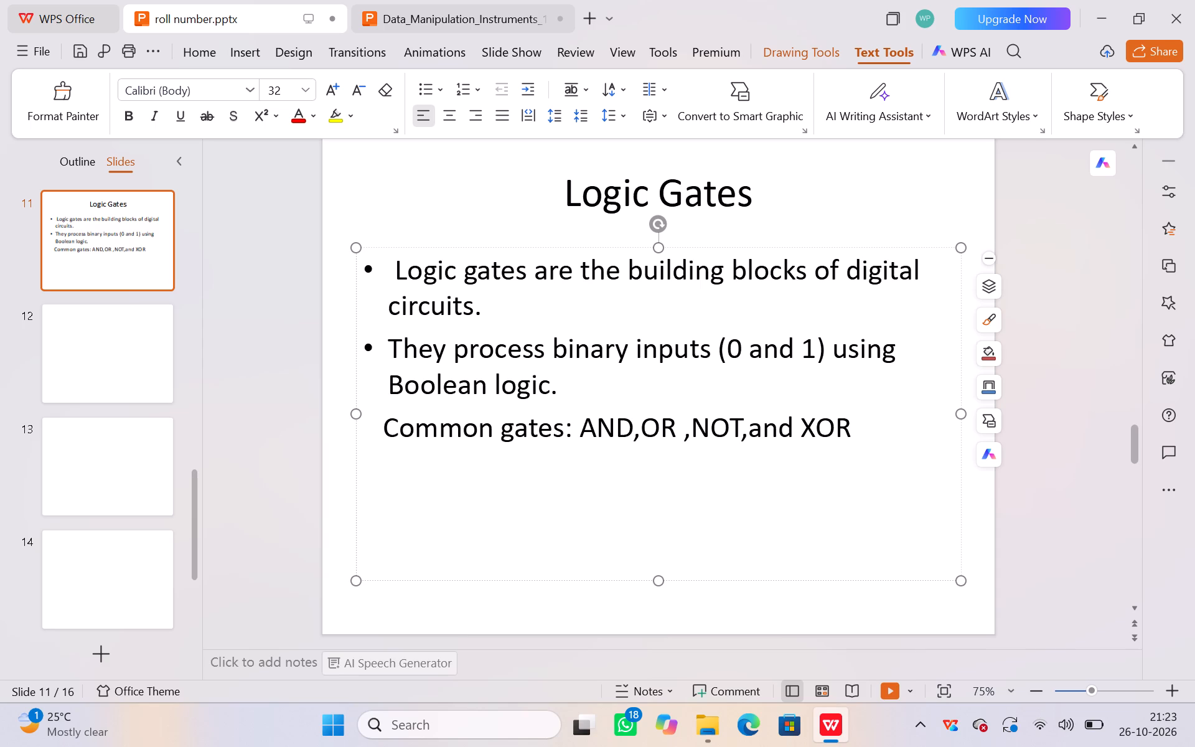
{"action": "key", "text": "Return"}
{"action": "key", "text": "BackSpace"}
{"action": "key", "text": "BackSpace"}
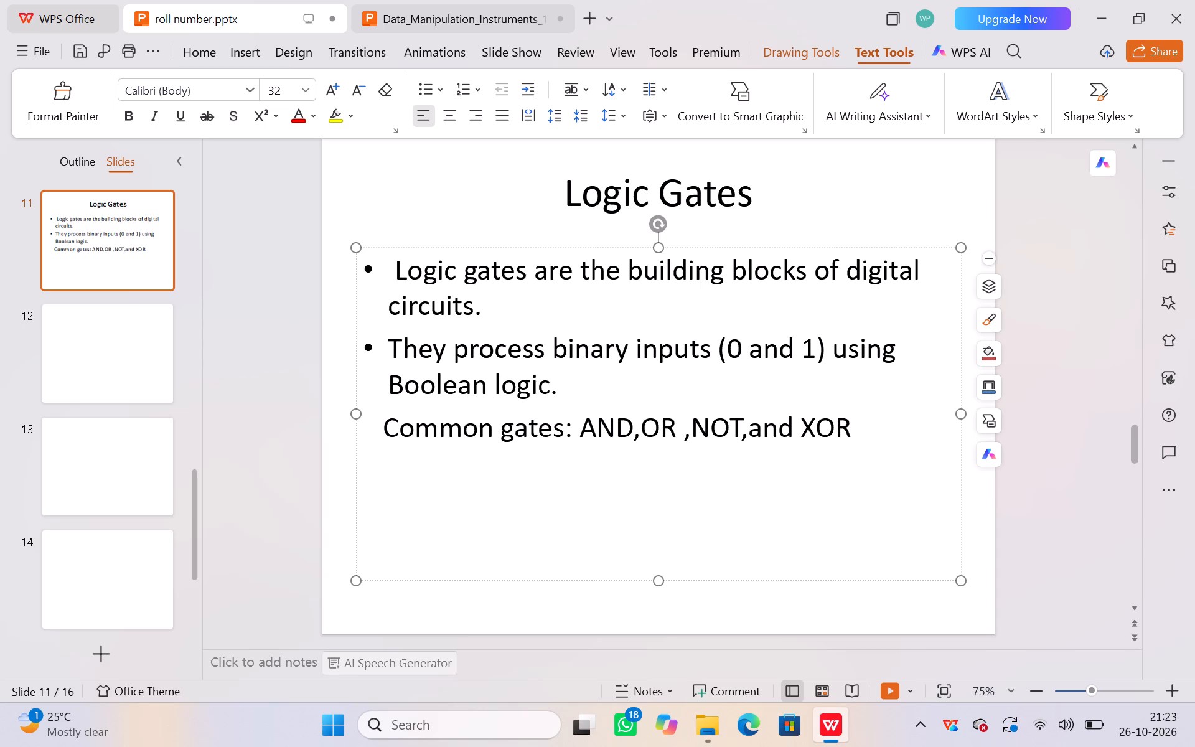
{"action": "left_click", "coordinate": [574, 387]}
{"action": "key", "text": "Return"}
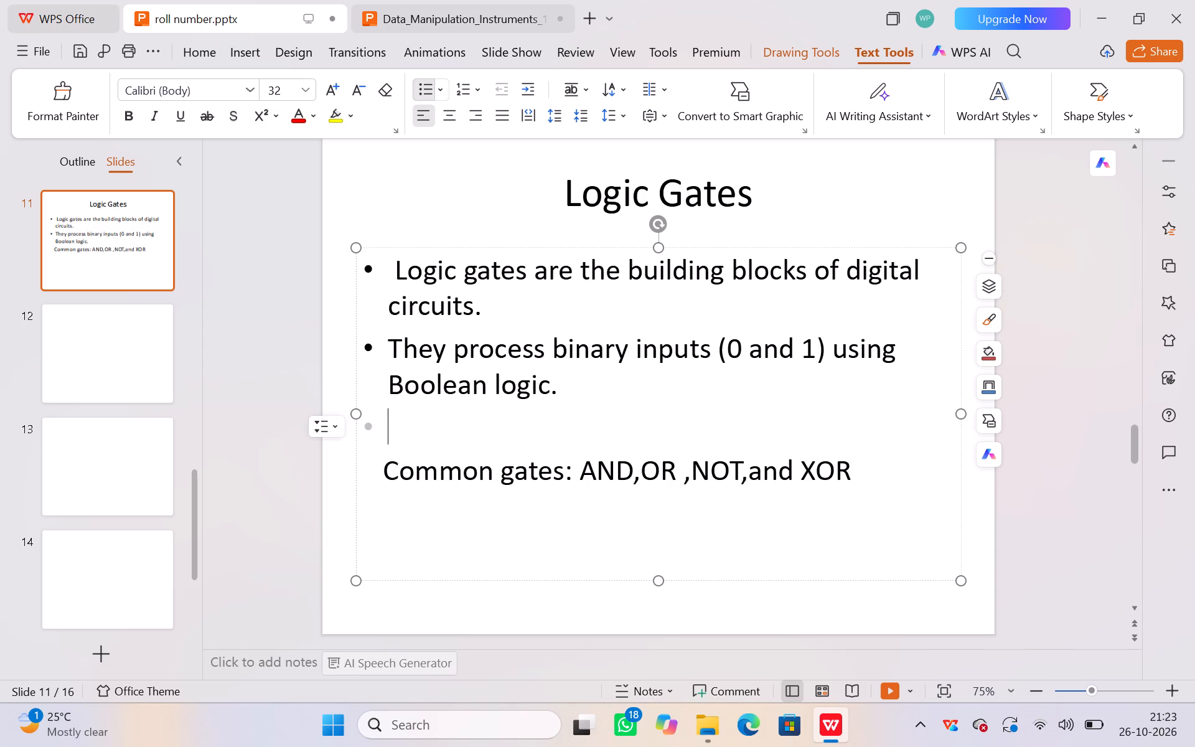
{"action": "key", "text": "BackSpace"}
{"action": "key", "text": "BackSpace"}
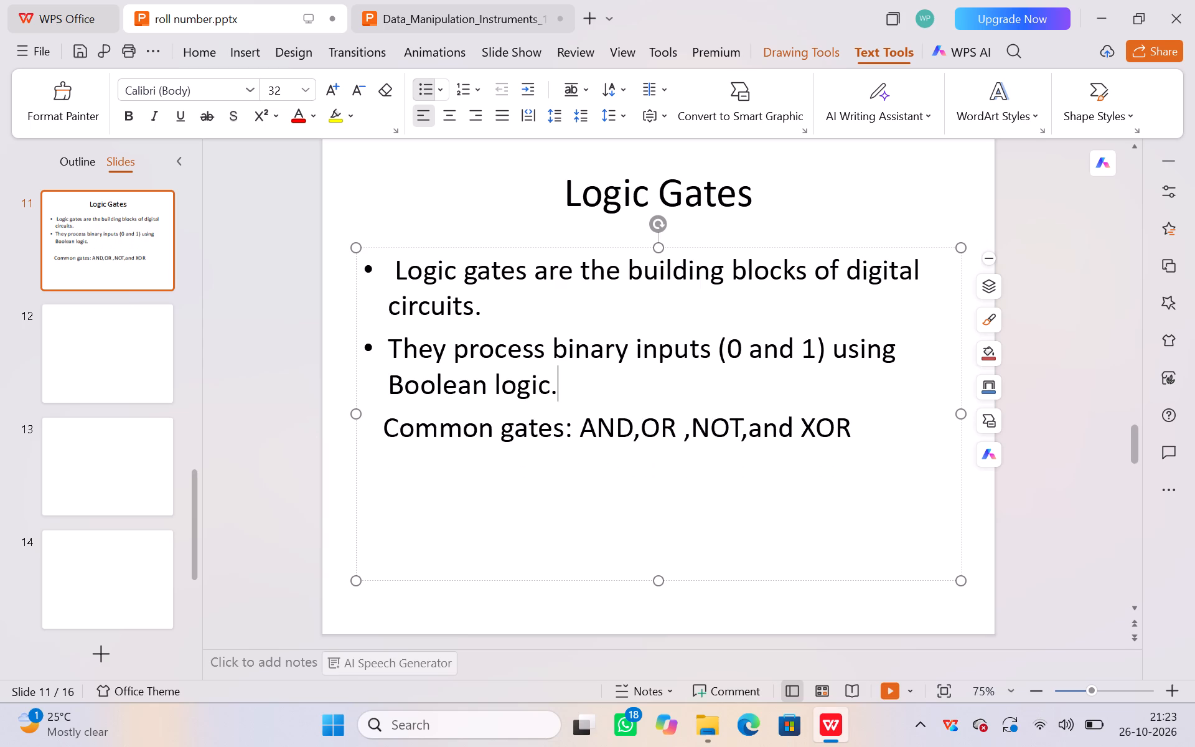
Add a new unbulleted line below "Common gates: AND,OR ,NOT,and XOR" on slide 11.
{"action": "left_click", "coordinate": [869, 426]}
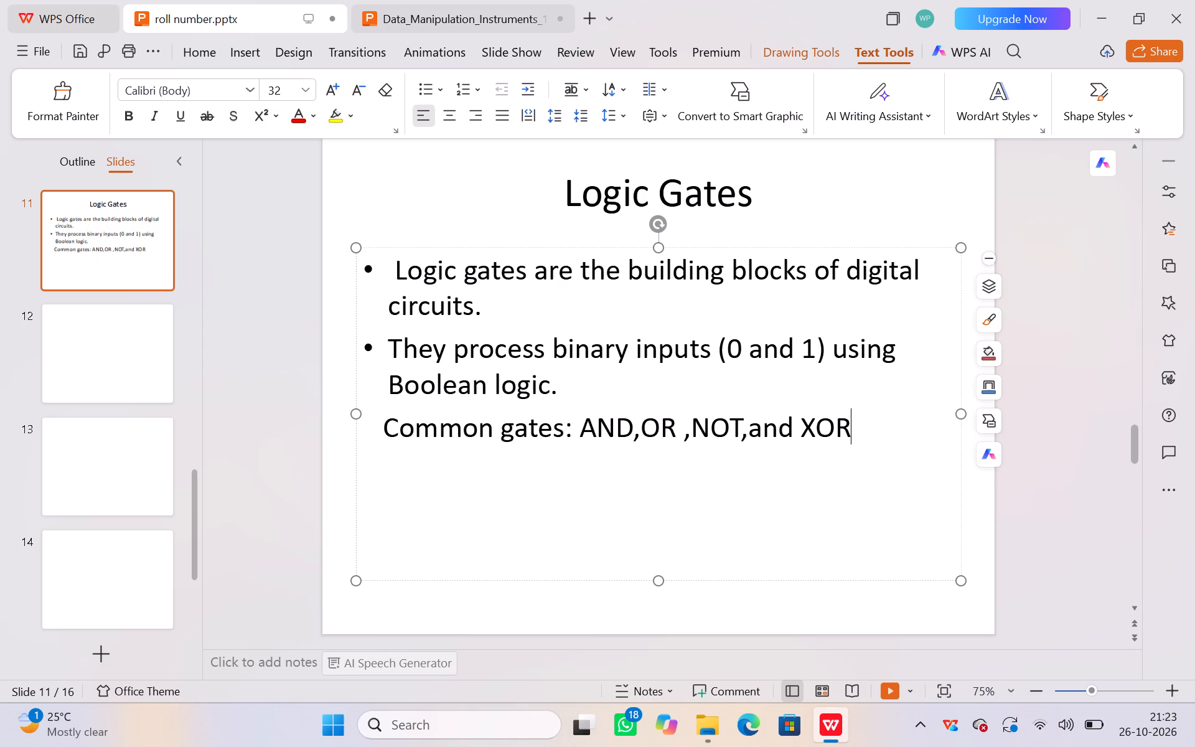
{"action": "key", "text": "Return"}
{"action": "key", "text": "Return"}
{"action": "key", "text": "BackSpace"}
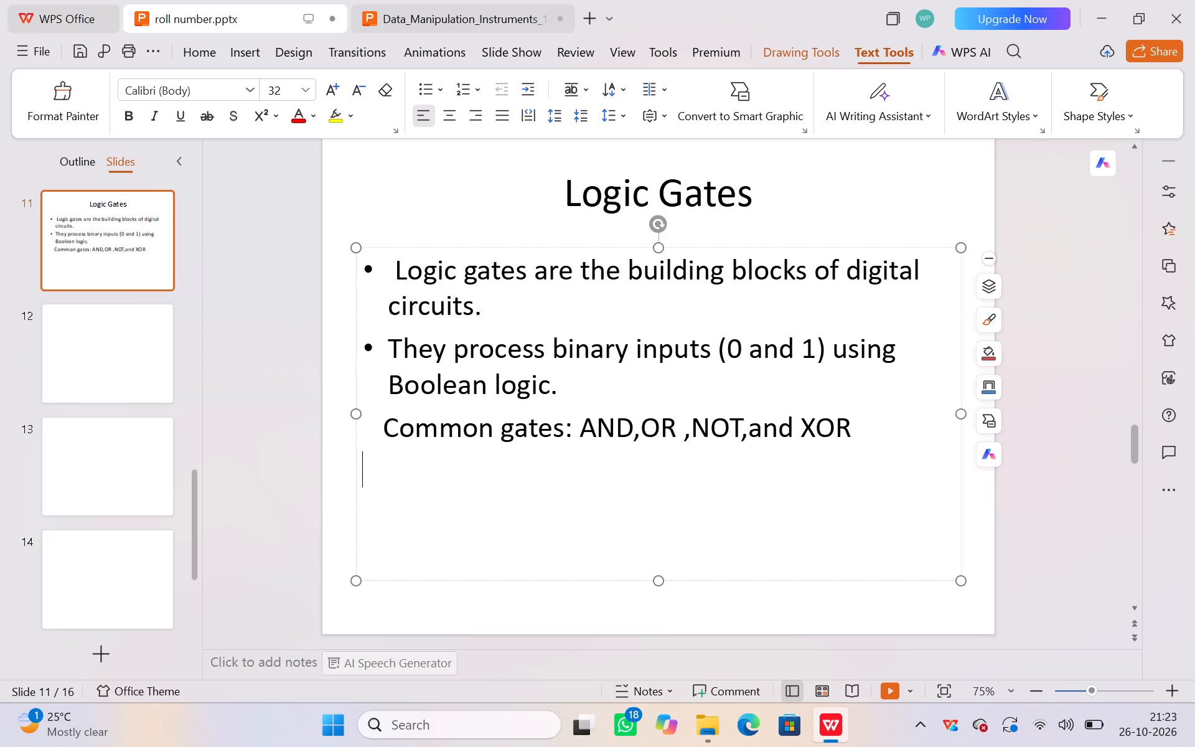
{"action": "left_click", "coordinate": [387, 458]}
Check the reference wording and write "They operate on binary operation" on slide 11's fourth line.
{"action": "left_click", "coordinate": [449, 12]}
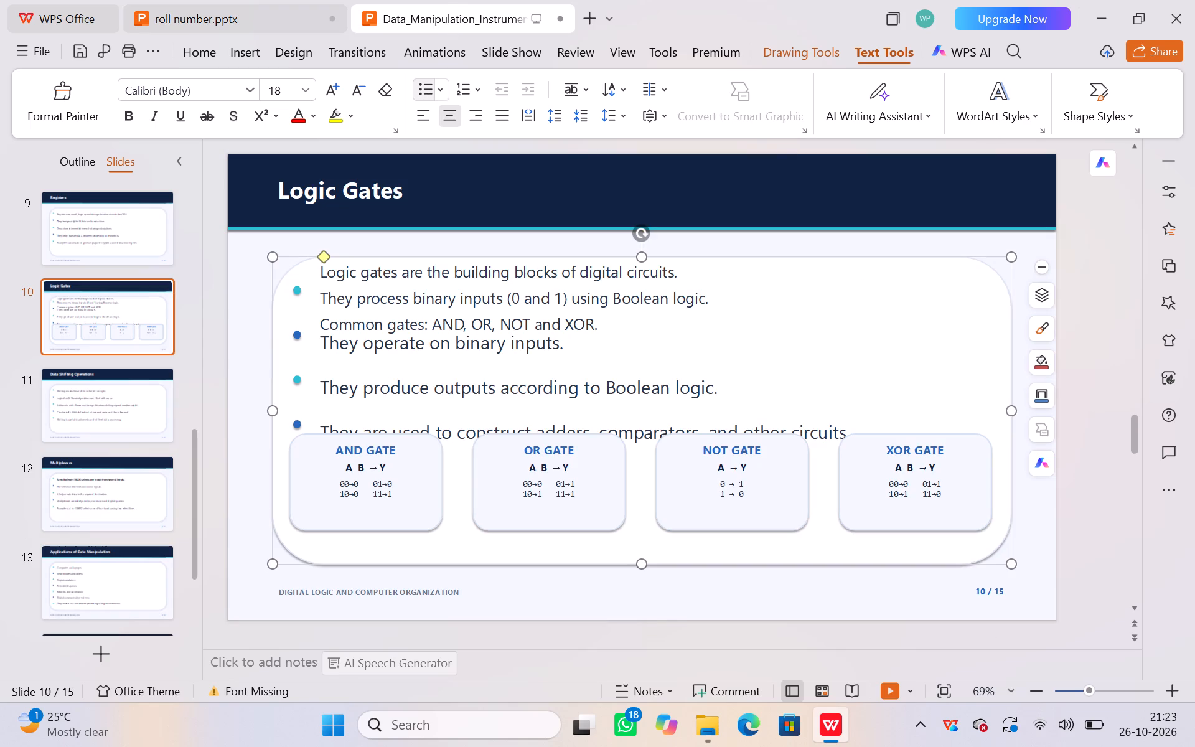
{"action": "left_click", "coordinate": [288, 9]}
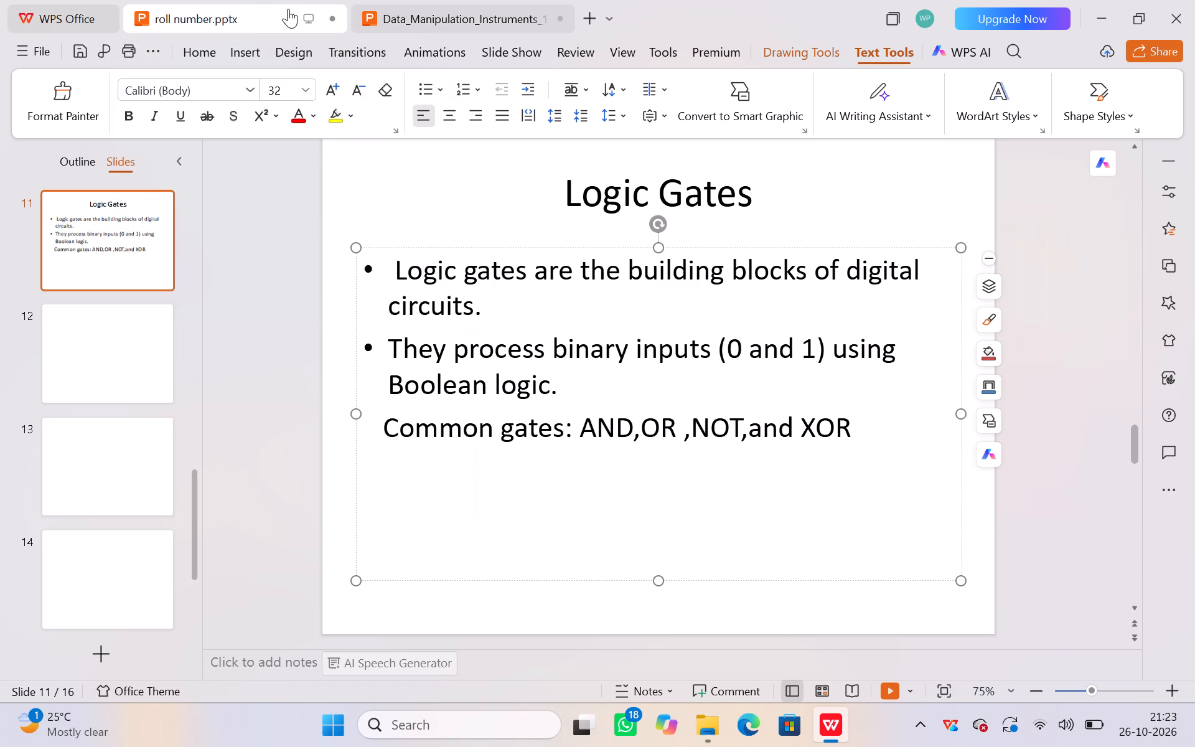
{"action": "left_click", "coordinate": [385, 11]}
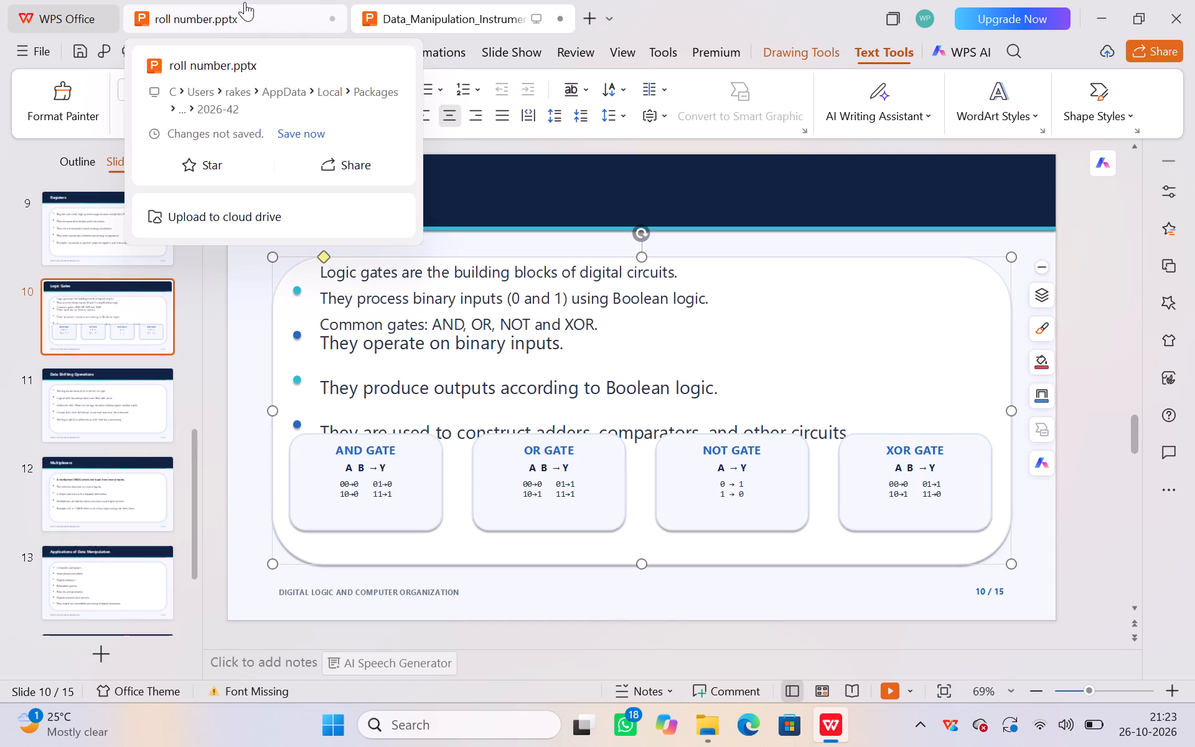
{"action": "left_click", "coordinate": [245, 17]}
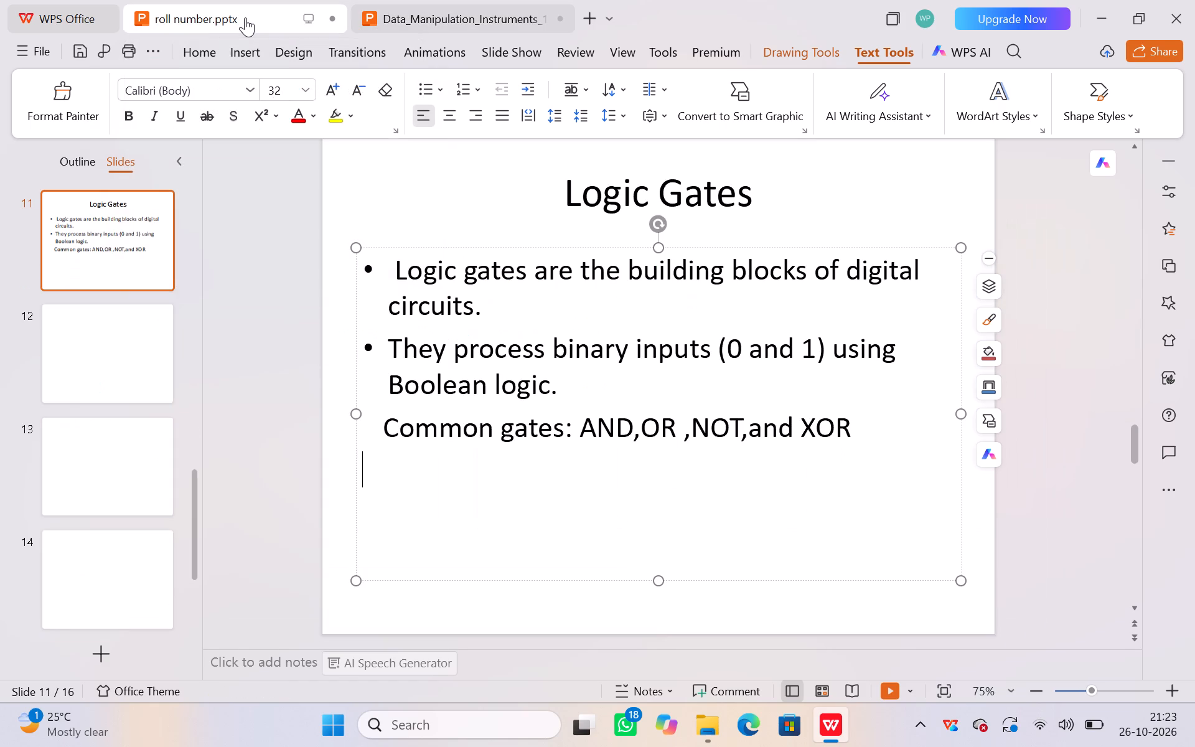
{"action": "key", "text": "t"}
{"action": "type", "text": "ey operat"}
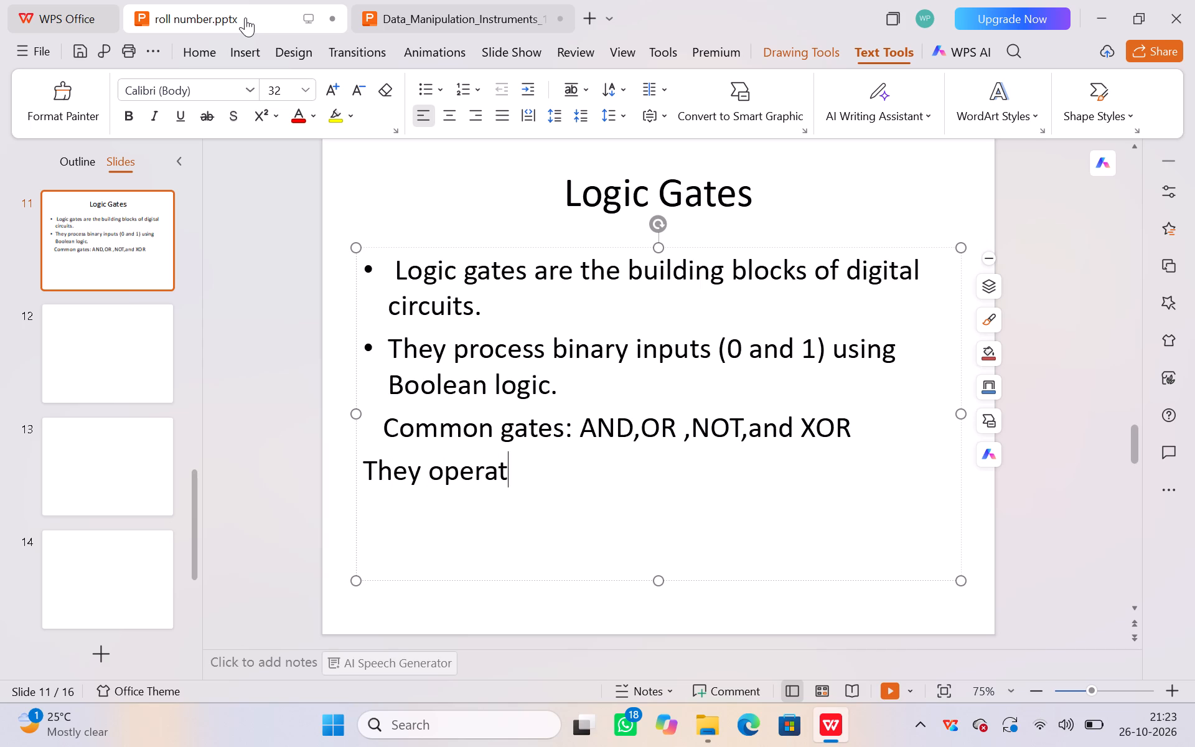
{"action": "type", "text": "e on"}
{"action": "key", "text": "space"}
{"action": "type", "text": "binar"}
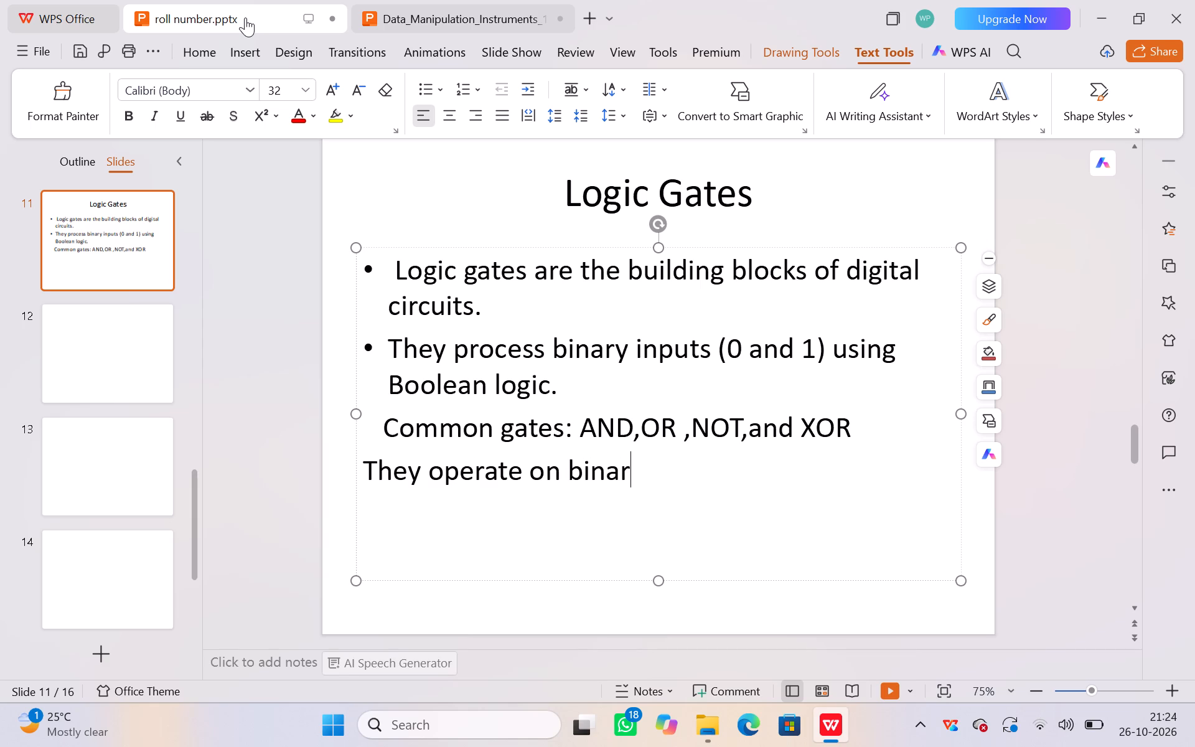
{"action": "type", "text": "y b"}
{"action": "key", "text": "BackSpace"}
{"action": "type", "text": "operation"}
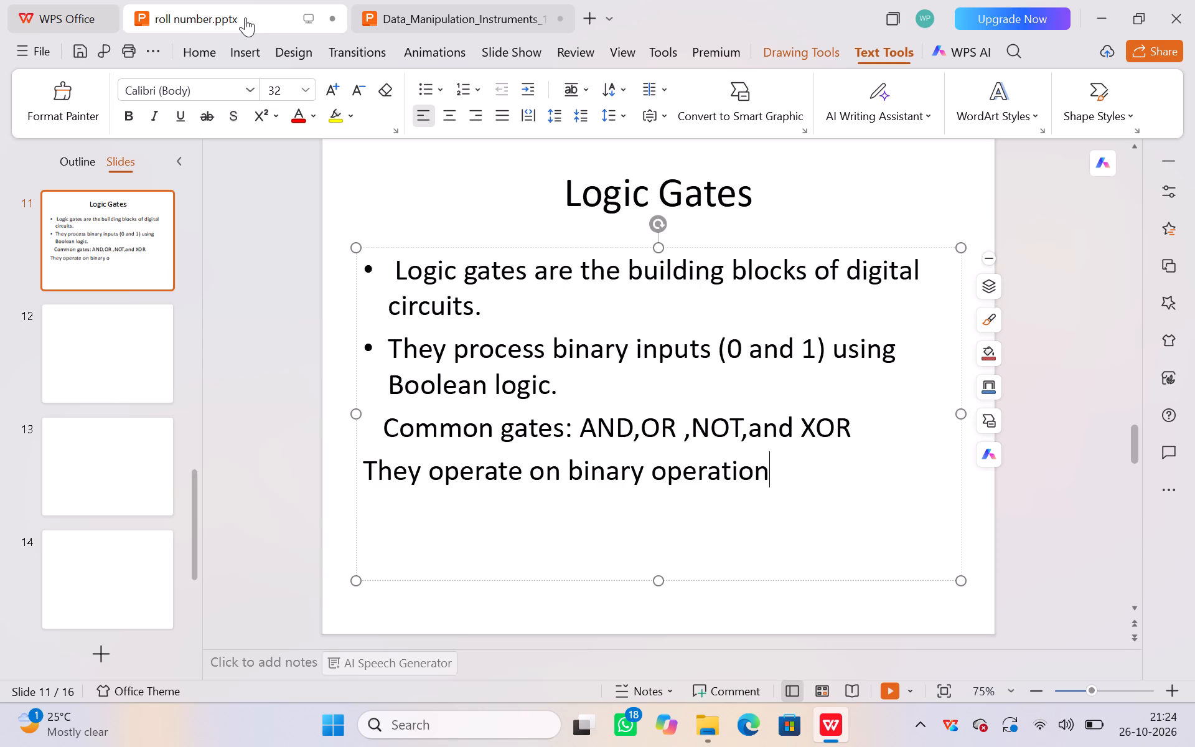
Recheck the reference, replace "operation" with "inputs." in slide 11's fourth line, and start a new line below it.
{"action": "left_click", "coordinate": [423, 11]}
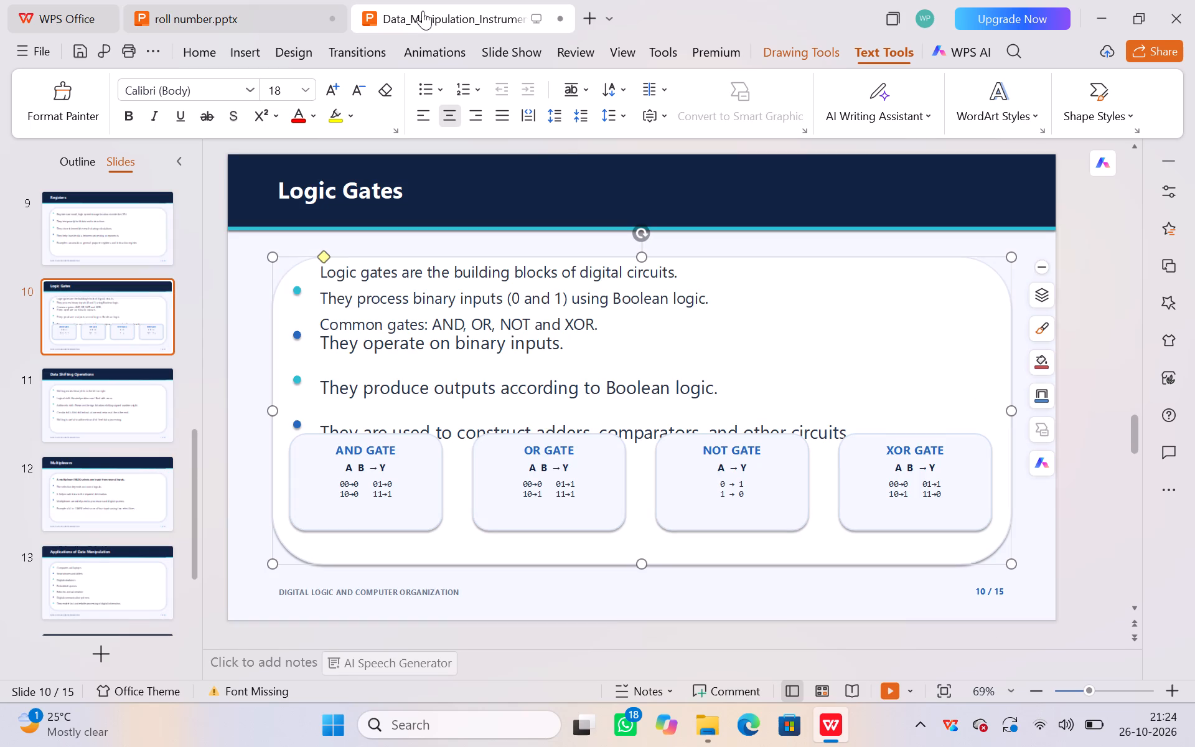
{"action": "left_click", "coordinate": [295, 10]}
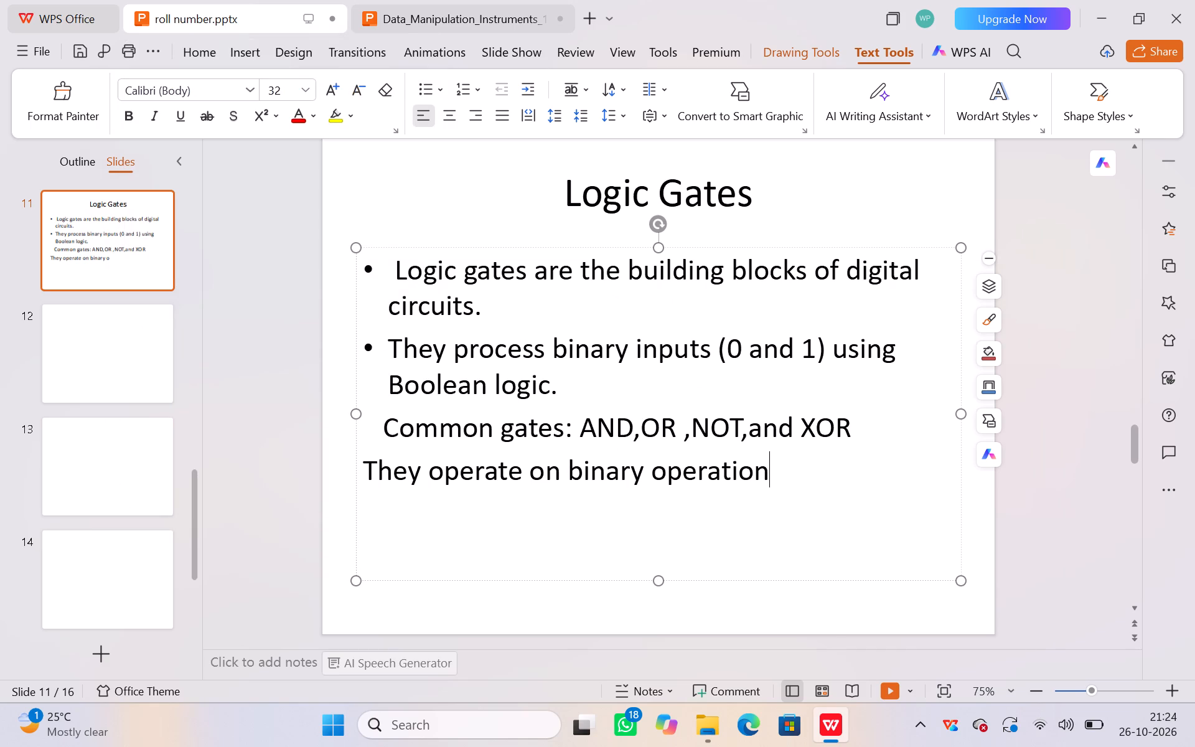
{"action": "key", "text": "BackSpace"}
{"action": "key", "text": "BackSpace"}
{"action": "key", "text": "BackSpace"}
{"action": "key", "text": "BackSpace"}
{"action": "key", "text": "BackSpace"}
{"action": "key", "text": "BackSpace"}
{"action": "key", "text": "BackSpace"}
{"action": "key", "text": "BackSpace"}
{"action": "key", "text": "BackSpace"}
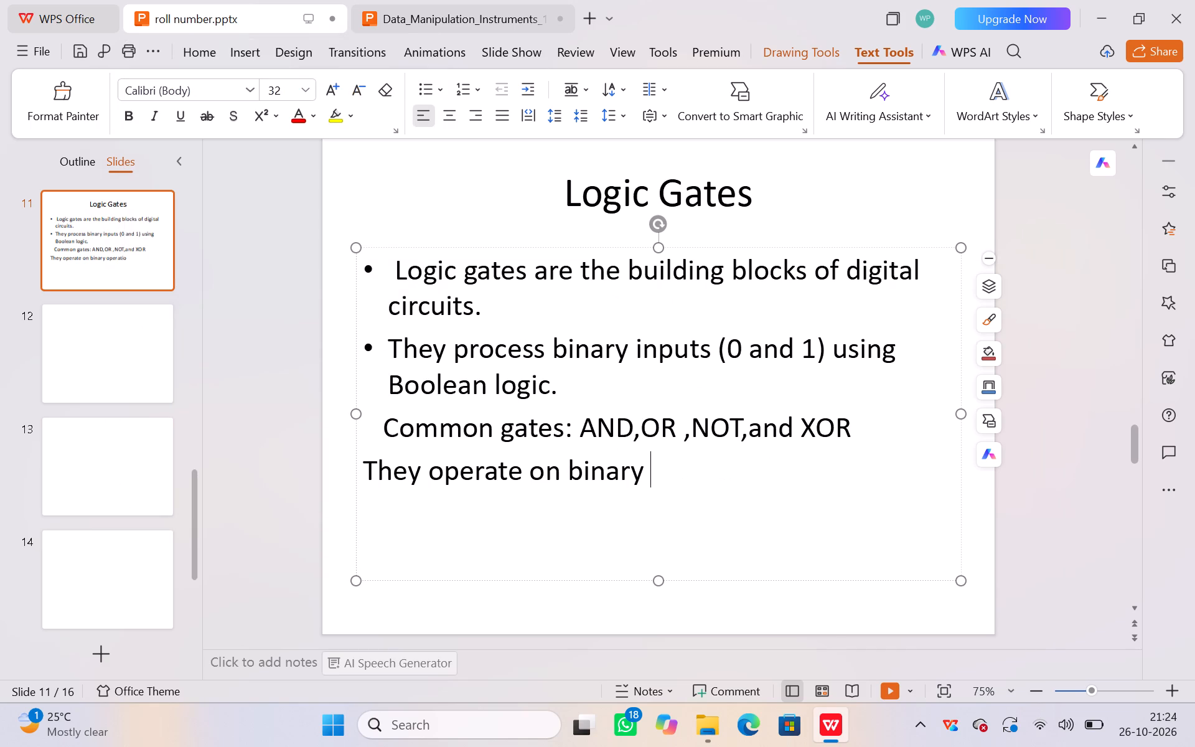
{"action": "type", "text": "inputs"}
{"action": "key", "text": "period"}
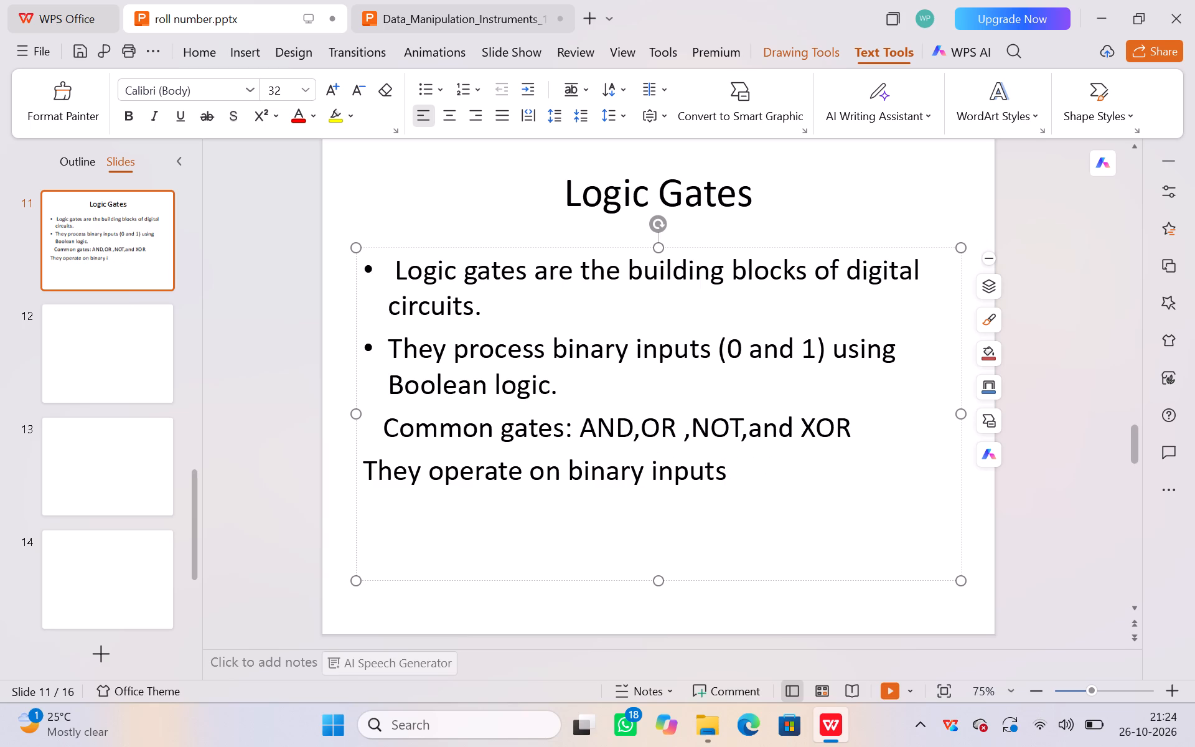
{"action": "key", "text": "Return"}
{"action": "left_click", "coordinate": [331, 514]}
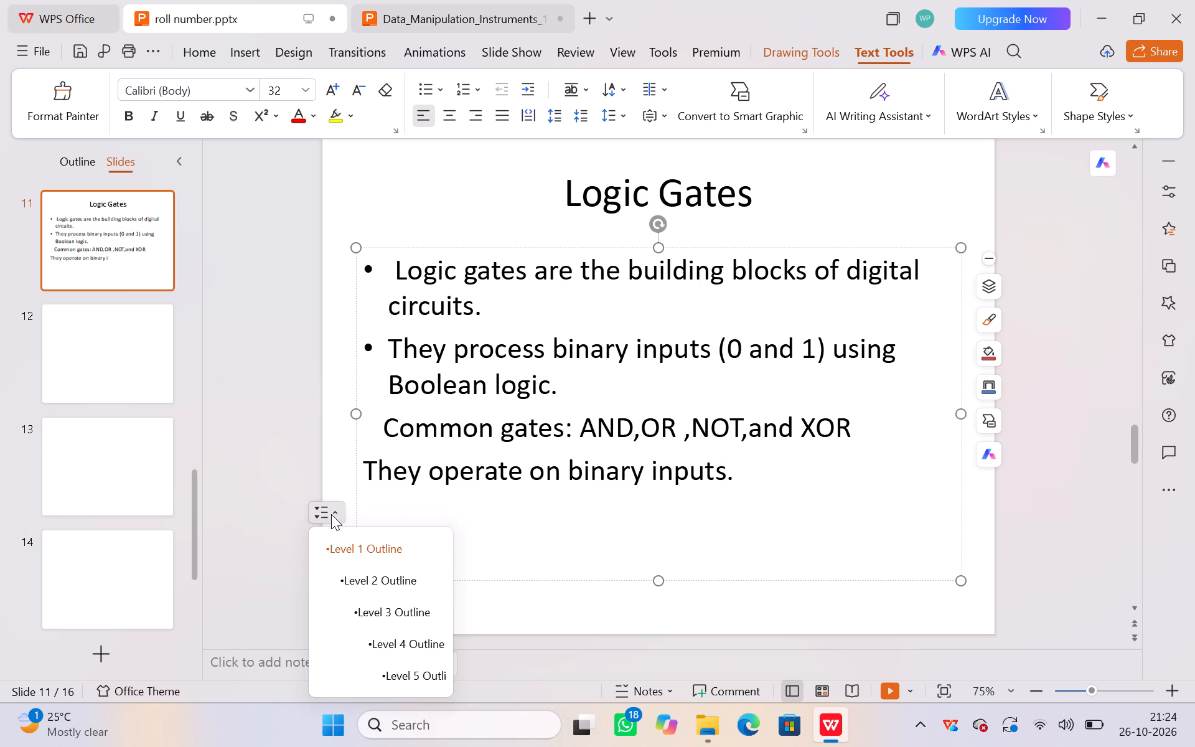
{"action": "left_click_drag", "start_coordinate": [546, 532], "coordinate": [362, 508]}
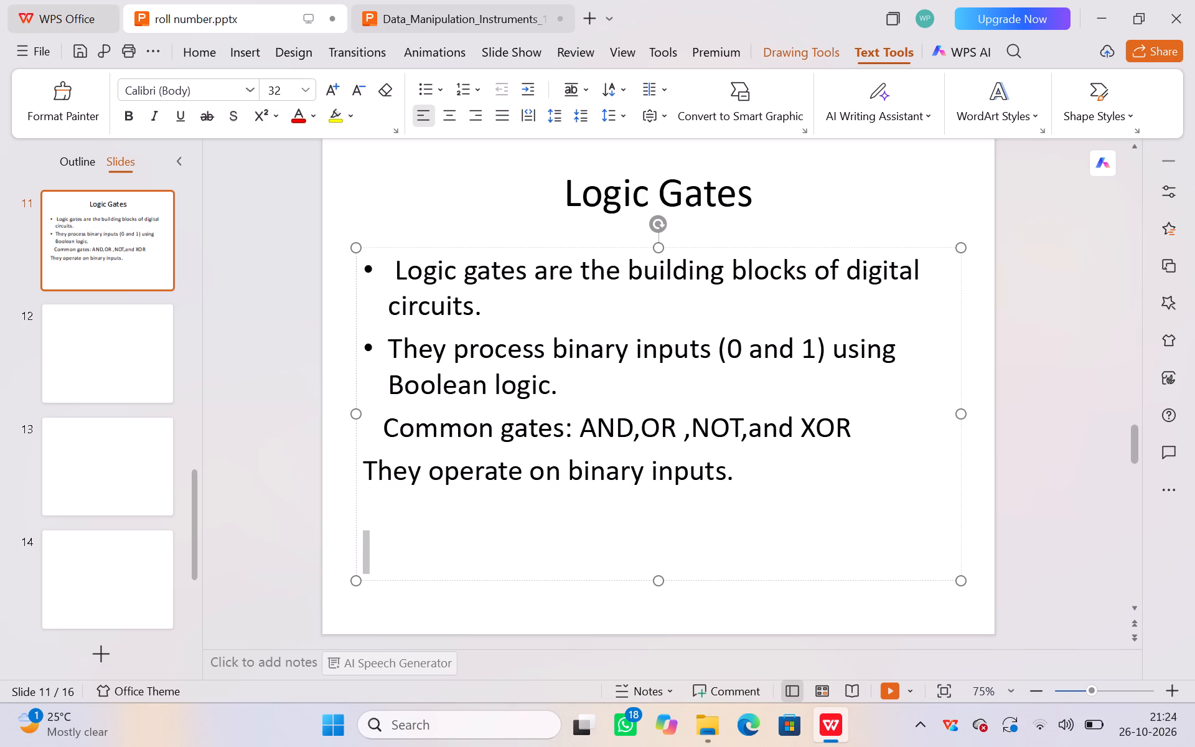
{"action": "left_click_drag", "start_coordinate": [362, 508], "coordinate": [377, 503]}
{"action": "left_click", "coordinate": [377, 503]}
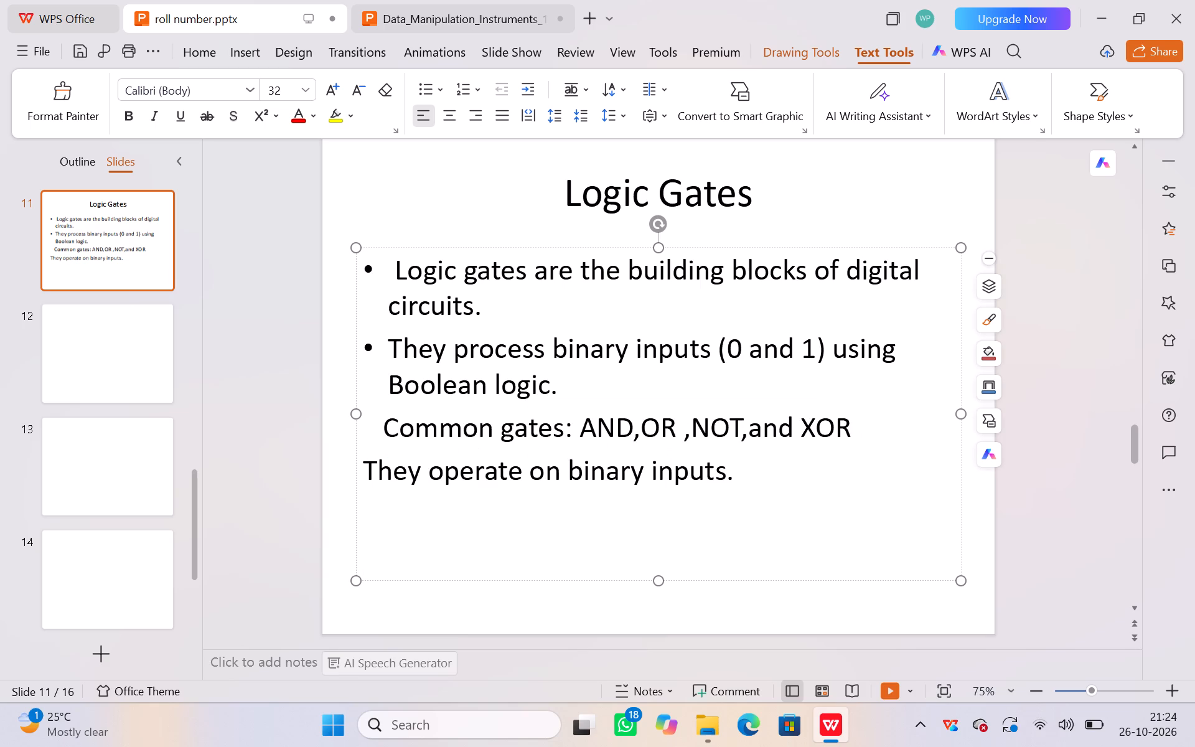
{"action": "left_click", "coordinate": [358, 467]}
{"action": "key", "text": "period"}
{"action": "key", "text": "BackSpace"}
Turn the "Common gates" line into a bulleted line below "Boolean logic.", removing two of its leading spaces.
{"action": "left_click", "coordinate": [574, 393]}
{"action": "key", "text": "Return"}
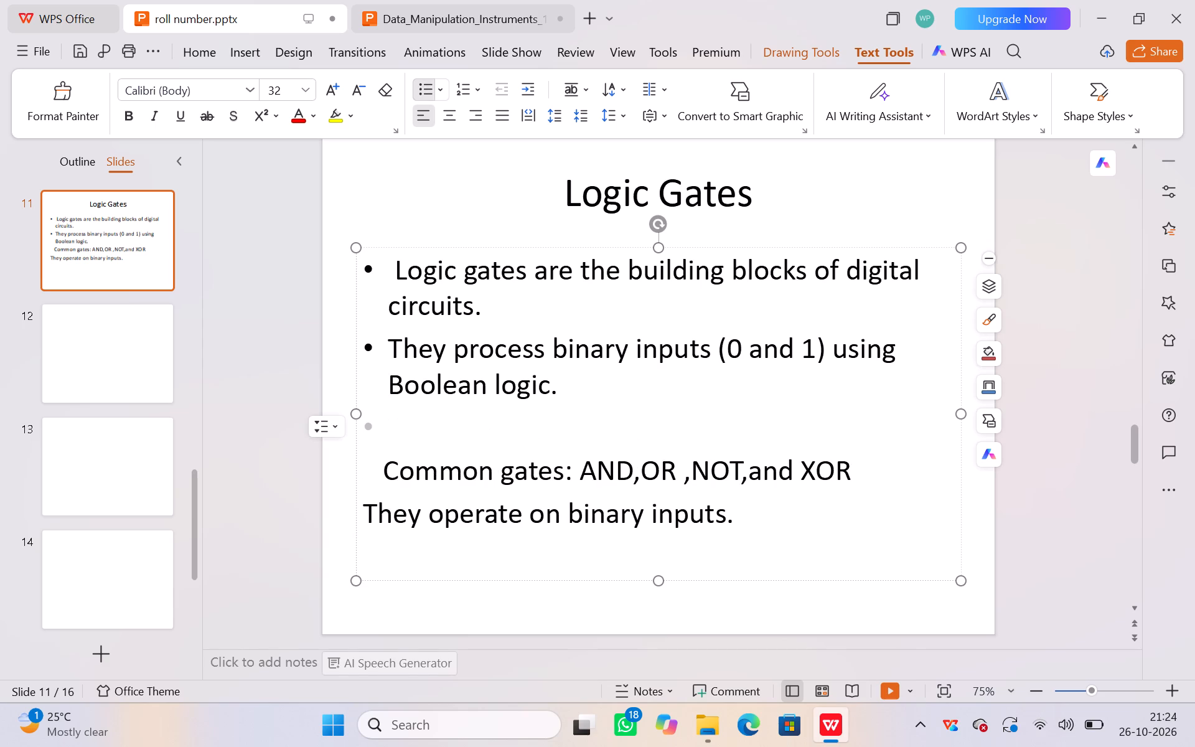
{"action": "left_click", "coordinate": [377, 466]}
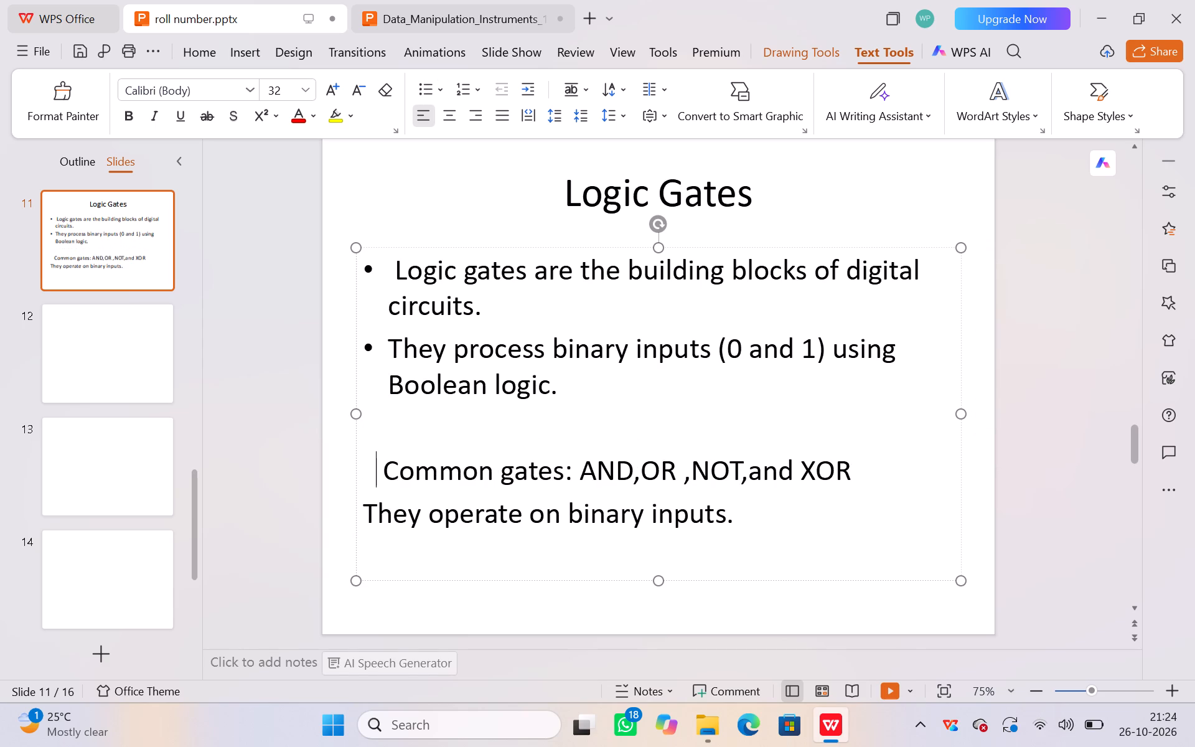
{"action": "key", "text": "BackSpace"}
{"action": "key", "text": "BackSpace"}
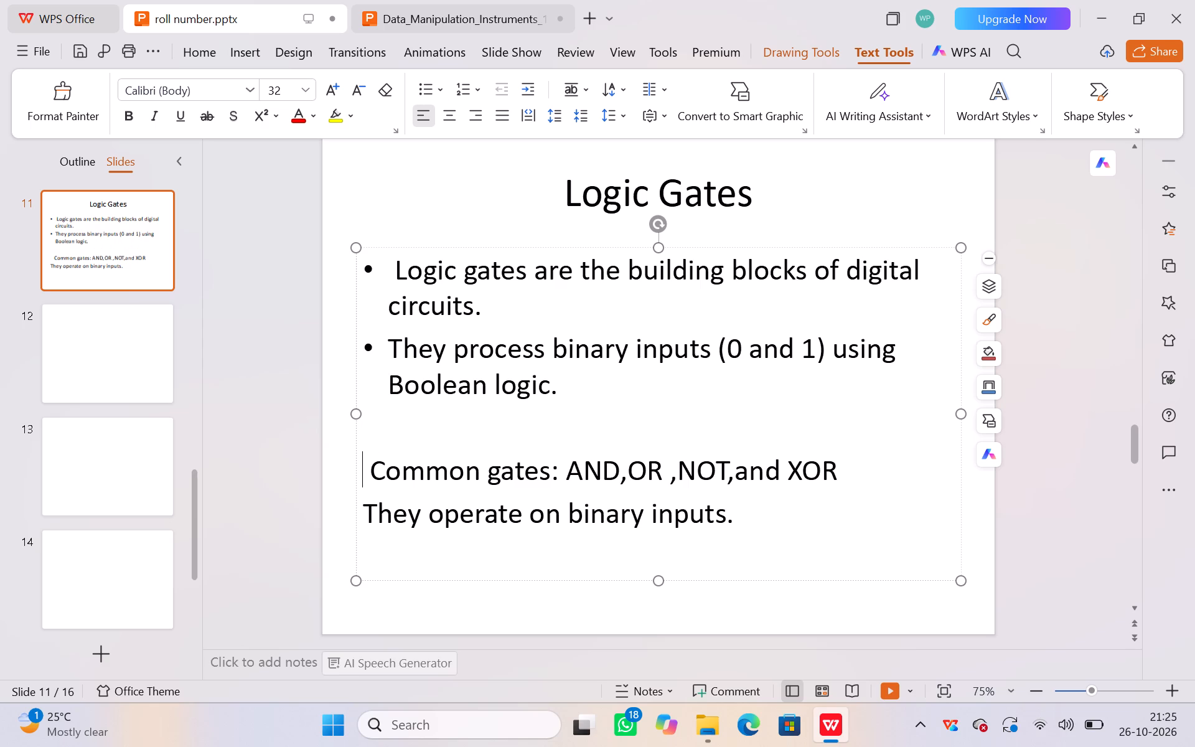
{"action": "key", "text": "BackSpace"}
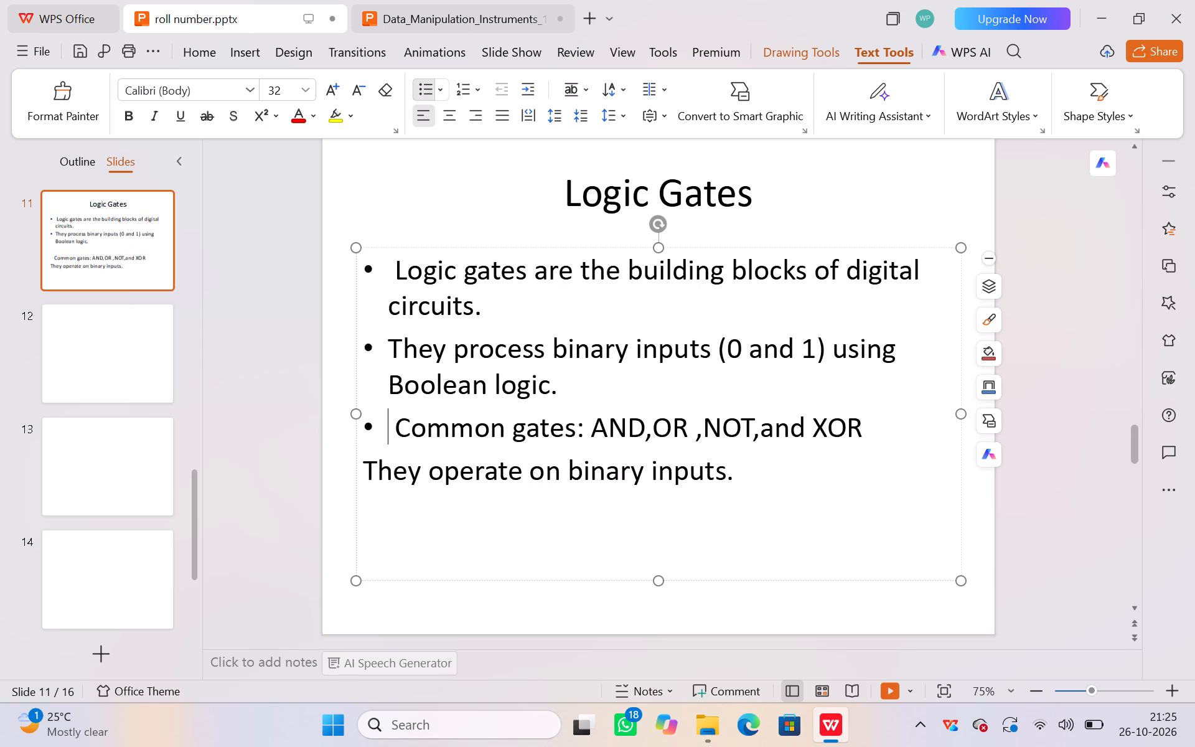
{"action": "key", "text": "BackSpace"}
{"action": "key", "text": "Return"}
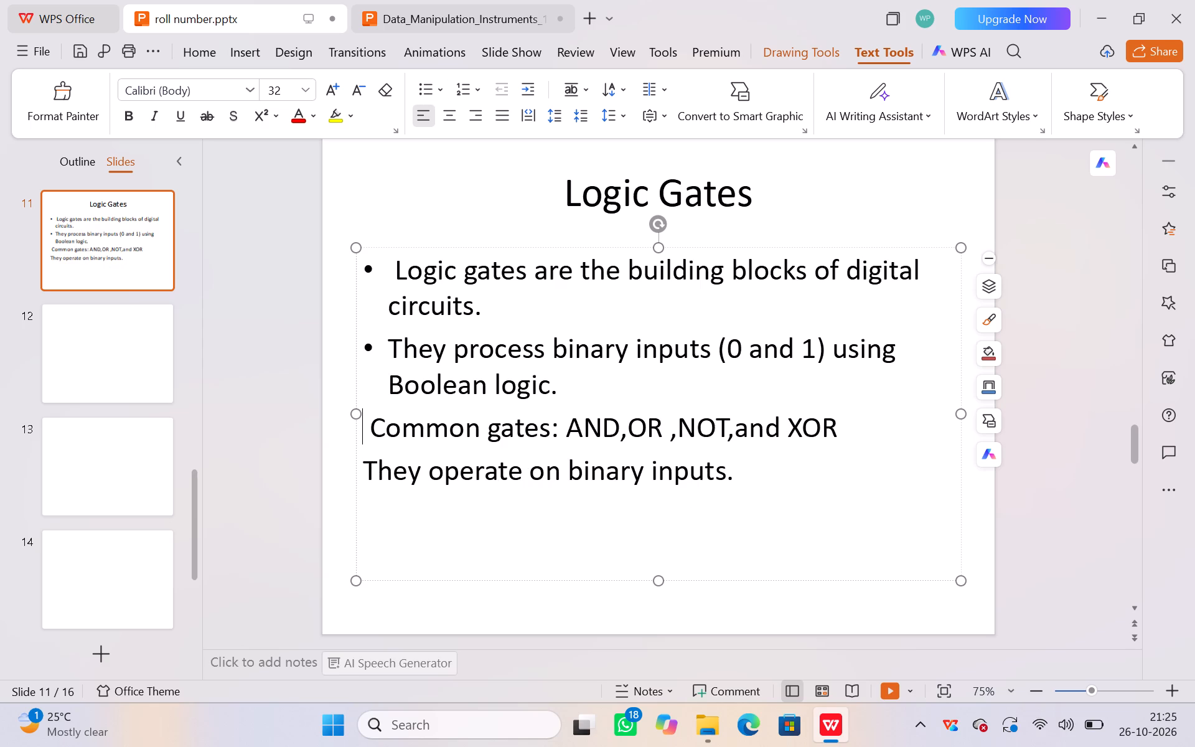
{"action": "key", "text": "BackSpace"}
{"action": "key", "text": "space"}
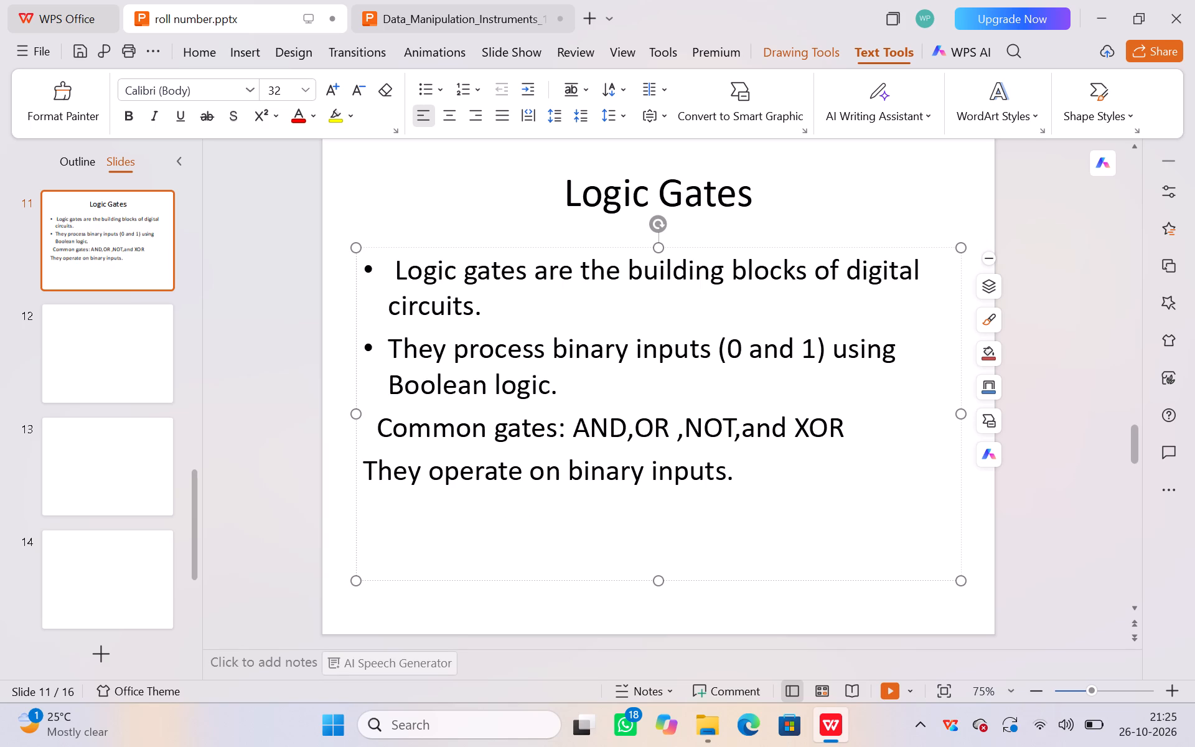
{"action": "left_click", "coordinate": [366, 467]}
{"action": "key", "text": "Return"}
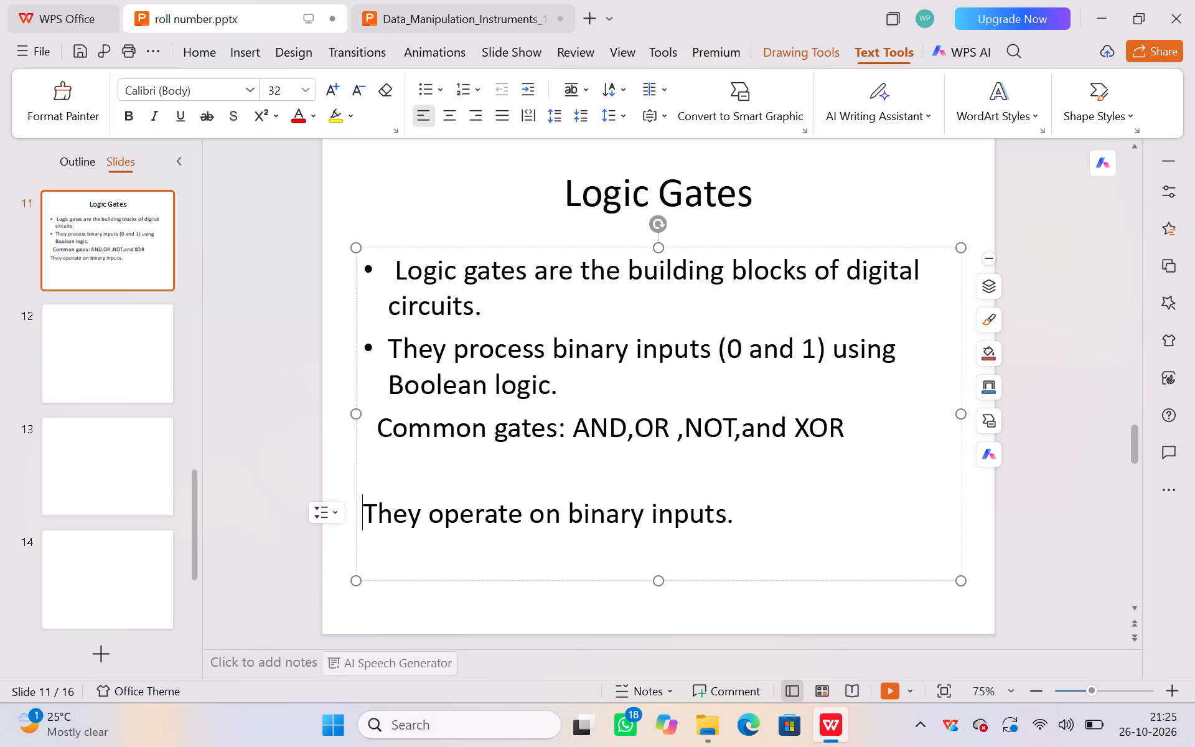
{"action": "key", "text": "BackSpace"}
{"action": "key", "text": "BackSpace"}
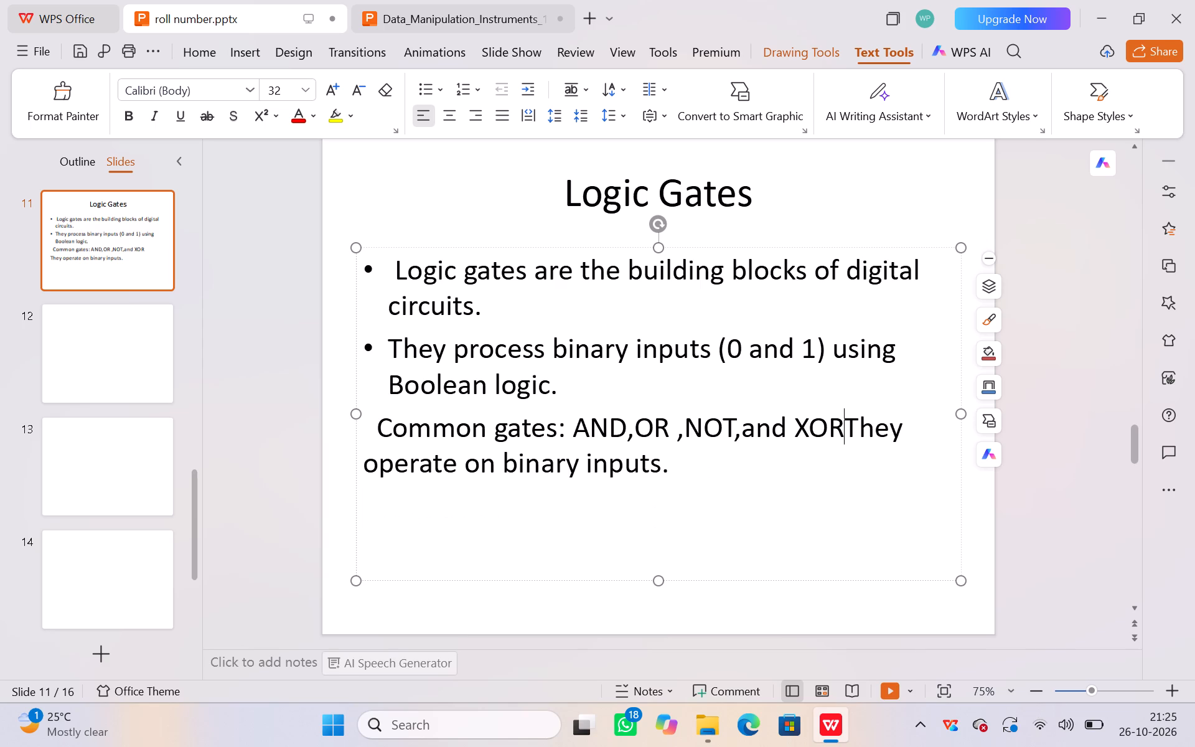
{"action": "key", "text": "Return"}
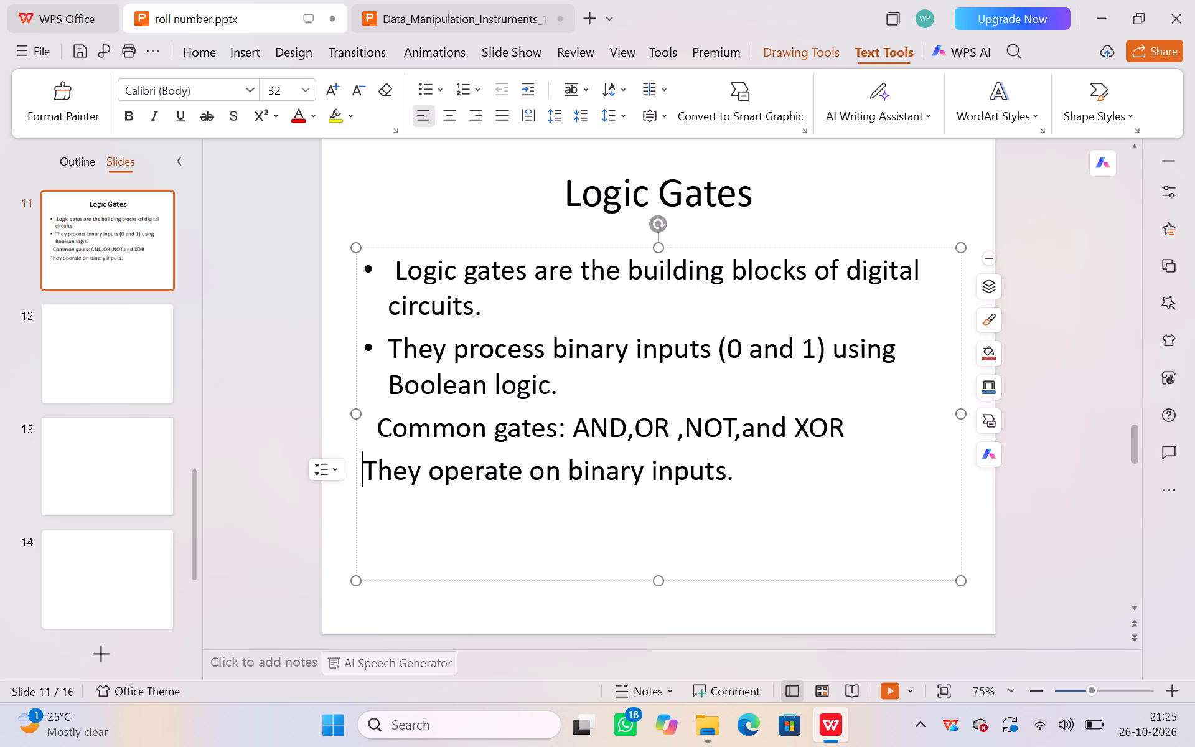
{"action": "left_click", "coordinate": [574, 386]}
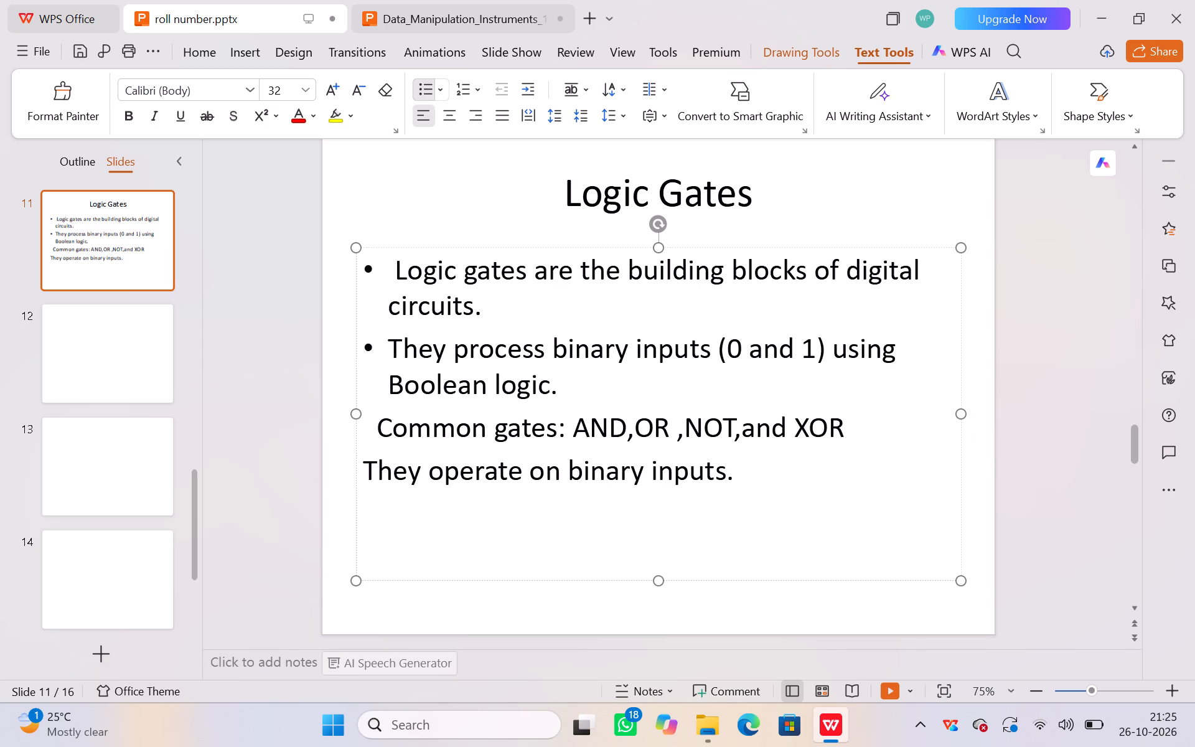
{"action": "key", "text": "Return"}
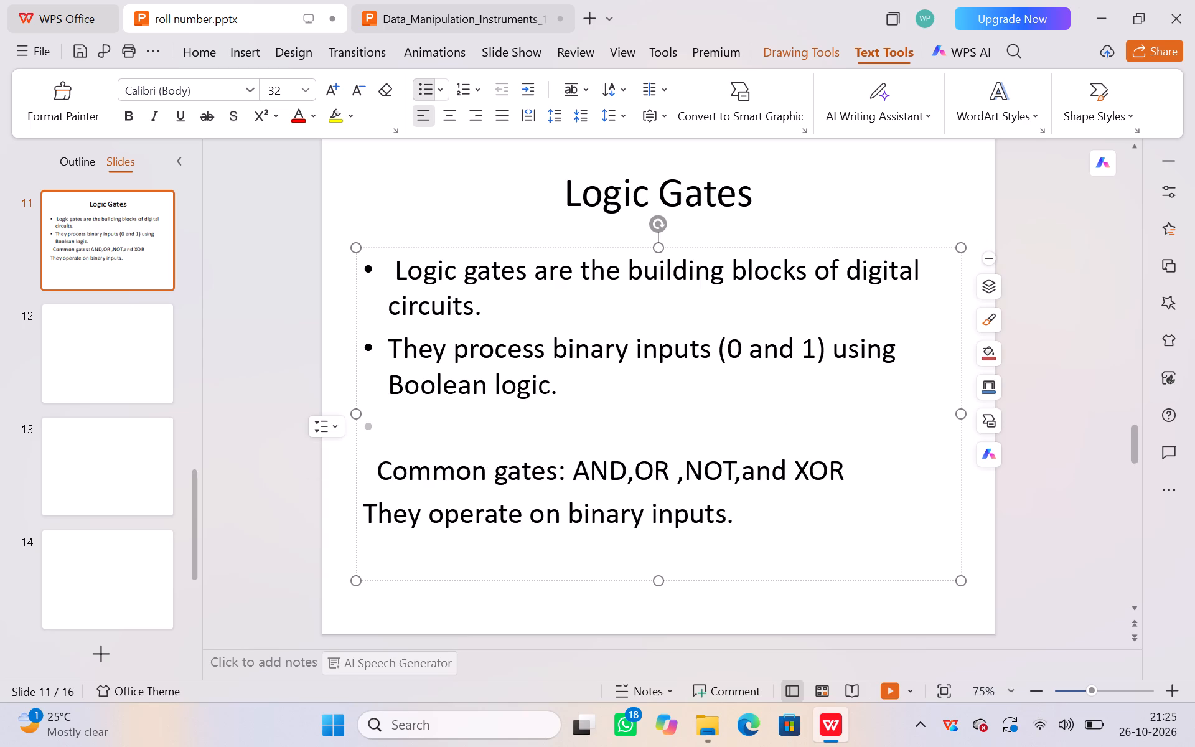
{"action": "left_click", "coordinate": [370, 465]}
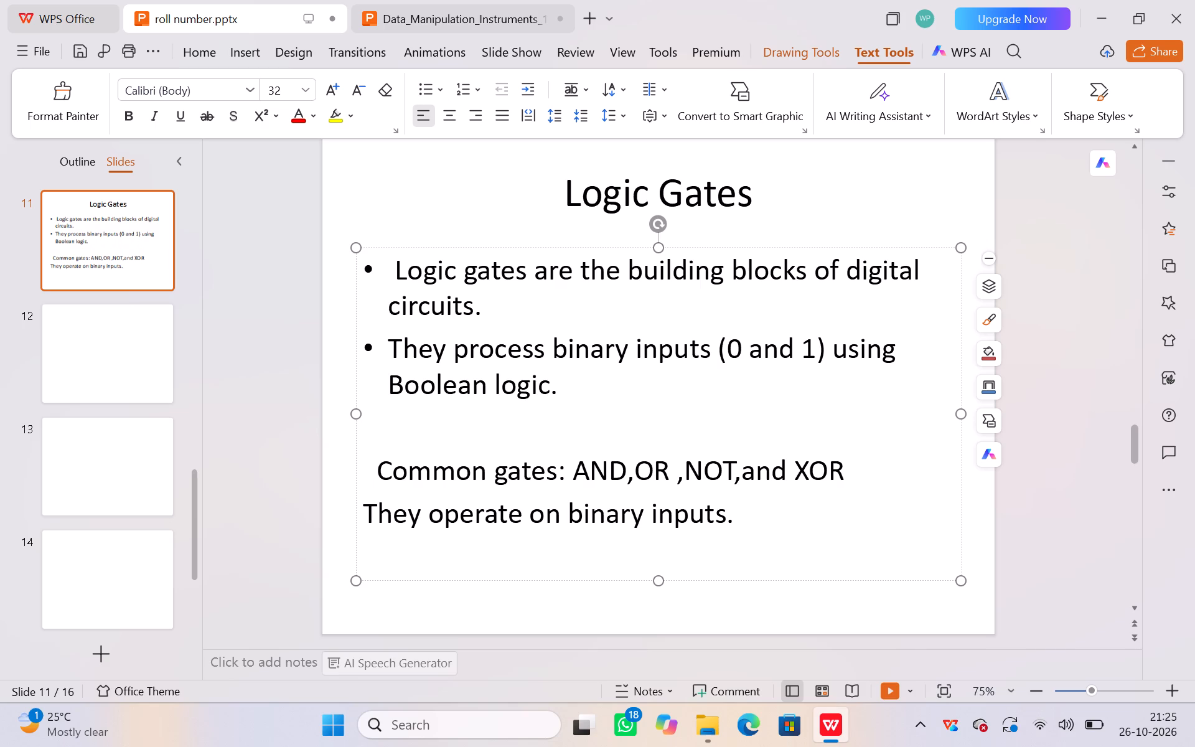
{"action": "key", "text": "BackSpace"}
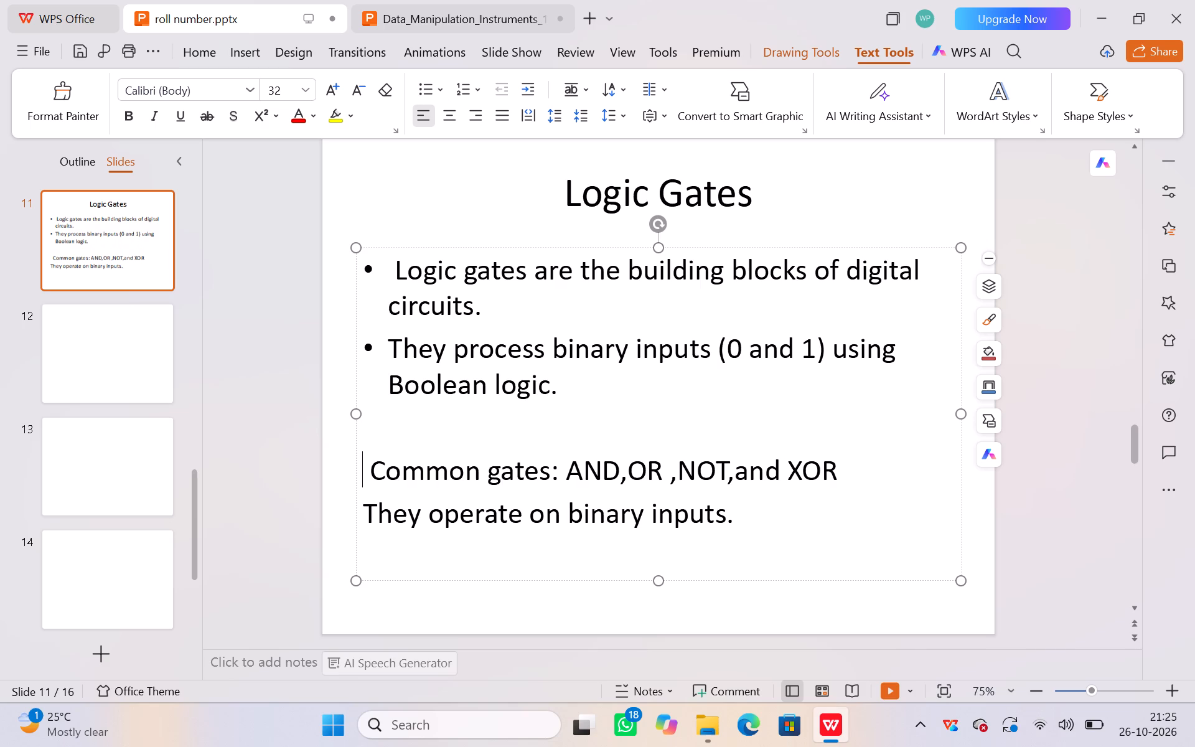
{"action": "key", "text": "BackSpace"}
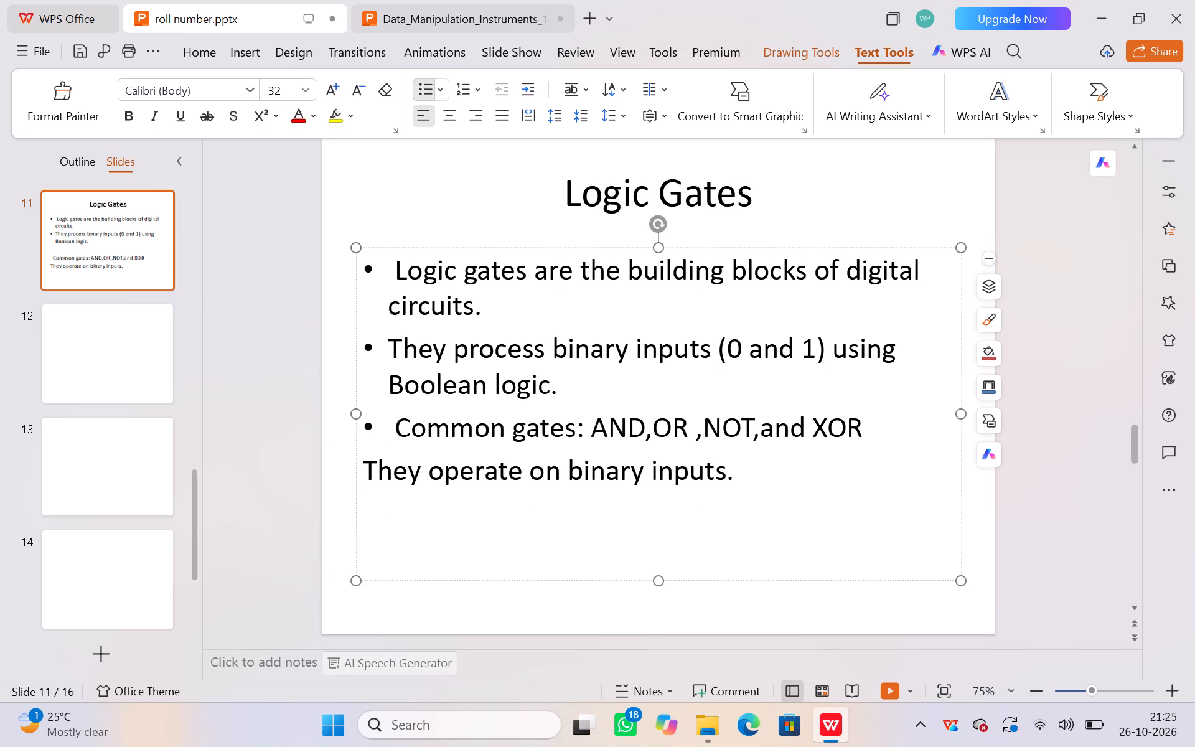
Turn the "They operate on binary inputs." line on slide 11 into a bulleted line below the "Common gates" bullet.
{"action": "left_click", "coordinate": [888, 431]}
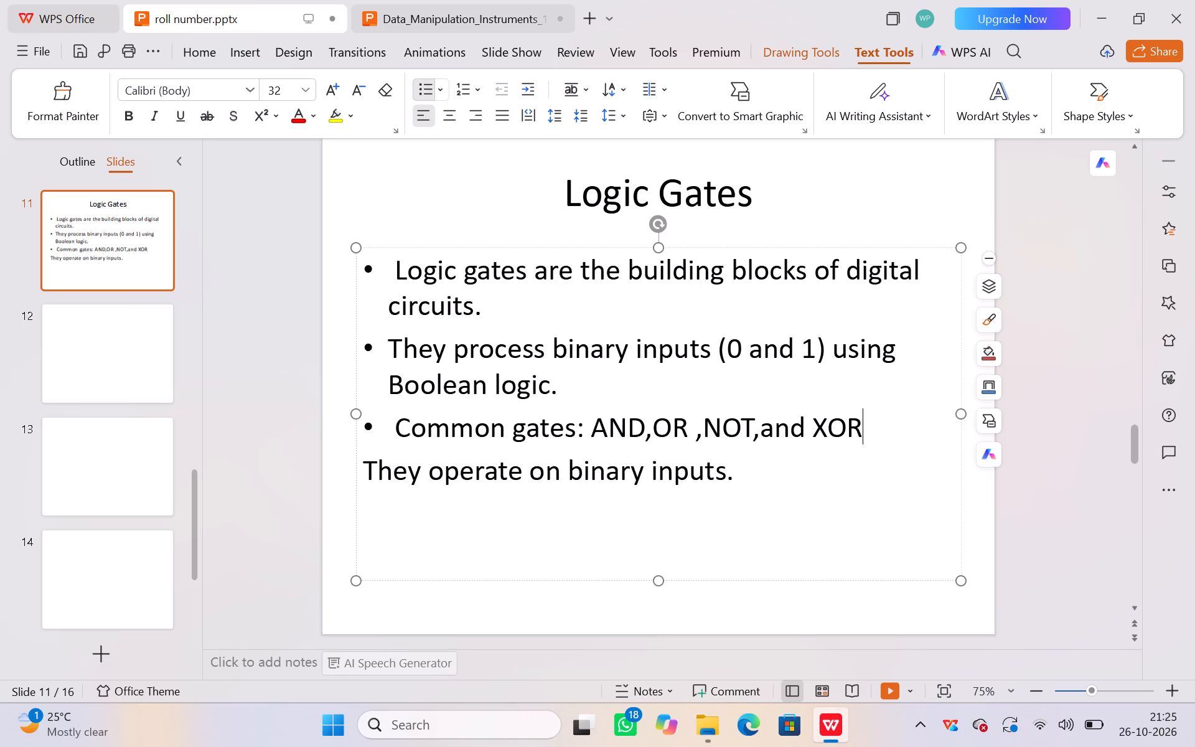
{"action": "key", "text": "Return"}
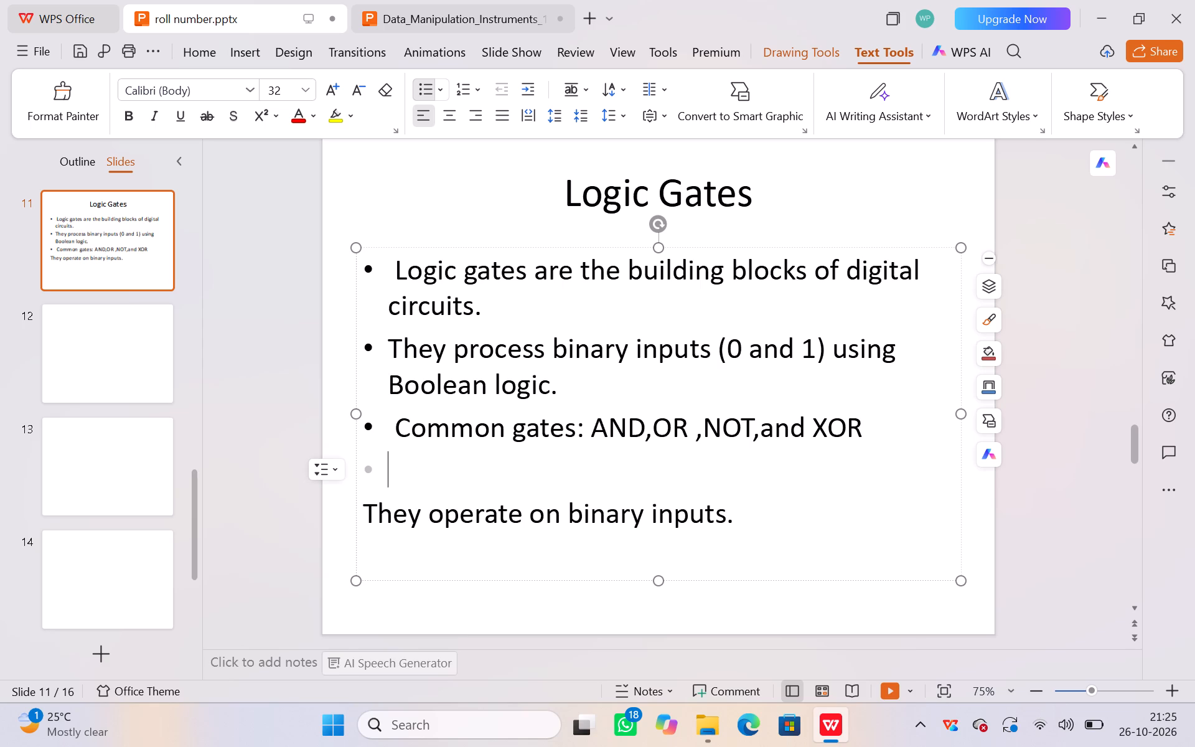
{"action": "left_click", "coordinate": [365, 507]}
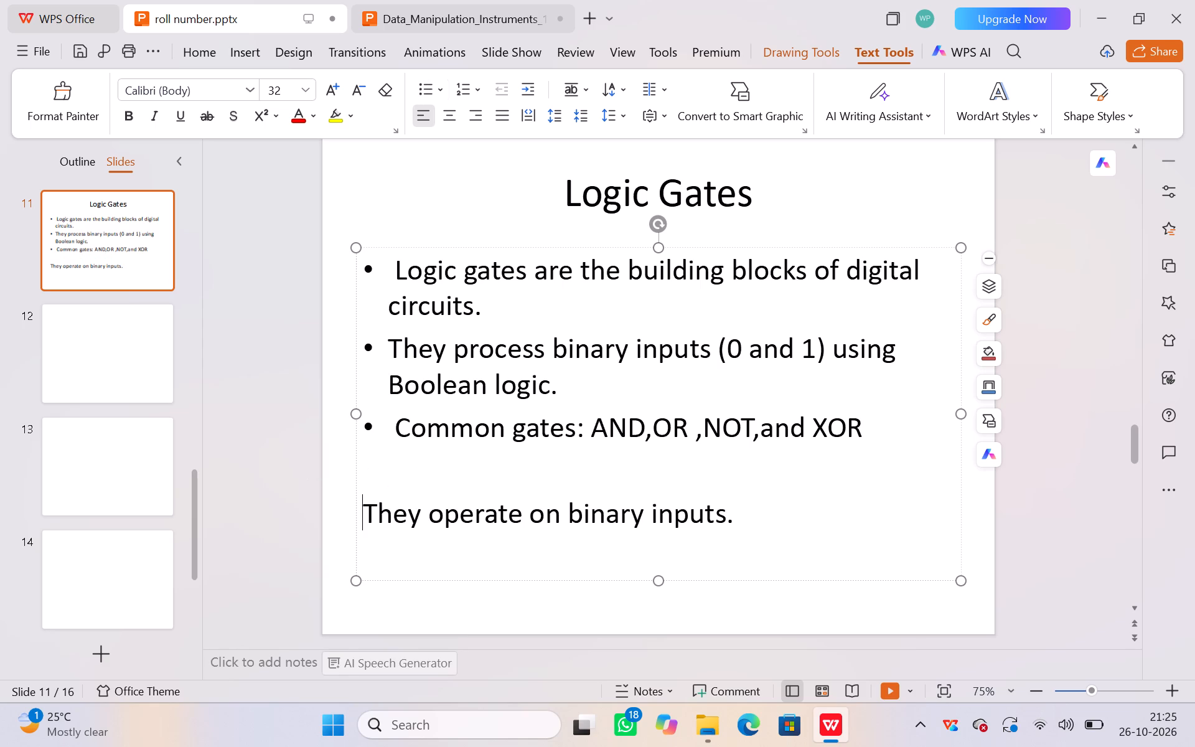
{"action": "key", "text": "BackSpace"}
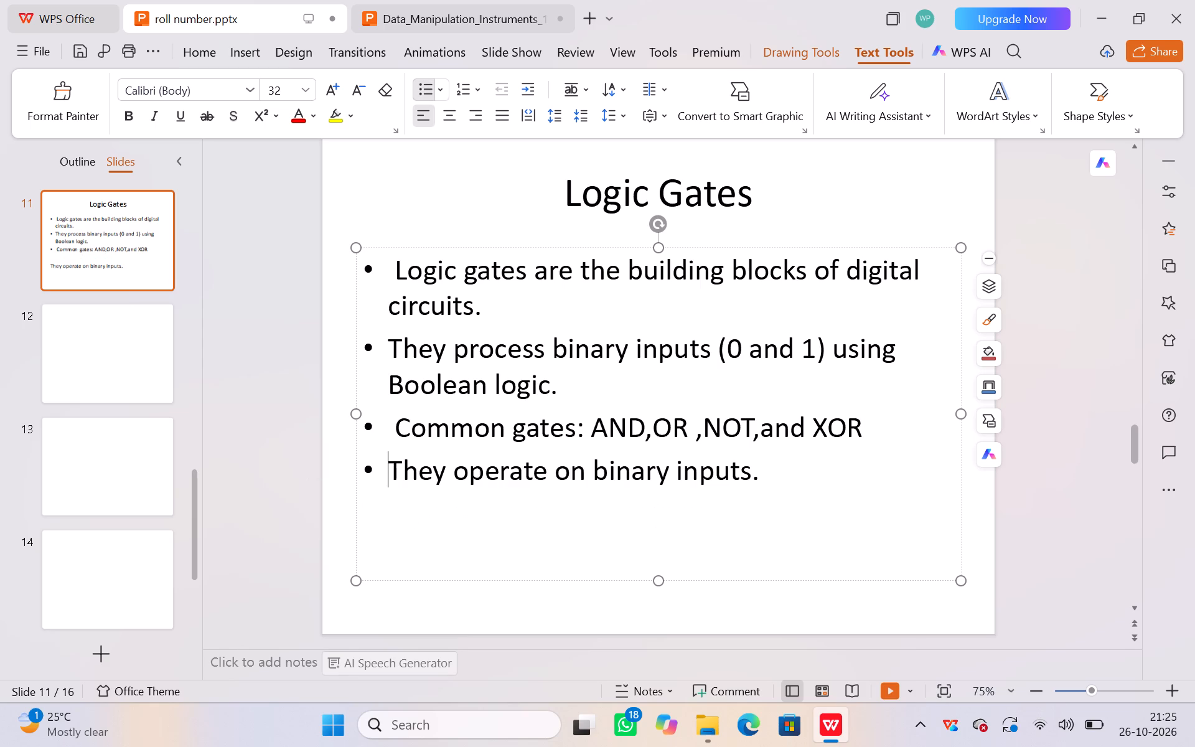
Remove the leading space before "Common gates" in slide 11's third bullet.
{"action": "left_click", "coordinate": [399, 427]}
{"action": "key", "text": "BackSpace"}
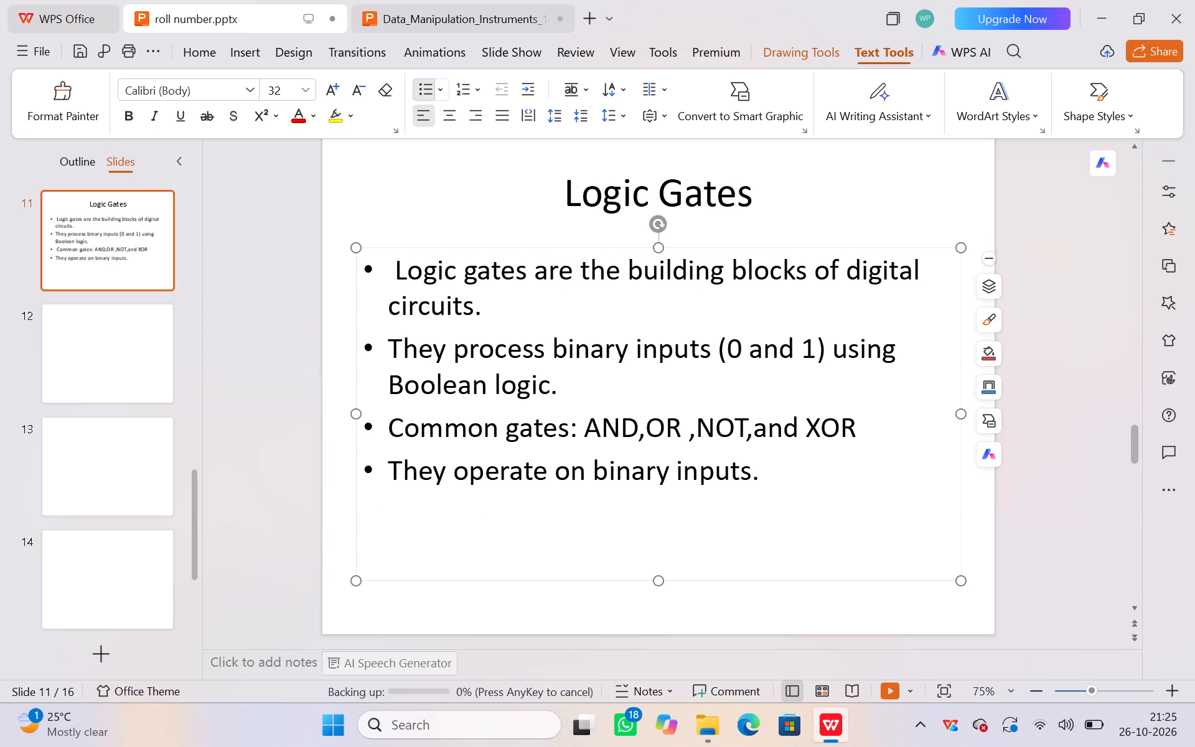
{"action": "left_click", "coordinate": [386, 465]}
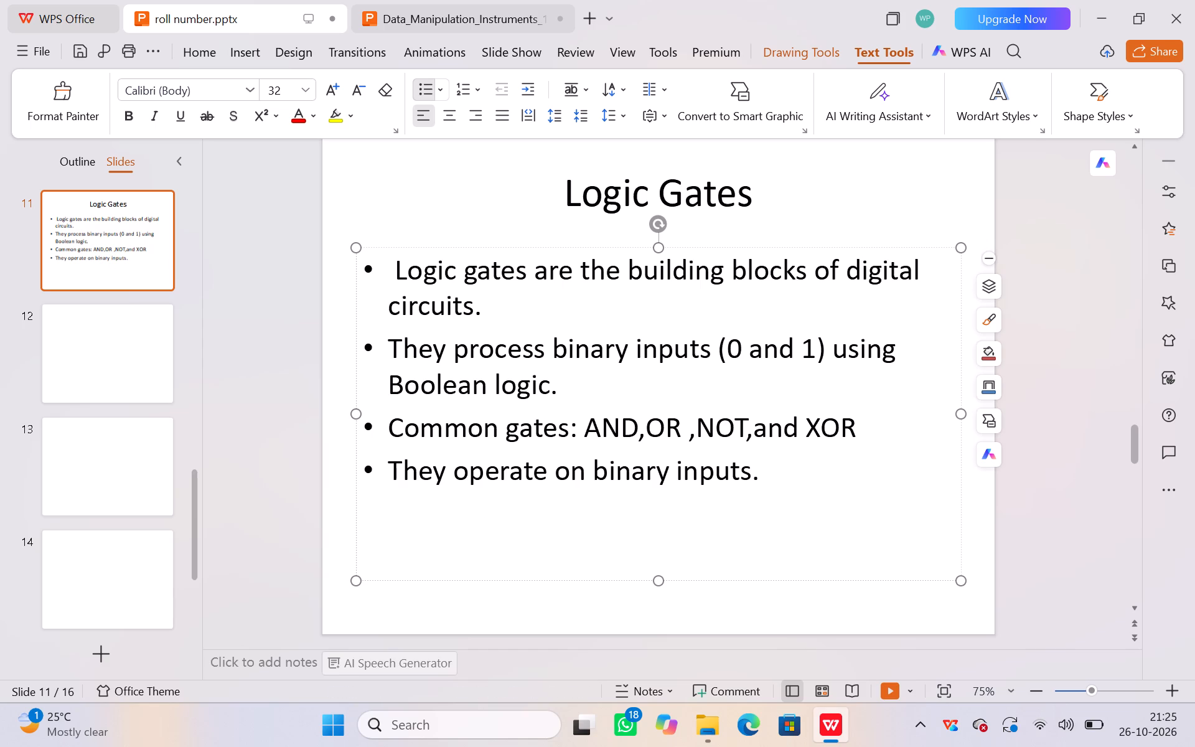
Check the reference and add a fifth bullet, "They produce outputs according to Boolian logic.", on slide 11, with a new line below it.
{"action": "left_click", "coordinate": [768, 461]}
{"action": "key", "text": "Return"}
{"action": "left_click", "coordinate": [467, 13]}
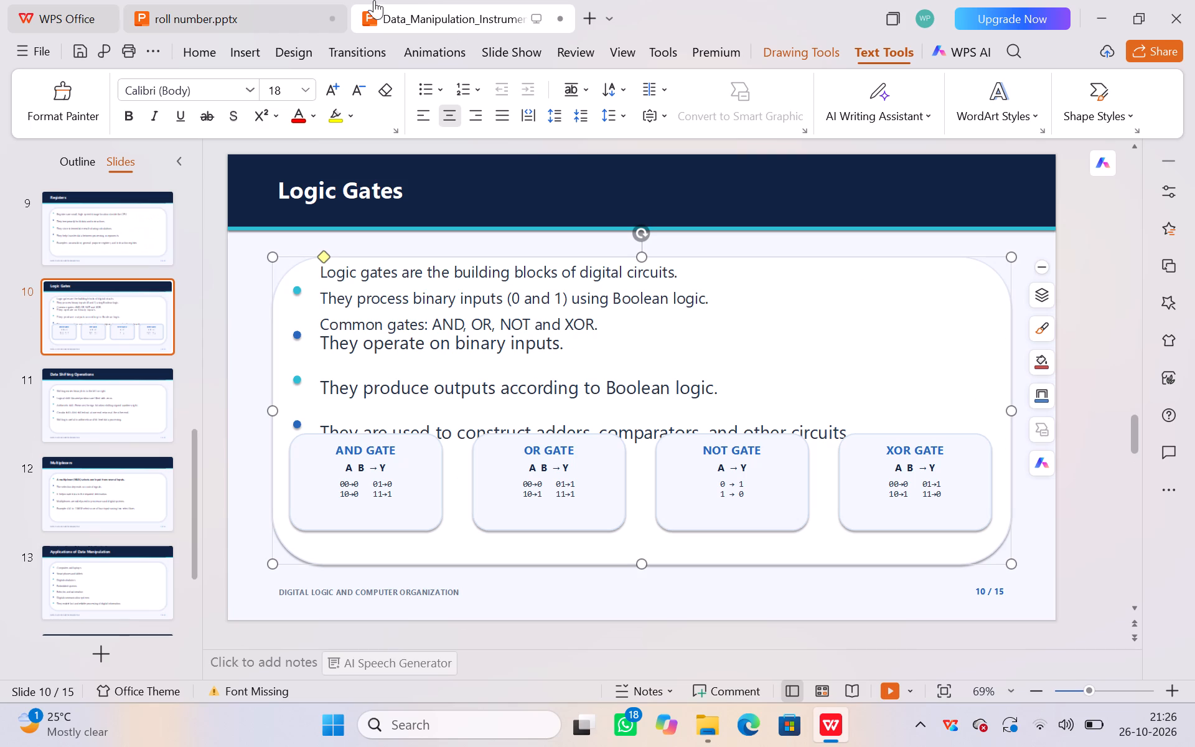
{"action": "left_click", "coordinate": [238, 6]}
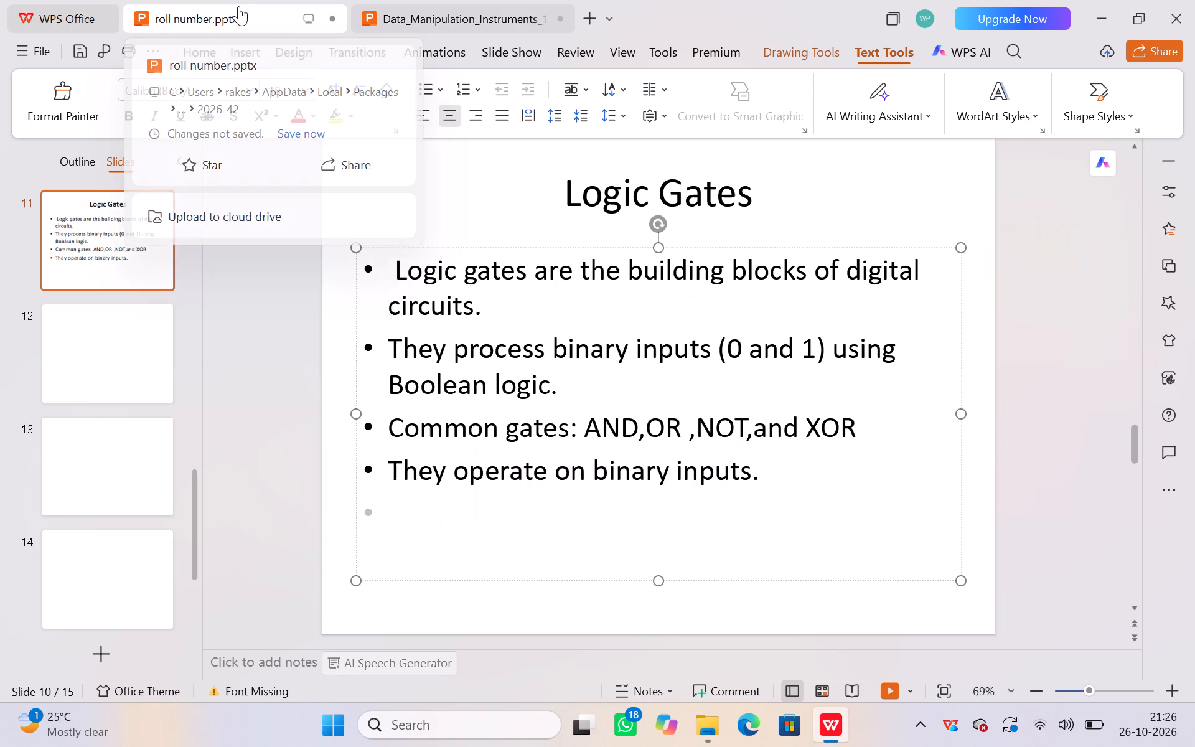
{"action": "left_click", "coordinate": [400, 507]}
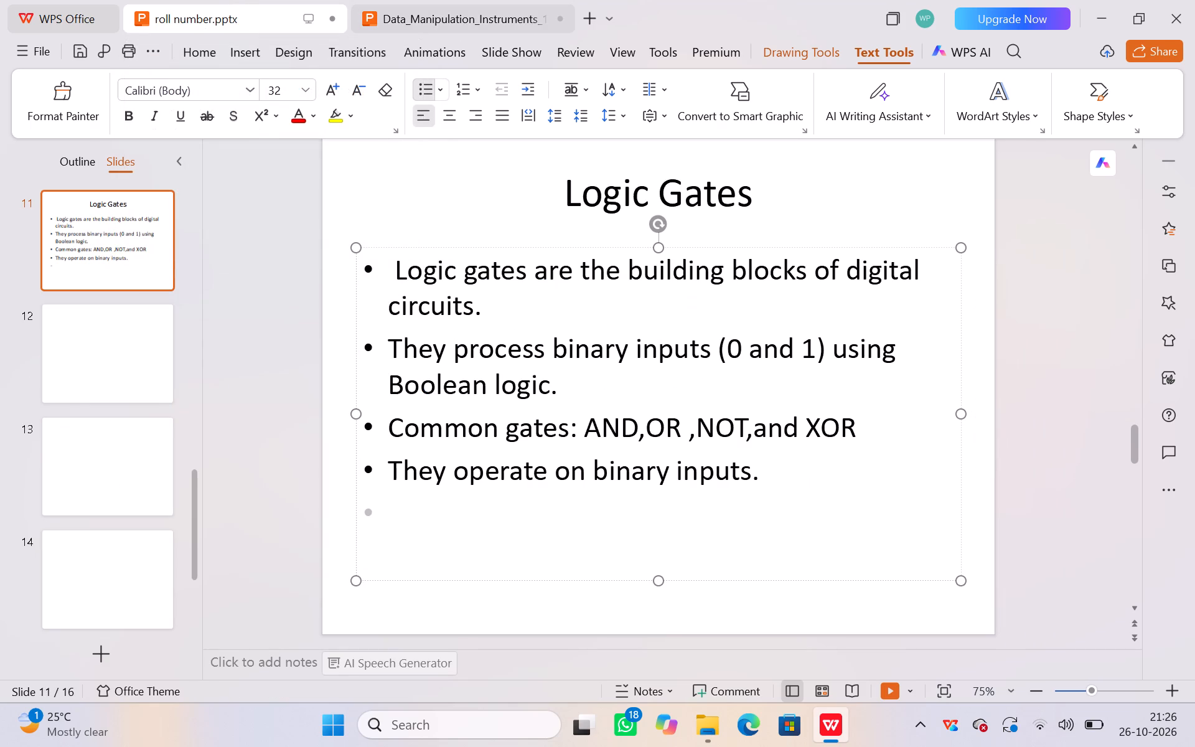
{"action": "type", "text": "hey pro"}
{"action": "type", "text": "duce"}
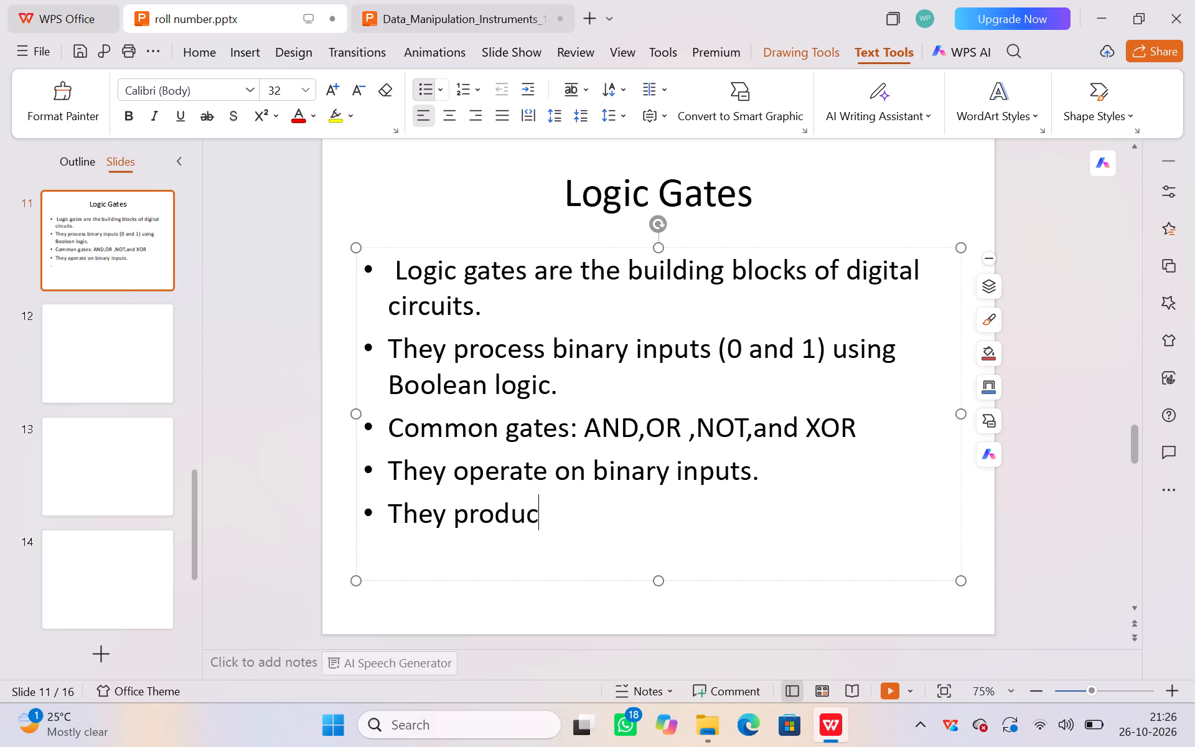
{"action": "key", "text": "space"}
{"action": "type", "text": "ou"}
{"action": "type", "text": "tp"}
{"action": "type", "text": "uts according"}
{"action": "key", "text": "space"}
{"action": "type", "text": "to"}
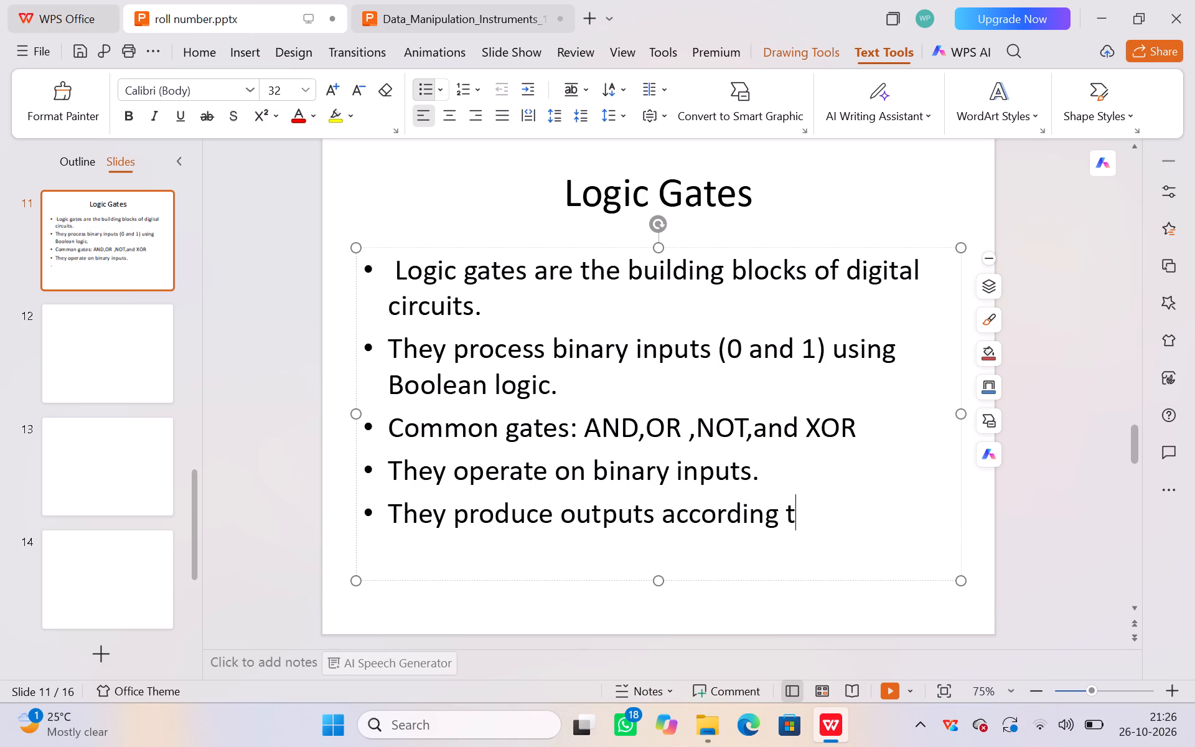
{"action": "key", "text": "space"}
{"action": "type", "text": "oolian logi"}
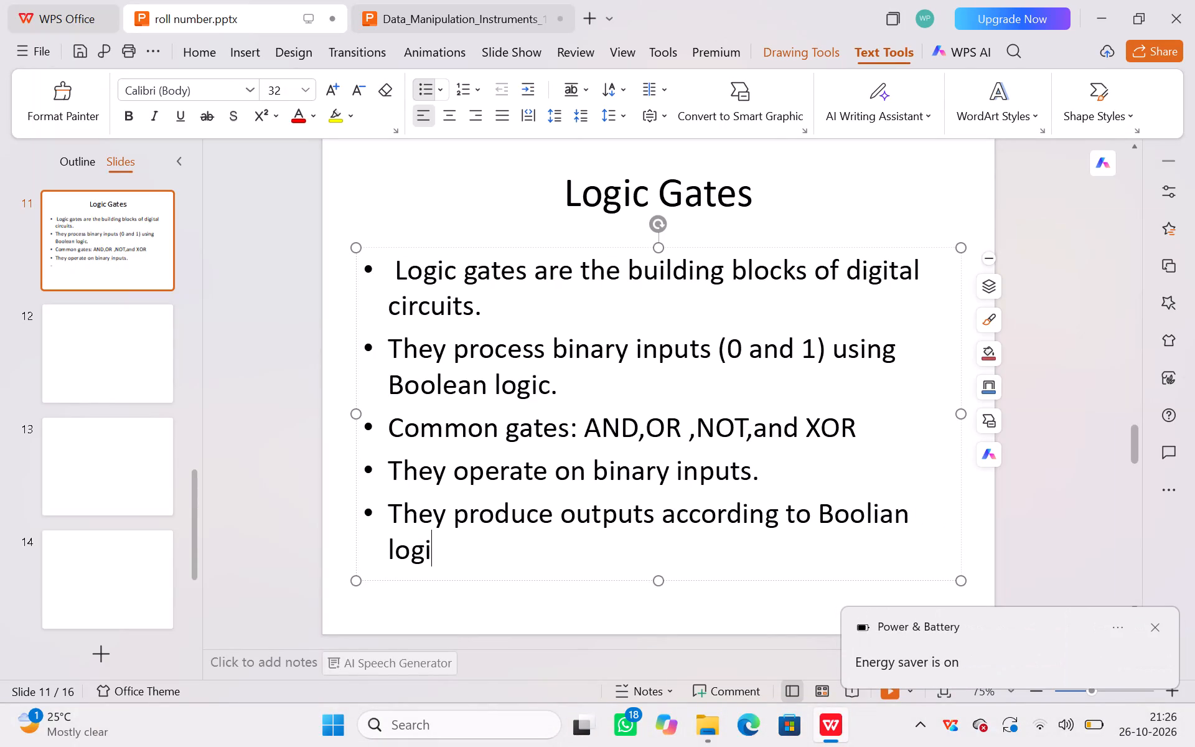
{"action": "key", "text": "c"}
{"action": "key", "text": "period"}
{"action": "key", "text": "Return"}
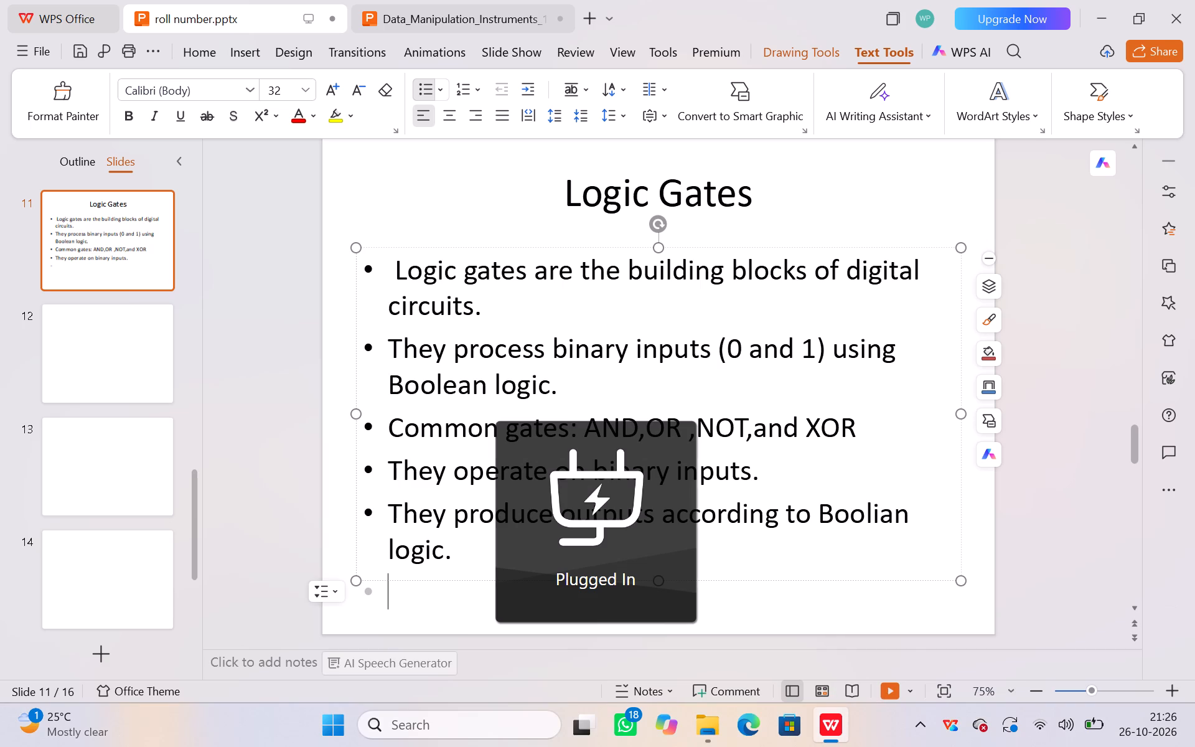
Recheck the reference, correct "Boolian" to "Boolean" in slide 11's fifth bullet, and start a new line below it.
{"action": "left_click", "coordinate": [502, 9]}
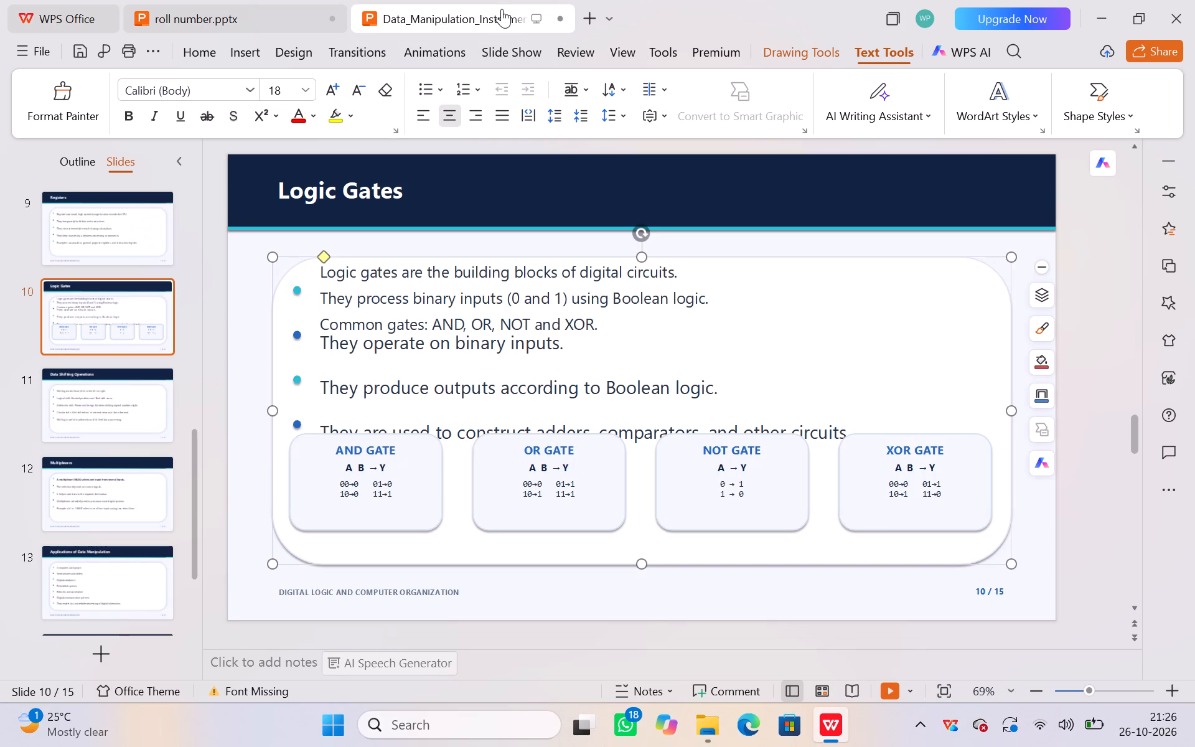
{"action": "left_click", "coordinate": [240, 6]}
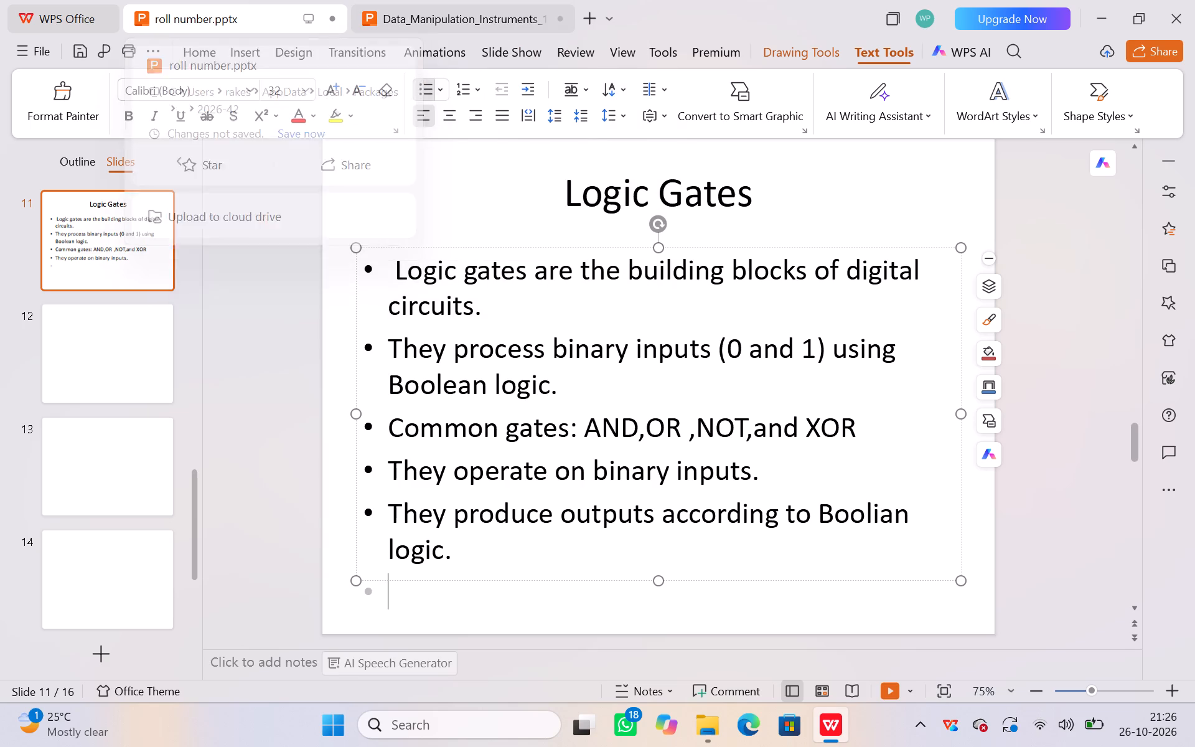
{"action": "left_click", "coordinate": [894, 514]}
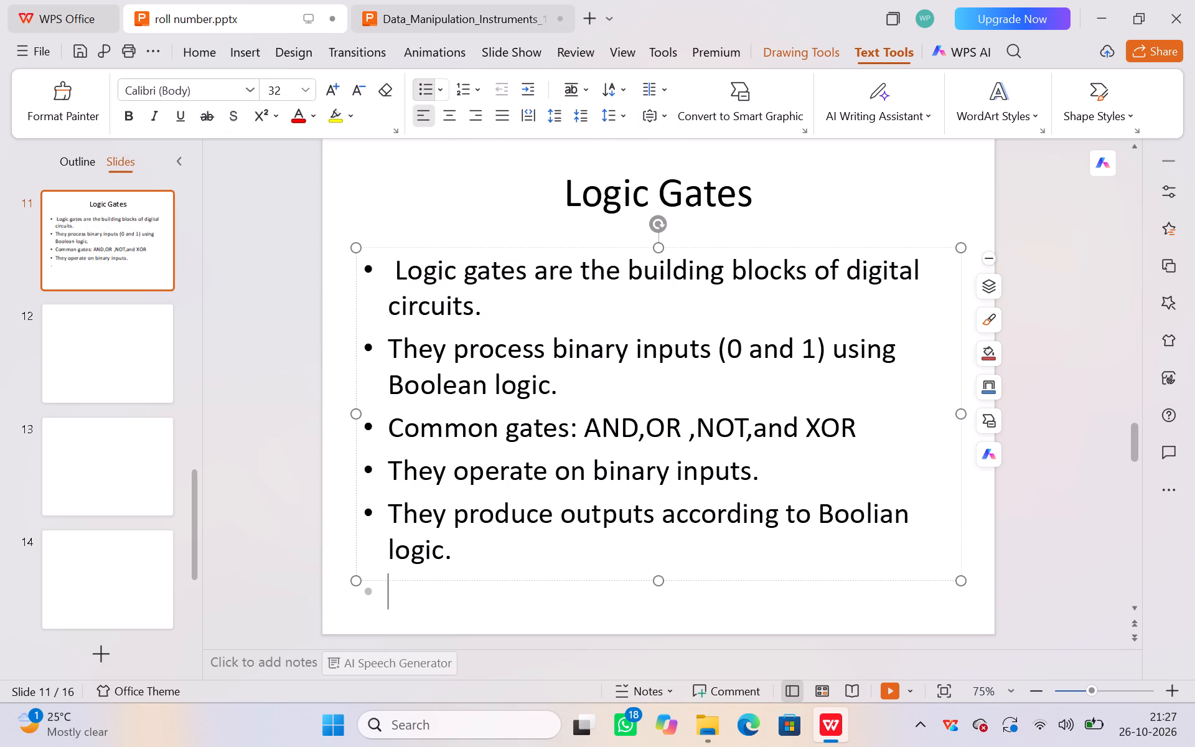
{"action": "key", "text": "BackSpace"}
{"action": "key", "text": "BackSpace"}
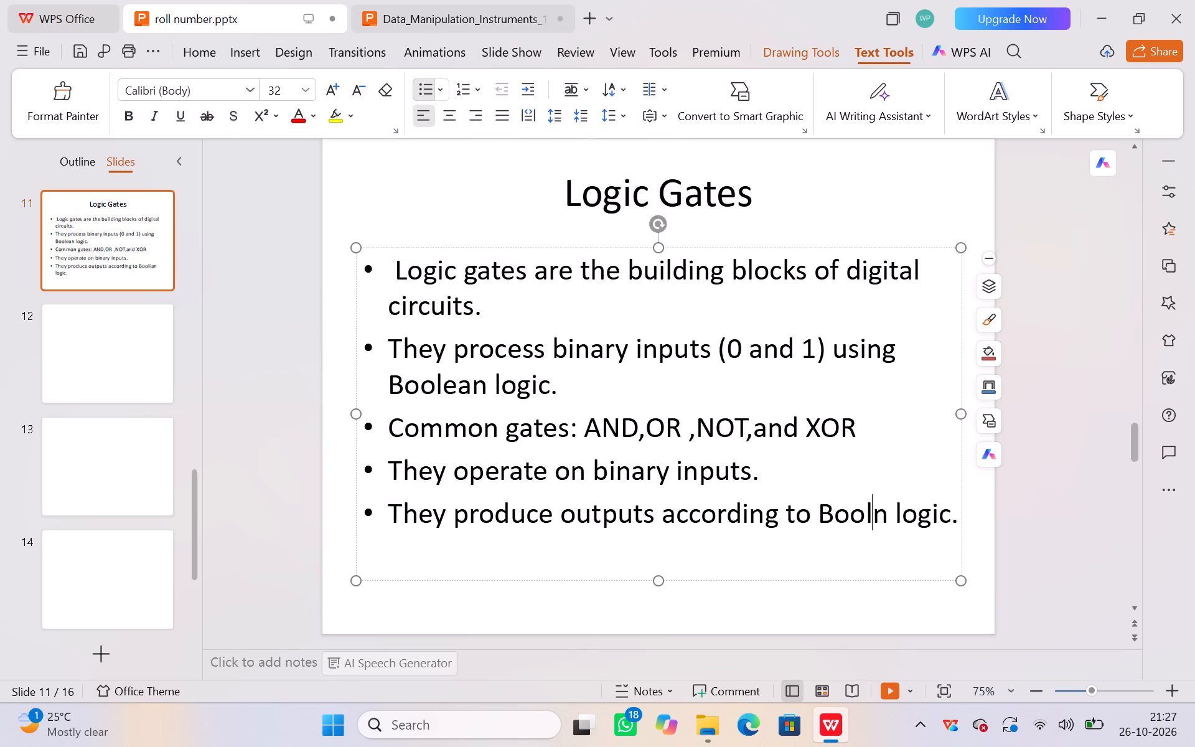
{"action": "type", "text": "ea"}
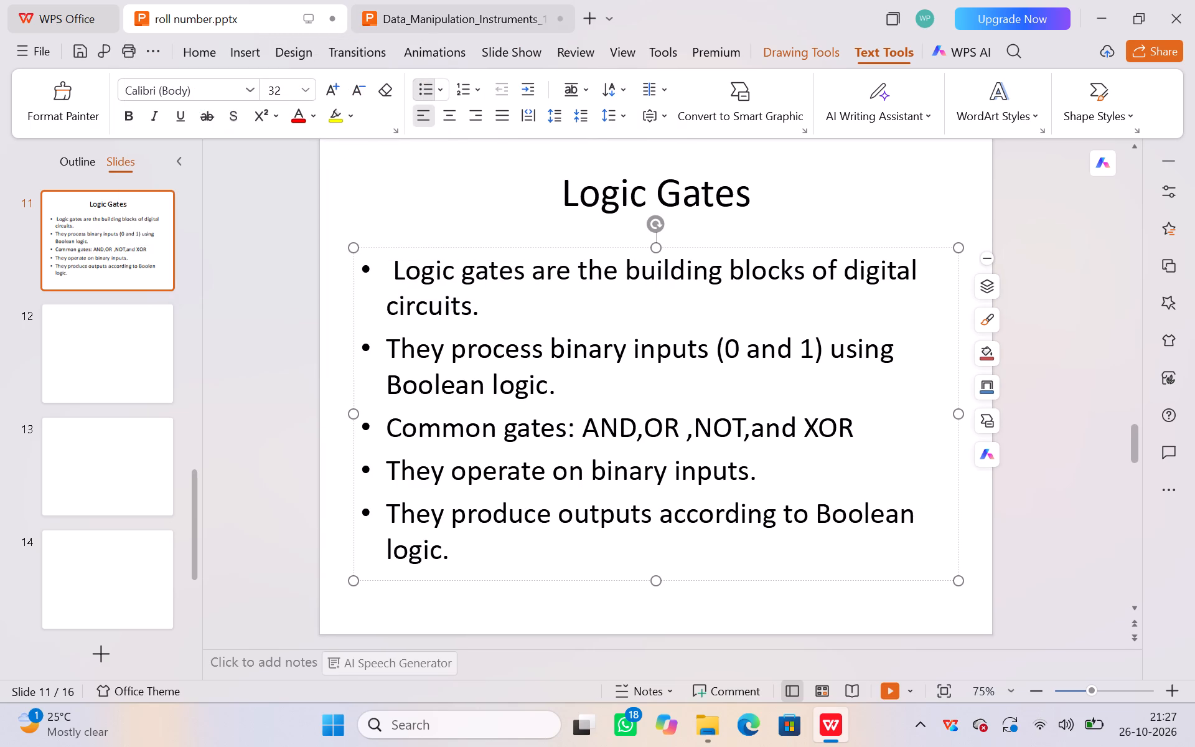
{"action": "left_click", "coordinate": [469, 553]}
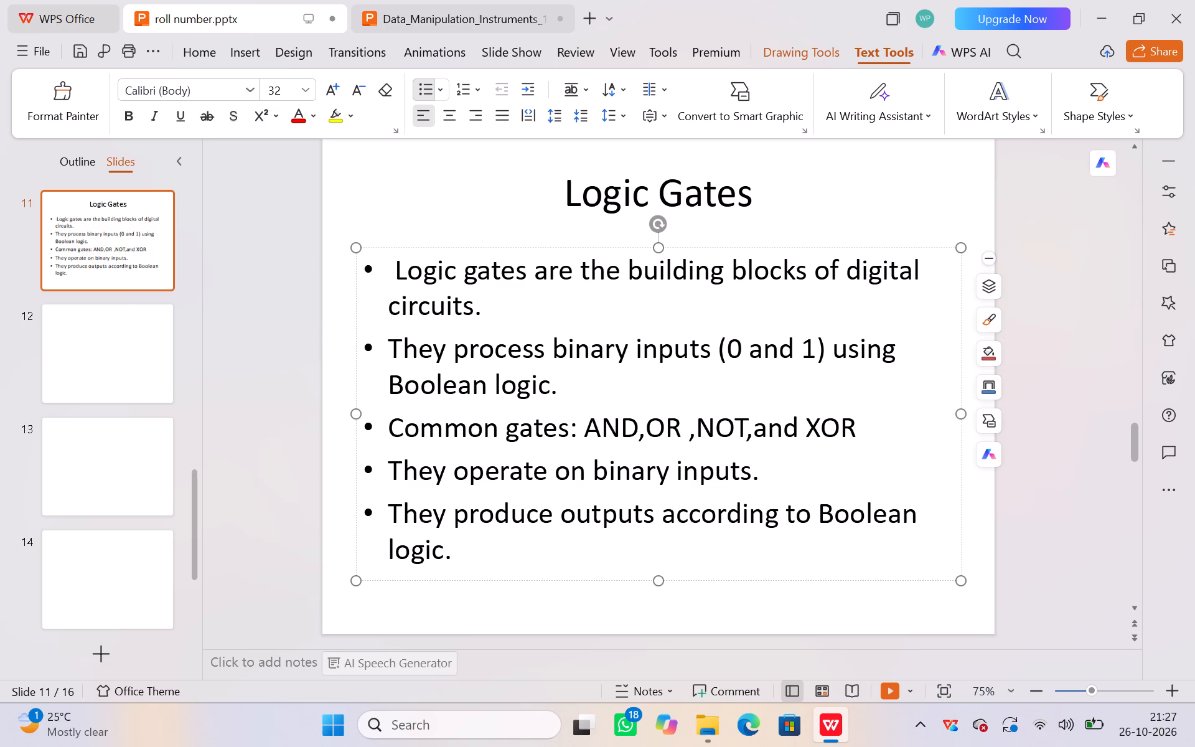
{"action": "key", "text": "Return"}
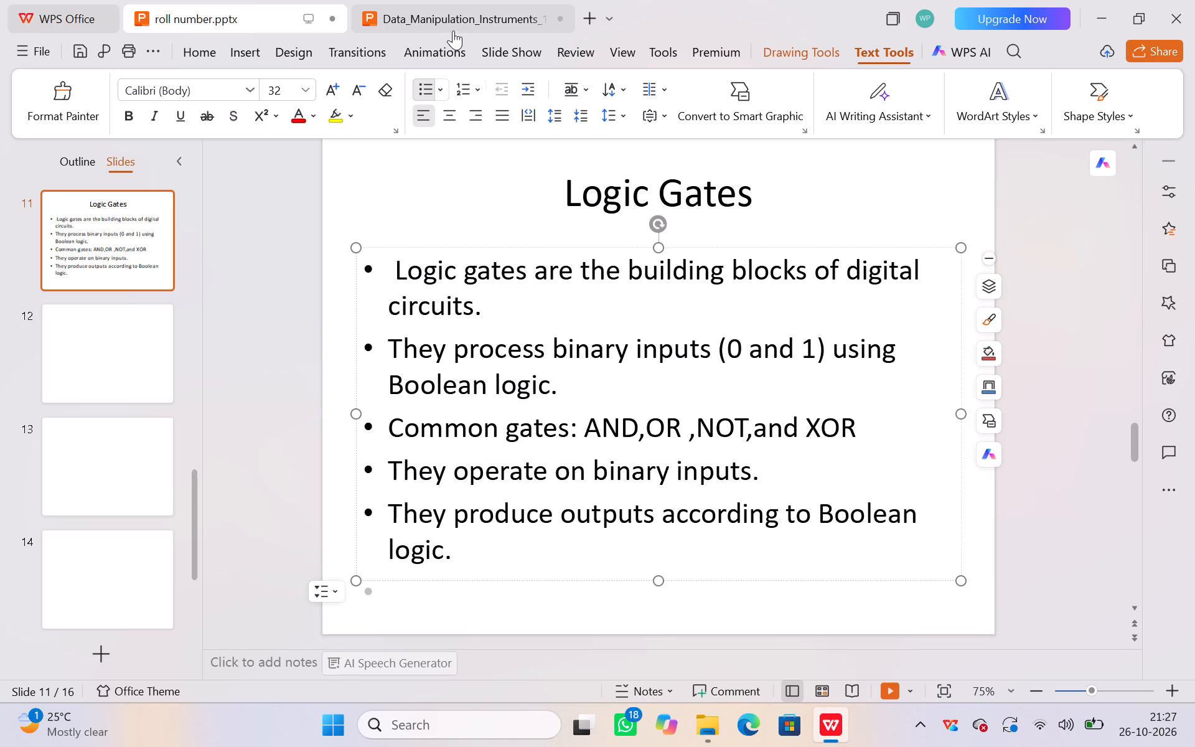
Check the reference and begin the sixth bullet on slide 11 of roll number.pptx with "They are used to construct ".
{"action": "left_click", "coordinate": [461, 18]}
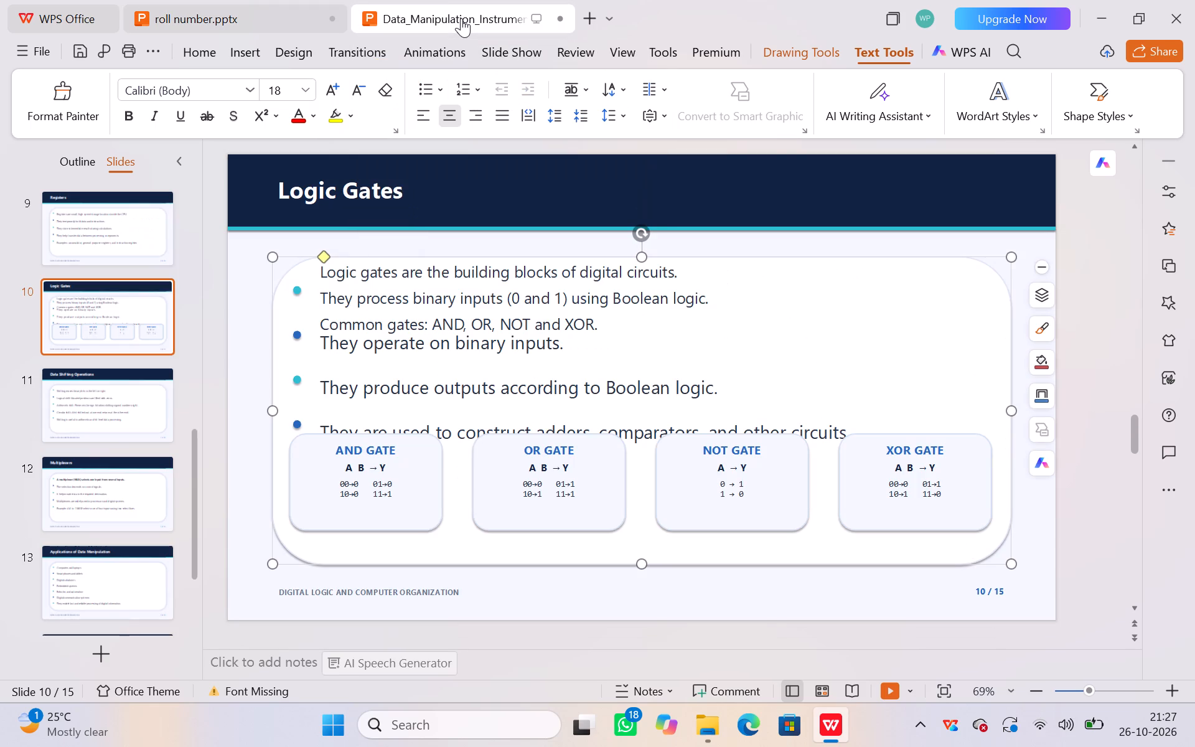
{"action": "left_click", "coordinate": [247, 10]}
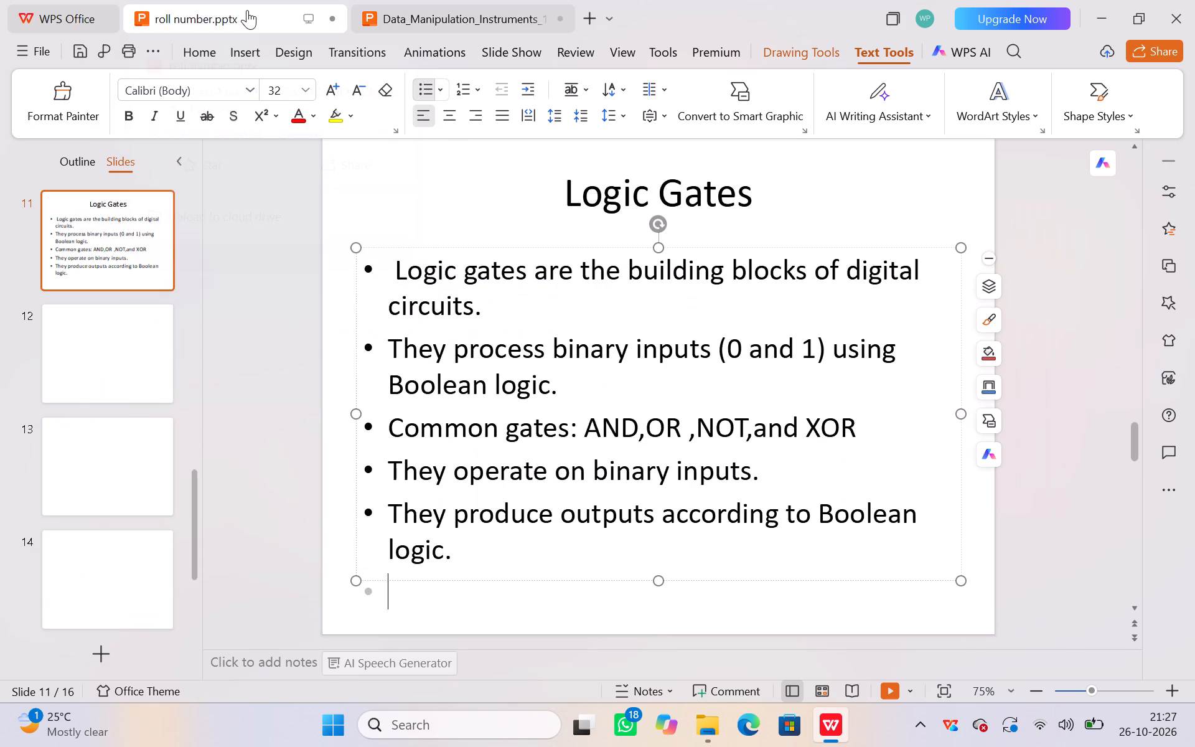
{"action": "left_click", "coordinate": [403, 605]}
{"action": "key", "text": "t"}
{"action": "type", "text": "hey are"}
{"action": "key", "text": "space"}
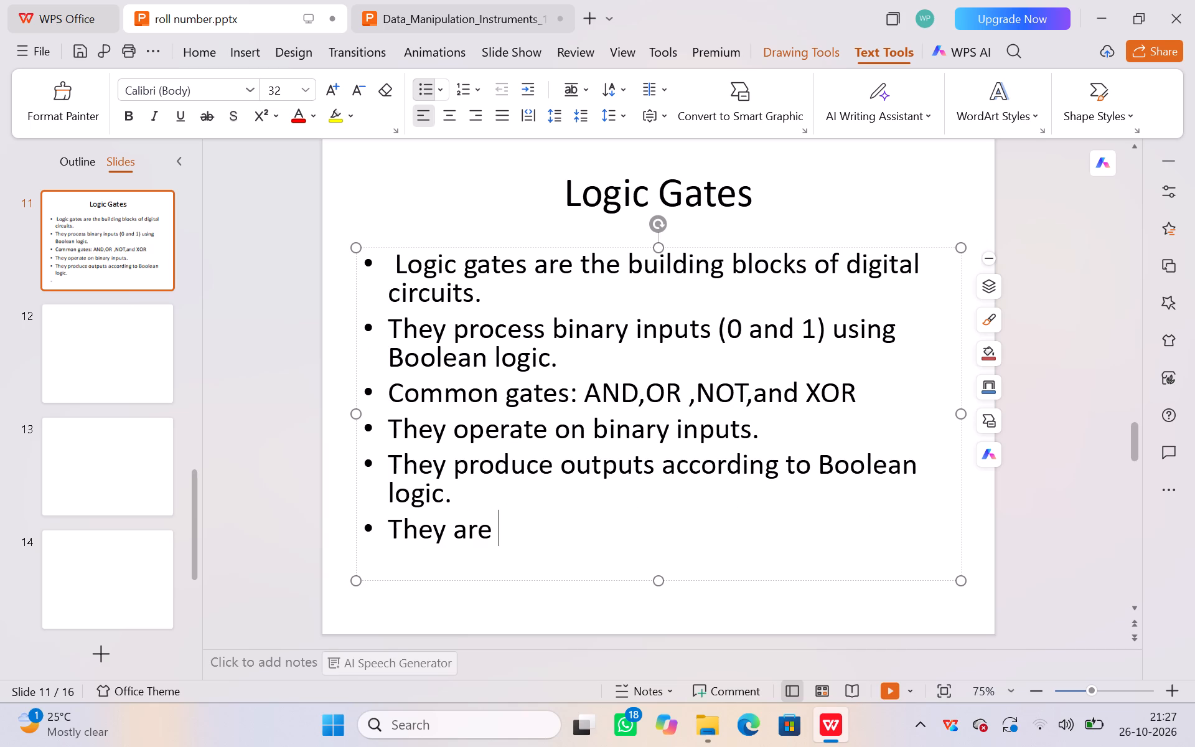
{"action": "type", "text": "used to ci"}
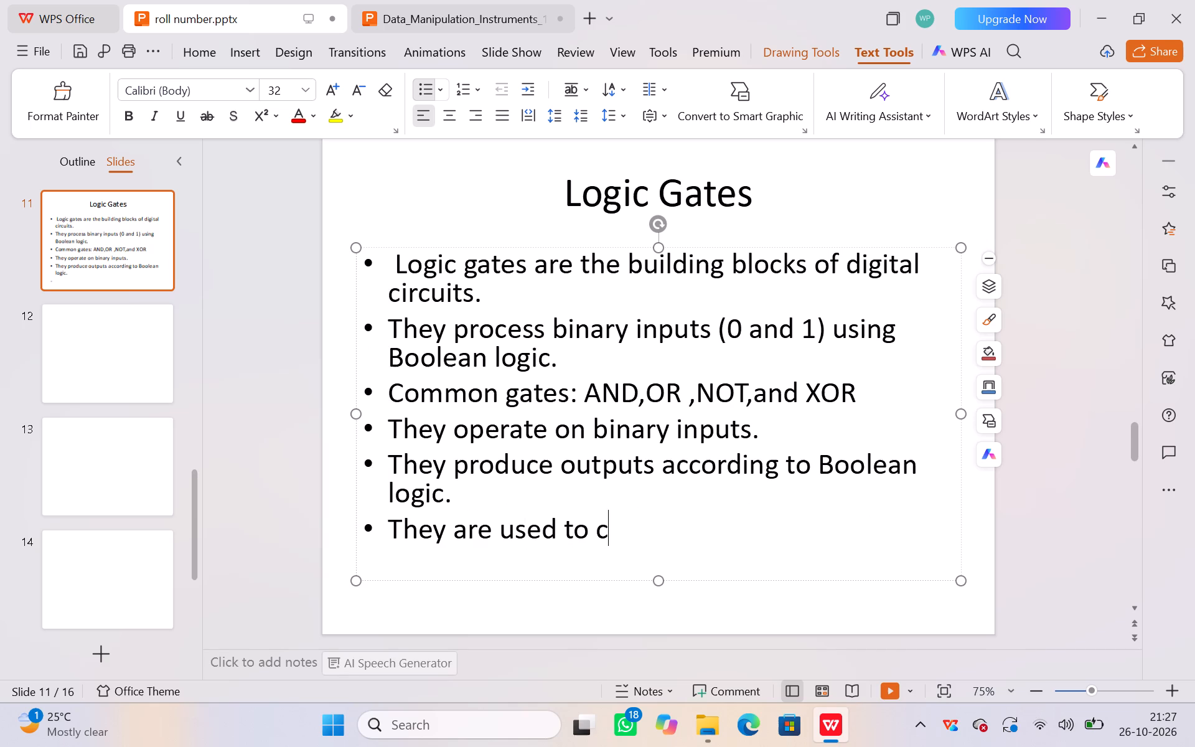
{"action": "key", "text": "BackSpace"}
{"action": "type", "text": "onst"}
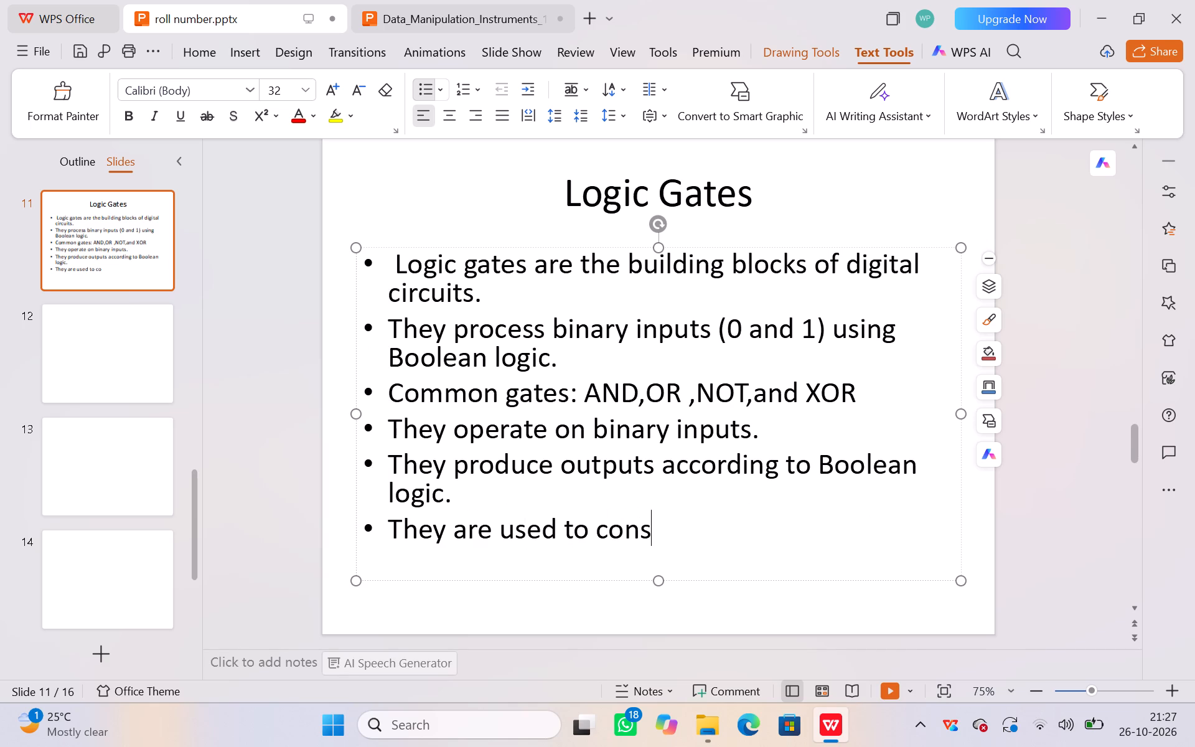
{"action": "type", "text": "ruct"}
{"action": "key", "text": "space"}
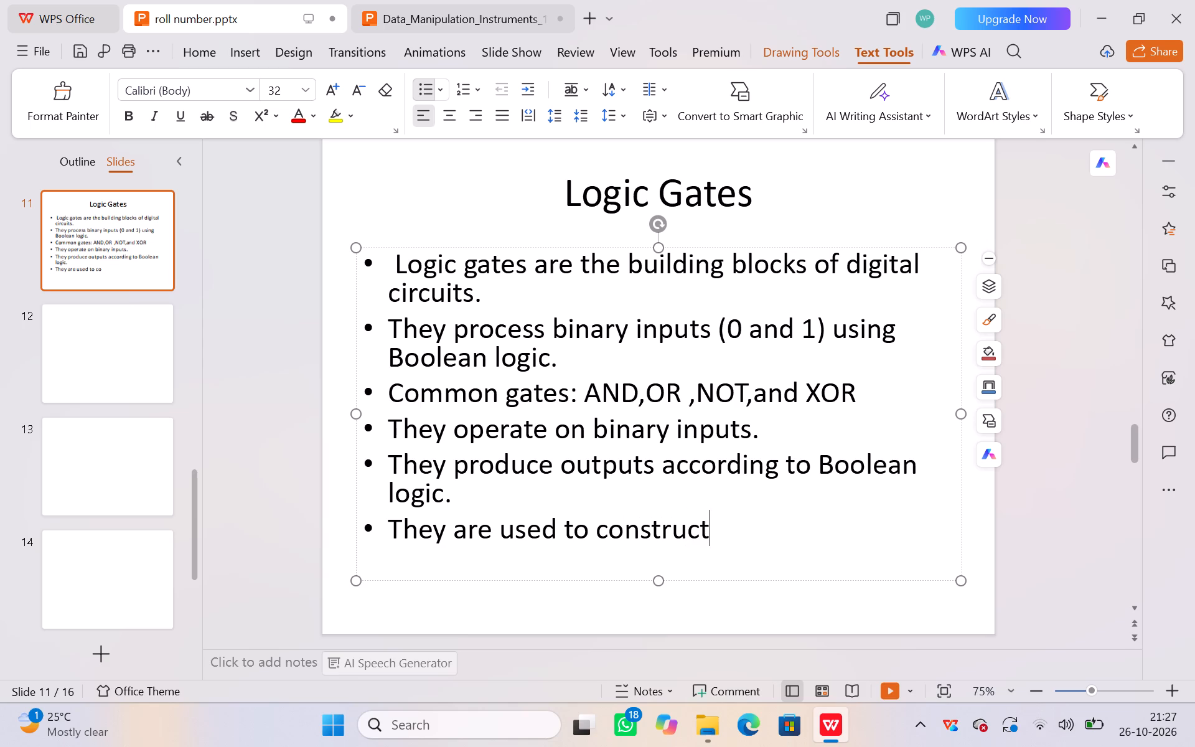
In the reference's Logic Gates slide, nudge the OR GATE box slightly down to uncover the bullet line behind it.
{"action": "left_click", "coordinate": [446, 15]}
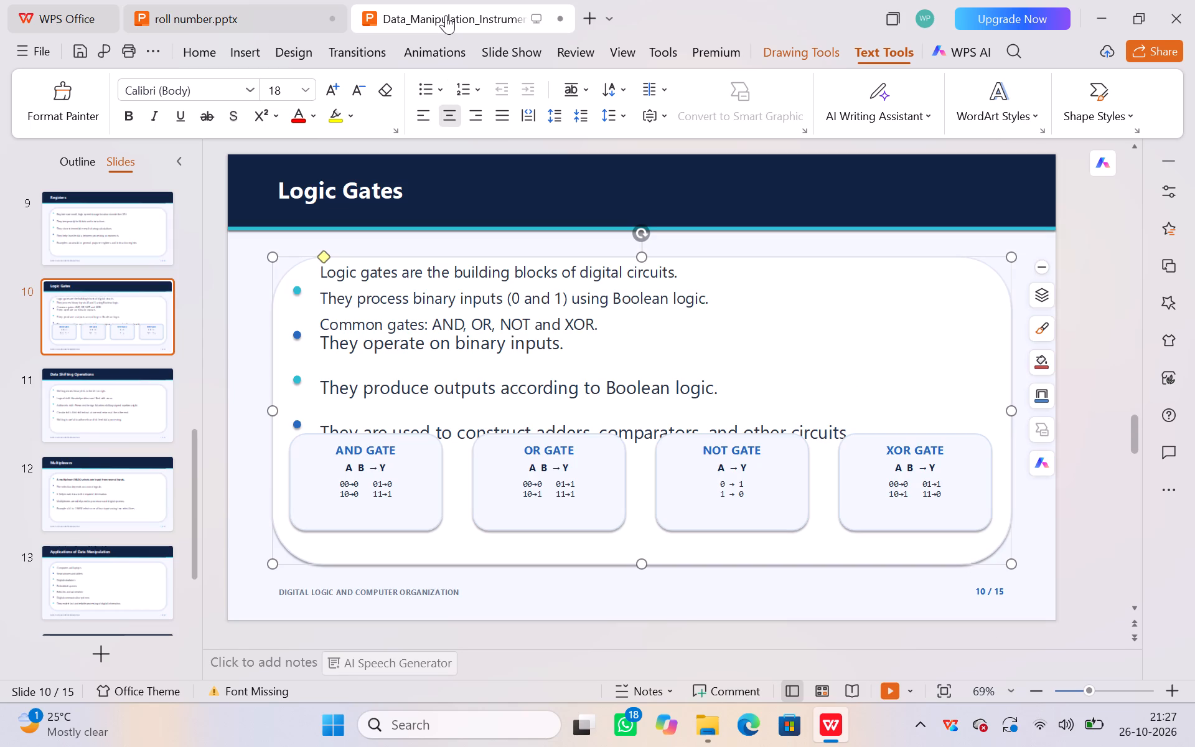
{"action": "left_click", "coordinate": [596, 463]}
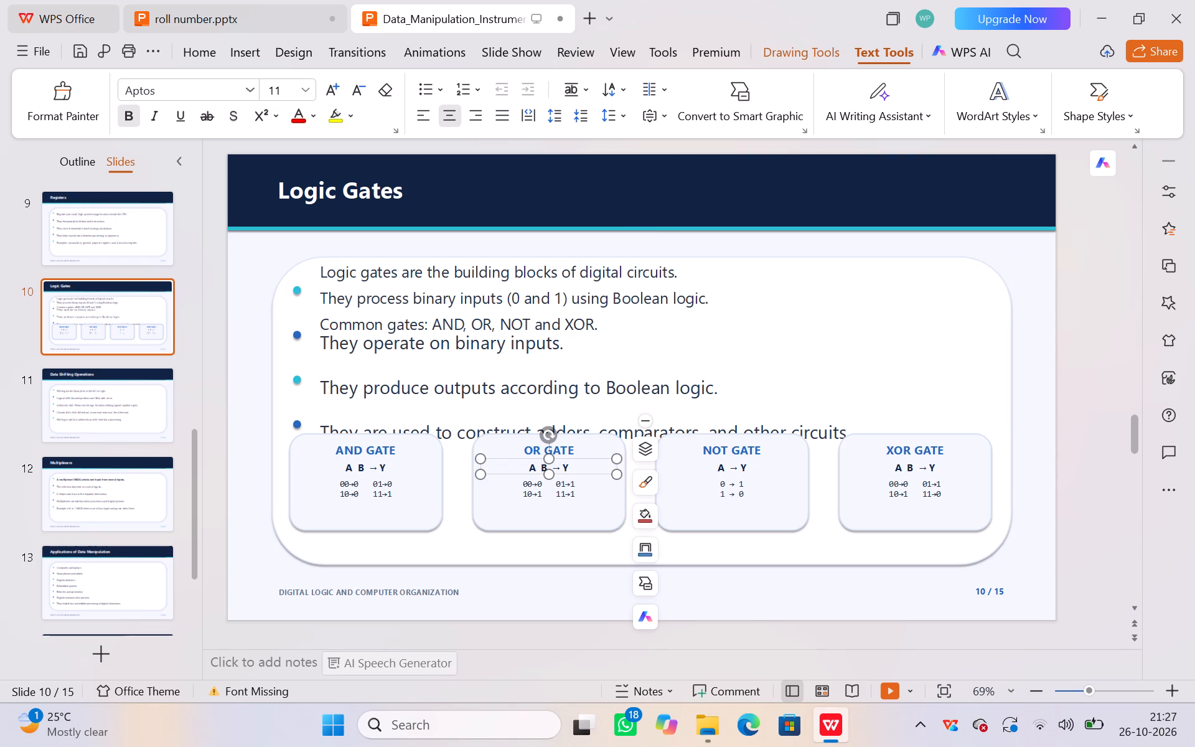
{"action": "left_click", "coordinate": [594, 433]}
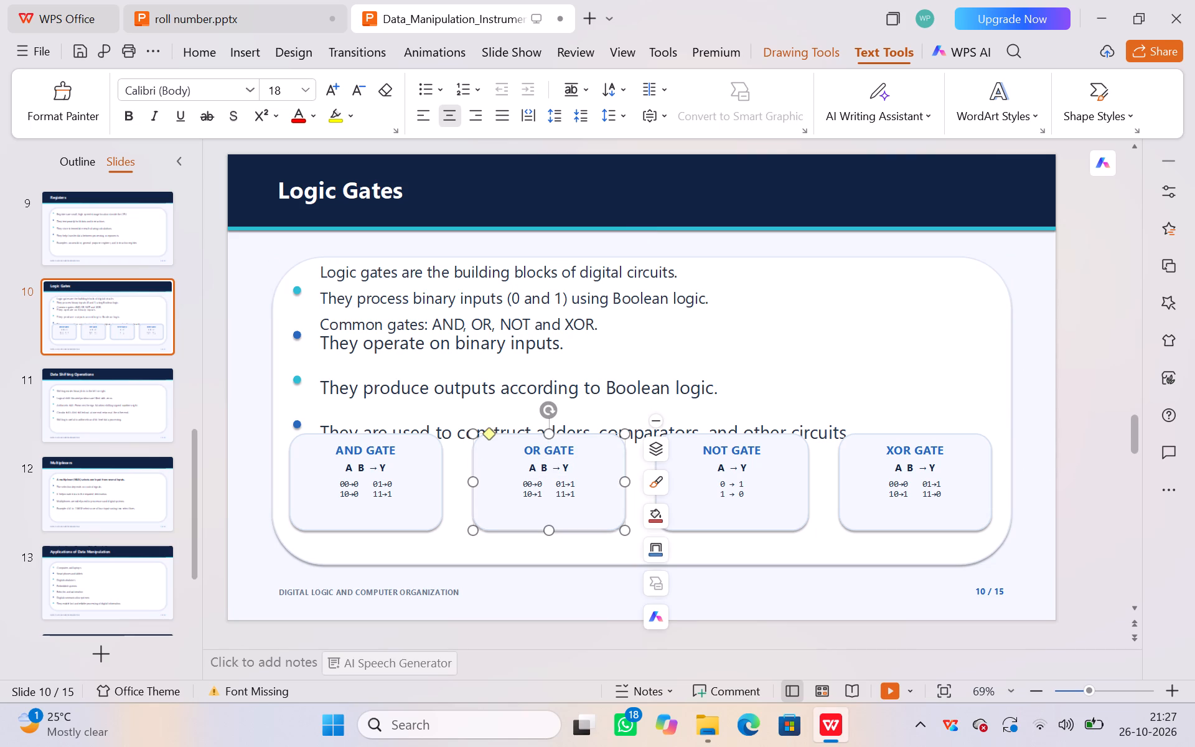
{"action": "key", "text": "Down"}
{"action": "key", "text": "Down"}
{"action": "key", "text": "Down"}
{"action": "key", "text": "Down"}
{"action": "key", "text": "Down"}
{"action": "key", "text": "Down"}
{"action": "key", "text": "Down"}
{"action": "key", "text": "Down"}
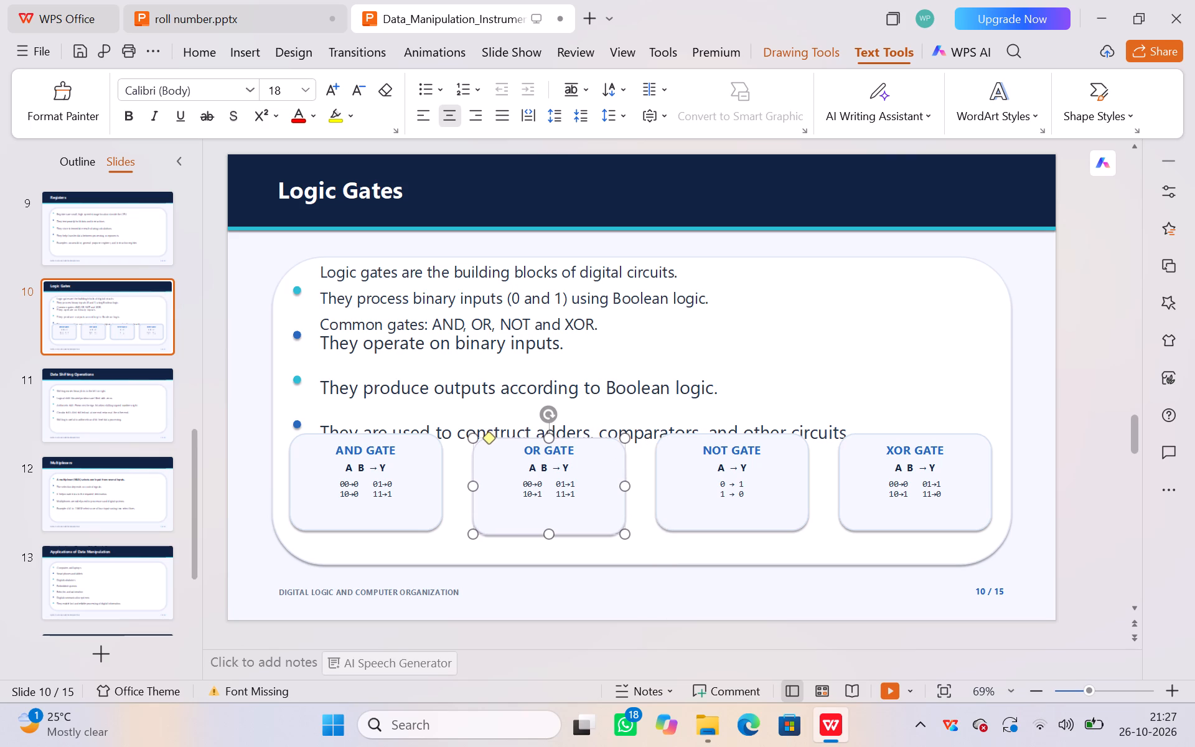
{"action": "key", "text": "Down"}
{"action": "key", "text": "Down"}
{"action": "key", "text": "Down"}
{"action": "key", "text": "Down"}
{"action": "key", "text": "Down"}
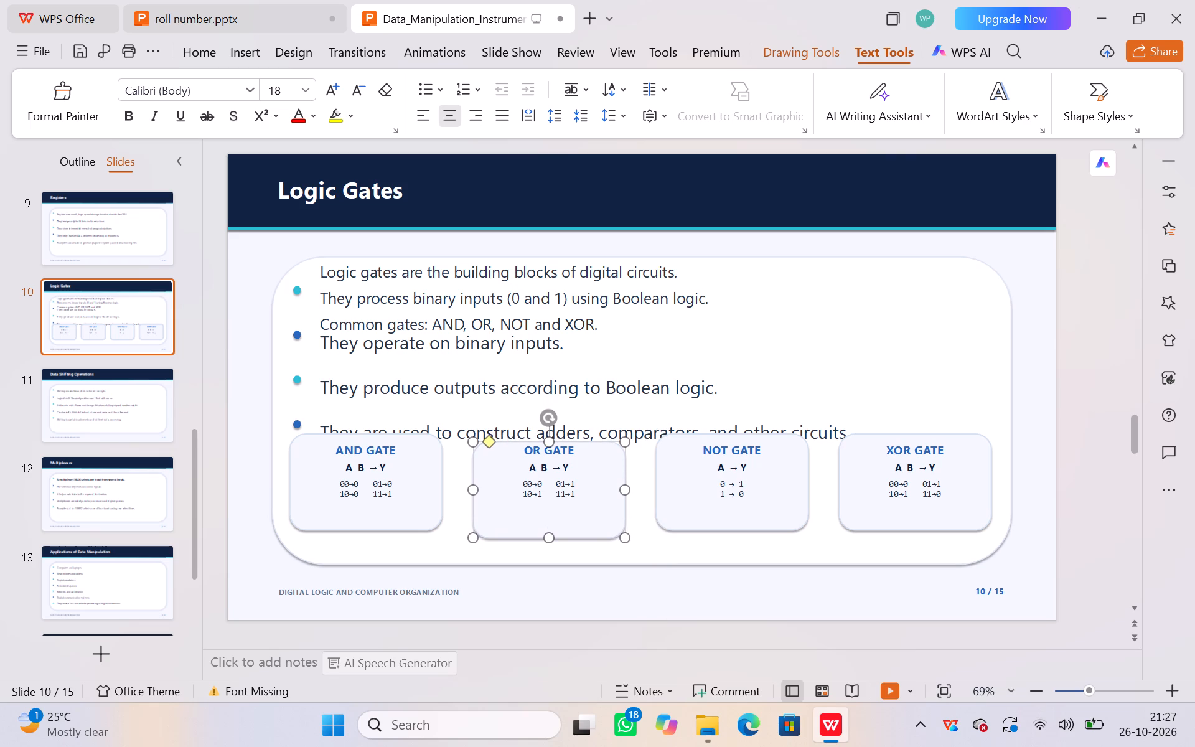
{"action": "key", "text": "Down"}
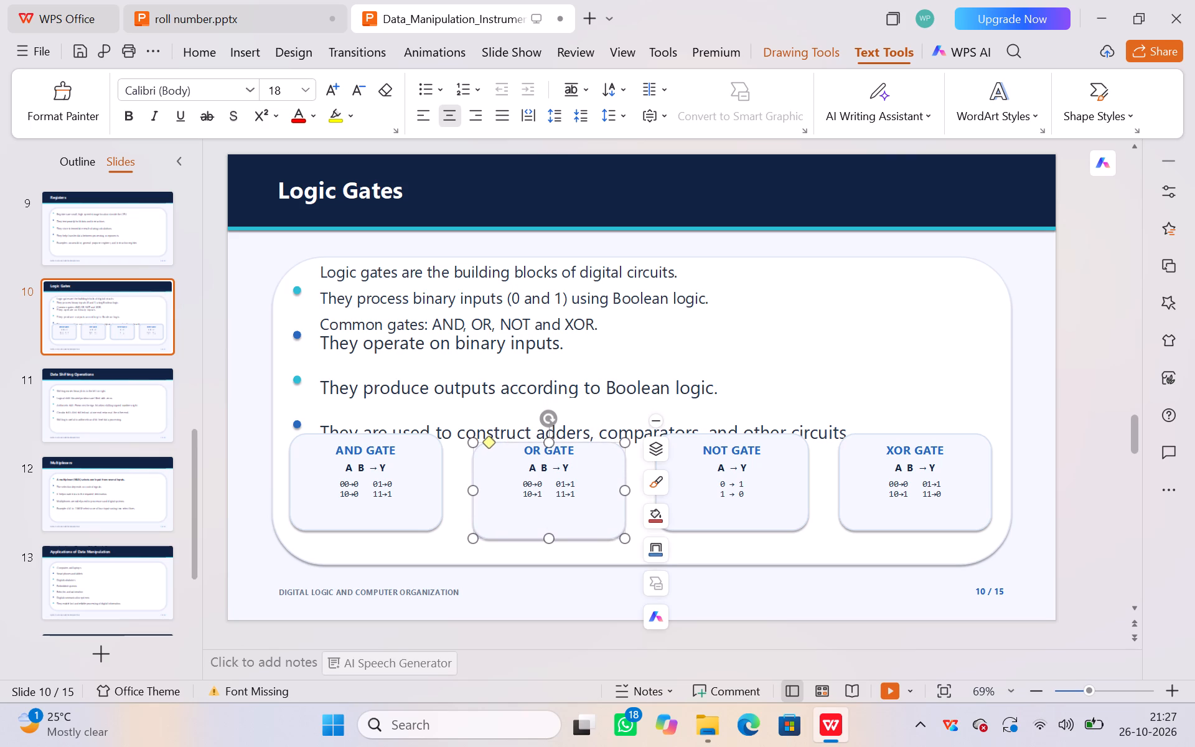
Nudge the AND GATE box down to about the same level as the OR GATE box.
{"action": "left_click", "coordinate": [421, 443]}
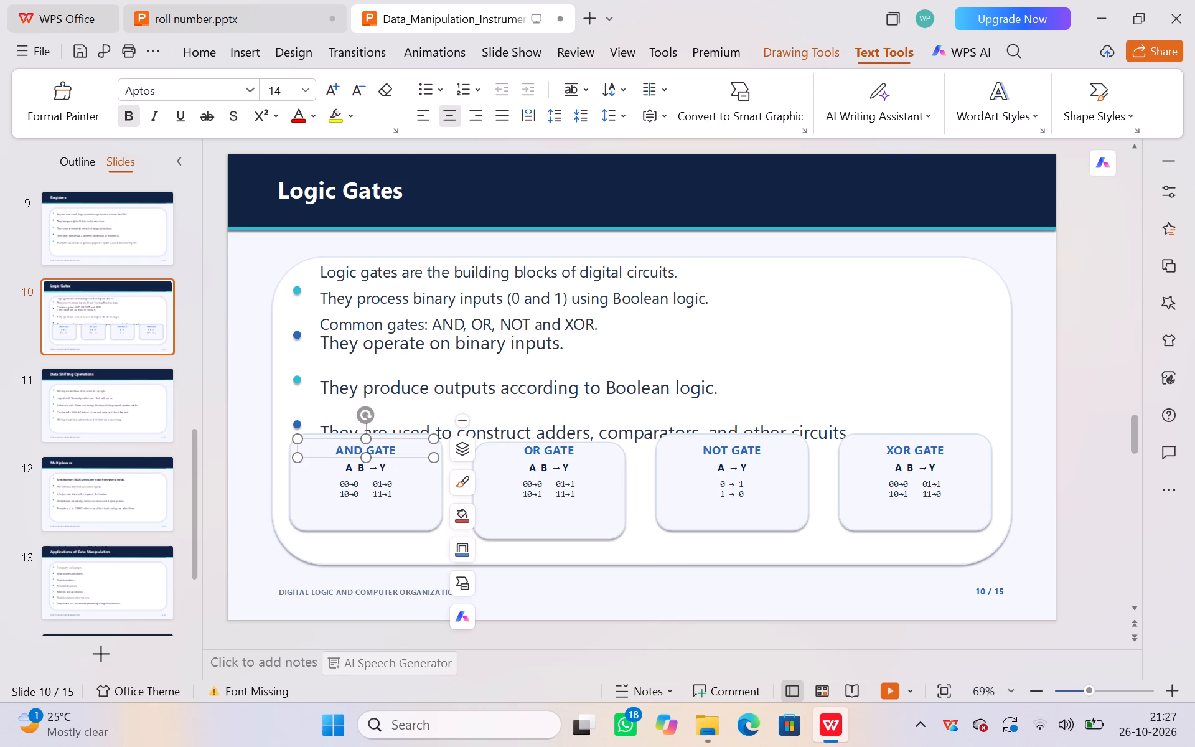
{"action": "left_click", "coordinate": [403, 434]}
{"action": "left_click", "coordinate": [411, 533]}
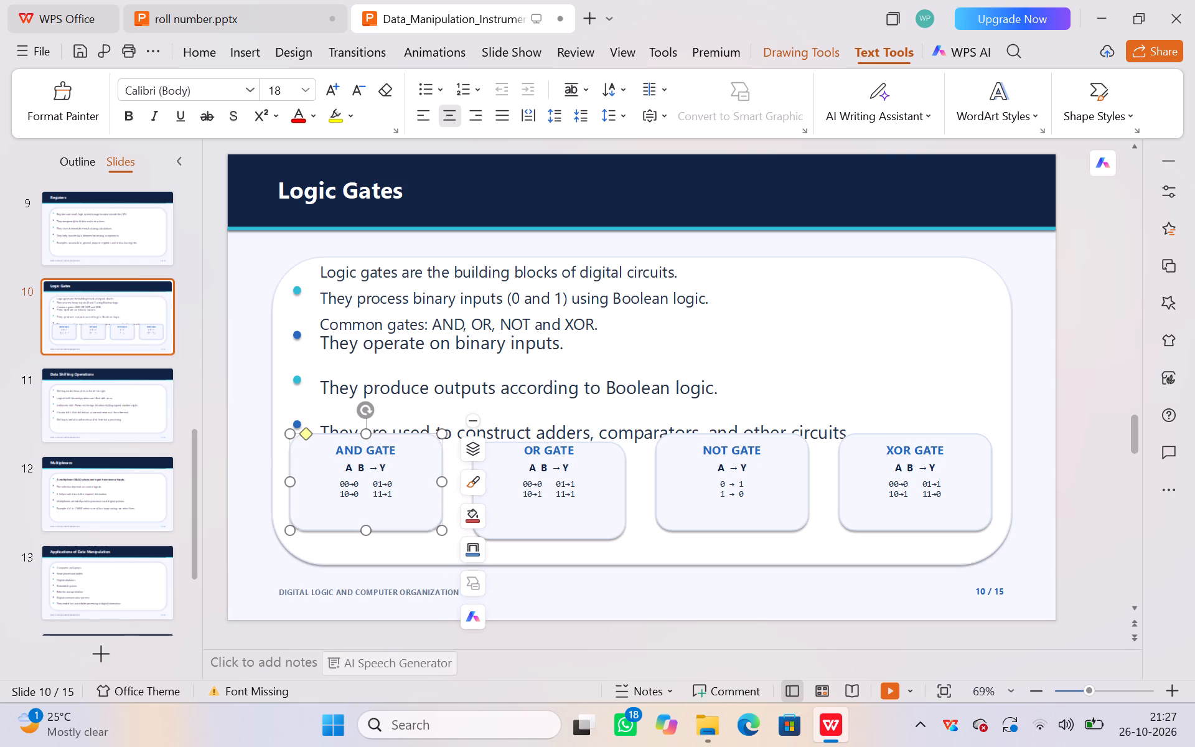
{"action": "key", "text": "Down"}
{"action": "key", "text": "Down"}
{"action": "key", "text": "Down"}
{"action": "key", "text": "Down"}
{"action": "key", "text": "Down"}
{"action": "key", "text": "Down"}
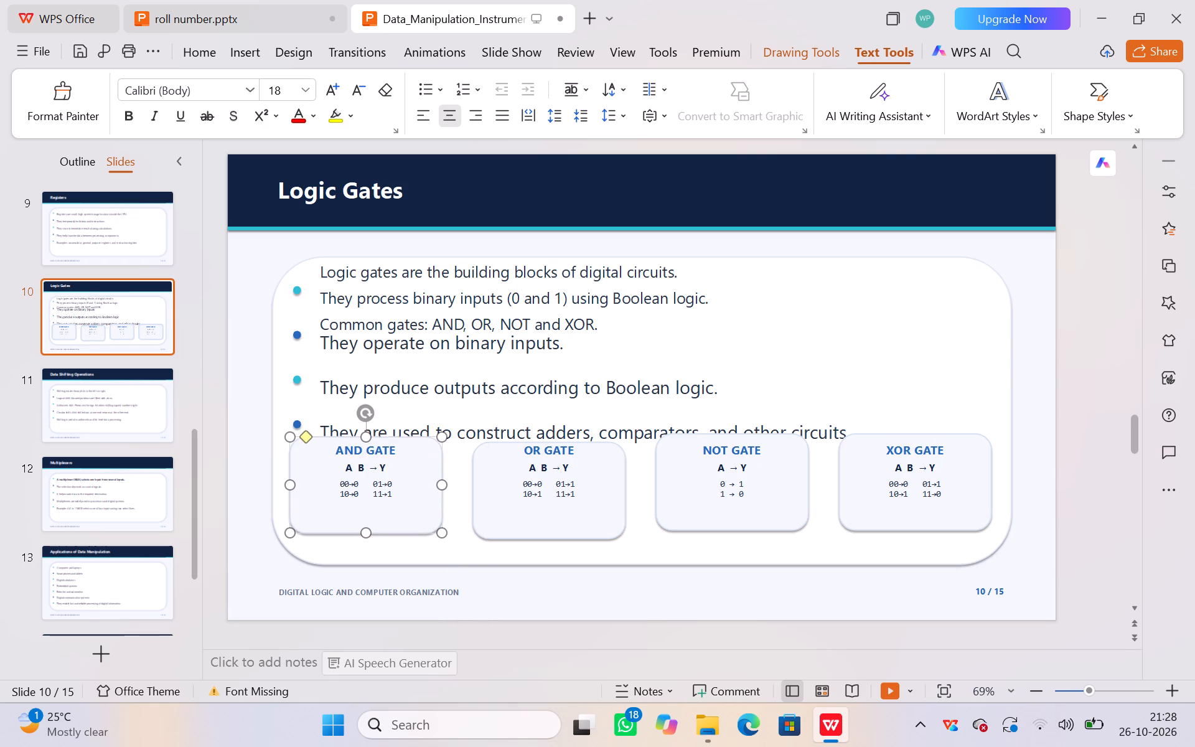
{"action": "key", "text": "Down"}
{"action": "key", "text": "Down"}
{"action": "key", "text": "Down"}
{"action": "key", "text": "Down"}
{"action": "key", "text": "Down"}
{"action": "key", "text": "Down"}
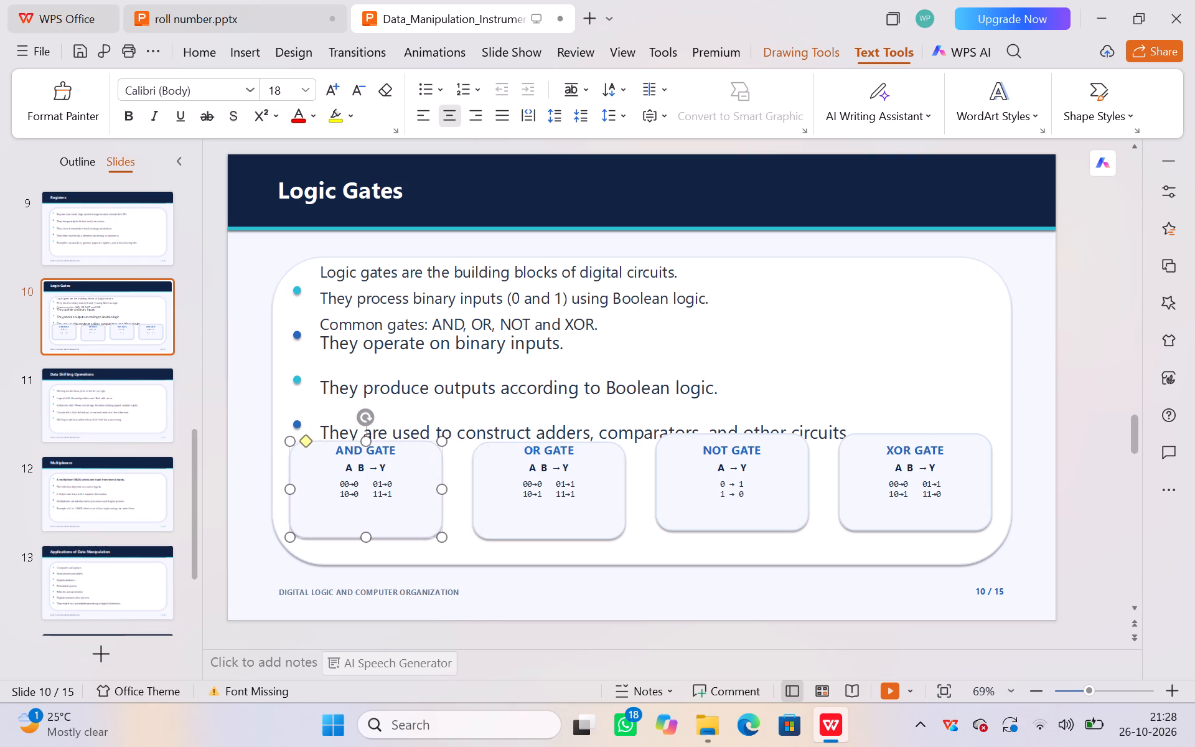
Nudge the NOT GATE box down to about the same level as the AND and OR boxes.
{"action": "left_click", "coordinate": [741, 528]}
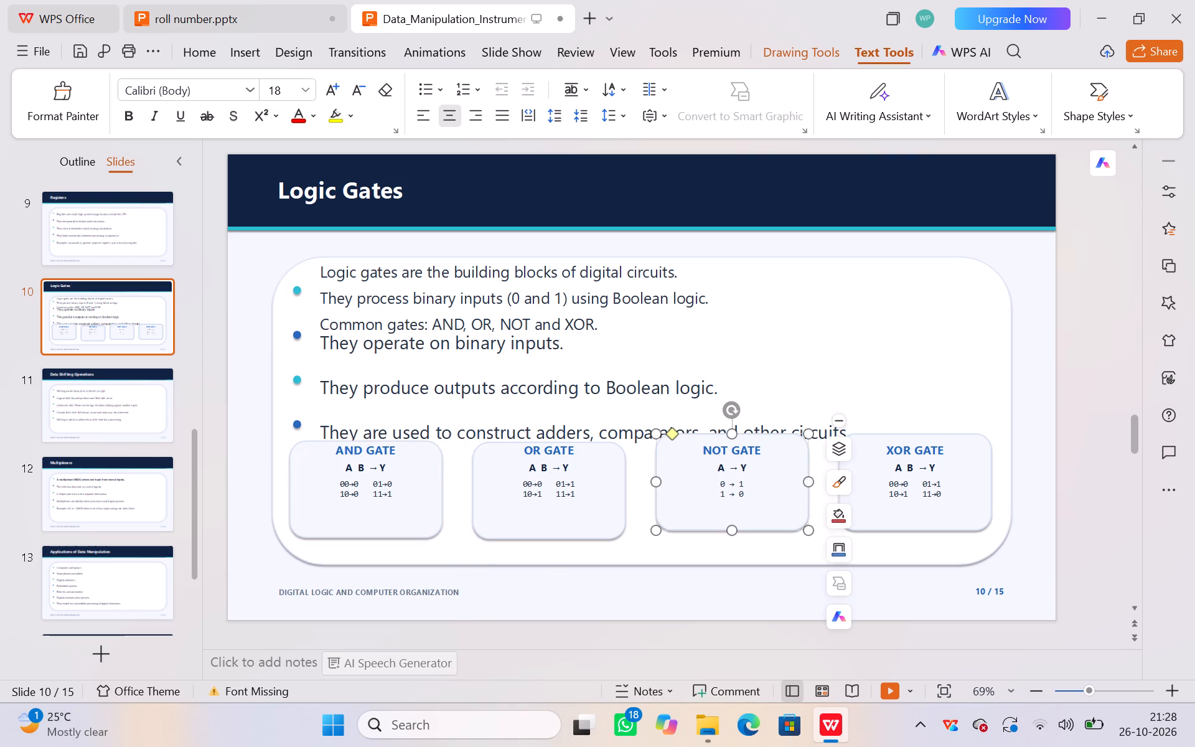
{"action": "key", "text": "Down"}
{"action": "key", "text": "Down"}
{"action": "key", "text": "Down"}
{"action": "key", "text": "Down"}
{"action": "key", "text": "Down"}
{"action": "key", "text": "Down"}
{"action": "key", "text": "Down"}
{"action": "key", "text": "Down"}
{"action": "key", "text": "Down"}
{"action": "key", "text": "Down"}
{"action": "key", "text": "Down"}
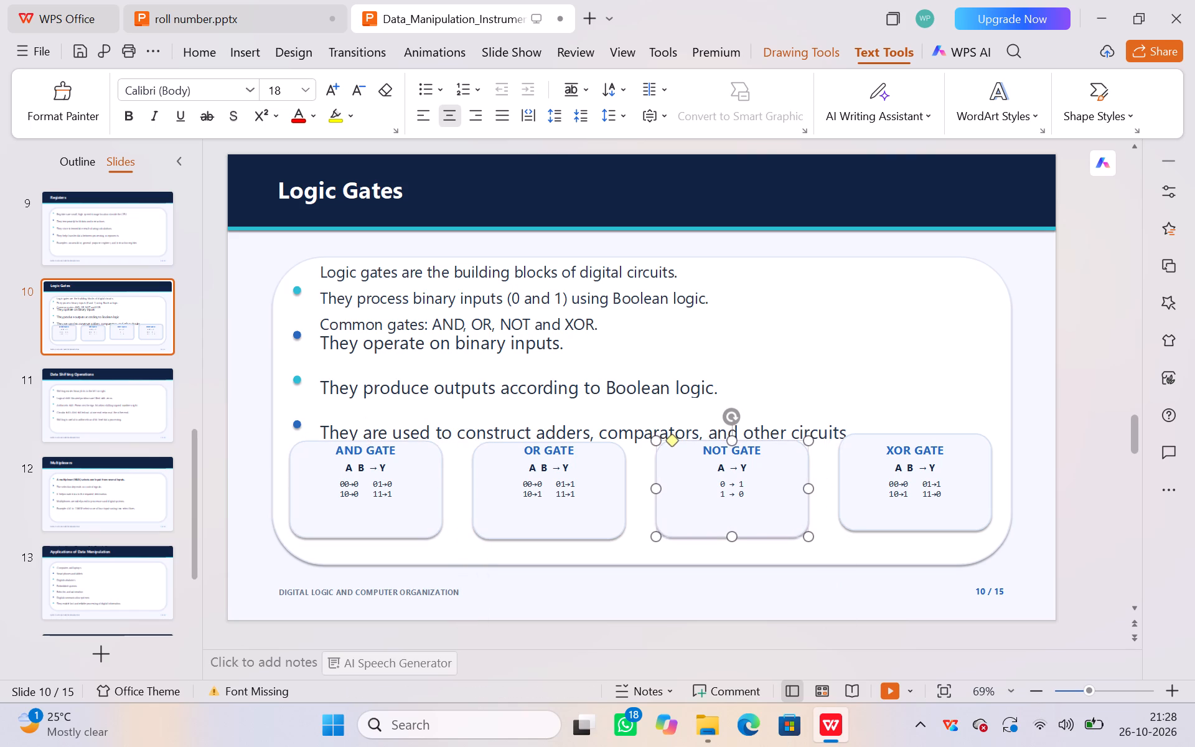
{"action": "key", "text": "Down"}
{"action": "key", "text": "Down"}
{"action": "key", "text": "Down"}
{"action": "key", "text": "Down"}
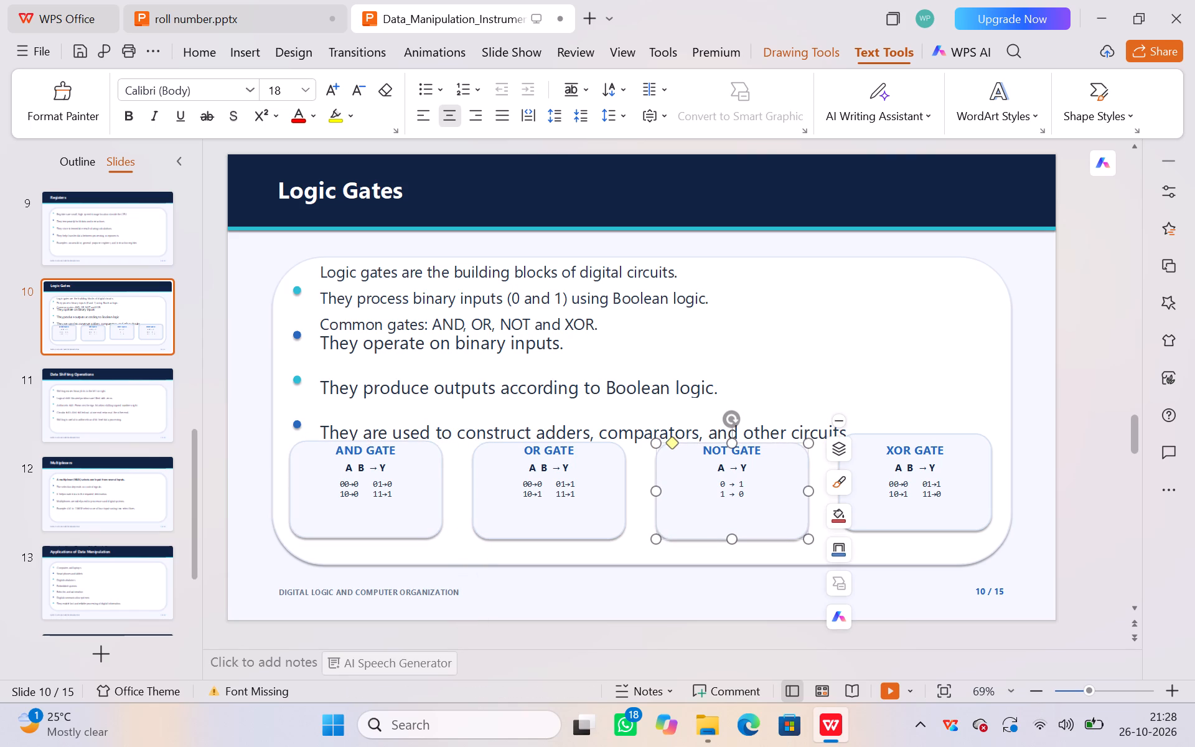
Nudge the XOR GATE box slightly down to uncover the end of the bullet line, leaving it deselected.
{"action": "left_click", "coordinate": [913, 535]}
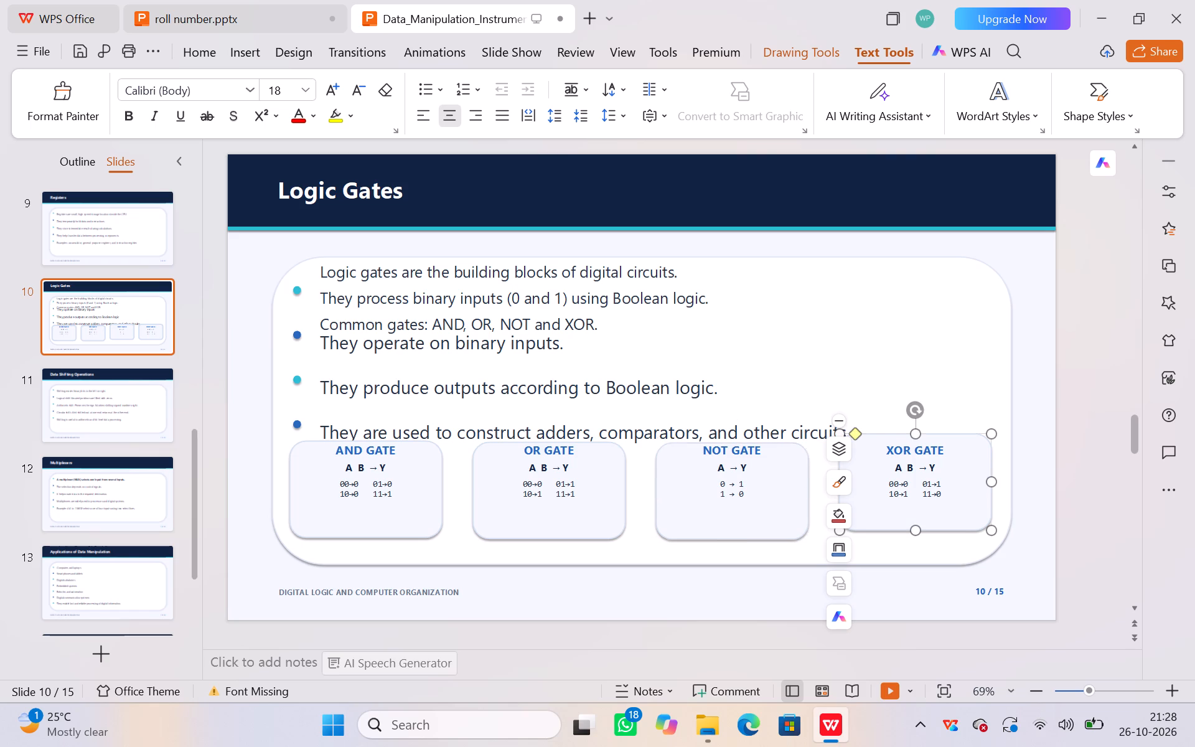
{"action": "key", "text": "Down"}
{"action": "key", "text": "Down"}
{"action": "key", "text": "Down"}
{"action": "key", "text": "Down"}
{"action": "key", "text": "Down"}
{"action": "key", "text": "Down"}
{"action": "key", "text": "Down"}
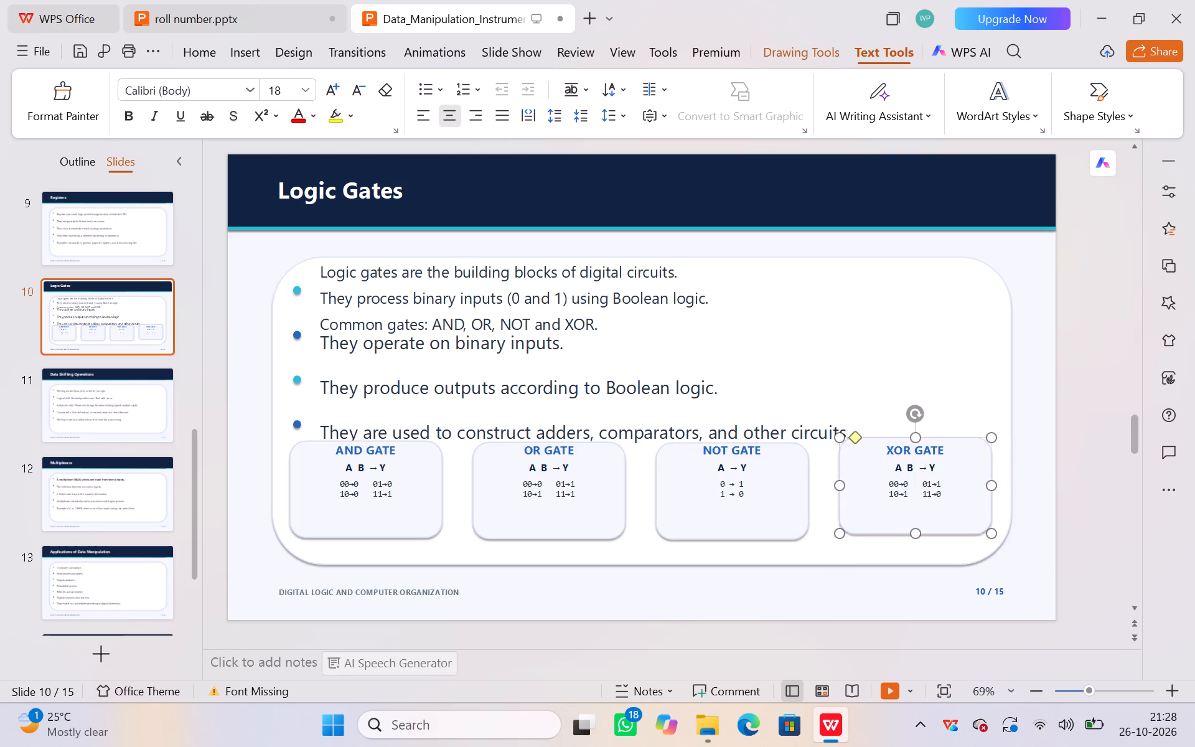
{"action": "key", "text": "Down"}
{"action": "key", "text": "Down"}
{"action": "key", "text": "Down"}
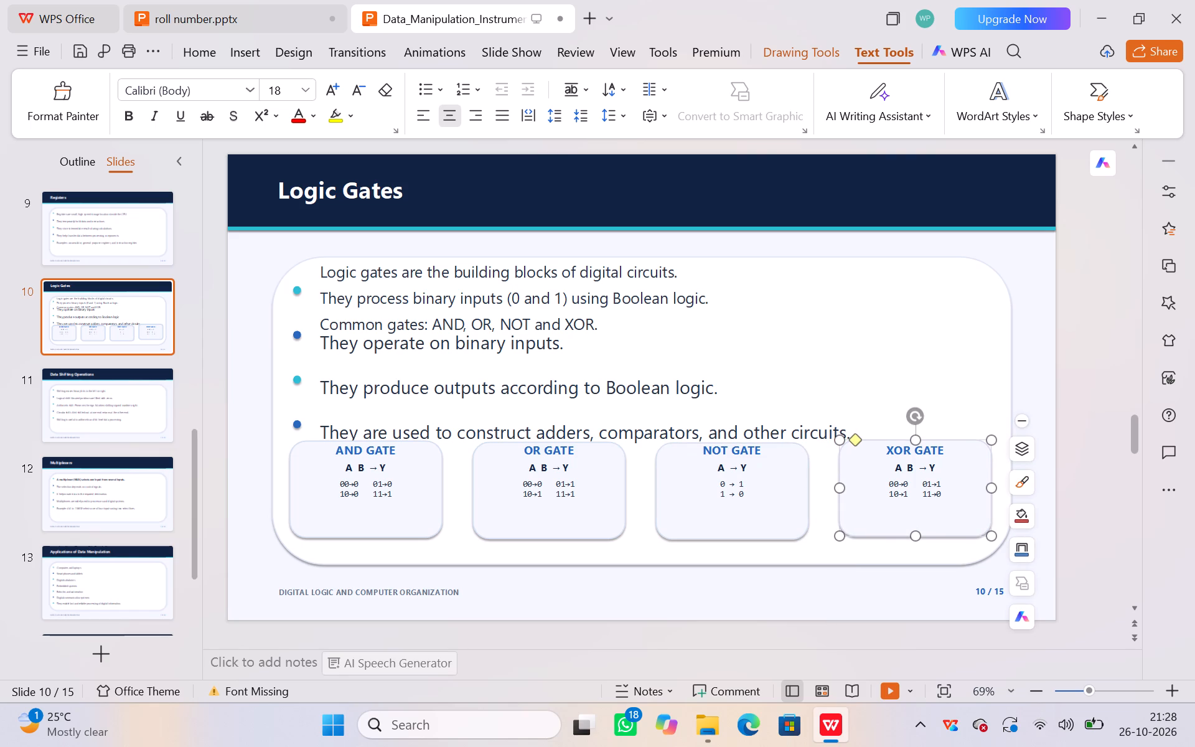
{"action": "left_click", "coordinate": [770, 391]}
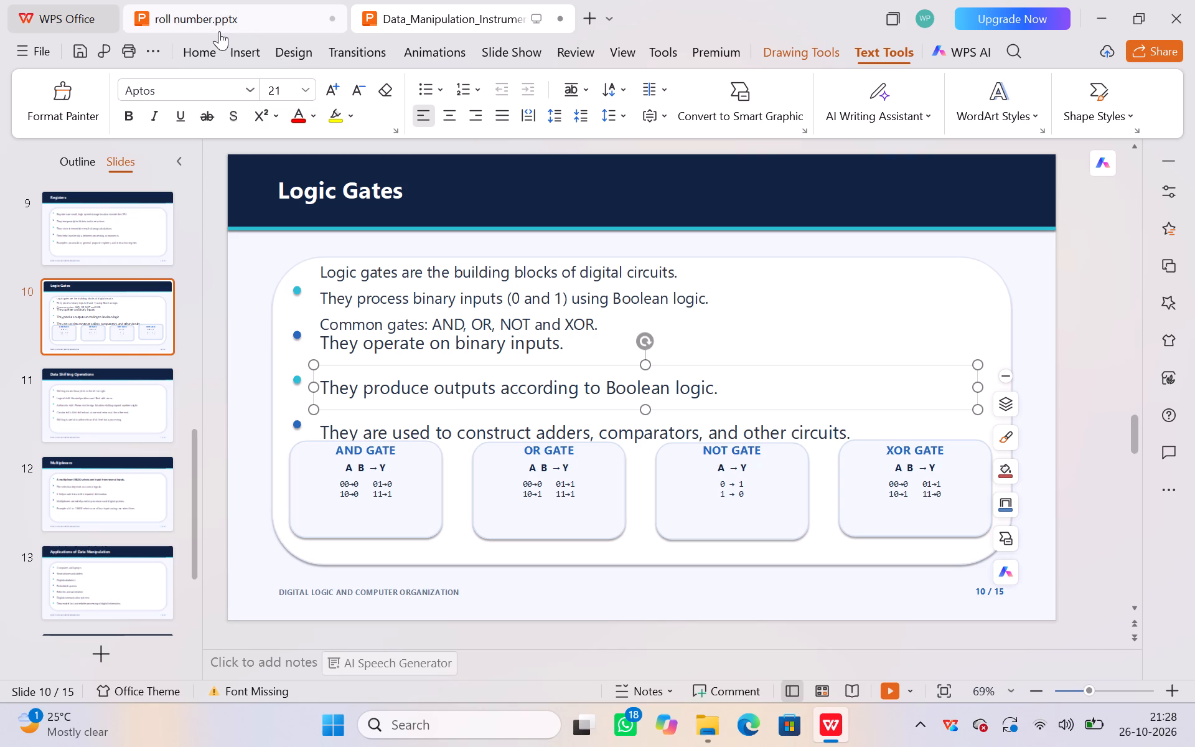
Complete slide 11's sixth bullet in roll number.pptx with "adders,comparators,and other circuits.", start a new line below it, and recheck the reference.
{"action": "left_click", "coordinate": [234, 12]}
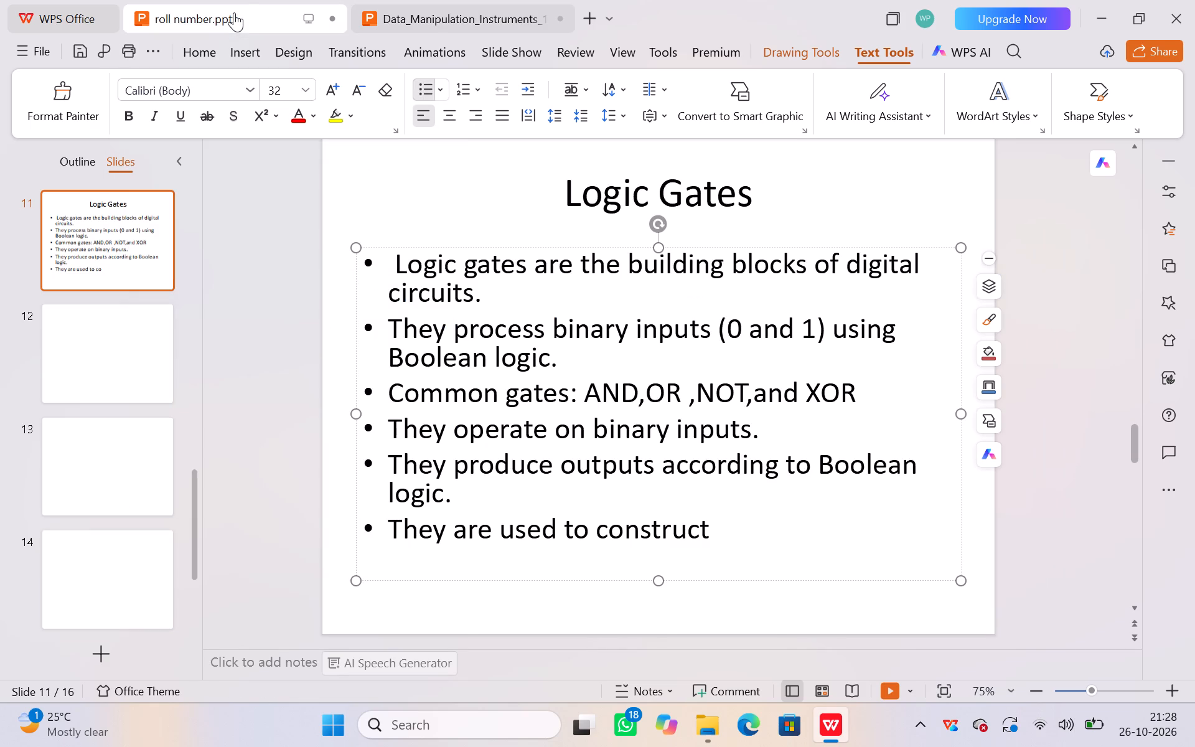
{"action": "type", "text": "adders"}
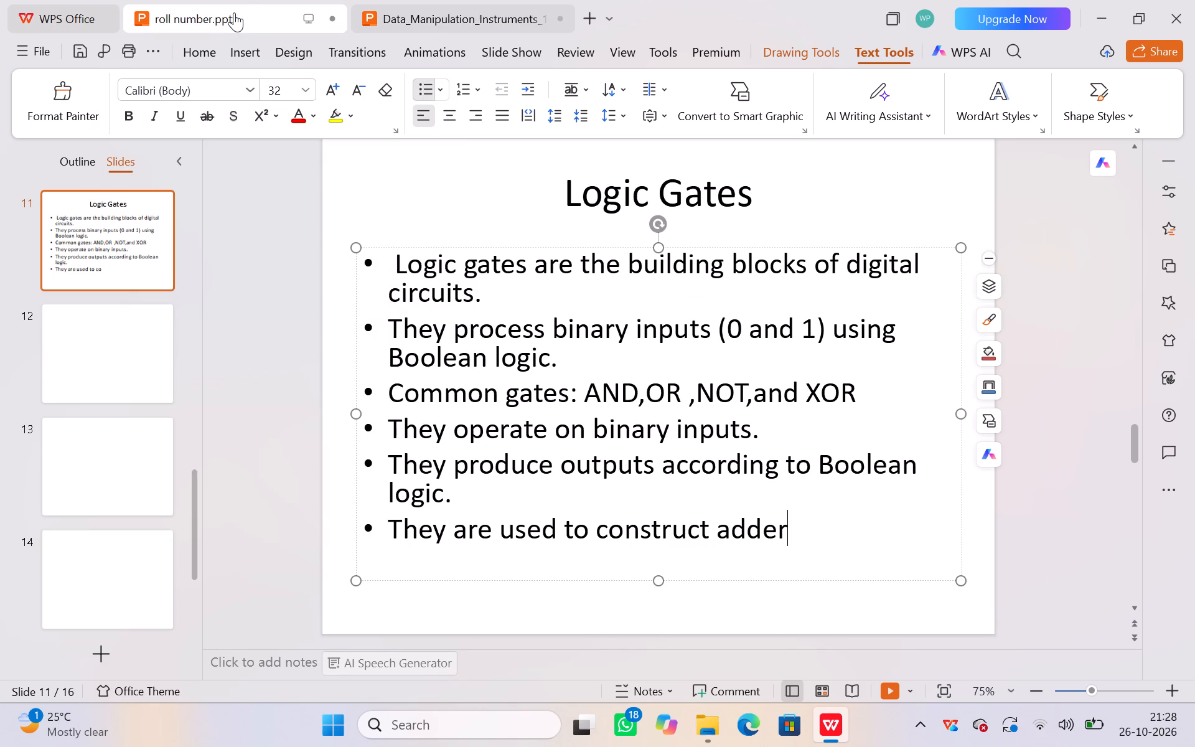
{"action": "type", "text": ",comp"}
{"action": "type", "text": "arators"}
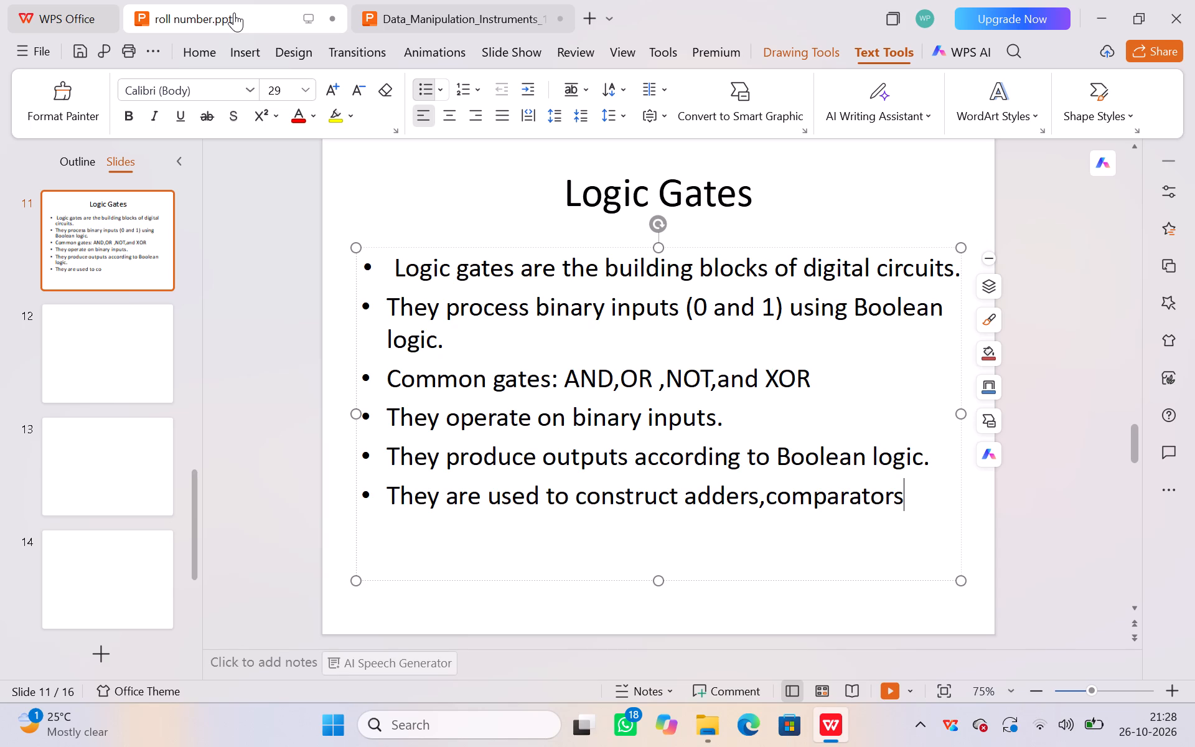
{"action": "type", "text": ",and"}
{"action": "key", "text": "space"}
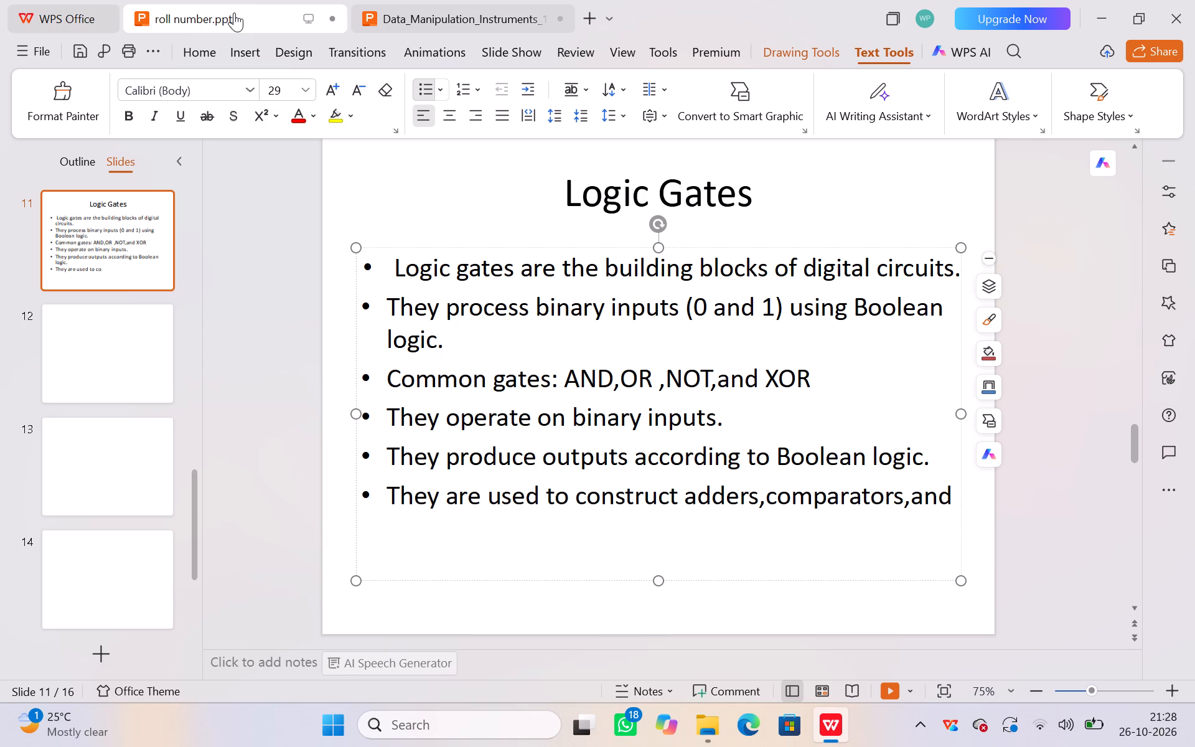
{"action": "left_click", "coordinate": [421, 15]}
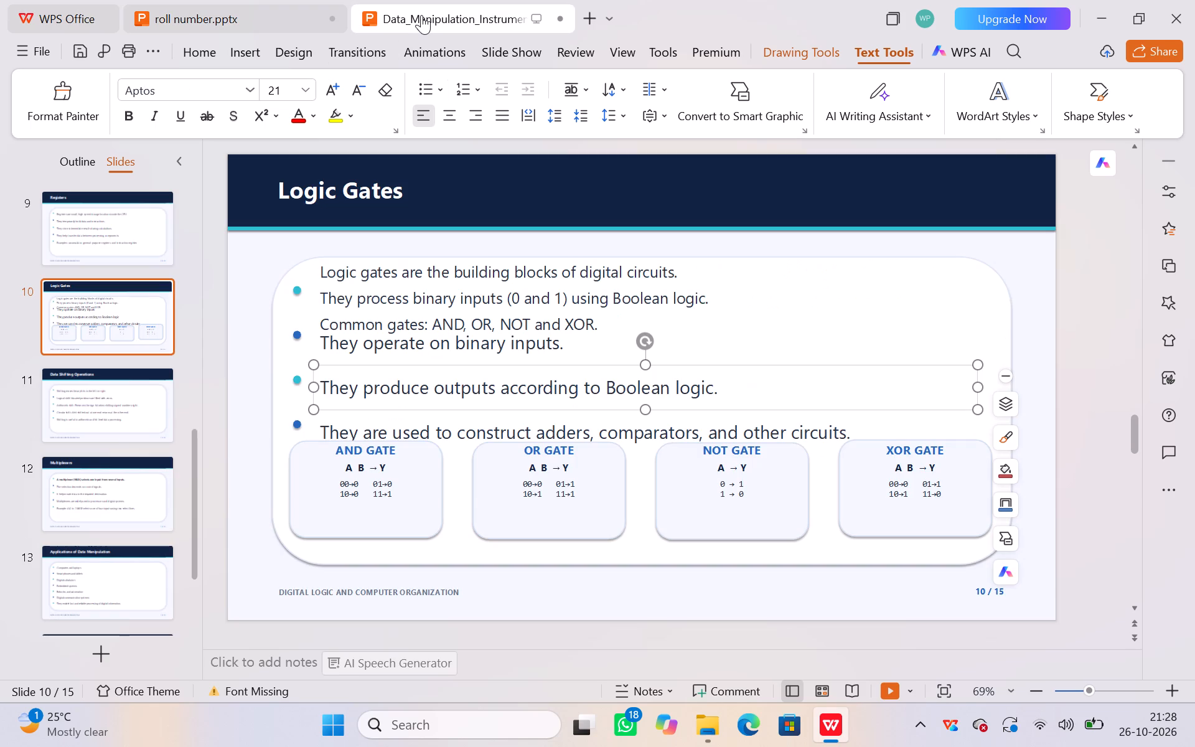
{"action": "left_click", "coordinate": [311, 11]}
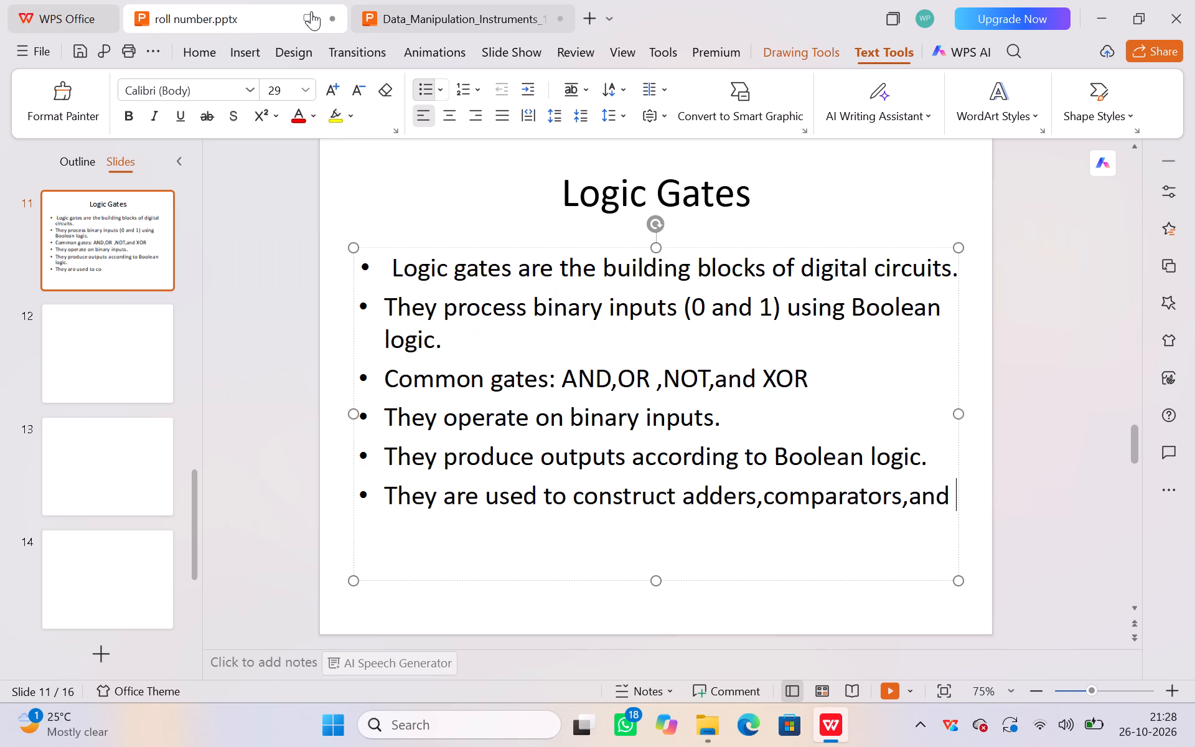
{"action": "type", "text": "other circuitd"}
{"action": "key", "text": "BackSpace"}
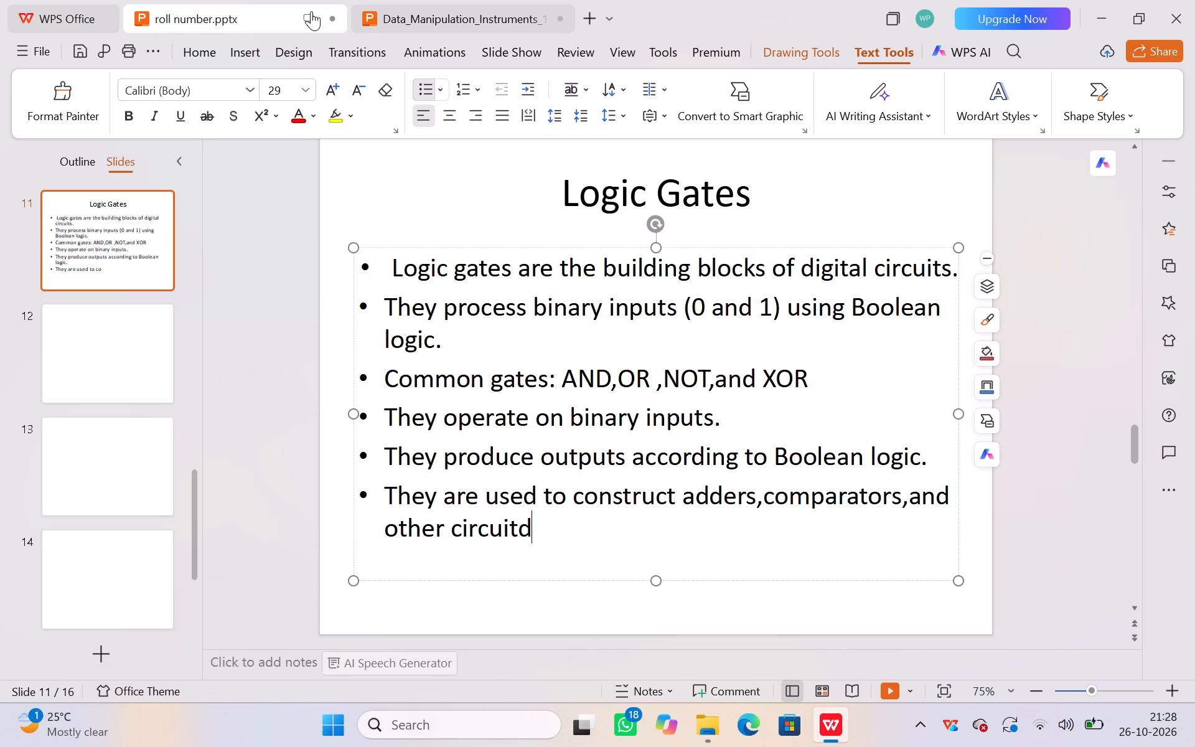
{"action": "type", "text": "s."}
{"action": "key", "text": "Return"}
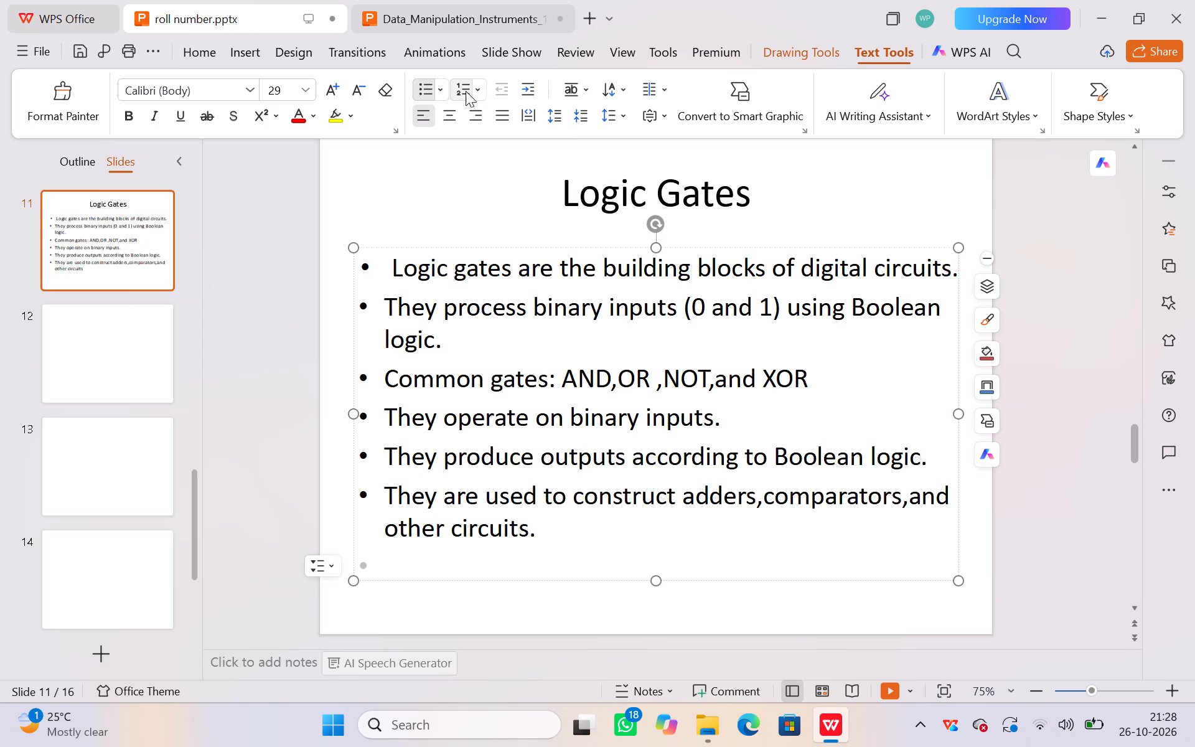
{"action": "left_click", "coordinate": [386, 18]}
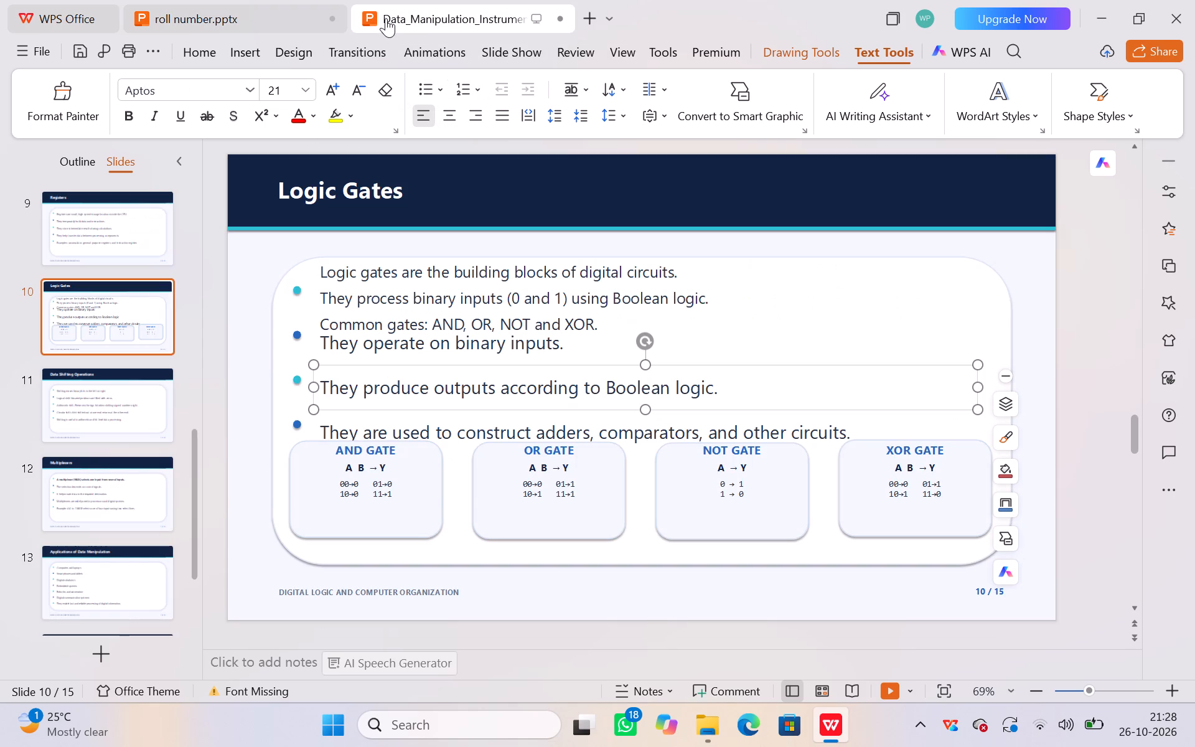
{"action": "left_click", "coordinate": [288, 11]}
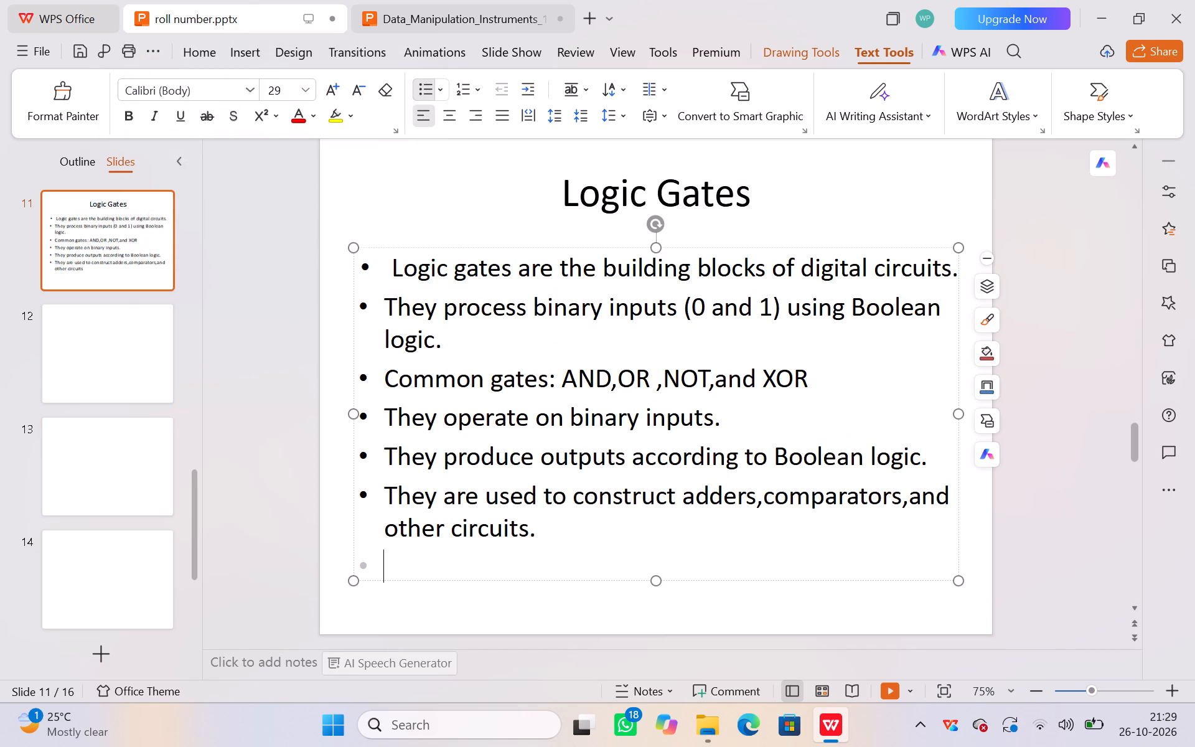
Insert a space before "and" in slide 11's sixth bullet, after "comparators,".
{"action": "left_click", "coordinate": [910, 498]}
{"action": "key", "text": "space"}
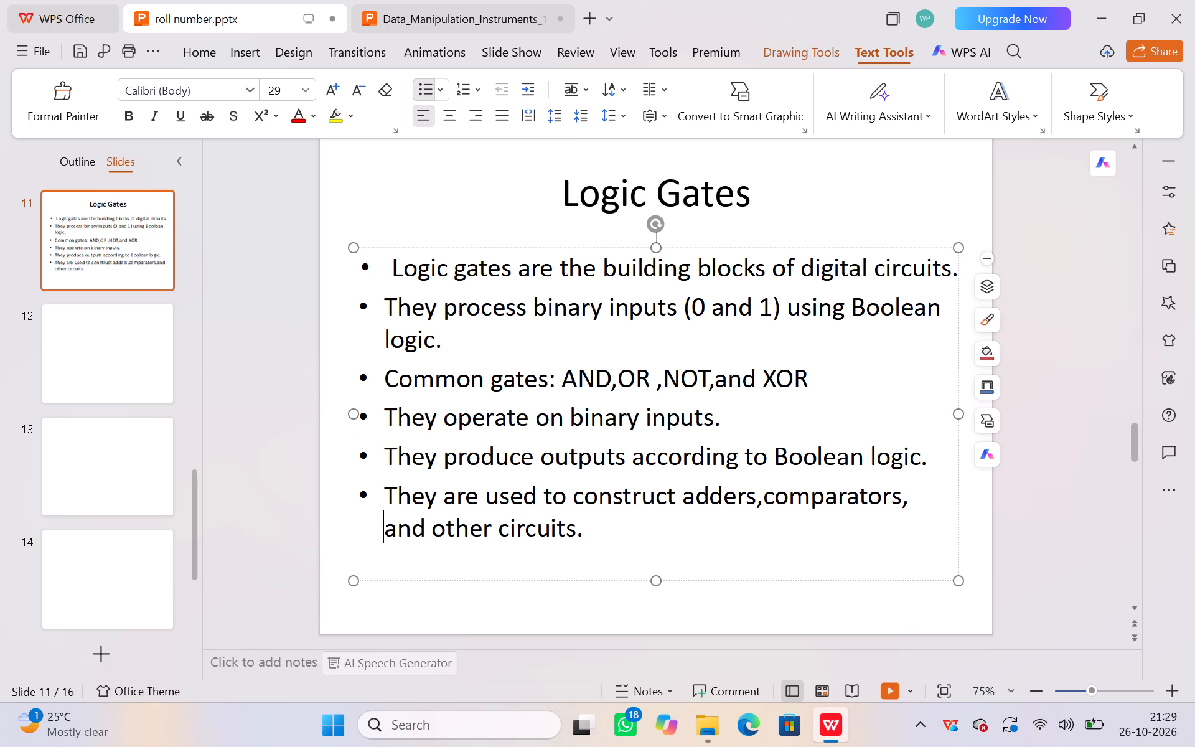
{"action": "left_click", "coordinate": [620, 554]}
{"action": "left_click", "coordinate": [596, 523]}
Check the reference's Data Shifting Operations slide and title slide 12 of roll number.pptx "Data Shifting Operators".
{"action": "left_click", "coordinate": [92, 367]}
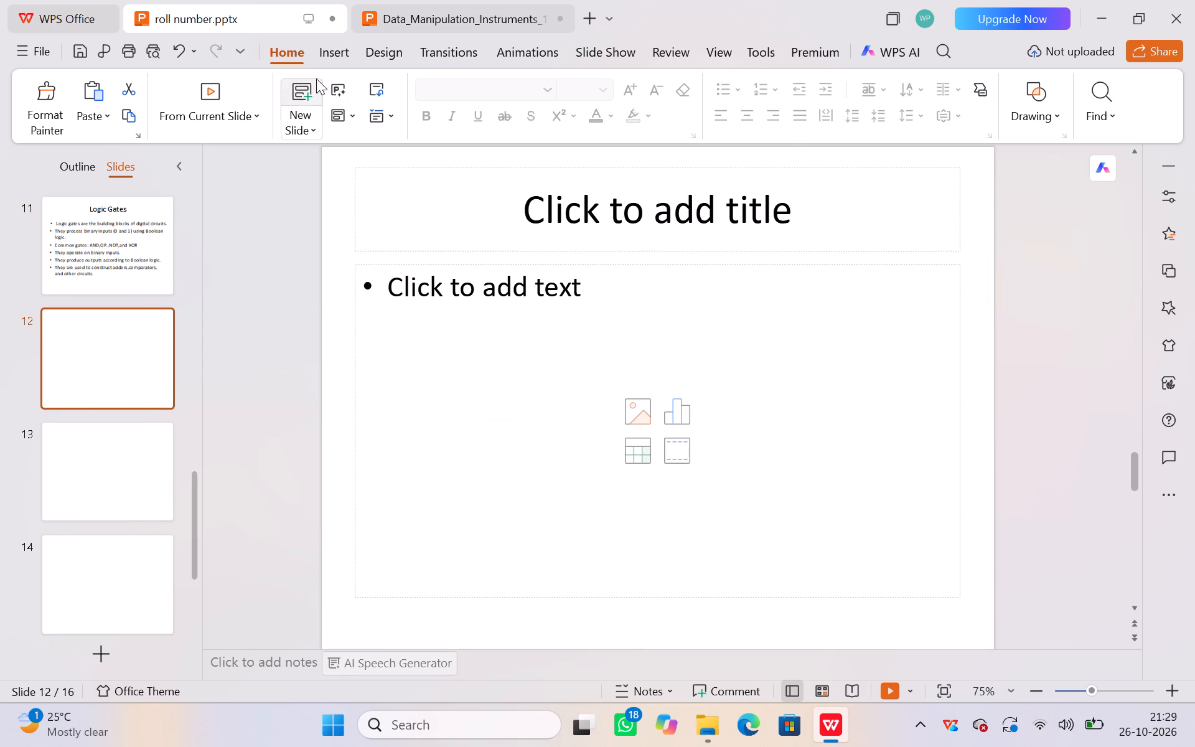
{"action": "left_click", "coordinate": [396, 18]}
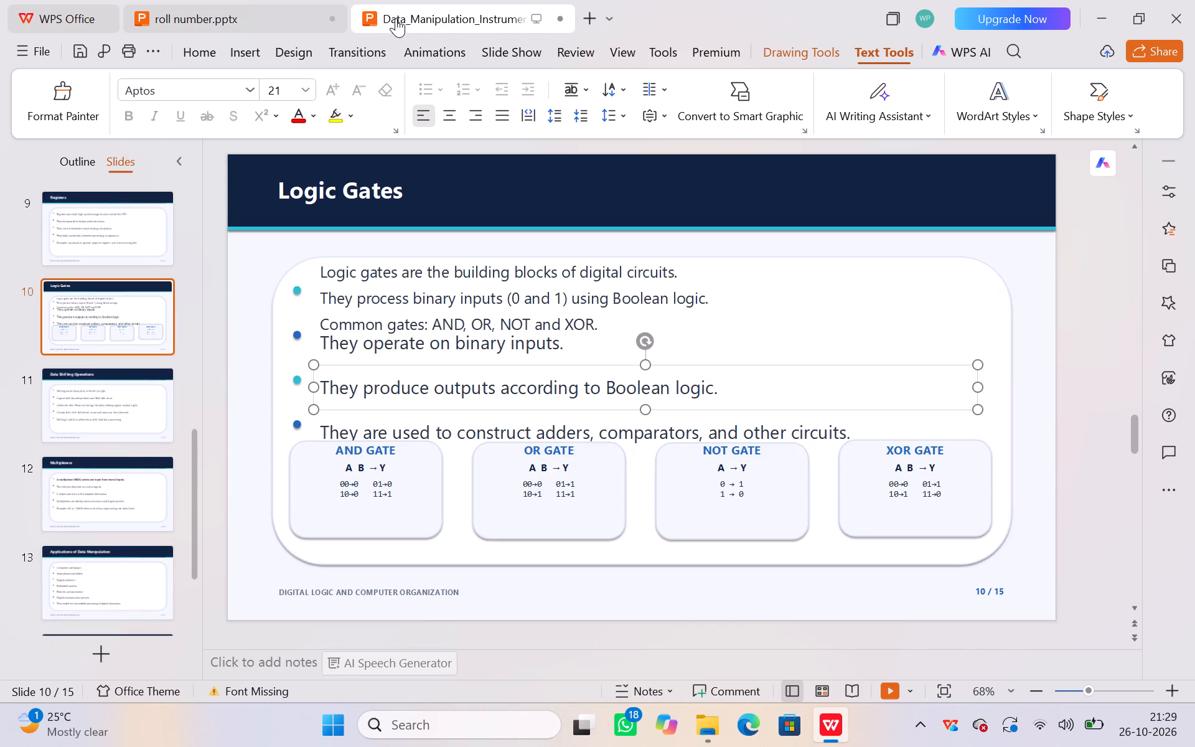
{"action": "left_click", "coordinate": [56, 414]}
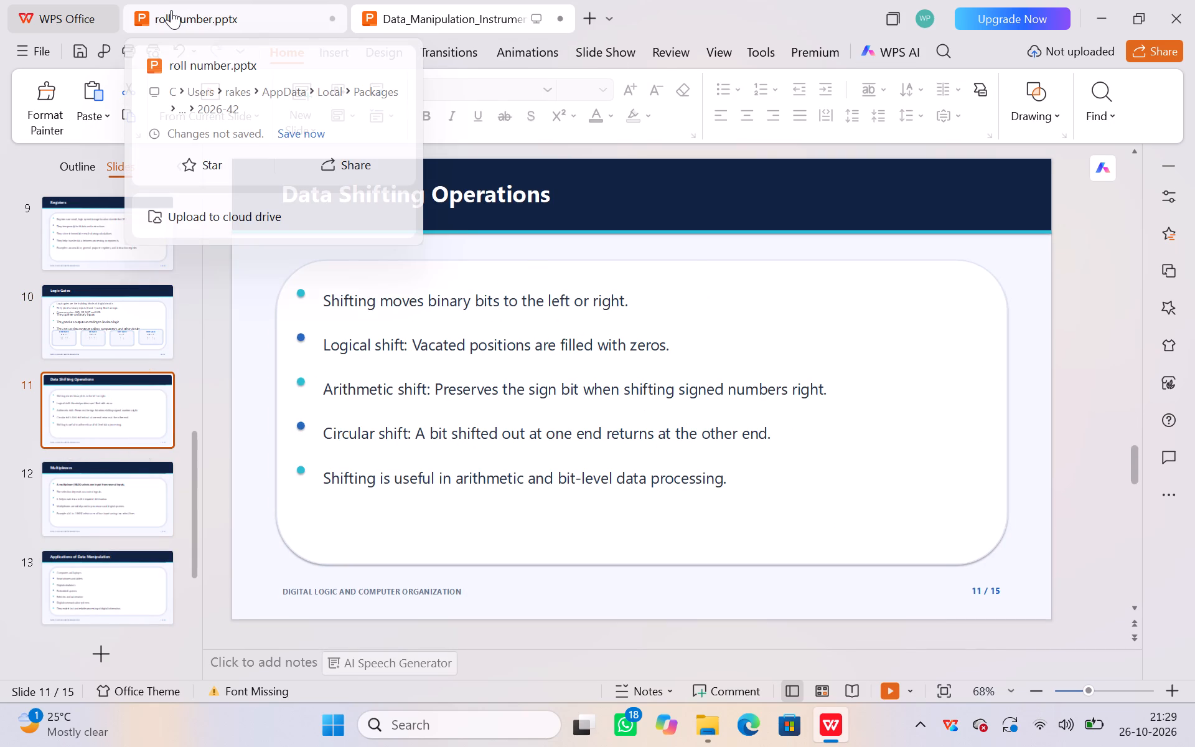
{"action": "left_click", "coordinate": [171, 10]}
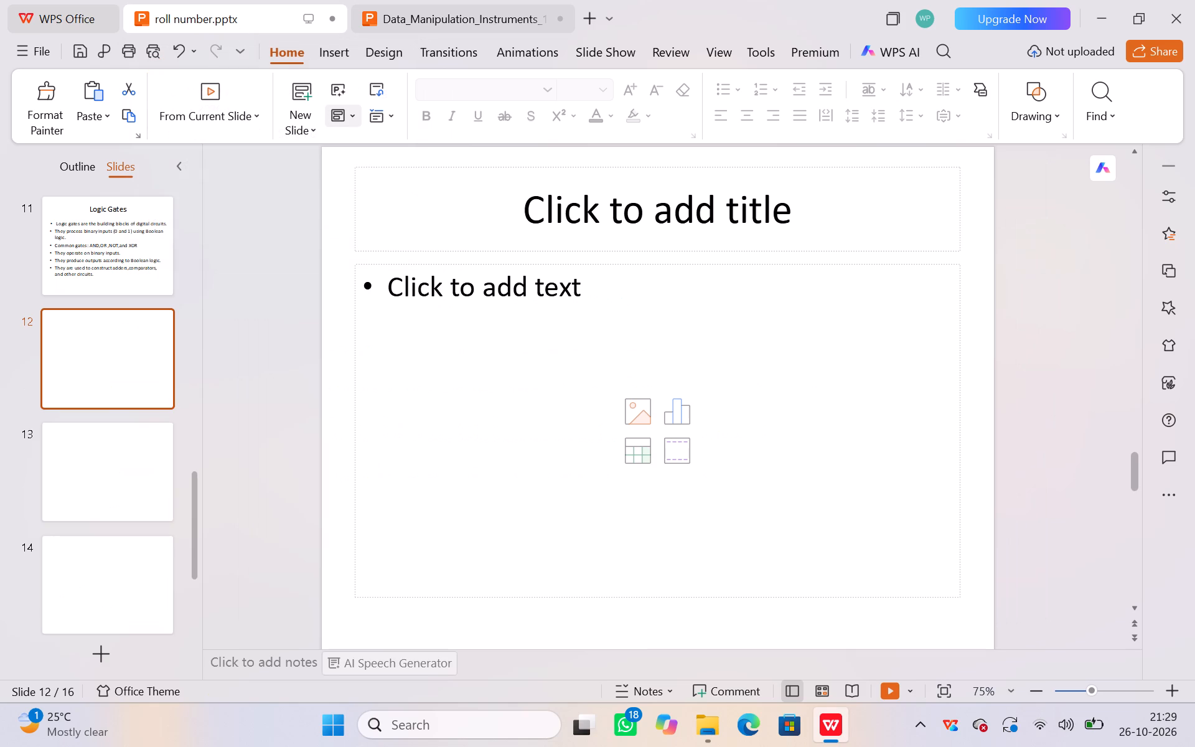
{"action": "left_click", "coordinate": [421, 217]}
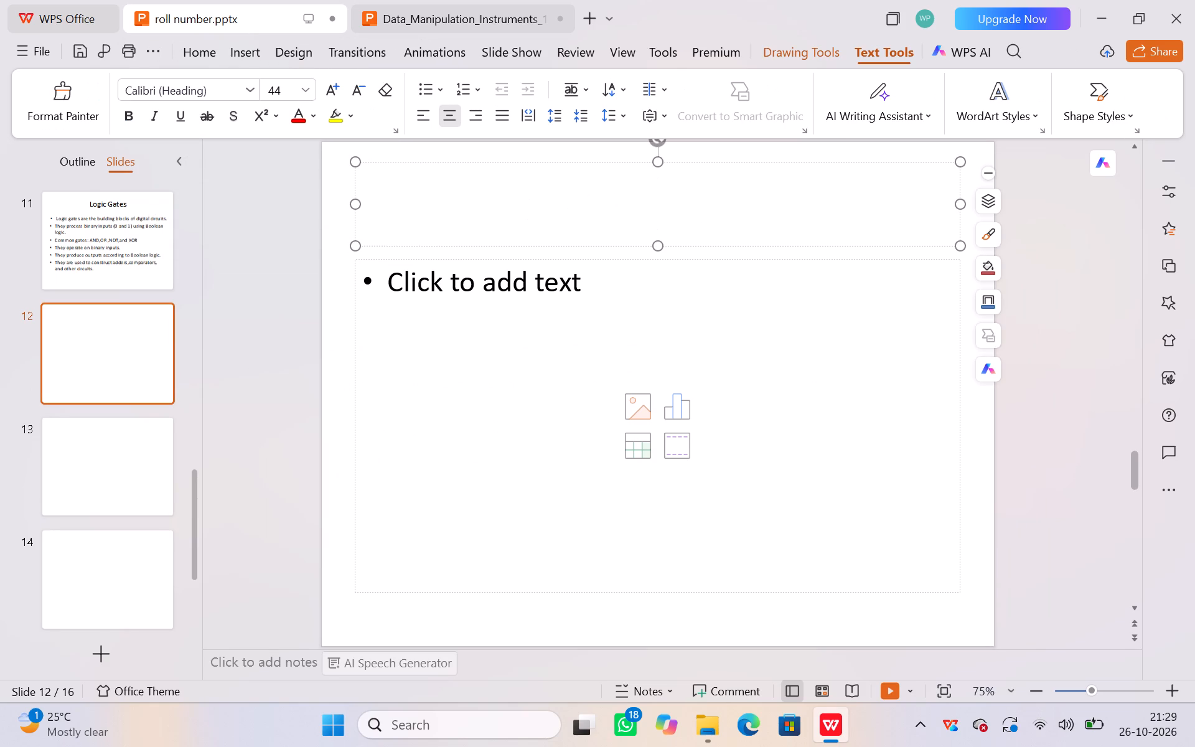
{"action": "key", "text": "d"}
{"action": "type", "text": "ata"}
{"action": "key", "text": "space"}
{"action": "key", "text": "s"}
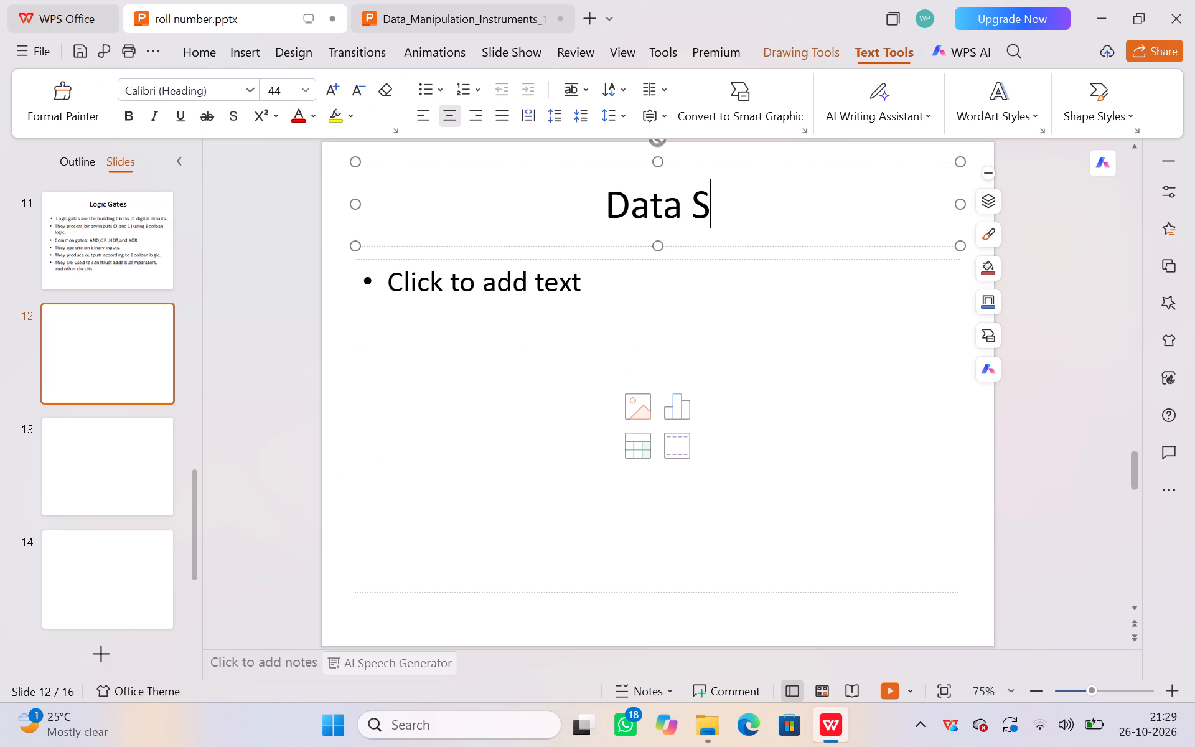
{"action": "key", "text": "h"}
{"action": "type", "text": "ifting"}
{"action": "key", "text": "space"}
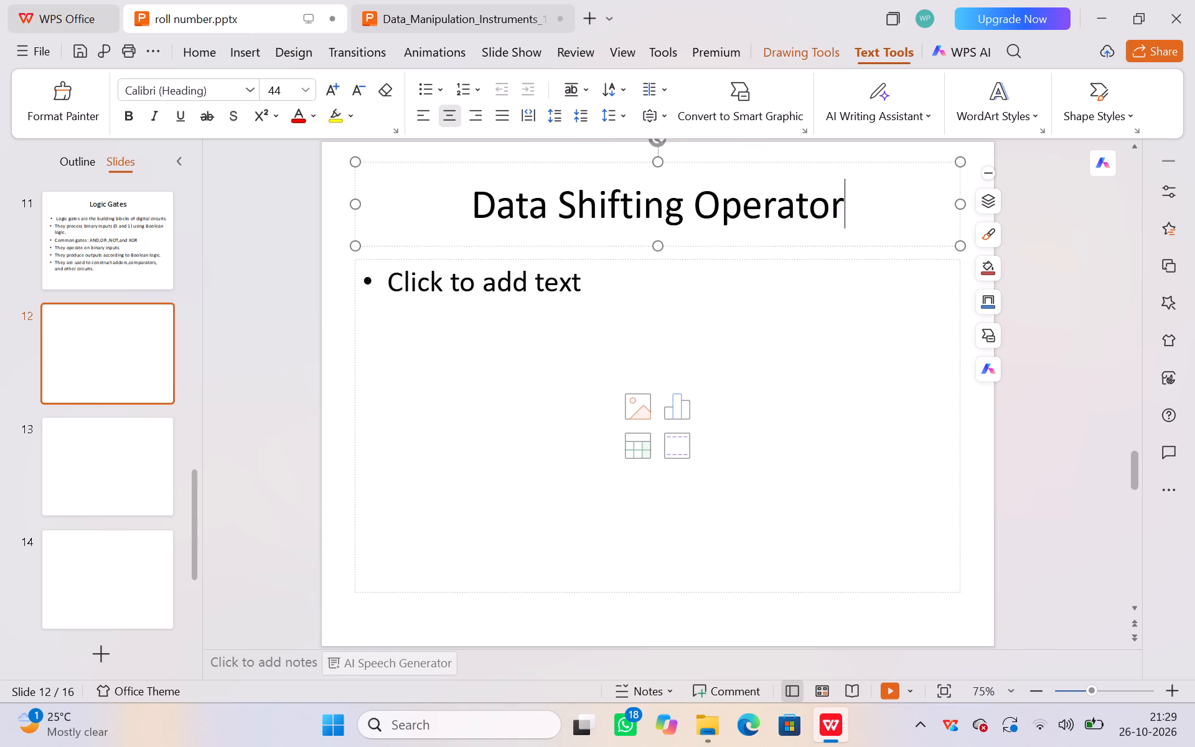
Recheck the reference and enter slide 12's first body bullet in roll number.pptx as "Shifting moves binary bits into left or right.".
{"action": "left_click", "coordinate": [428, 273]}
{"action": "left_click", "coordinate": [426, 3]}
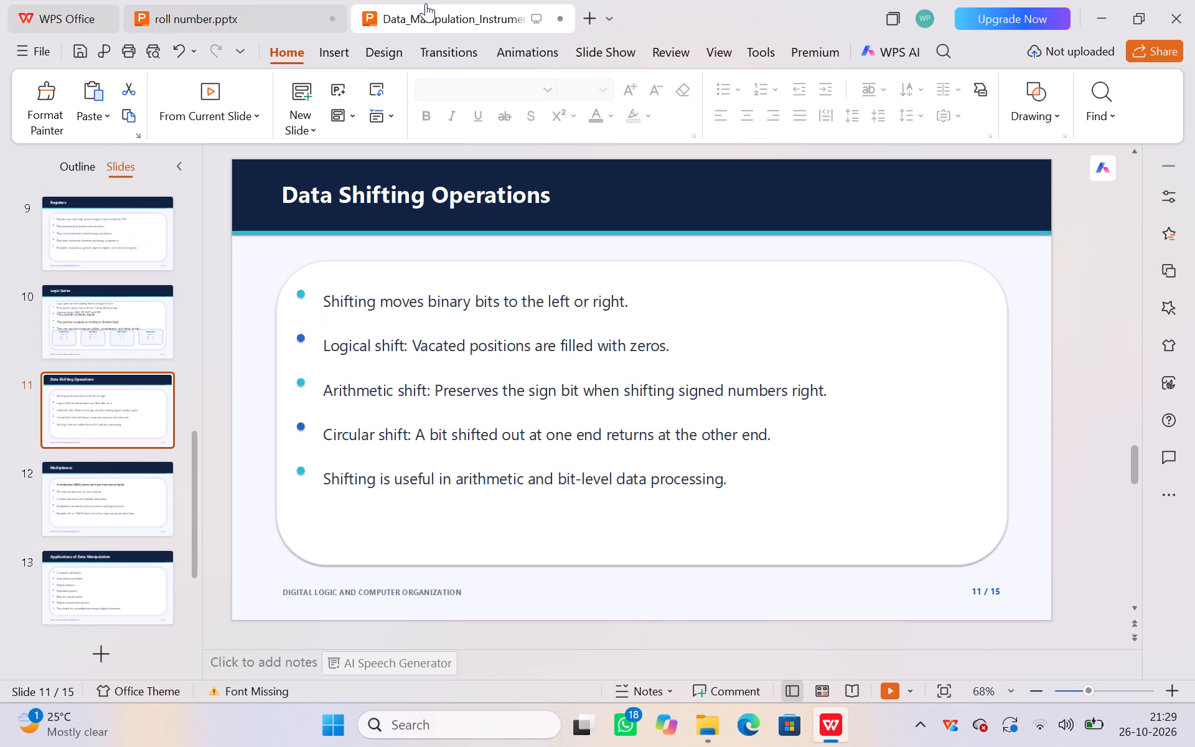
{"action": "left_click", "coordinate": [240, 9]}
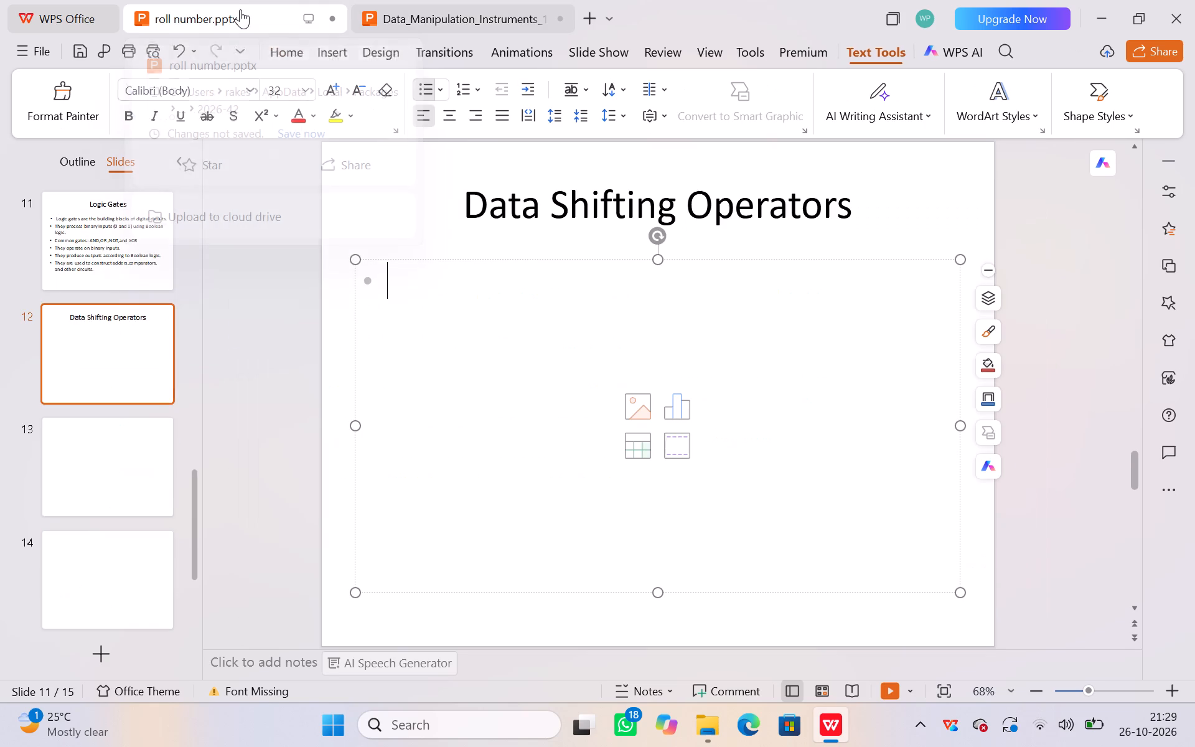
{"action": "left_click", "coordinate": [382, 289]}
{"action": "key", "text": "s"}
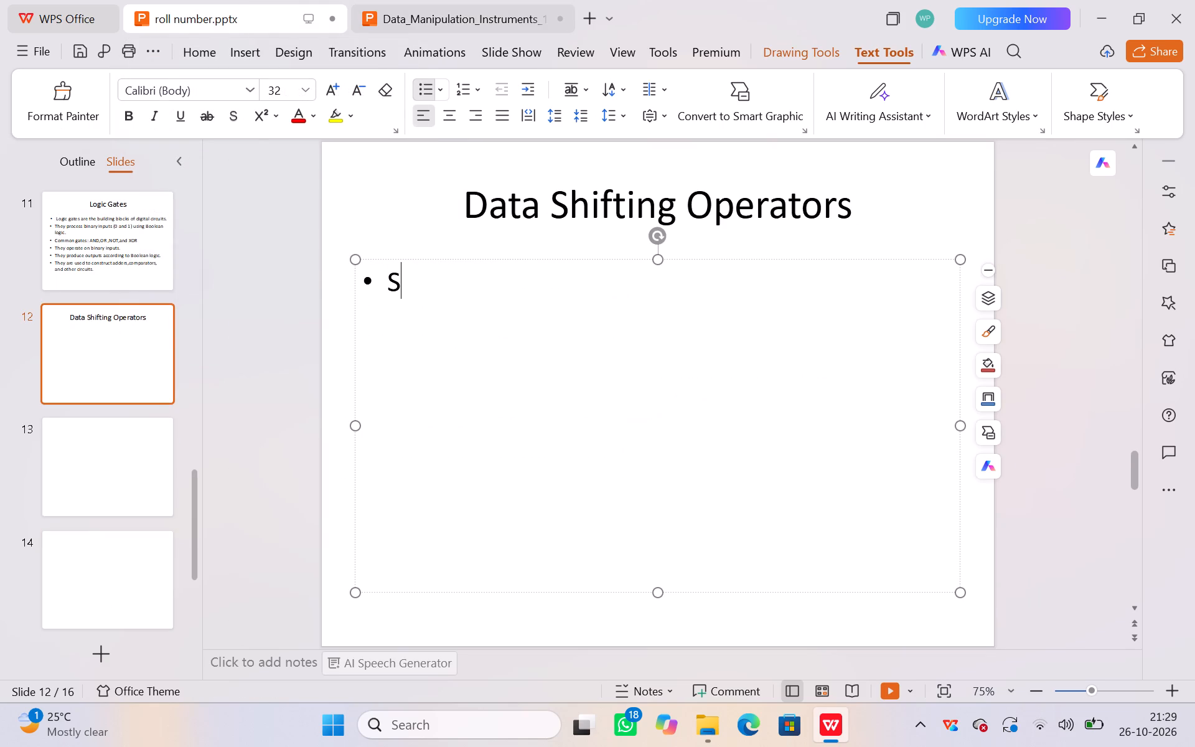
{"action": "type", "text": "hi"}
{"action": "type", "text": "fti"}
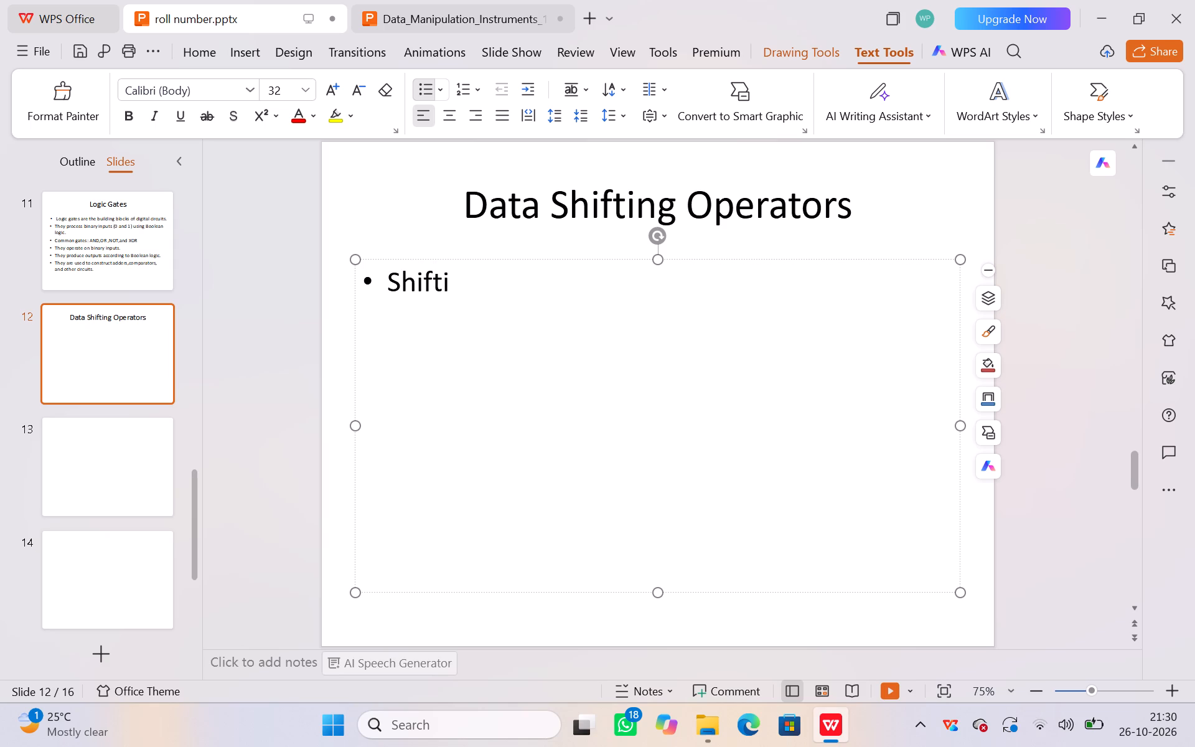
{"action": "key", "text": "n"}
{"action": "type", "text": "g moves"}
{"action": "key", "text": "space"}
{"action": "type", "text": "bina"}
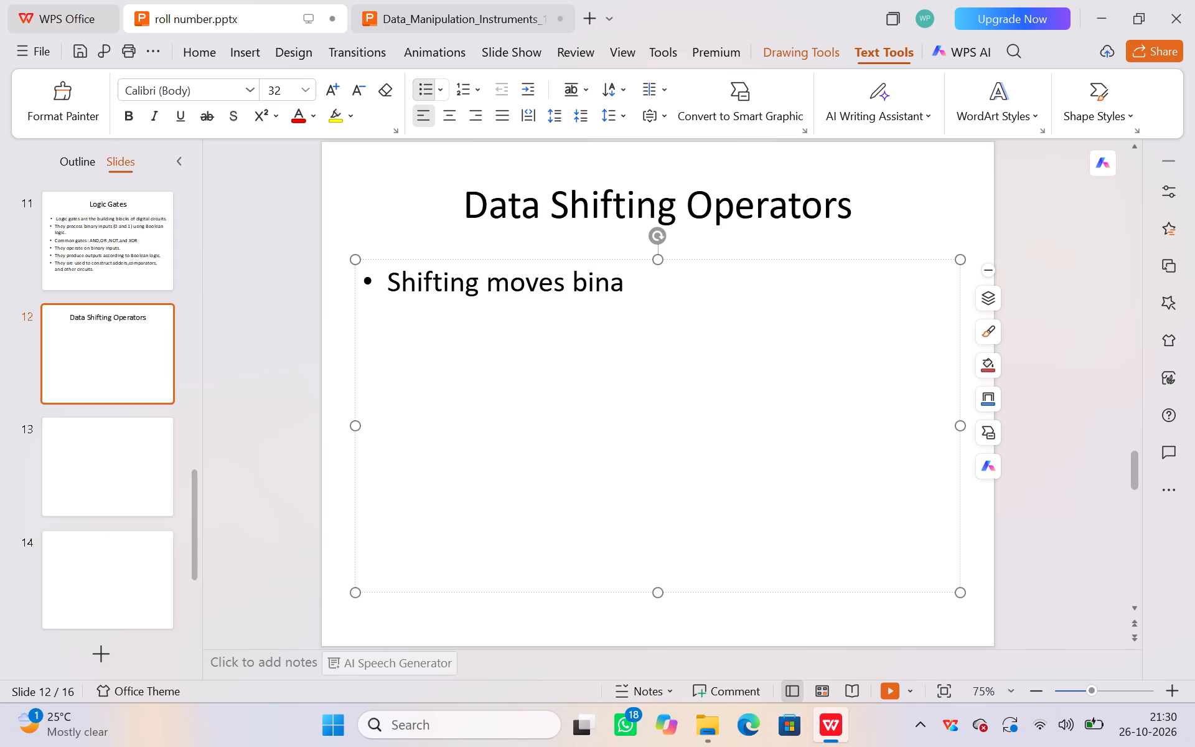
{"action": "type", "text": "ry bits into left o"}
{"action": "type", "text": "r"}
{"action": "key", "text": "space"}
{"action": "type", "text": "right"}
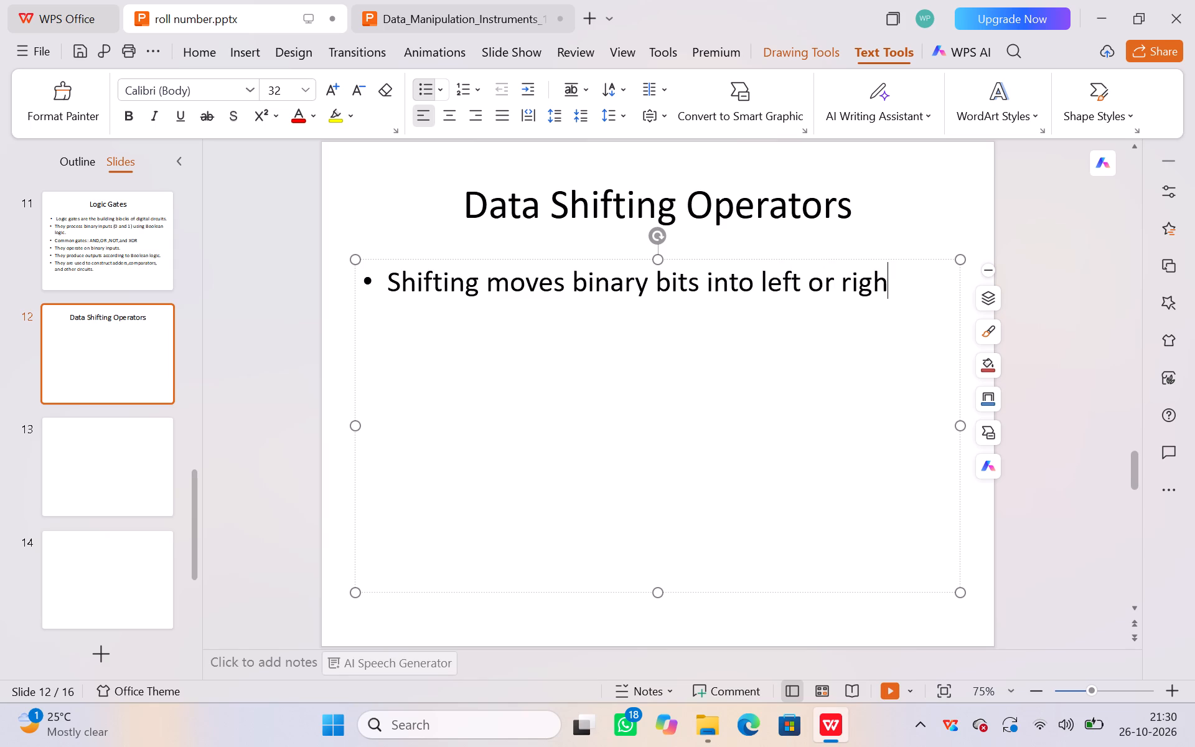
{"action": "key", "text": "period"}
Compare slide 12's first bullet with the reference and reword "into left" as "to the left".
{"action": "left_click", "coordinate": [467, 2]}
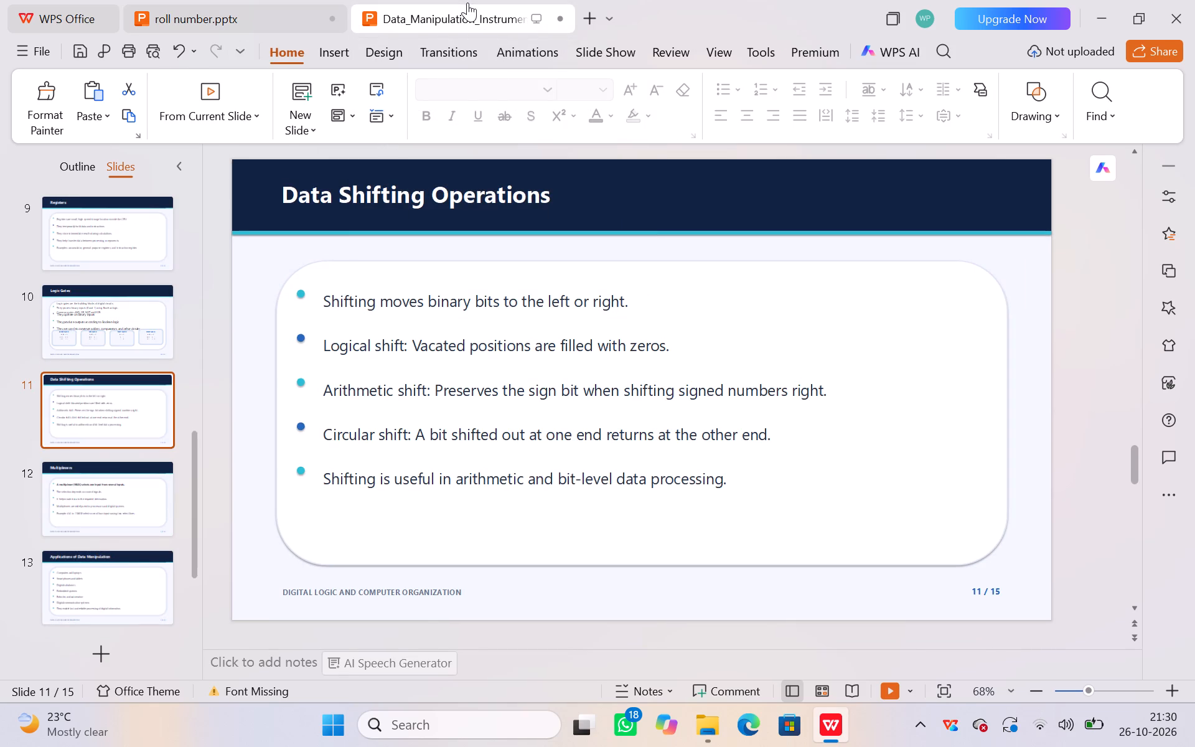
{"action": "left_click", "coordinate": [248, 6]}
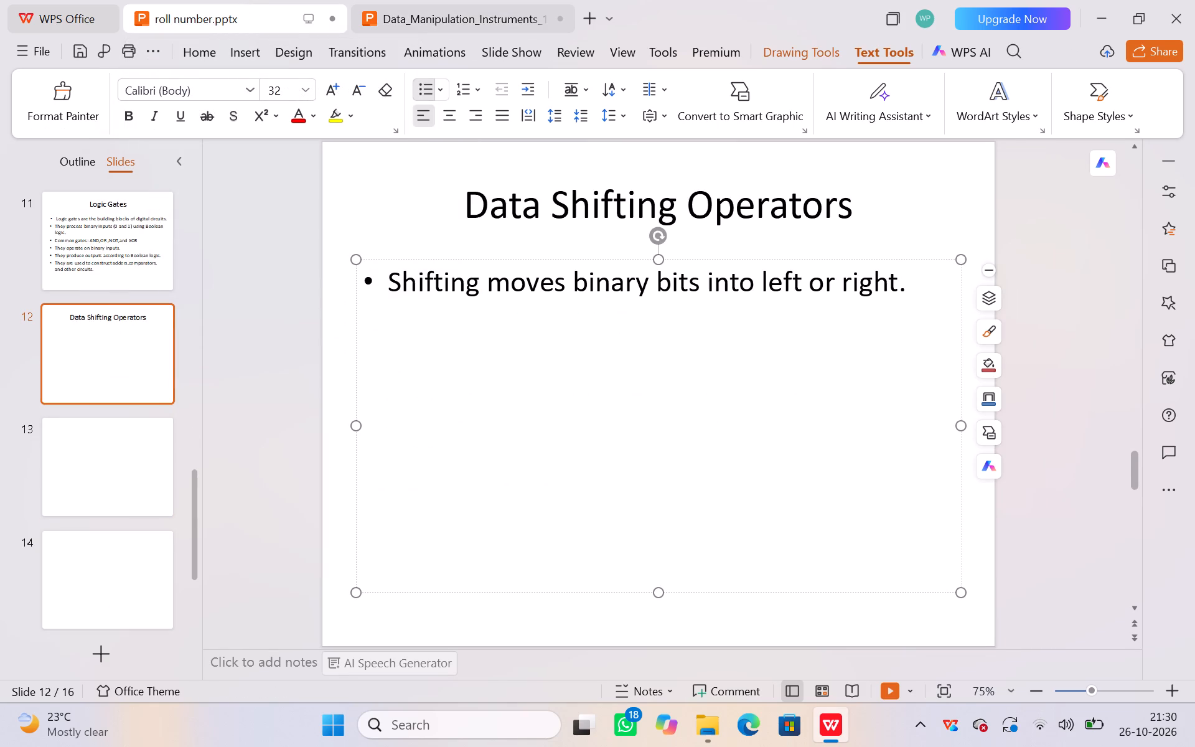
{"action": "left_click", "coordinate": [729, 289]}
{"action": "key", "text": "BackSpace"}
{"action": "key", "text": "BackSpace"}
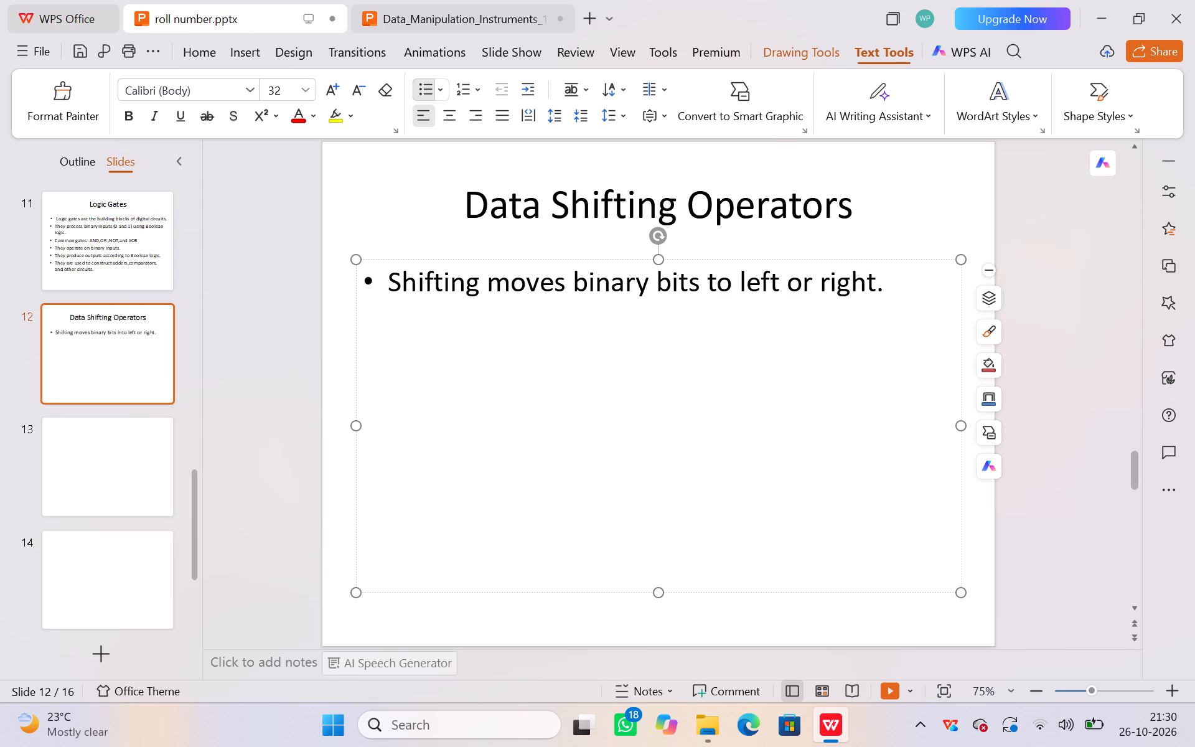
{"action": "key", "text": "Right"}
{"action": "key", "text": "Right"}
{"action": "key", "text": "space"}
{"action": "type", "text": "the"}
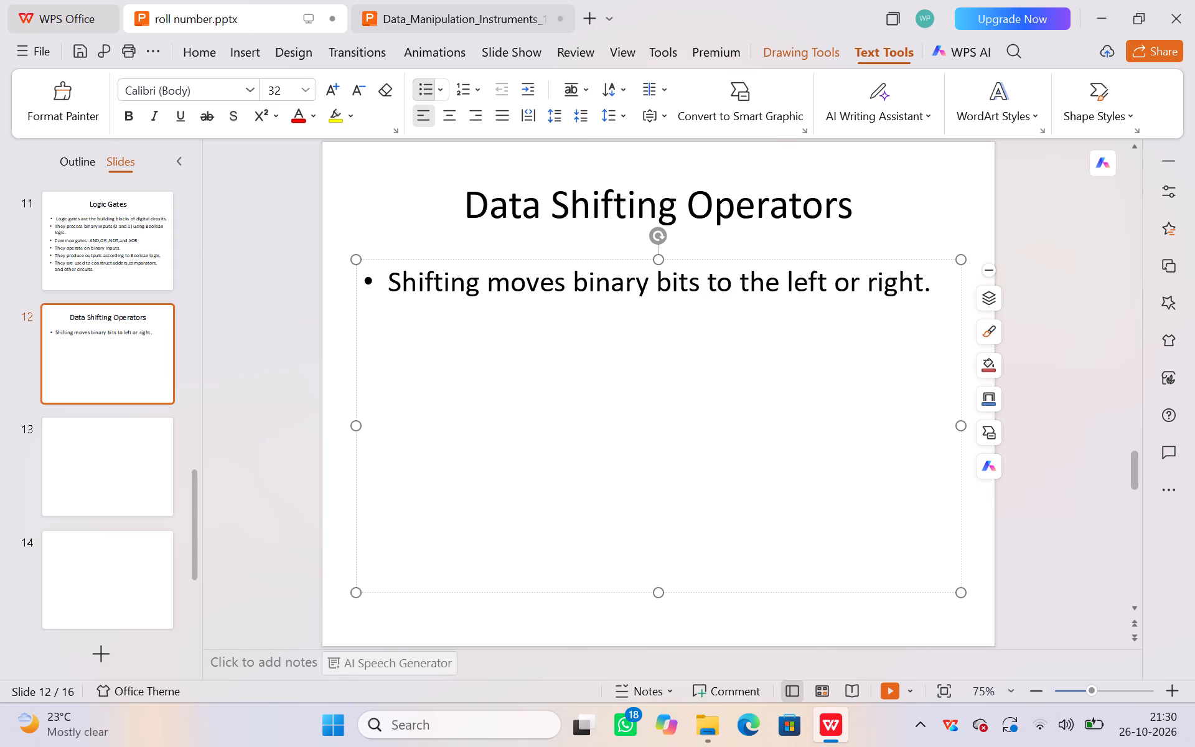
Check the reference and begin slide 12's second bullet in roll number.pptx with "Logical Shift: V".
{"action": "left_click", "coordinate": [927, 287]}
{"action": "key", "text": "Right"}
{"action": "key", "text": "Return"}
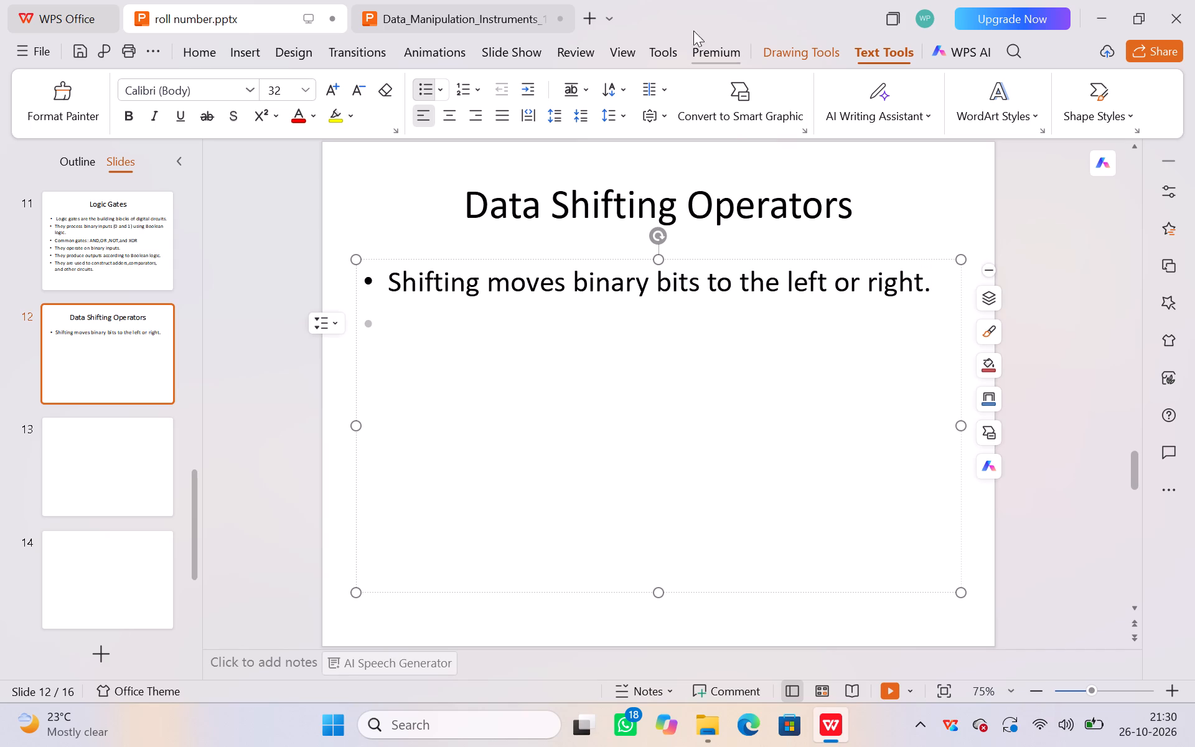
{"action": "left_click", "coordinate": [513, 4]}
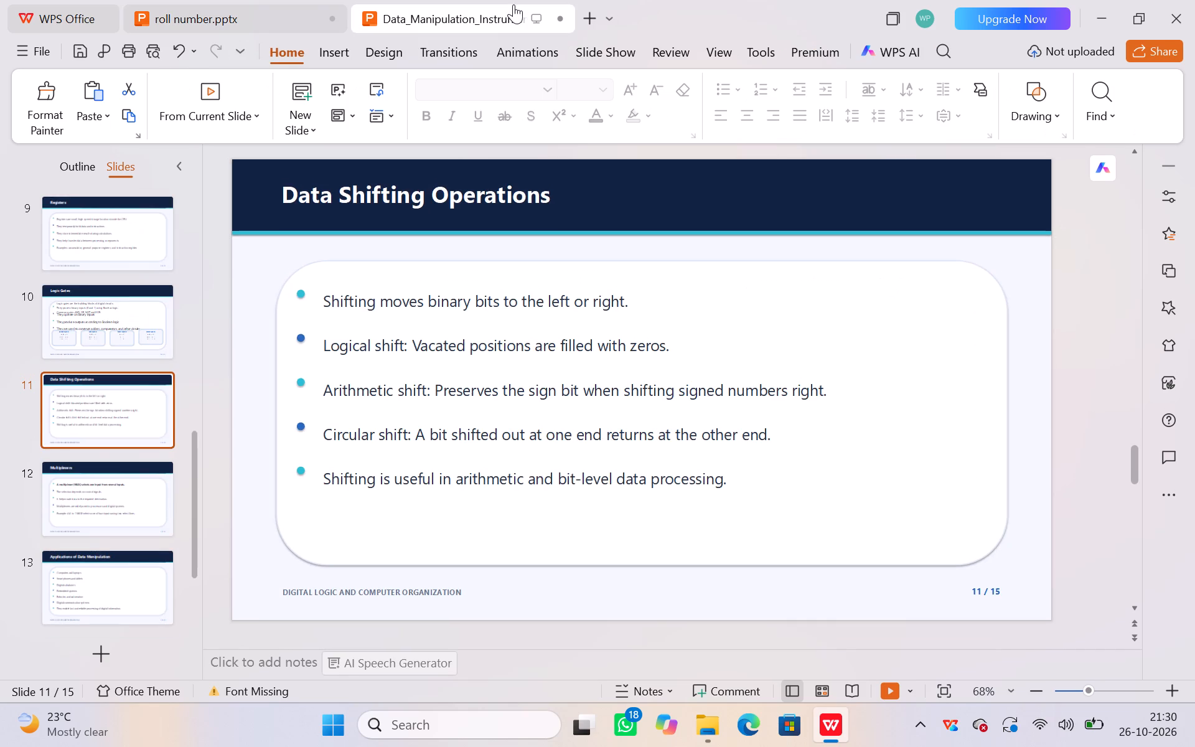
{"action": "left_click", "coordinate": [230, 12]}
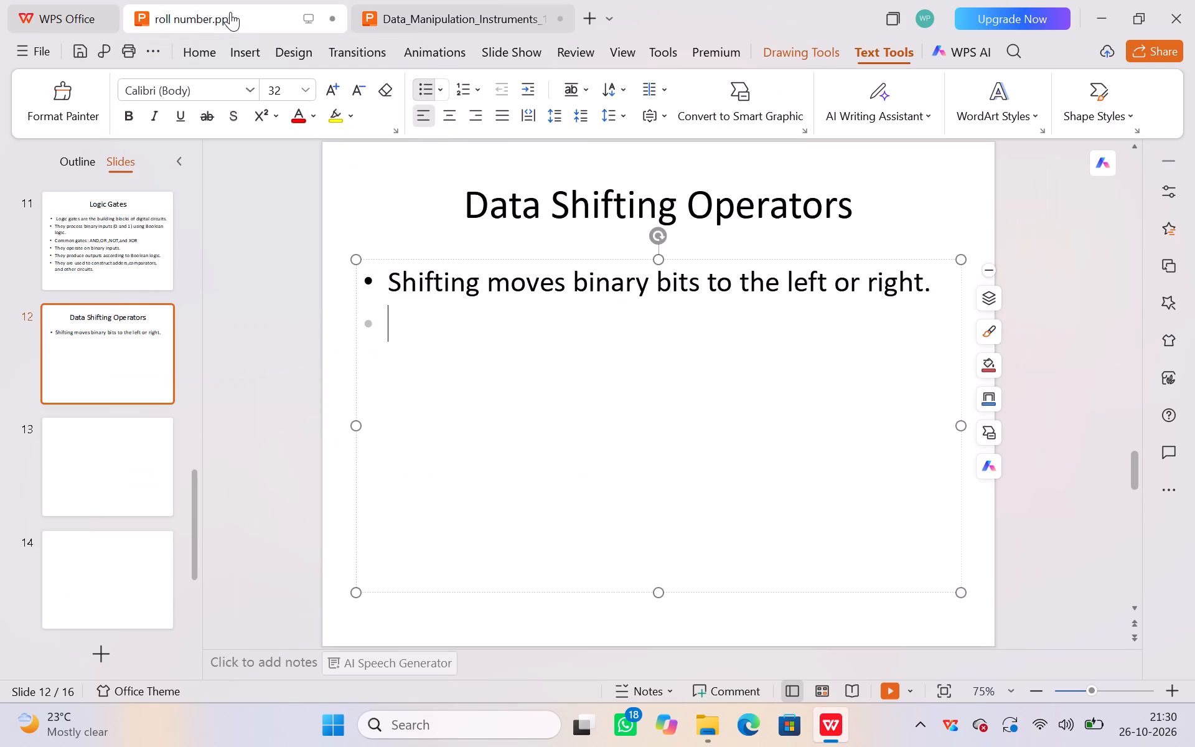
{"action": "key", "text": "l"}
{"action": "key", "text": "o"}
{"action": "type", "text": "gical"}
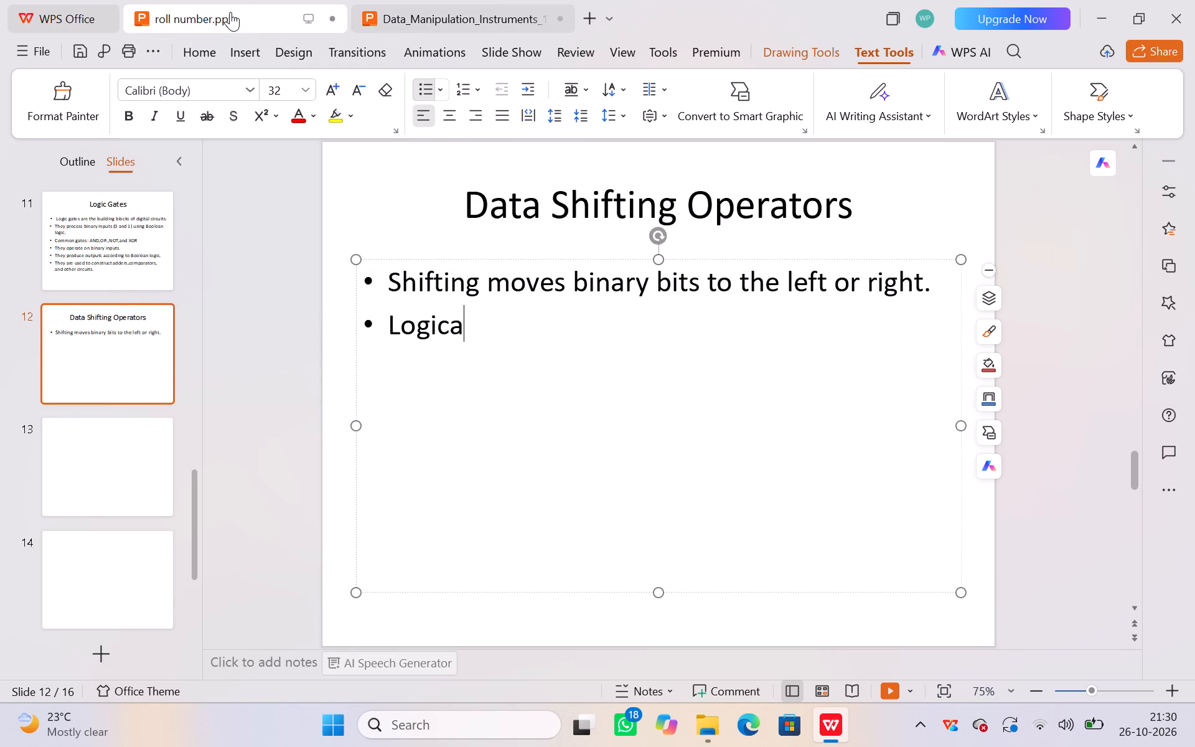
{"action": "key", "text": "space"}
{"action": "key", "text": "s"}
{"action": "type", "text": "hift"}
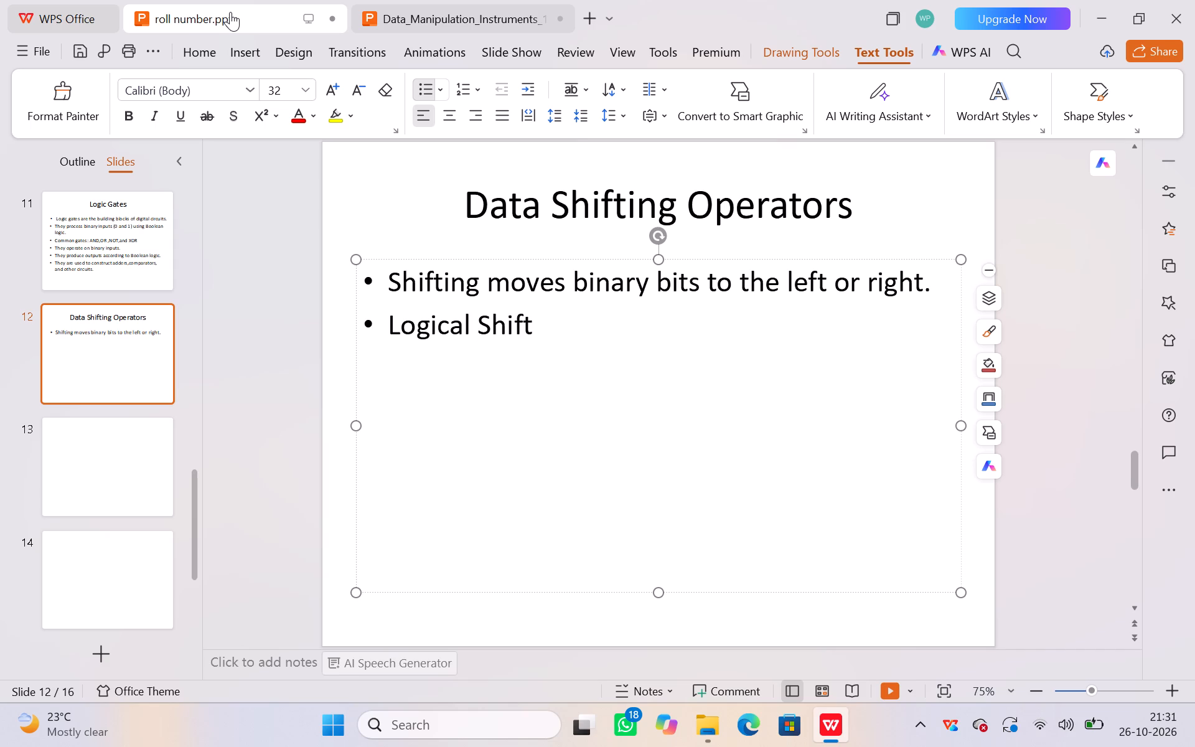
{"action": "key", "text": "shift+colon"}
{"action": "key", "text": "v"}
{"action": "key", "text": "BackSpace"}
{"action": "key", "text": "space"}
{"action": "key", "text": "v"}
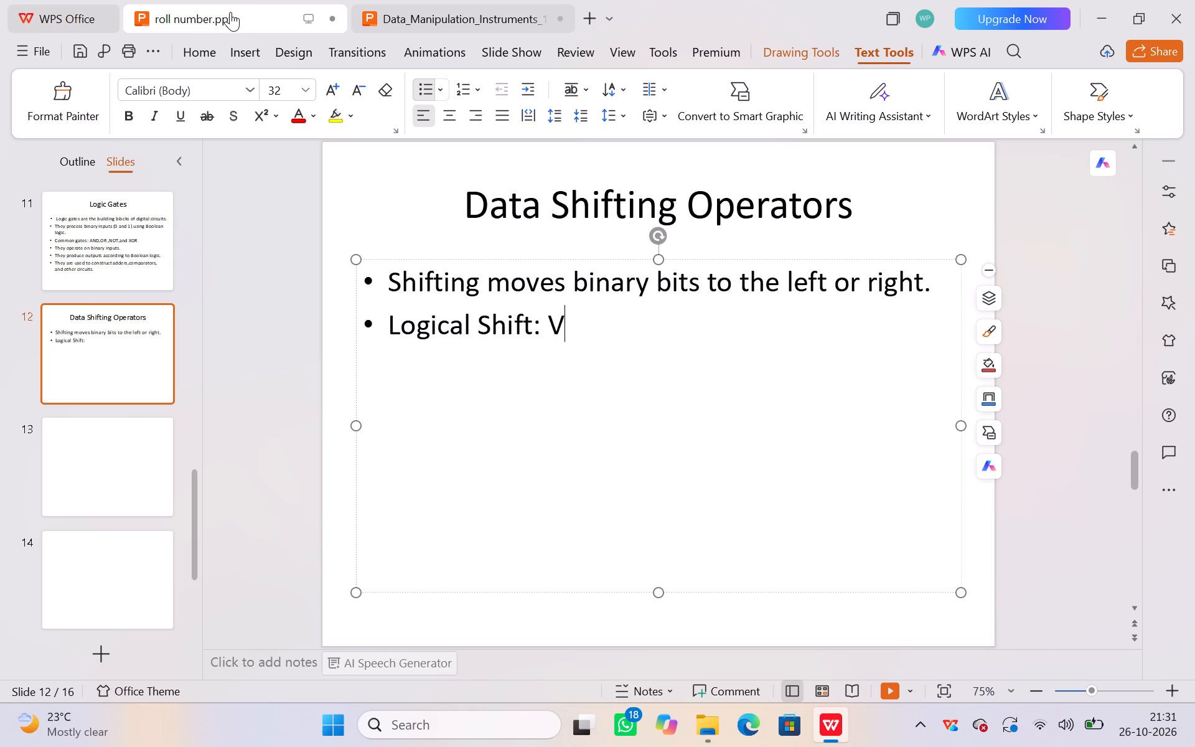
Compare slide 12's second bullet with the reference and make the word "shift" lowercase.
{"action": "left_click", "coordinate": [397, 16]}
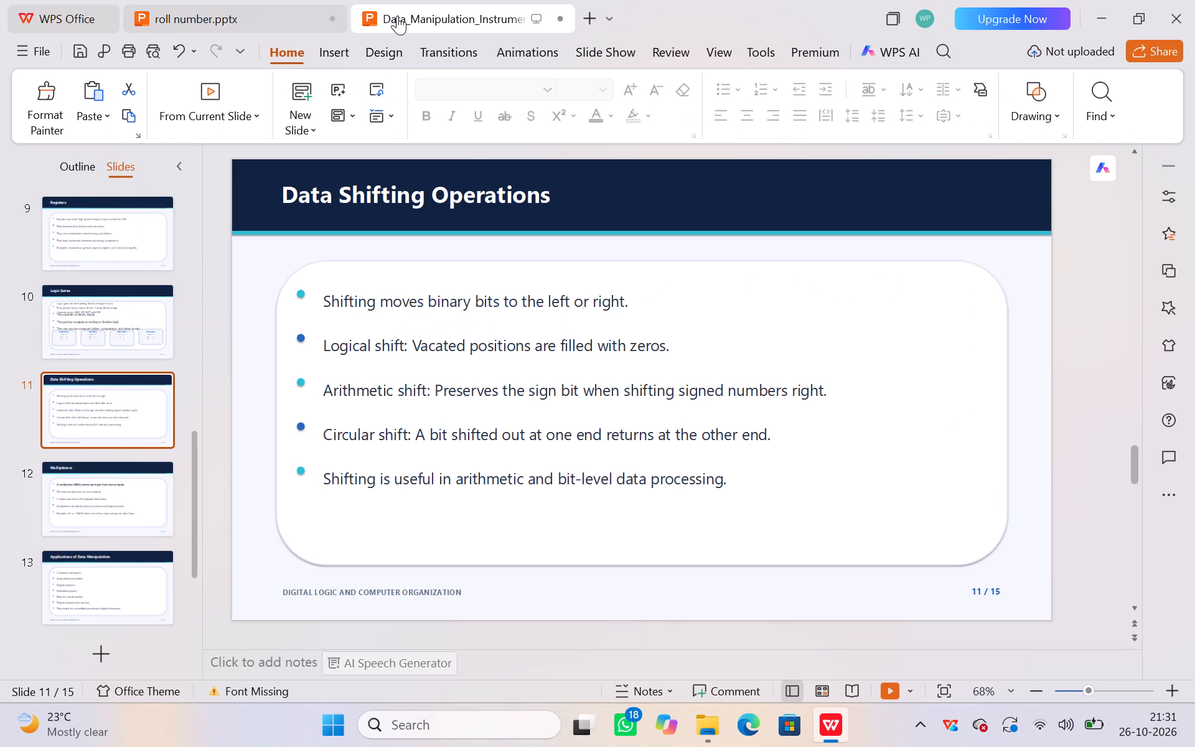
{"action": "left_click", "coordinate": [311, 18]}
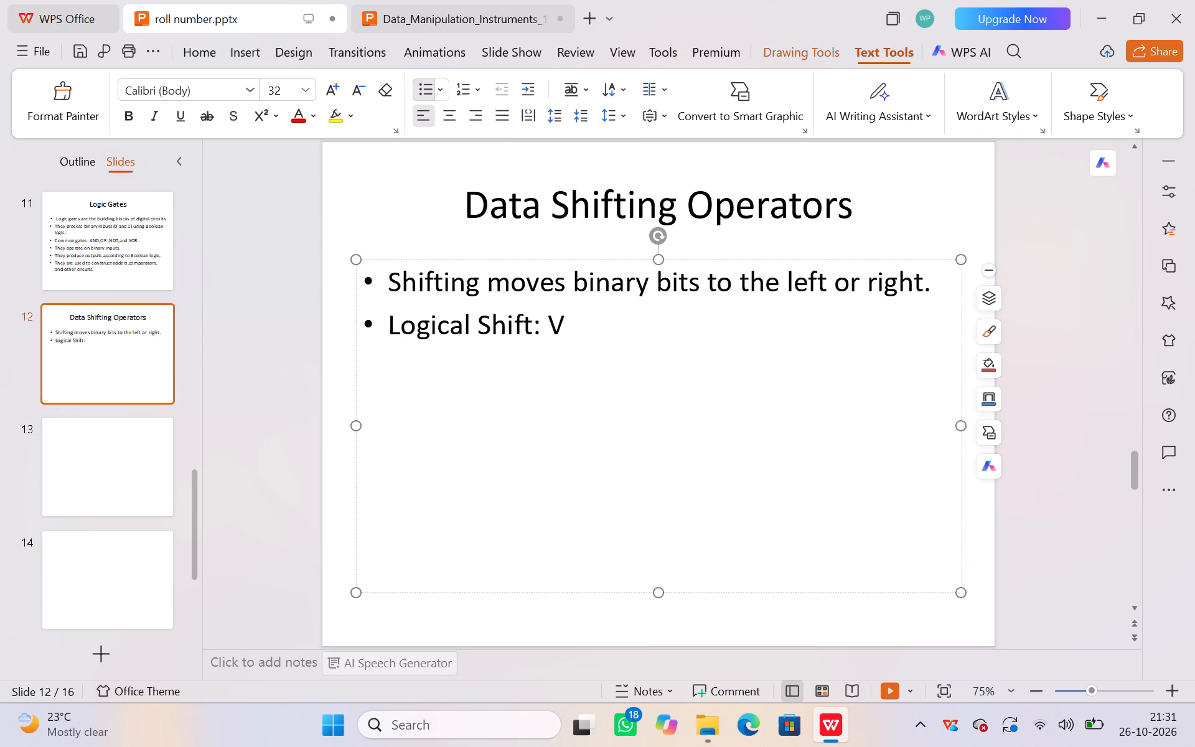
{"action": "left_click", "coordinate": [490, 327]}
{"action": "key", "text": "BackSpace"}
{"action": "key", "text": "s"}
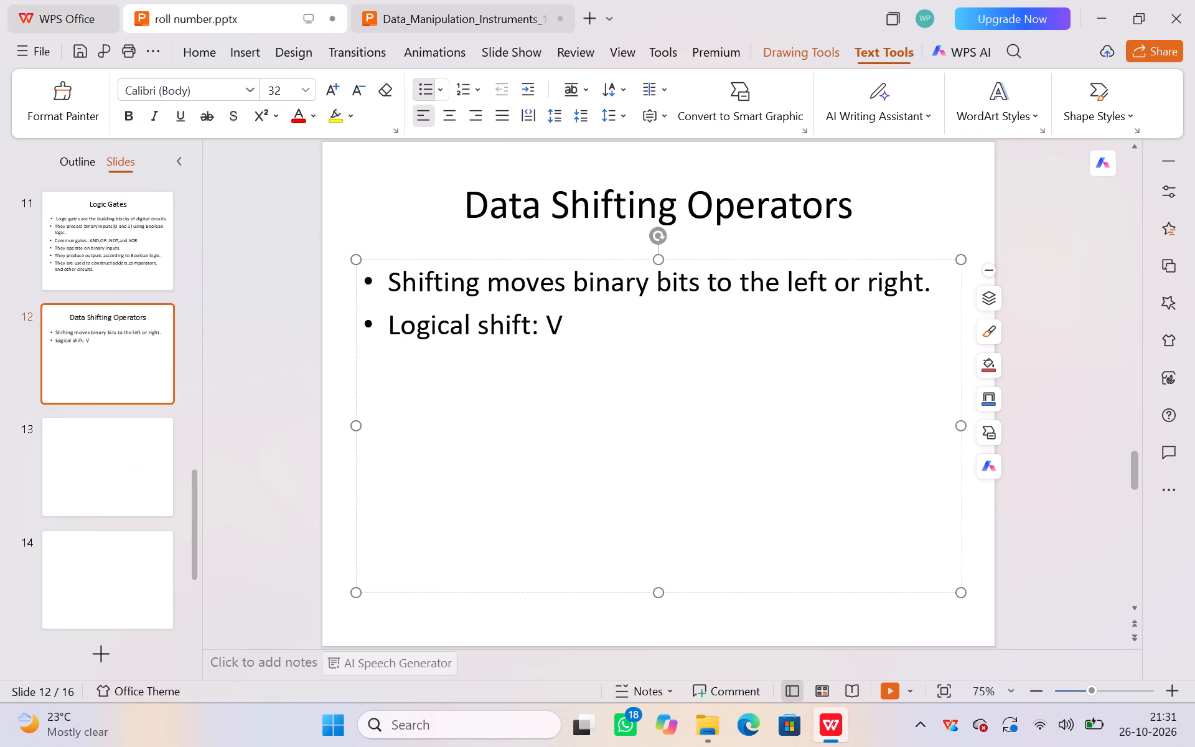
Complete slide 12's second bullet as "Vacated positions are filled with zeroes.", rechecking the reference for the ending.
{"action": "left_click", "coordinate": [574, 331]}
{"action": "type", "text": "acated"}
{"action": "key", "text": "space"}
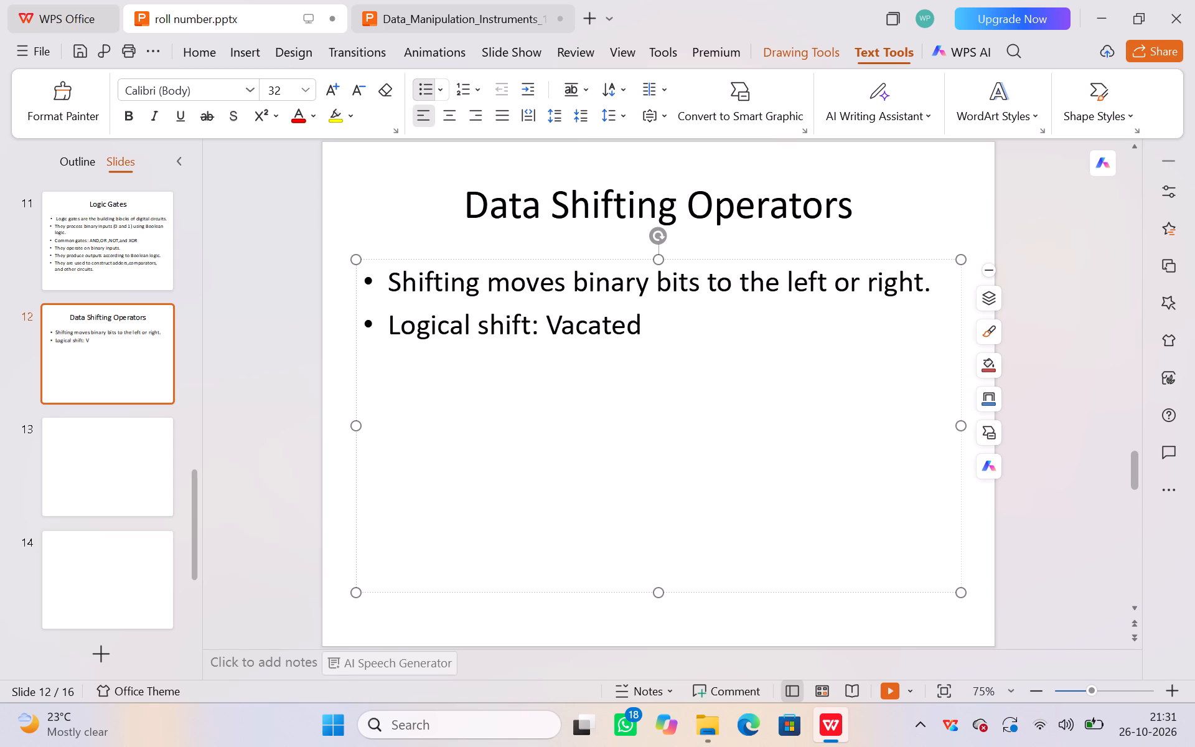
{"action": "type", "text": "positions are"}
{"action": "key", "text": "space"}
{"action": "type", "text": "filled"}
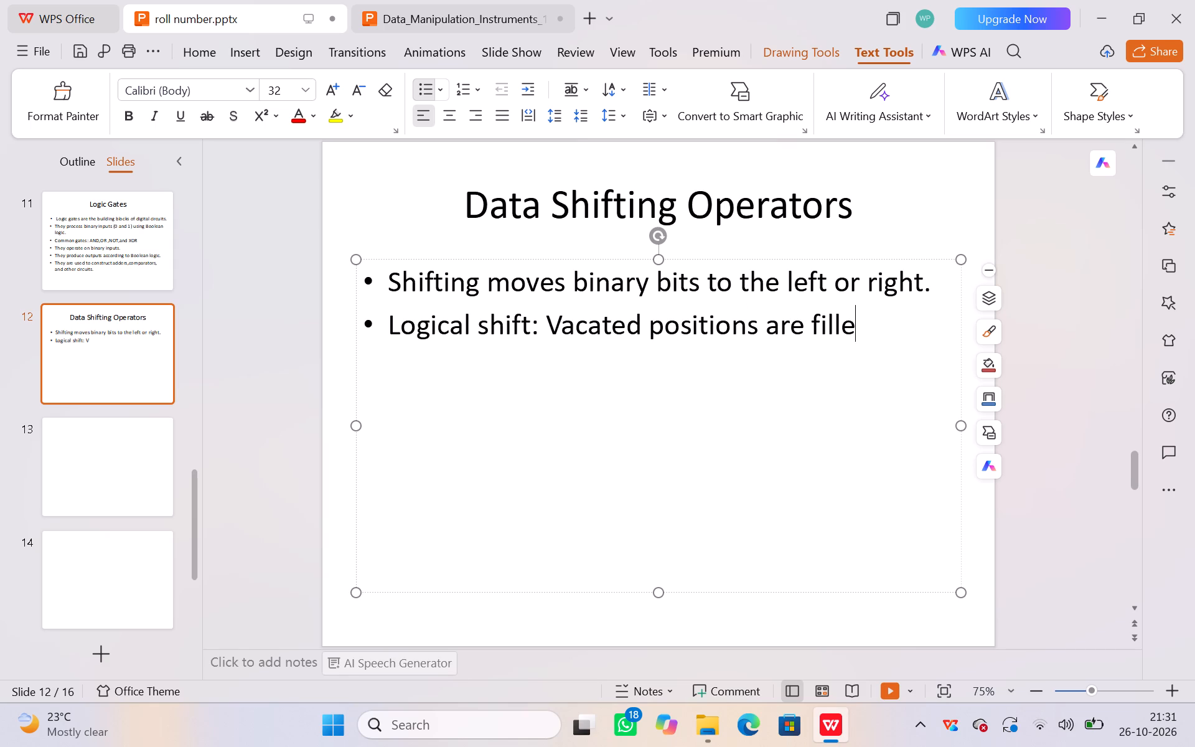
{"action": "key", "text": "space"}
{"action": "type", "text": "with"}
{"action": "key", "text": "space"}
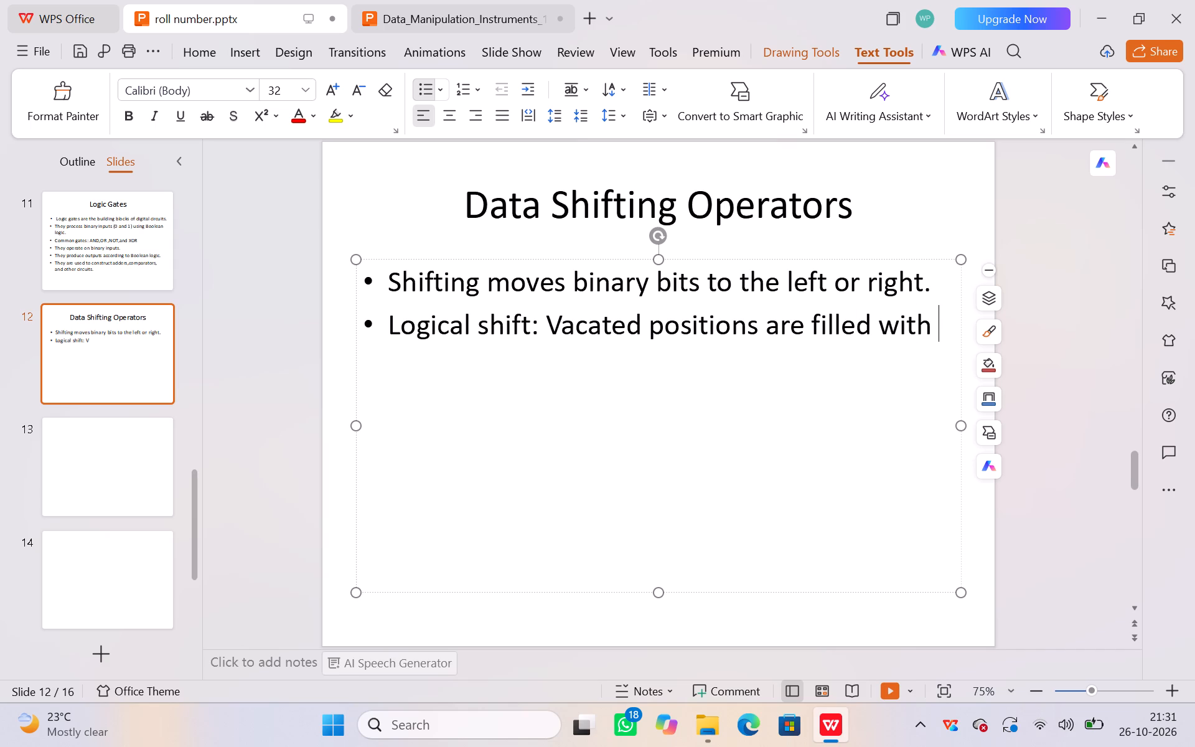
{"action": "left_click", "coordinate": [483, 13]}
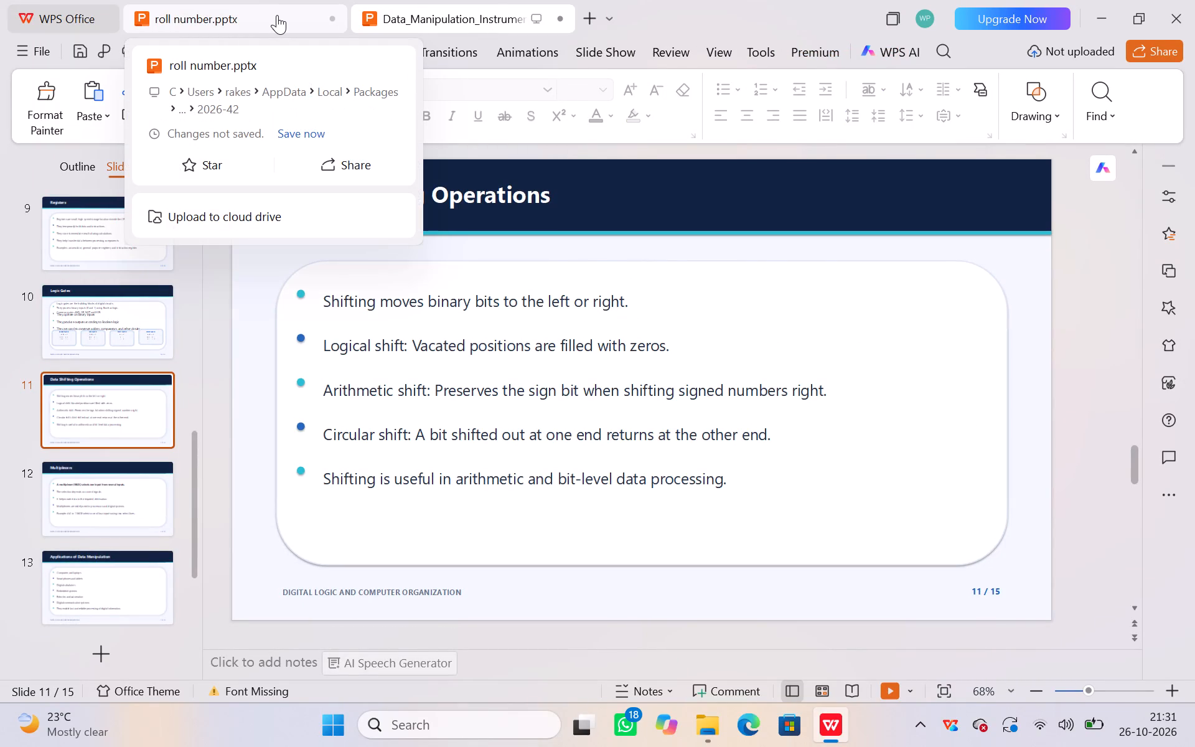
{"action": "left_click", "coordinate": [277, 15]}
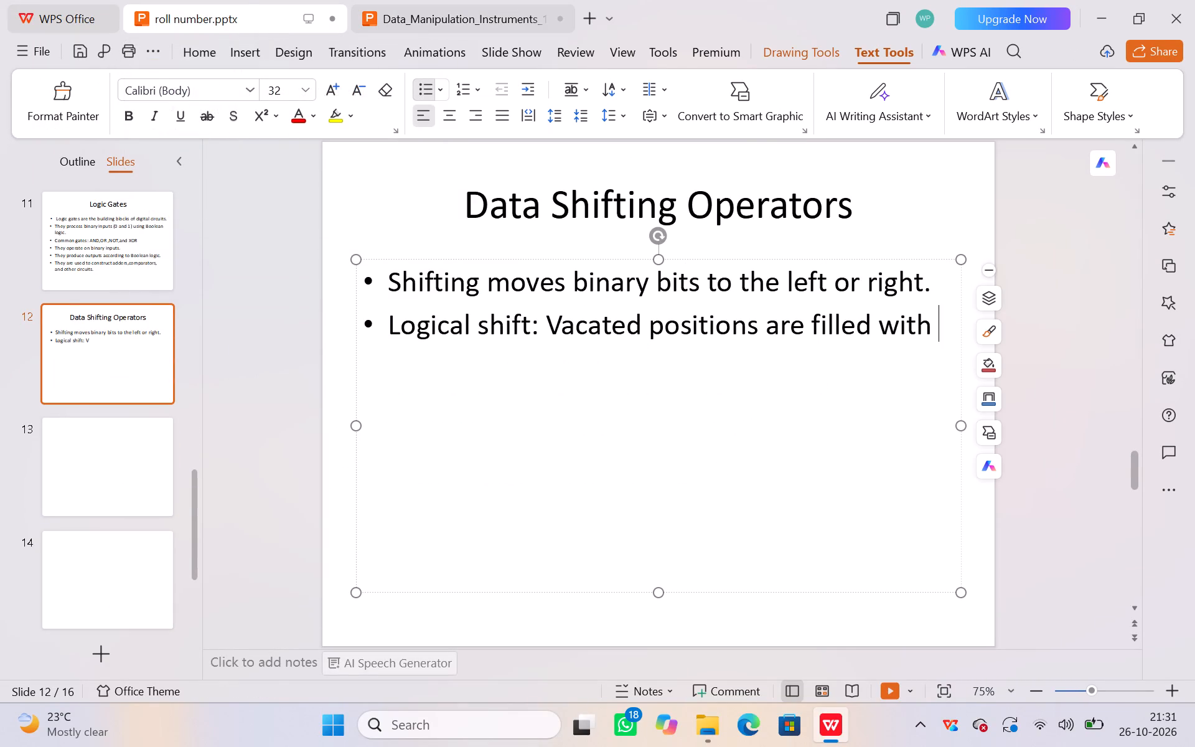
{"action": "type", "text": "zero"}
{"action": "type", "text": "es"}
{"action": "key", "text": "period"}
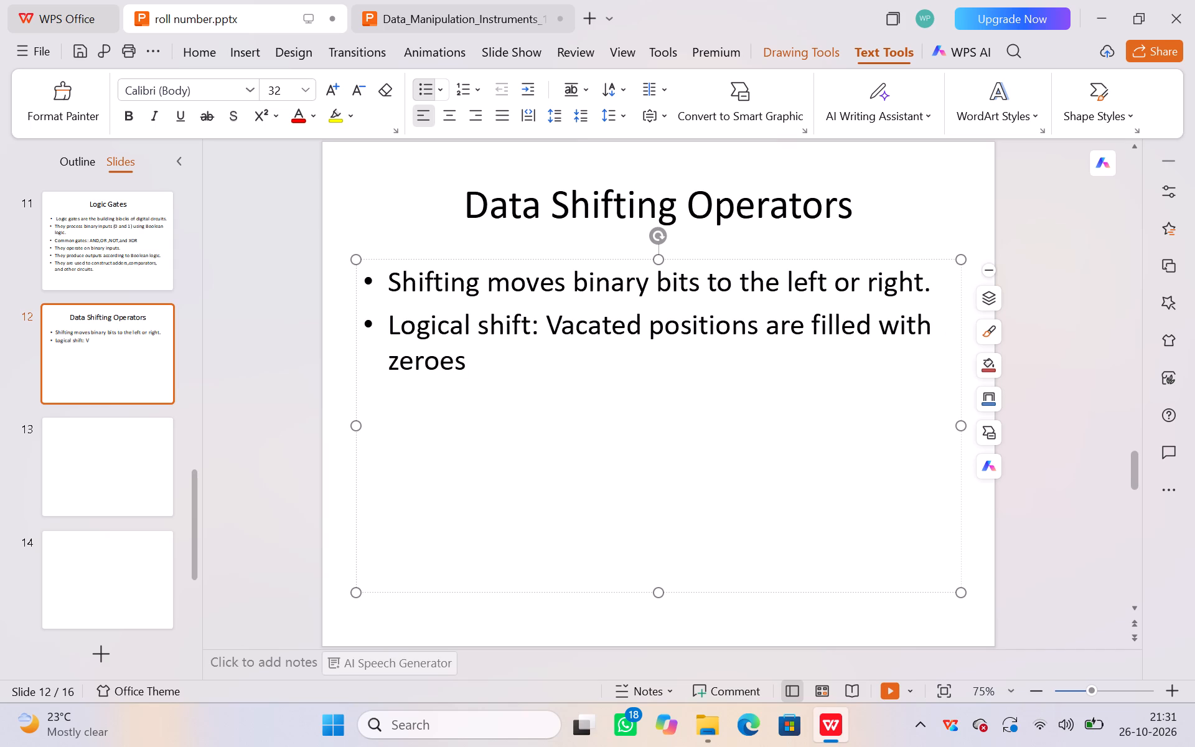
Start a third bullet on slide 12 with "Arithmetic shift:".
{"action": "key", "text": "Return"}
{"action": "type", "text": "rith"}
{"action": "type", "text": "metic shift"}
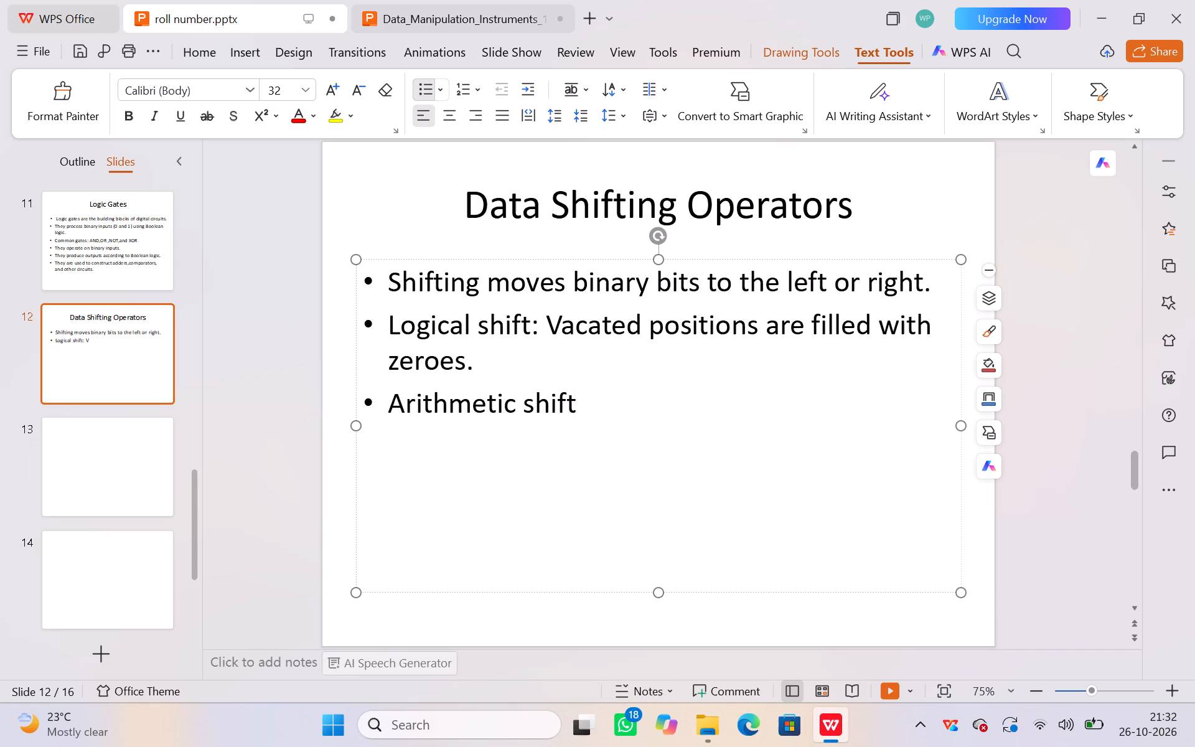
{"action": "key", "text": "shift+colon"}
{"action": "key", "text": "space"}
Recheck the reference and correct the last word of slide 12's second bullet to "zeros".
{"action": "left_click", "coordinate": [512, 13]}
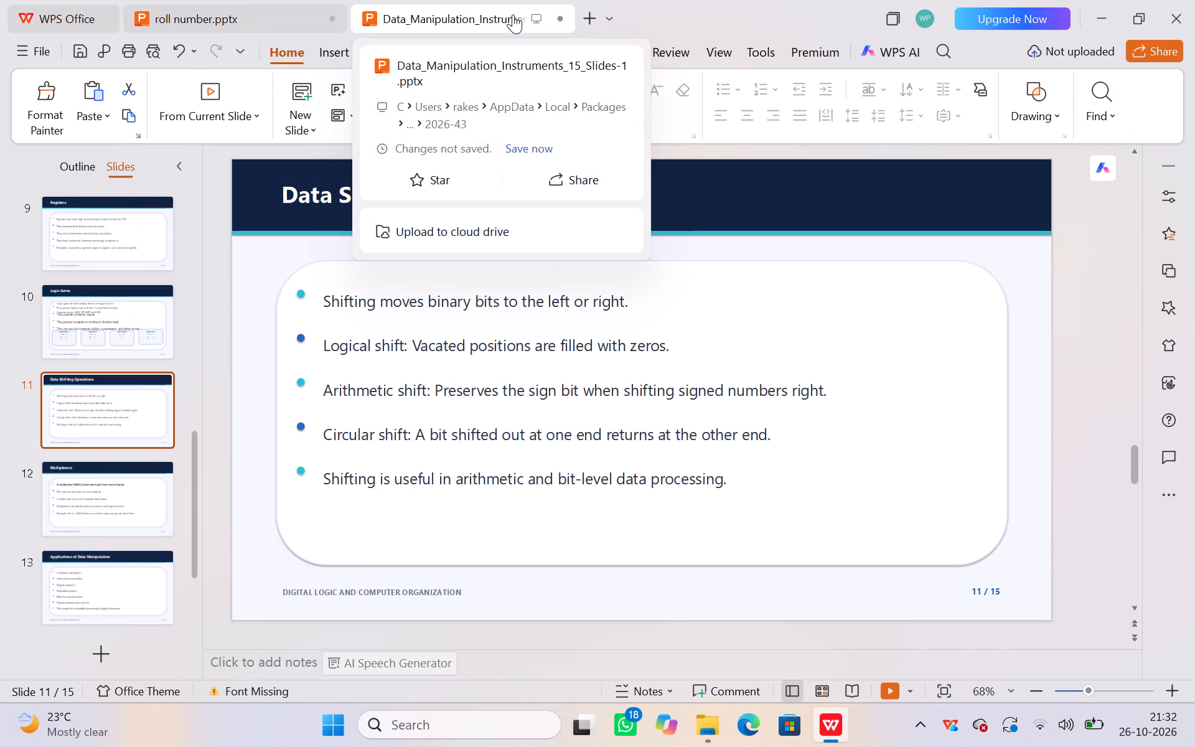
{"action": "left_click", "coordinate": [260, 23]}
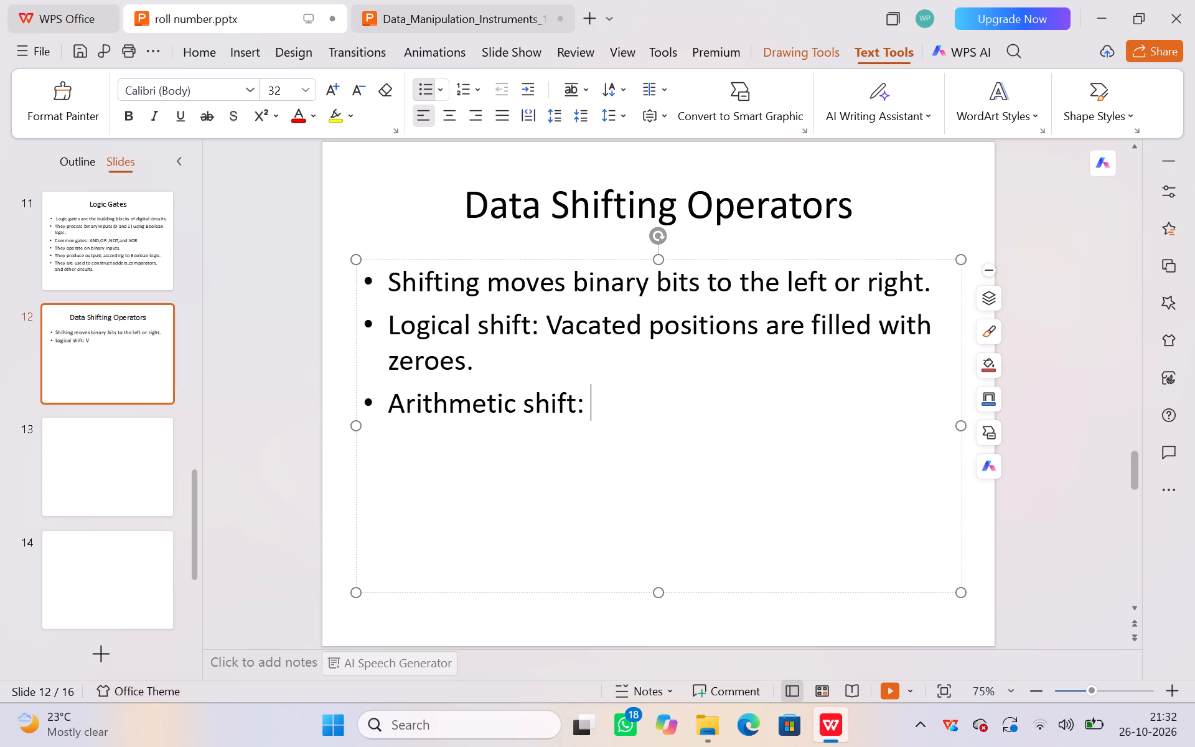
{"action": "left_click", "coordinate": [453, 355]}
{"action": "key", "text": "BackSpace"}
Continue slide 12's third bullet after "Arithmetic shift:" with "Preserves the sign bits".
{"action": "left_click", "coordinate": [630, 419]}
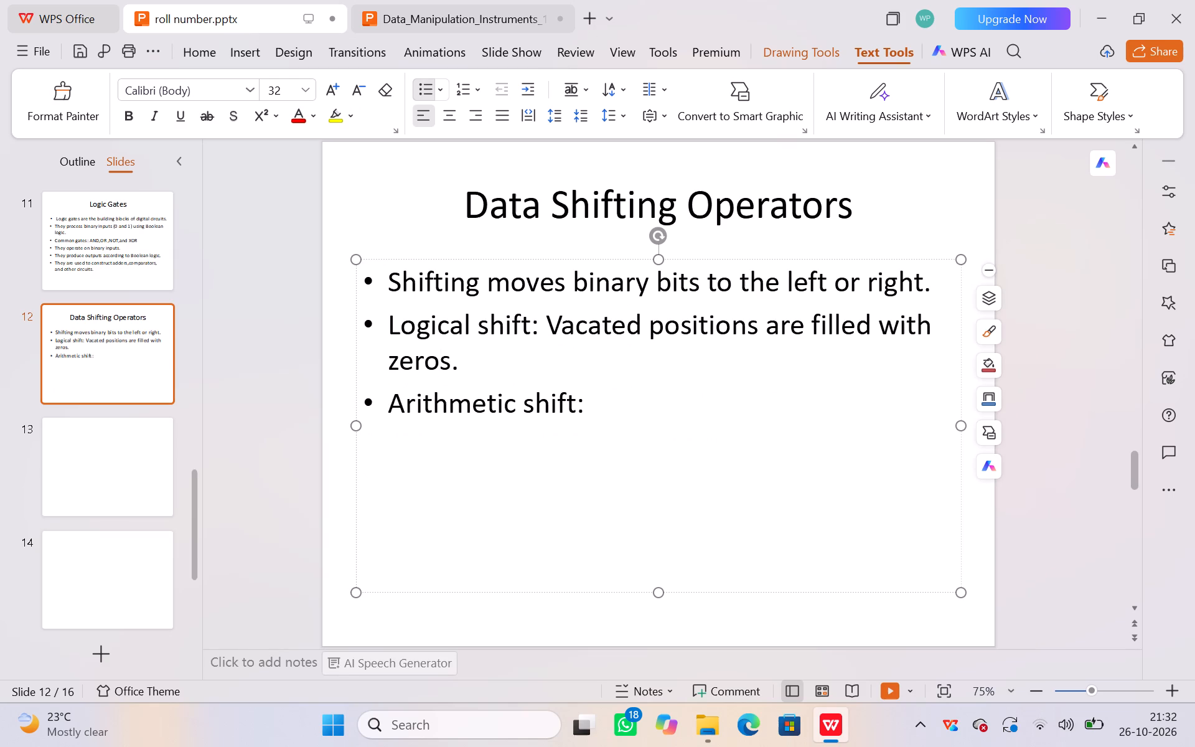
{"action": "key", "text": "p"}
{"action": "key", "text": "BackSpace"}
{"action": "type", "text": "res"}
{"action": "type", "text": "er"}
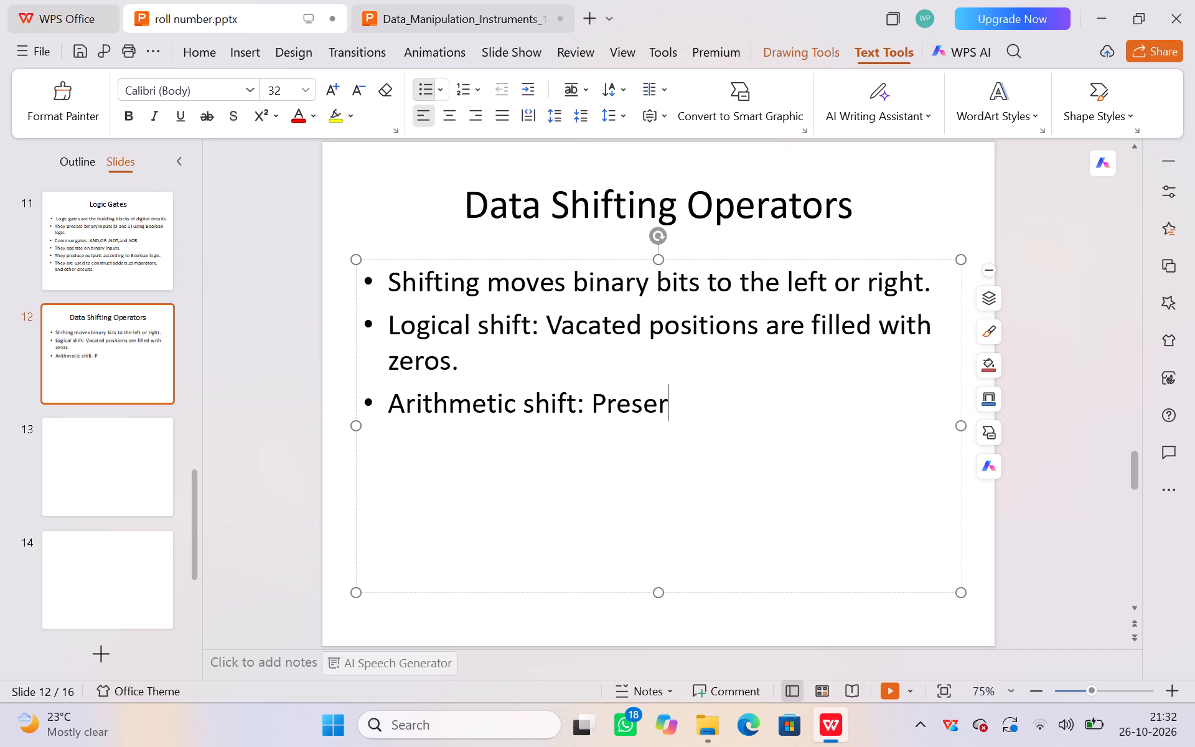
{"action": "type", "text": "ves"}
{"action": "key", "text": "space"}
{"action": "type", "text": "th"}
{"action": "key", "text": "space"}
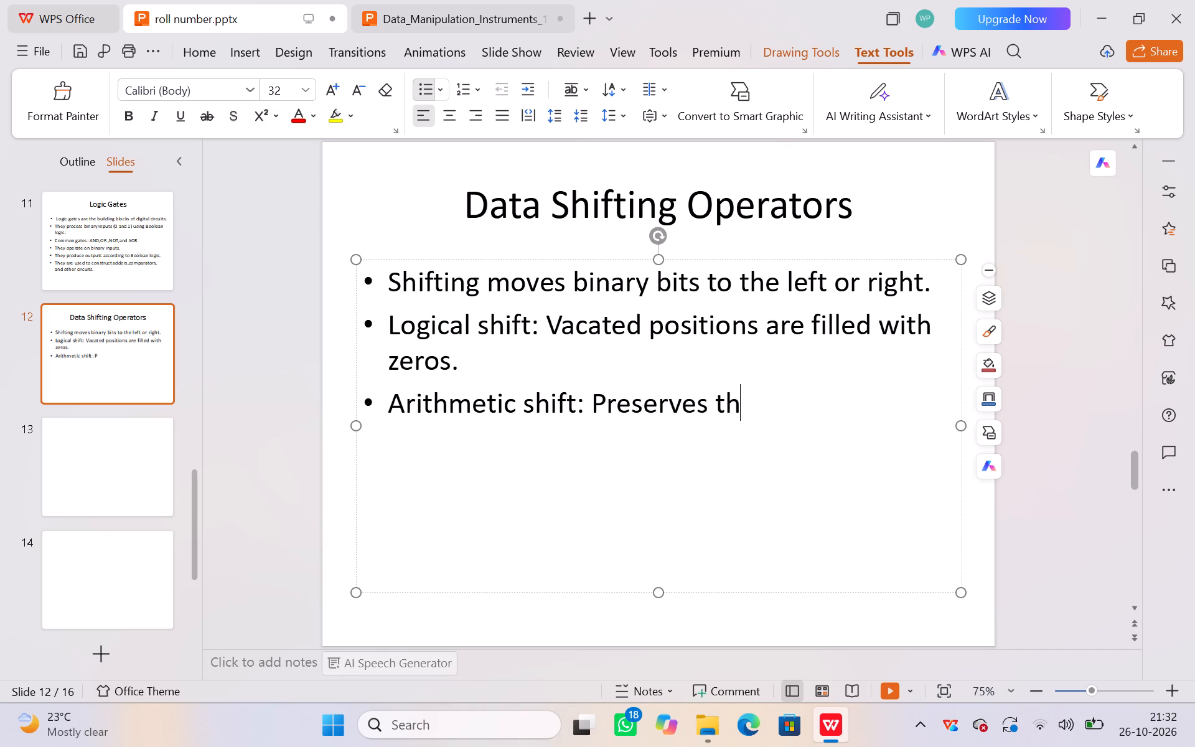
{"action": "key", "text": "BackSpace"}
{"action": "type", "text": "e sig"}
{"action": "type", "text": "n bi"}
{"action": "key", "text": "t"}
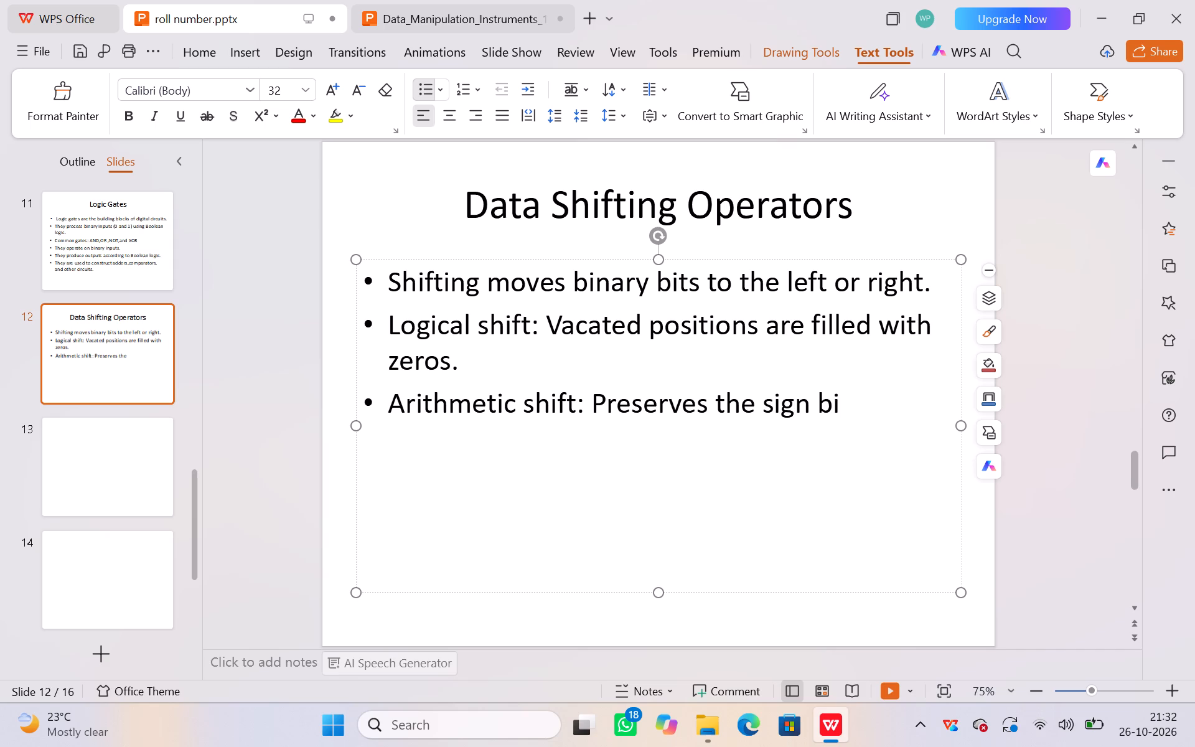
{"action": "key", "text": "s"}
Check the reference's Data Shifting Operations slide and extend the third bullet with "when shifting signed bits right".
{"action": "left_click", "coordinate": [479, 8]}
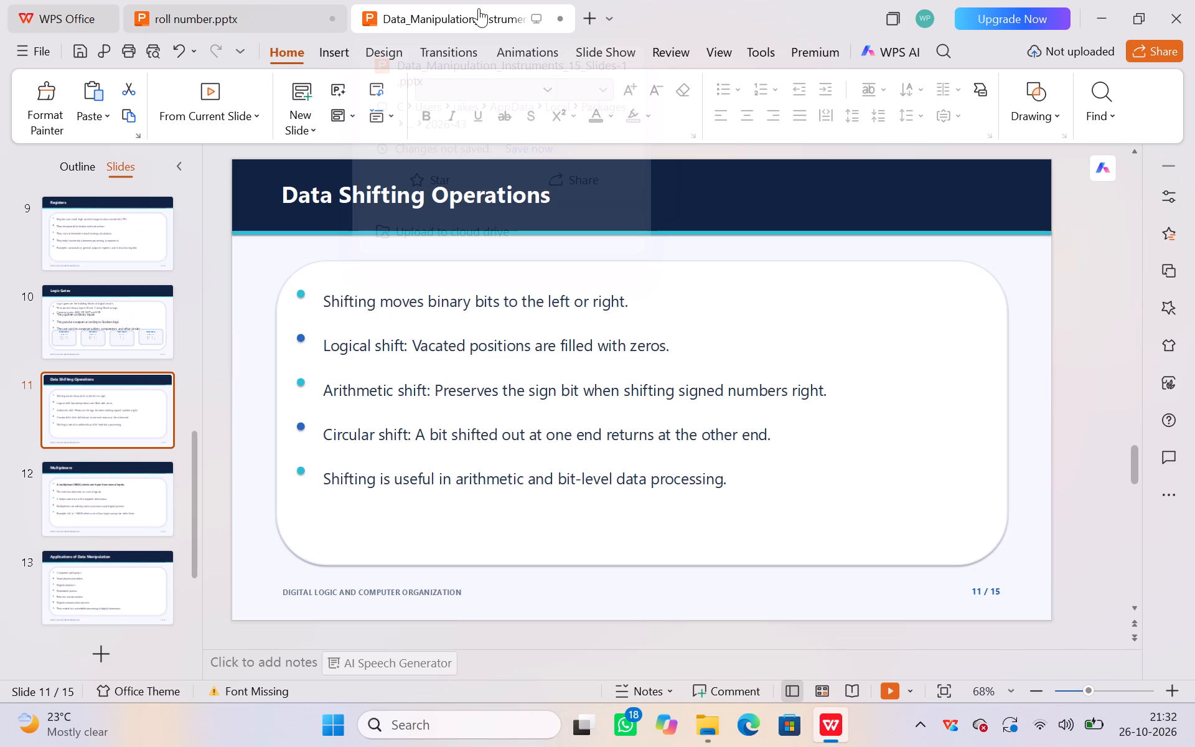
{"action": "left_click", "coordinate": [304, 16]}
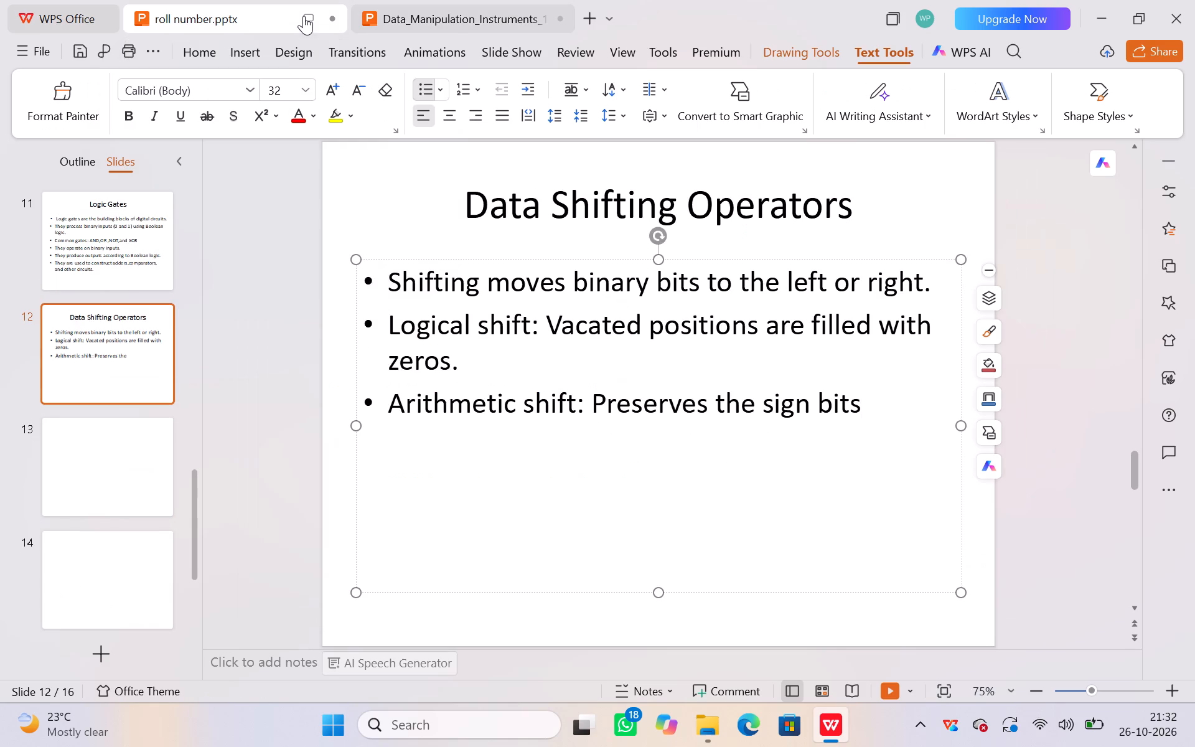
{"action": "key", "text": "space"}
{"action": "type", "text": "whe"}
{"action": "type", "text": "n shi"}
{"action": "type", "text": "ftin"}
{"action": "type", "text": "g"}
{"action": "key", "text": "space"}
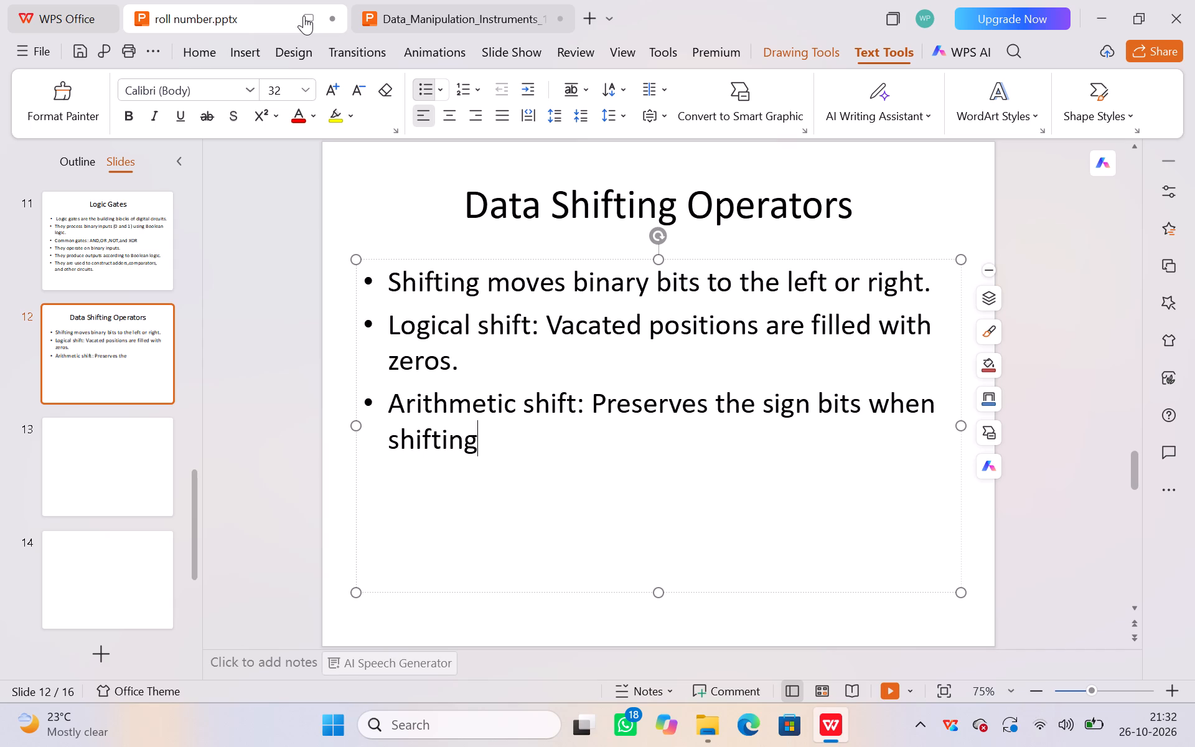
{"action": "type", "text": "si"}
{"action": "type", "text": "gn"}
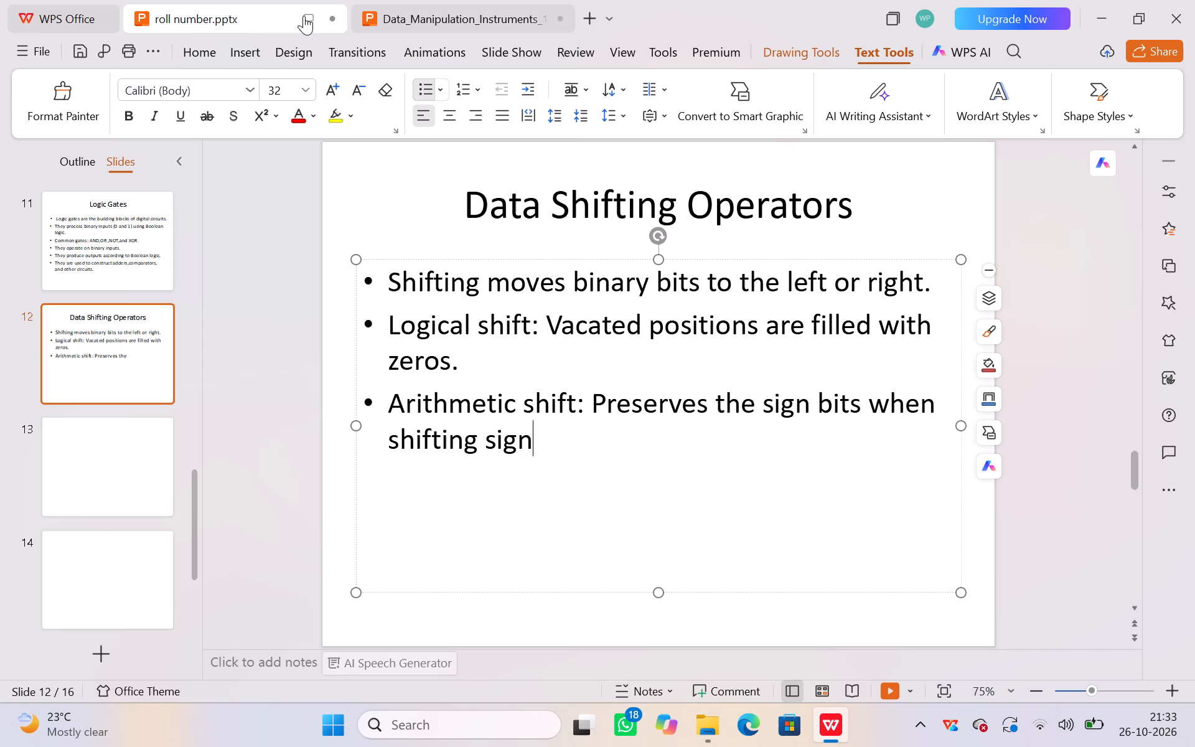
{"action": "type", "text": "ed bits"}
{"action": "key", "text": "space"}
{"action": "type", "text": "right"}
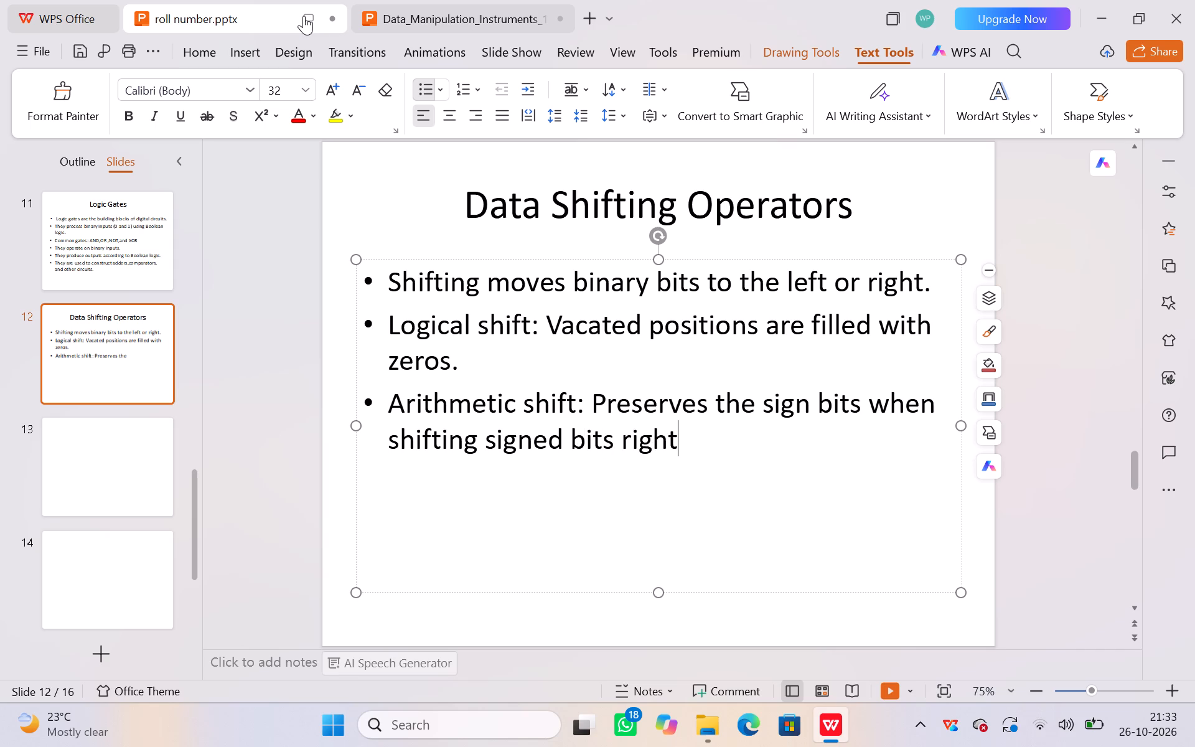
Compare the third bullet with the reference and change "sign bits" to "sign bit".
{"action": "left_click", "coordinate": [390, 6]}
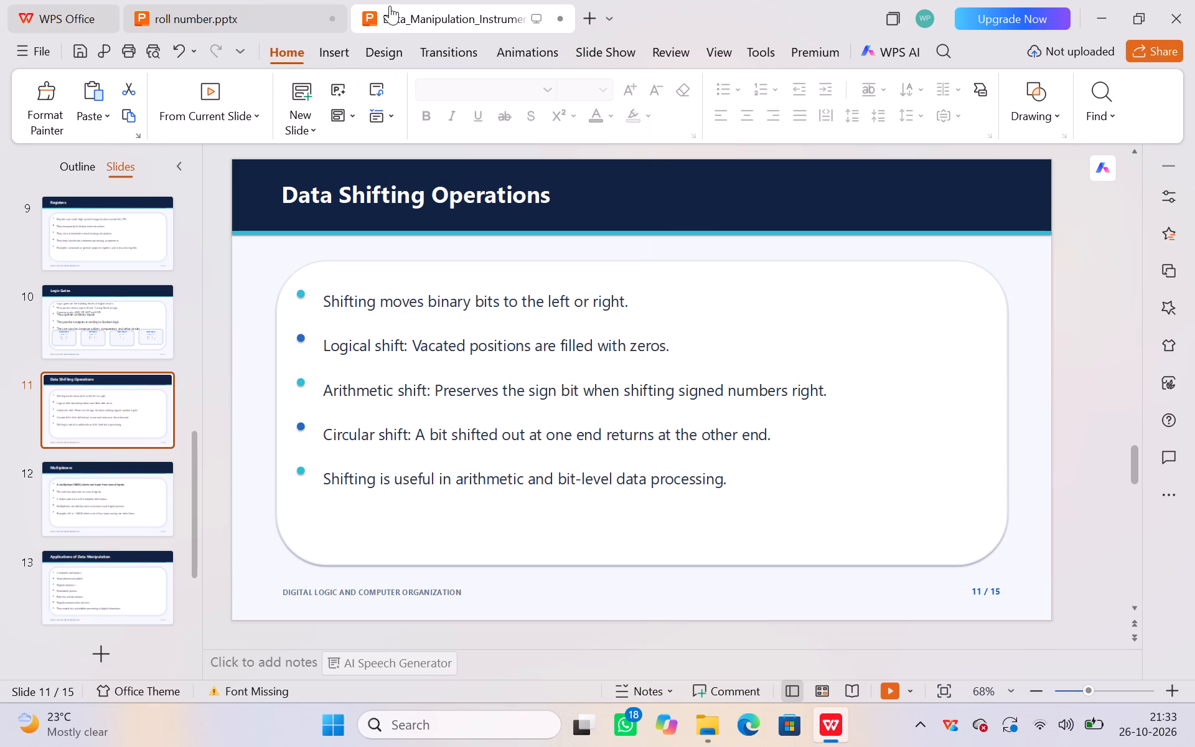
{"action": "left_click", "coordinate": [265, 10]}
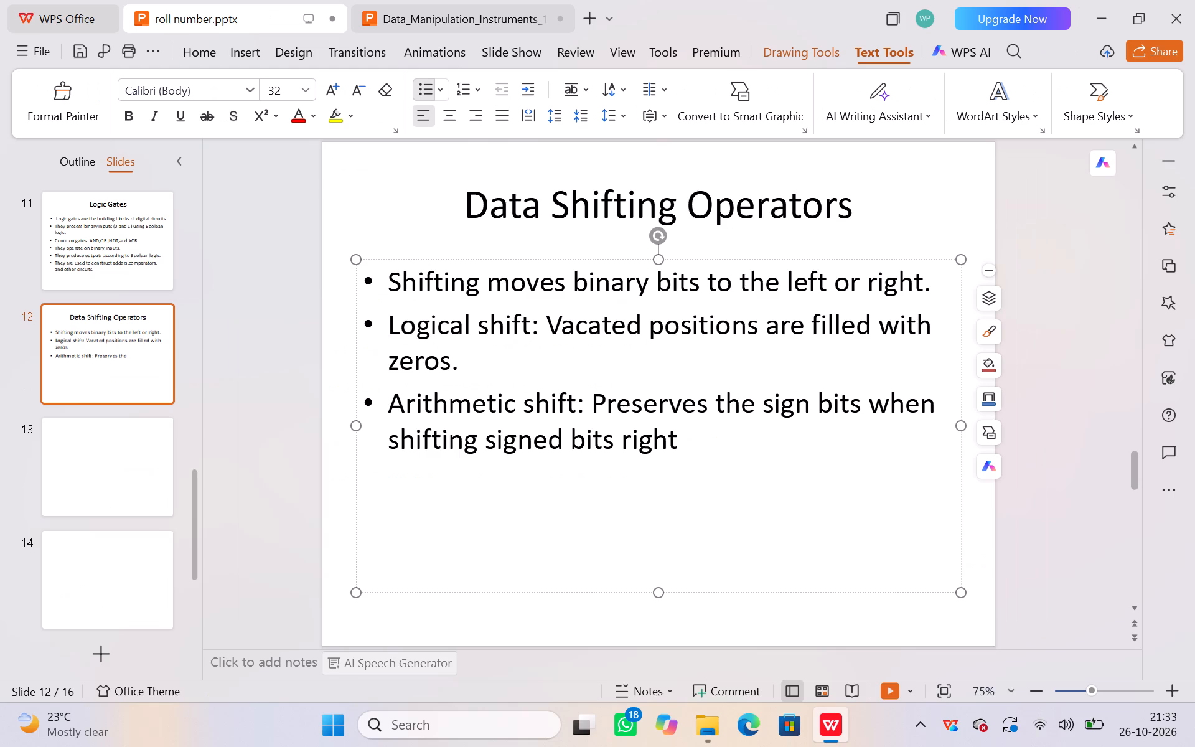
{"action": "left_click", "coordinate": [521, 17]}
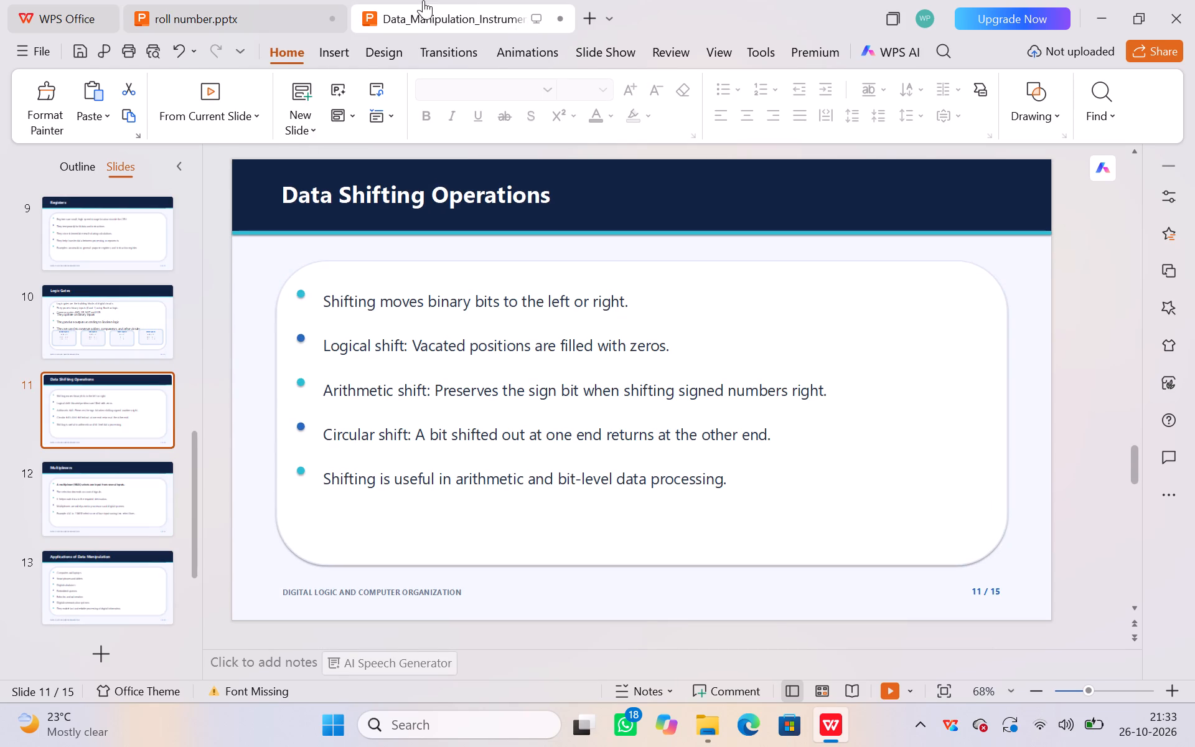
{"action": "left_click", "coordinate": [293, 22]}
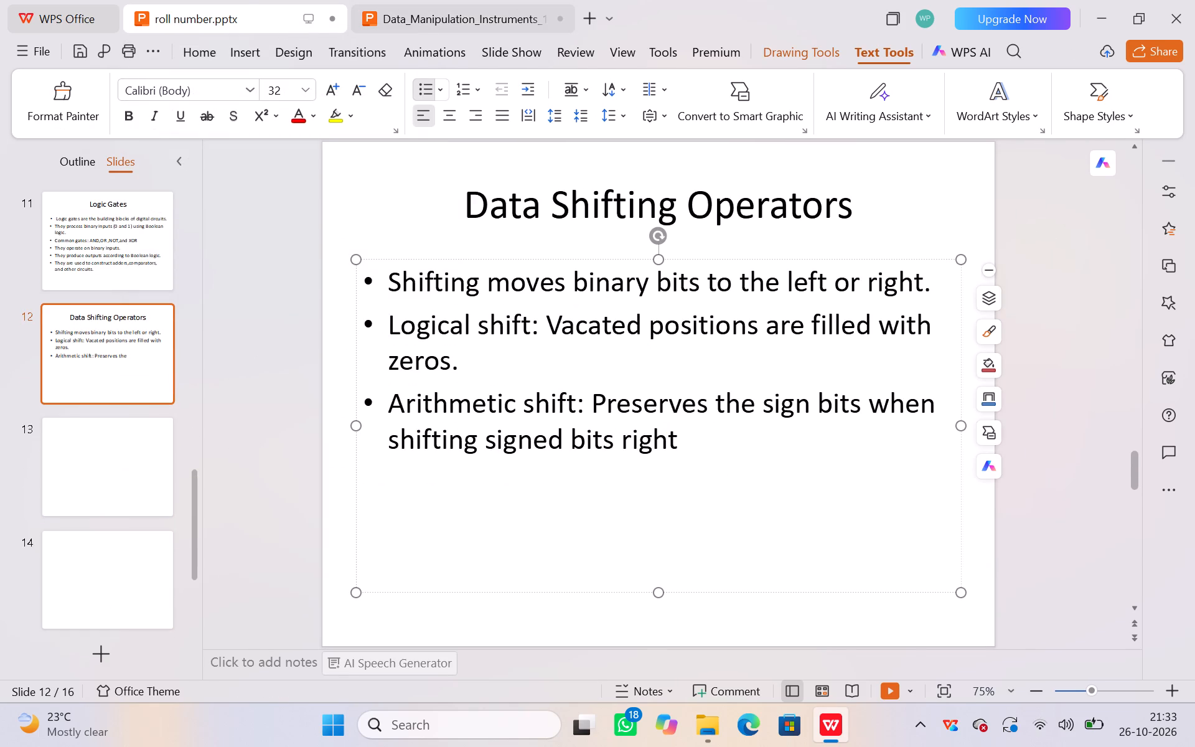
{"action": "left_click", "coordinate": [863, 403]}
{"action": "key", "text": "BackSpace"}
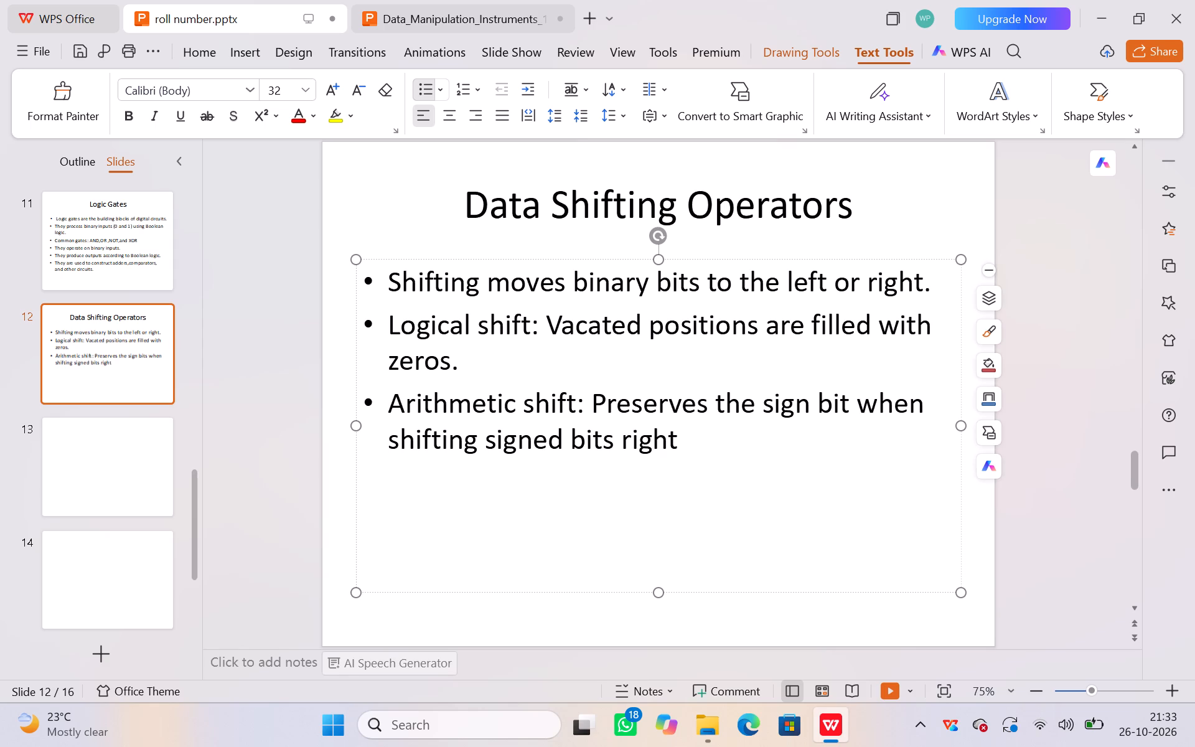
Change "signed bits" to "signed numbers" in the third bullet, rechecking the reference, and end the sentence with a period.
{"action": "left_click", "coordinate": [615, 443]}
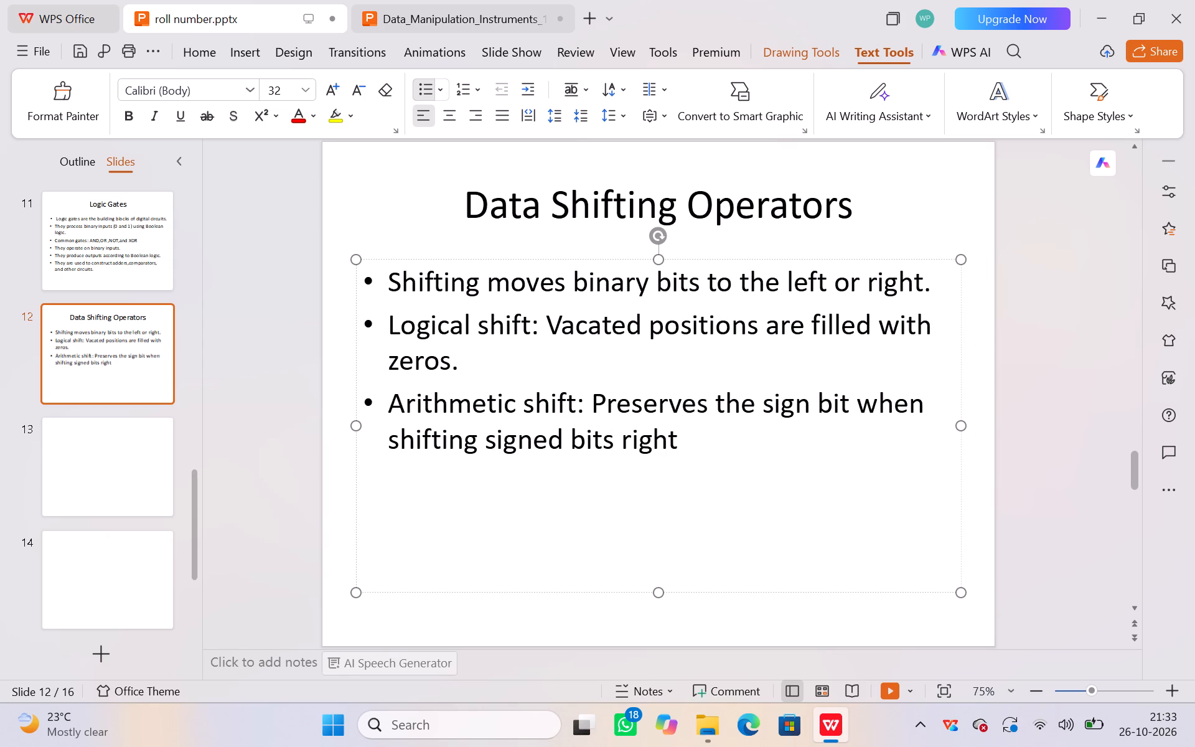
{"action": "key", "text": "BackSpace"}
{"action": "key", "text": "BackSpace"}
{"action": "key", "text": "BackSpace"}
{"action": "key", "text": "BackSpace"}
{"action": "type", "text": "numbers"}
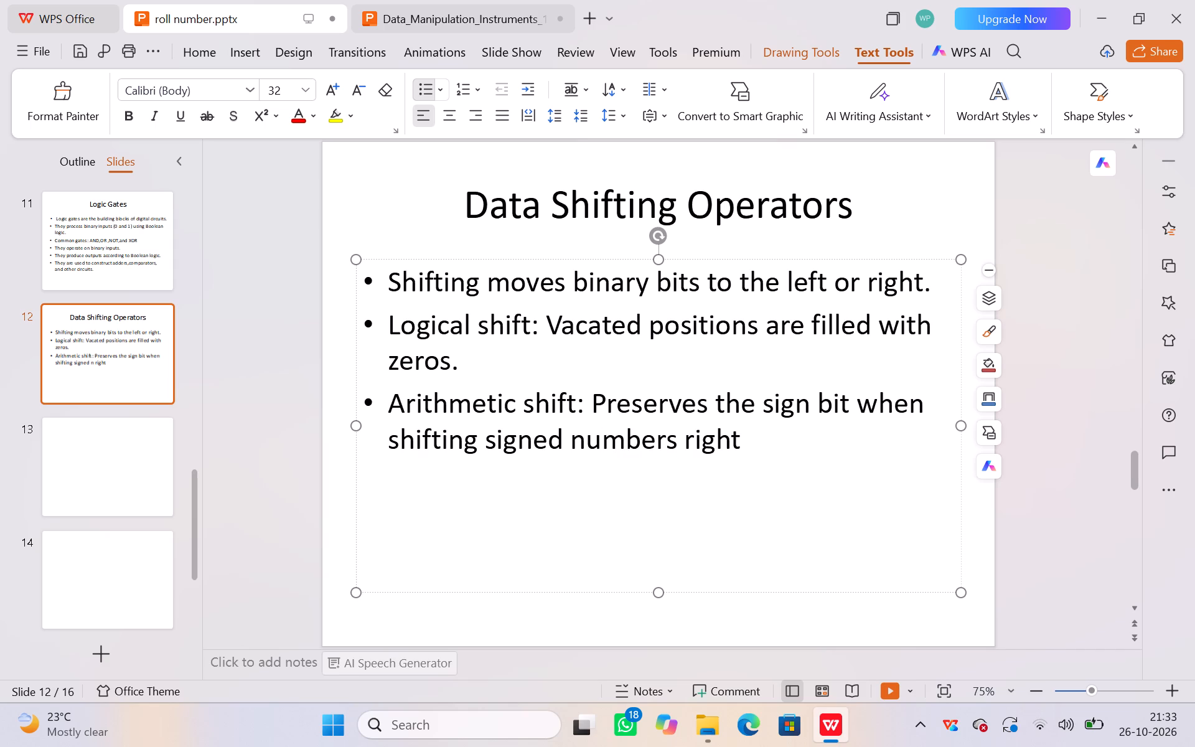
{"action": "key", "text": "BackSpace"}
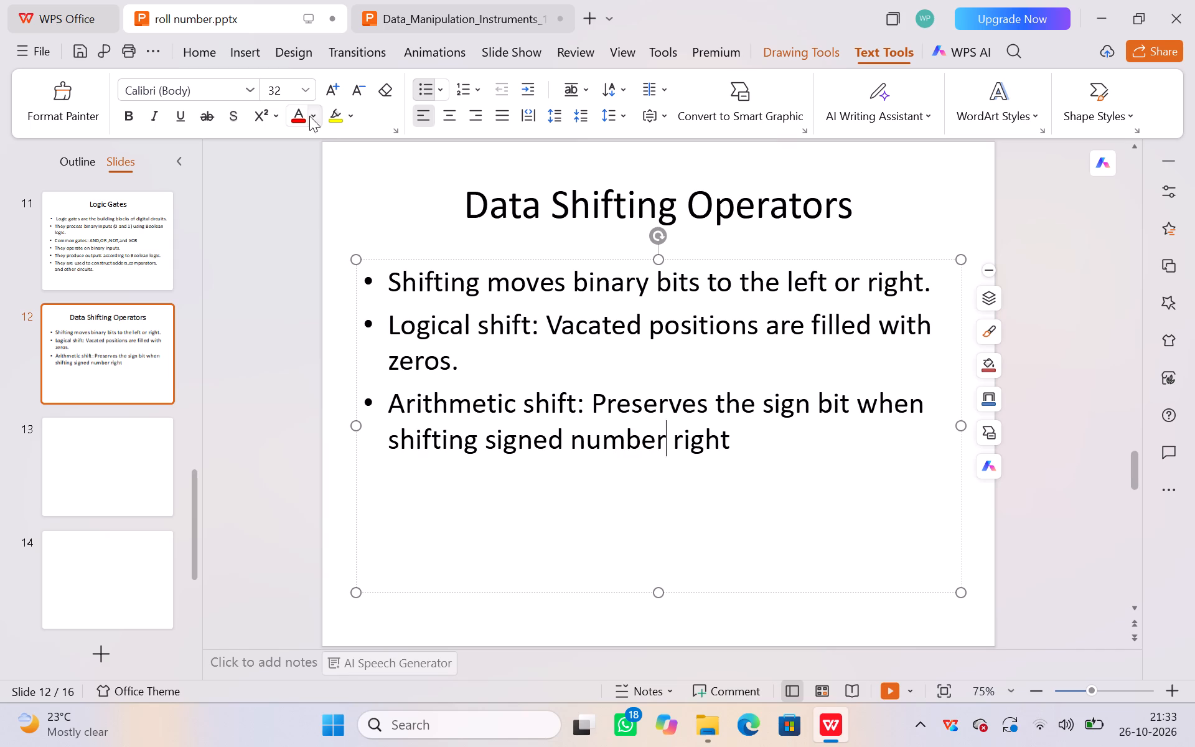
{"action": "left_click", "coordinate": [423, 17]}
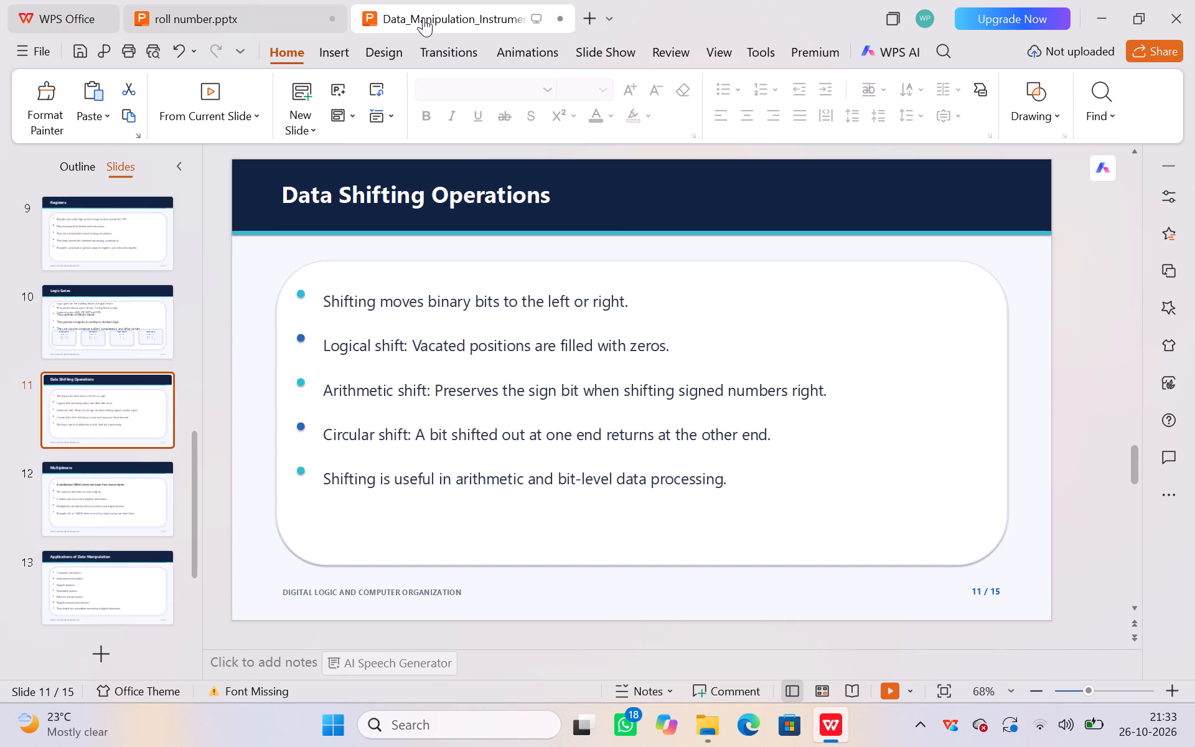
{"action": "left_click", "coordinate": [266, 11]}
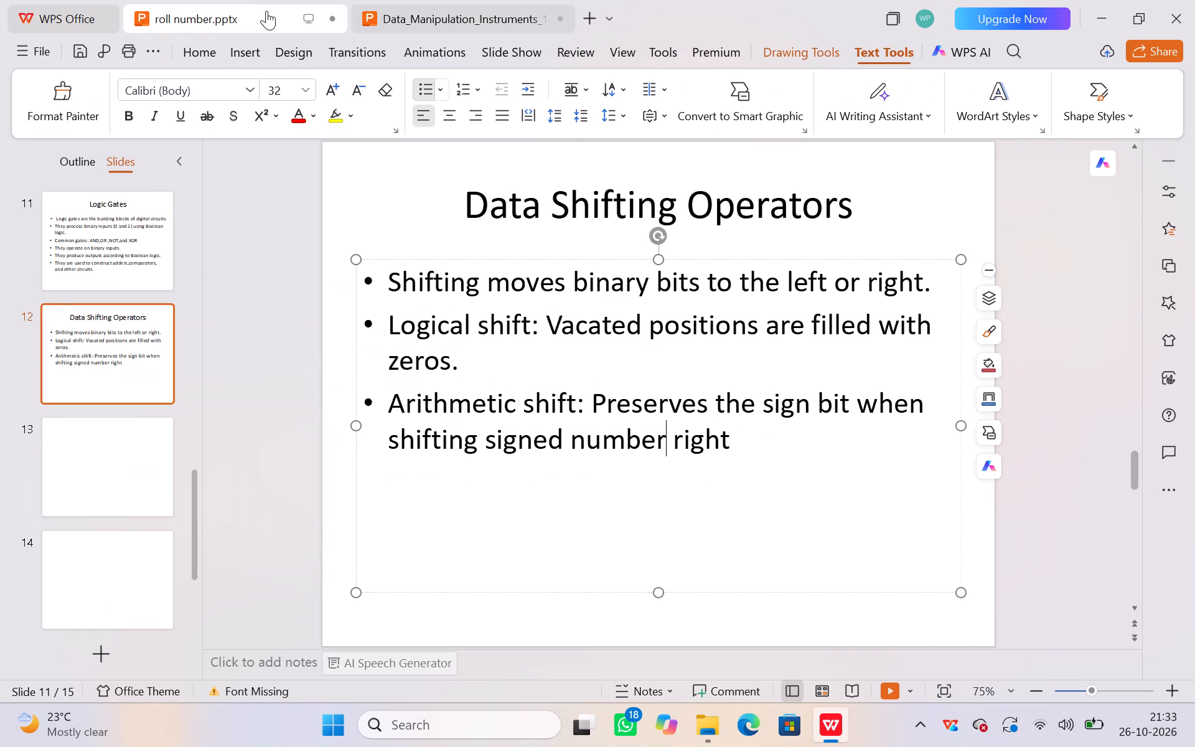
{"action": "key", "text": "s"}
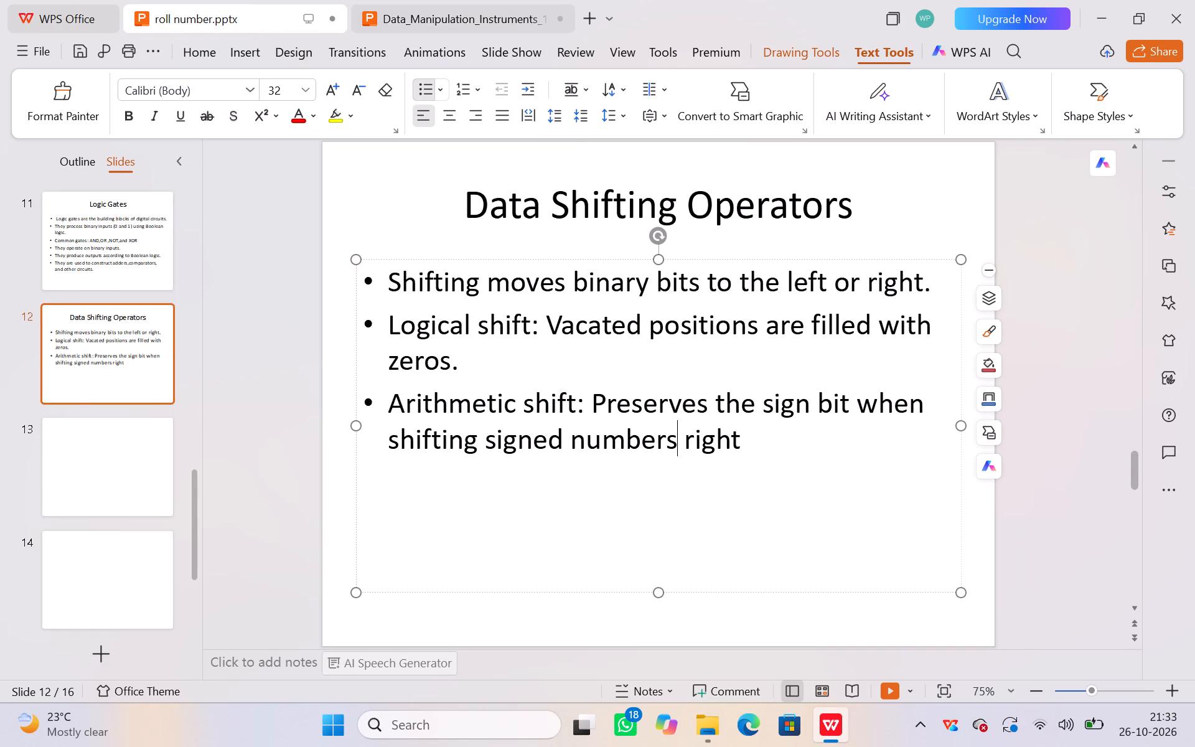
{"action": "left_click", "coordinate": [759, 441]}
{"action": "key", "text": "period"}
Add a fourth bullet on slide 12 starting with "Circular shift:", consulting the reference for the wording.
{"action": "key", "text": "Return"}
{"action": "left_click", "coordinate": [516, 11]}
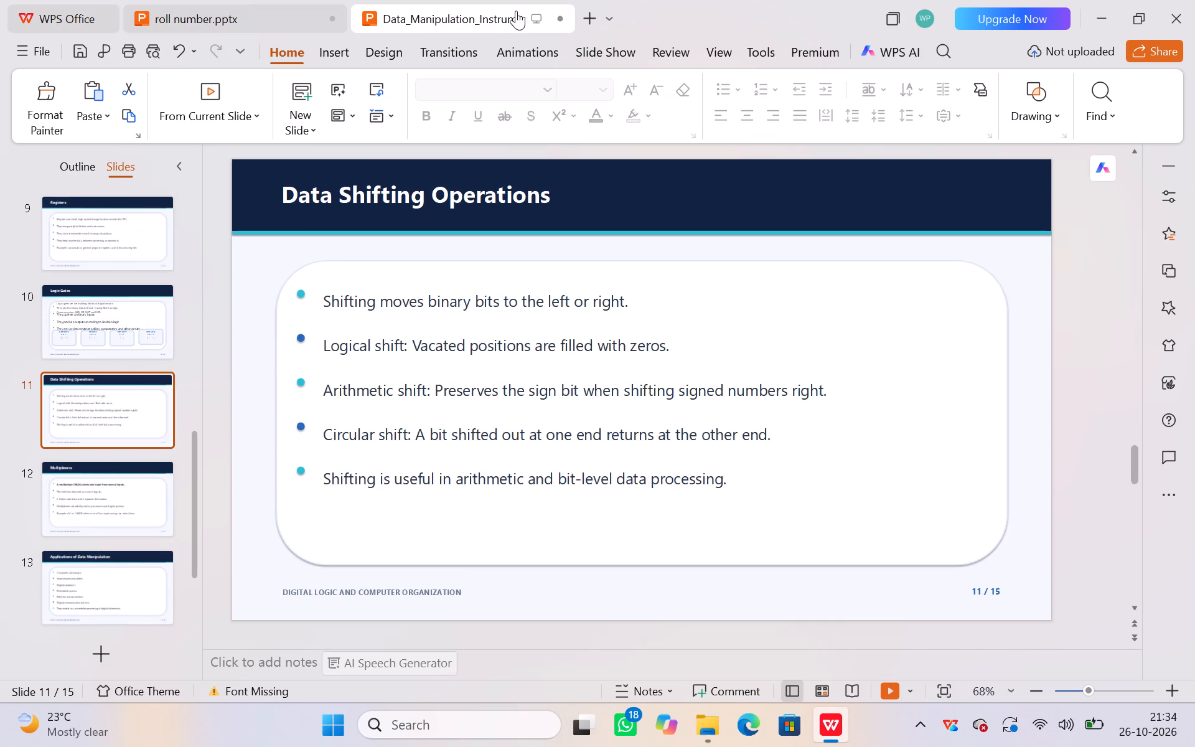
{"action": "left_click", "coordinate": [296, 18]}
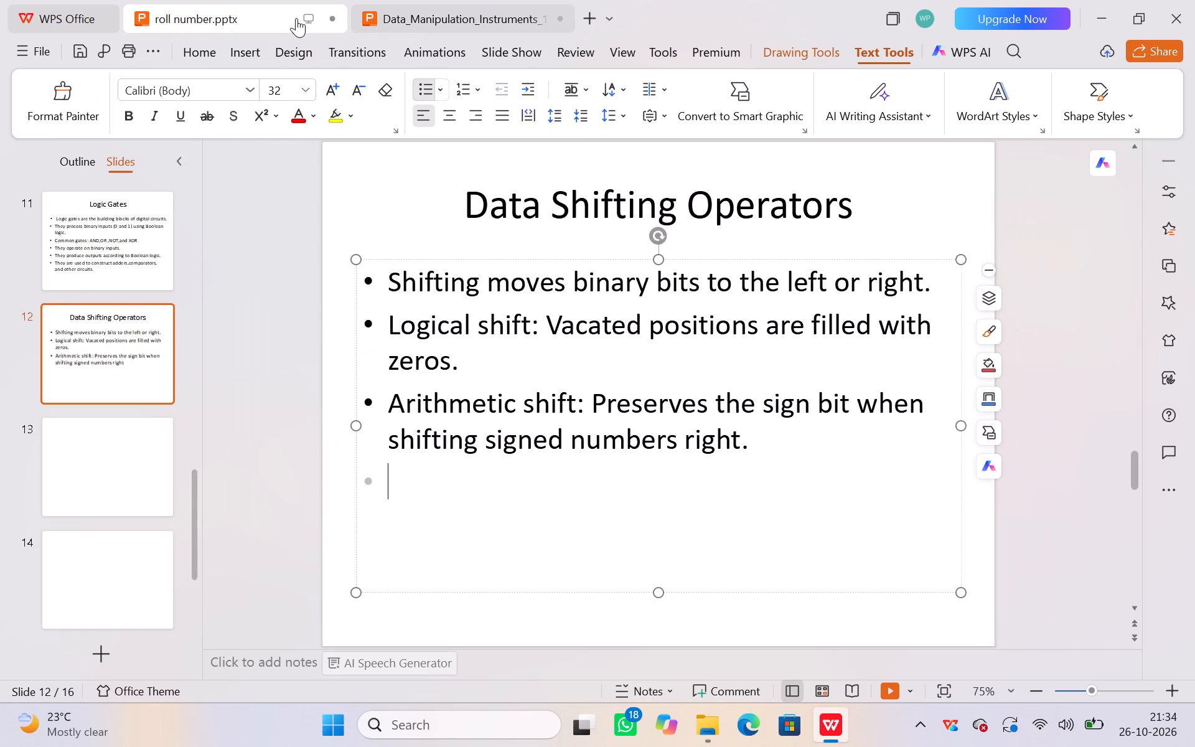
{"action": "key", "text": "c"}
{"action": "type", "text": "ircul"}
{"action": "type", "text": "ar"}
{"action": "key", "text": "space"}
{"action": "type", "text": "shift"}
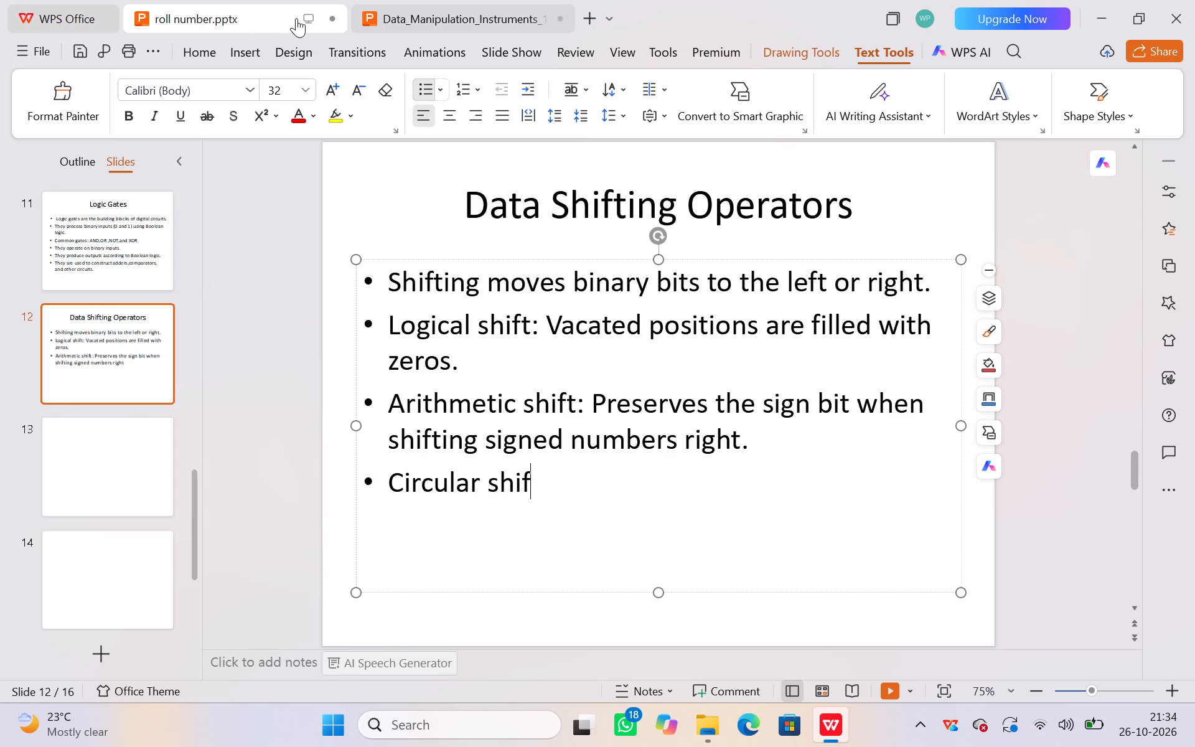
{"action": "key", "text": "shift+colon"}
{"action": "key", "text": "space"}
Continue the "Circular shift:" bullet on slide 12 with "A bit shifted out at one end", checking the wording in the reference.
{"action": "left_click", "coordinate": [434, 7]}
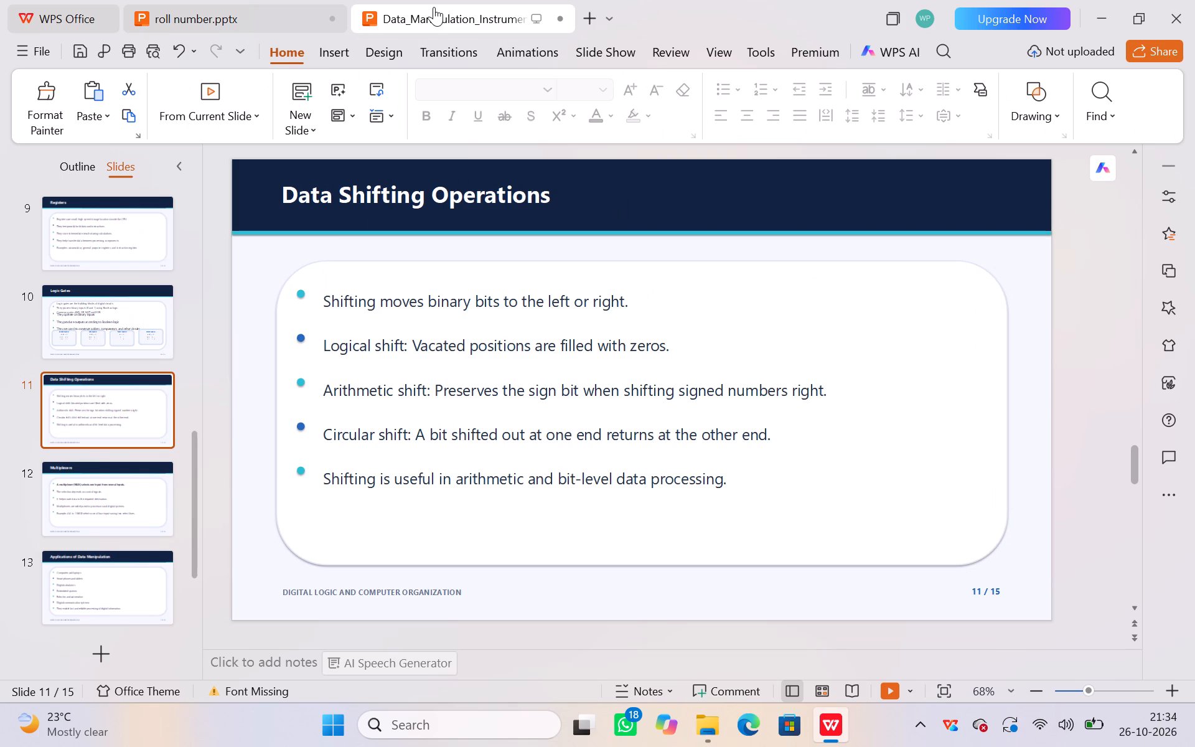
{"action": "left_click", "coordinate": [257, 7]}
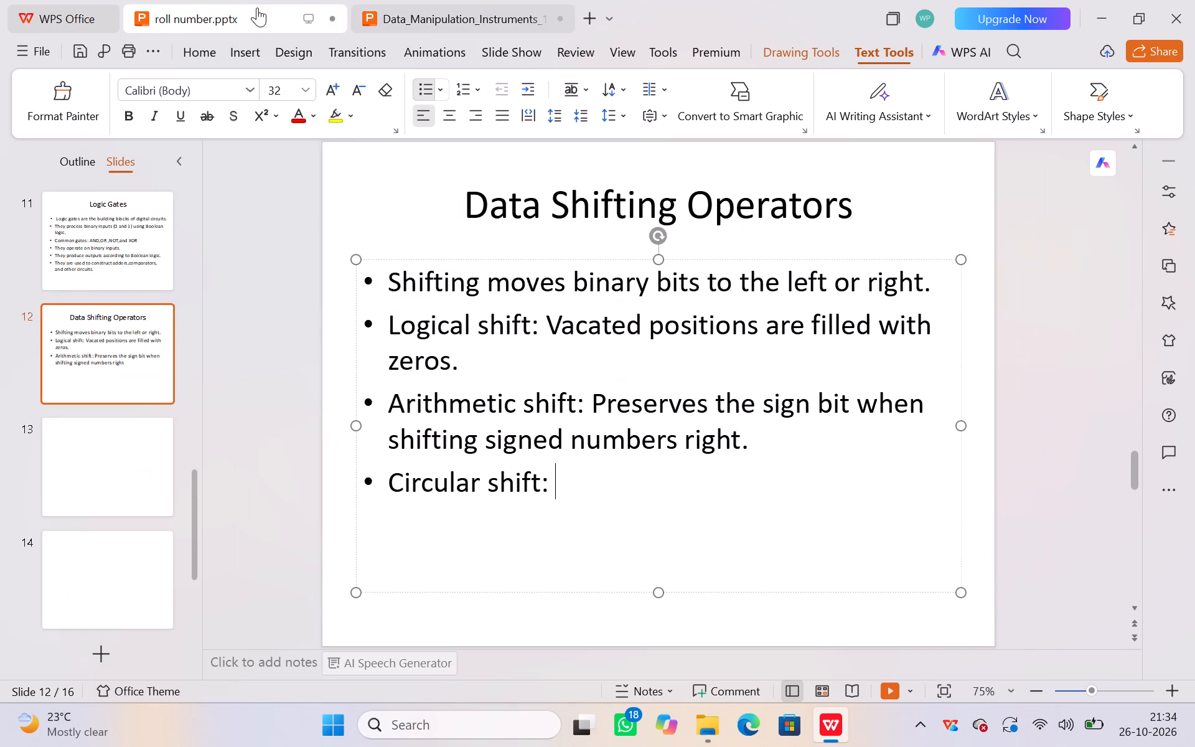
{"action": "key", "text": "a"}
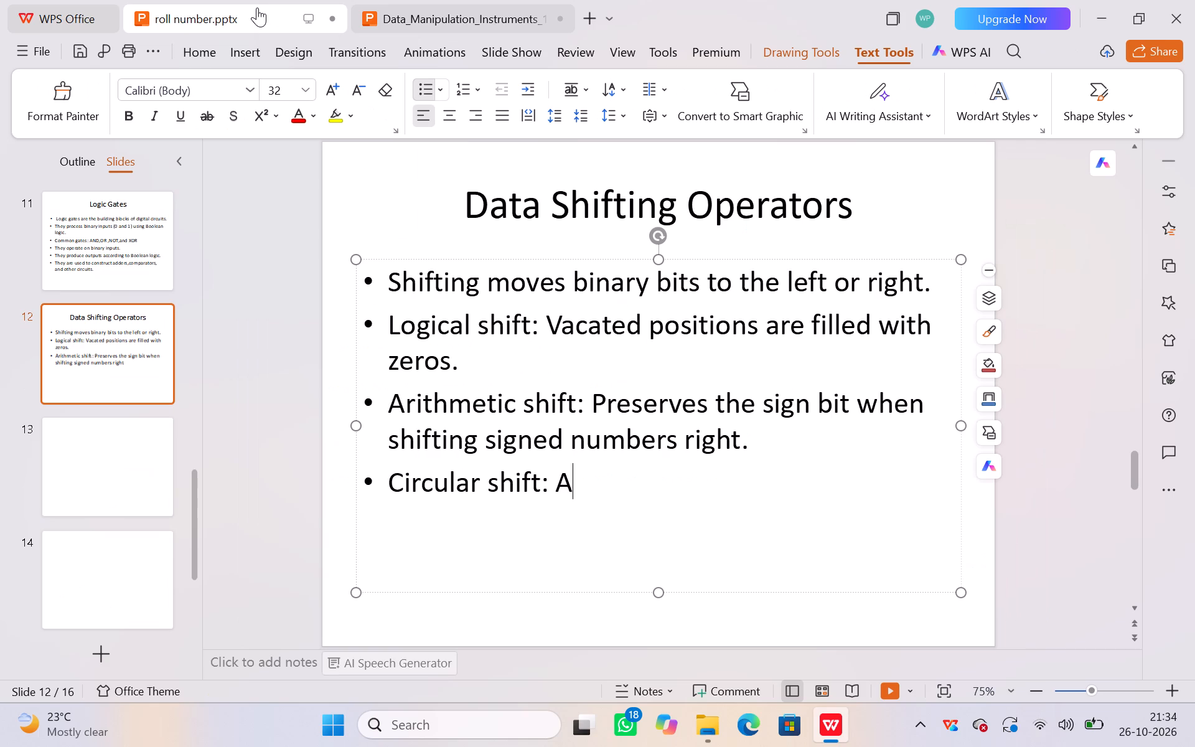
{"action": "key", "text": "space"}
{"action": "type", "text": "bit shi"}
{"action": "type", "text": "ft"}
{"action": "type", "text": "ed"}
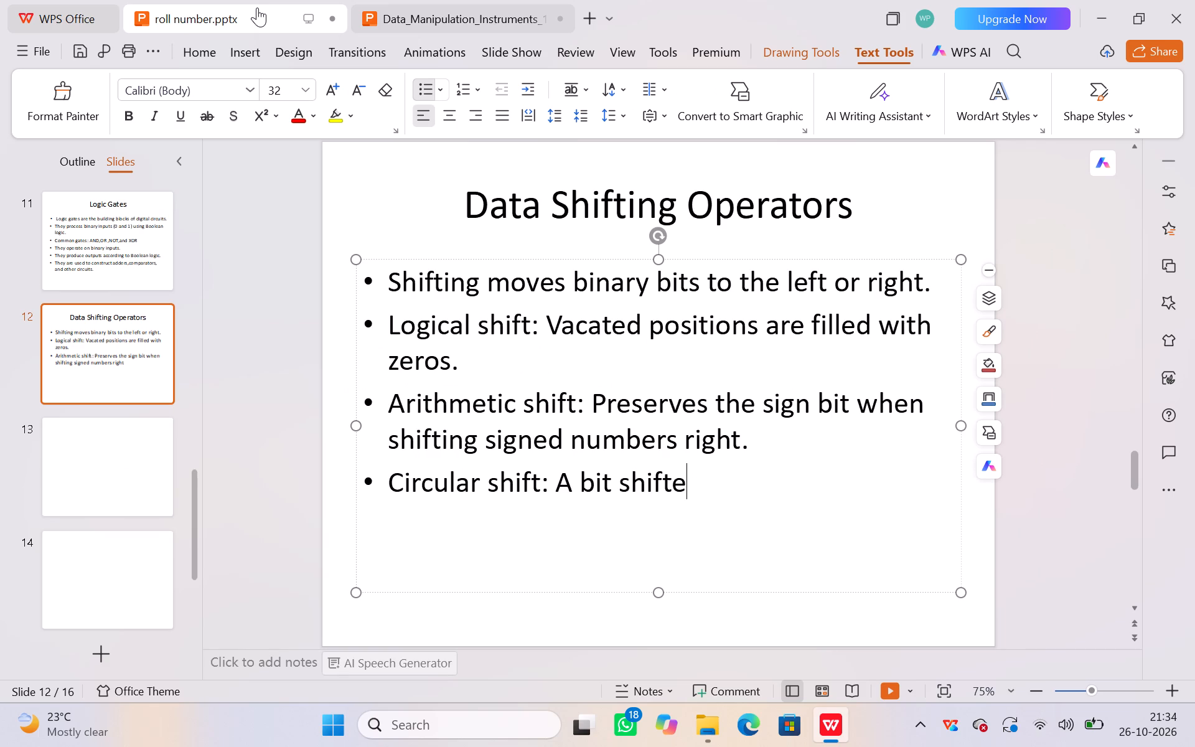
{"action": "key", "text": "space"}
{"action": "type", "text": "ou"}
{"action": "type", "text": "t at one end"}
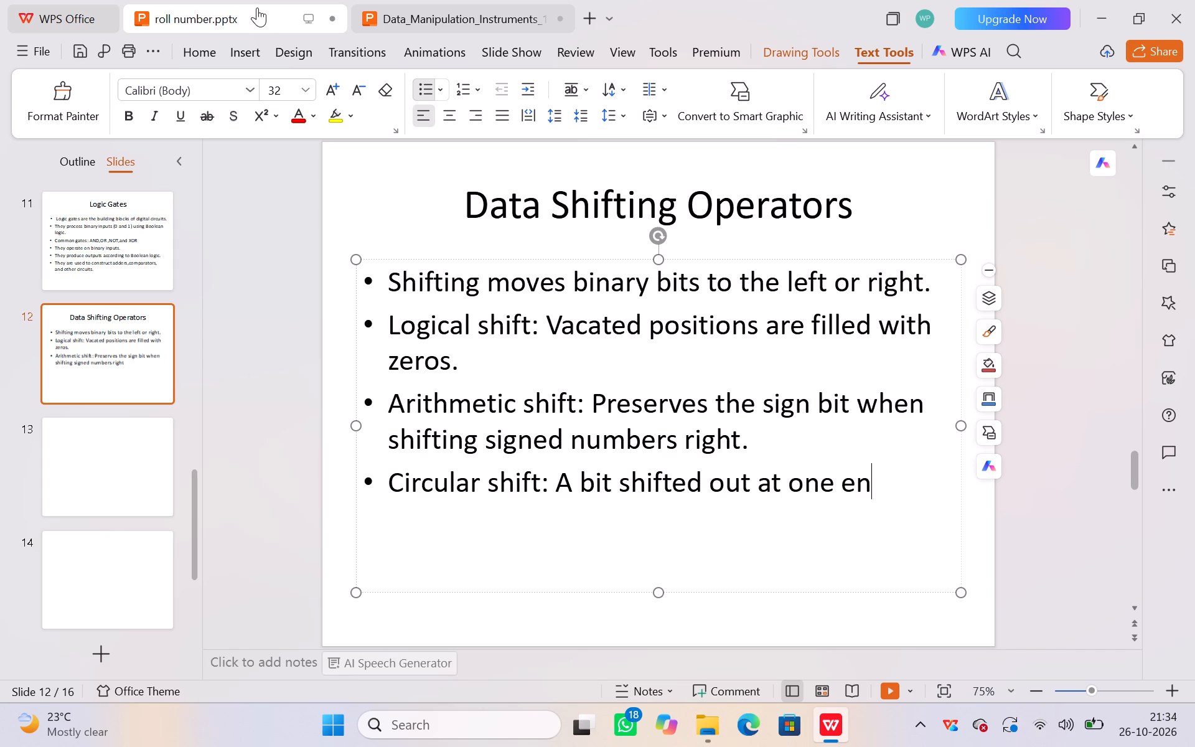
{"action": "key", "text": "space"}
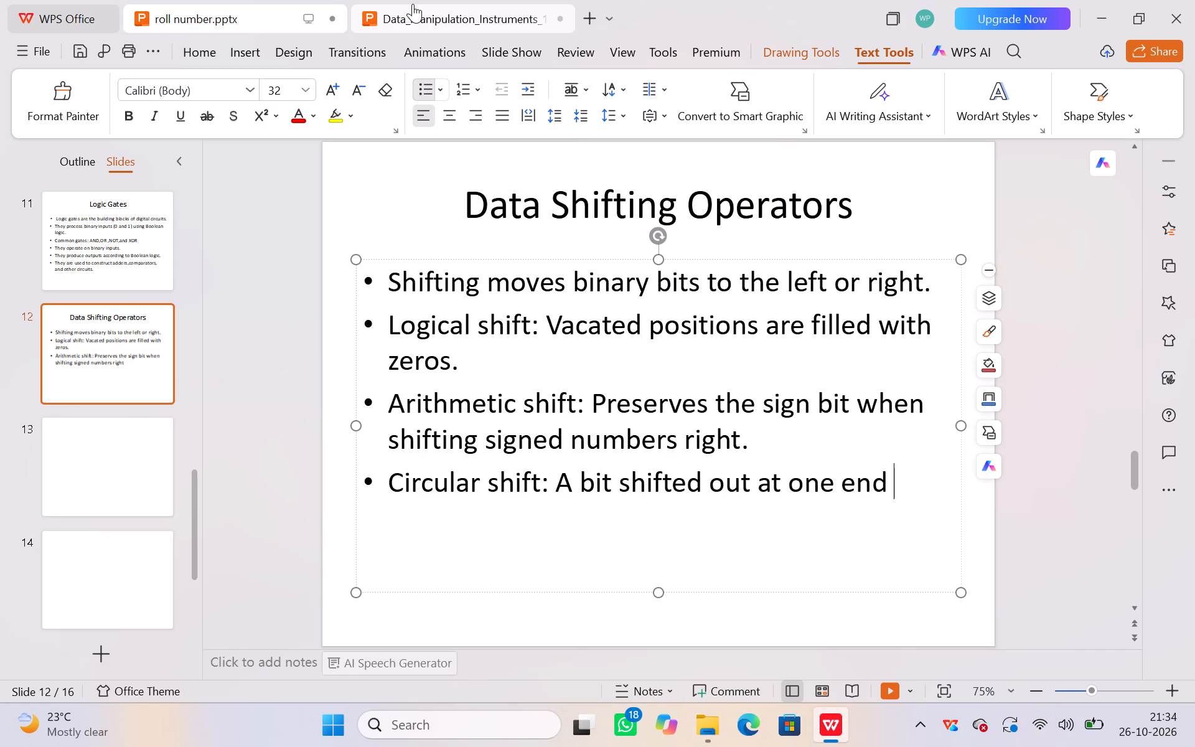
Recheck the reference and complete the circular shift bullet with "returns at the other end.".
{"action": "left_click", "coordinate": [413, 4]}
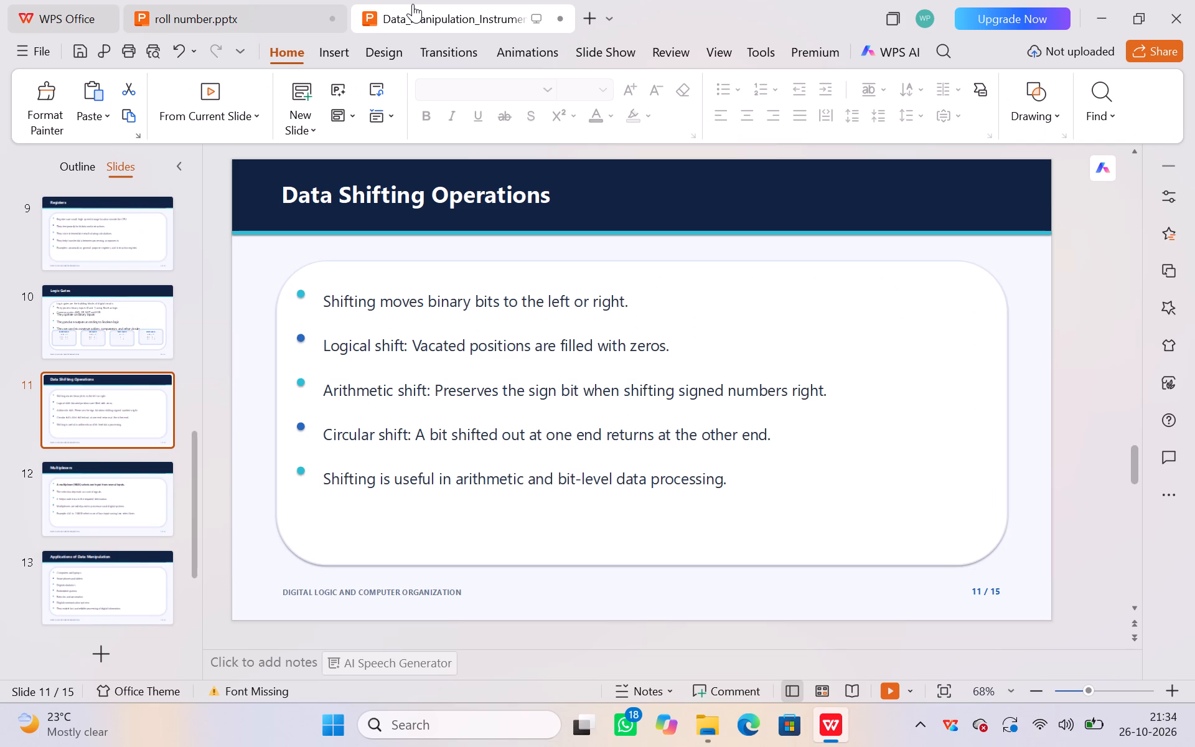
{"action": "left_click", "coordinate": [291, 8]}
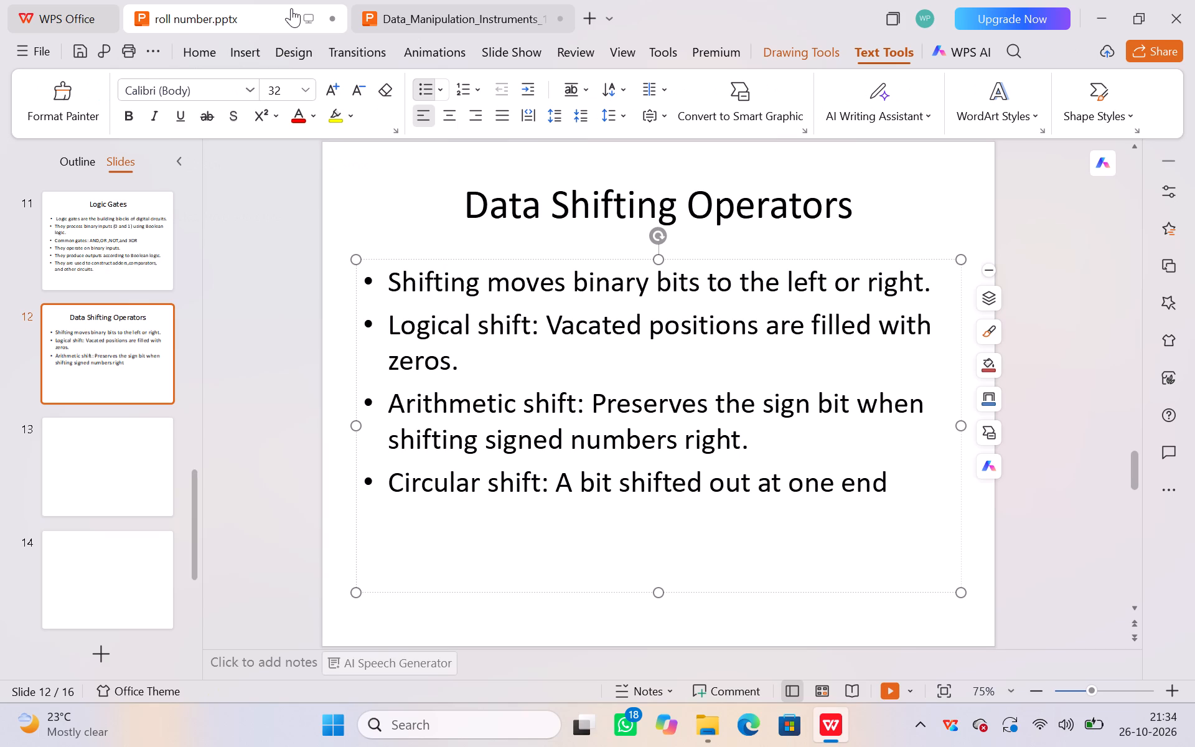
{"action": "type", "text": "retu"}
{"action": "type", "text": "rns at"}
{"action": "key", "text": "space"}
{"action": "type", "text": "the other end"}
{"action": "key", "text": "semicolon"}
{"action": "key", "text": "BackSpace"}
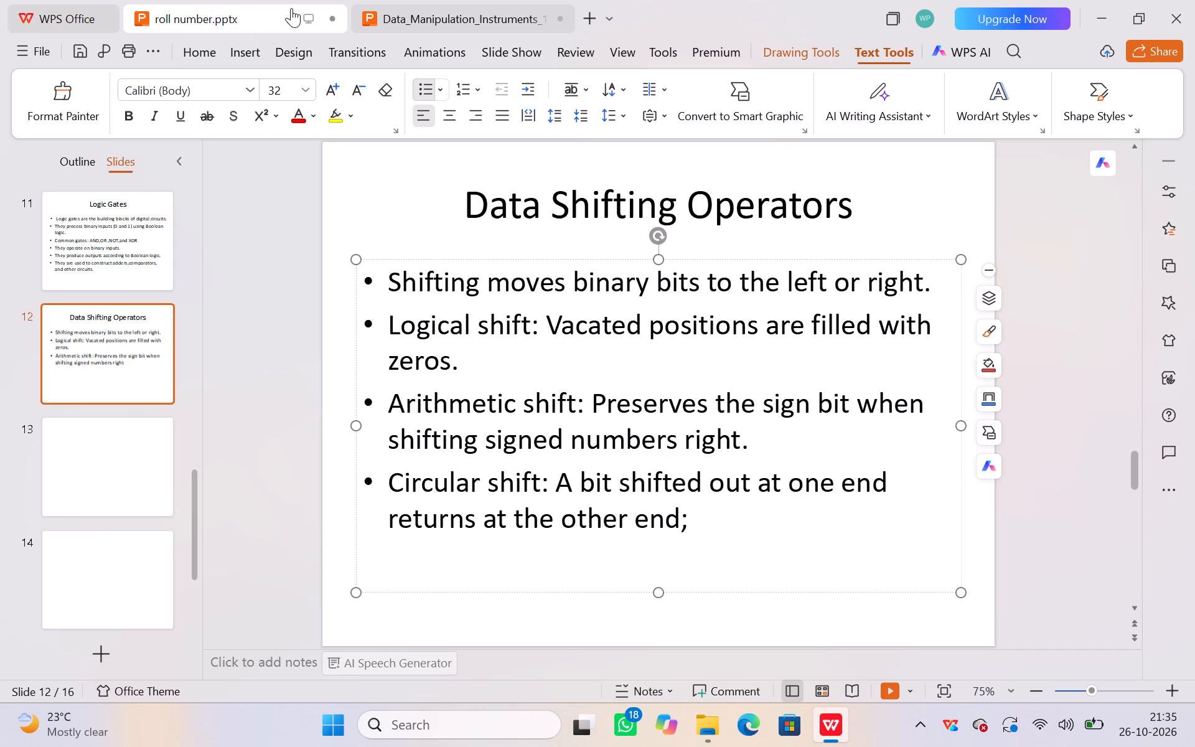
{"action": "key", "text": "period"}
Add a fifth bullet on slide 12 starting with "Shifting is used in", consulting the reference's last bullet.
{"action": "key", "text": "Return"}
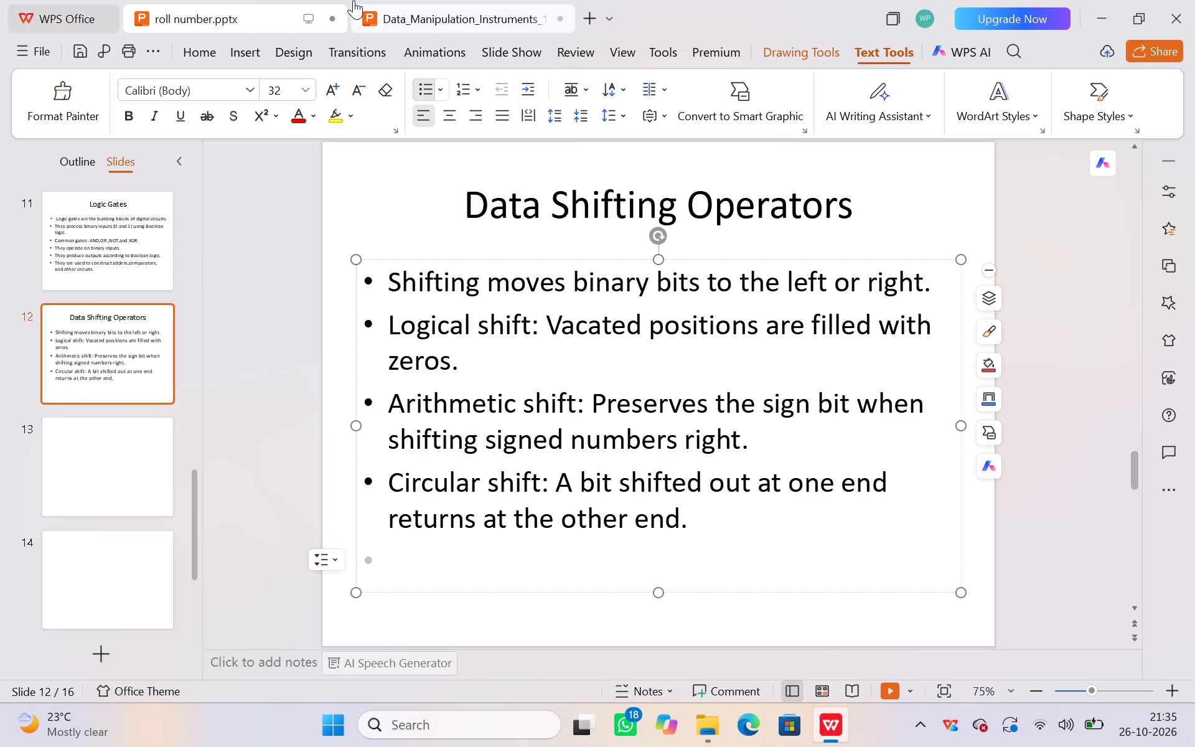
{"action": "left_click", "coordinate": [370, 19]}
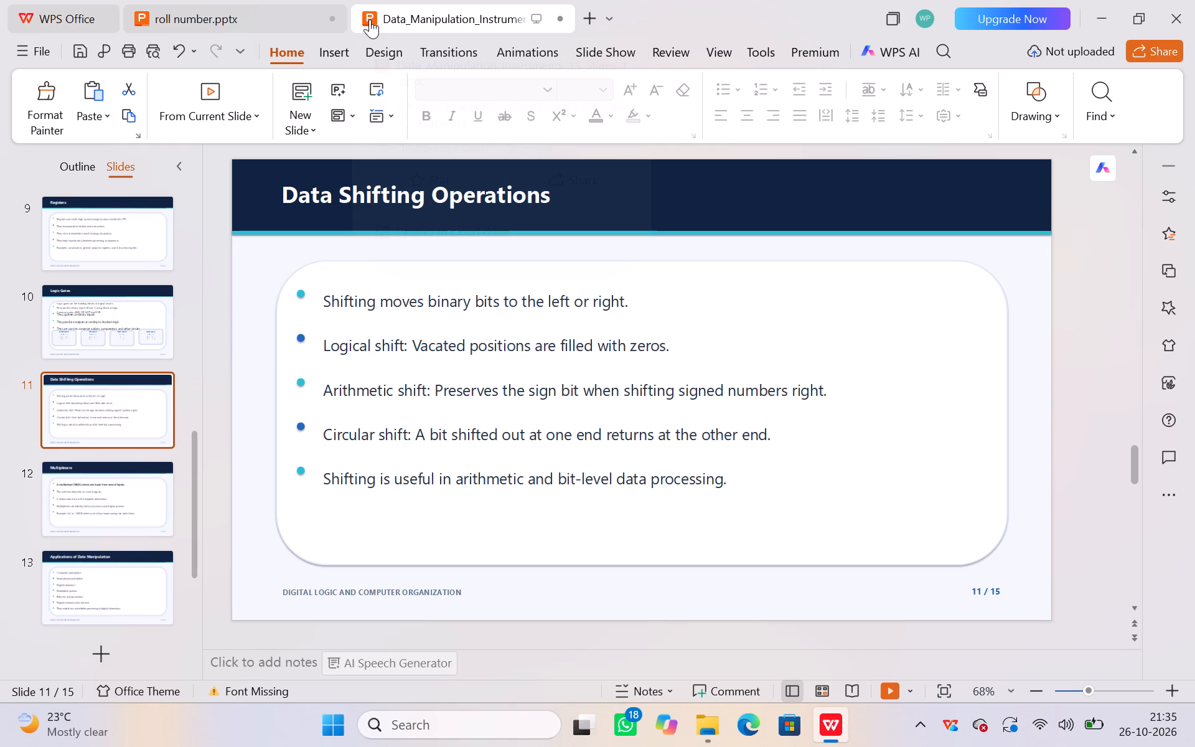
{"action": "left_click", "coordinate": [227, 11]}
{"action": "key", "text": "s"}
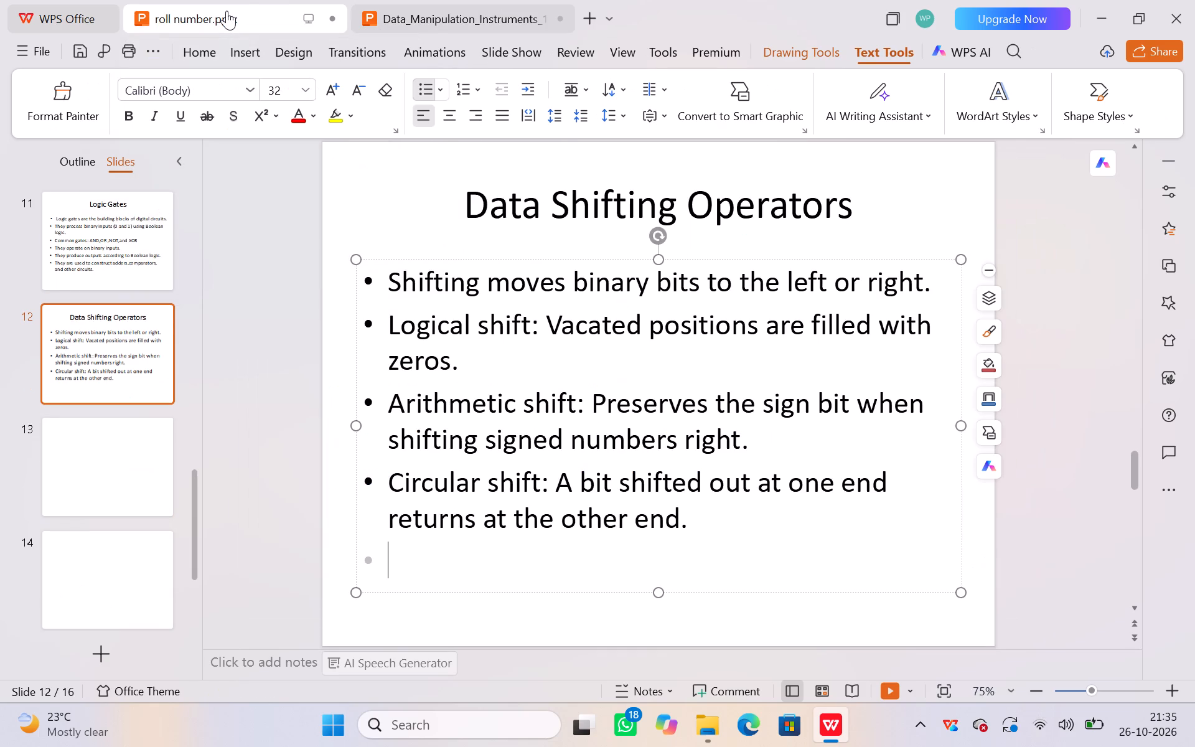
{"action": "type", "text": "hi"}
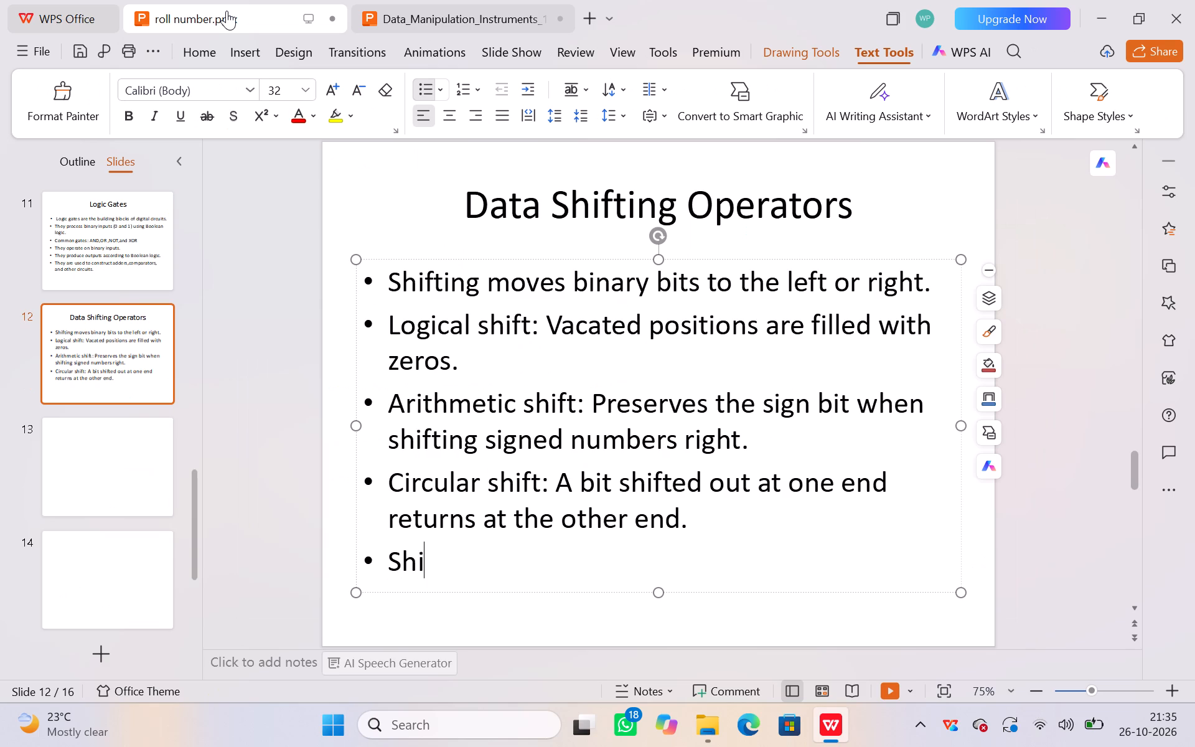
{"action": "type", "text": "ft"}
{"action": "type", "text": "ing"}
{"action": "key", "text": "space"}
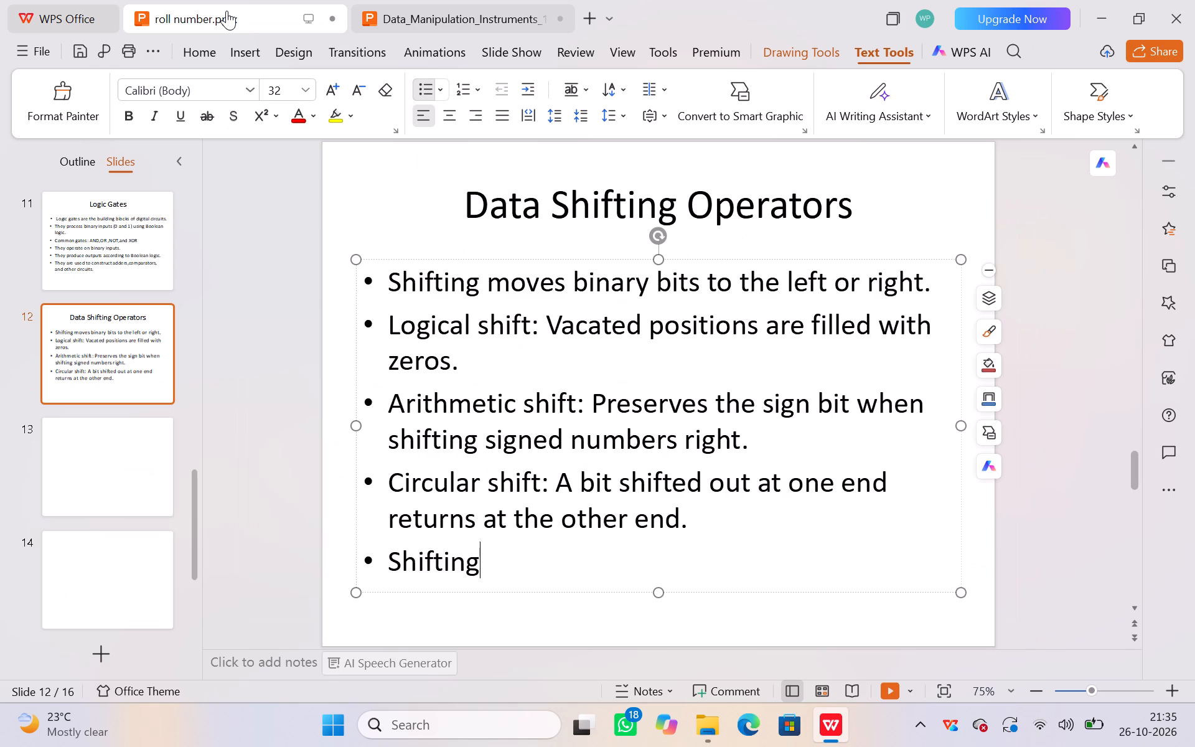
{"action": "type", "text": "is u"}
{"action": "type", "text": "sed in"}
{"action": "key", "text": "space"}
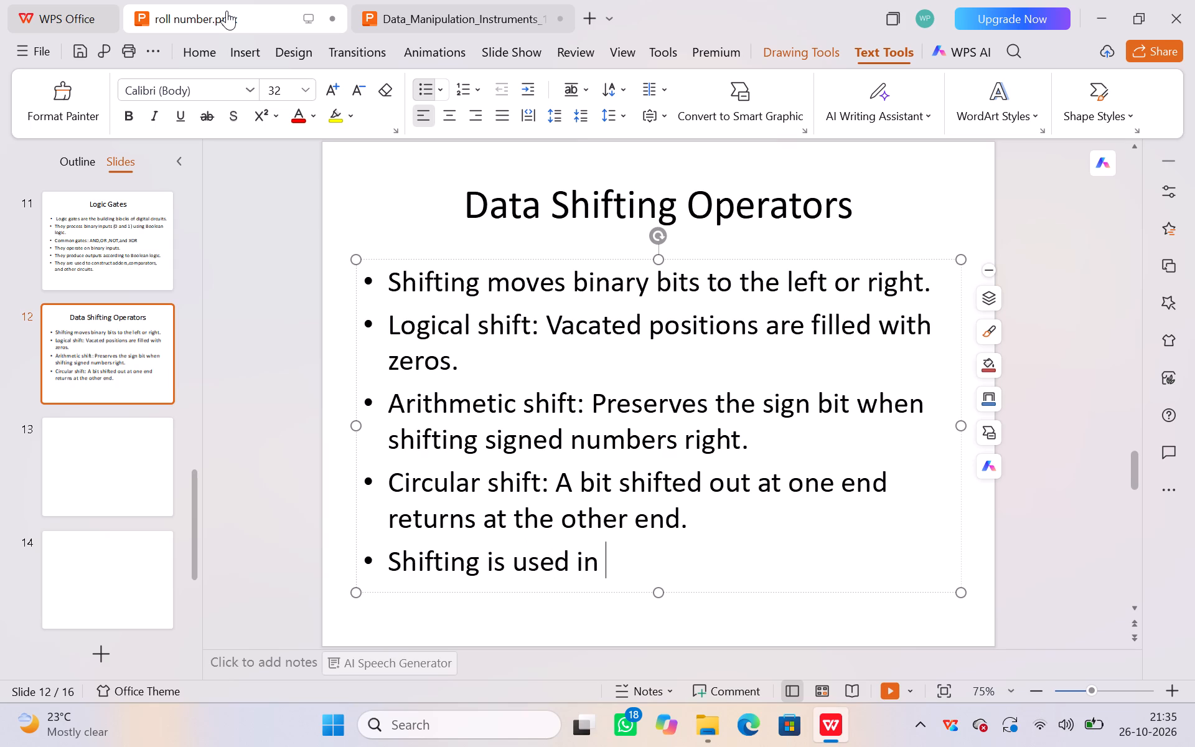
Compare the fifth bullet with the reference and change "used in" to "useful in".
{"action": "left_click", "coordinate": [422, 13]}
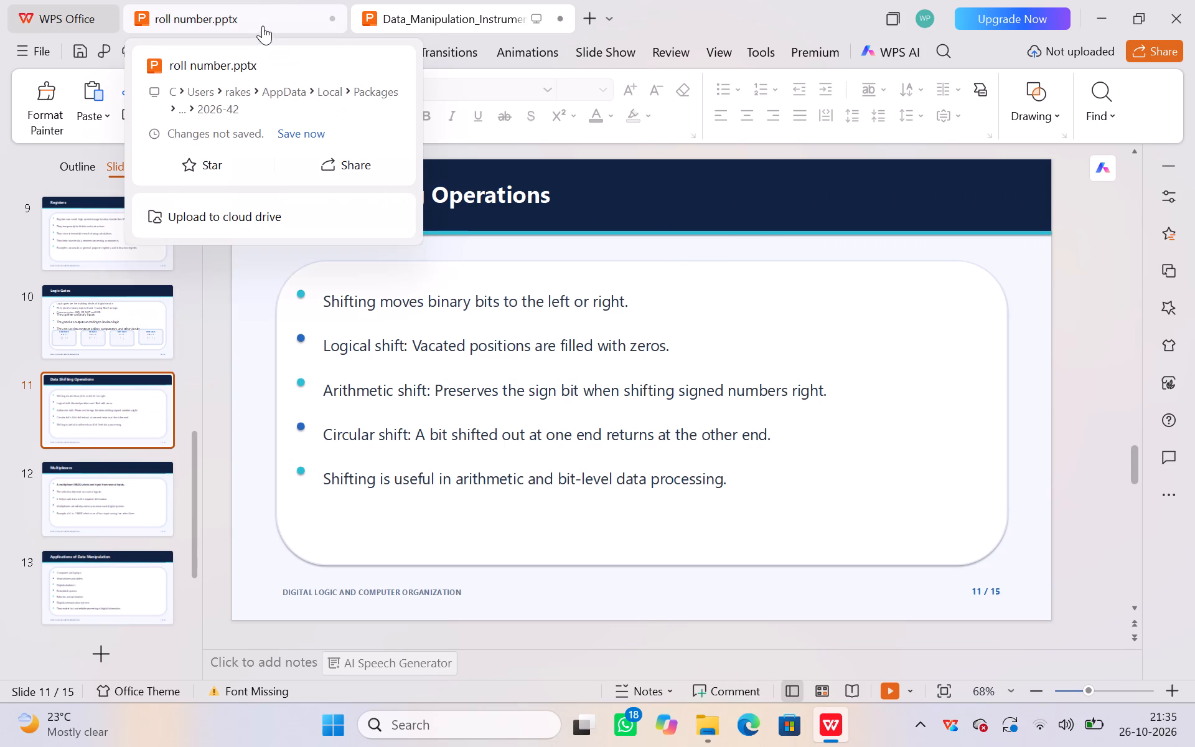
{"action": "left_click", "coordinate": [263, 16]}
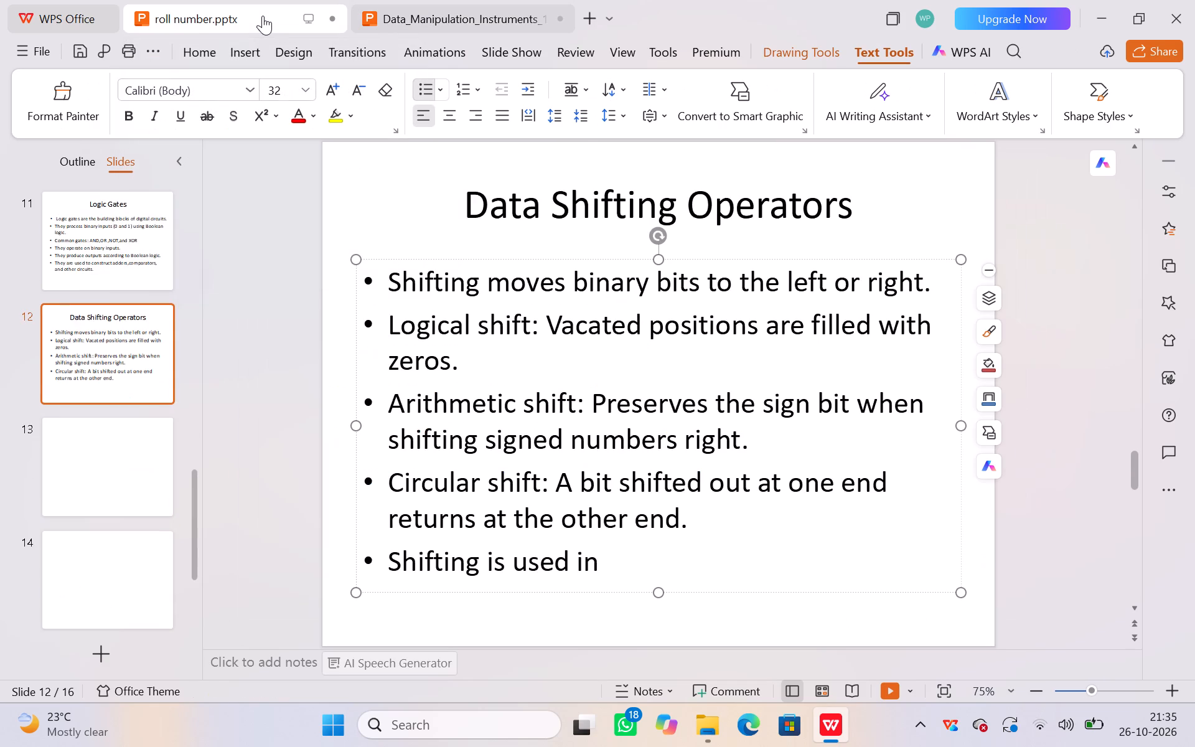
{"action": "key", "text": "BackSpace"}
{"action": "key", "text": "BackSpace"}
{"action": "key", "text": "BackSpace"}
{"action": "key", "text": "BackSpace"}
{"action": "key", "text": "BackSpace"}
{"action": "key", "text": "BackSpace"}
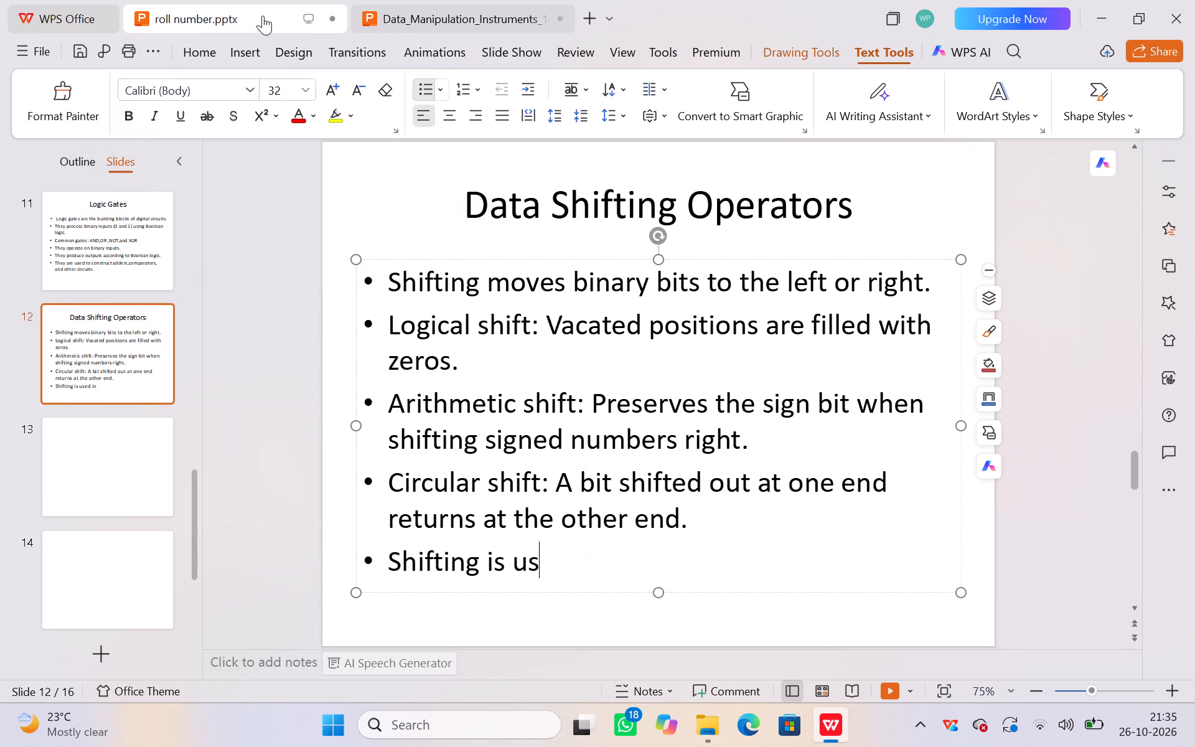
{"action": "type", "text": "eful in"}
{"action": "key", "text": "space"}
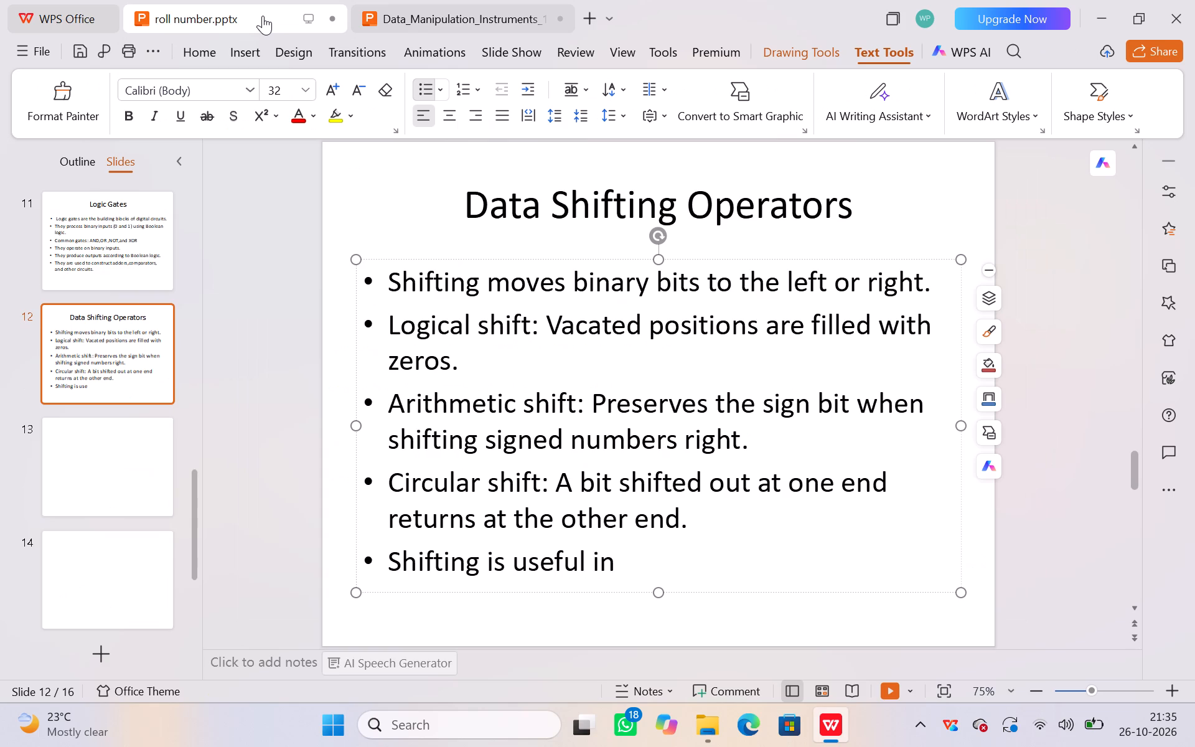
Complete the fifth bullet with "arithmetic and bit-level data processing.", start a new line after it, and compare the slide with the reference.
{"action": "type", "text": "a"}
{"action": "type", "text": "rithmeti"}
{"action": "type", "text": "c"}
{"action": "key", "text": "space"}
{"action": "type", "text": "and bit"}
{"action": "type", "text": "-level"}
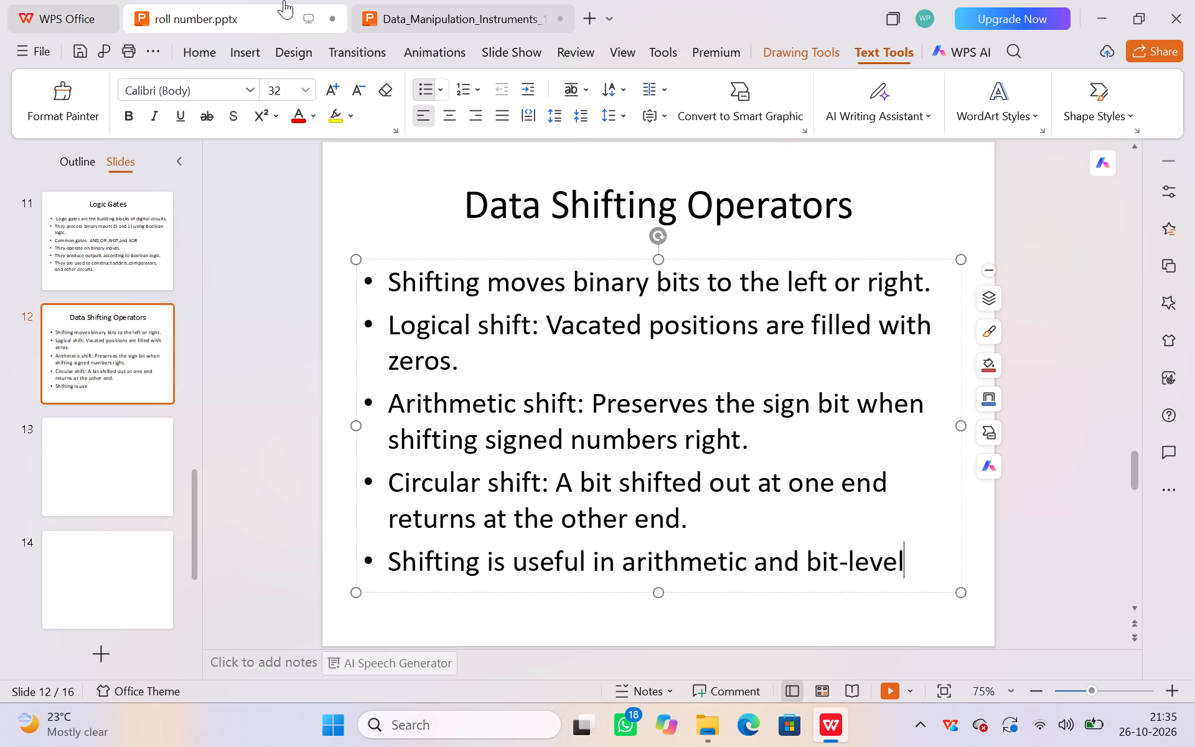
{"action": "left_click", "coordinate": [388, 0]}
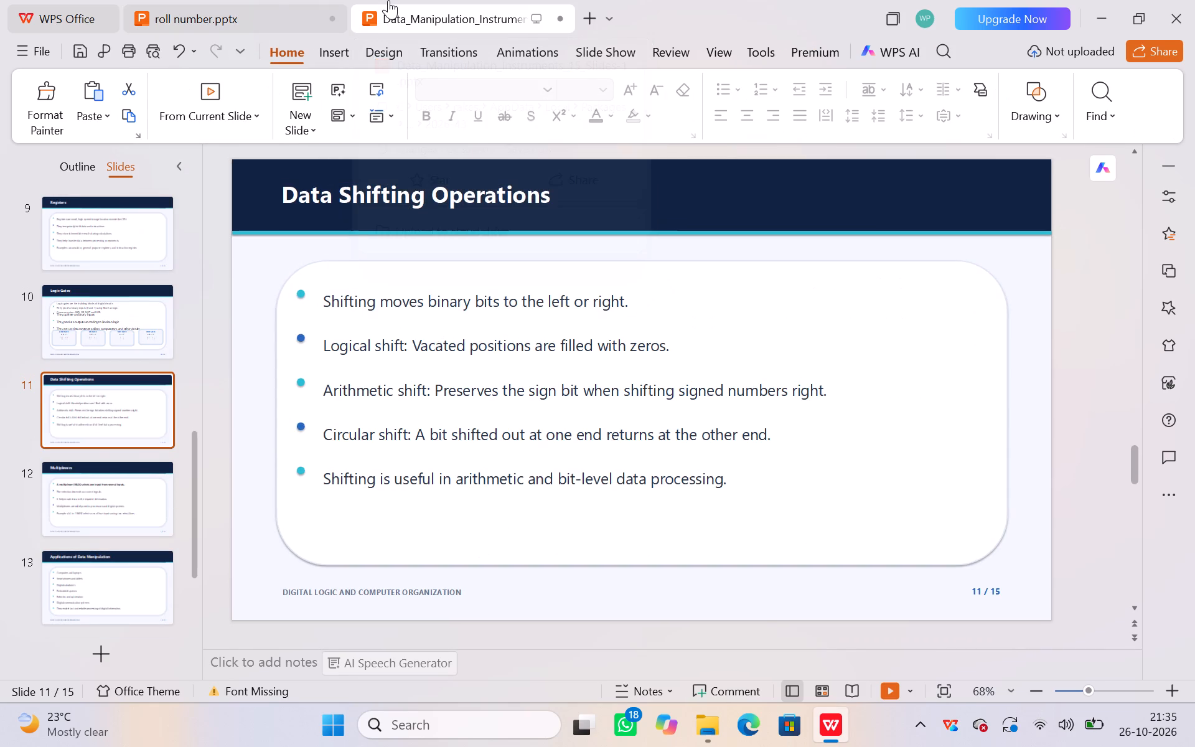
{"action": "left_click", "coordinate": [239, 14]}
{"action": "key", "text": "space"}
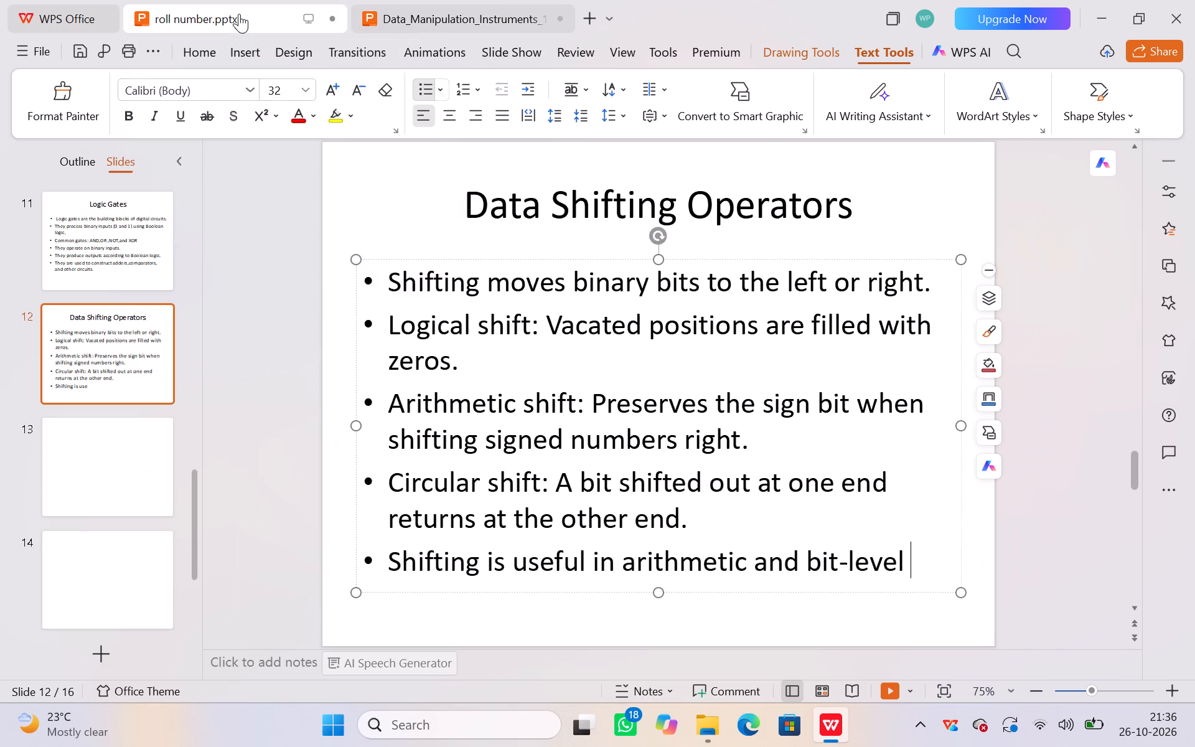
{"action": "type", "text": "data process"}
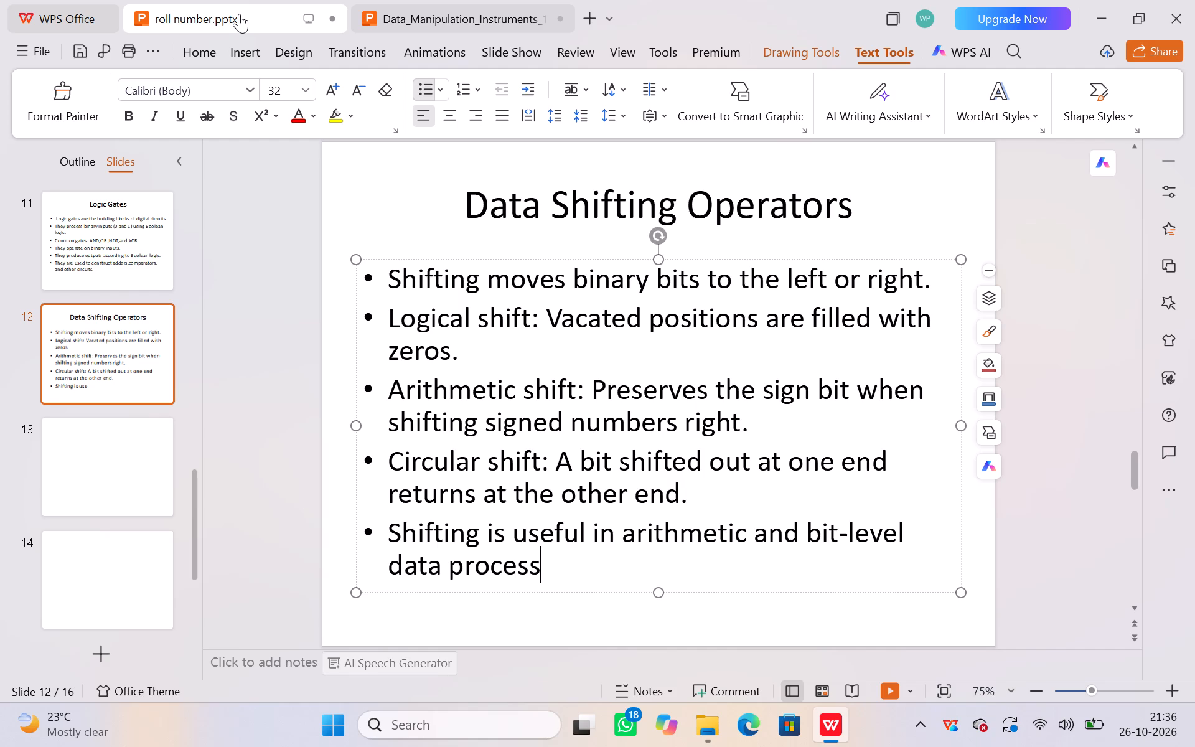
{"action": "type", "text": "in"}
{"action": "key", "text": "g"}
{"action": "key", "text": "period"}
{"action": "key", "text": "Return"}
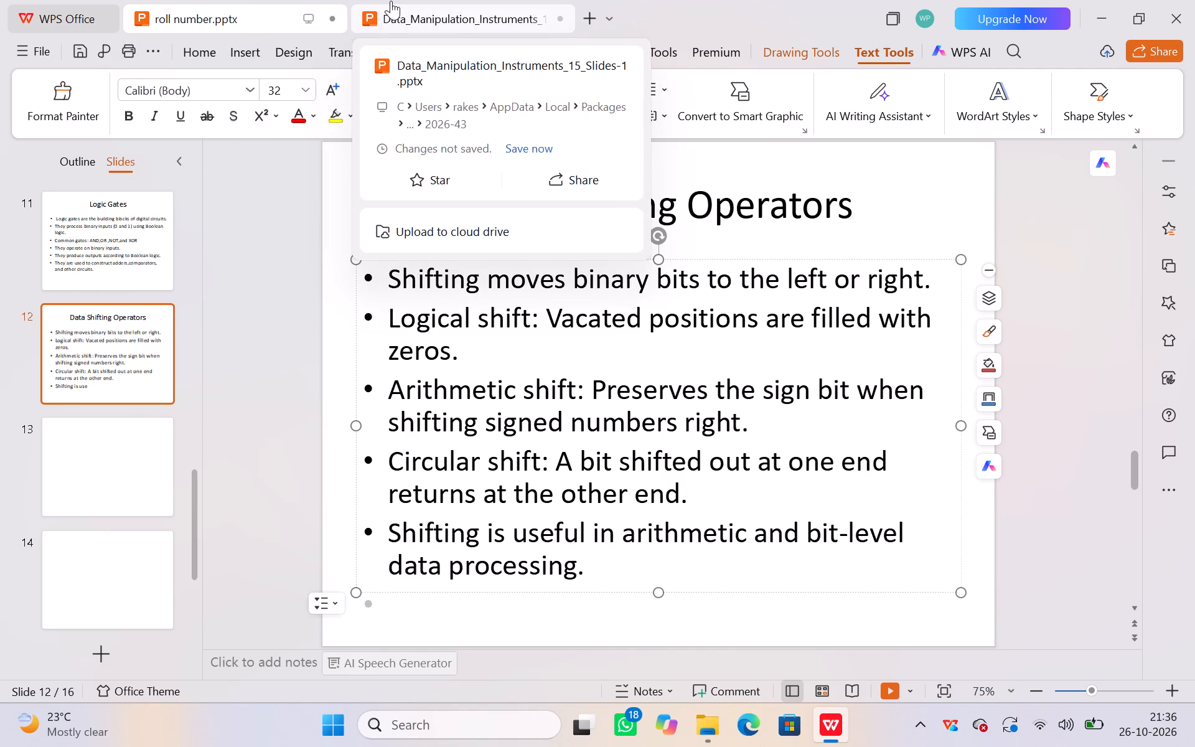
{"action": "left_click", "coordinate": [391, 1]}
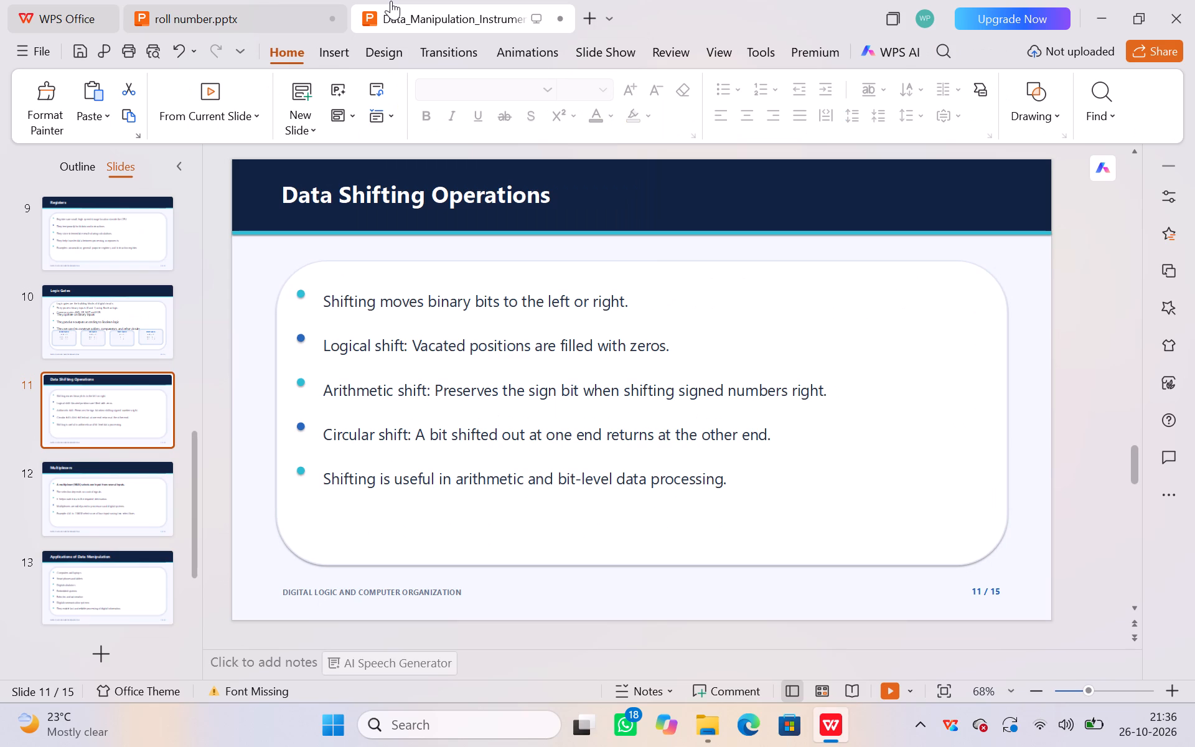
{"action": "left_click", "coordinate": [291, 6]}
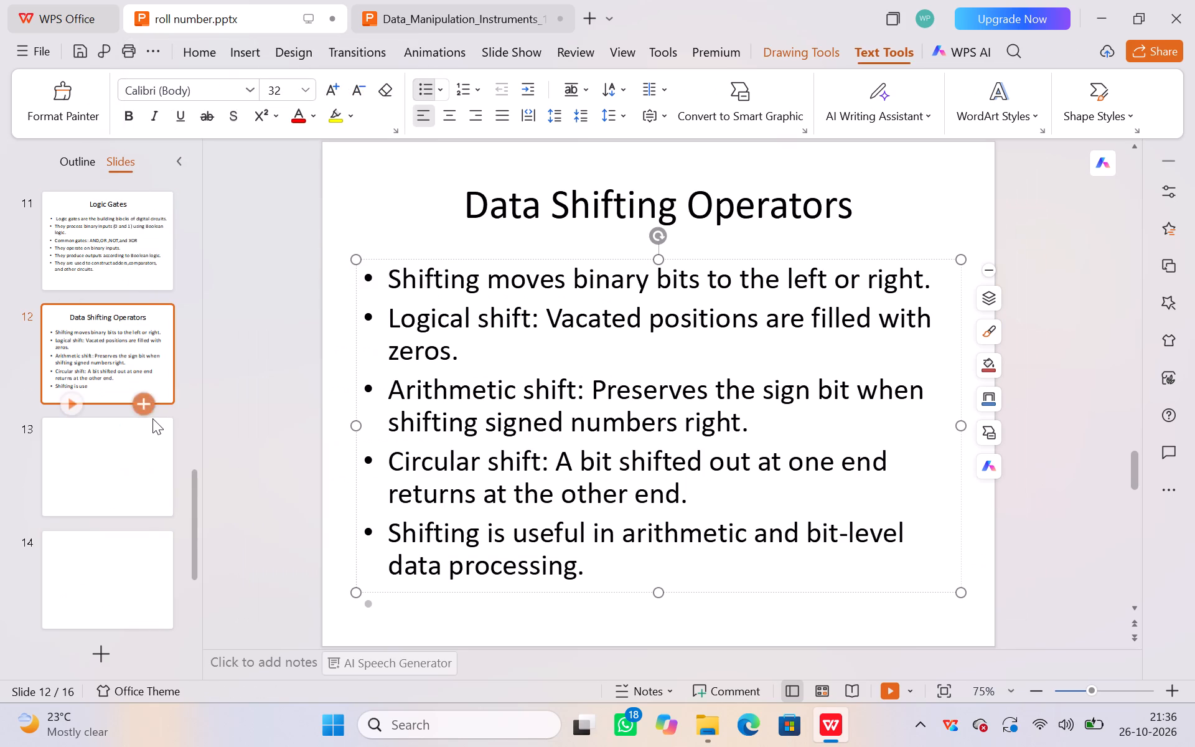
Look up the Multiplexers slide in the Data_Manipulation_Instruments reference and title slide 13 of roll number.pptx "Multiplexers".
{"action": "left_click", "coordinate": [151, 425]}
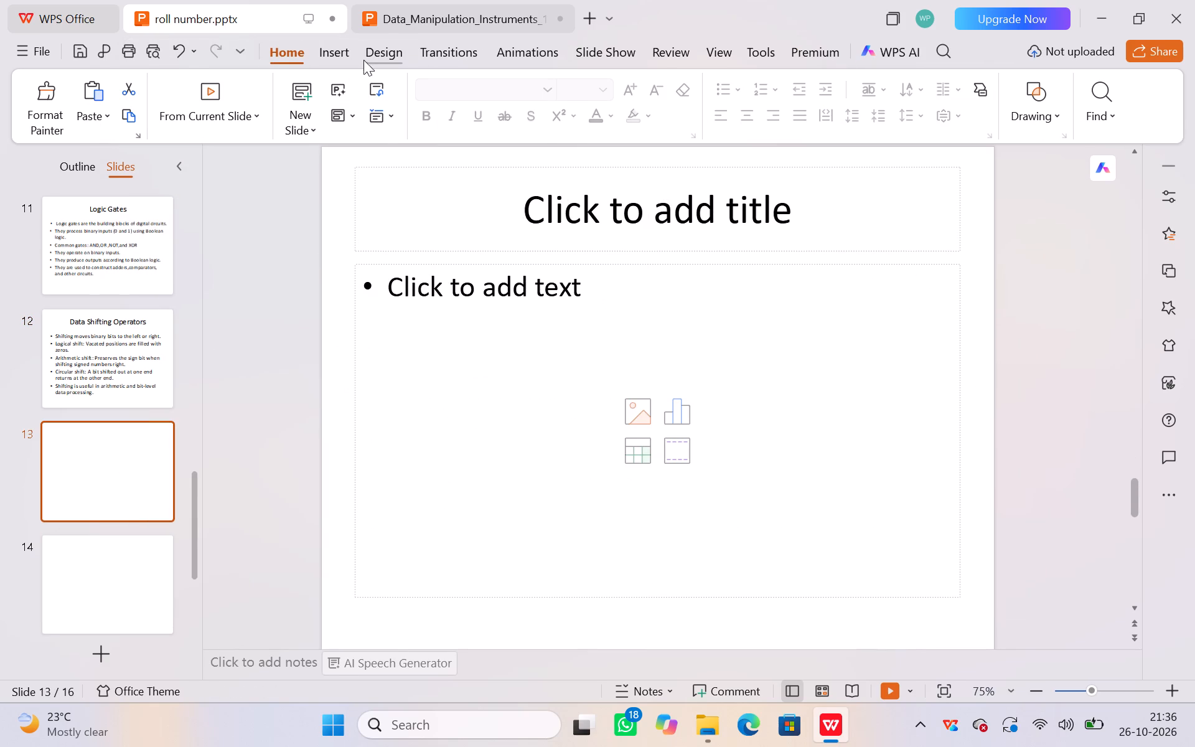
{"action": "left_click", "coordinate": [413, 12]}
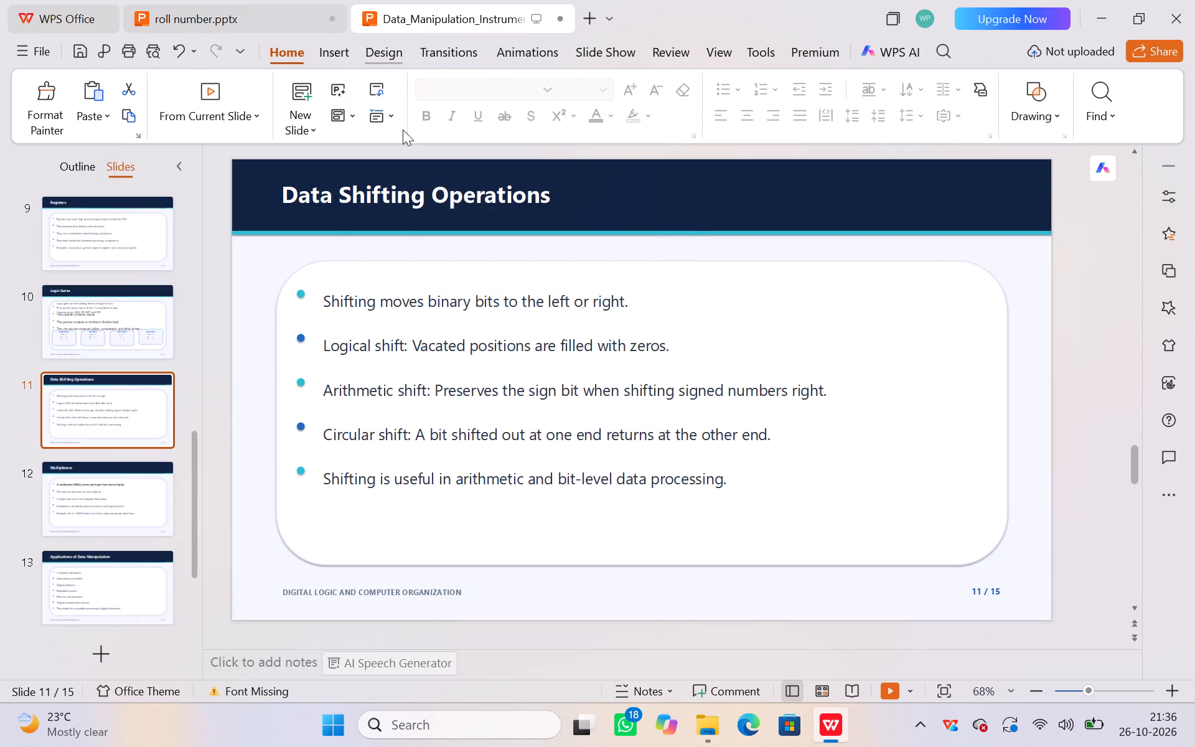
{"action": "left_click", "coordinate": [83, 505]}
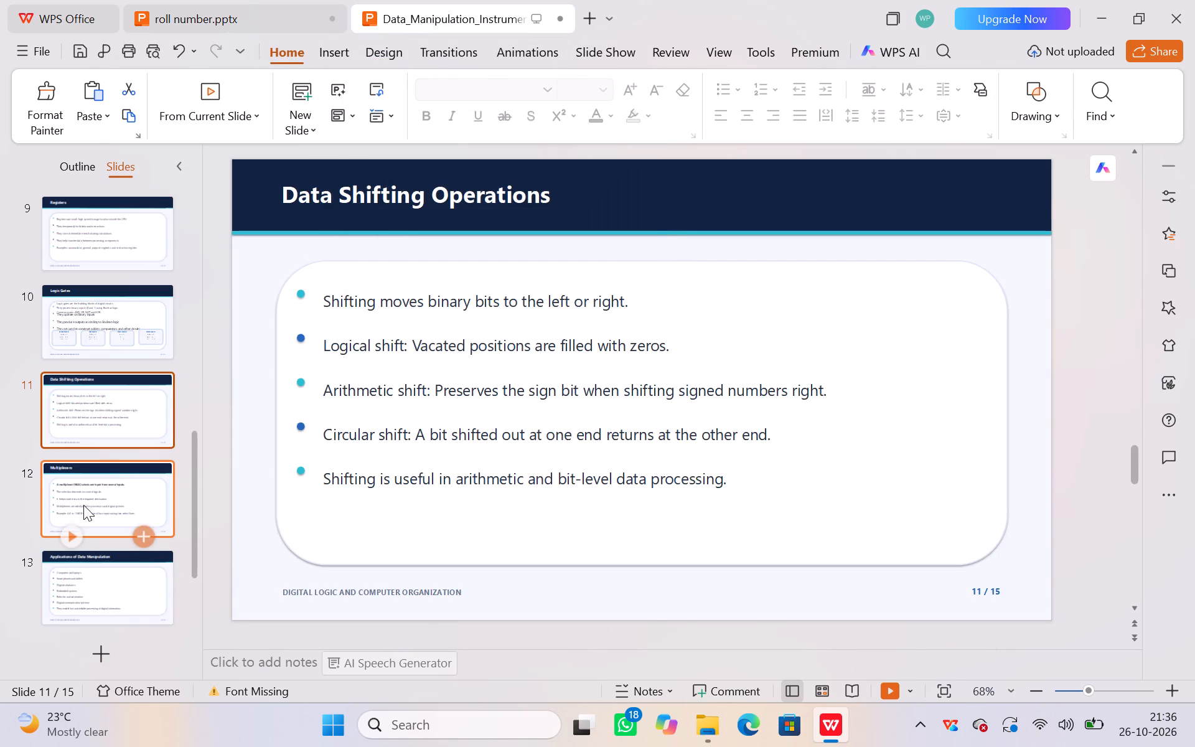
{"action": "left_click", "coordinate": [221, 17]}
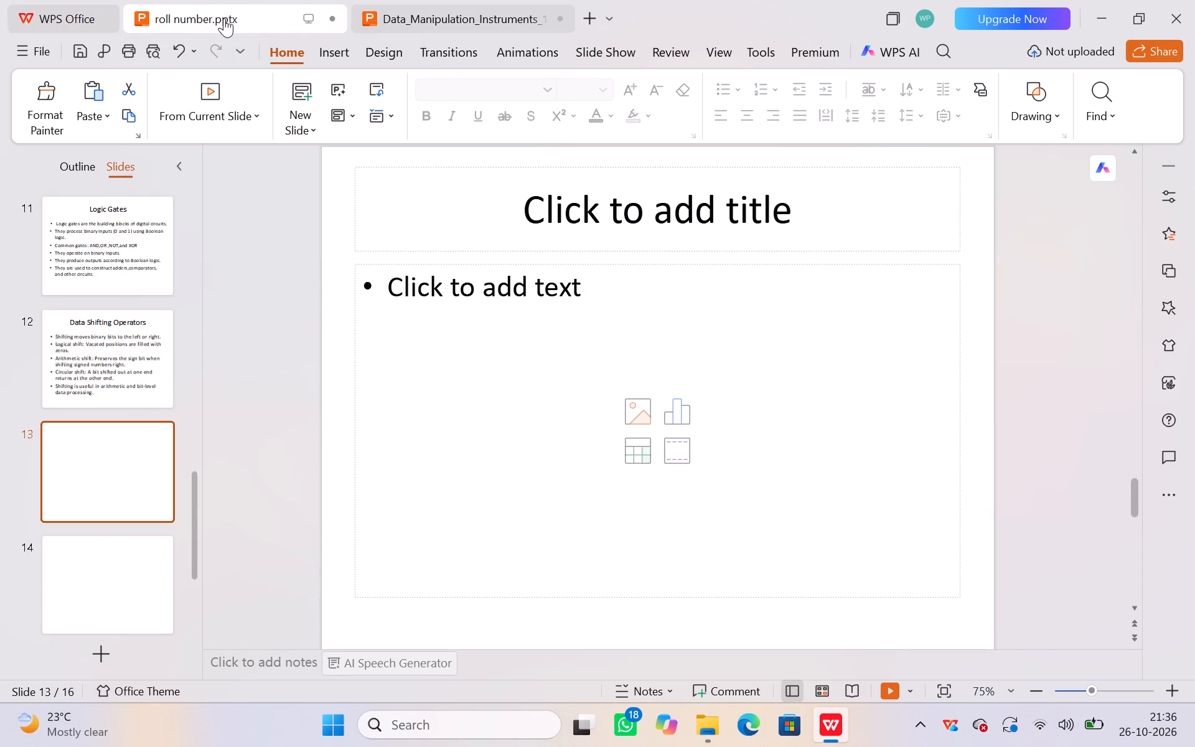
{"action": "left_click", "coordinate": [569, 218]}
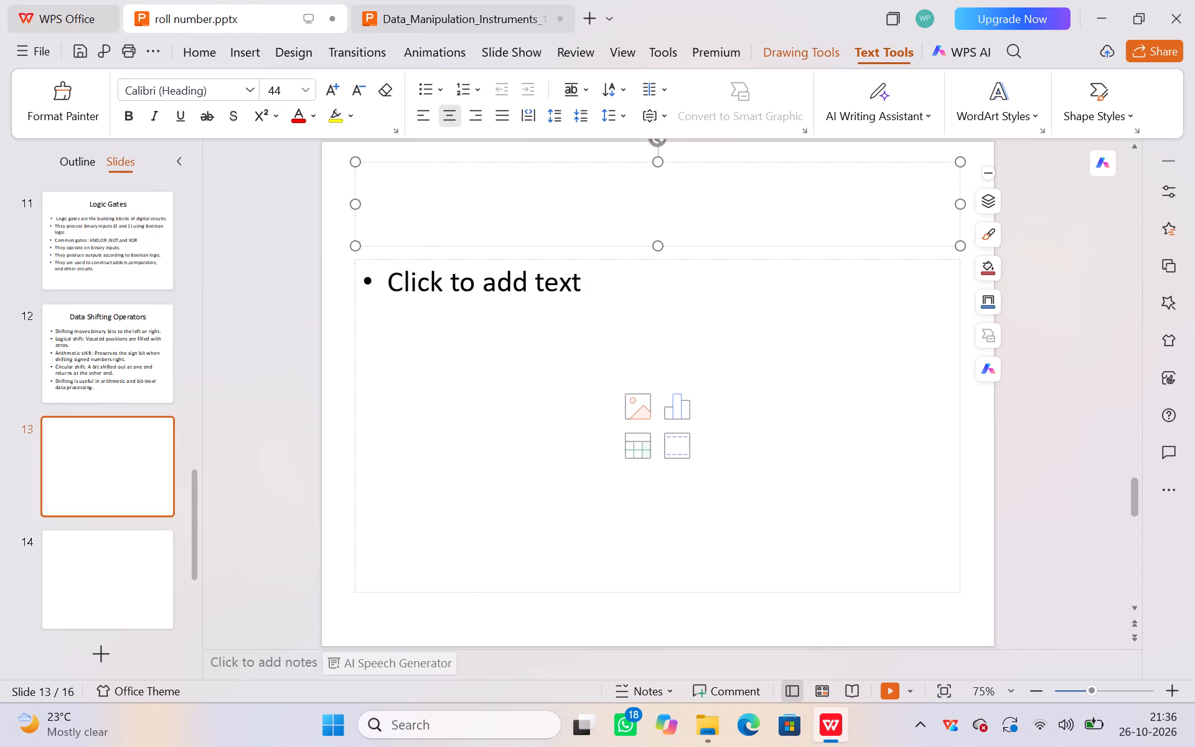
{"action": "type", "text": "ul"}
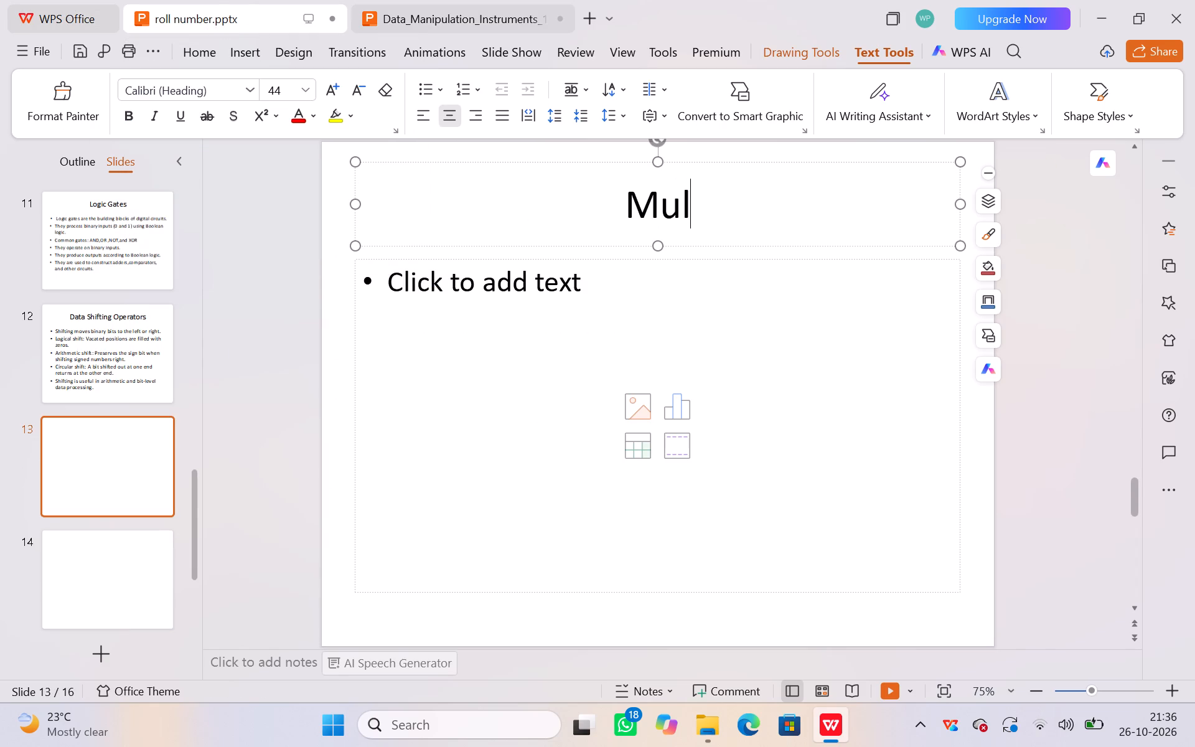
{"action": "type", "text": "tiplexers"}
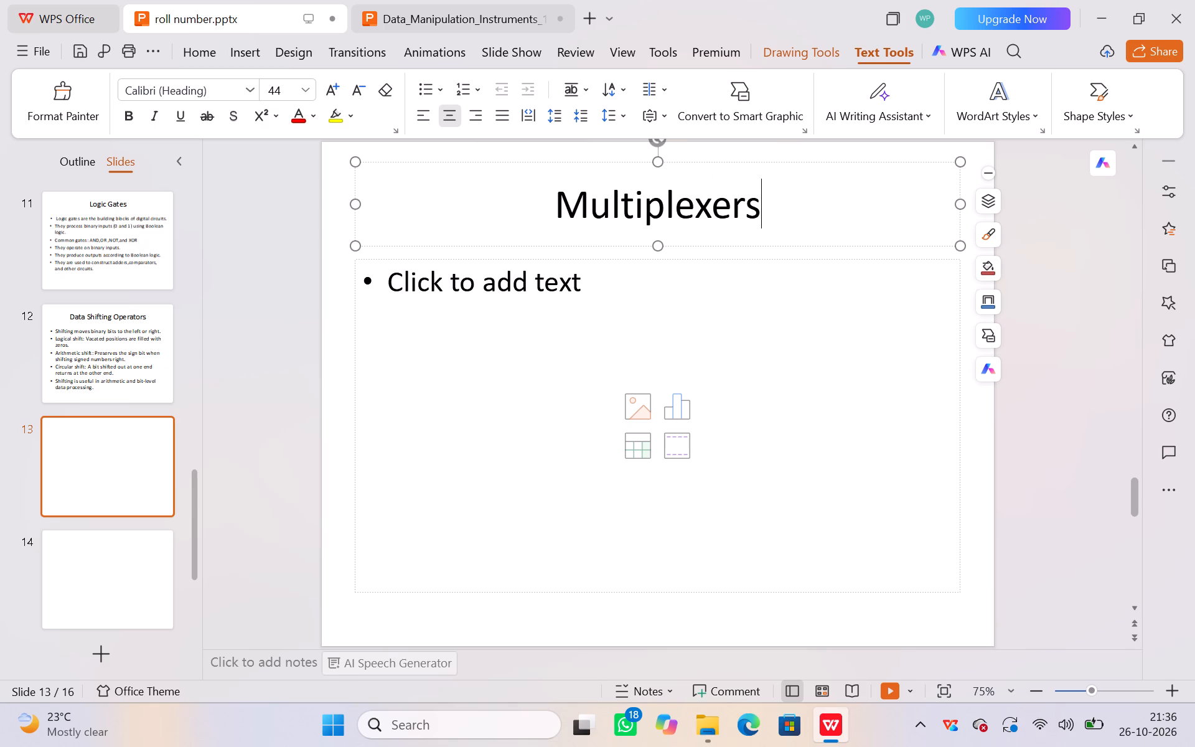
Start the first bullet on slide 13 with "A Multiplexer", consulting the reference's first bullet.
{"action": "left_click", "coordinate": [529, 316]}
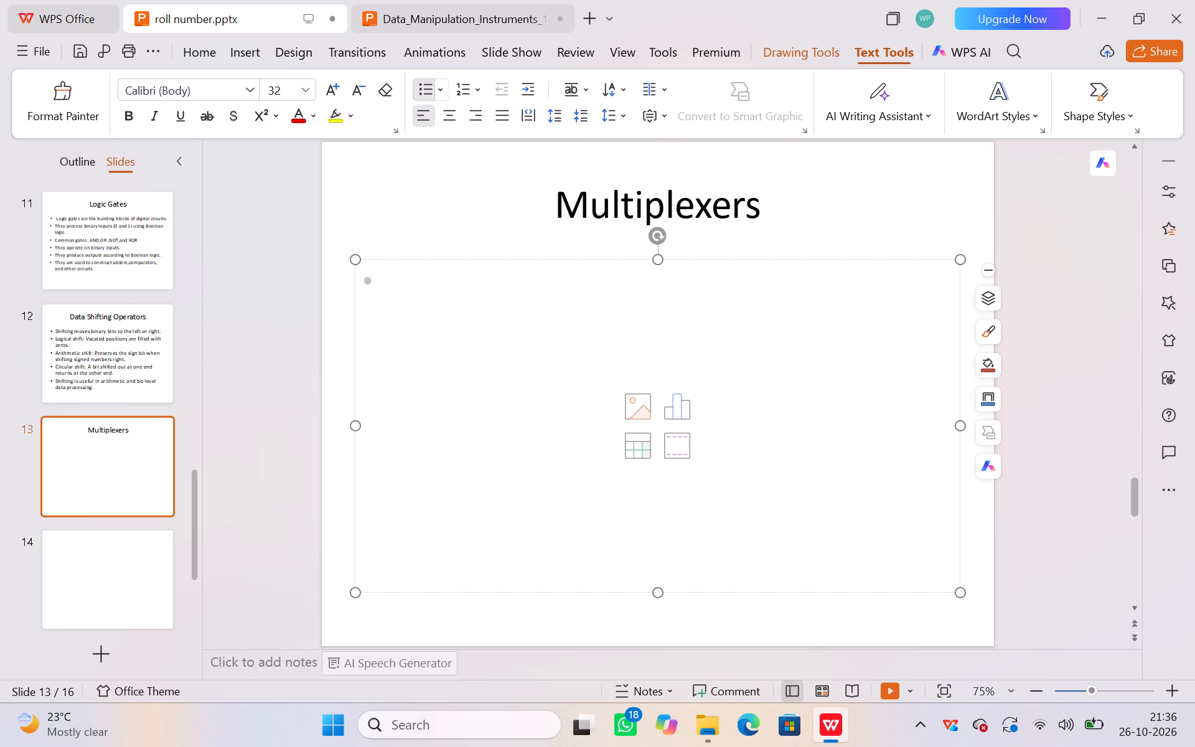
{"action": "left_click", "coordinate": [416, 1]}
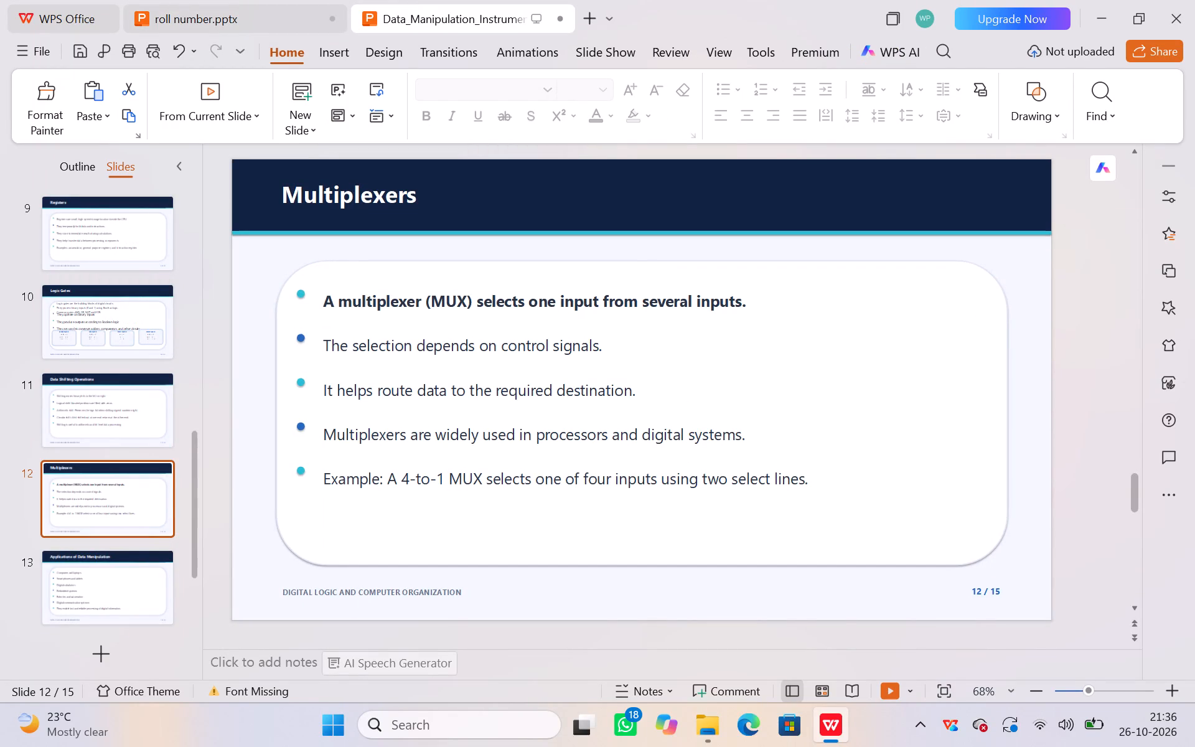
{"action": "left_click", "coordinate": [268, 11]}
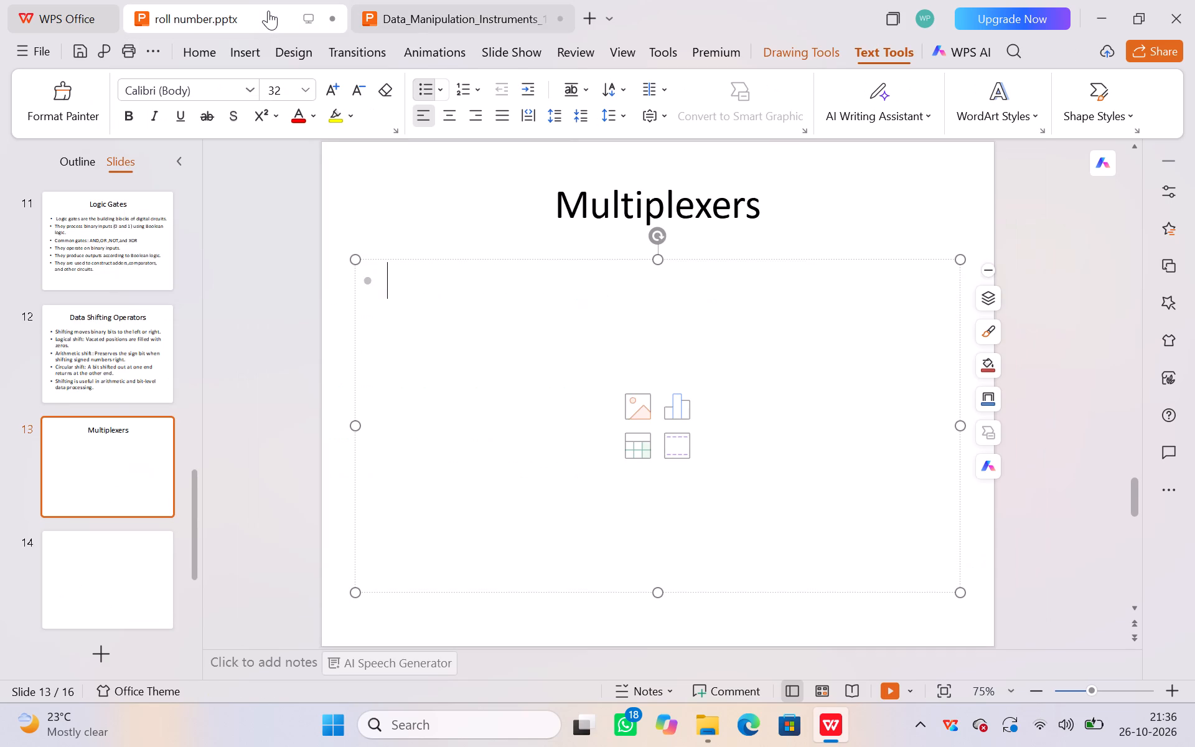
{"action": "key", "text": "a"}
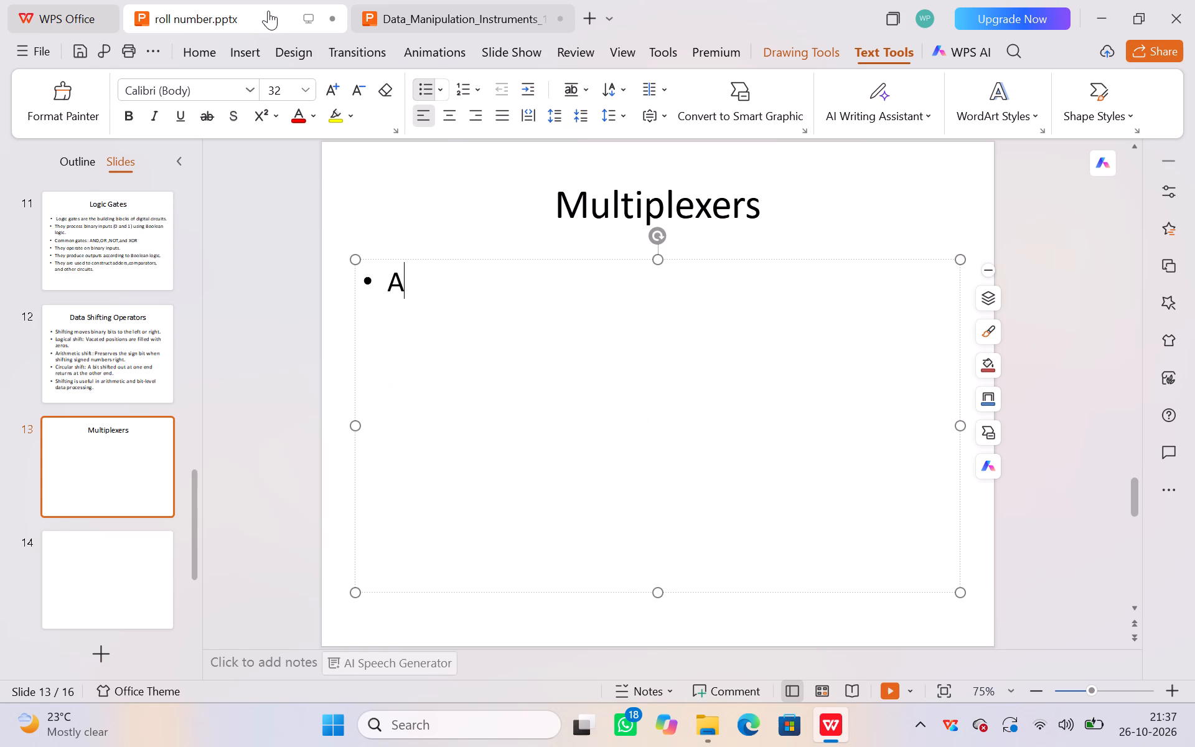
{"action": "key", "text": "space"}
{"action": "type", "text": "m"}
{"action": "key", "text": "BackSpace"}
{"action": "type", "text": "ulp"}
{"action": "key", "text": "BackSpace"}
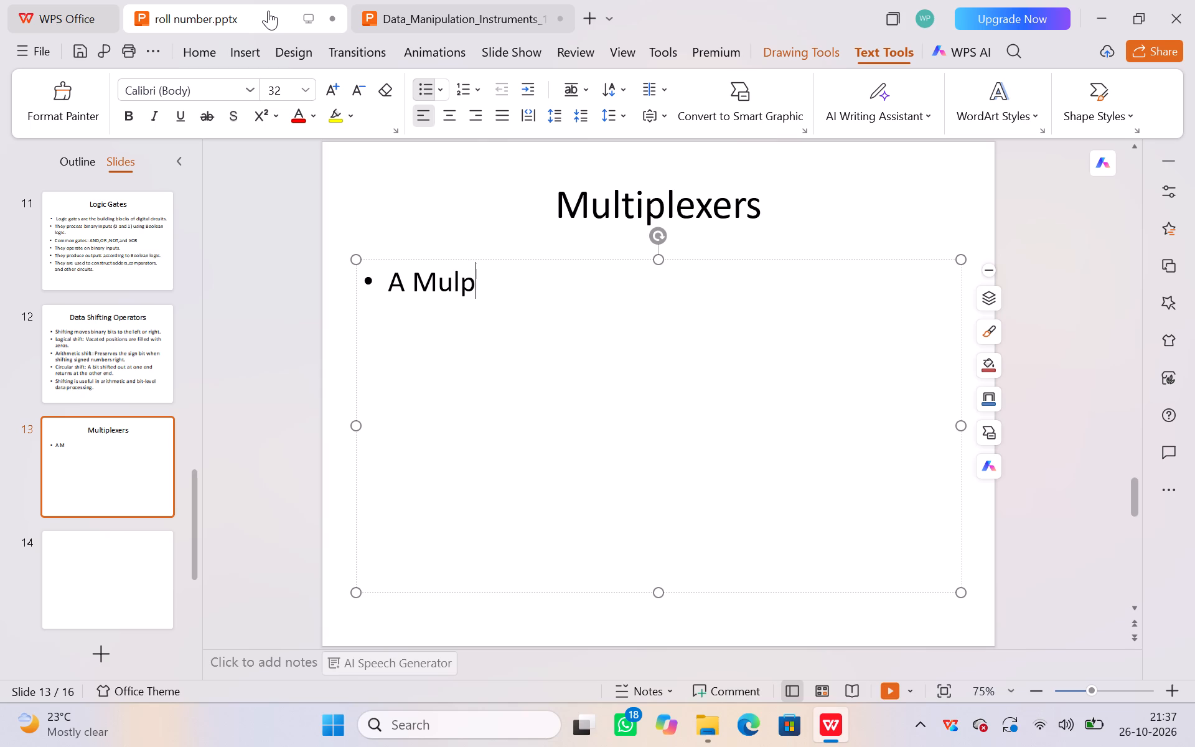
{"action": "key", "text": "t"}
{"action": "type", "text": "ipl"}
{"action": "type", "text": "ex"}
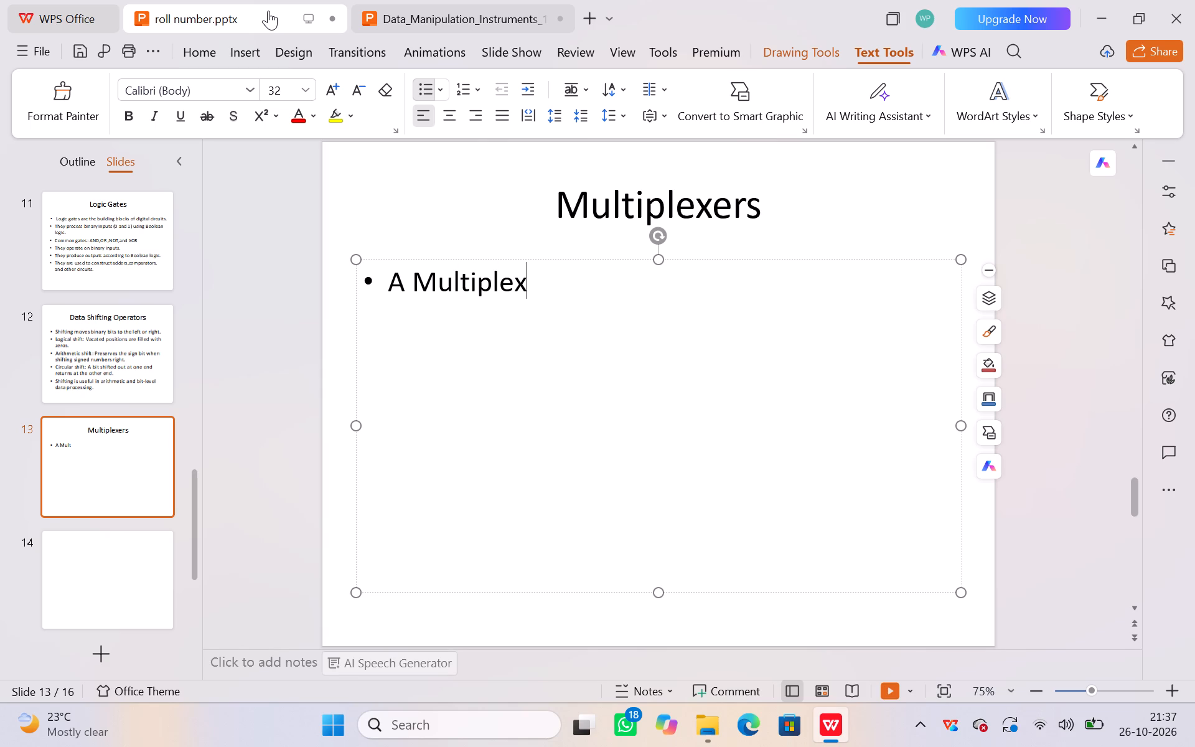
{"action": "type", "text": "er"}
{"action": "key", "text": "space"}
Add the abbreviation "(MUX)" after "A Multiplexer" in the first bullet.
{"action": "key", "text": "shift+braceleft"}
{"action": "key", "text": "BackSpace"}
{"action": "key", "text": "shift+parenleft"}
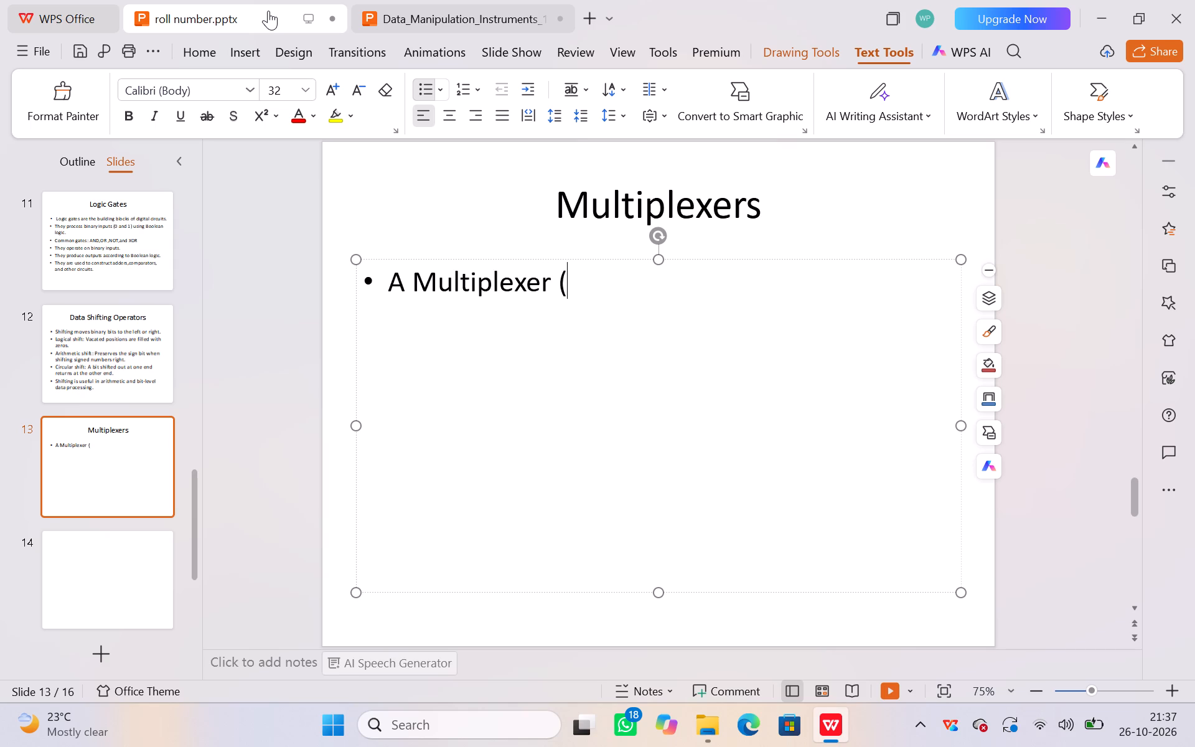
{"action": "type", "text": "MU"}
{"action": "key", "text": "x"}
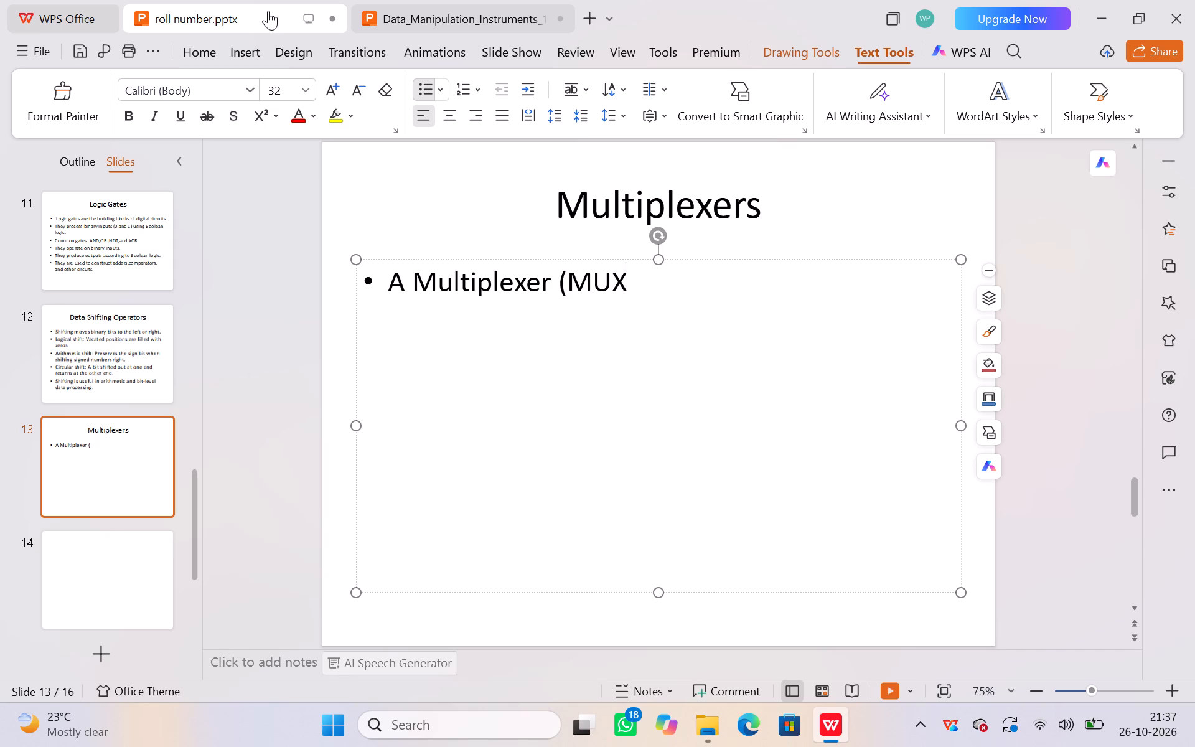
{"action": "key", "text": "shift+parenright"}
{"action": "key", "text": "space"}
Complete the first bullet with "selects one input from multiple inputs." and start a new bullet line.
{"action": "type", "text": "sel"}
{"action": "type", "text": "ects"}
{"action": "key", "text": "space"}
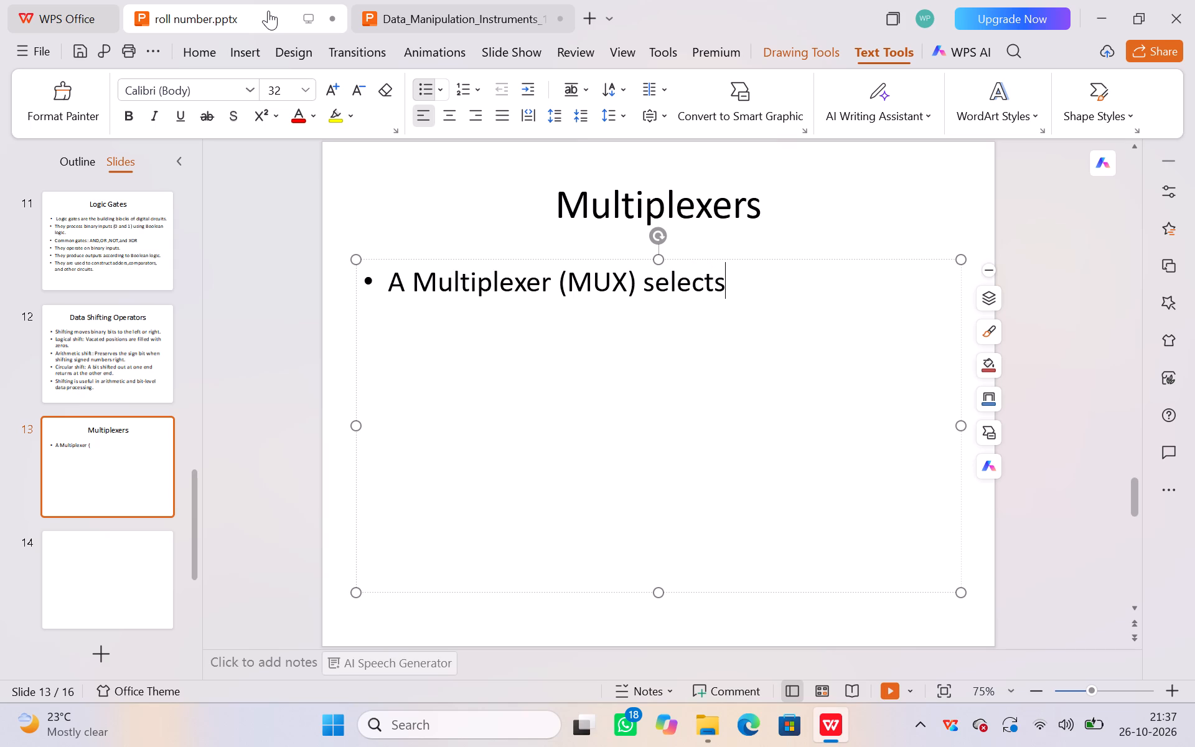
{"action": "type", "text": "one input"}
{"action": "key", "text": "space"}
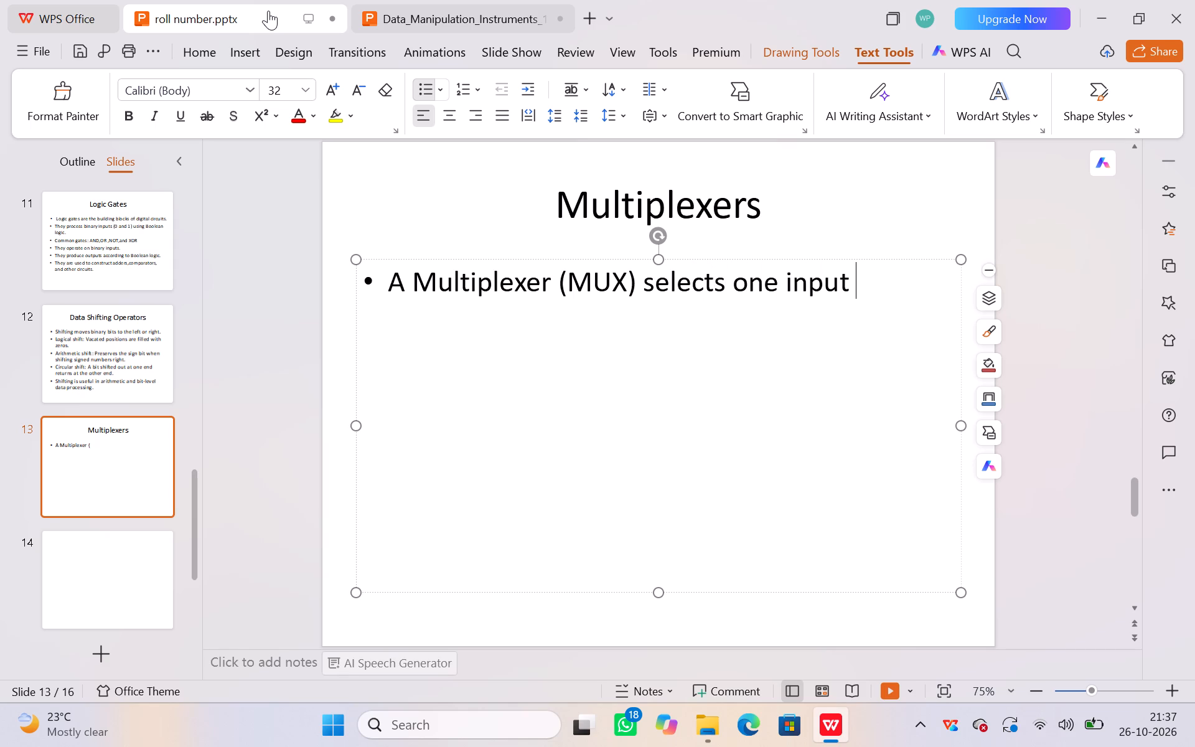
{"action": "type", "text": "fron"}
{"action": "key", "text": "BackSpace"}
{"action": "type", "text": "m mul"}
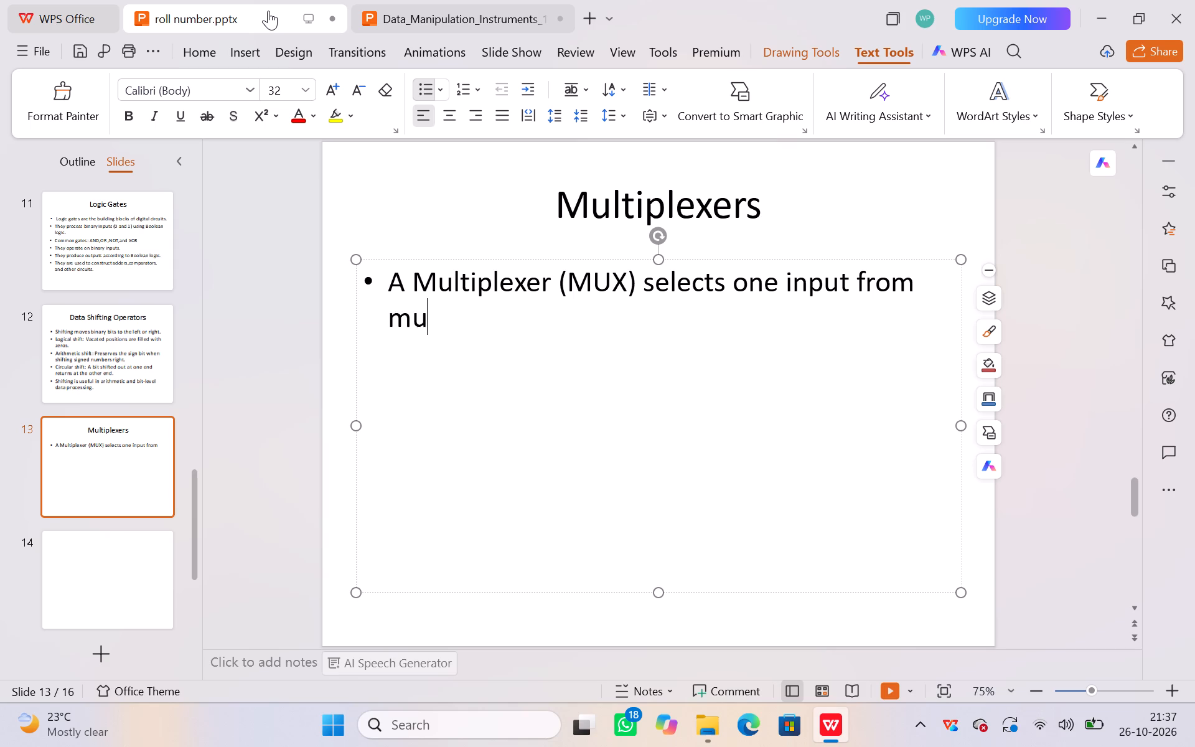
{"action": "type", "text": "tiple inputs"}
{"action": "key", "text": "period"}
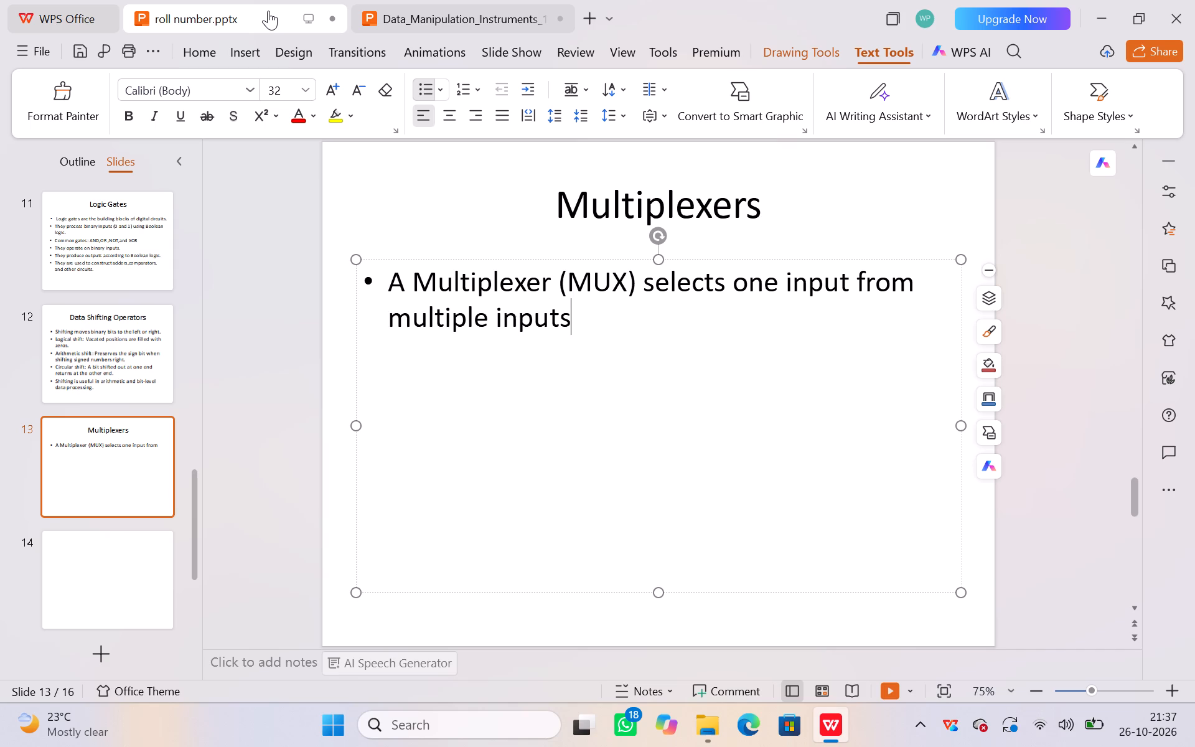
{"action": "key", "text": "Return"}
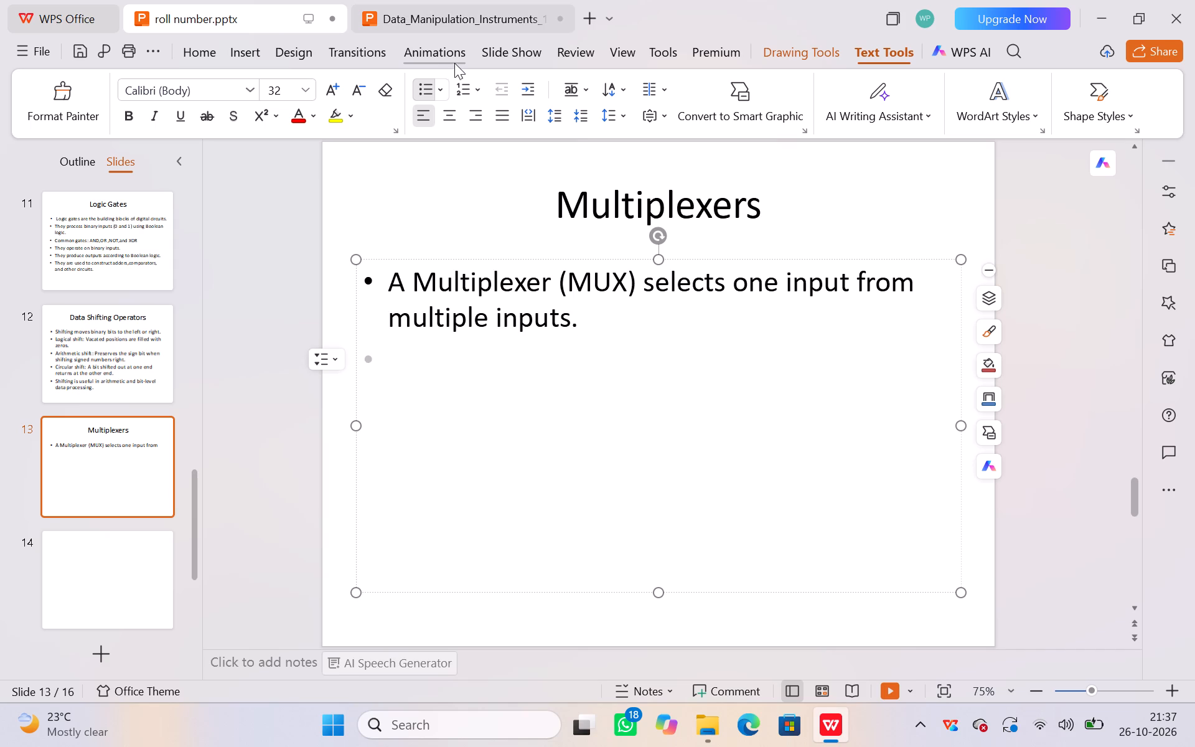
Compare the first bullet with the reference and change "multiple" to "several".
{"action": "left_click", "coordinate": [474, 7]}
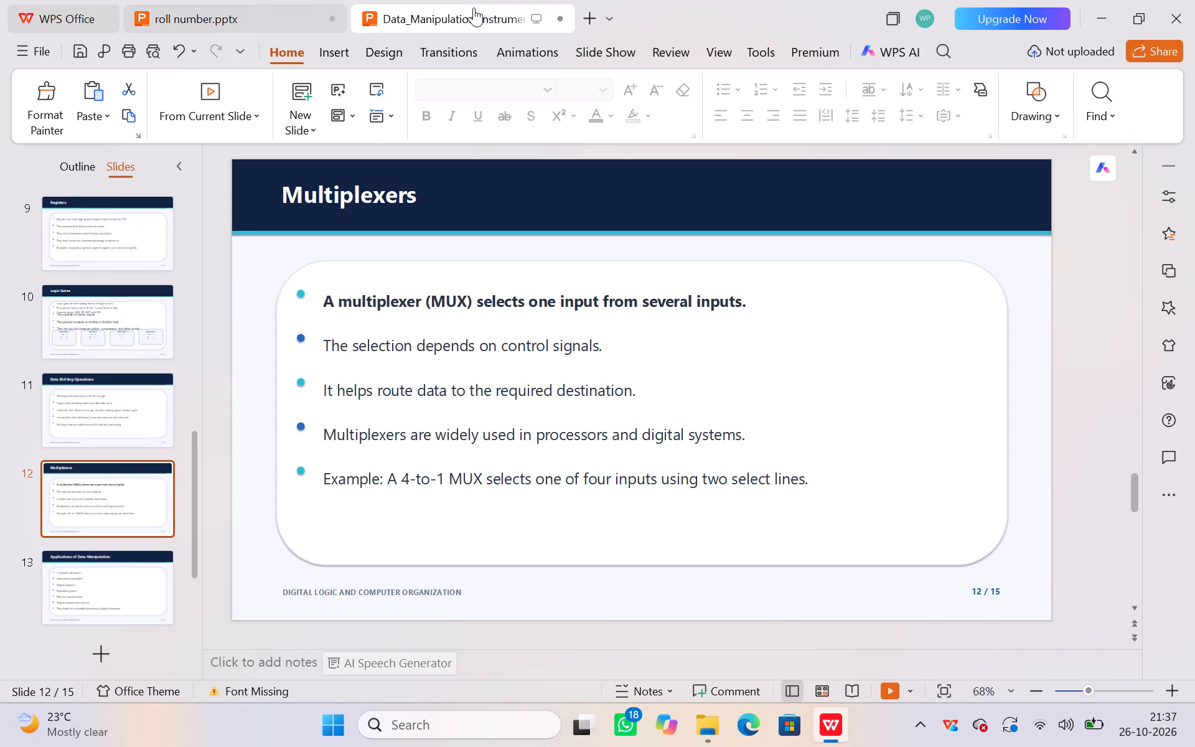
{"action": "left_click", "coordinate": [293, 15]}
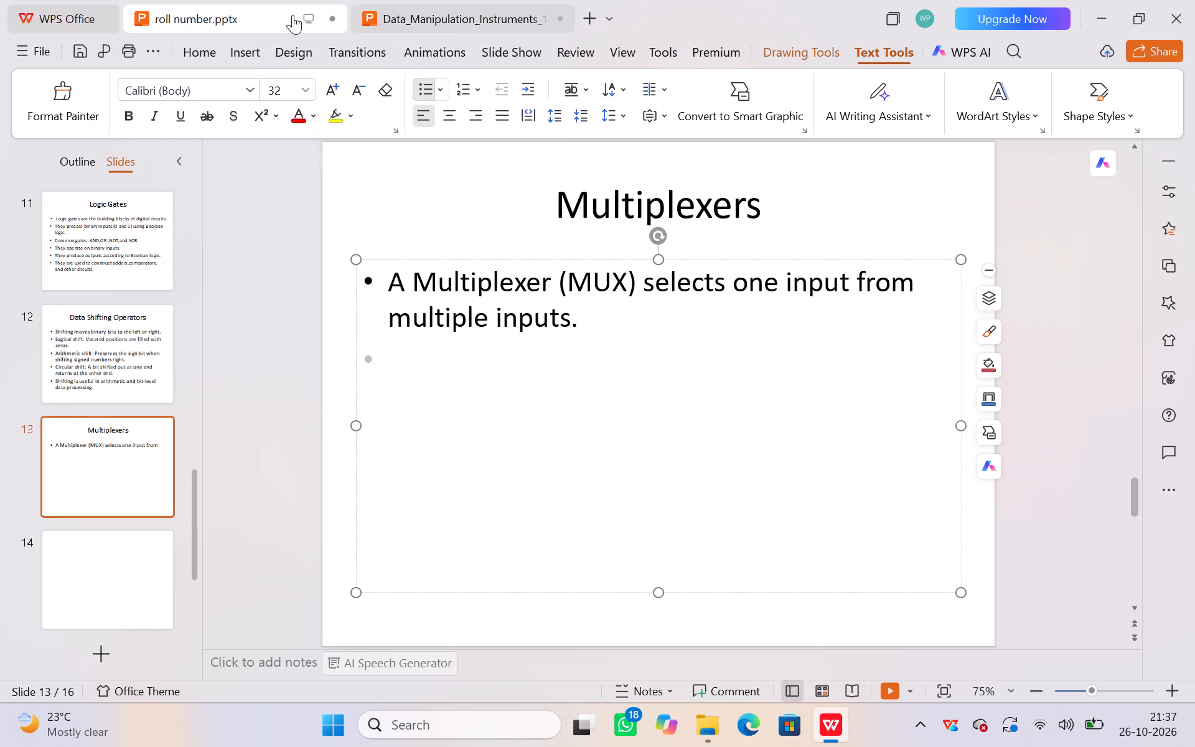
{"action": "left_click", "coordinate": [482, 319]}
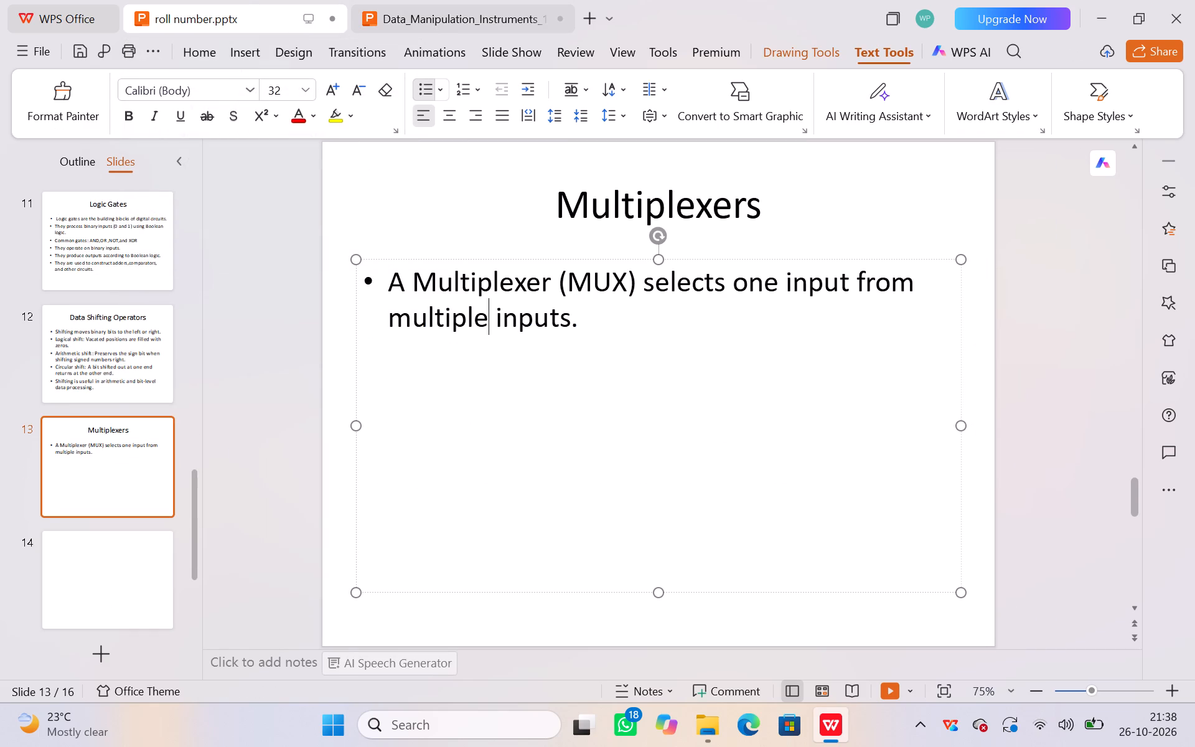
{"action": "key", "text": "BackSpace"}
{"action": "key", "text": "BackSpace"}
{"action": "key", "text": "BackSpace"}
{"action": "key", "text": "BackSpace"}
{"action": "key", "text": "BackSpace"}
{"action": "key", "text": "BackSpace"}
{"action": "key", "text": "BackSpace"}
{"action": "key", "text": "BackSpace"}
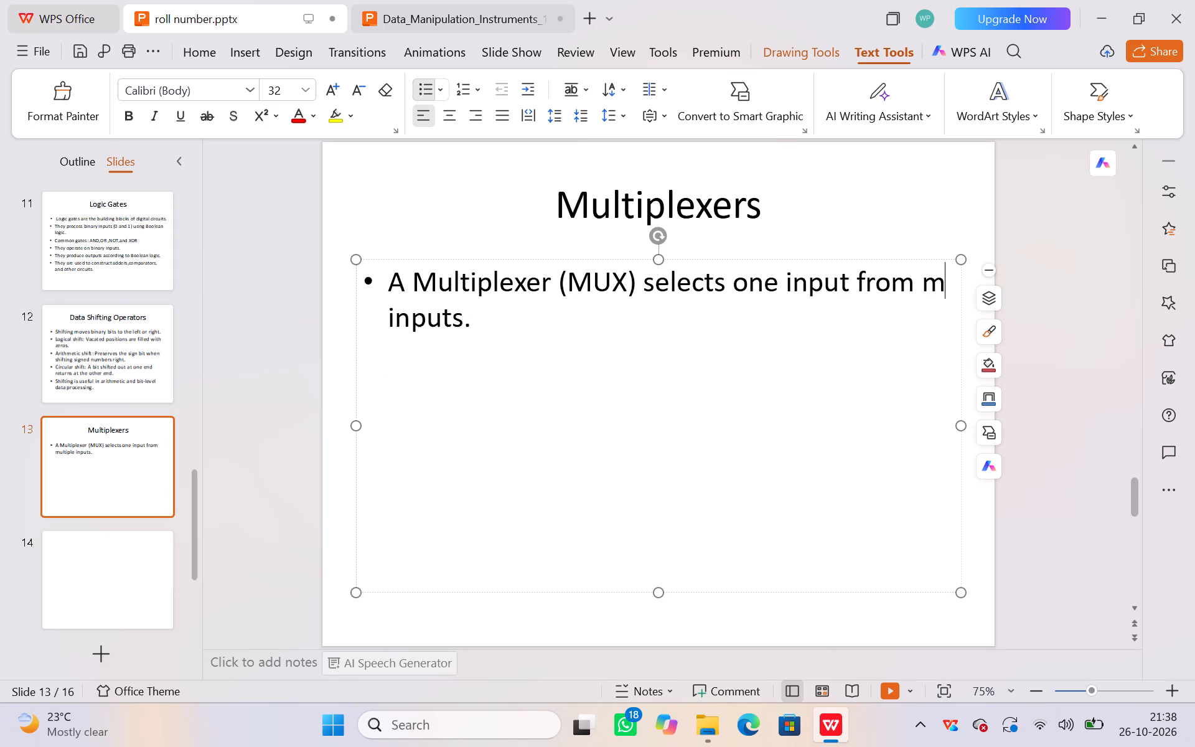
{"action": "type", "text": "severs"}
{"action": "key", "text": "BackSpace"}
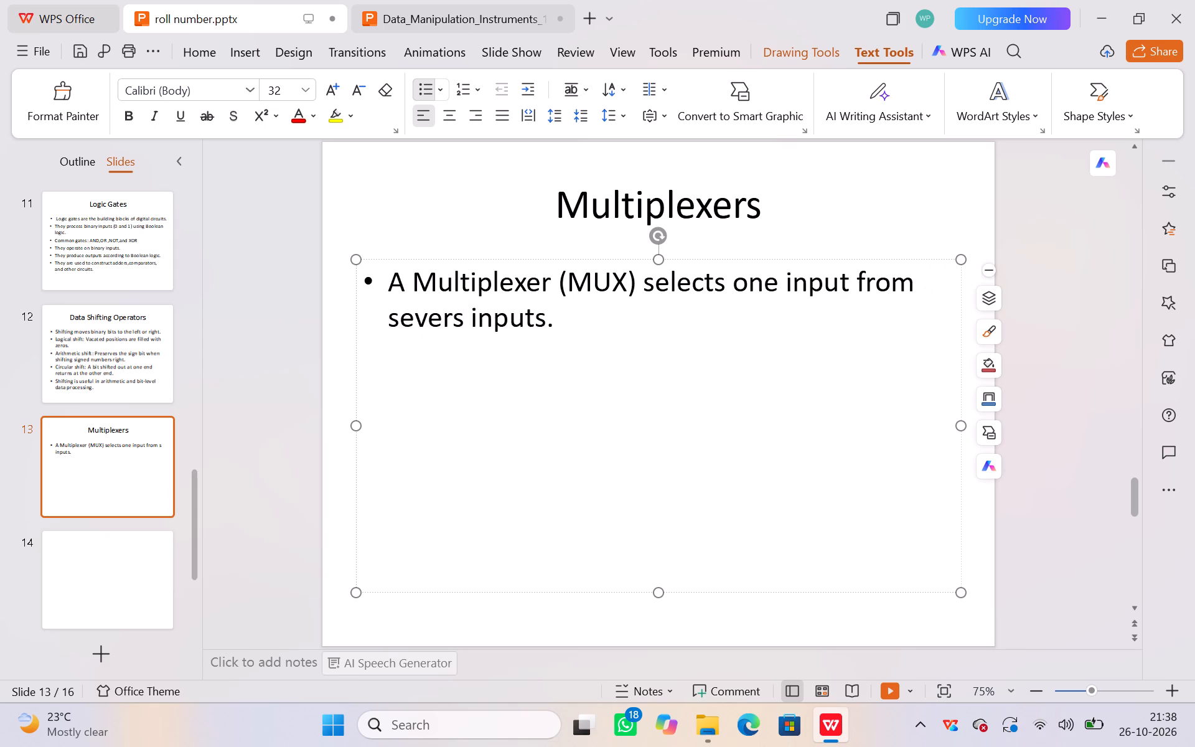
{"action": "type", "text": "al"}
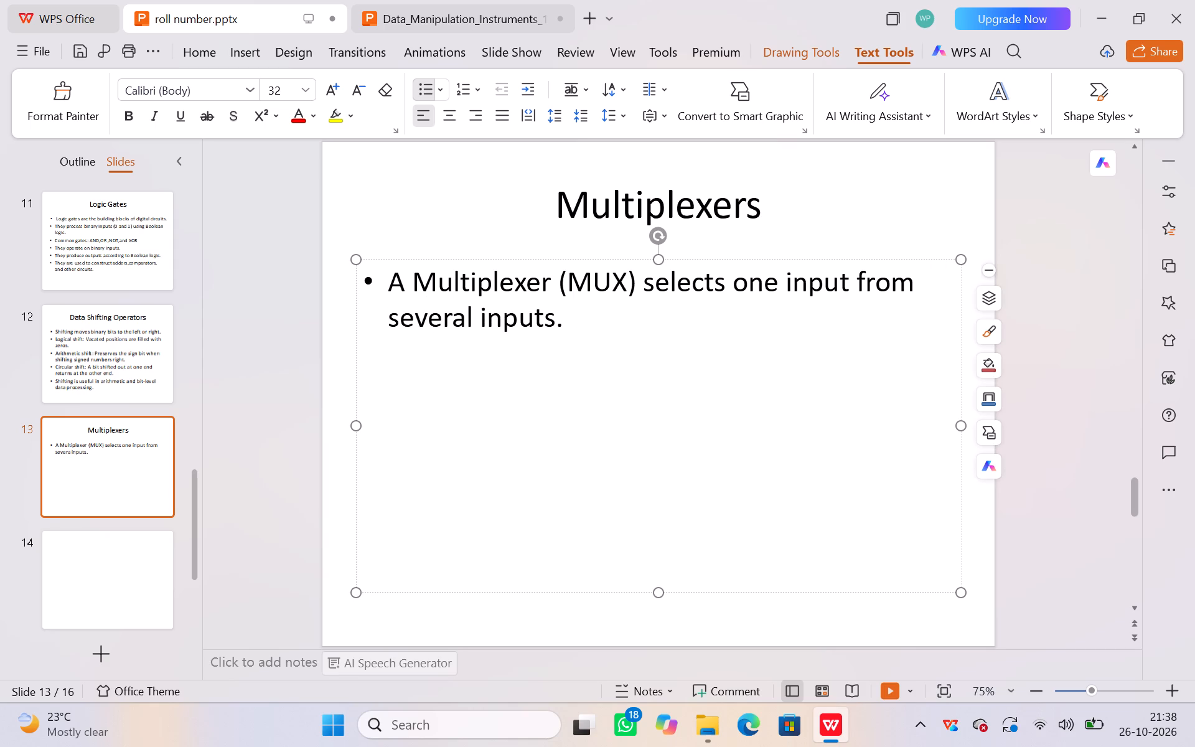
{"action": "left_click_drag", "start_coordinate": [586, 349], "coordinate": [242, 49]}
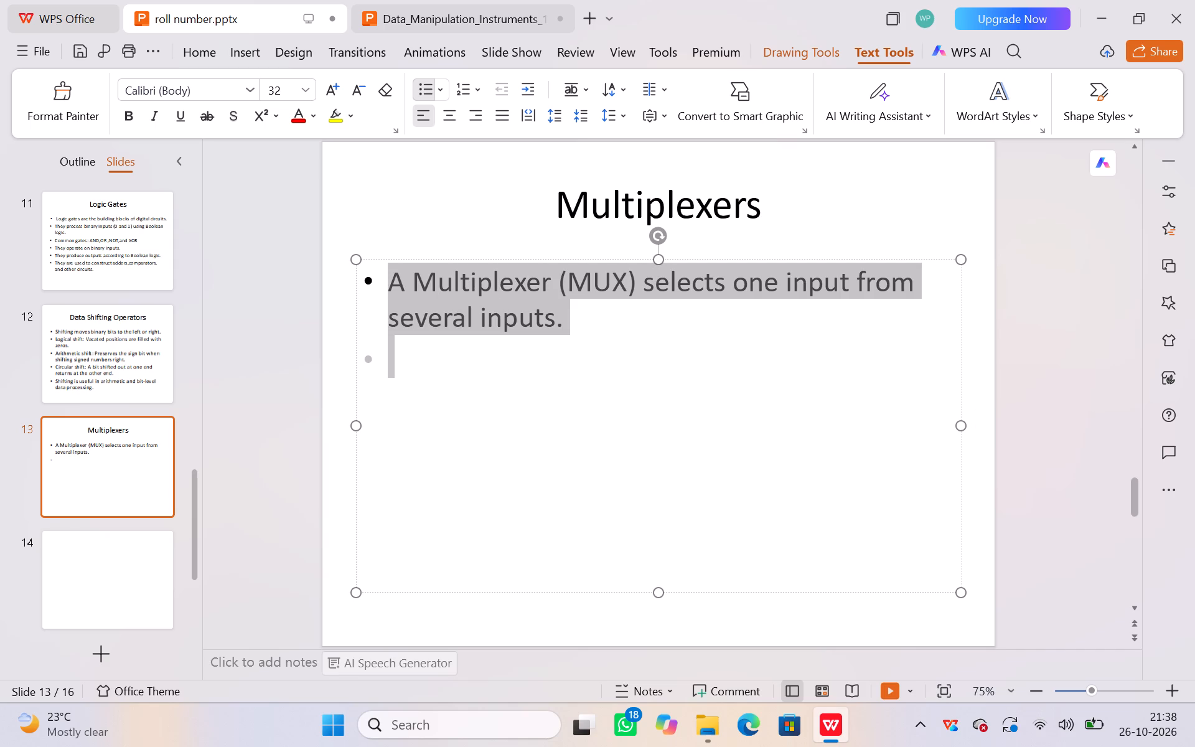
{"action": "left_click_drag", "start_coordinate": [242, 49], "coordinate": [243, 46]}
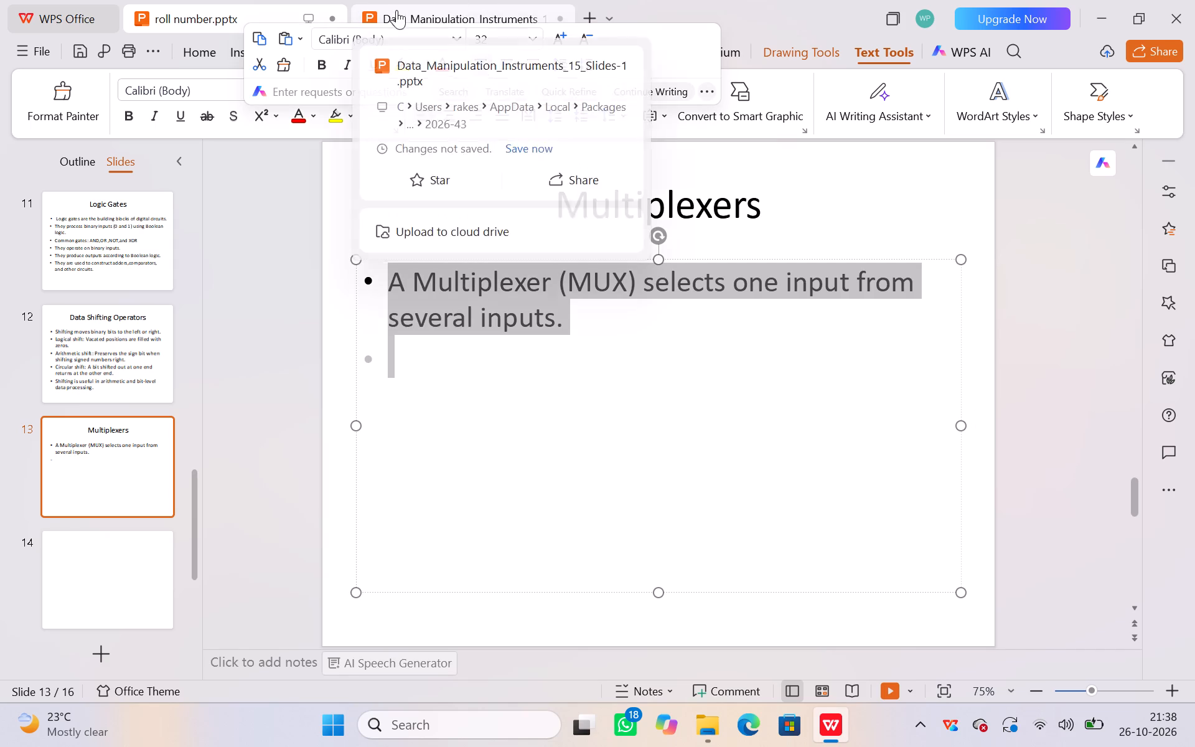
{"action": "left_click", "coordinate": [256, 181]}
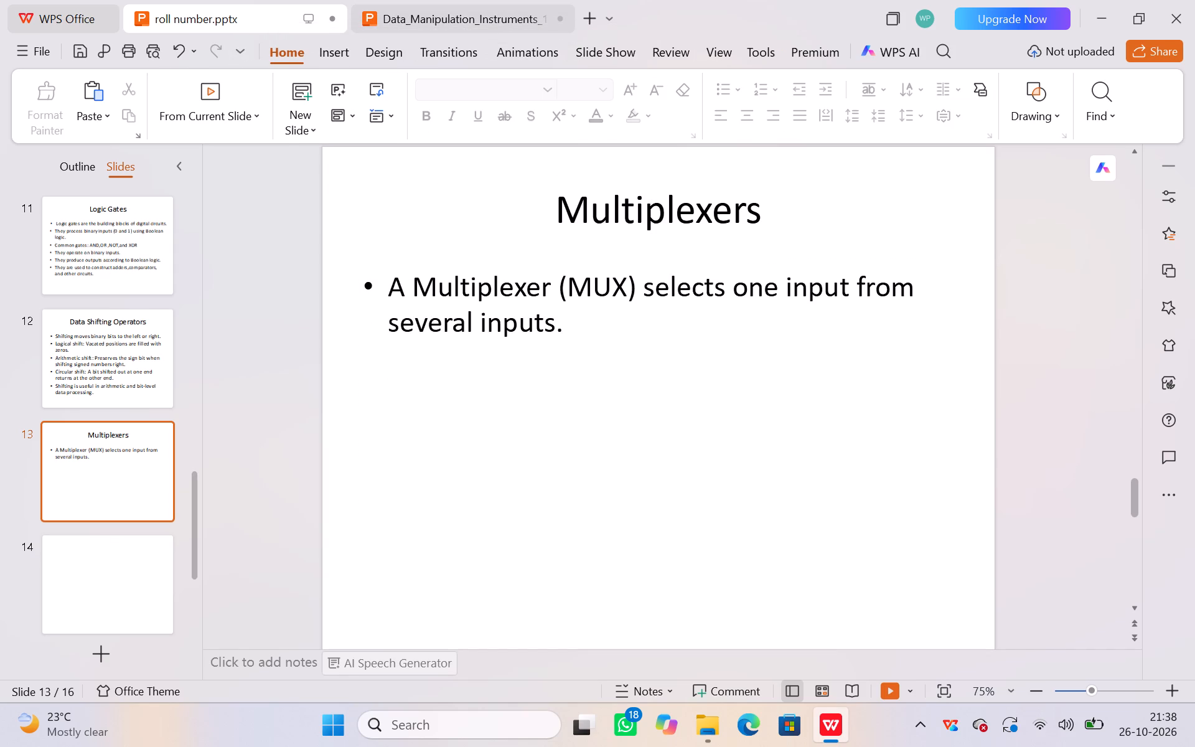
Start a second bullet on slide 13 with "The selection depends on control", consulting the reference's Multiplexers slide.
{"action": "left_click", "coordinate": [569, 317]}
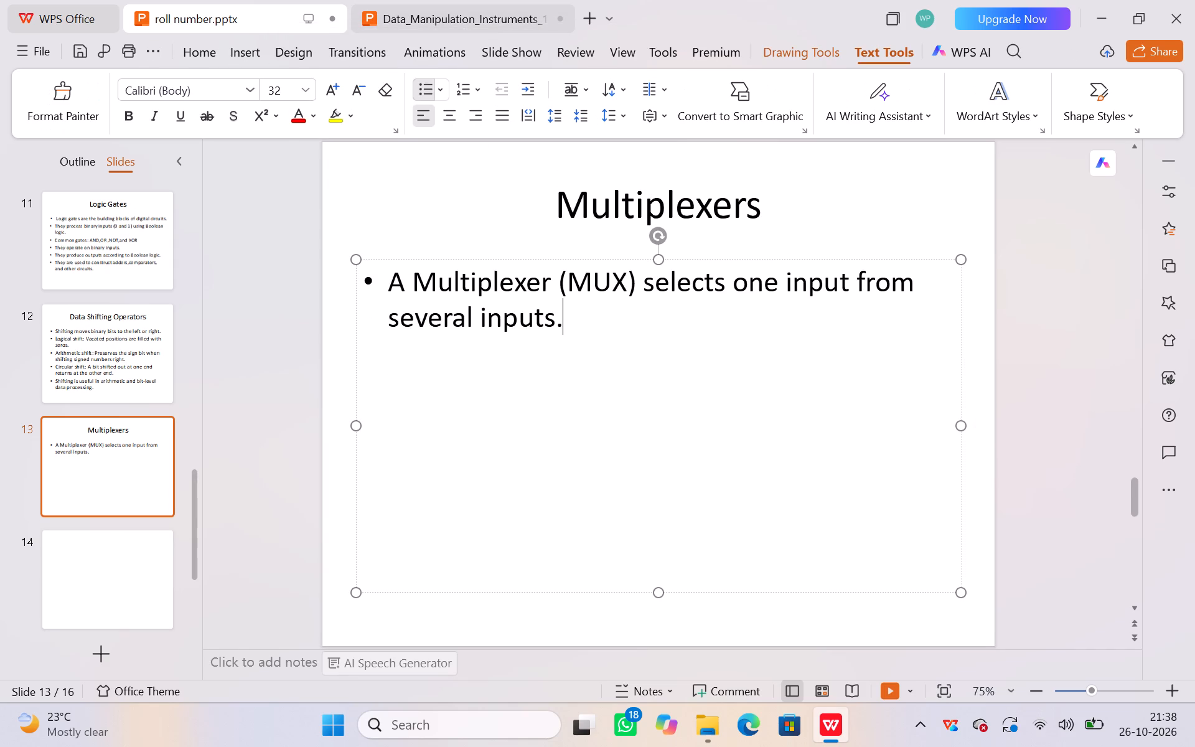
{"action": "key", "text": "Return"}
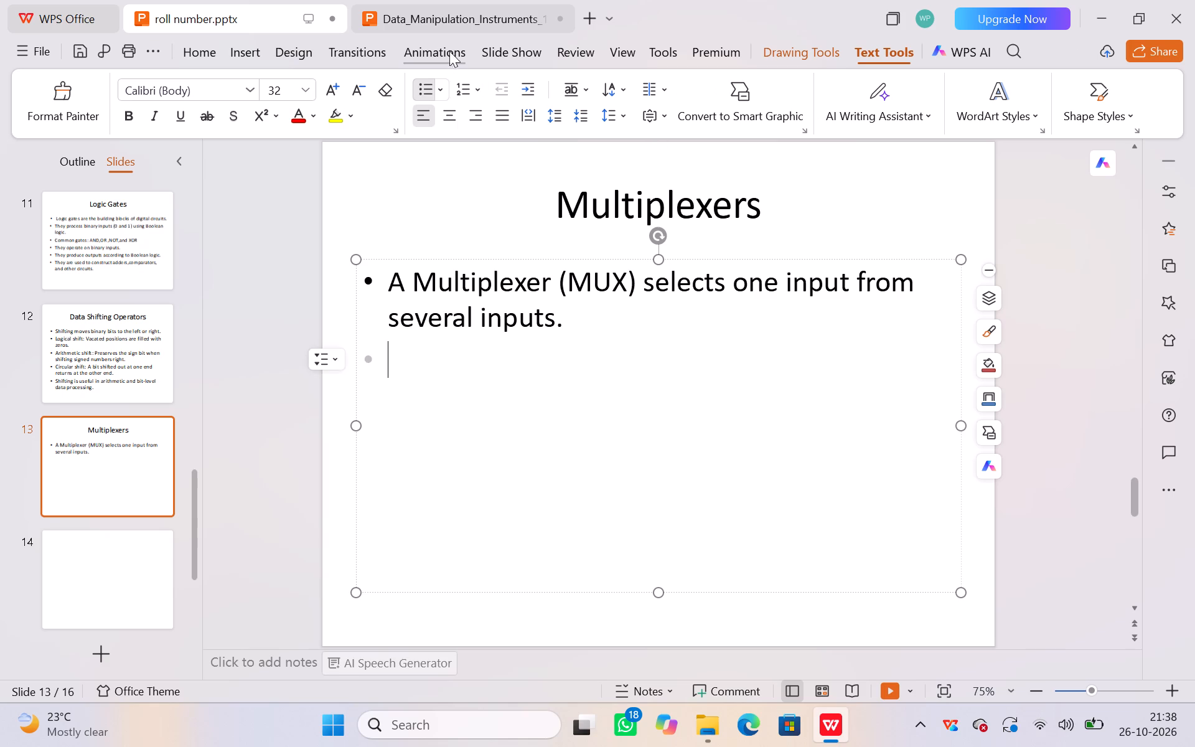
{"action": "left_click", "coordinate": [452, 18]}
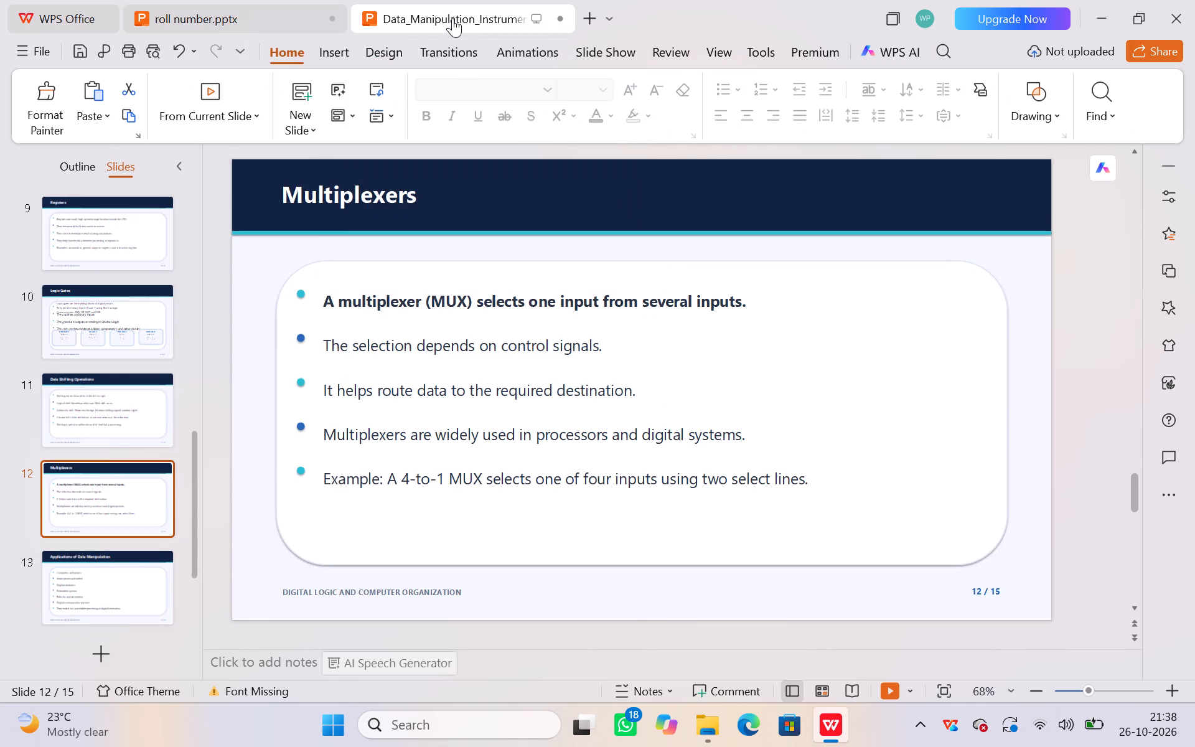
{"action": "left_click", "coordinate": [273, 22]}
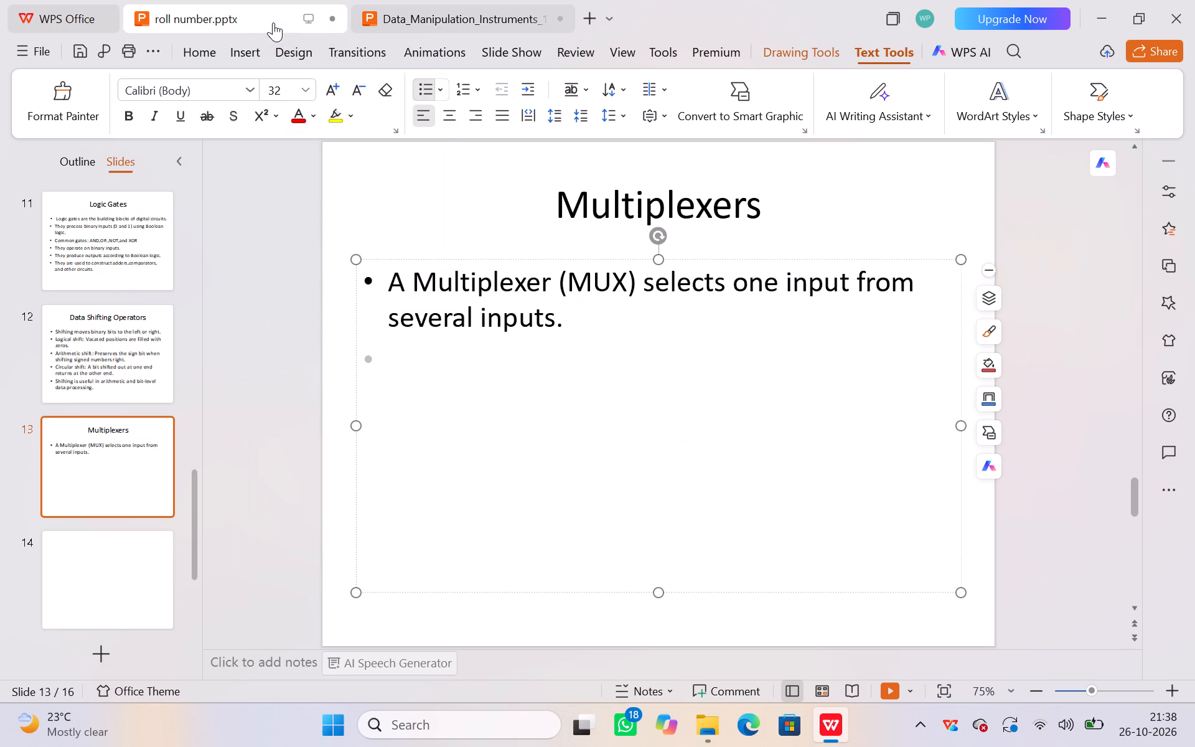
{"action": "key", "text": "t"}
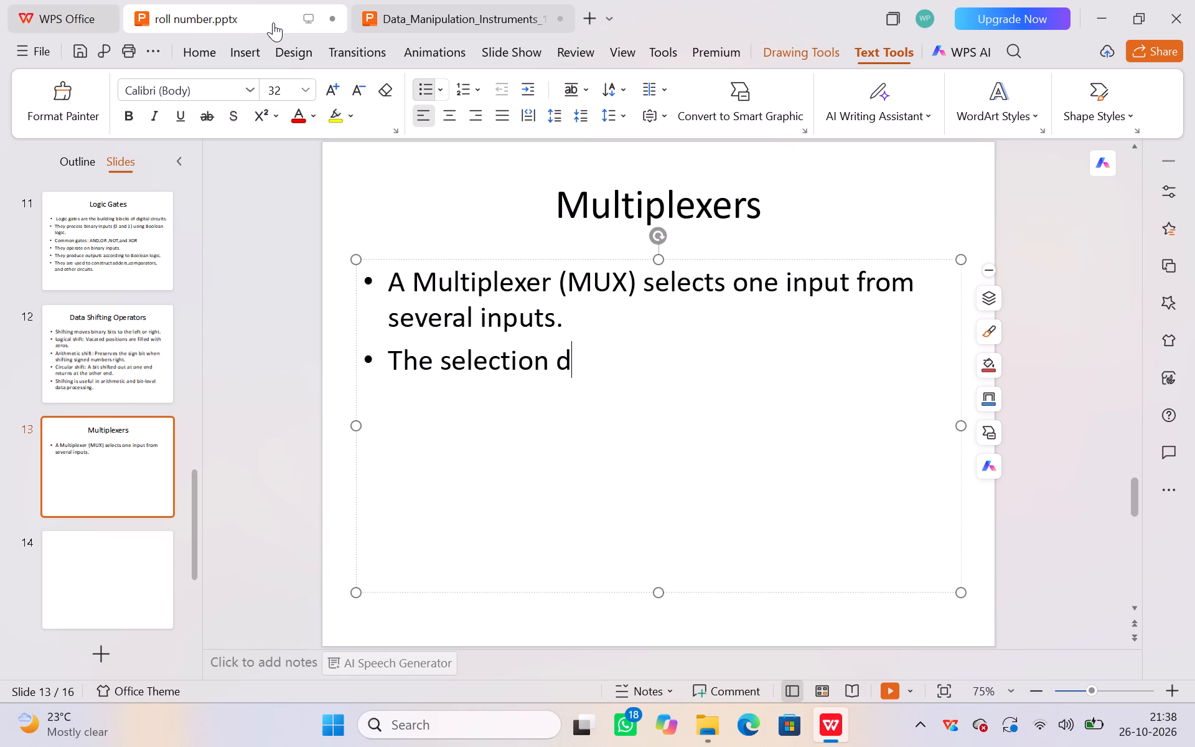
{"action": "type", "text": "pends"}
{"action": "key", "text": "space"}
{"action": "type", "text": "on"}
{"action": "key", "text": "space"}
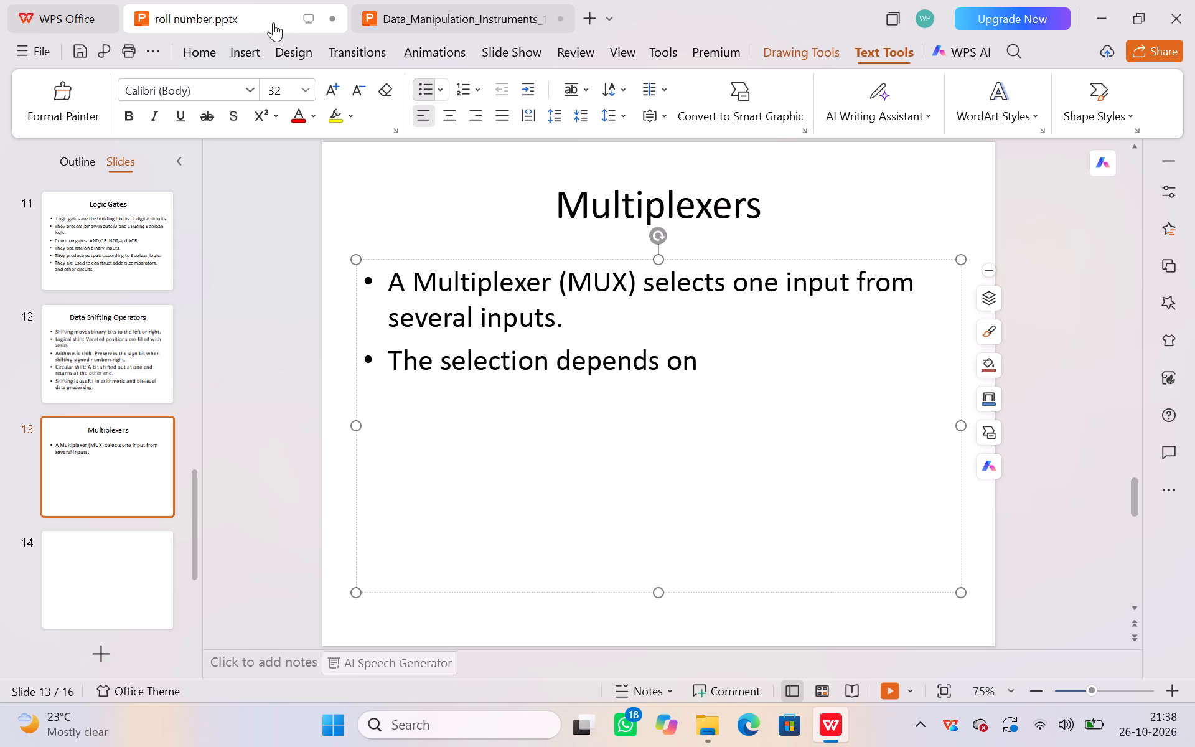
{"action": "type", "text": "control"}
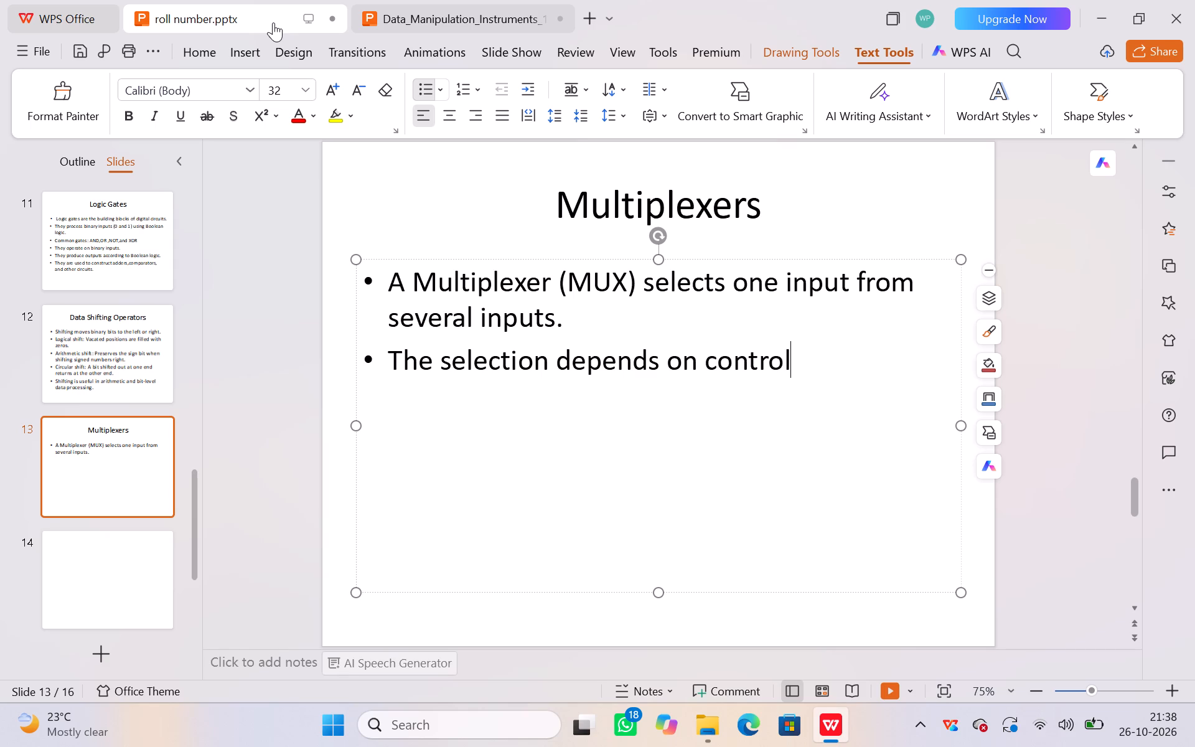
Complete the second bullet with "signals." after checking the reference, and start a new bullet line.
{"action": "left_click", "coordinate": [426, 0]}
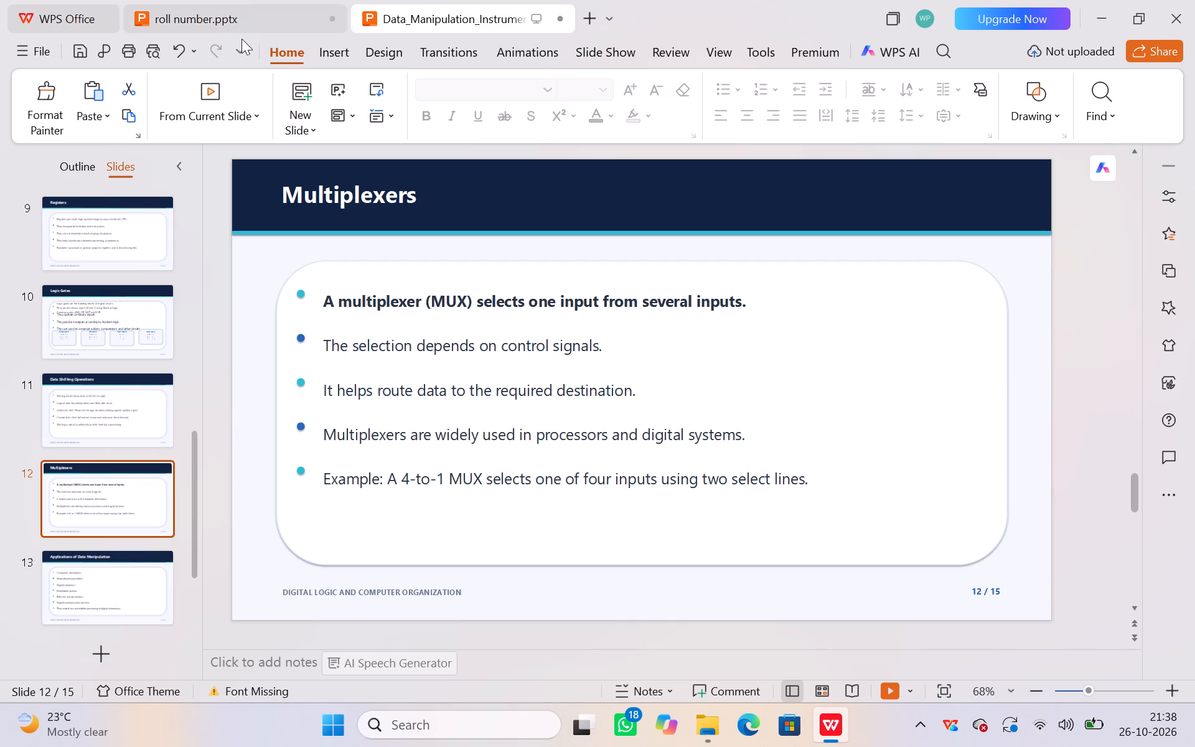
{"action": "left_click", "coordinate": [246, 16]}
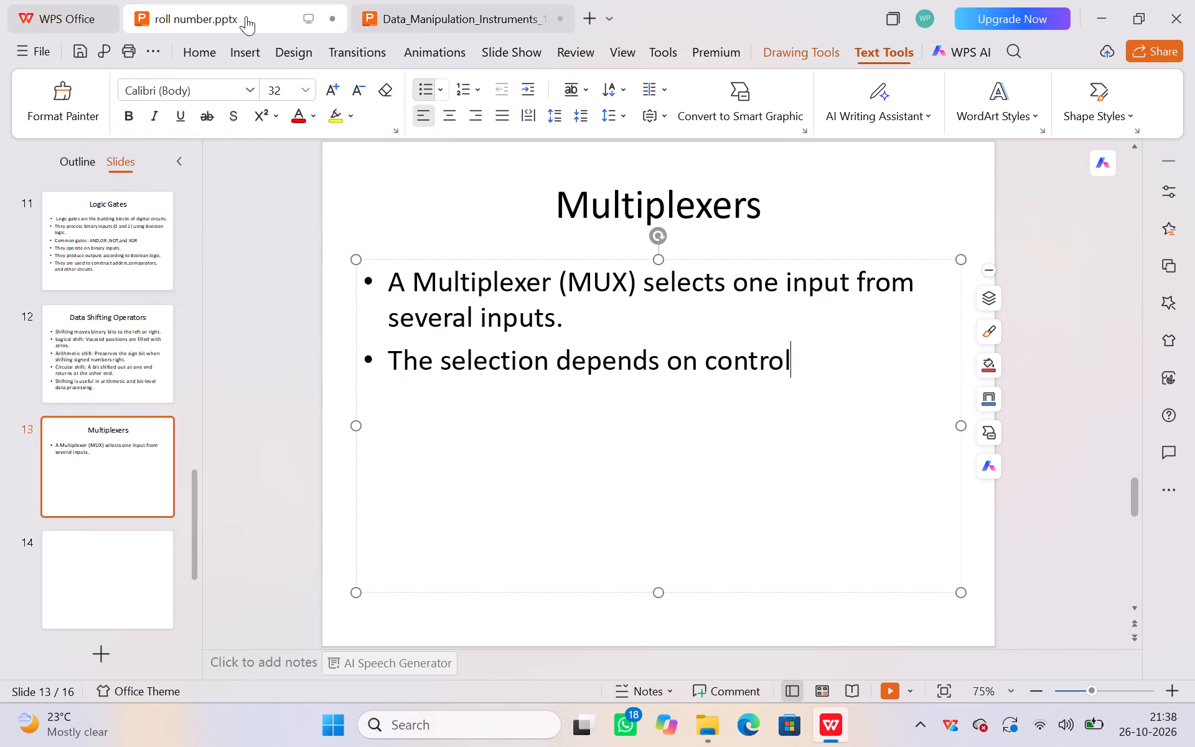
{"action": "key", "text": "space"}
{"action": "type", "text": "signals"}
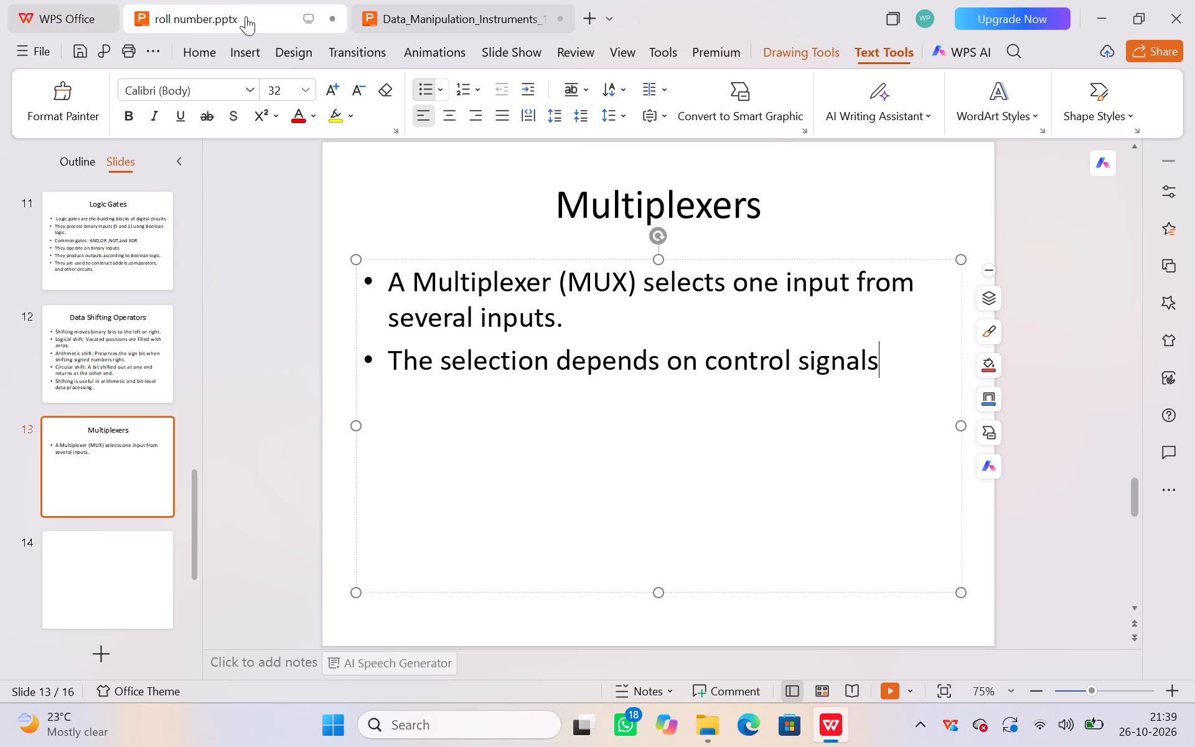
{"action": "key", "text": "period"}
{"action": "key", "text": "Return"}
Start the third bullet with "It helps route data", checking the wording against the reference.
{"action": "key", "text": "i"}
{"action": "type", "text": "t helps r"}
{"action": "type", "text": "oot data"}
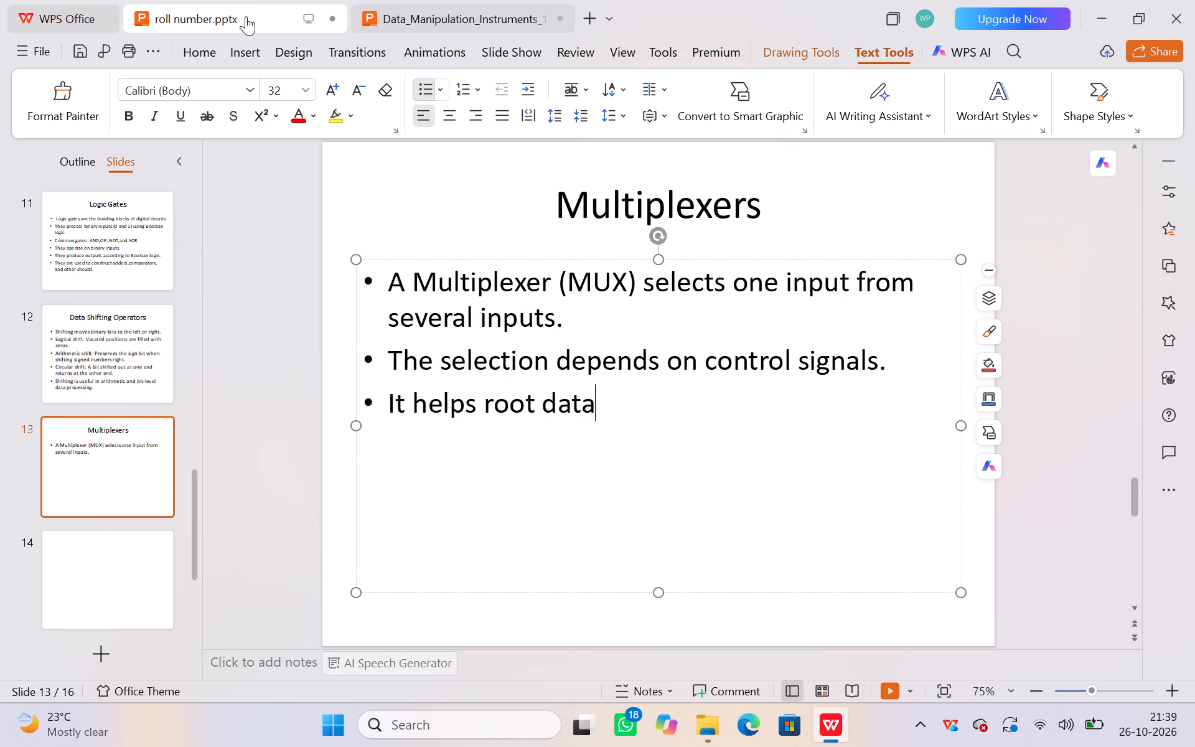
{"action": "left_click", "coordinate": [487, 16]}
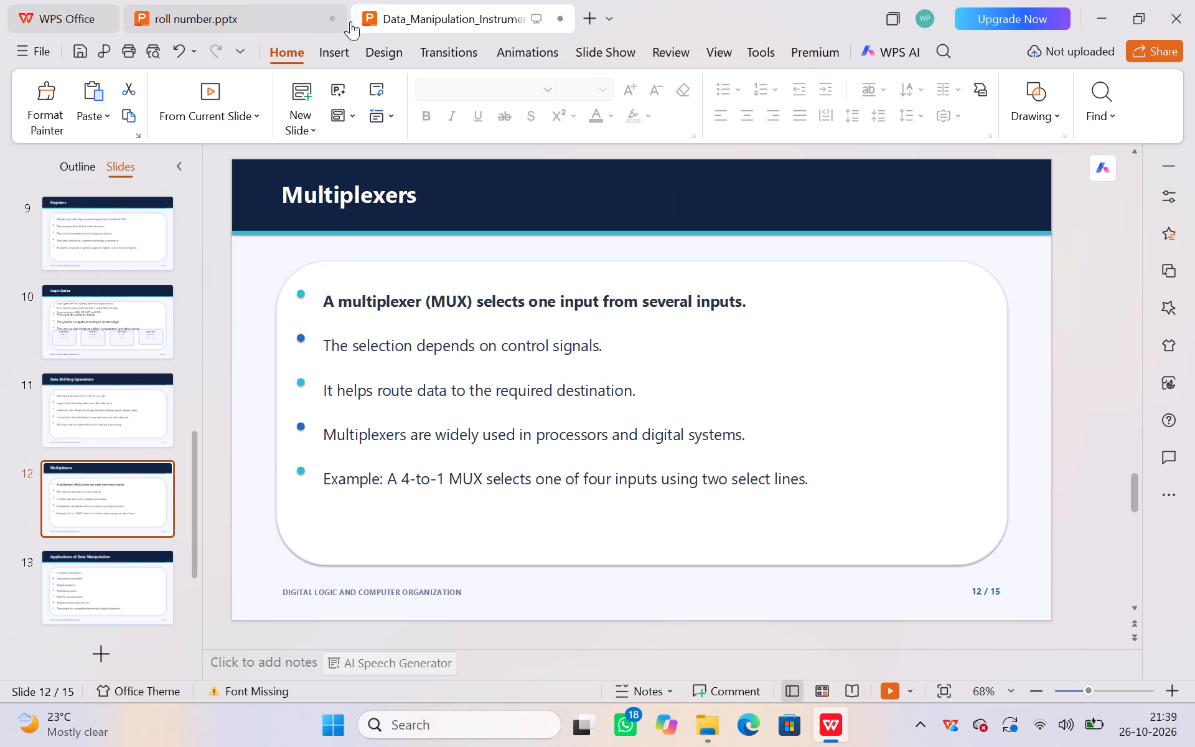
{"action": "left_click", "coordinate": [304, 22]}
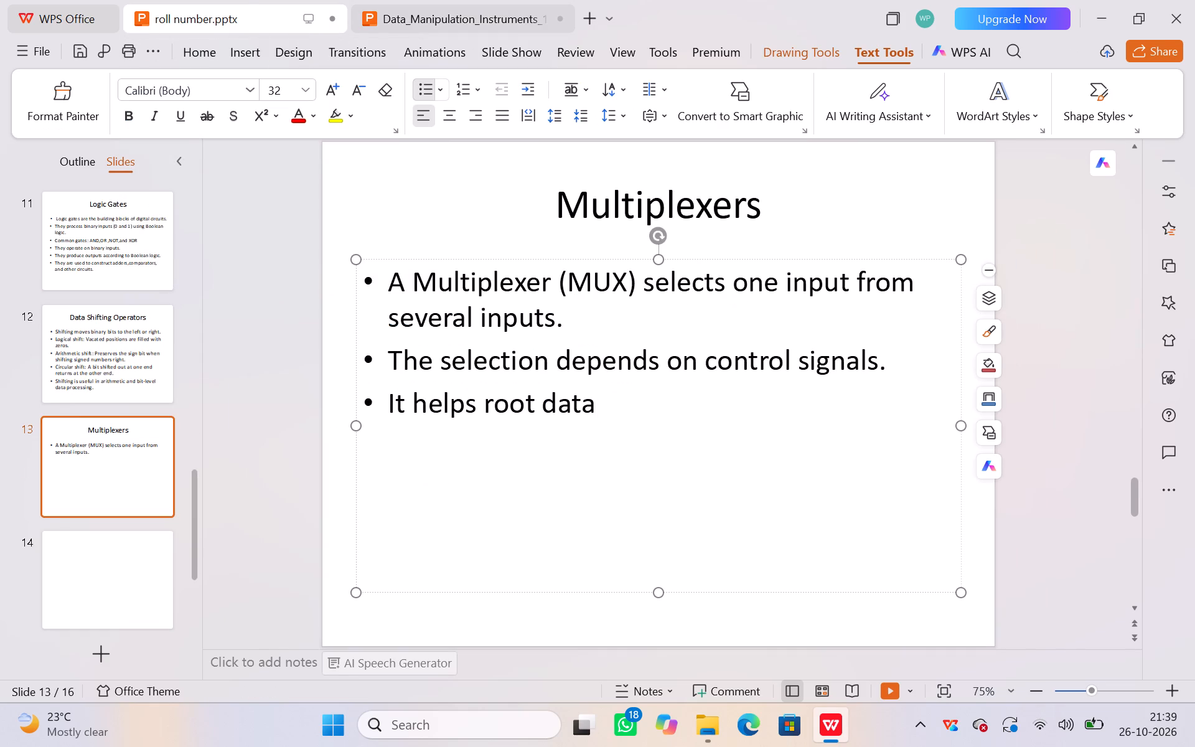
{"action": "left_click", "coordinate": [535, 403]}
{"action": "key", "text": "BackSpace"}
{"action": "key", "text": "BackSpace"}
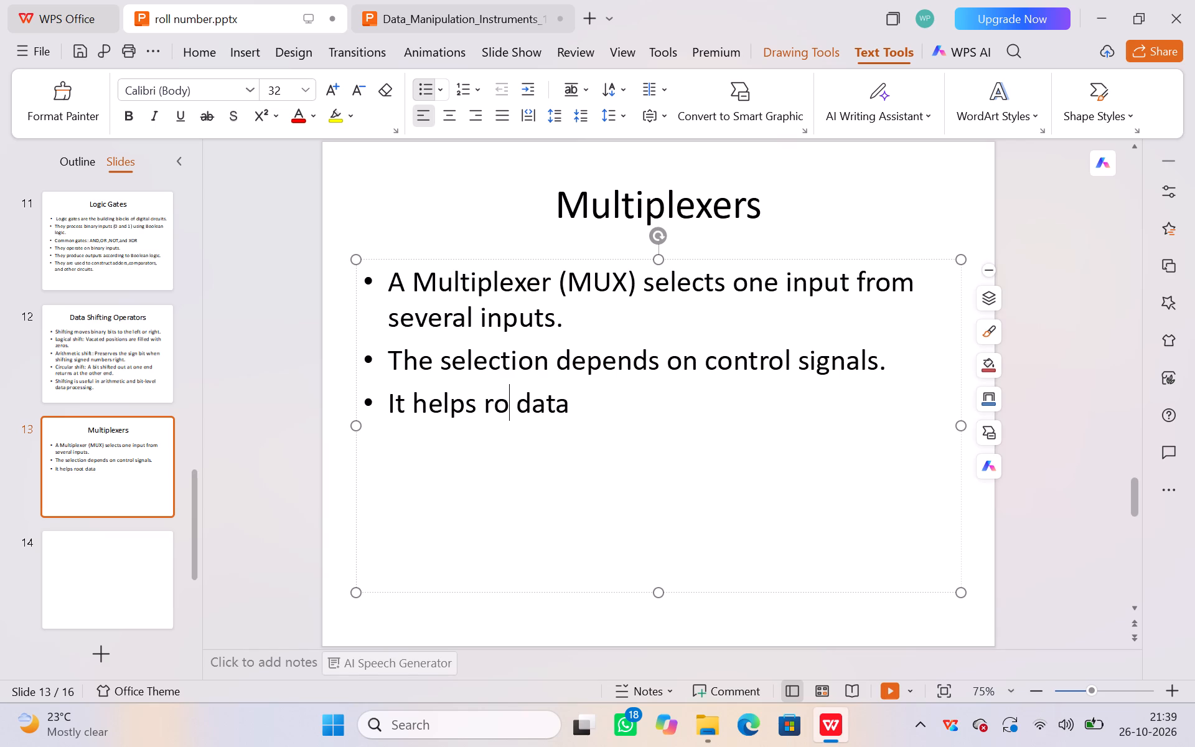
{"action": "type", "text": "ute"}
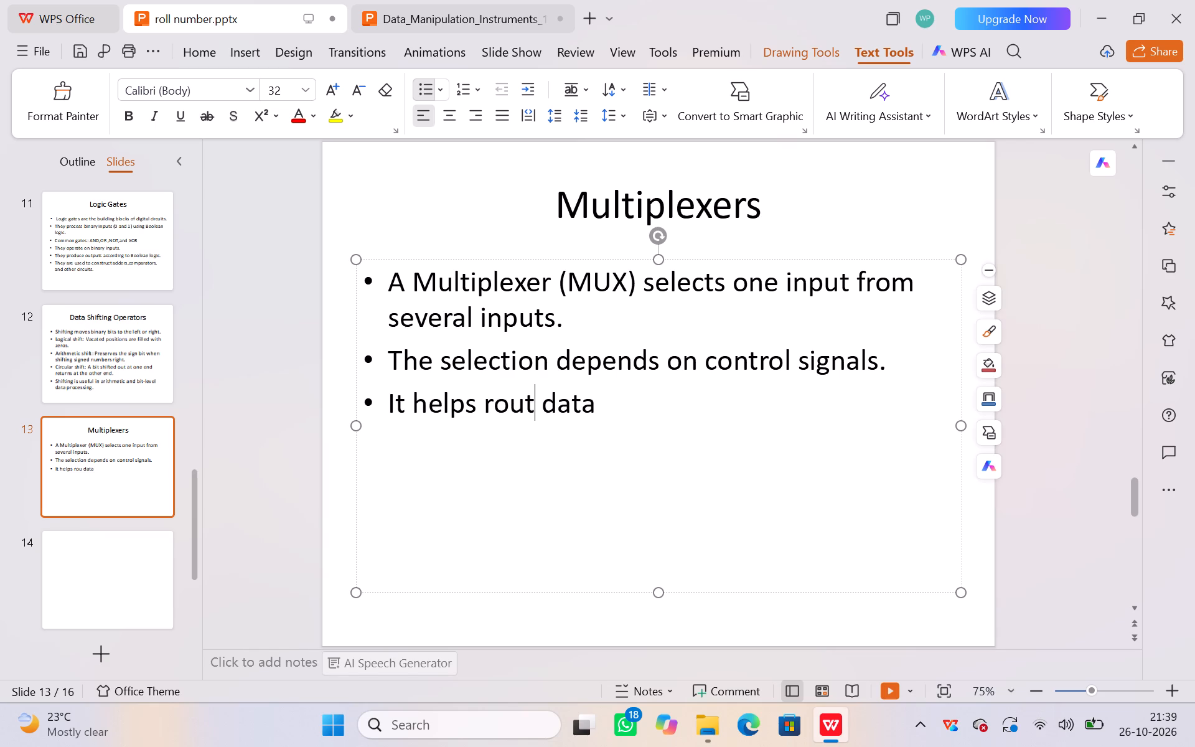
Extend the third bullet with "to the reguired destinetion".
{"action": "left_click", "coordinate": [622, 407]}
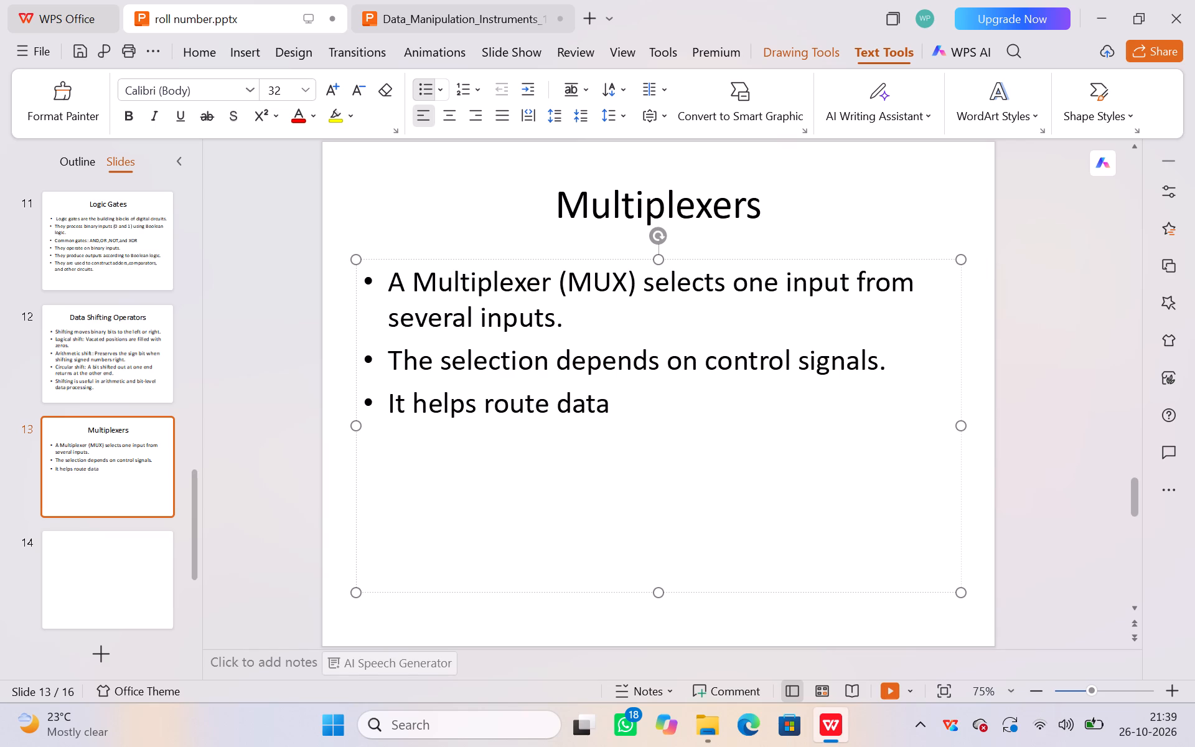
{"action": "key", "text": "space"}
{"action": "type", "text": "to the re"}
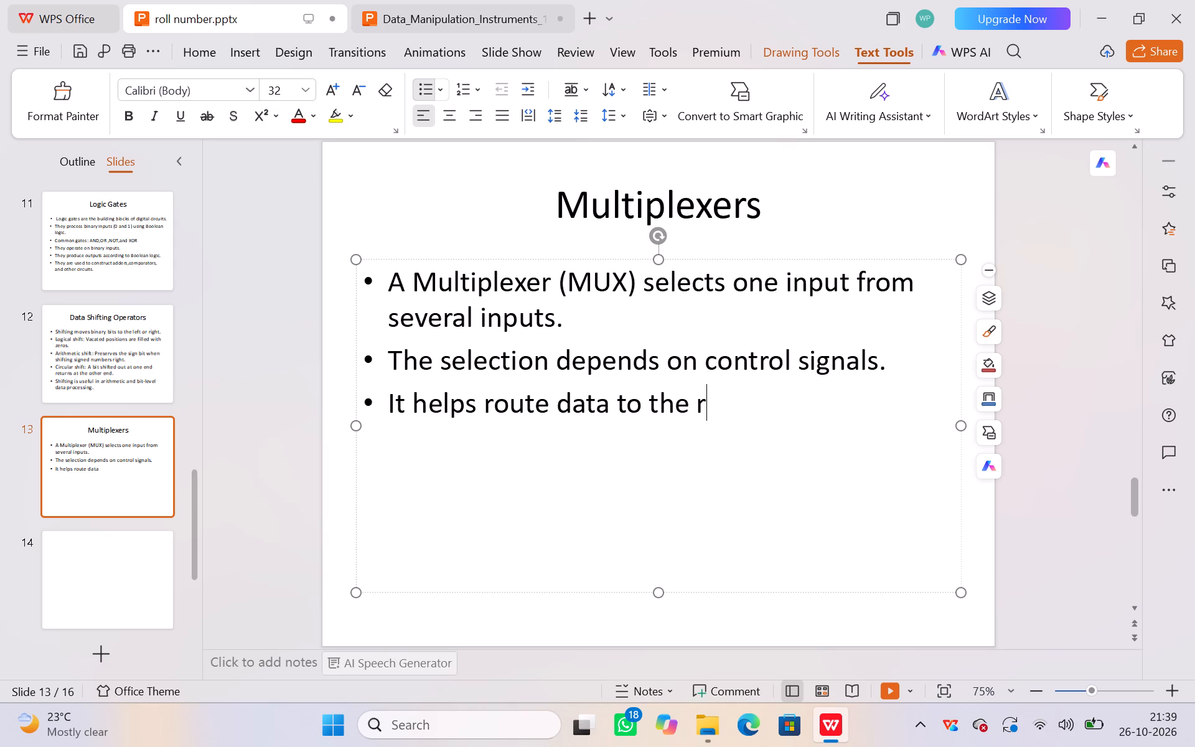
{"action": "type", "text": "gui"}
{"action": "type", "text": "red"}
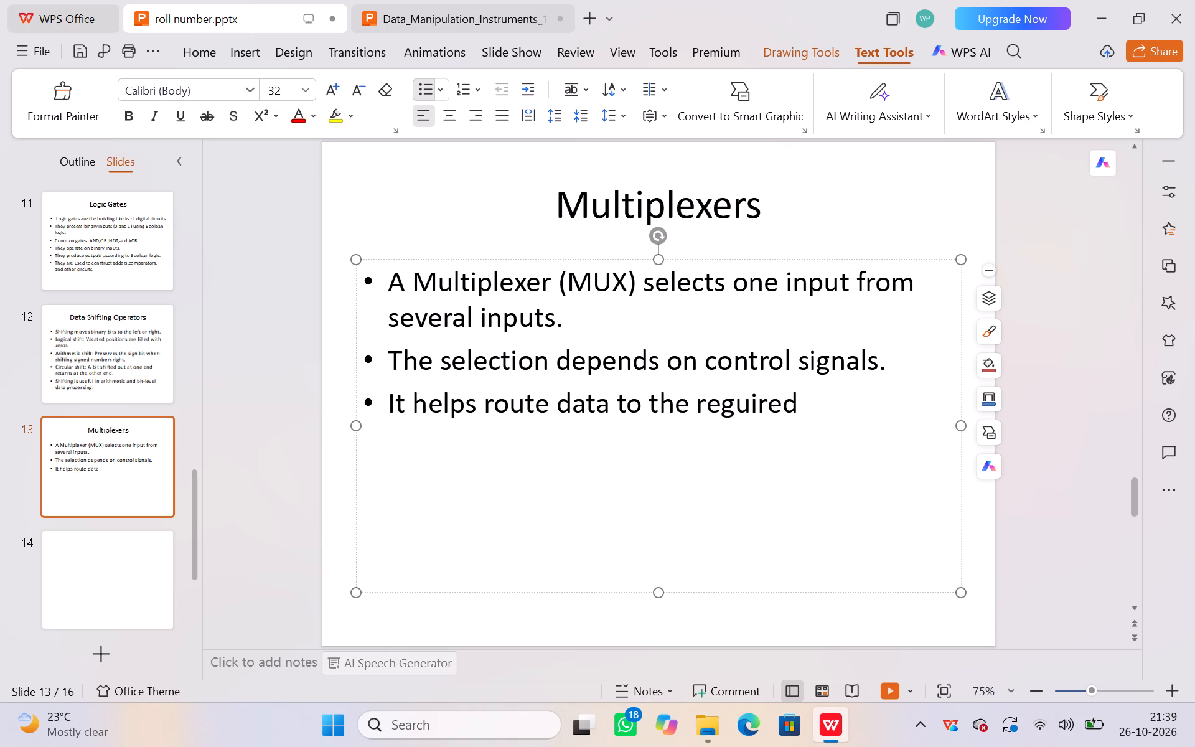
{"action": "key", "text": "space"}
{"action": "type", "text": "destinetion"}
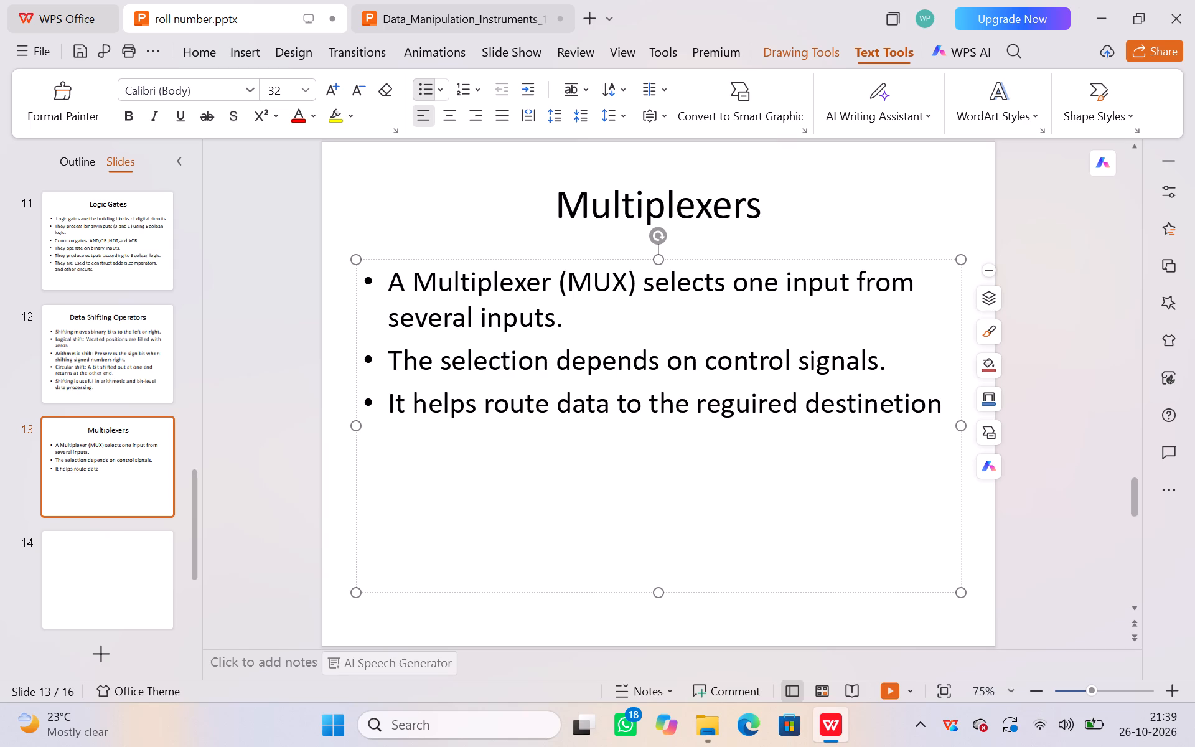
Correct the third bullet's last word to "destination", end it with a period and start a new bullet line.
{"action": "key", "text": "Left"}
{"action": "key", "text": "Left"}
{"action": "key", "text": "Left"}
{"action": "key", "text": "Left"}
{"action": "key", "text": "BackSpace"}
{"action": "key", "text": "a"}
{"action": "key", "text": "Right"}
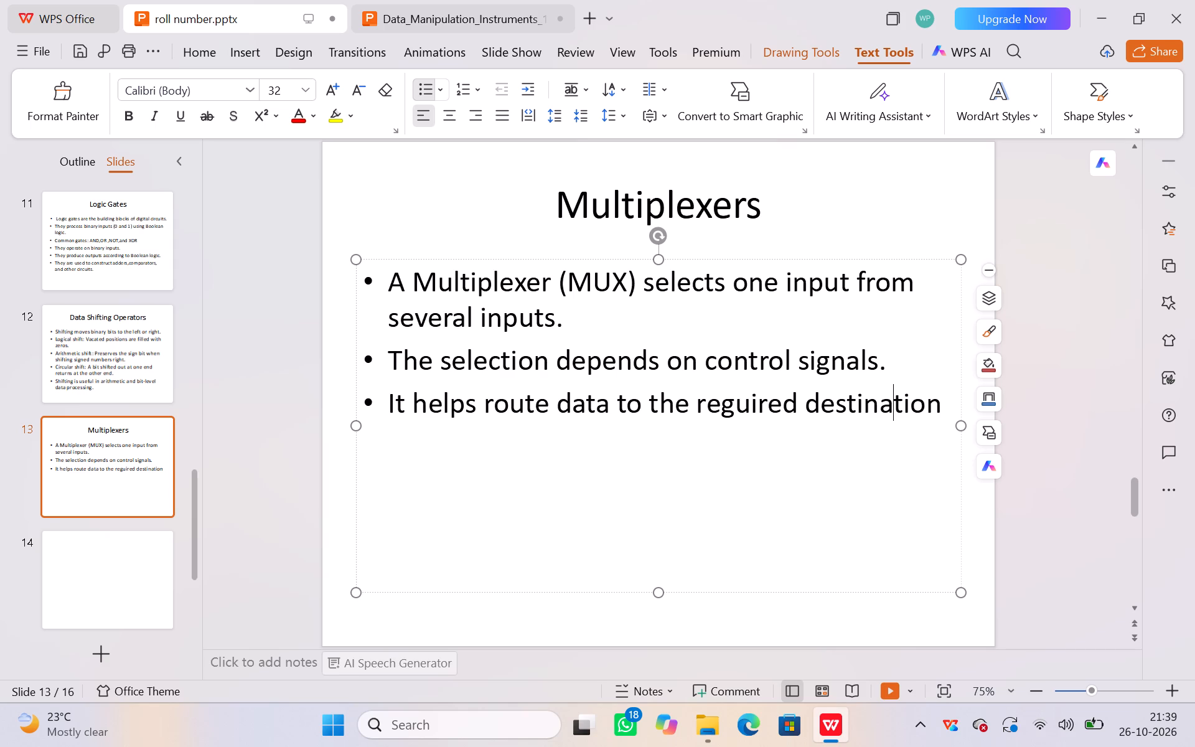
{"action": "key", "text": "Right"}
{"action": "key", "text": "Right"}
{"action": "key", "text": "Right"}
{"action": "key", "text": "period"}
{"action": "key", "text": "Return"}
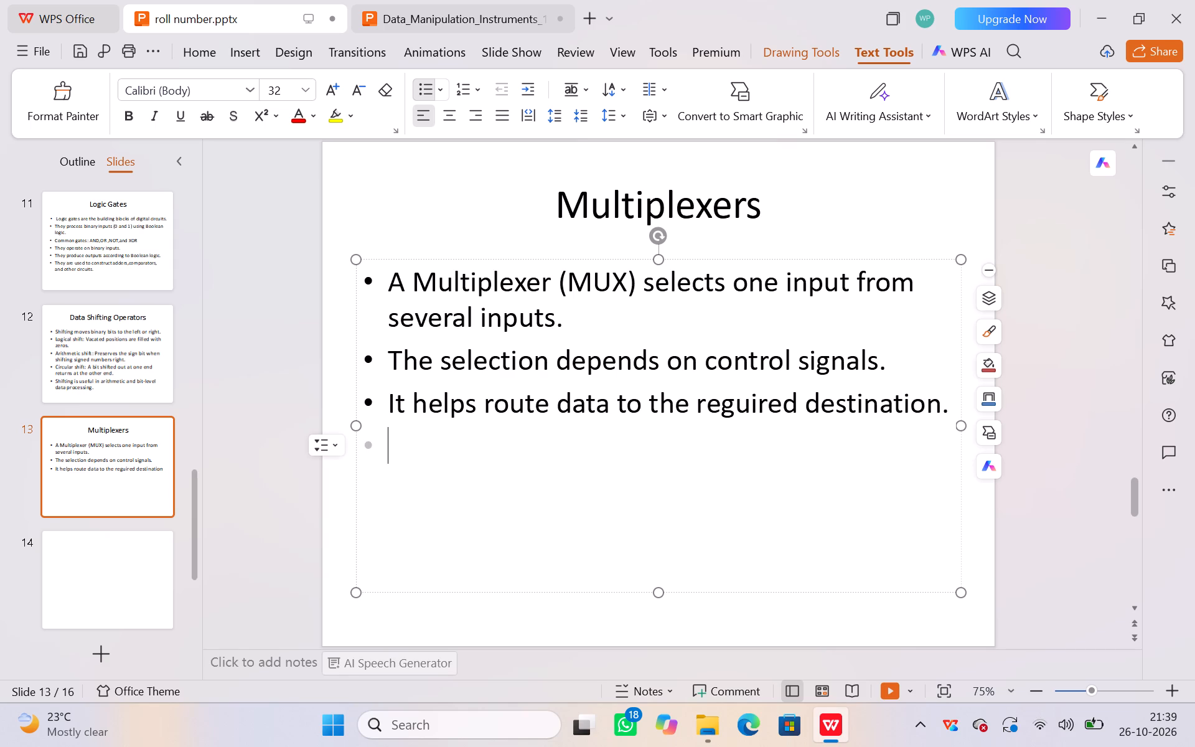
Start the fourth bullet of the Multiplexers slide with "Multiplexers are", checking the wording against the reference presentation.
{"action": "left_click", "coordinate": [462, 10]}
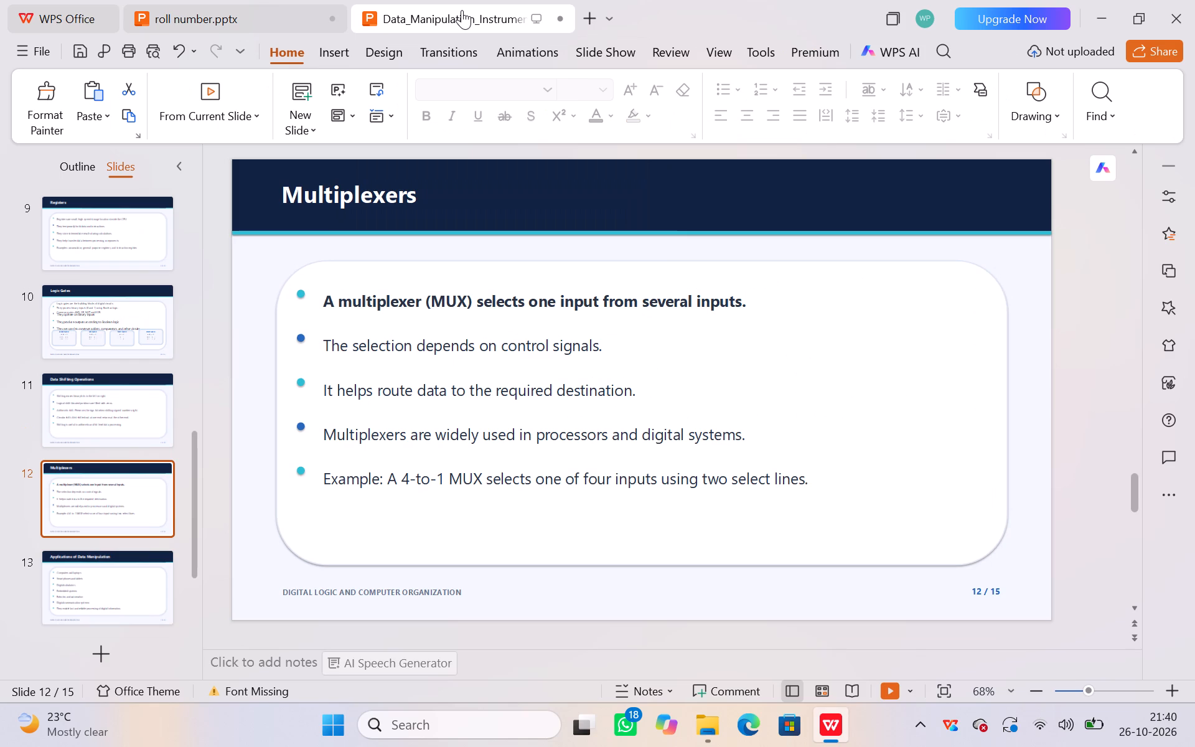
{"action": "left_click", "coordinate": [277, 14]}
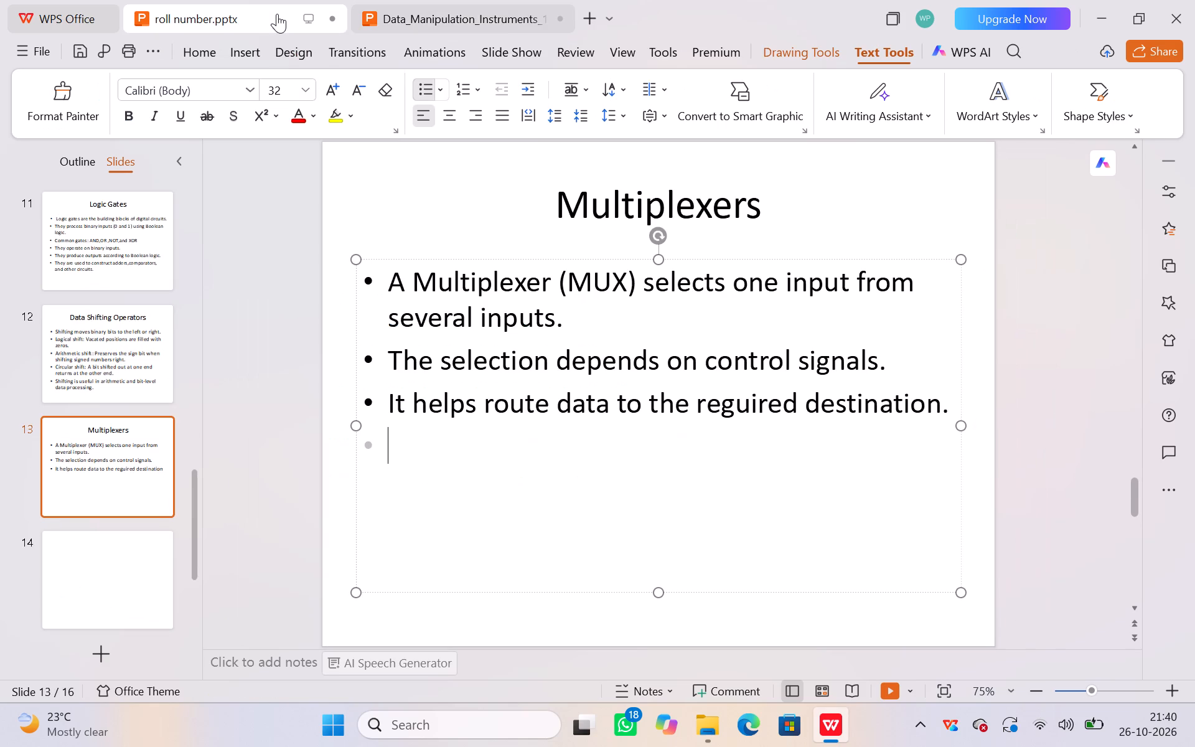
{"action": "left_click", "coordinate": [402, 9]}
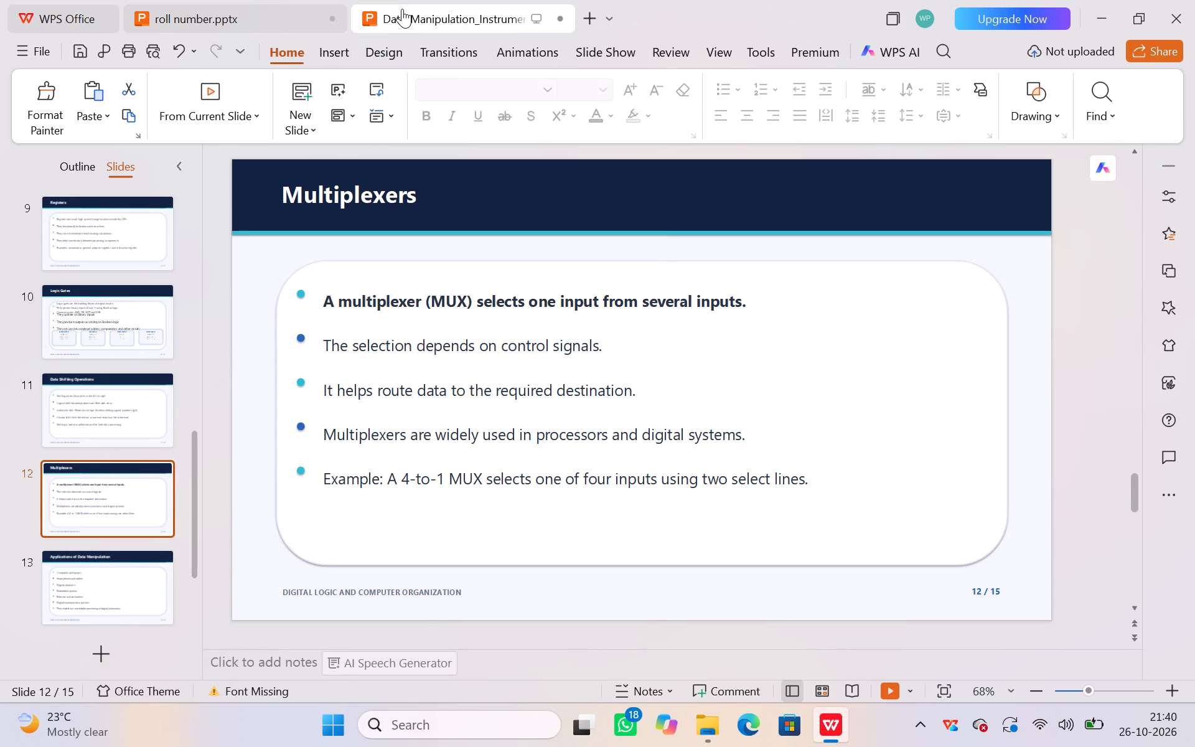
{"action": "left_click", "coordinate": [292, 14]}
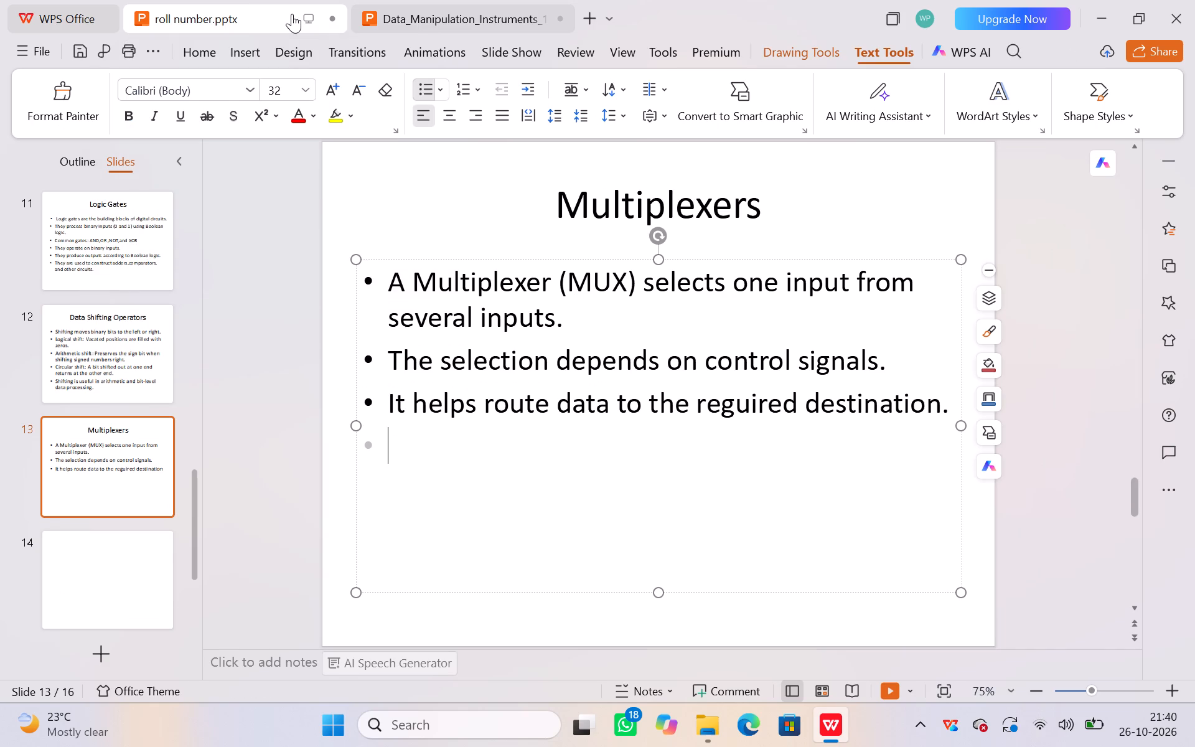
{"action": "type", "text": "ul"}
{"action": "type", "text": "tiple"}
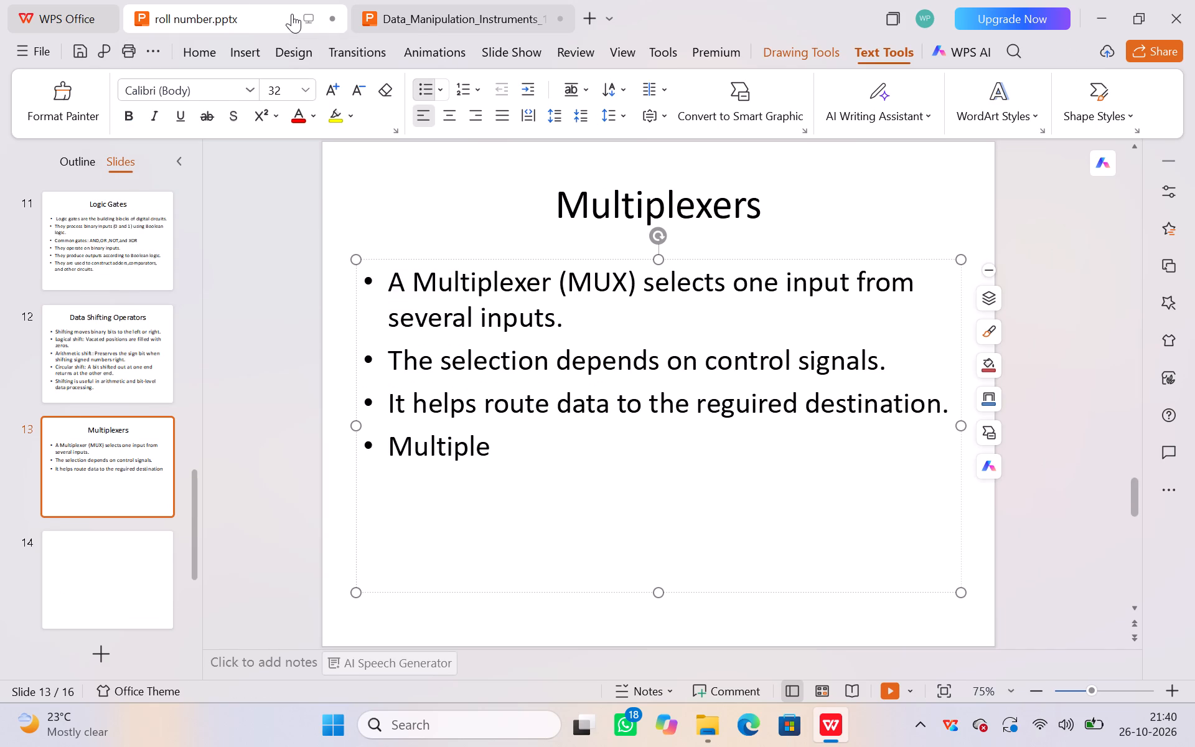
{"action": "type", "text": "xers a"}
{"action": "type", "text": "re"}
{"action": "key", "text": "space"}
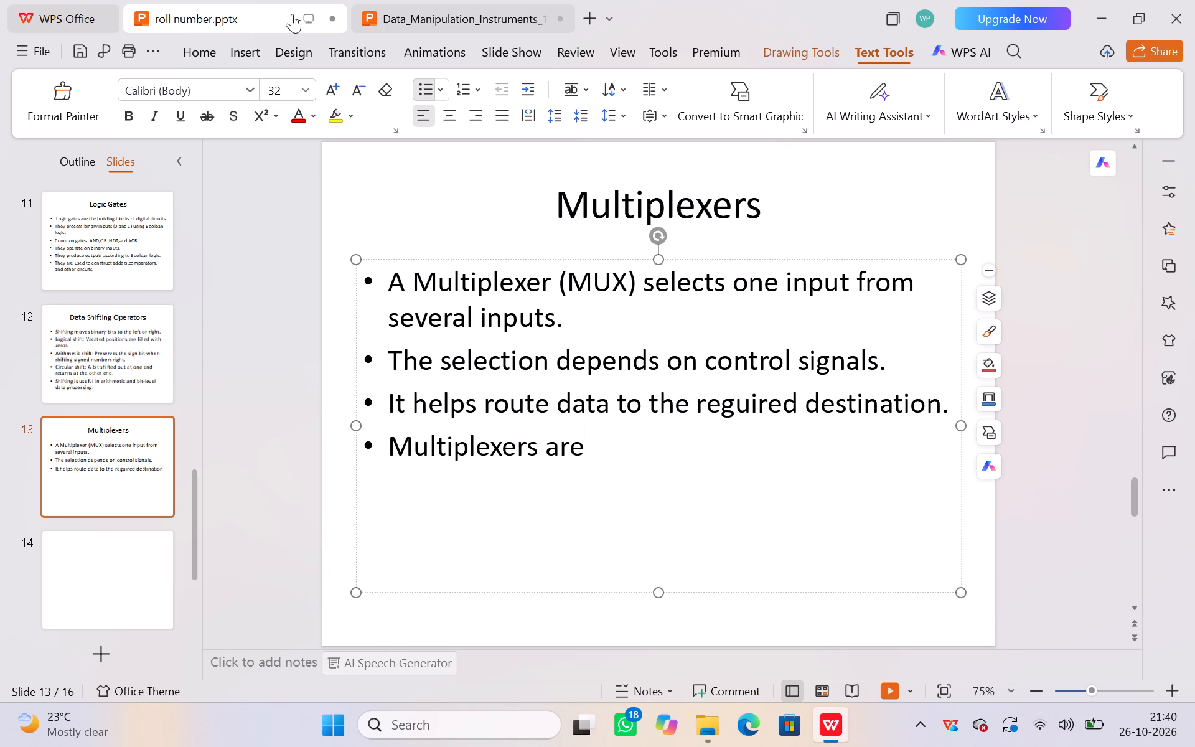
Extend the fourth bullet with "widely used in".
{"action": "type", "text": "widelyhy"}
{"action": "key", "text": "space"}
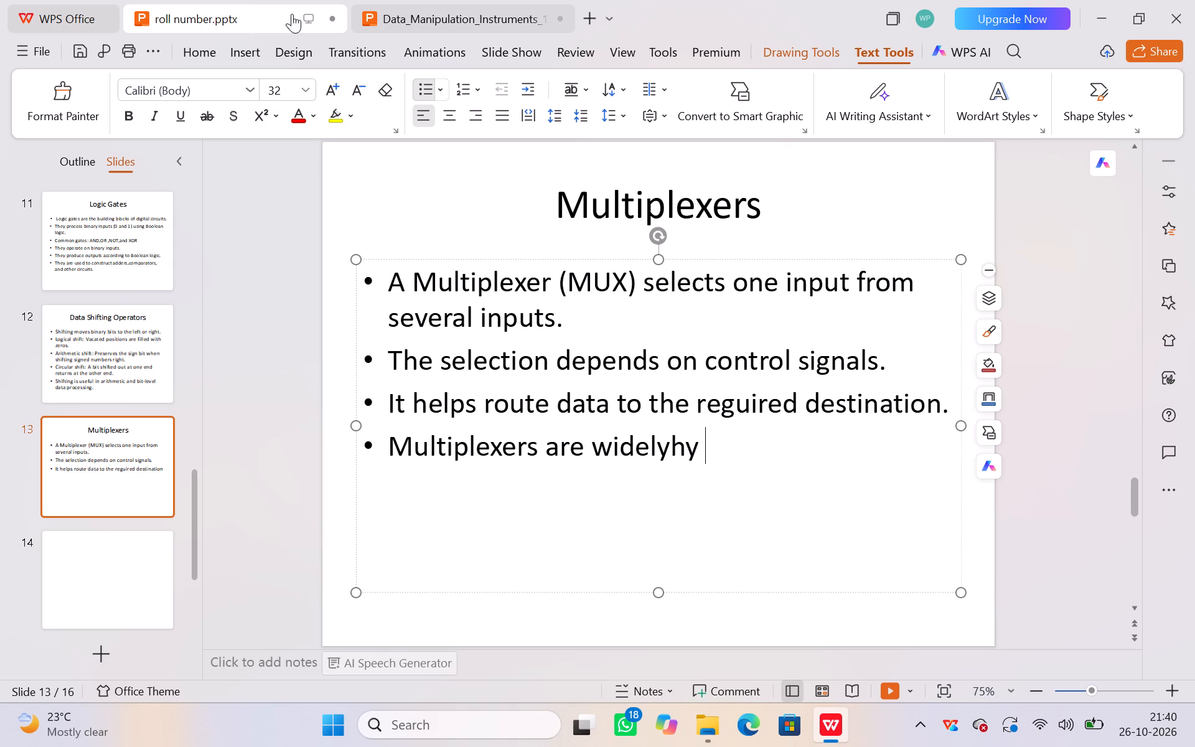
{"action": "key", "text": "BackSpace"}
{"action": "key", "text": "BackSpace"}
{"action": "key", "text": "BackSpace"}
{"action": "key", "text": "space"}
{"action": "type", "text": "u"}
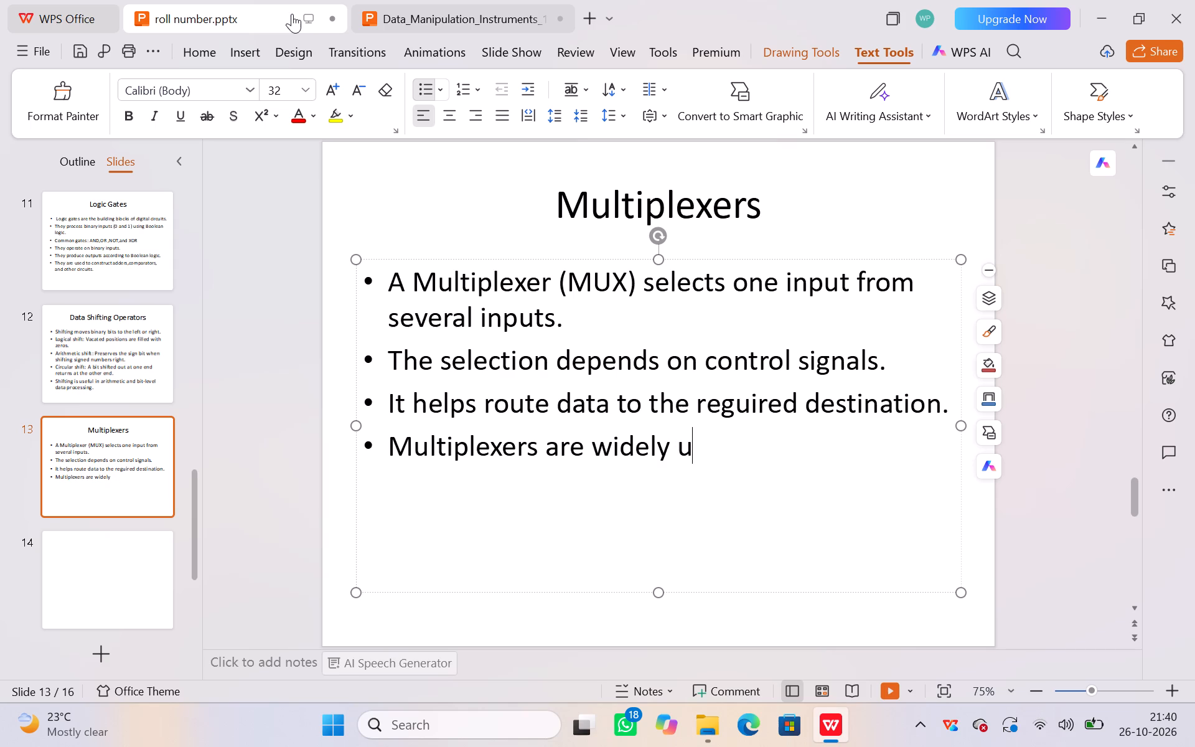
{"action": "type", "text": "sed in"}
{"action": "key", "text": "space"}
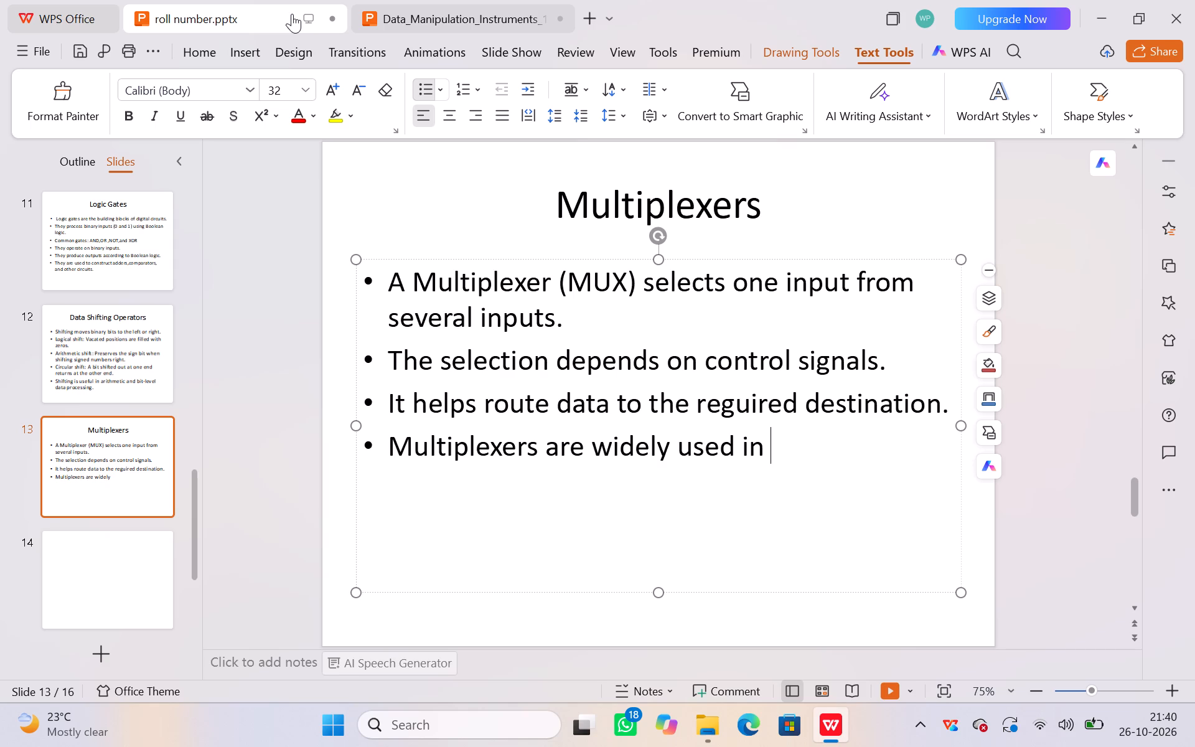
Check the reference and continue the fourth bullet with "processors and".
{"action": "left_click", "coordinate": [453, 4]}
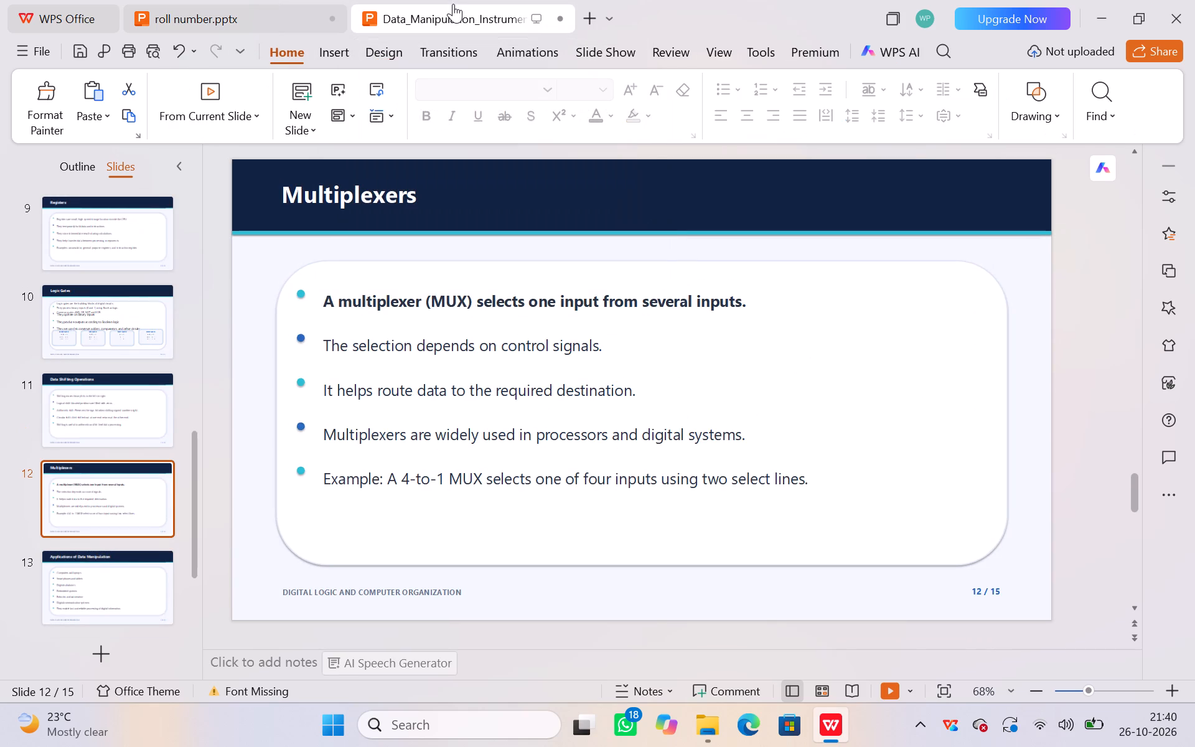
{"action": "left_click", "coordinate": [288, 10]}
{"action": "type", "text": "pro"}
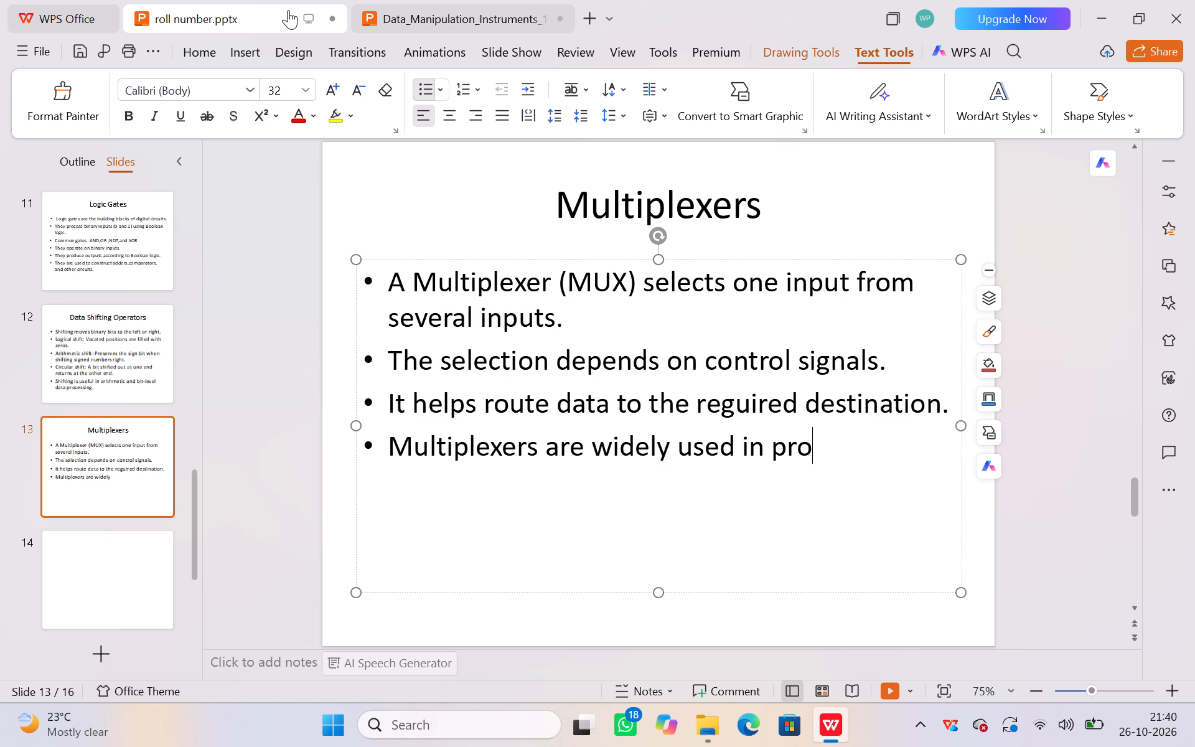
{"action": "type", "text": "cess"}
{"action": "type", "text": "ors an"}
{"action": "type", "text": "d"}
{"action": "key", "text": "space"}
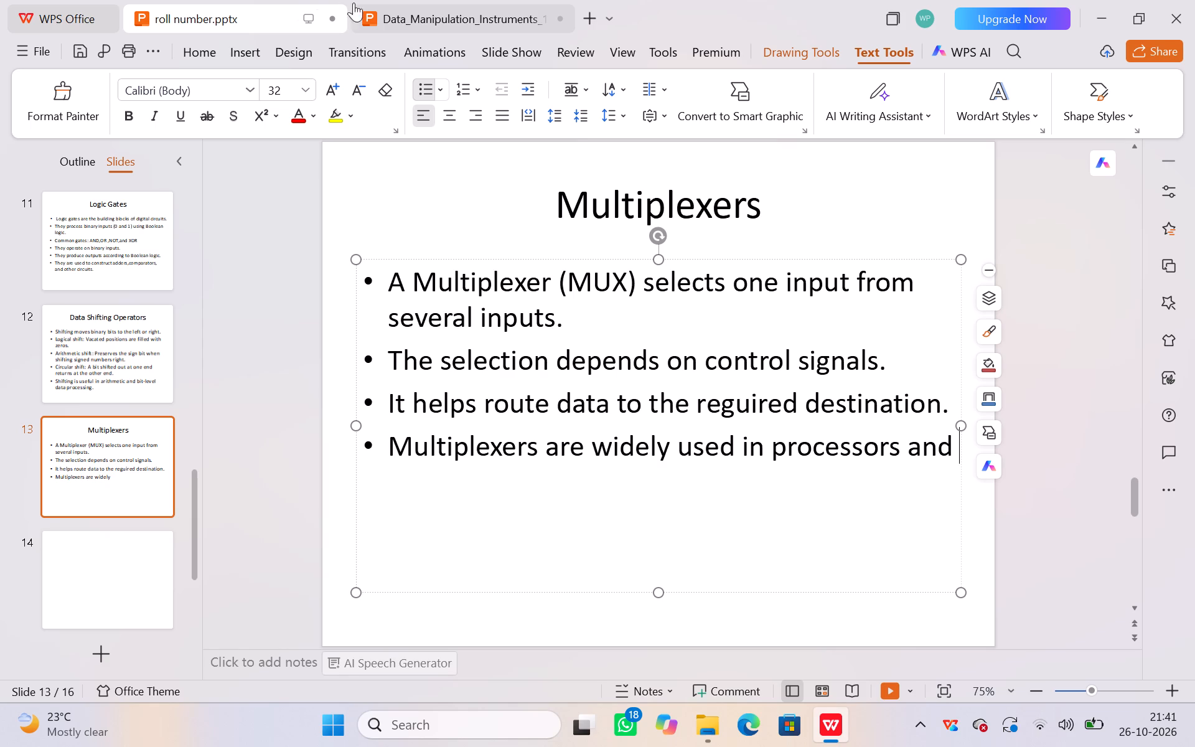
Check the reference, complete the fourth bullet with "digital systems." and start a new bullet line.
{"action": "left_click", "coordinate": [388, 7]}
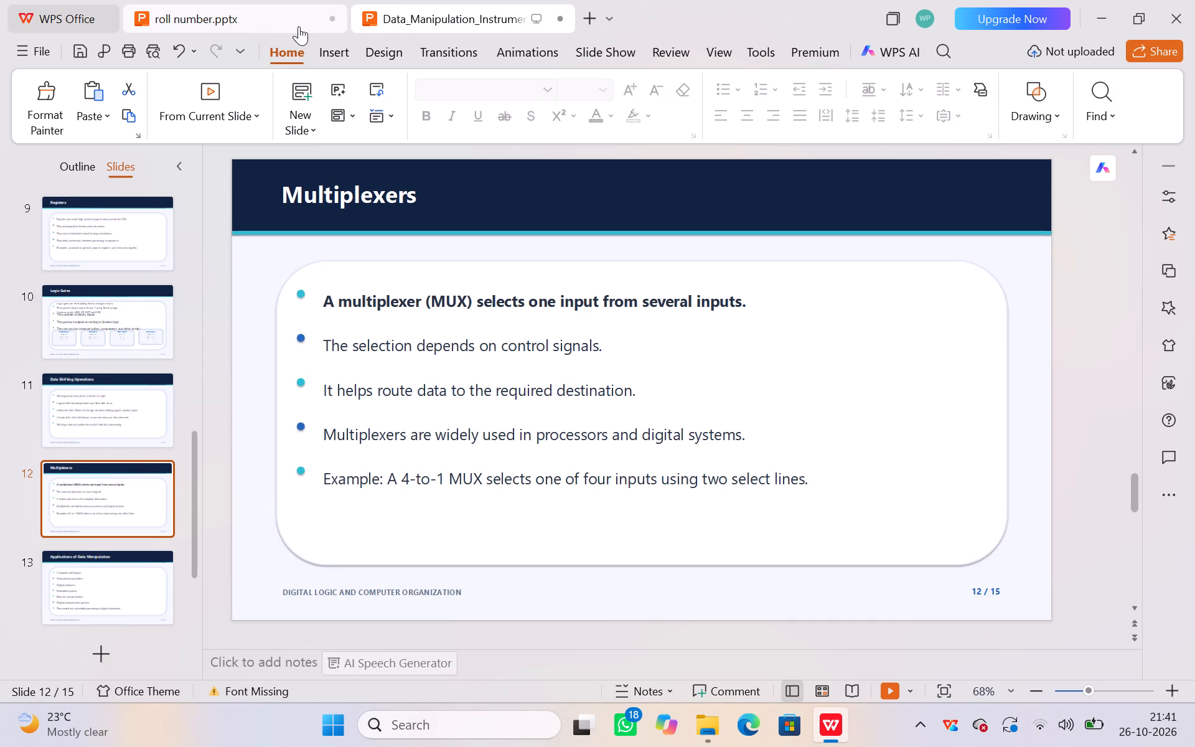
{"action": "left_click", "coordinate": [284, 20]}
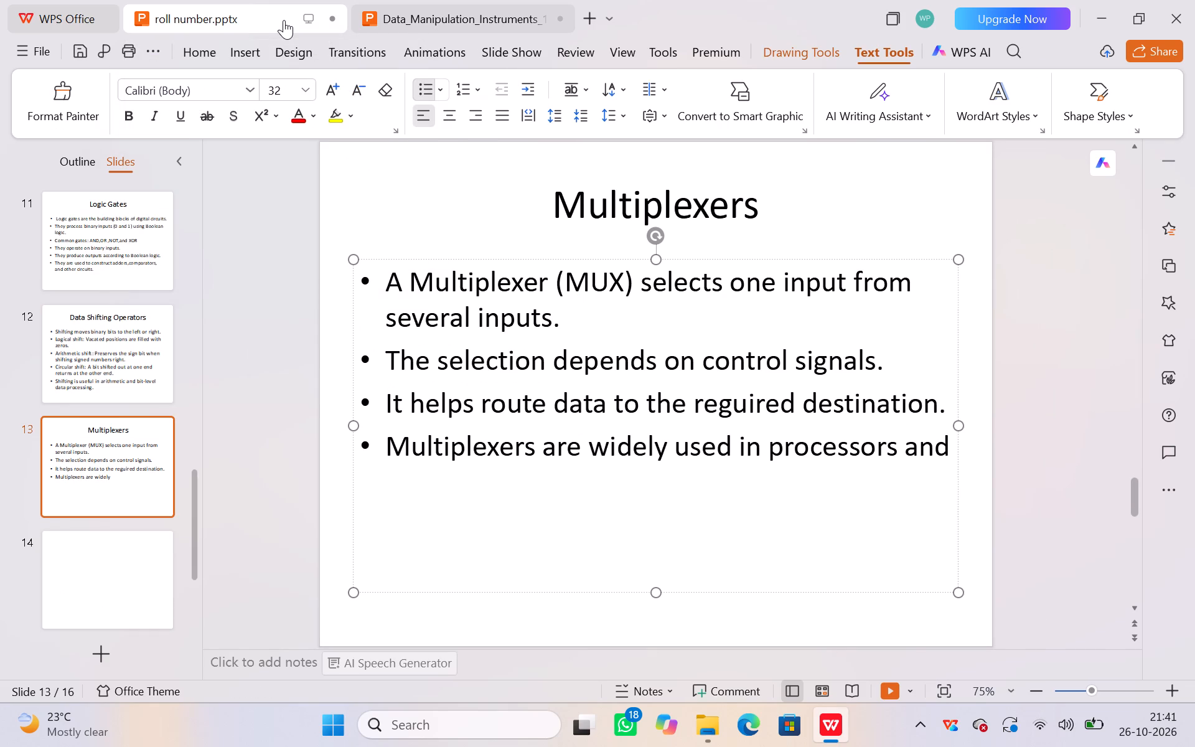
{"action": "type", "text": "di"}
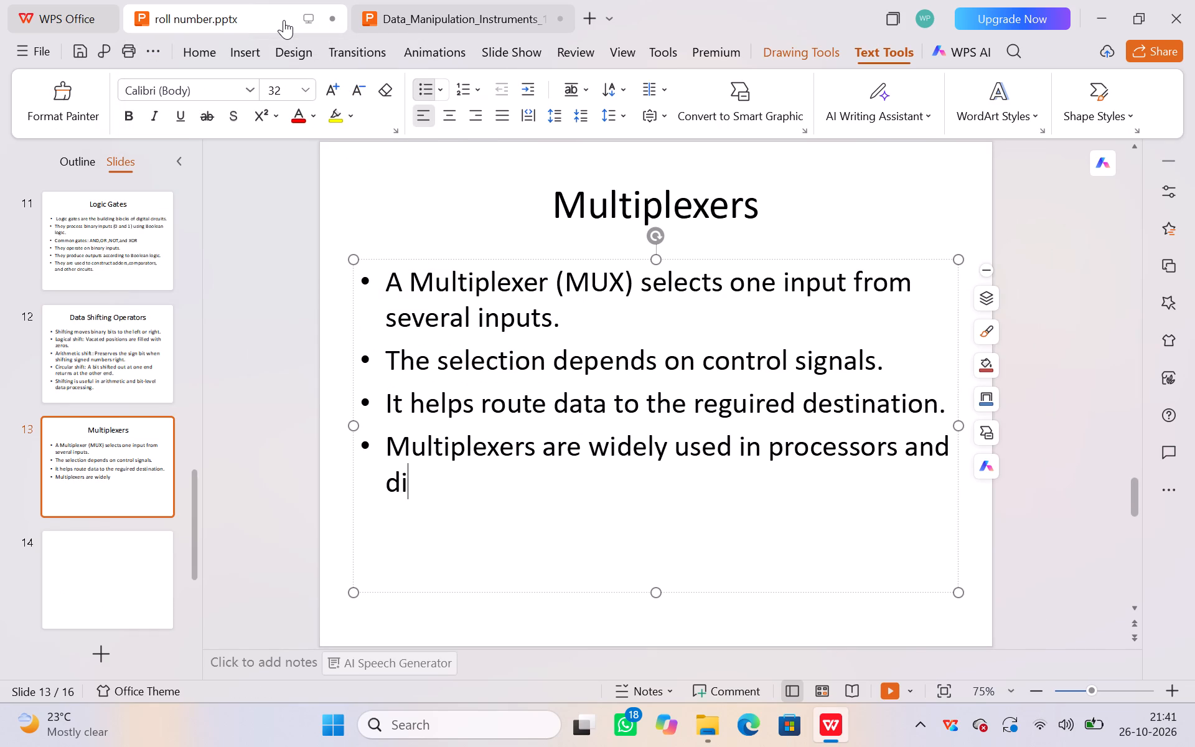
{"action": "type", "text": "gi"}
{"action": "type", "text": "tal"}
{"action": "key", "text": "space"}
{"action": "type", "text": "syste"}
{"action": "key", "text": "m"}
{"action": "key", "text": "s"}
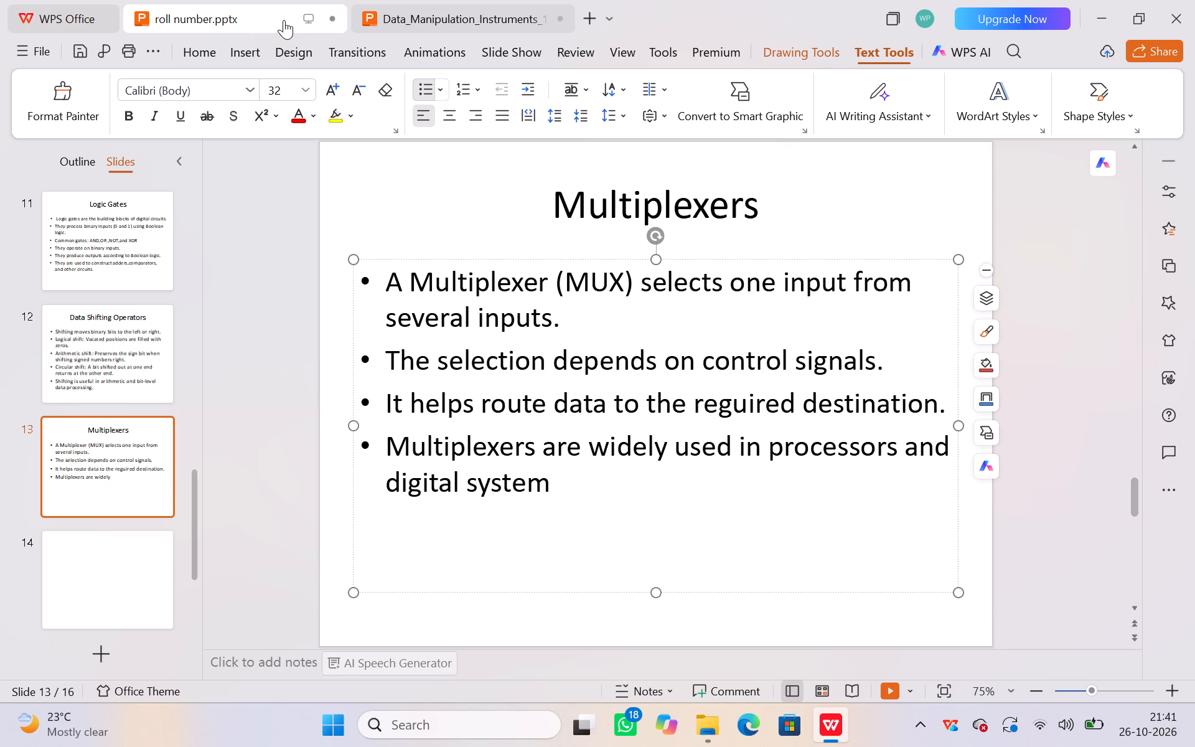
{"action": "key", "text": "period"}
{"action": "key", "text": "Return"}
Start the fifth bullet with "Examples:".
{"action": "type", "text": "xa"}
{"action": "type", "text": "mples"}
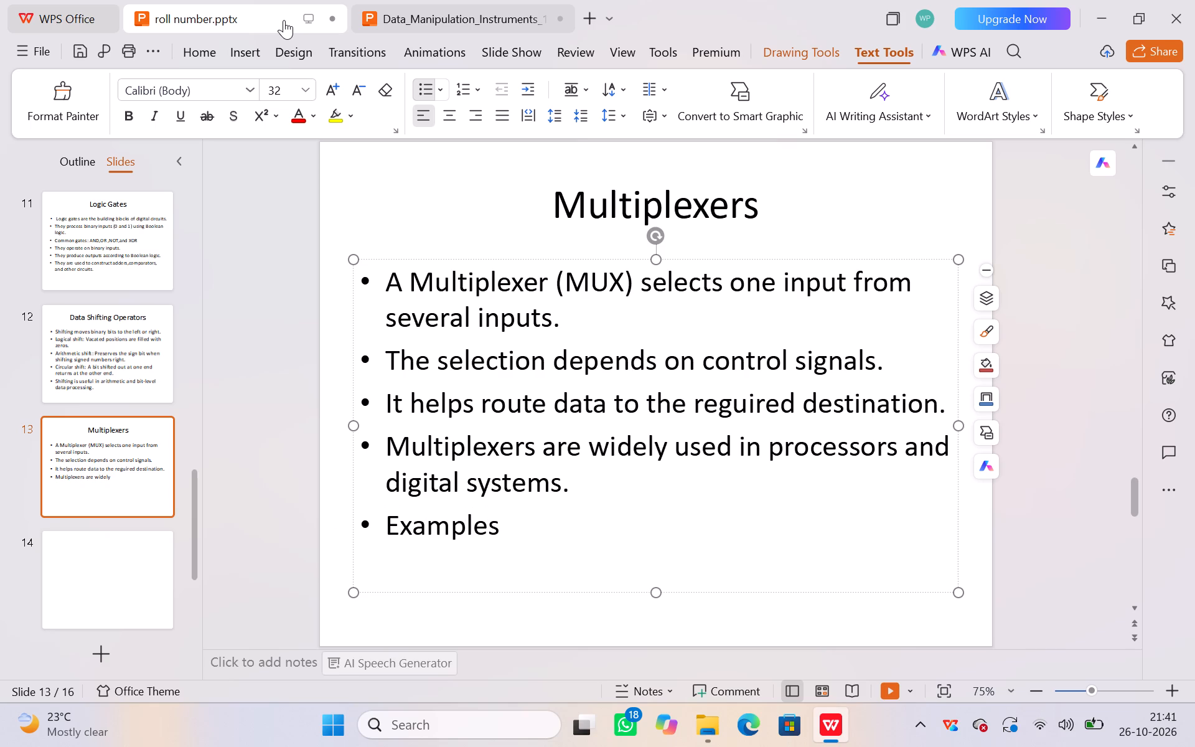
{"action": "key", "text": "shift+colon"}
{"action": "key", "text": "space"}
Check the reference and add "A 4-" after "Examples:" in the fifth bullet, with a space between "A" and "4".
{"action": "left_click", "coordinate": [389, 4]}
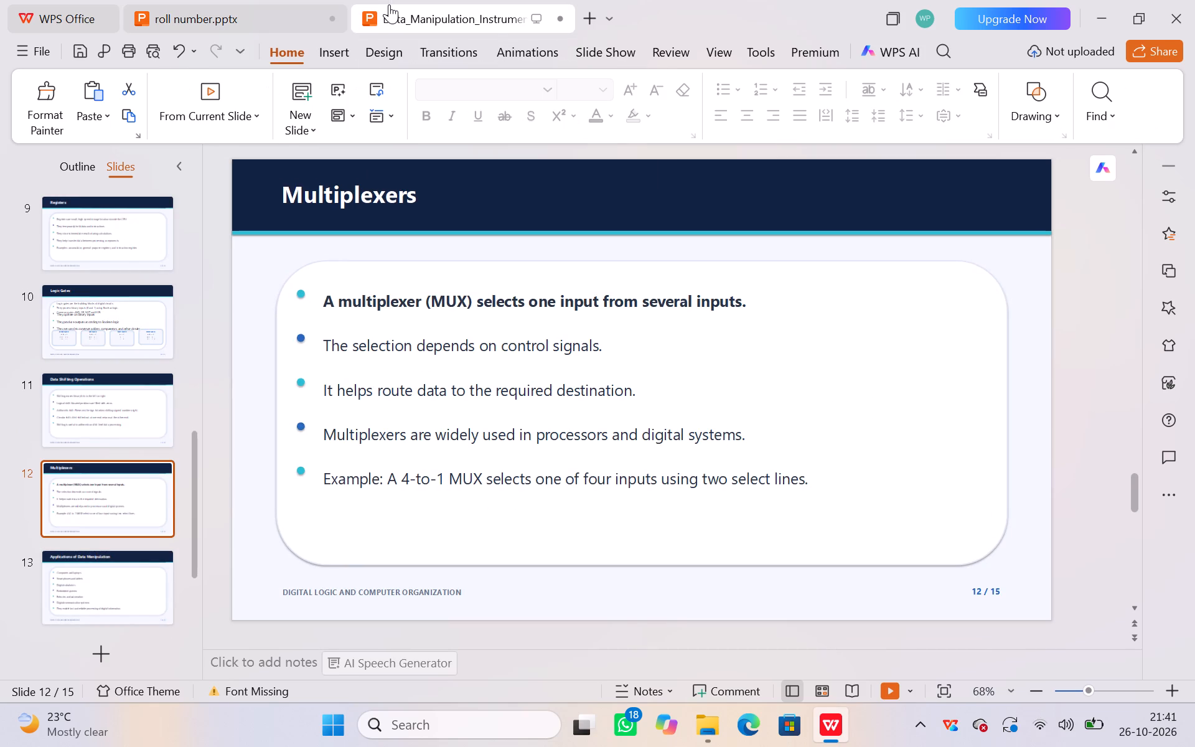
{"action": "left_click_drag", "start_coordinate": [389, 4], "coordinate": [317, 38]}
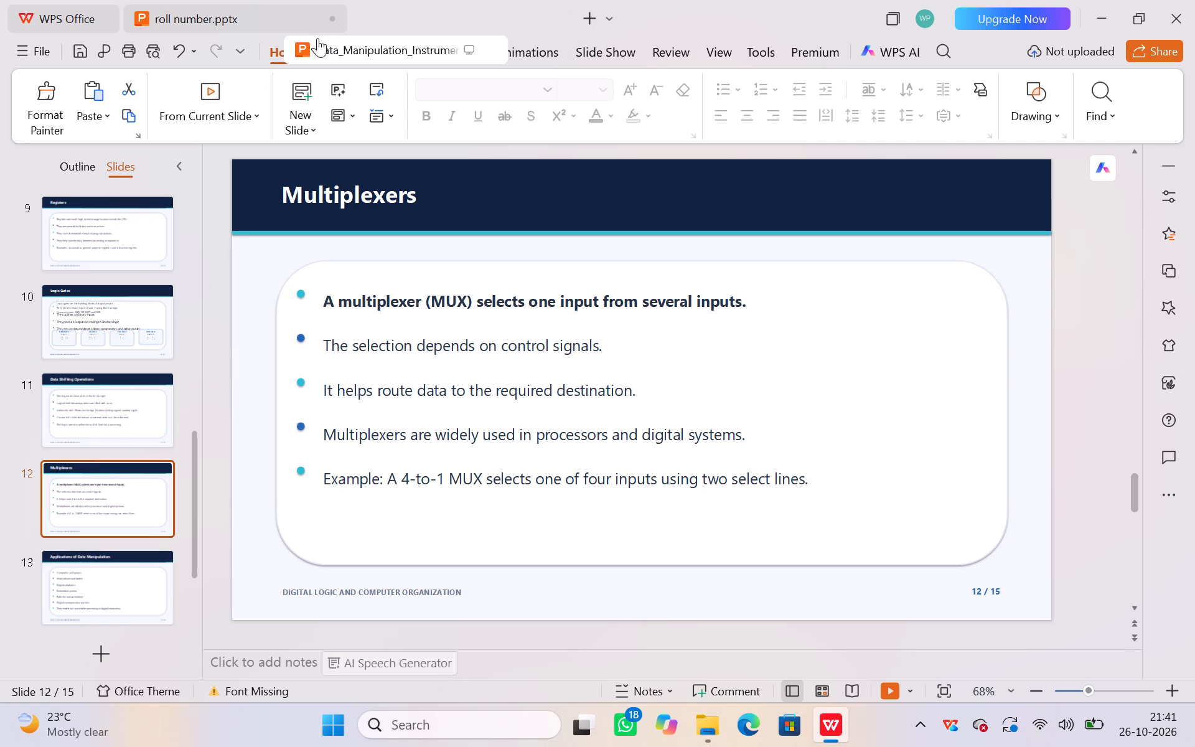
{"action": "left_click_drag", "start_coordinate": [317, 38], "coordinate": [383, 6]}
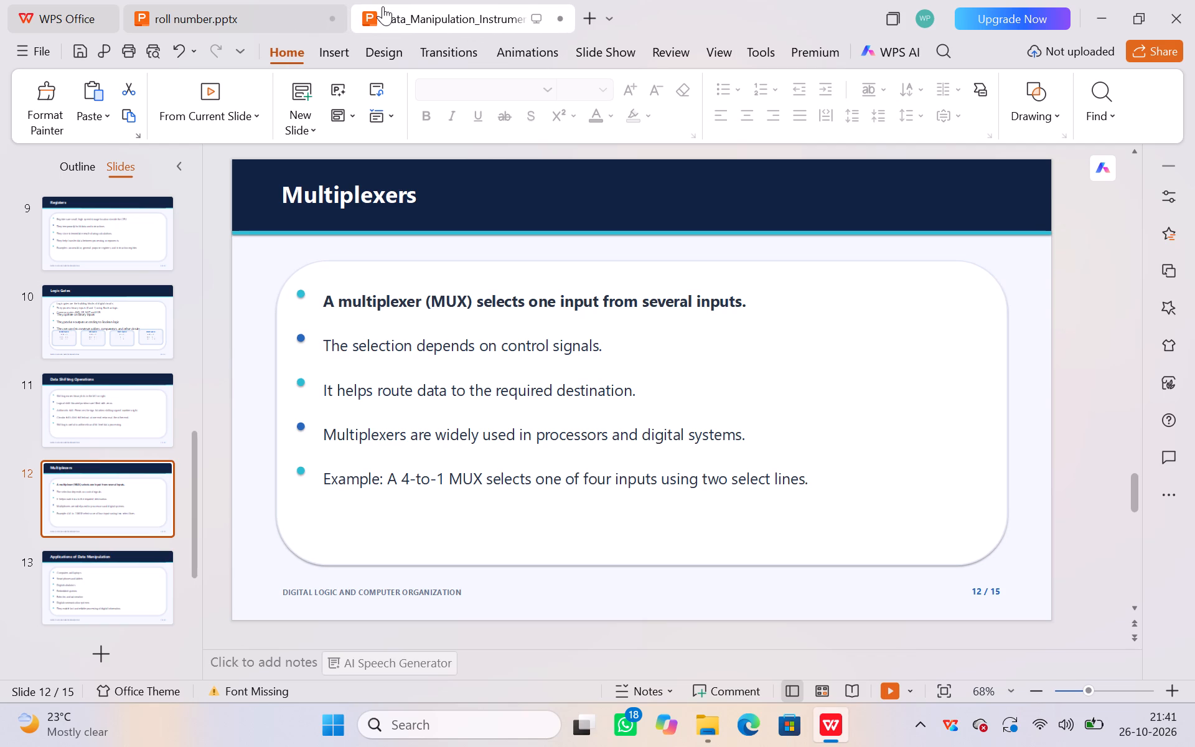
{"action": "left_click", "coordinate": [383, 6]}
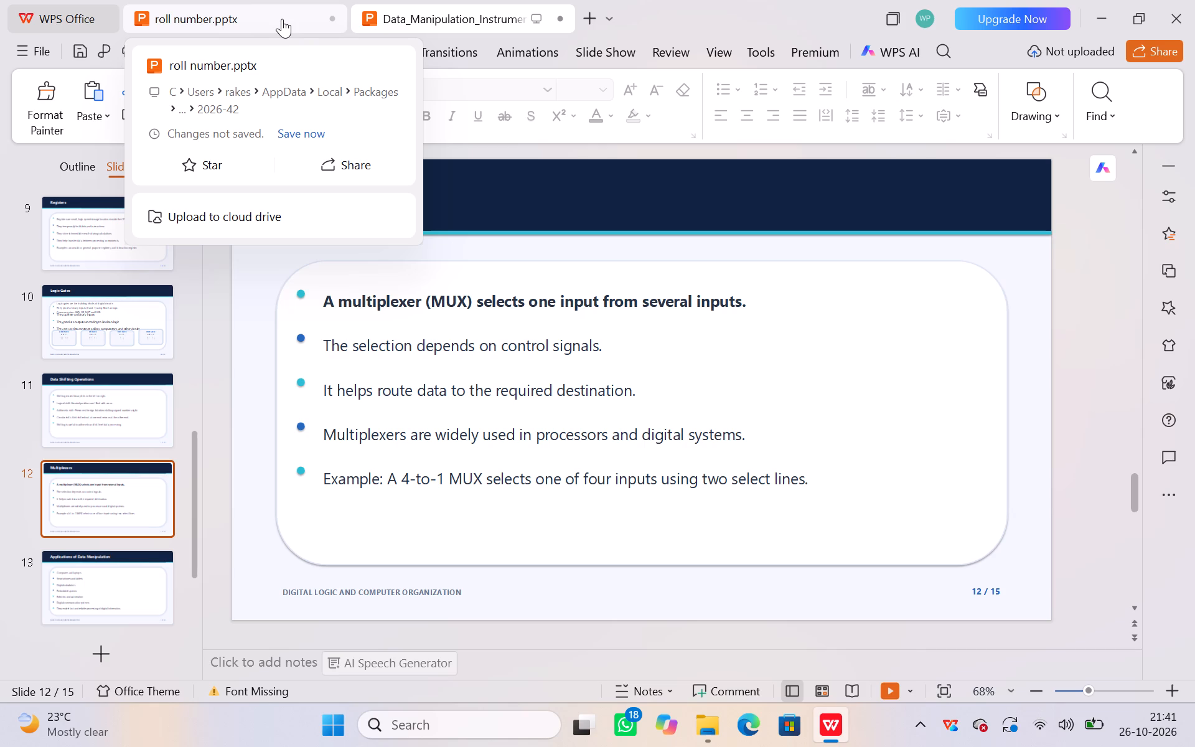
{"action": "left_click", "coordinate": [282, 19]}
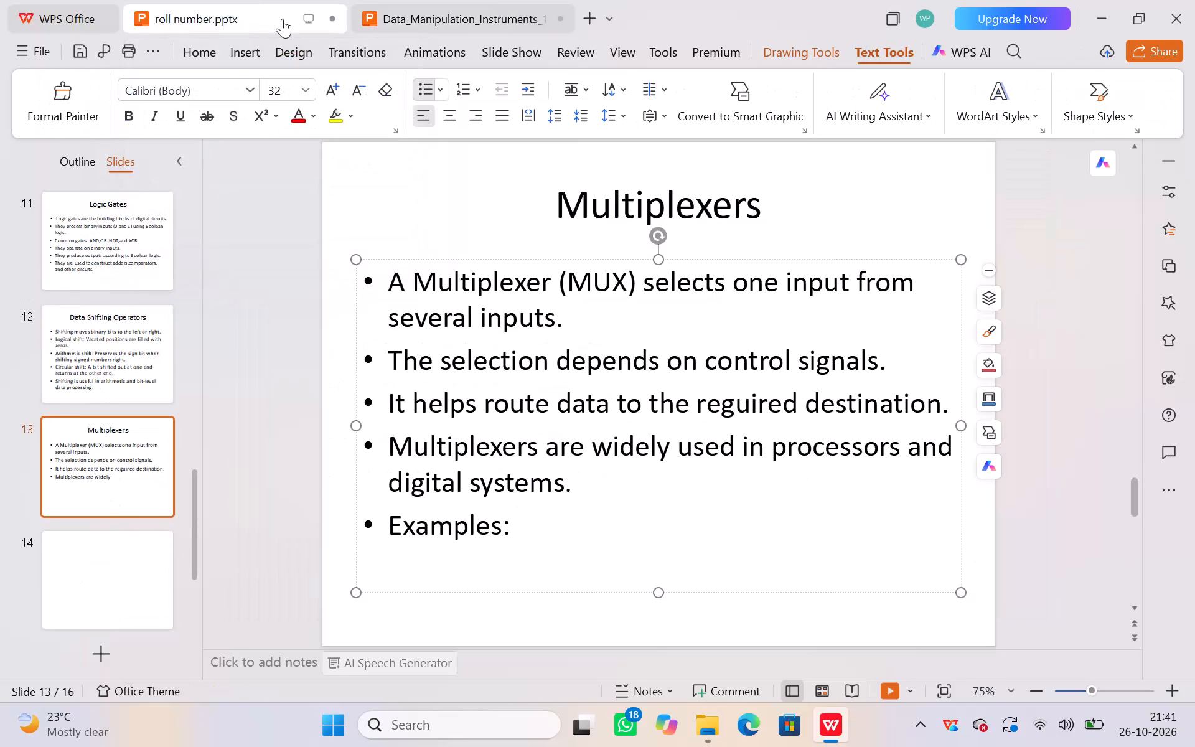
{"action": "key", "text": "a"}
{"action": "key", "text": "4"}
{"action": "key", "text": "Left"}
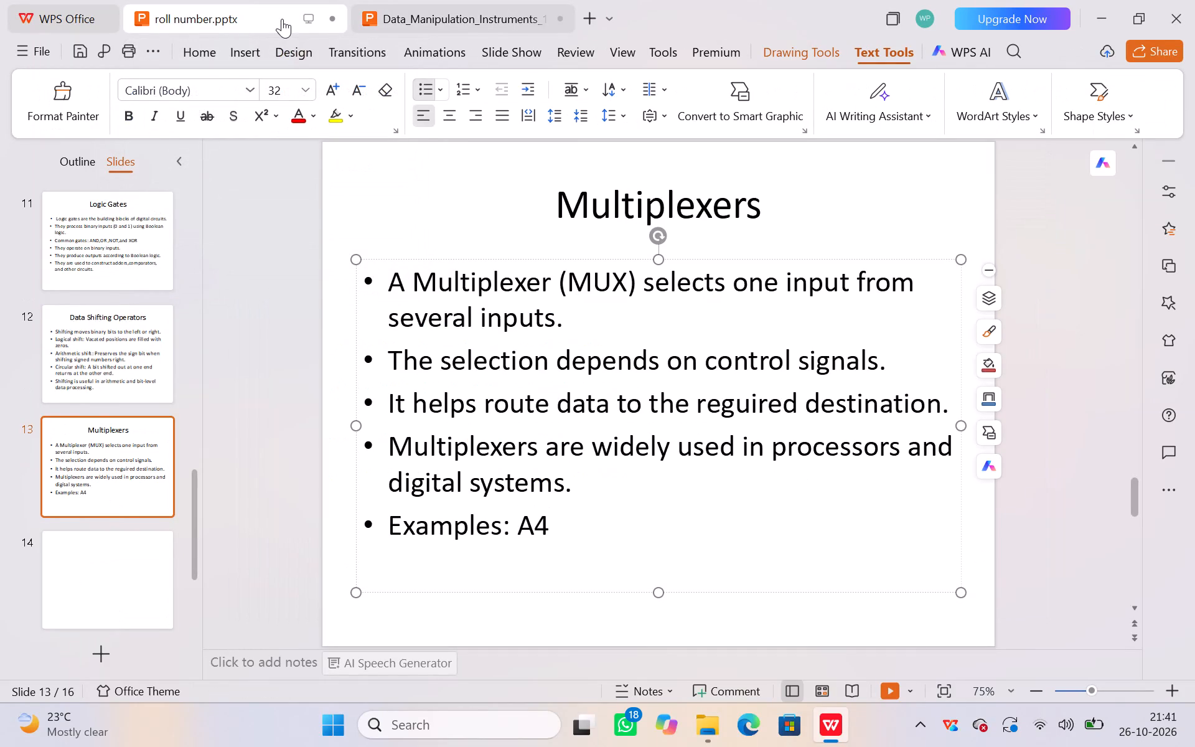
{"action": "key", "text": "space"}
{"action": "key", "text": "Right"}
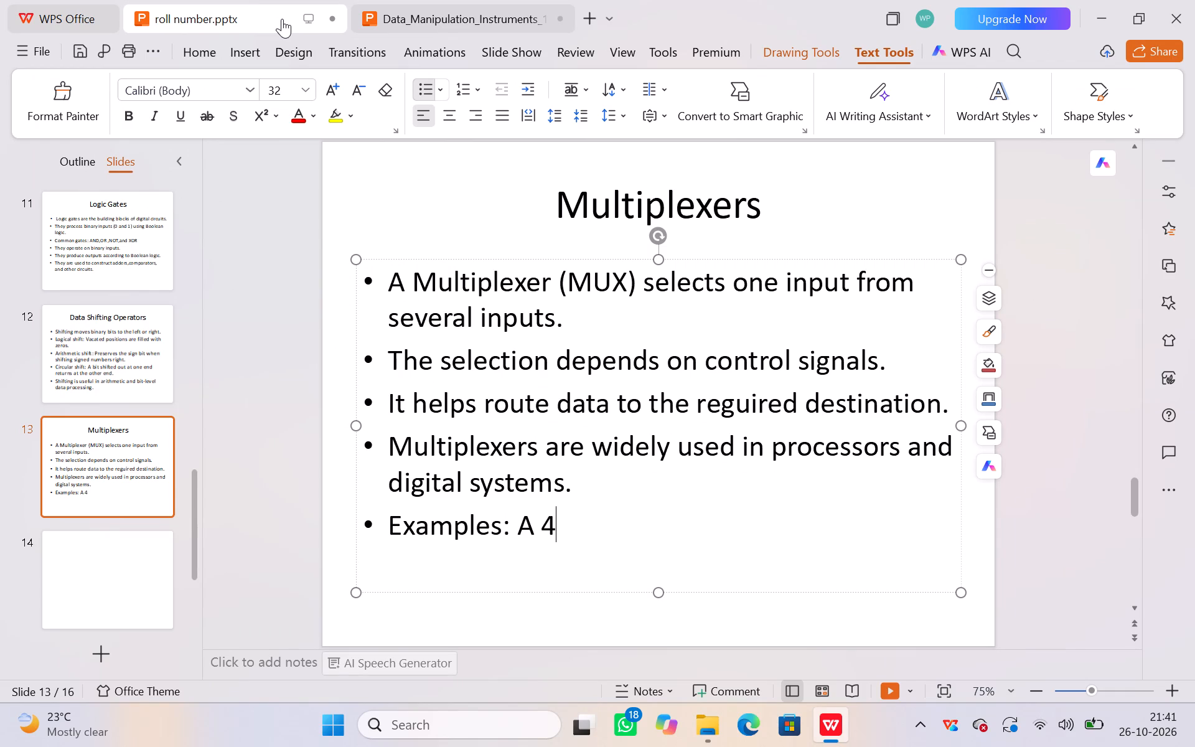
{"action": "key", "text": "minus"}
Check the reference and extend the fifth bullet on slide 13 to read "Examples: A 4-to-1".
{"action": "key", "text": "1"}
{"action": "left_click", "coordinate": [423, 17]}
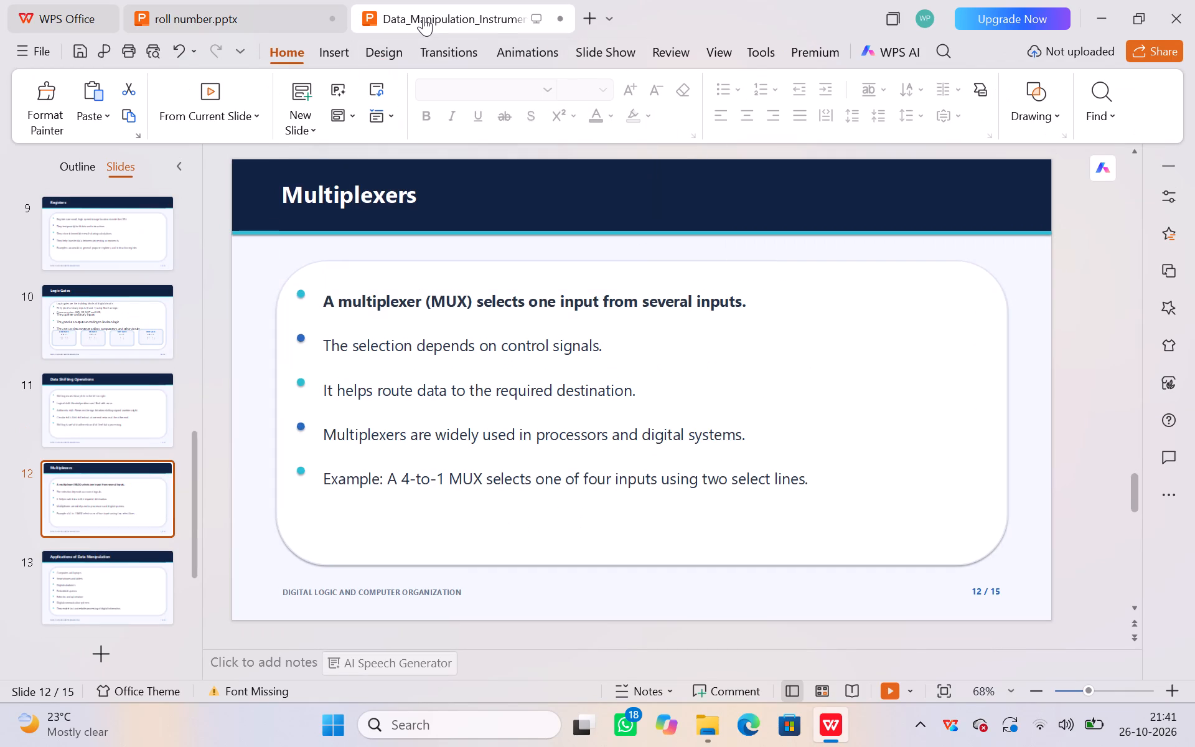
{"action": "left_click", "coordinate": [279, 17]}
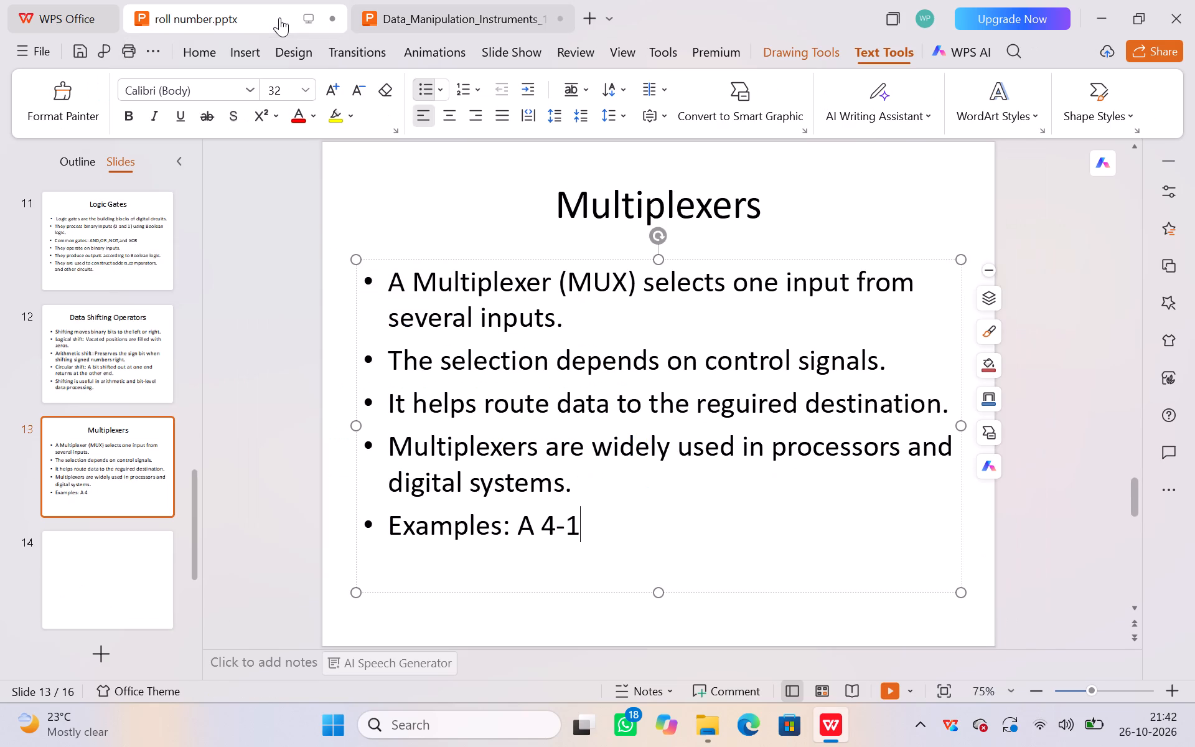
{"action": "key", "text": "BackSpace"}
{"action": "type", "text": "TO"}
{"action": "key", "text": "BackSpace"}
{"action": "key", "text": "BackSpace"}
{"action": "type", "text": "to"}
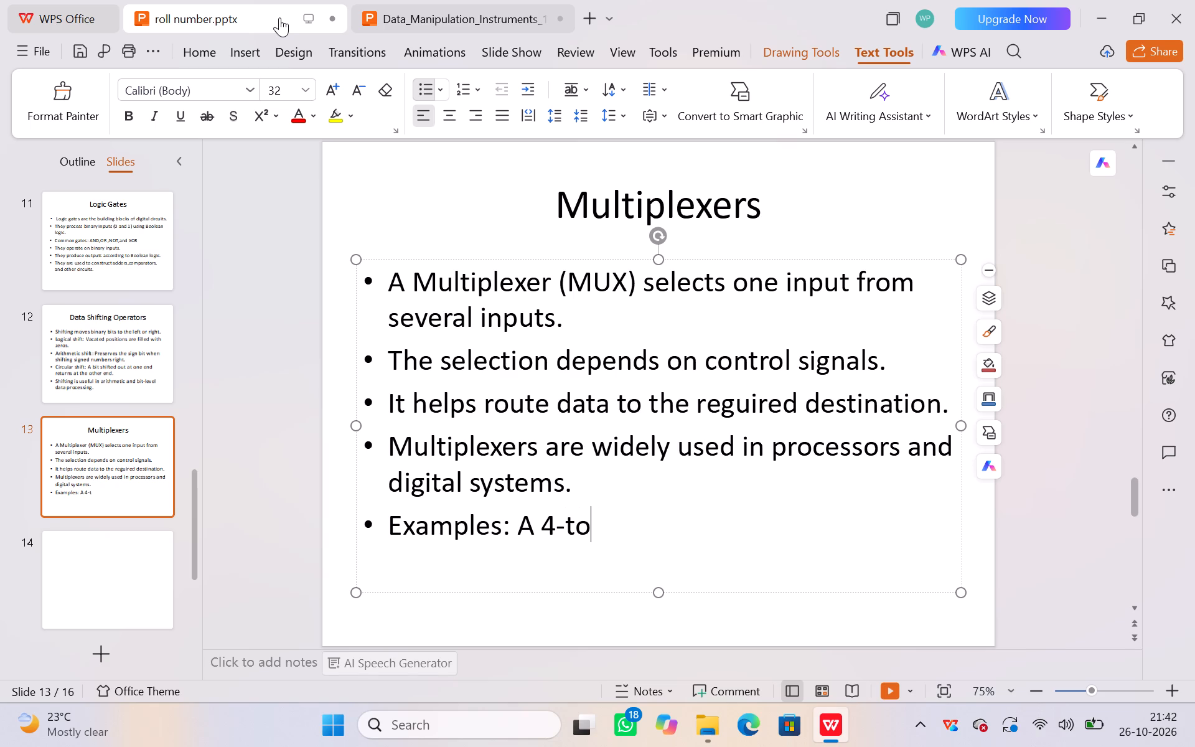
{"action": "key", "text": "minus"}
{"action": "key", "text": "1"}
Check the reference and continue the fifth bullet with "selects one of four" after "4-to-1".
{"action": "left_click", "coordinate": [397, 0]}
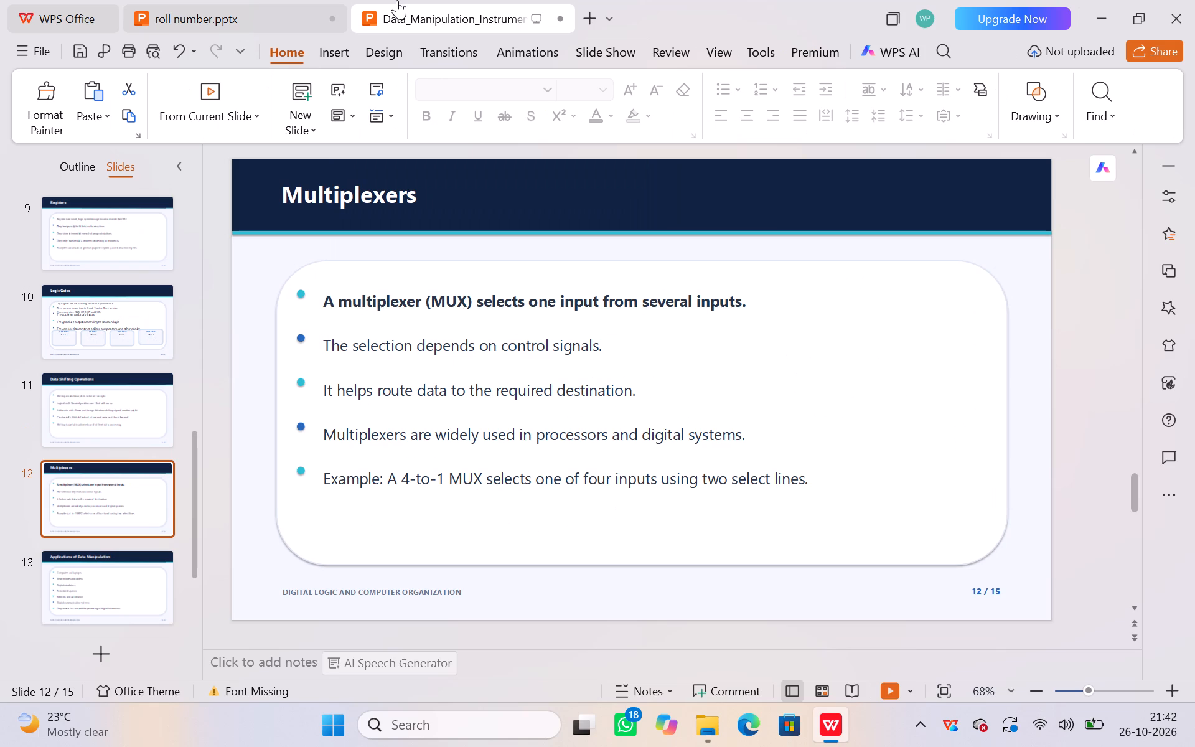
{"action": "left_click", "coordinate": [286, 13]}
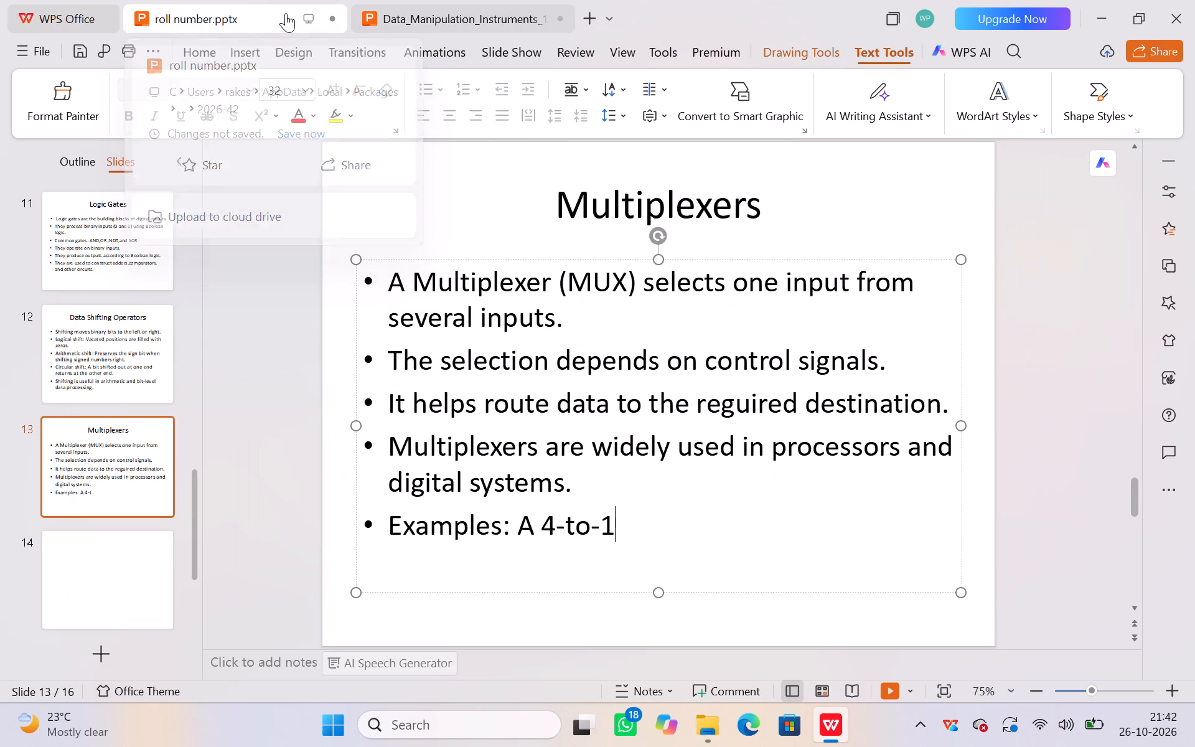
{"action": "key", "text": "space"}
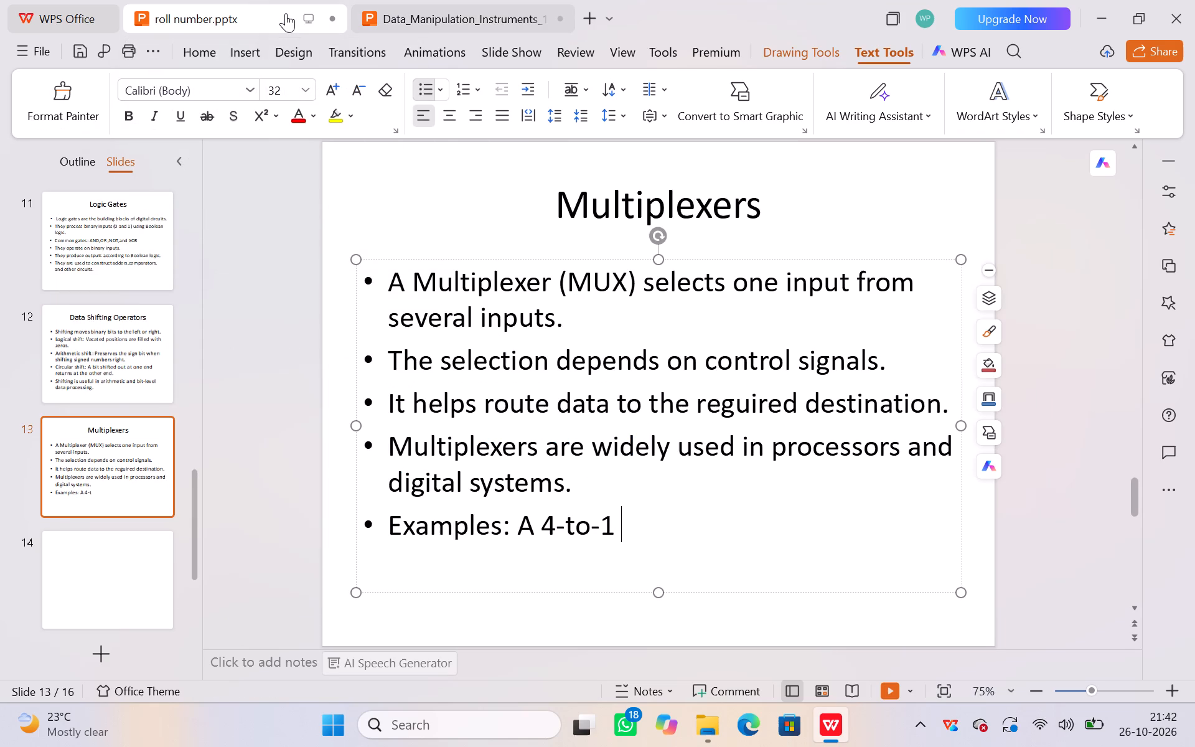
{"action": "key", "text": "Left"}
{"action": "key", "text": "space"}
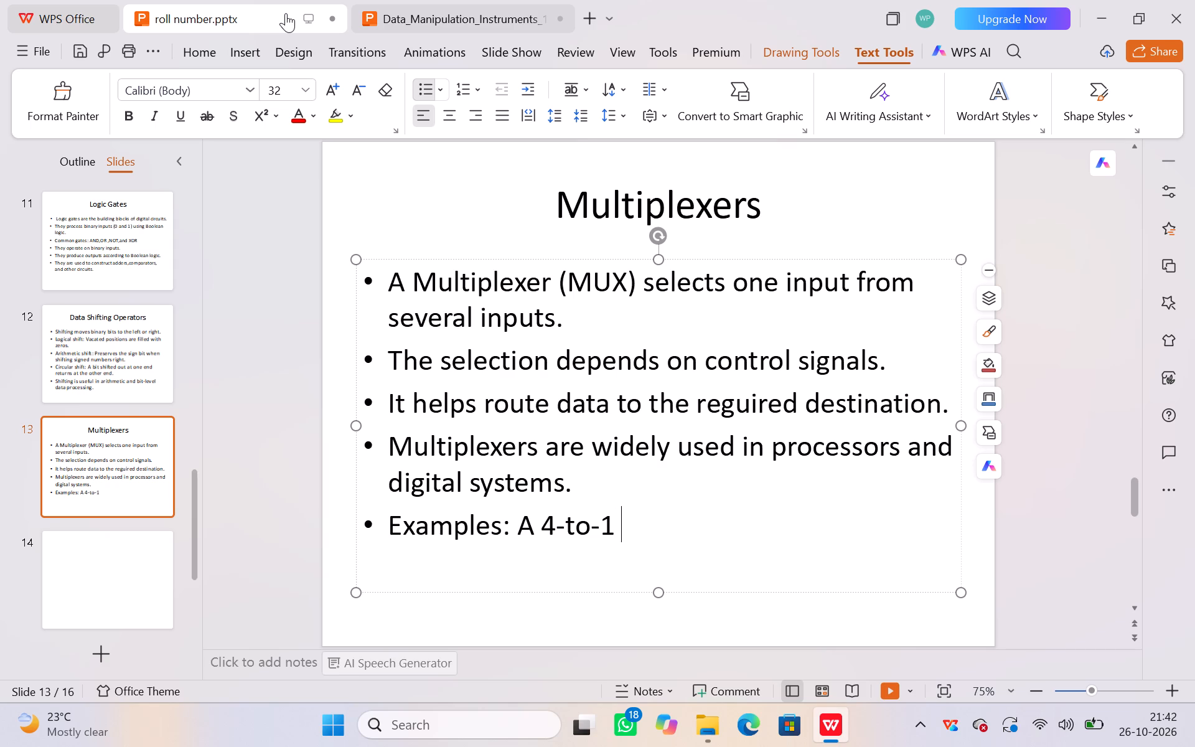
{"action": "key", "text": "Left"}
{"action": "key", "text": "Left"}
{"action": "key", "text": "space"}
{"action": "key", "text": "BackSpace"}
{"action": "key", "text": "Right"}
{"action": "key", "text": "Right"}
{"action": "type", "text": "select"}
{"action": "type", "text": "s one of"}
{"action": "key", "text": "space"}
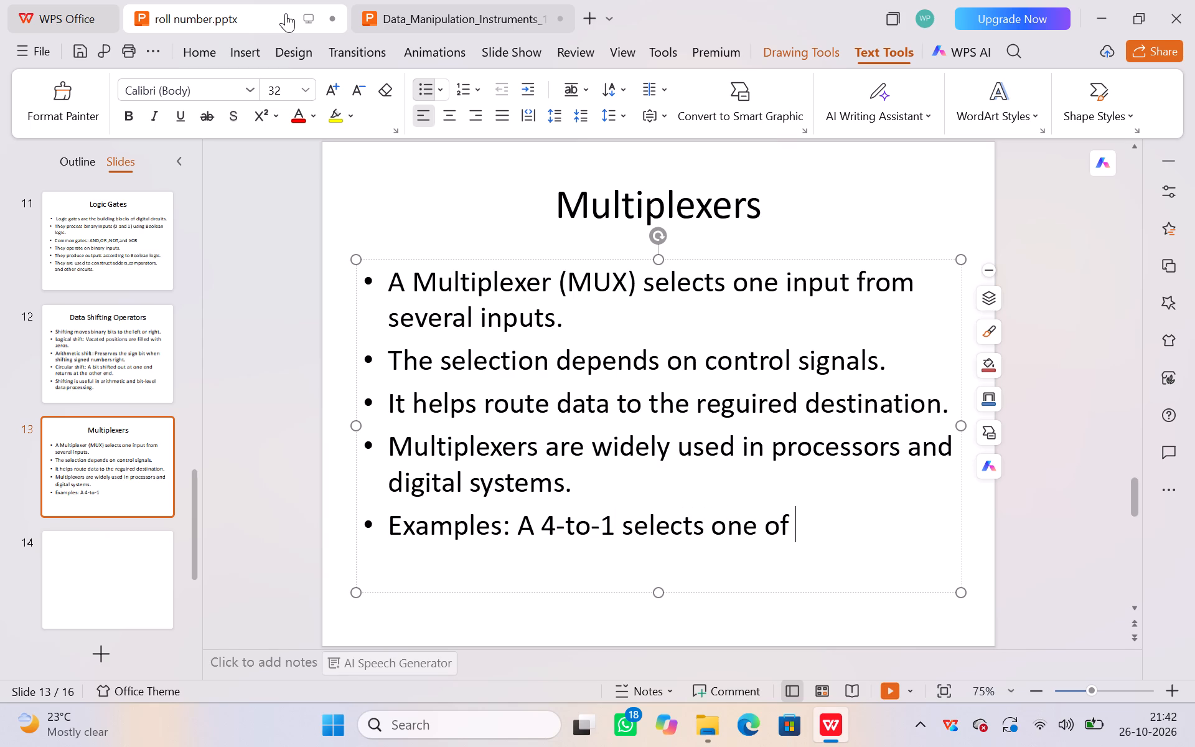
{"action": "type", "text": "four"}
{"action": "key", "text": "space"}
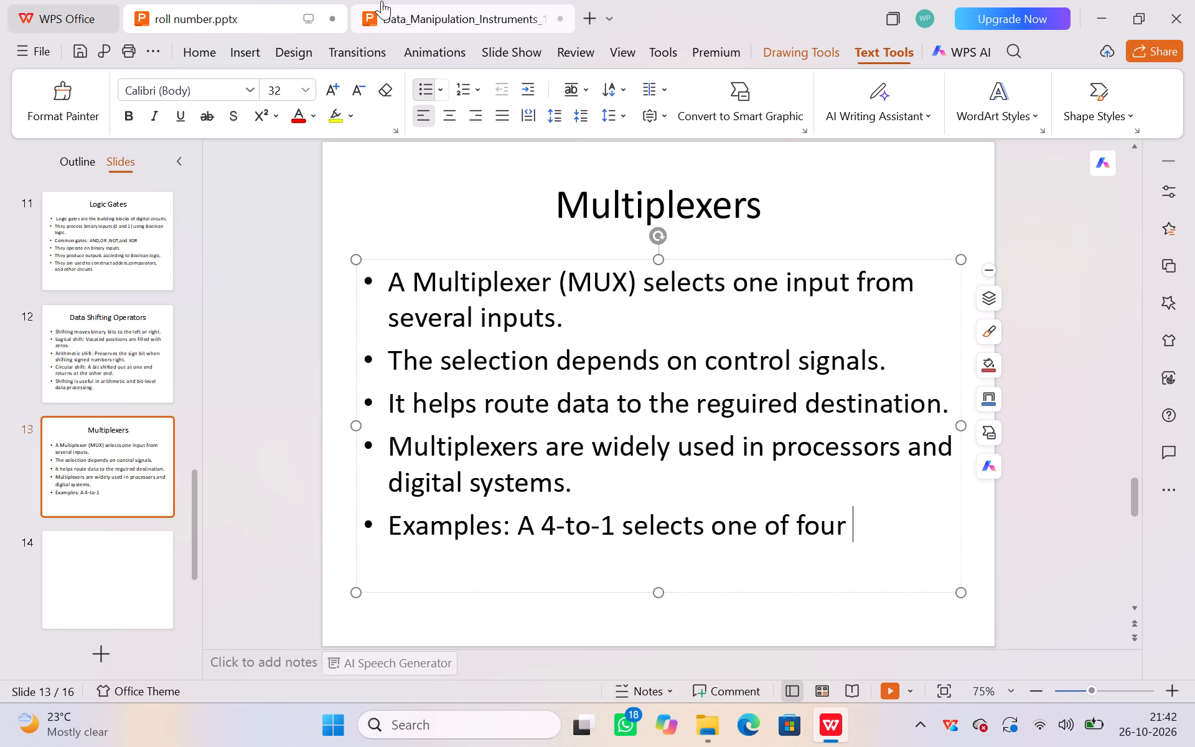
Check the reference and continue the fifth bullet with "inputs using two select lines".
{"action": "left_click", "coordinate": [421, 17]}
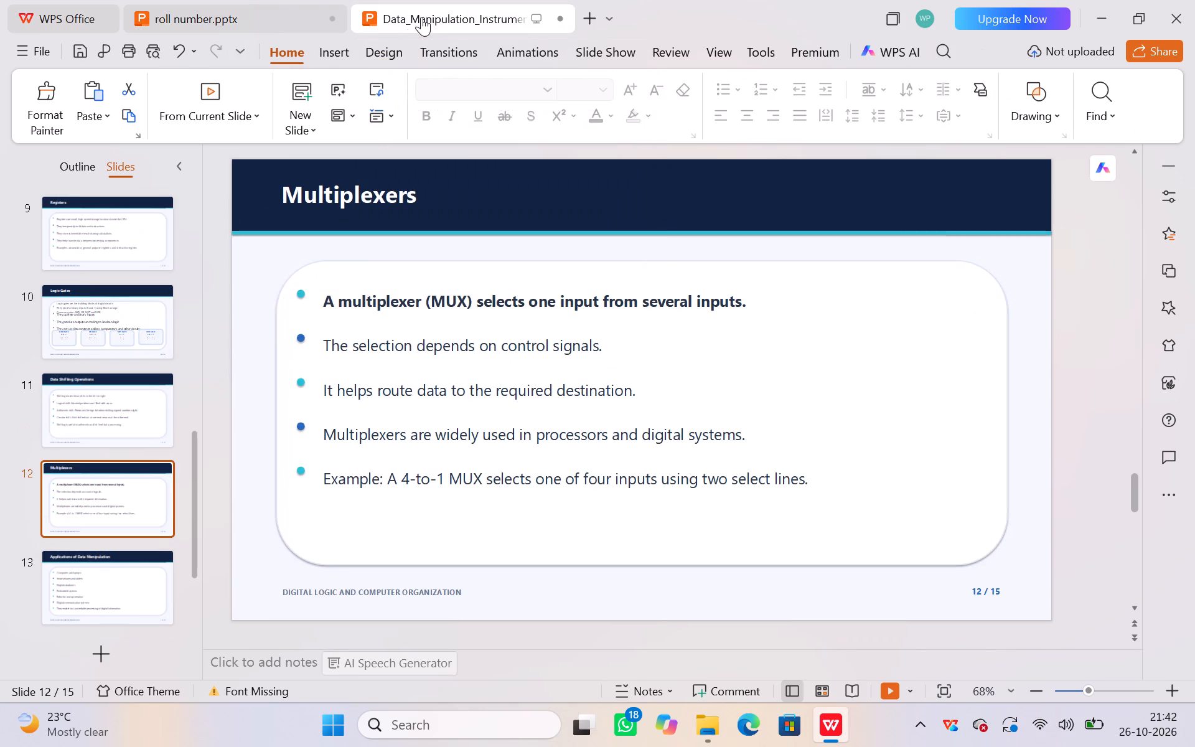
{"action": "left_click", "coordinate": [301, 27]}
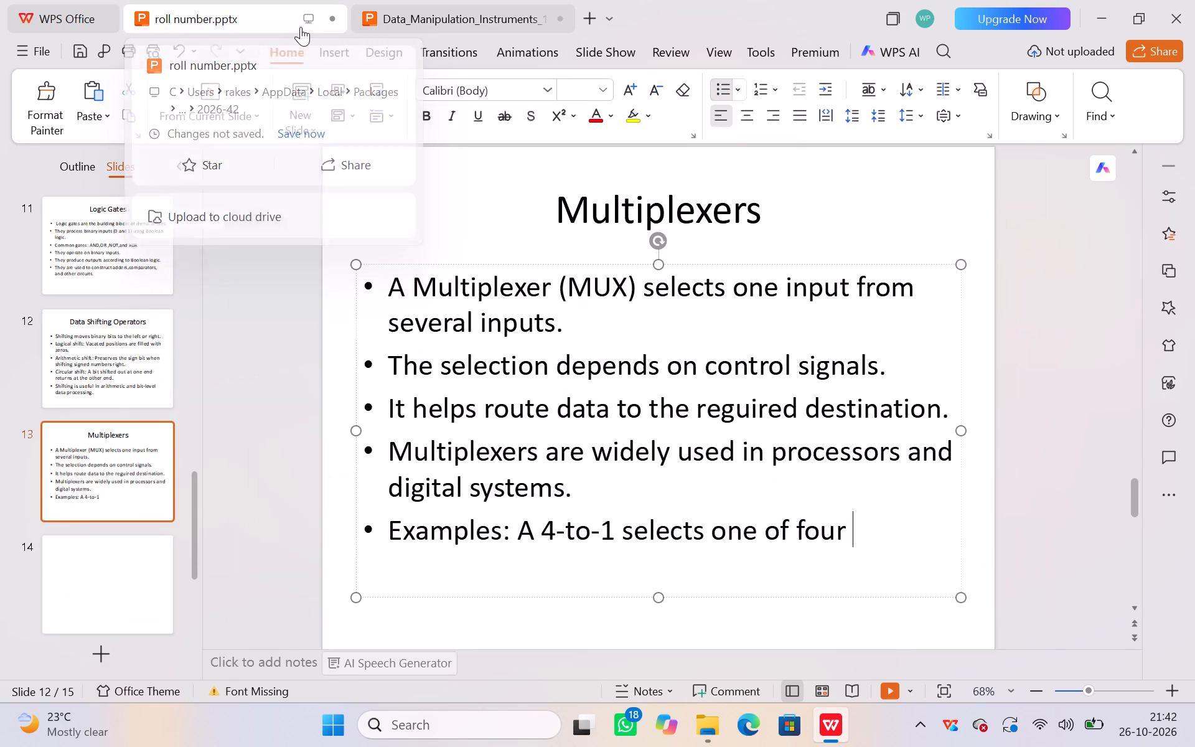
{"action": "type", "text": "inputs un"}
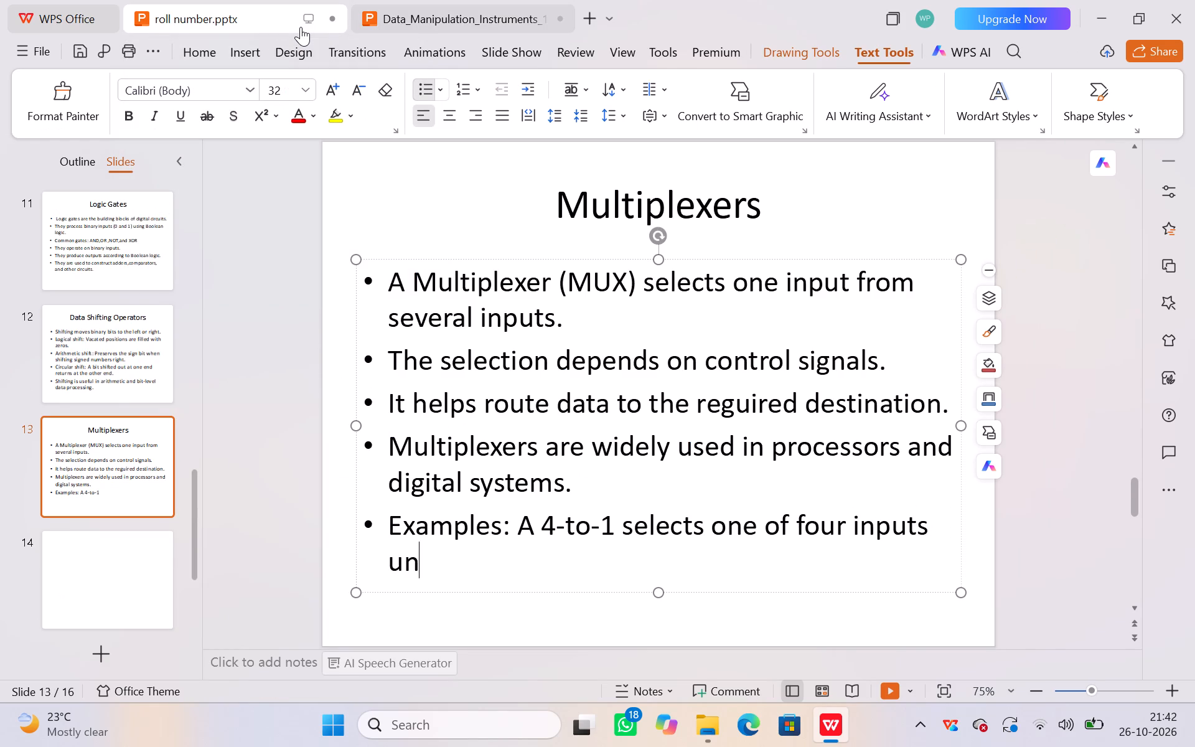
{"action": "key", "text": "BackSpace"}
{"action": "type", "text": "sing"}
{"action": "key", "text": "space"}
{"action": "key", "text": "t"}
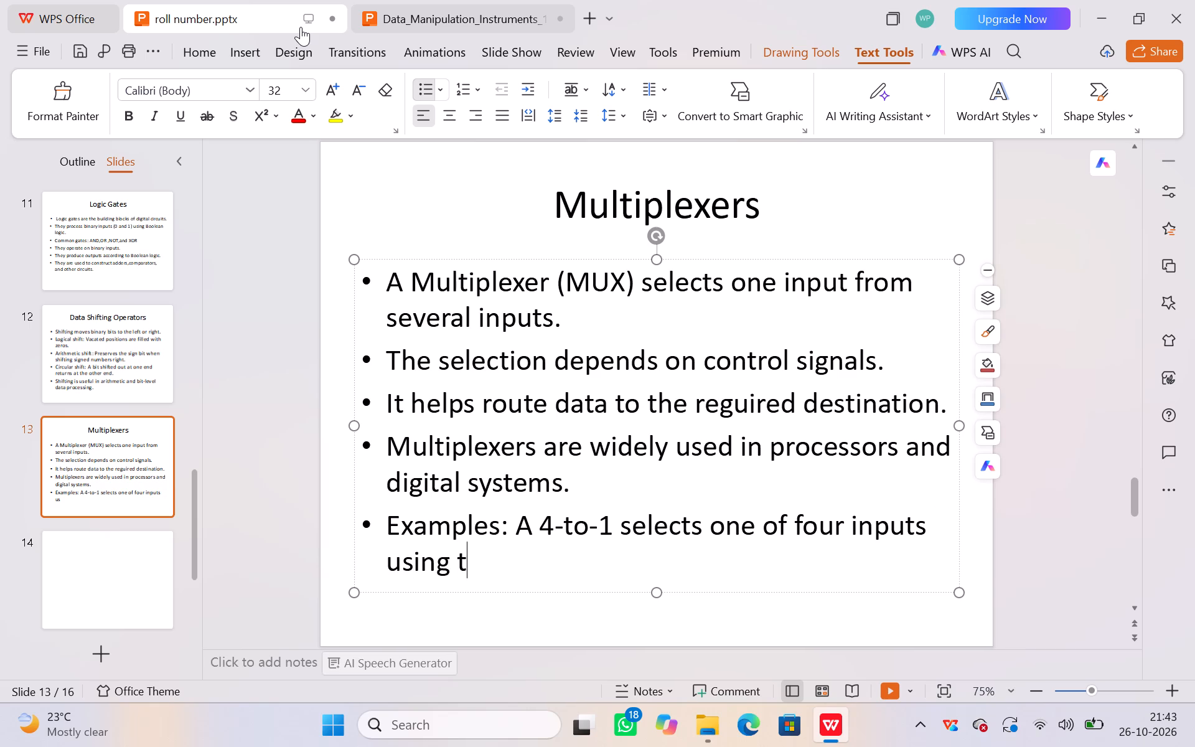
{"action": "type", "text": "wo select"}
{"action": "key", "text": "space"}
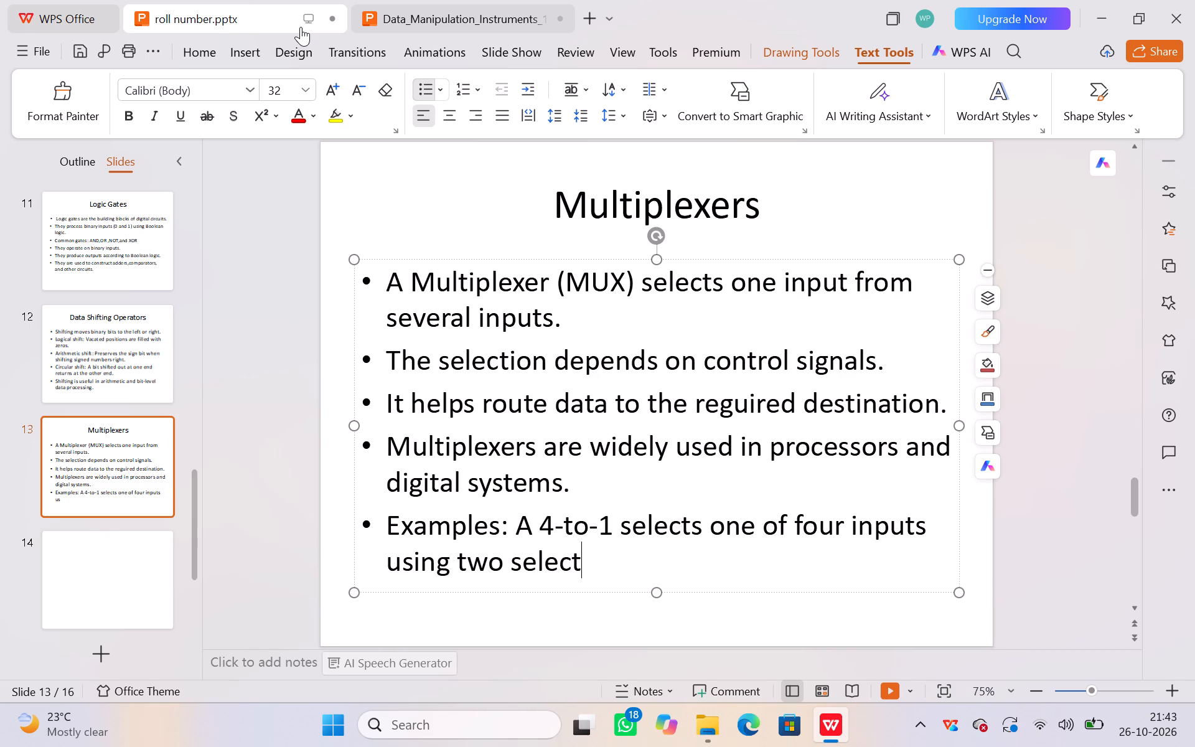
{"action": "key", "text": "l"}
{"action": "type", "text": "ines"}
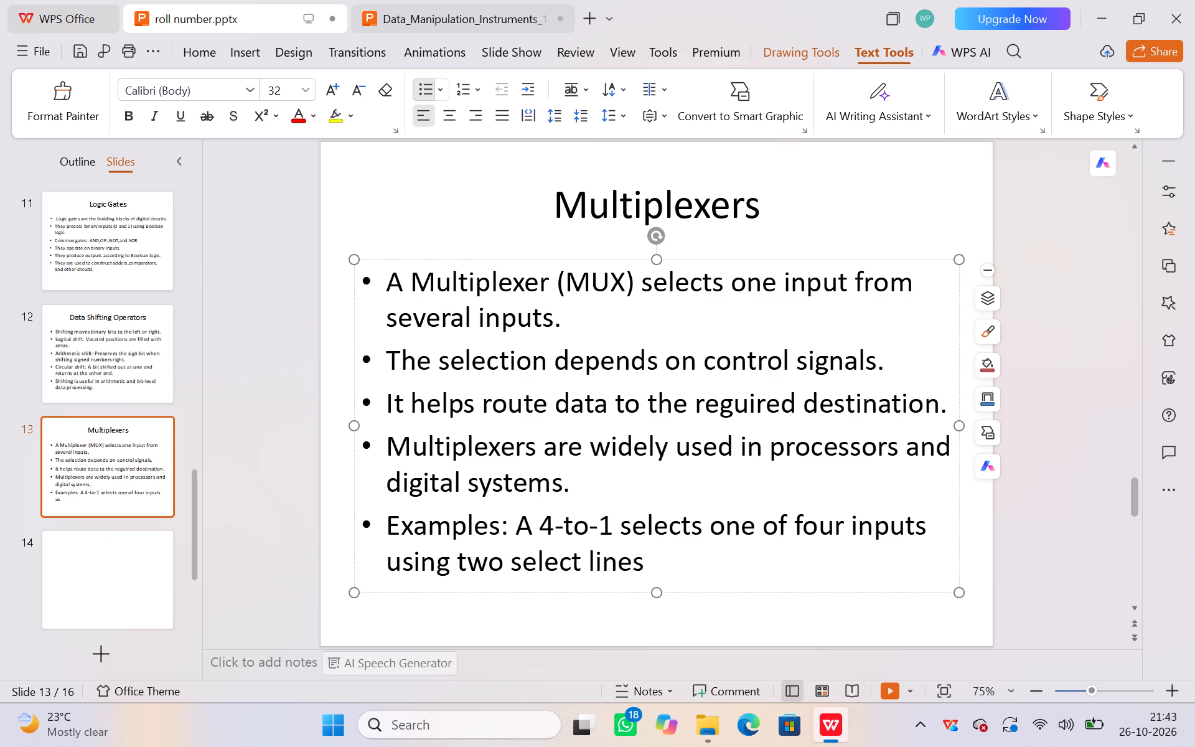
Insert the missing word "MUX" before "selects" in the fifth bullet.
{"action": "left_click", "coordinate": [619, 528]}
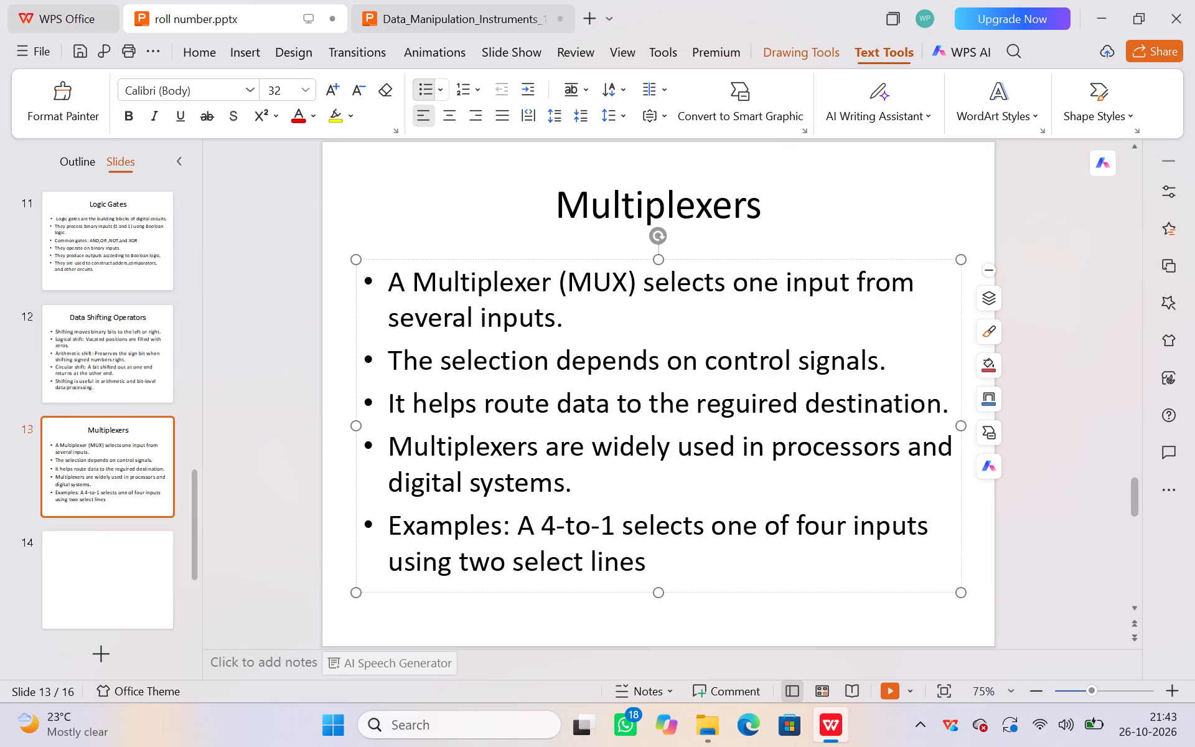
{"action": "type", "text": "MUX"}
{"action": "key", "text": "space"}
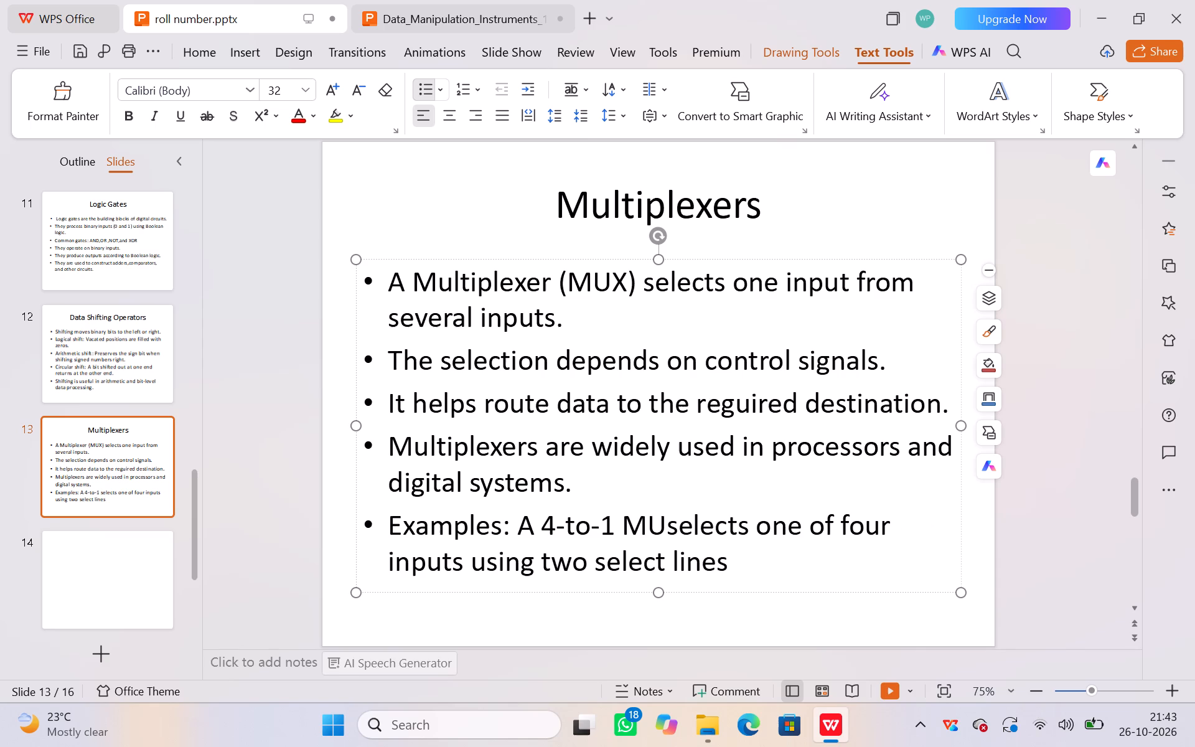
End the fifth bullet with a period and compare the slide with the reference Multiplexers slide.
{"action": "left_click", "coordinate": [763, 570]}
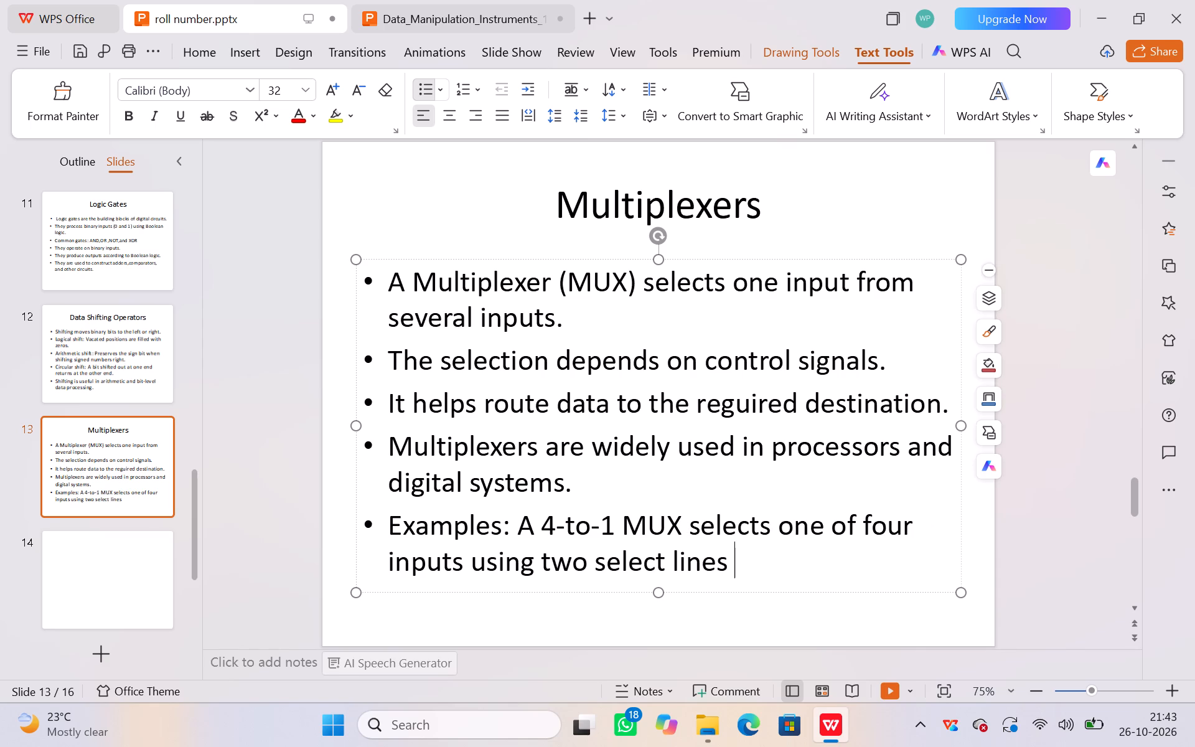
{"action": "key", "text": "period"}
{"action": "left_click", "coordinate": [439, 1]}
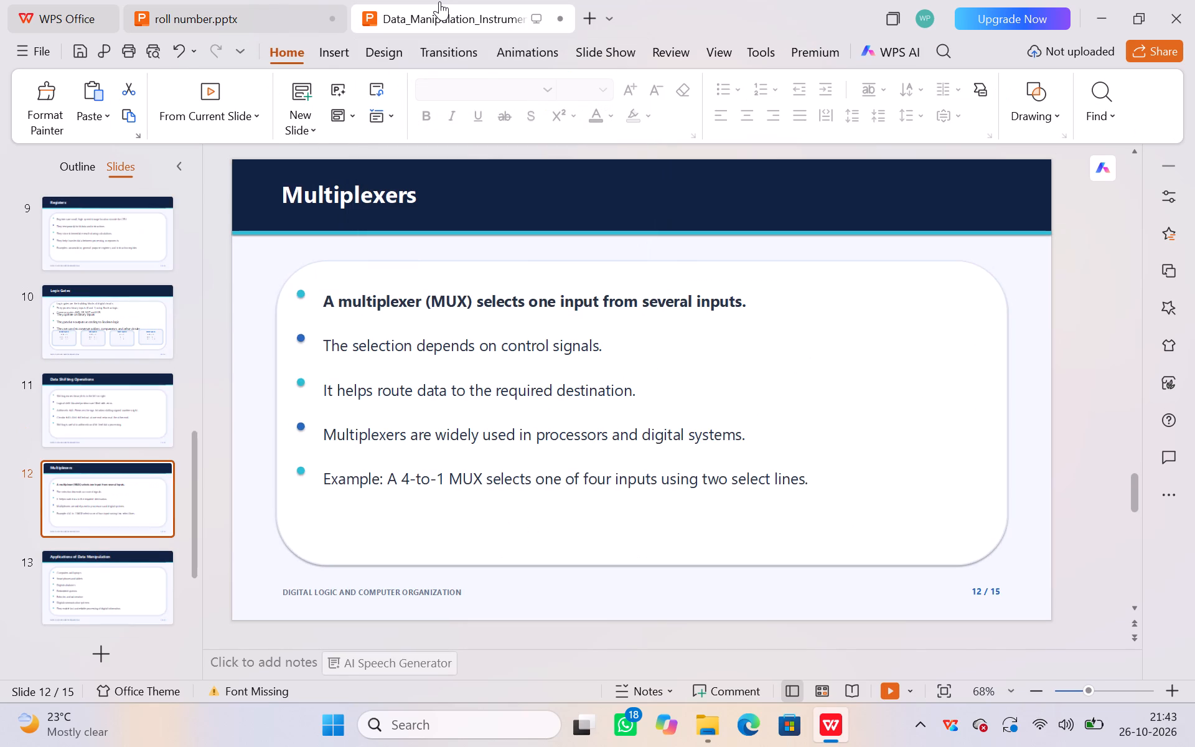
{"action": "left_click", "coordinate": [269, 20]}
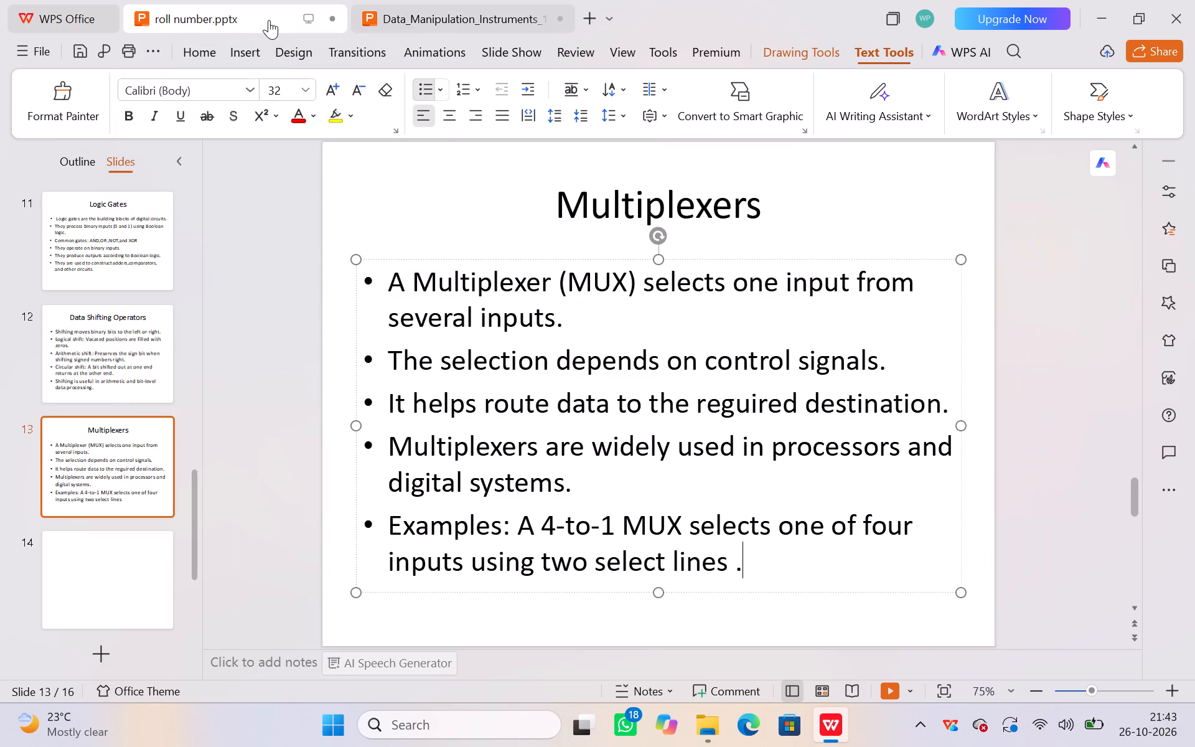
Check the reference slide after Multiplexers and enter "Applications of Data Manipulation" as the title of slide 14 in roll number.pptx.
{"action": "left_click", "coordinate": [393, 10]}
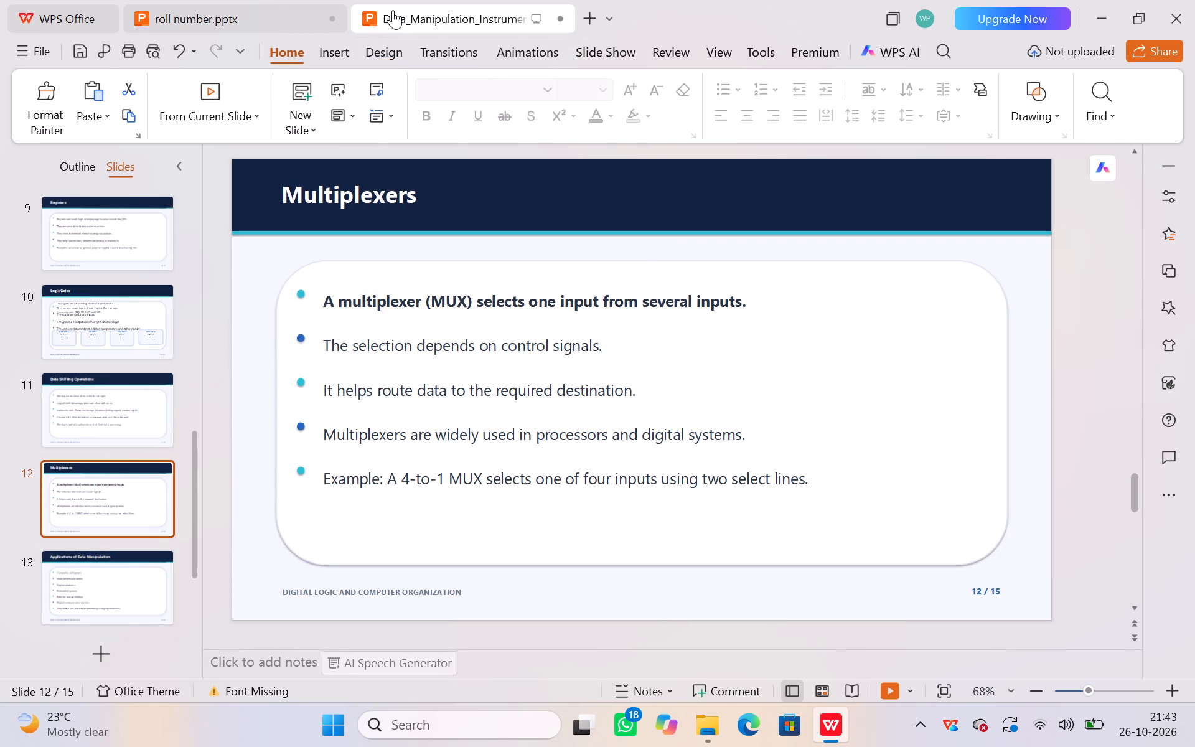
{"action": "left_click", "coordinate": [60, 571]}
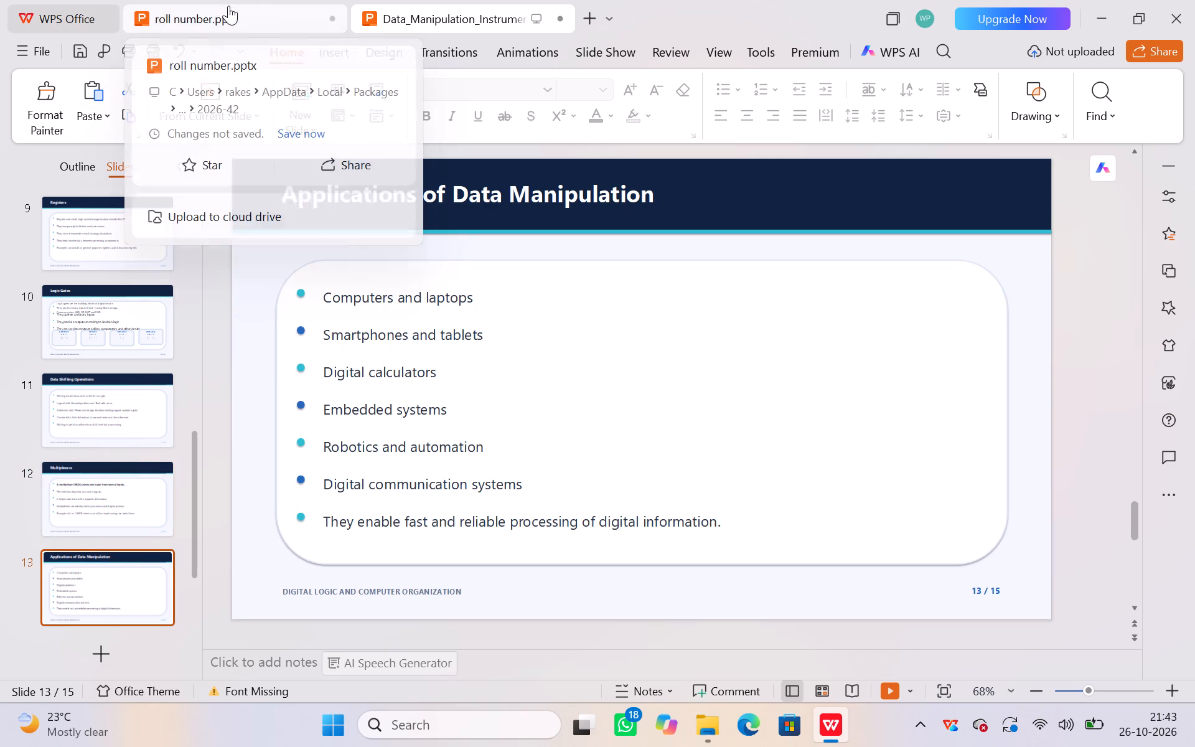
{"action": "left_click", "coordinate": [244, 3]}
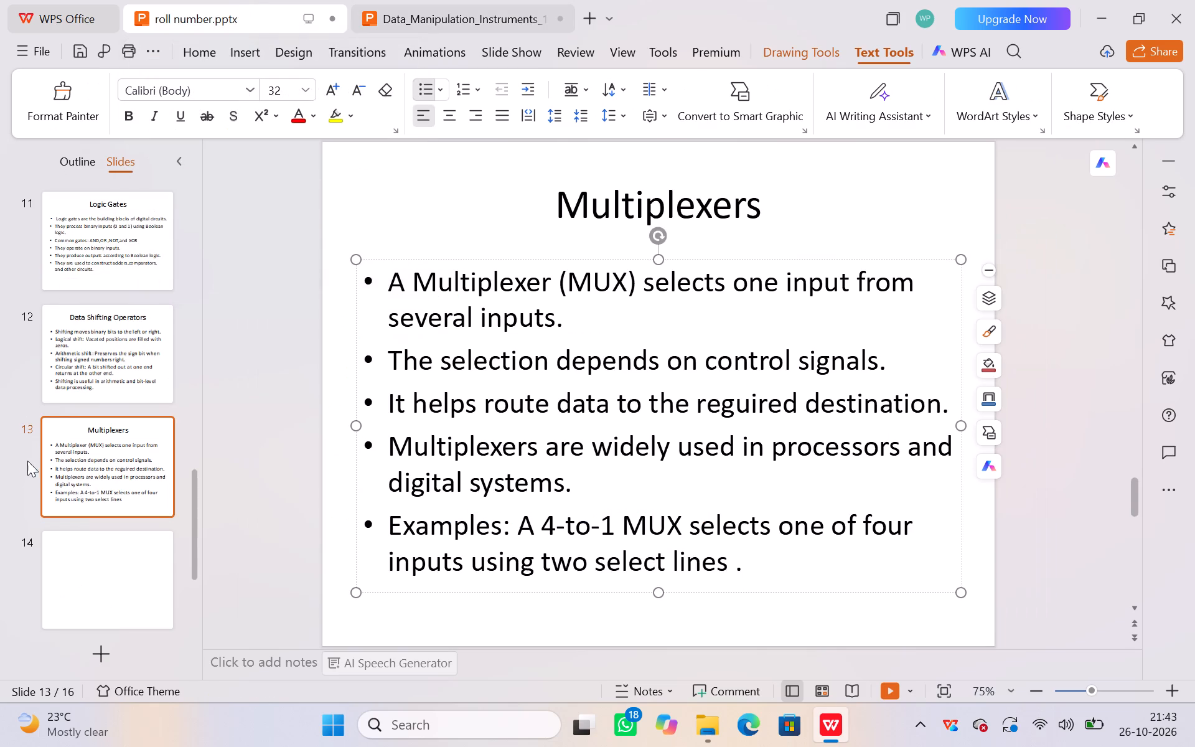
{"action": "left_click", "coordinate": [113, 599]}
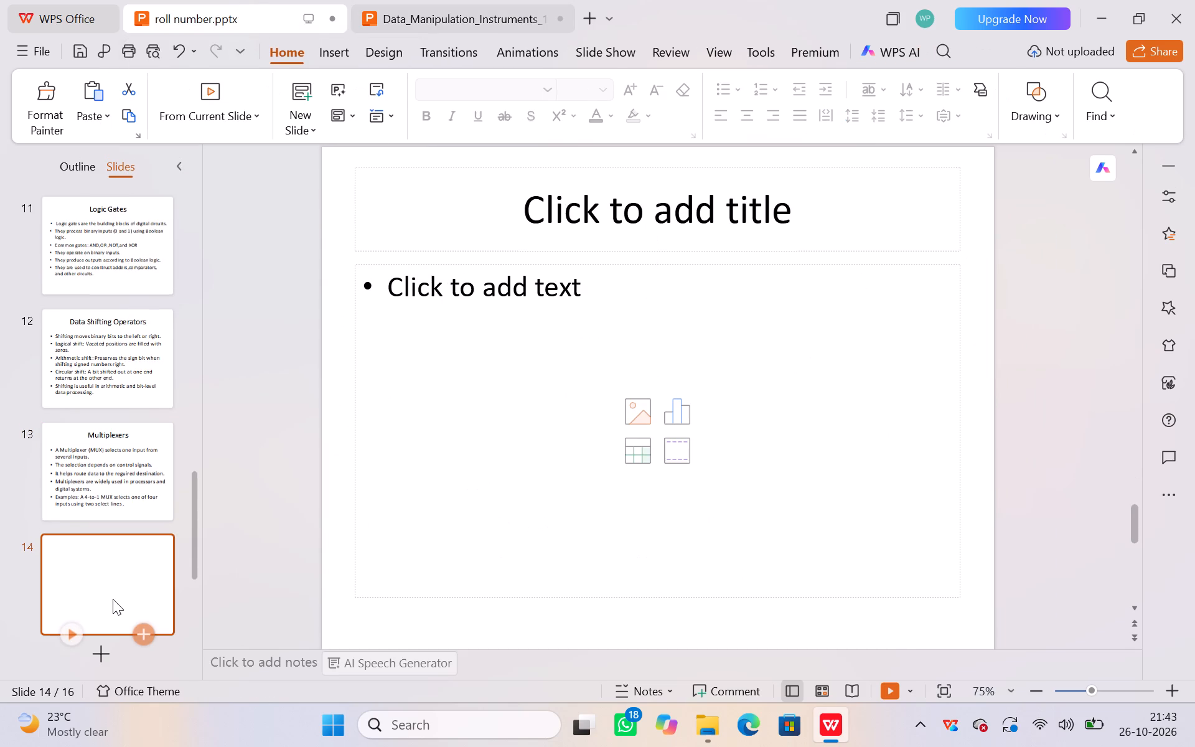
{"action": "left_click", "coordinate": [433, 233]}
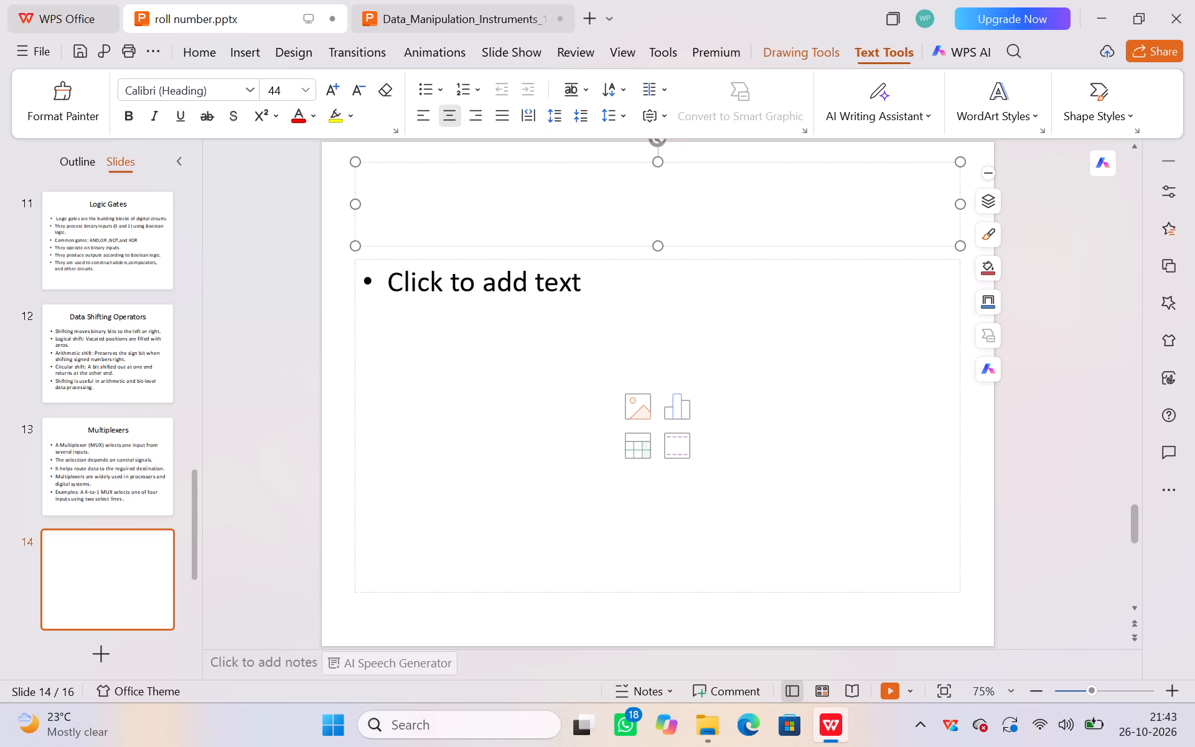
{"action": "key", "text": "a"}
{"action": "type", "text": "pplications"}
{"action": "key", "text": "space"}
{"action": "type", "text": "of"}
{"action": "key", "text": "space"}
{"action": "key", "text": "d"}
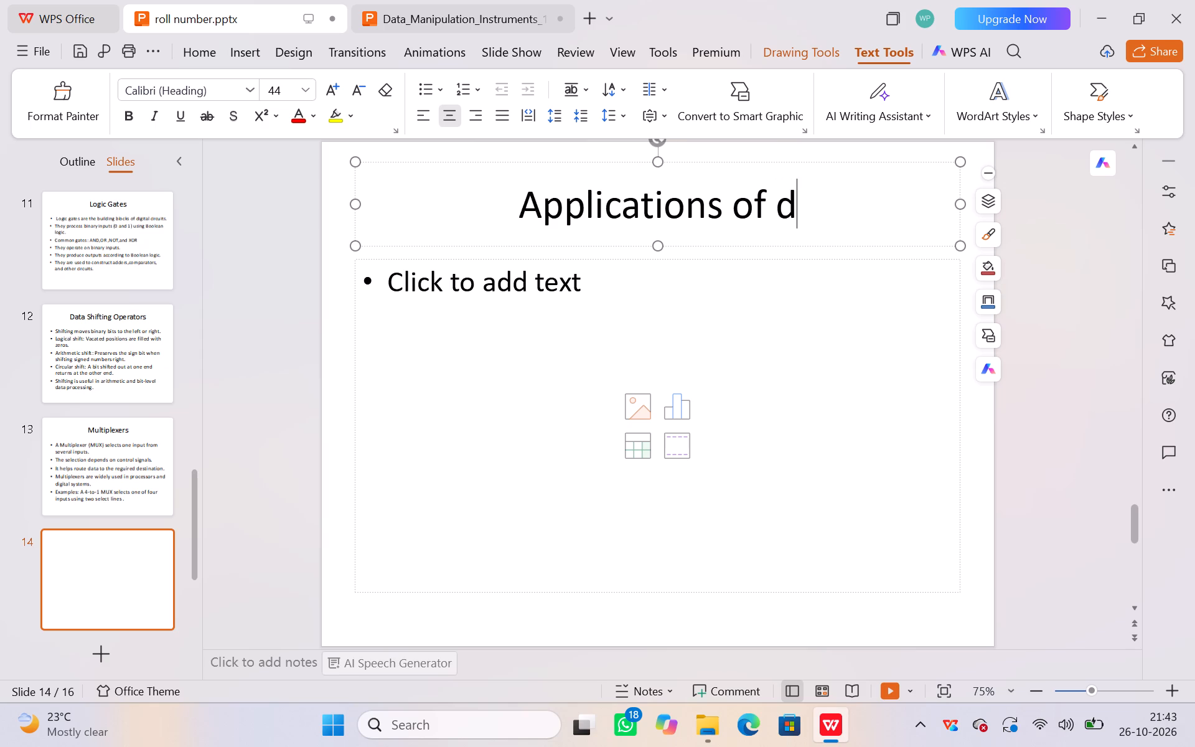
{"action": "key", "text": "BackSpace"}
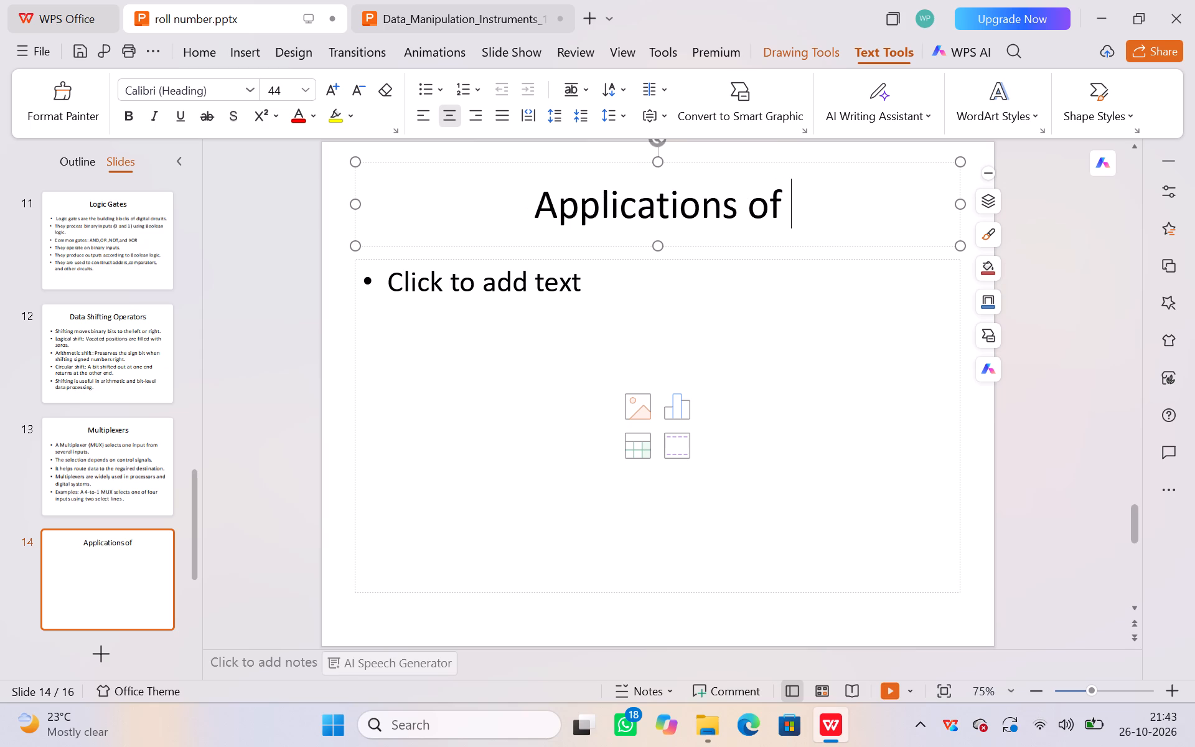
{"action": "key", "text": "d"}
{"action": "type", "text": "ata"}
{"action": "key", "text": "space"}
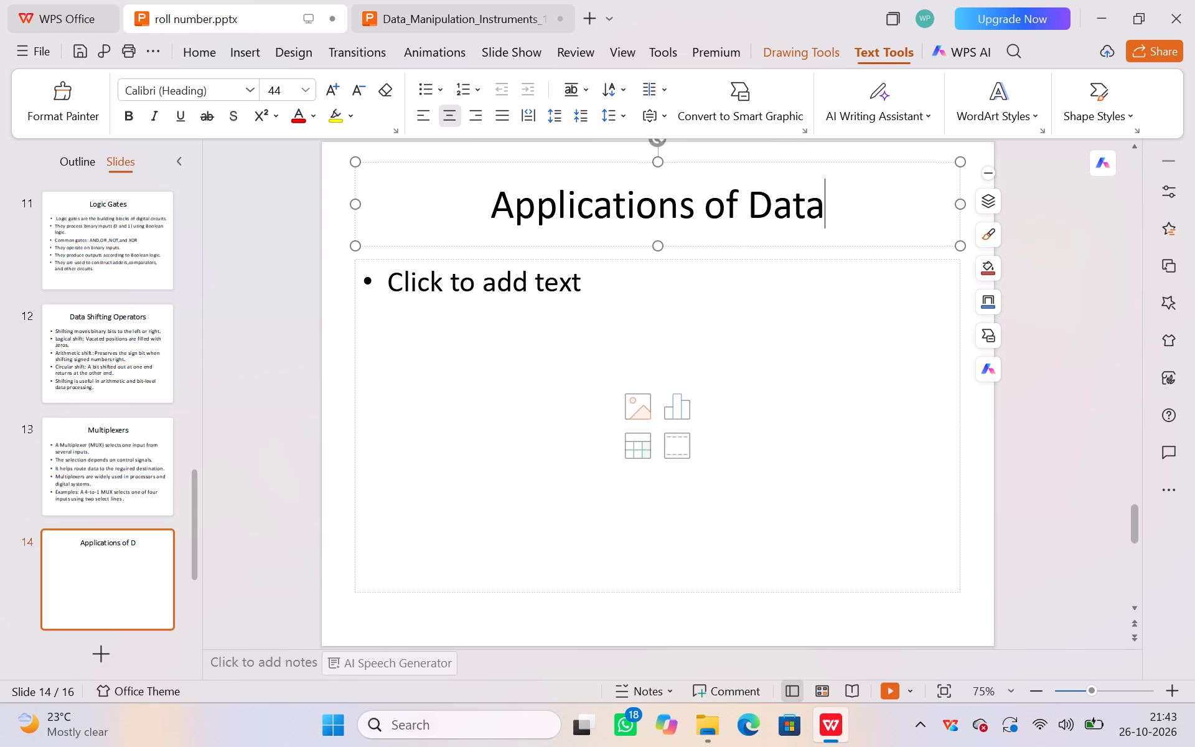
{"action": "type", "text": "anipi"}
{"action": "key", "text": "BackSpace"}
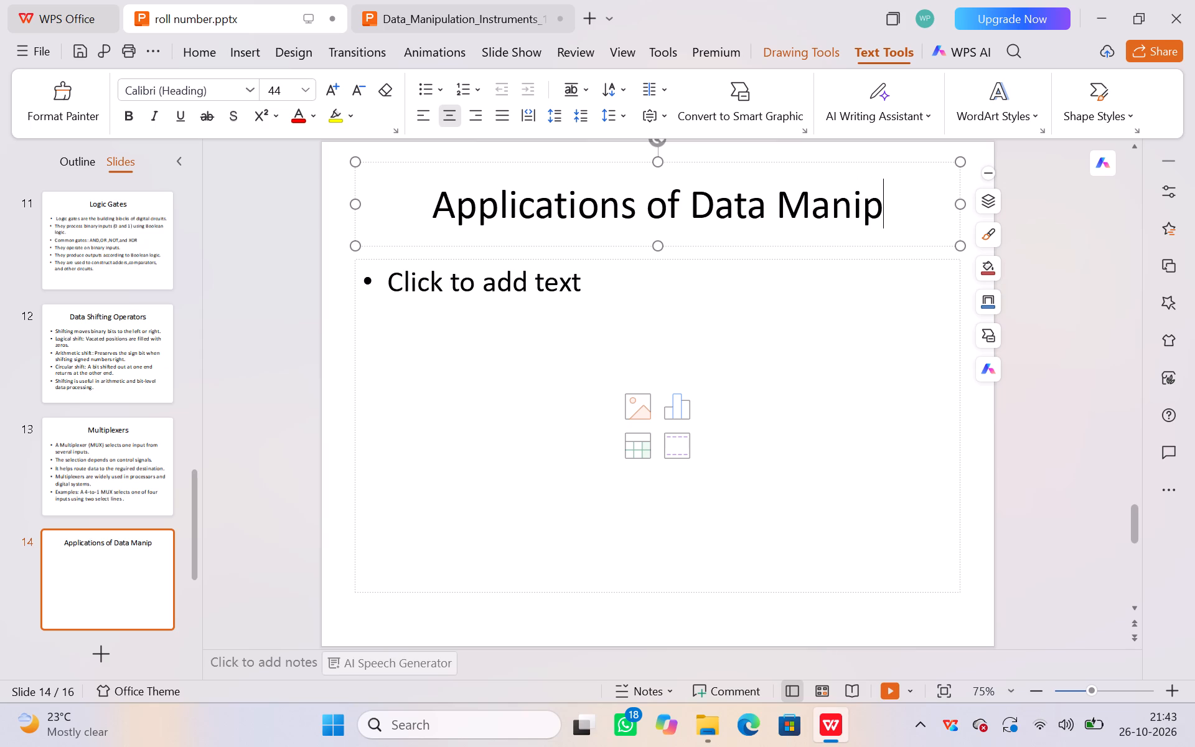
{"action": "type", "text": "ula"}
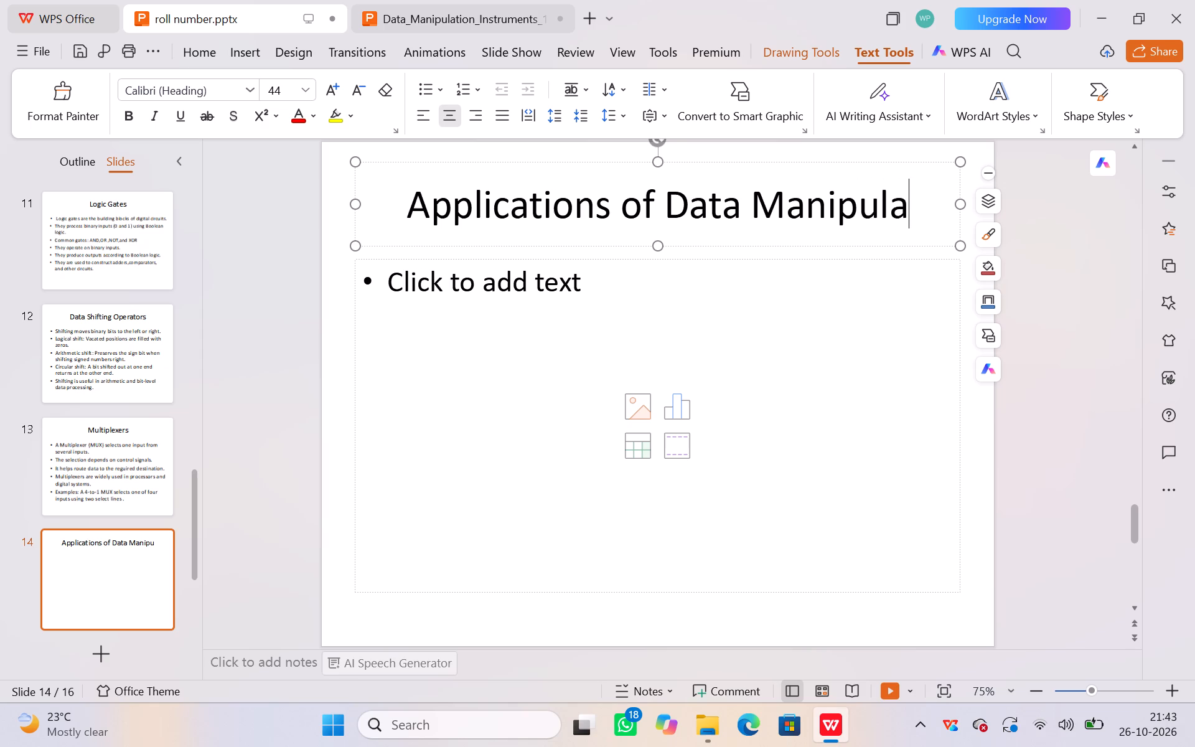
{"action": "type", "text": "tion"}
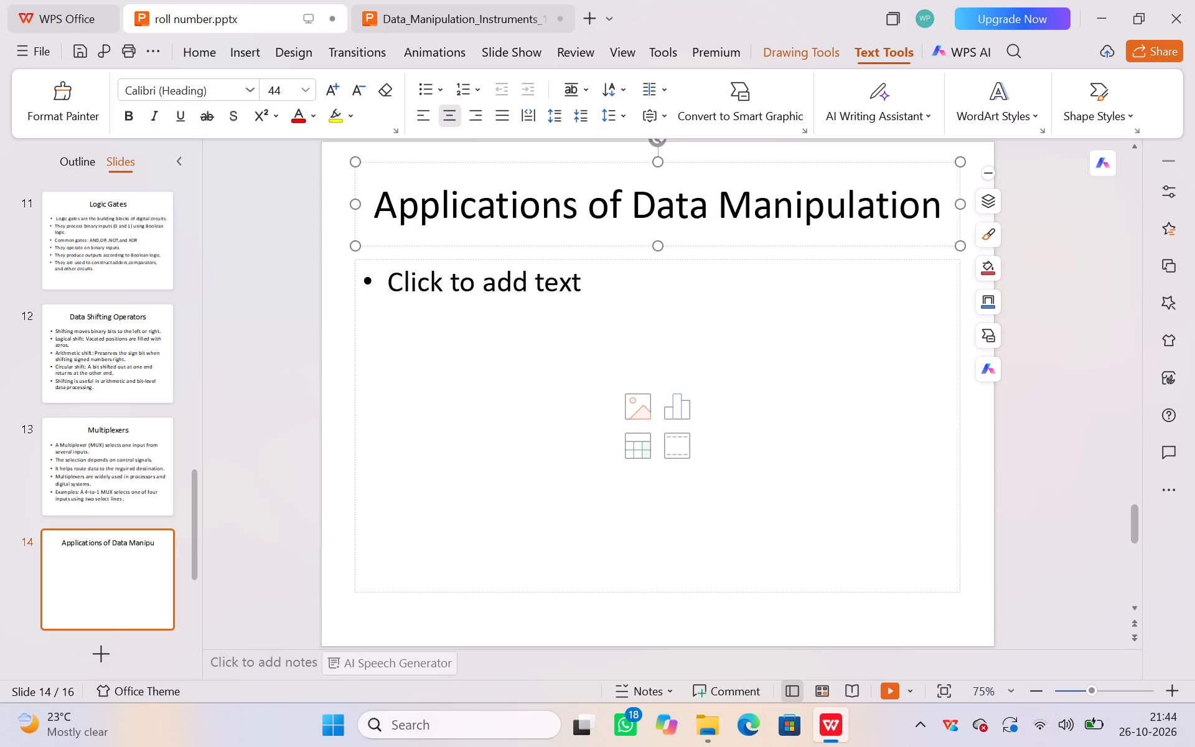
Check the reference slide and enter "Computers and Laptops" as the first bullet of slide 14.
{"action": "left_click", "coordinate": [500, 299]}
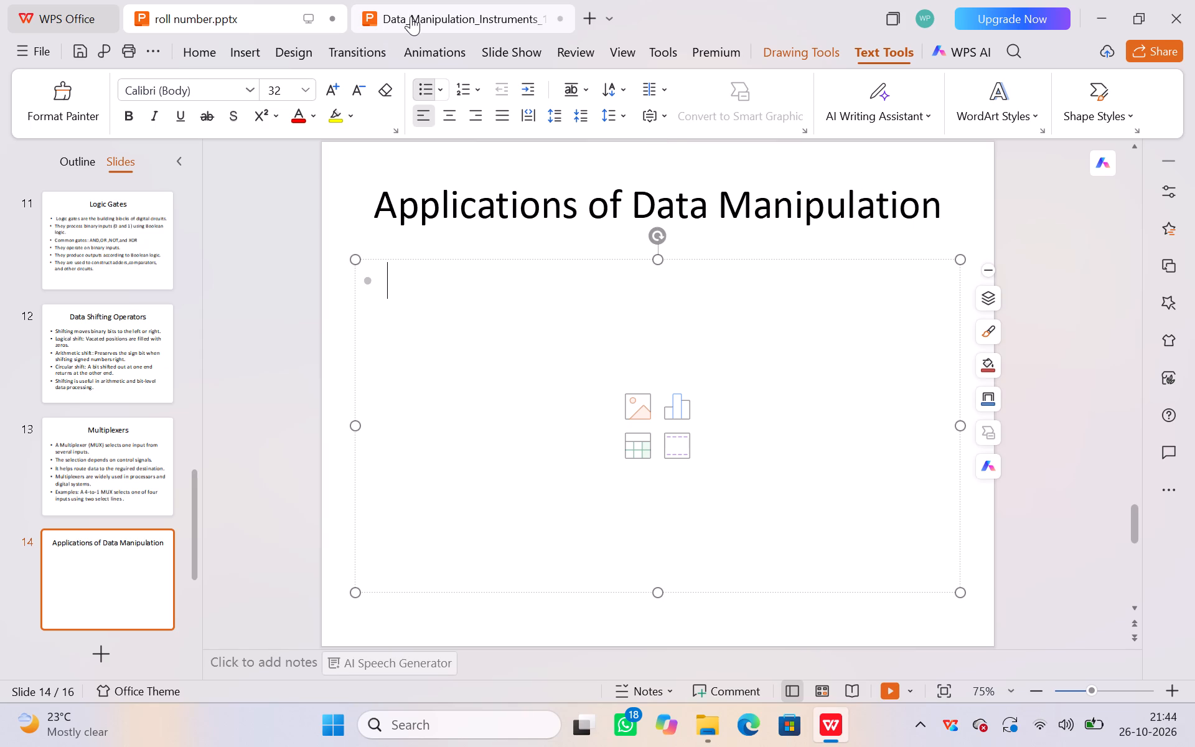
{"action": "left_click", "coordinate": [411, 16]}
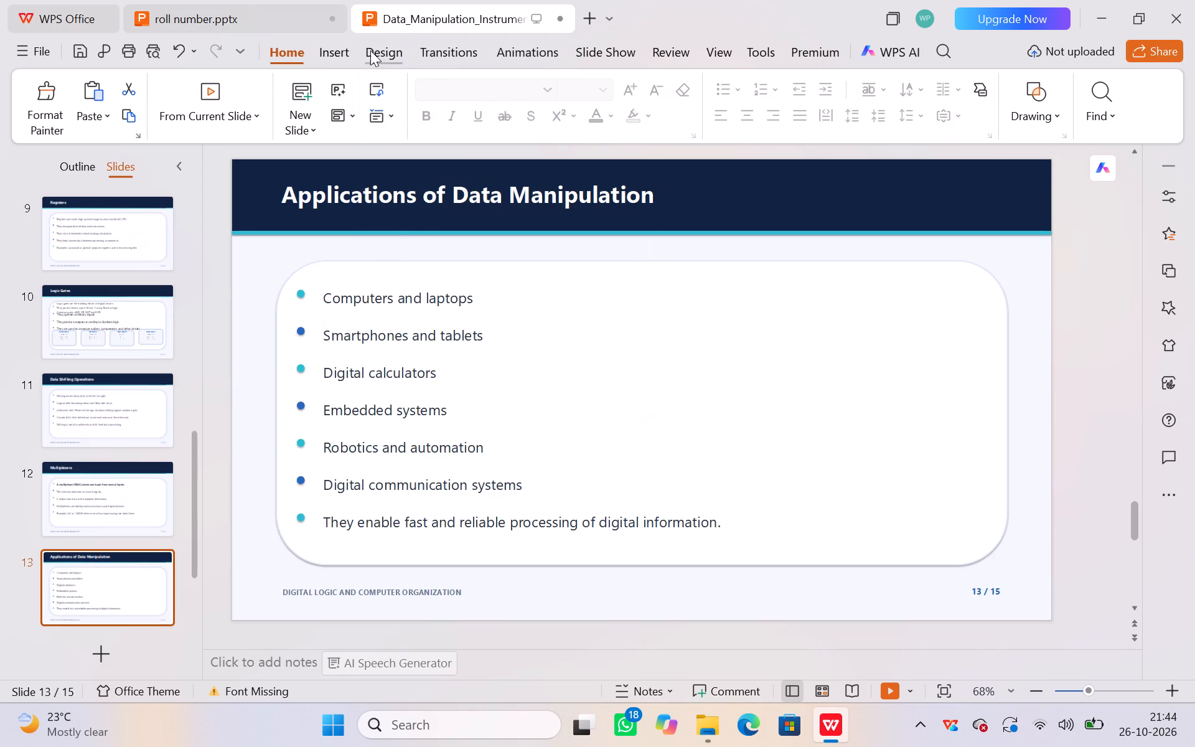
{"action": "left_click", "coordinate": [243, 17]}
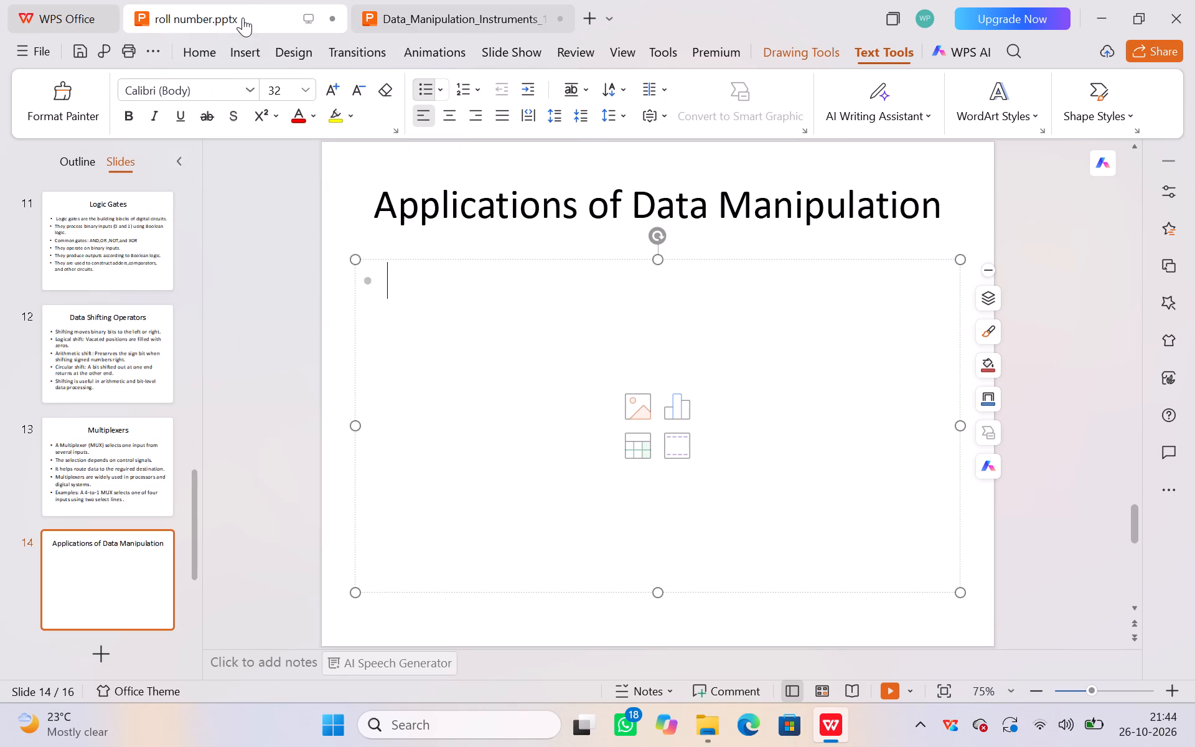
{"action": "key", "text": "c"}
{"action": "type", "text": "omputers and"}
{"action": "key", "text": "space"}
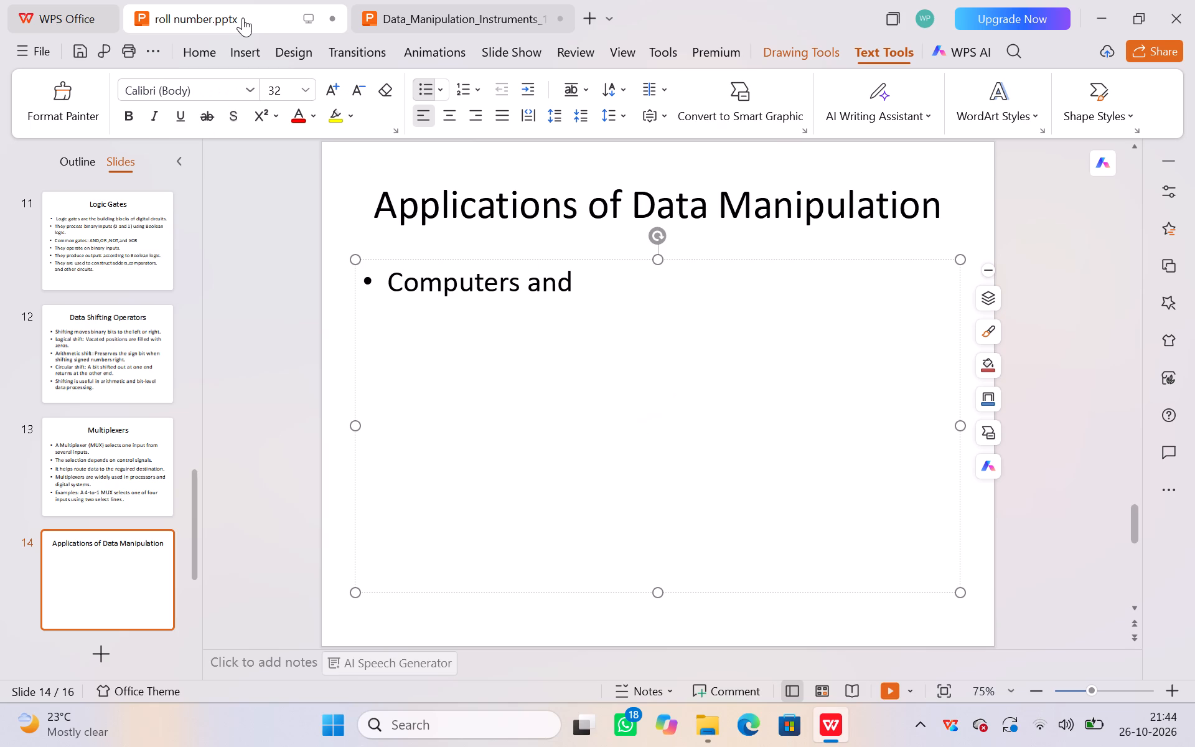
{"action": "type", "text": "aptops"}
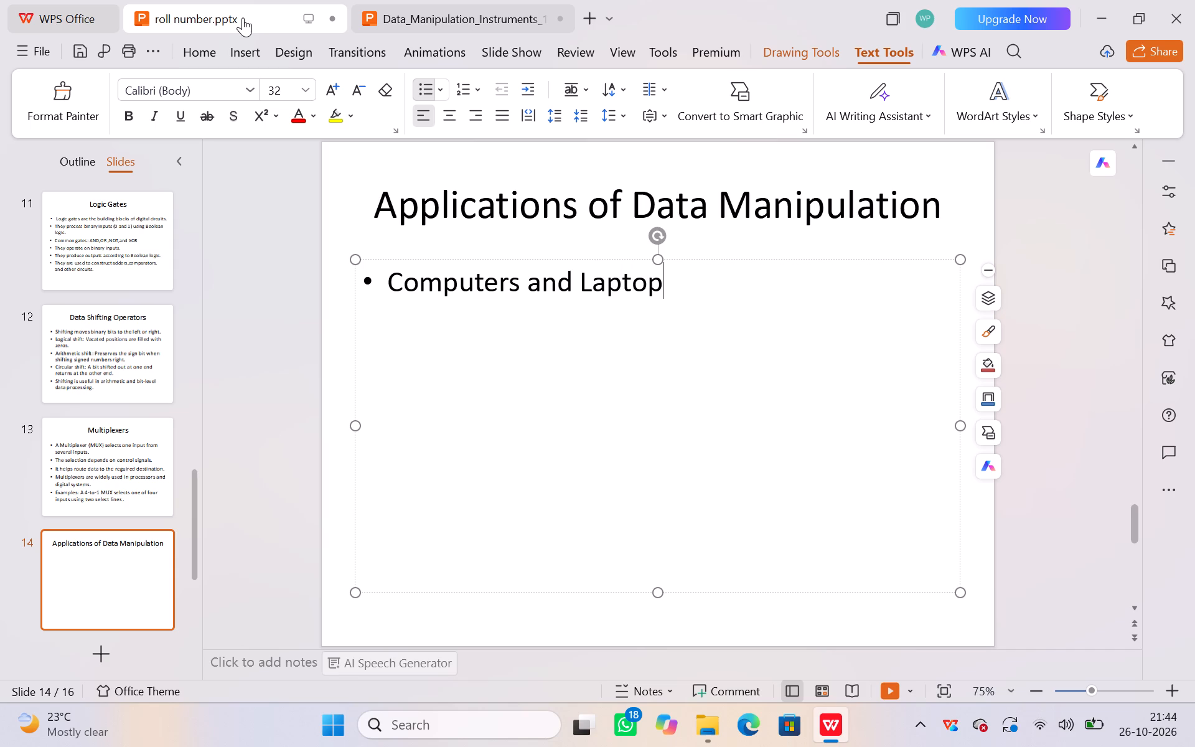
{"action": "key", "text": "Return"}
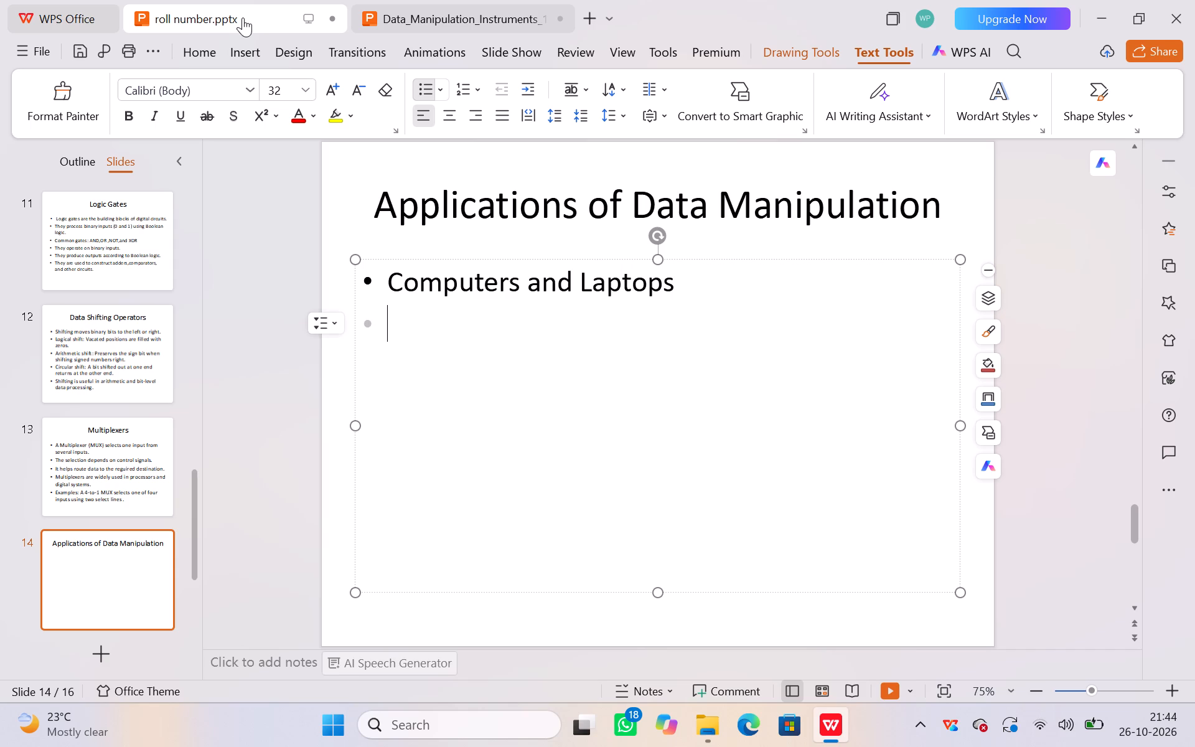
Enter "Smartphones and tablets" as the second bullet, checking the wording against the reference slide.
{"action": "key", "text": "s"}
{"action": "type", "text": "martphon"}
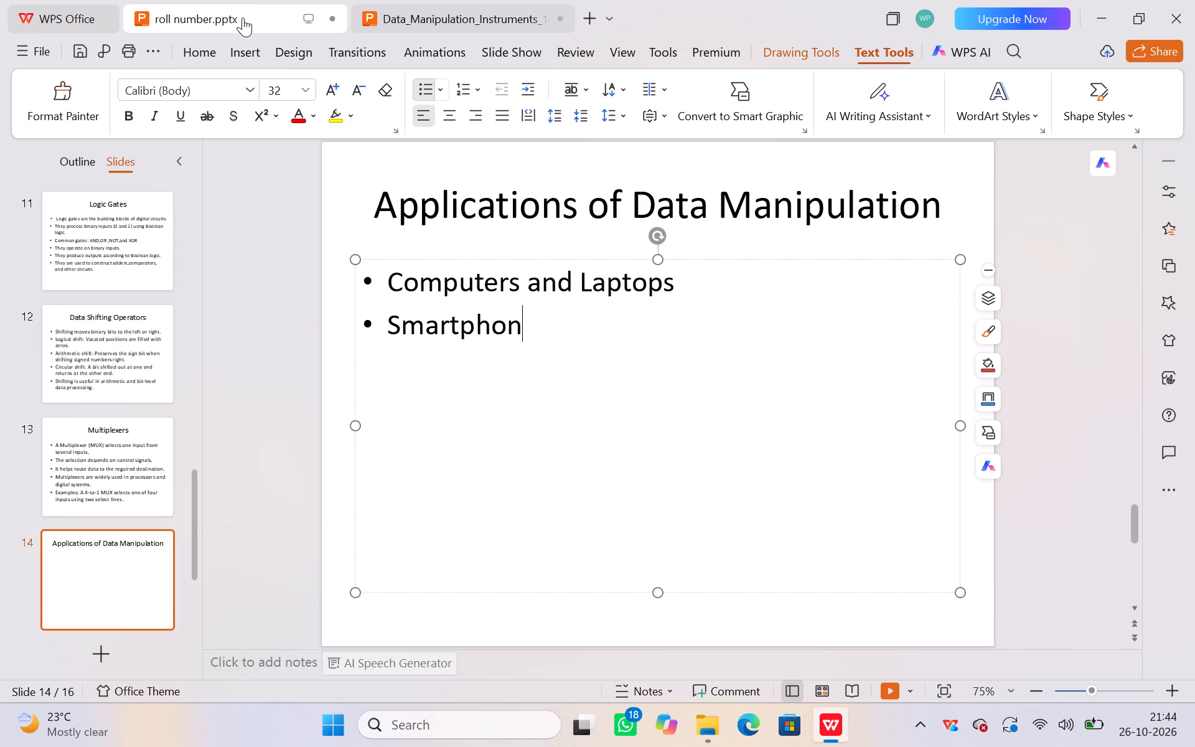
{"action": "type", "text": "es and"}
{"action": "key", "text": "space"}
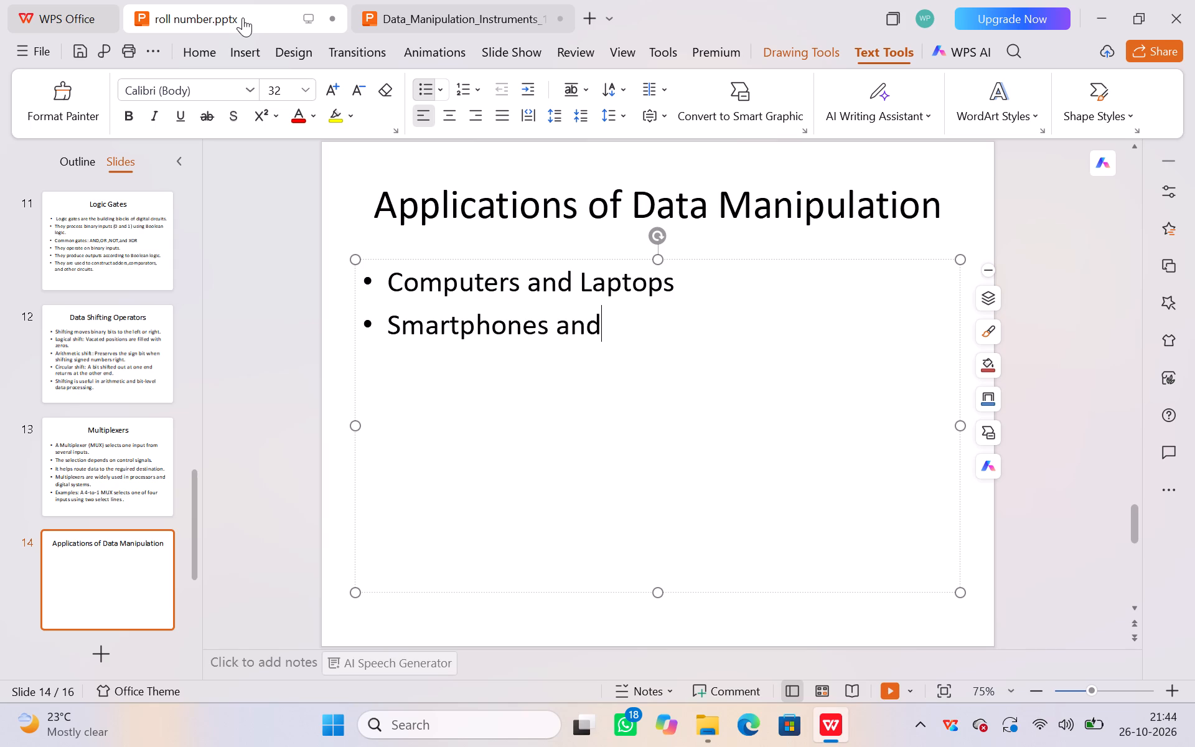
{"action": "left_click", "coordinate": [418, 10]}
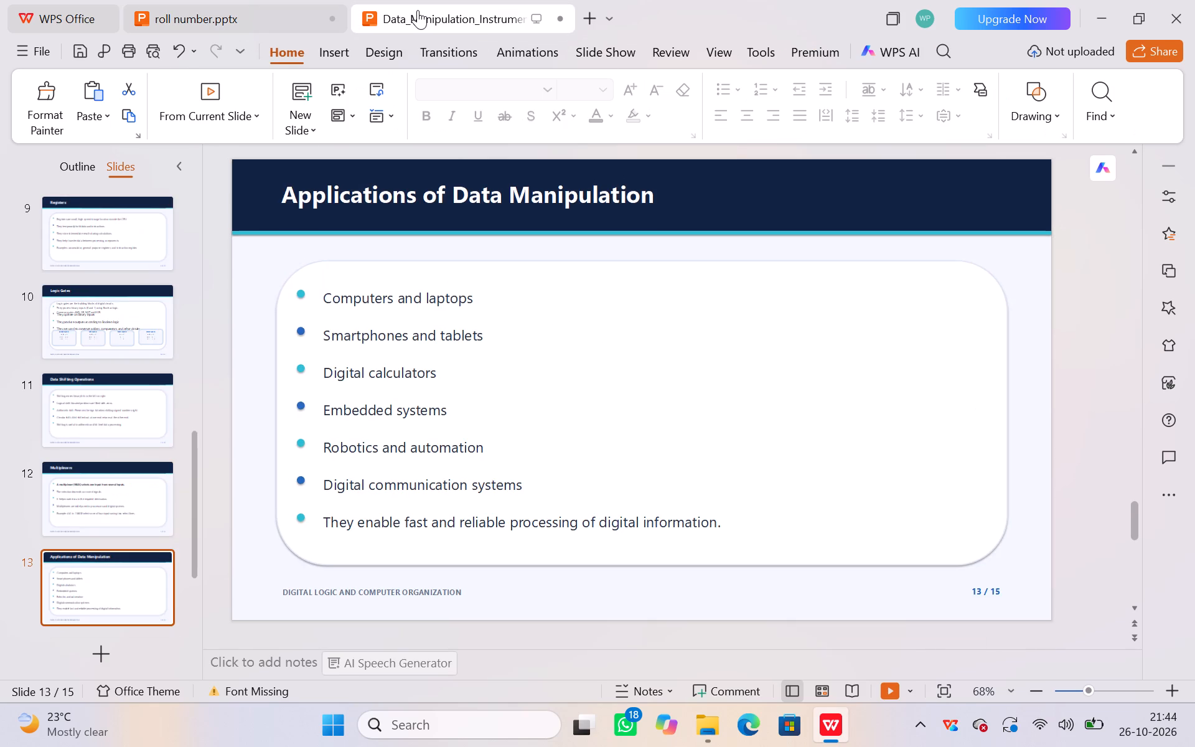
{"action": "left_click", "coordinate": [291, 16]}
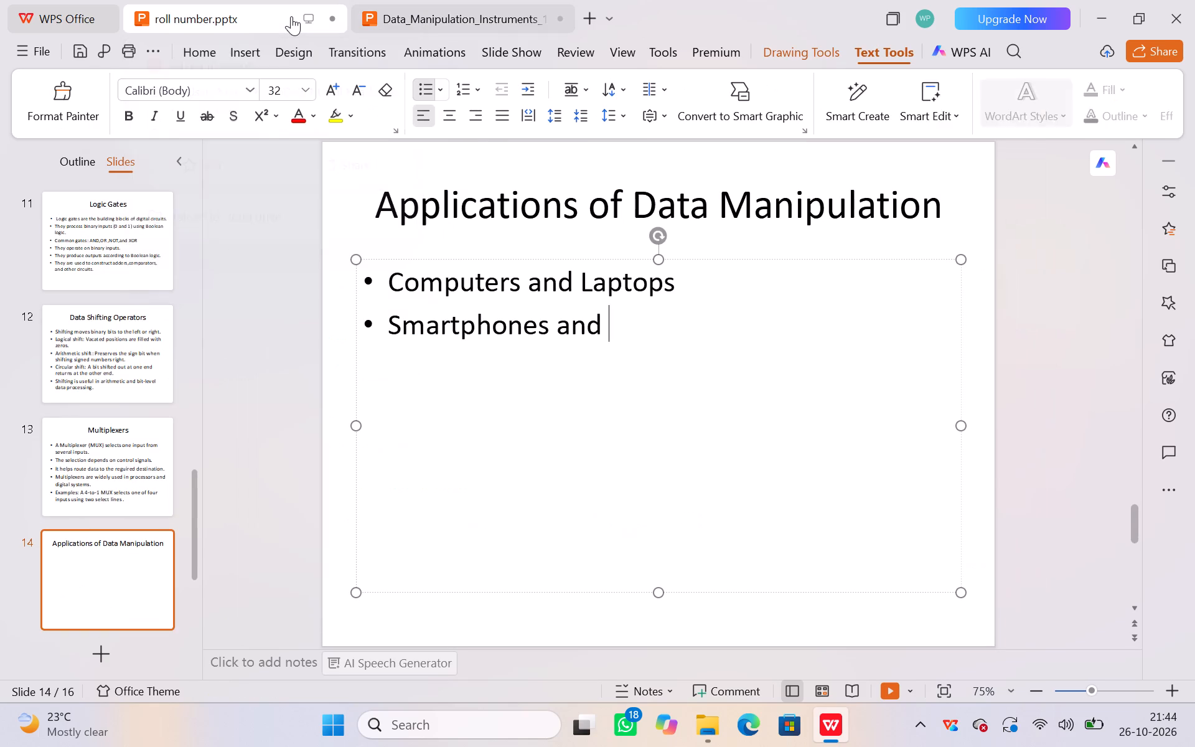
{"action": "type", "text": "tablets"}
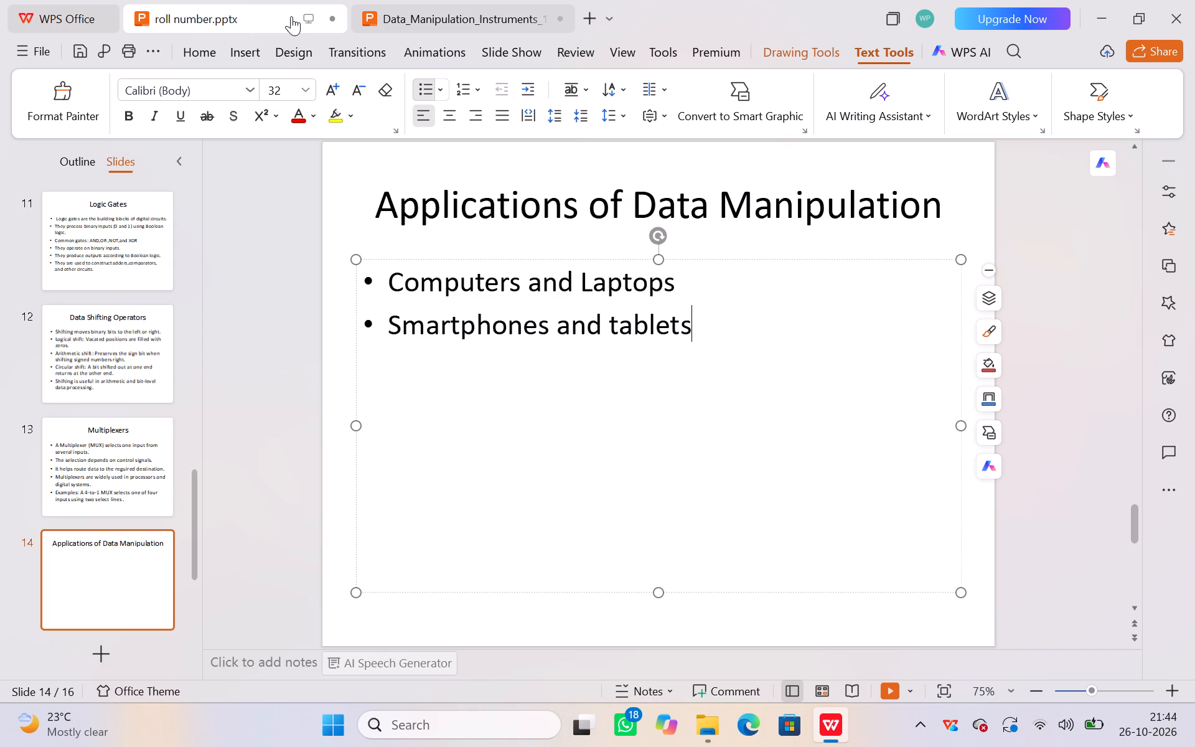
{"action": "key", "text": "Return"}
Enter "Digital calculators" as the third bullet of slide 14 and start a new bullet below it.
{"action": "key", "text": "d"}
{"action": "type", "text": "igital"}
{"action": "key", "text": "space"}
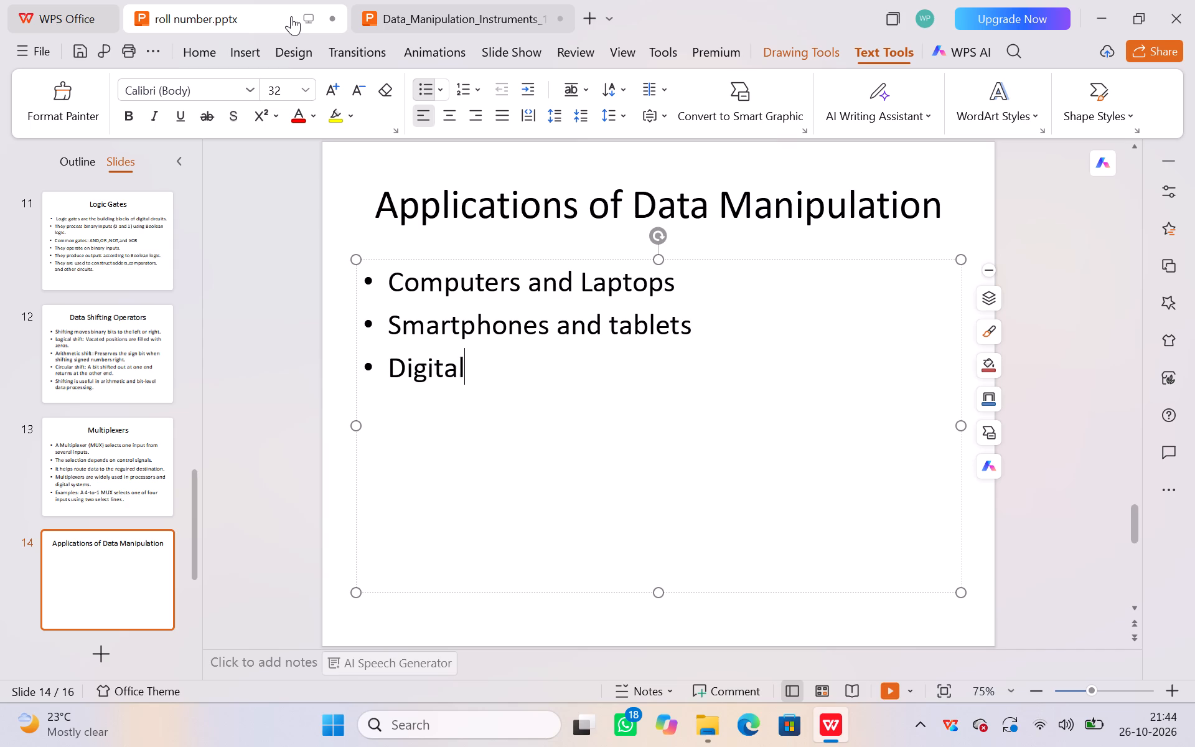
{"action": "type", "text": "cal"}
{"action": "type", "text": "cul"}
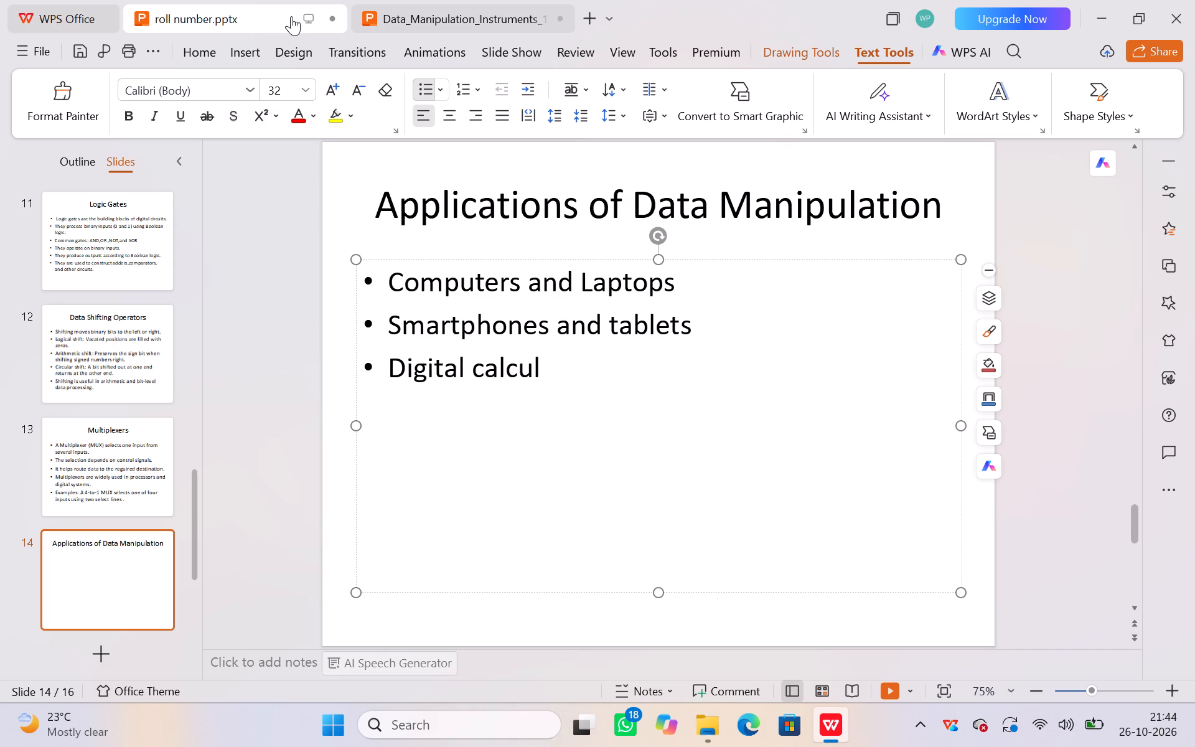
{"action": "type", "text": "ators"}
{"action": "key", "text": "Return"}
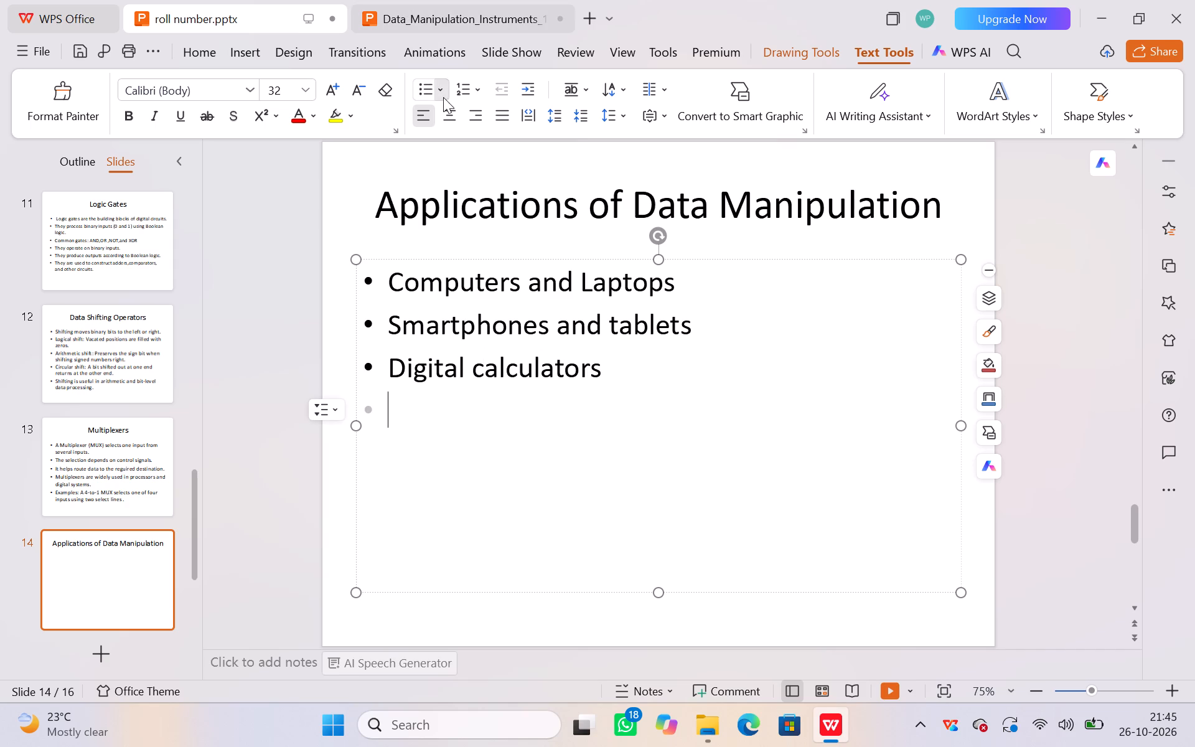
Compare the bullets with the reference slide and change "Laptops" in the first bullet to lowercase "laptops".
{"action": "left_click", "coordinate": [440, 7]}
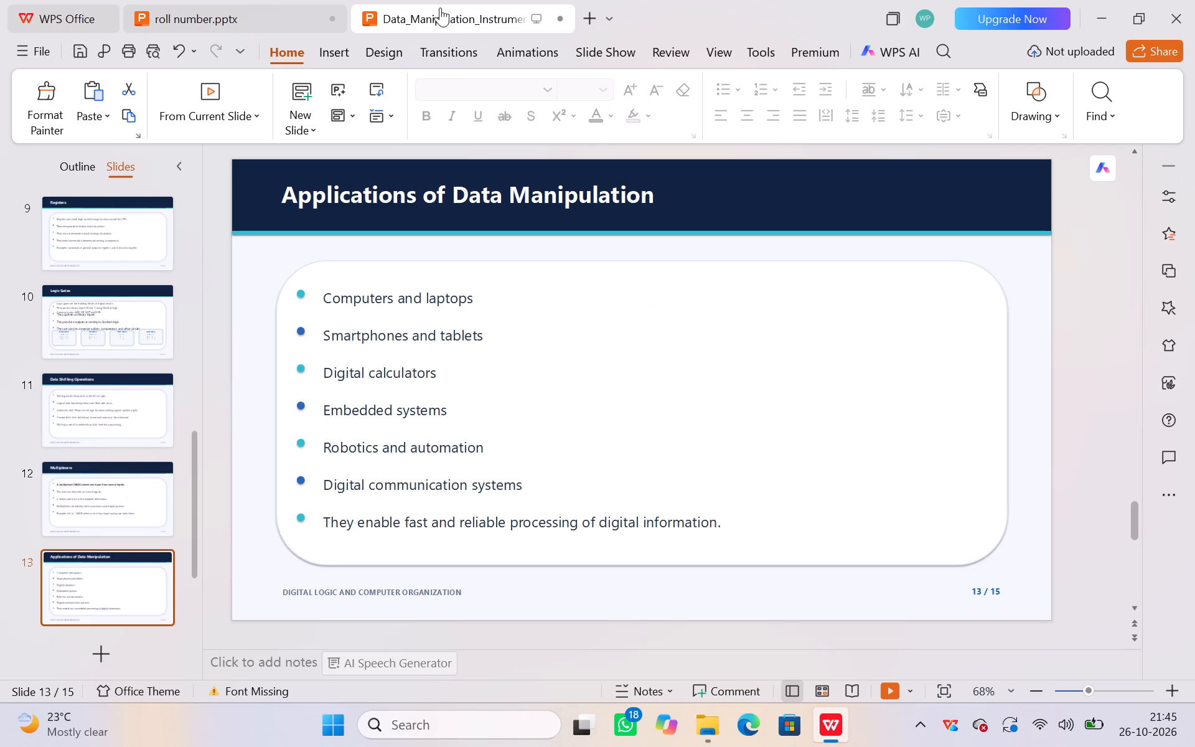
{"action": "left_click", "coordinate": [271, 16]}
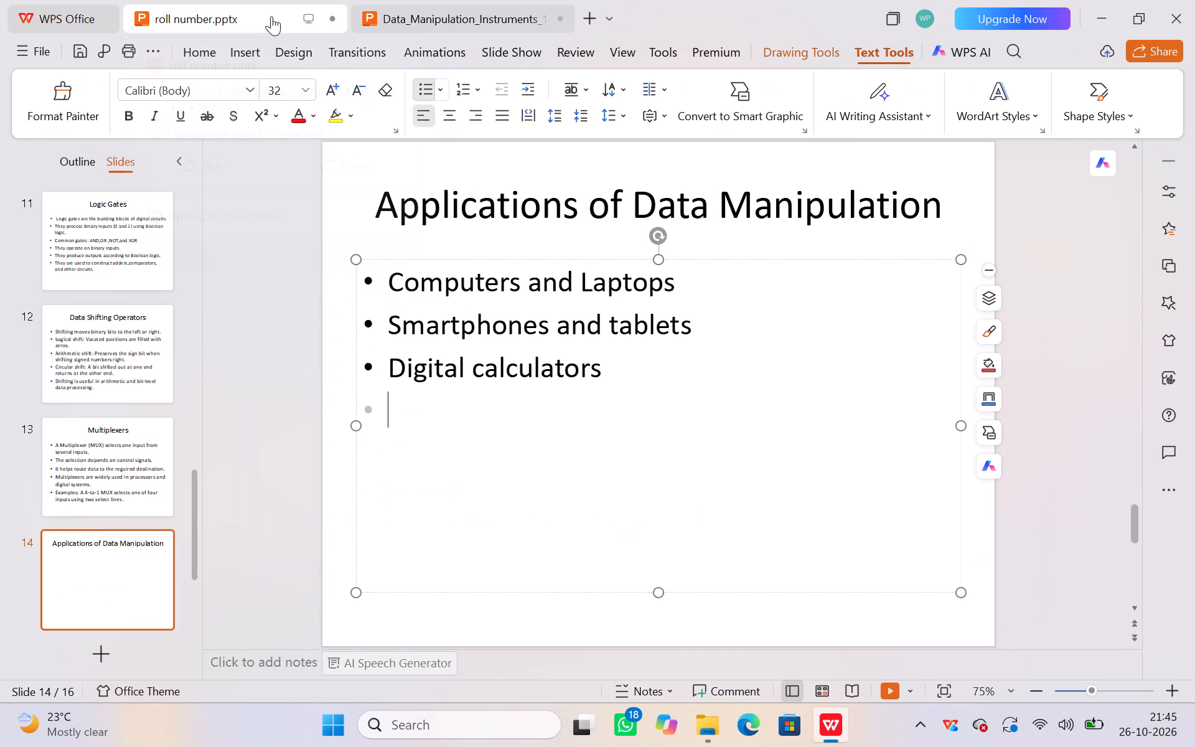
{"action": "left_click", "coordinate": [592, 281]}
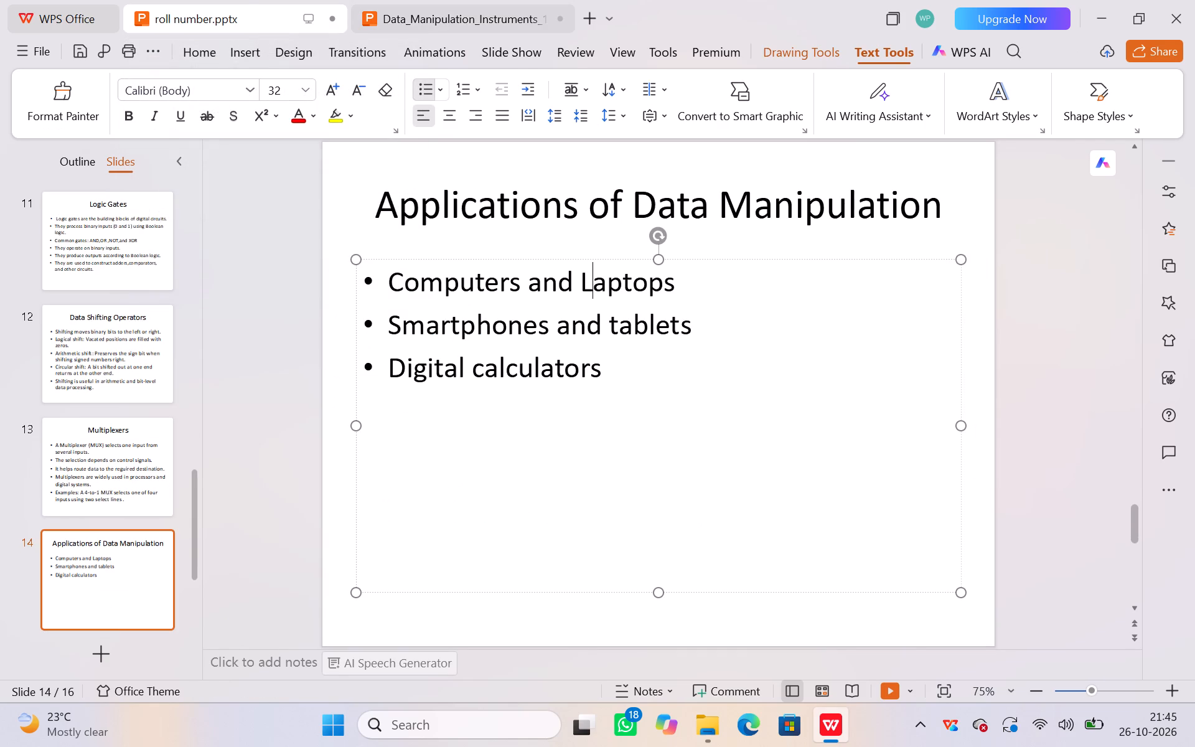
{"action": "key", "text": "BackSpace"}
{"action": "key", "text": "l"}
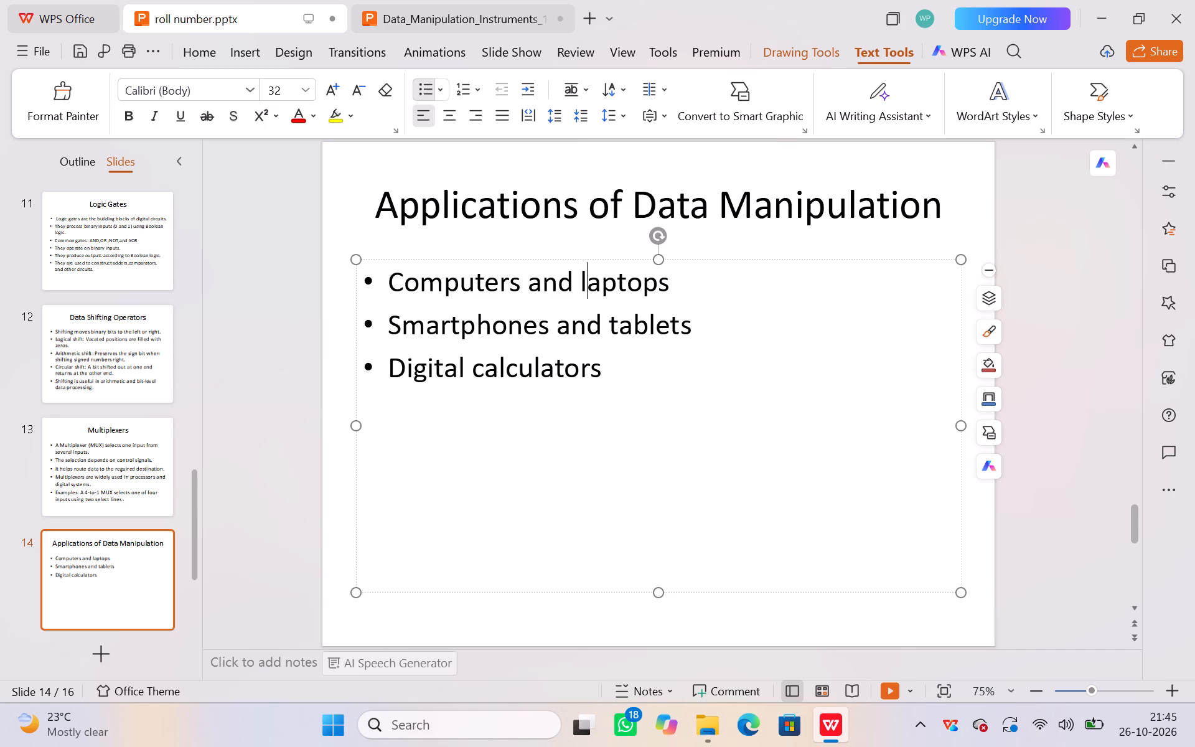
Enter "Embedded systems" as the fourth bullet of slide 14 and start a new bullet below it.
{"action": "left_click", "coordinate": [373, 433]}
{"action": "key", "text": "e"}
{"action": "type", "text": "mbedded systems"}
{"action": "key", "text": "Return"}
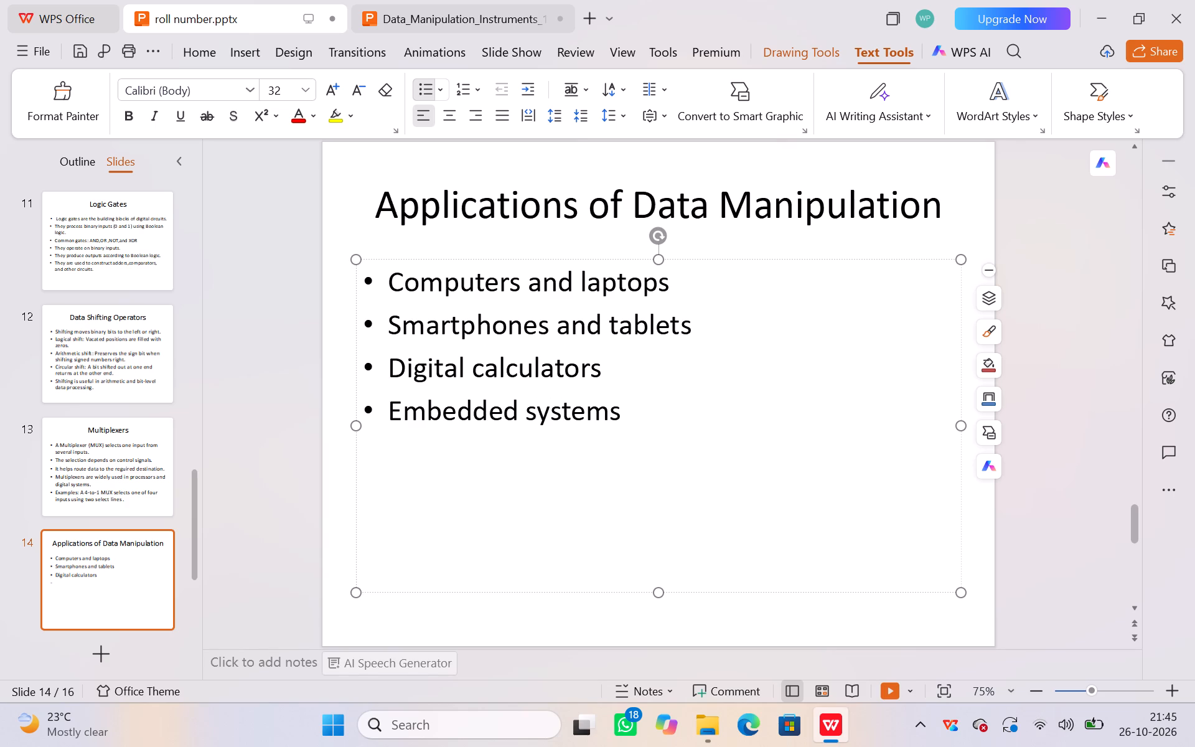
Enter "Robotics and automation" as the fifth bullet of slide 14, checking the reference slide, and start a new bullet below it.
{"action": "key", "text": "r"}
{"action": "type", "text": "obotic a"}
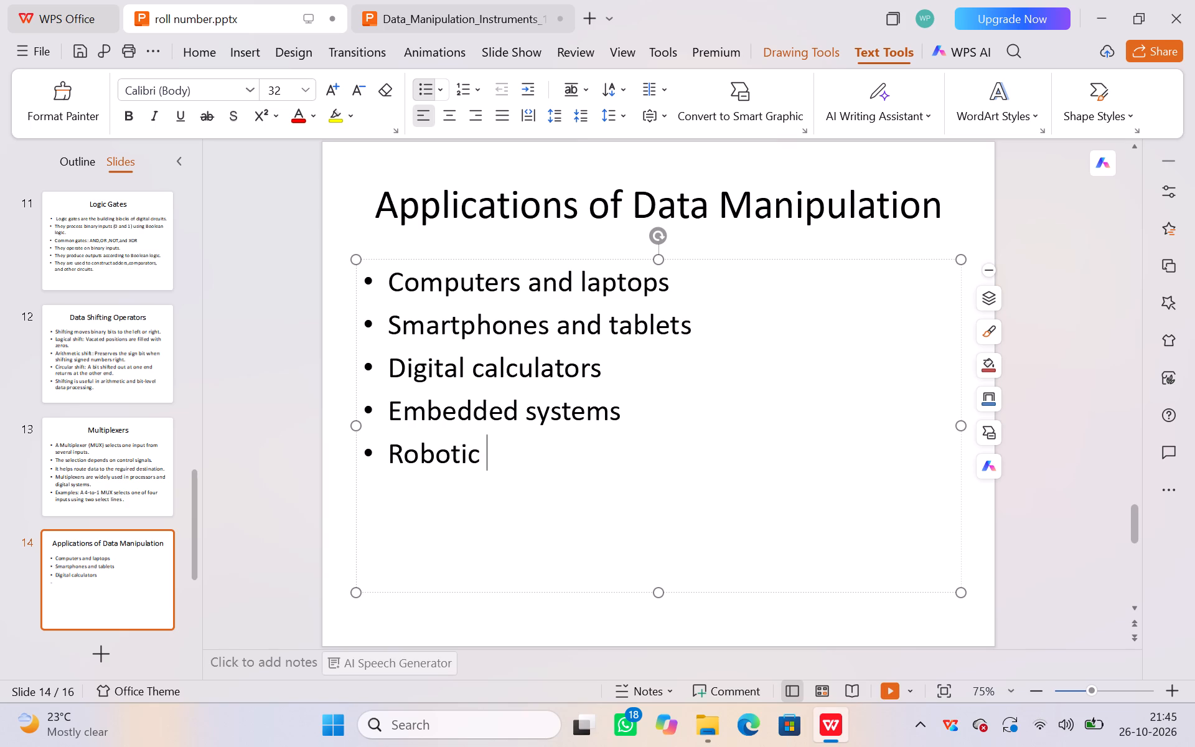
{"action": "key", "text": "BackSpace"}
{"action": "key", "text": "BackSpace"}
{"action": "type", "text": "s and"}
{"action": "key", "text": "space"}
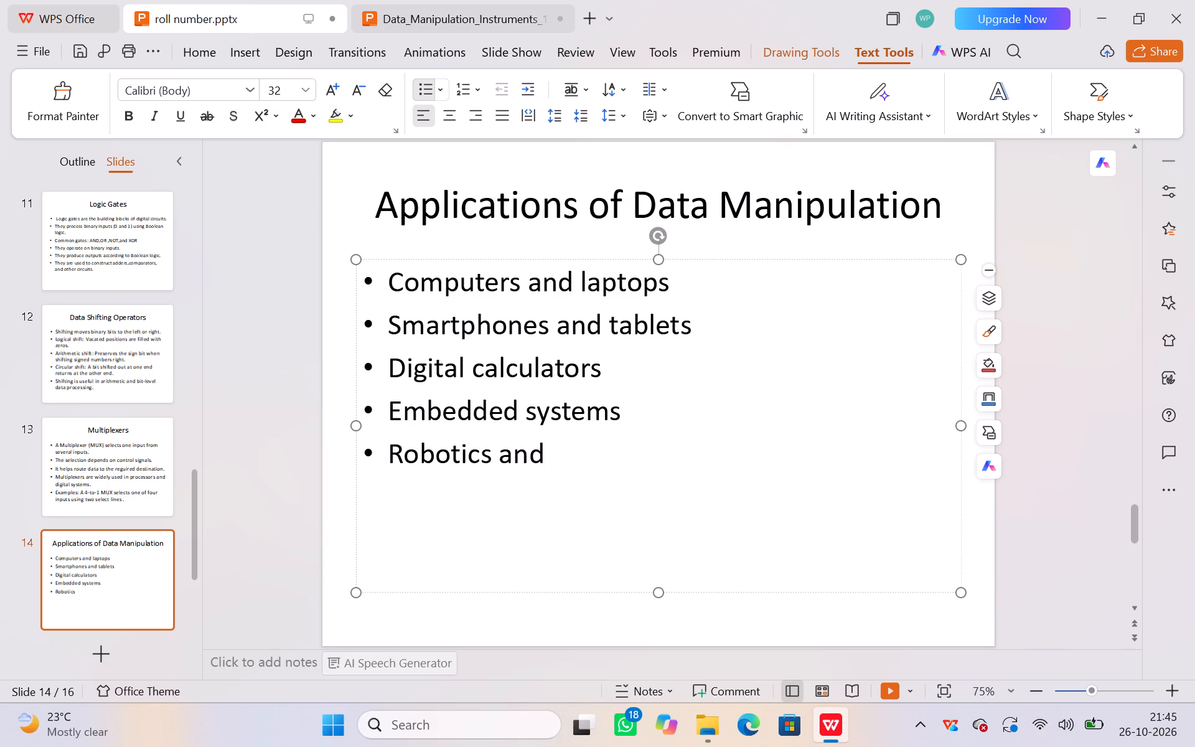
{"action": "left_click", "coordinate": [490, 17]}
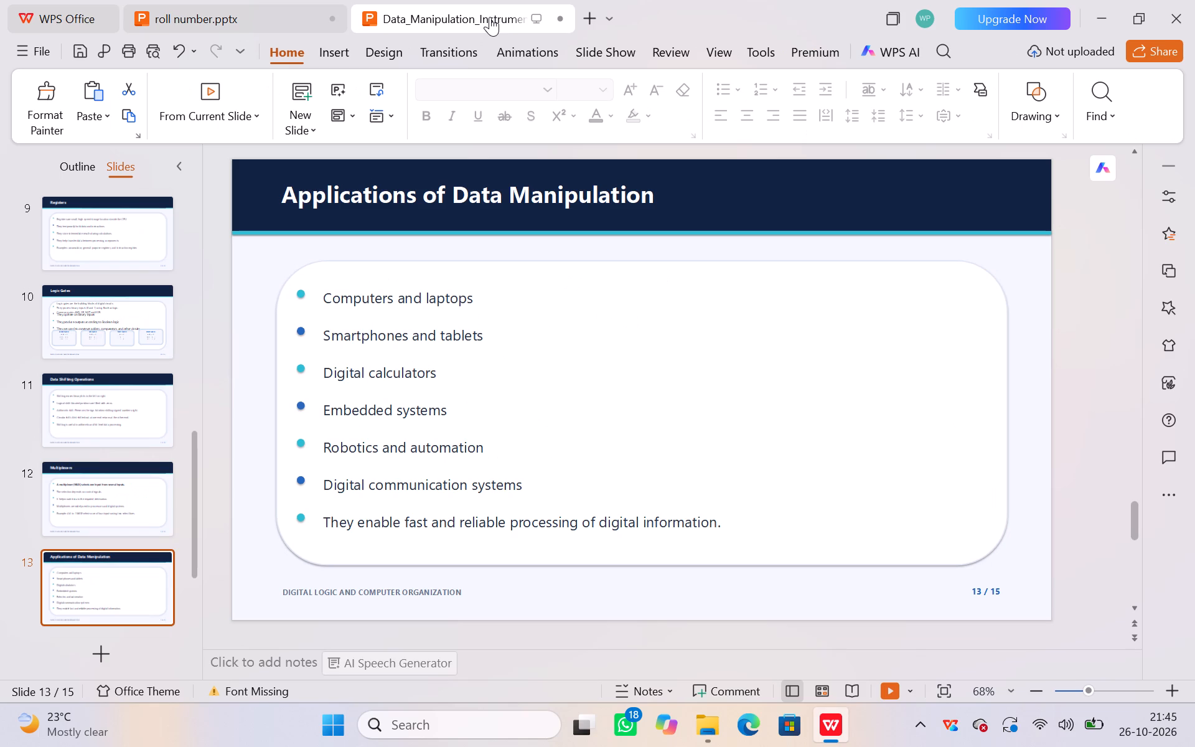
{"action": "left_click", "coordinate": [273, 21]}
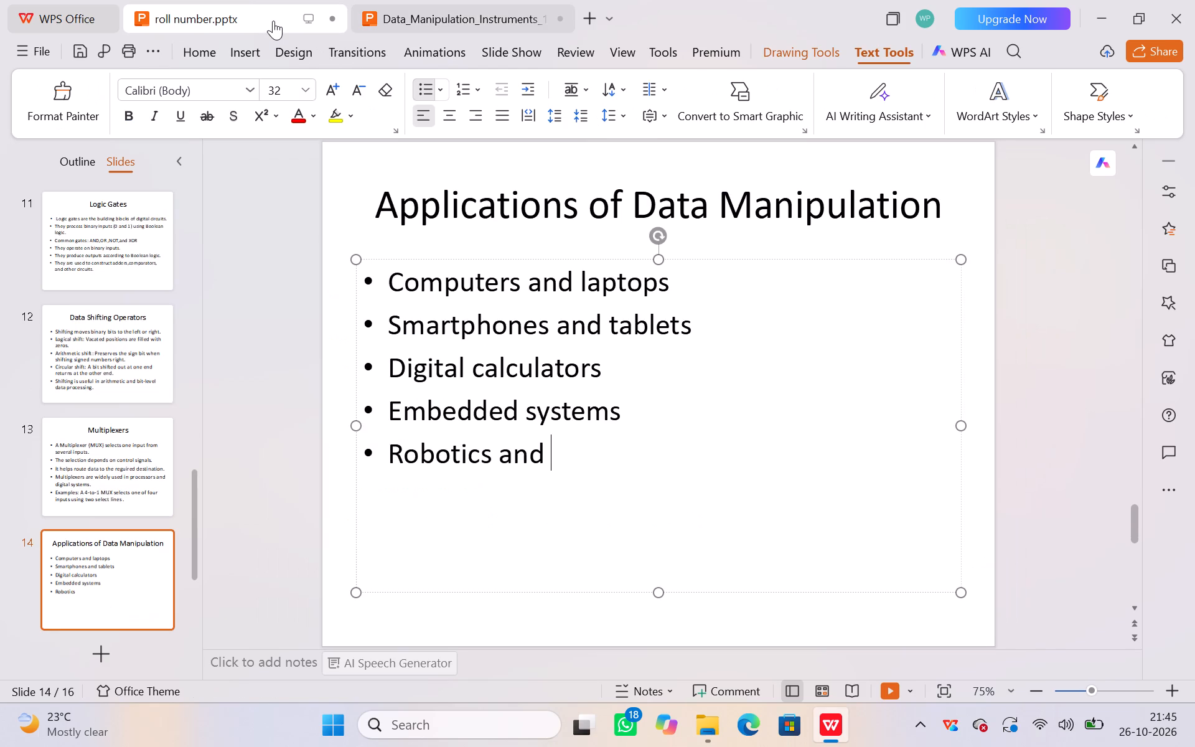
{"action": "type", "text": "automat"}
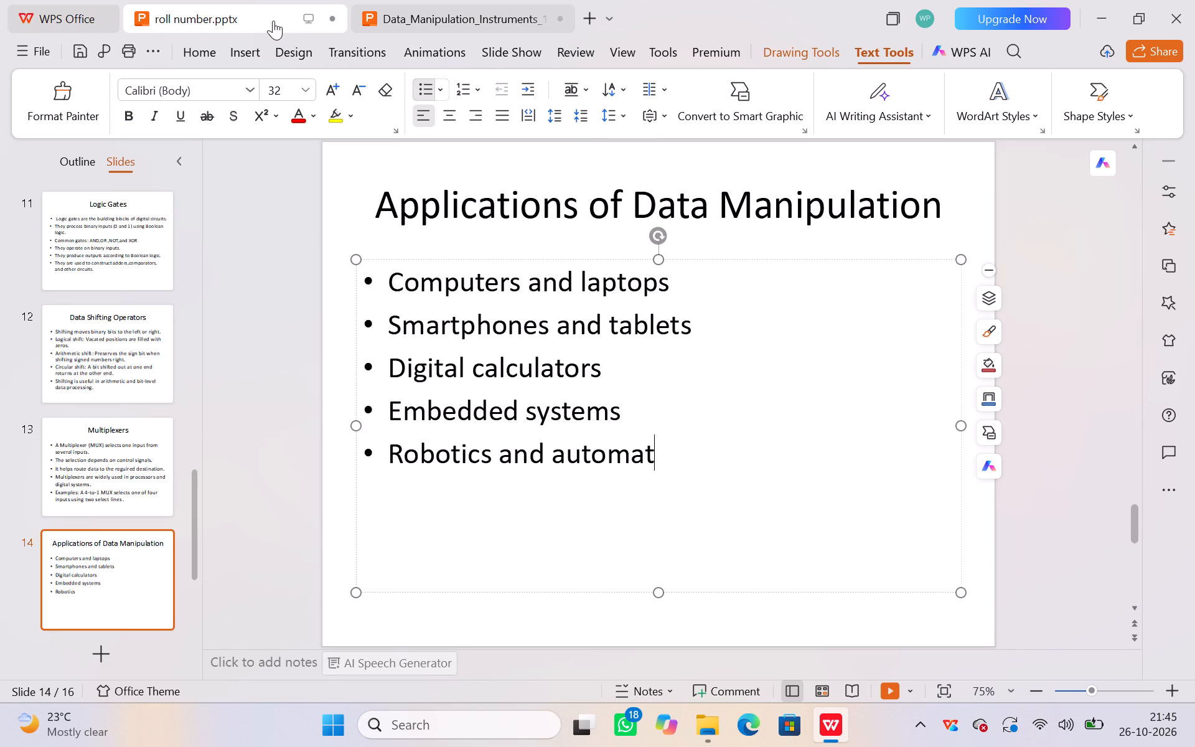
{"action": "type", "text": "ion"}
{"action": "key", "text": "Return"}
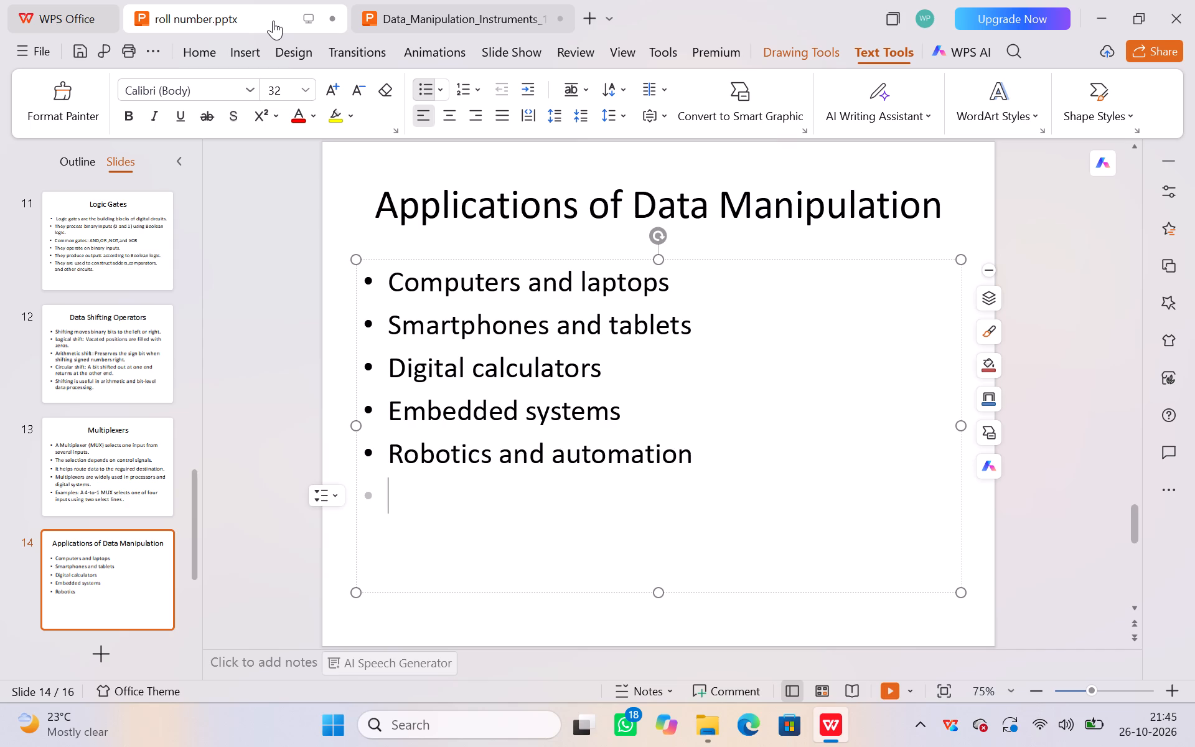
Enter "Digital communication" as the sixth bullet of slide 14 and start a new bullet below it.
{"action": "key", "text": "d"}
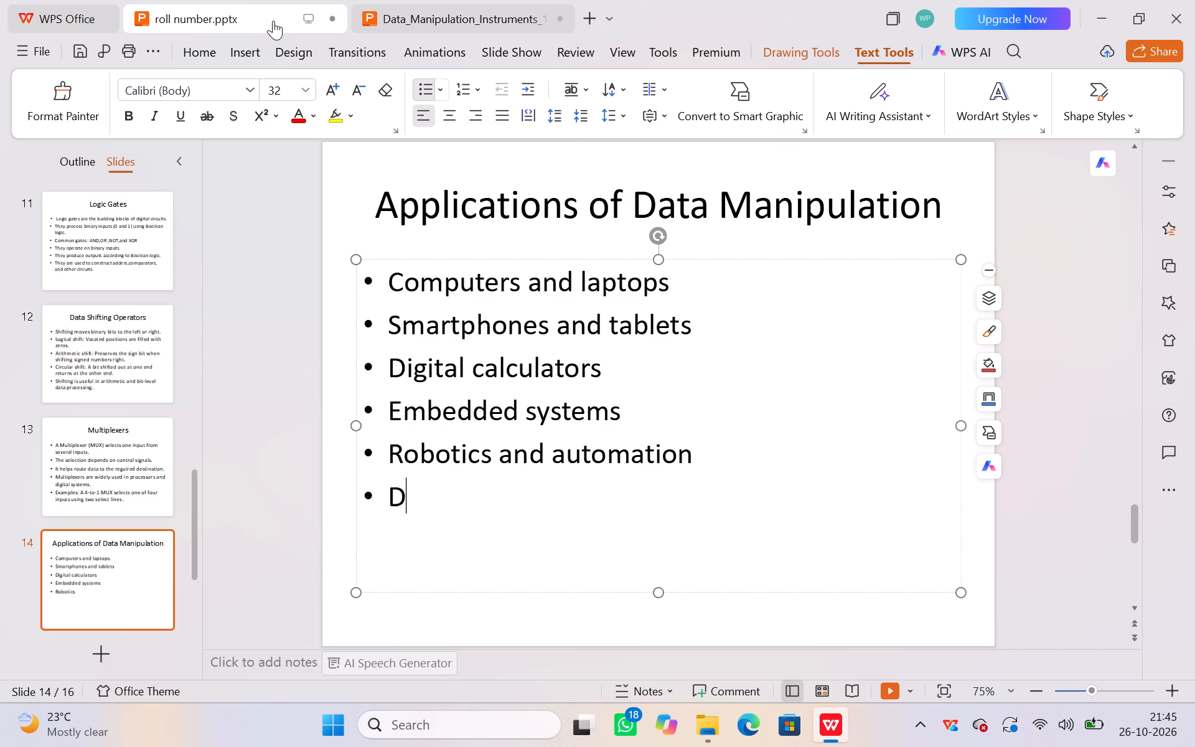
{"action": "type", "text": "id"}
{"action": "key", "text": "BackSpace"}
{"action": "key", "text": "f"}
{"action": "key", "text": "BackSpace"}
{"action": "key", "text": "d"}
{"action": "key", "text": "BackSpace"}
{"action": "type", "text": "git"}
{"action": "type", "text": "al communicato"}
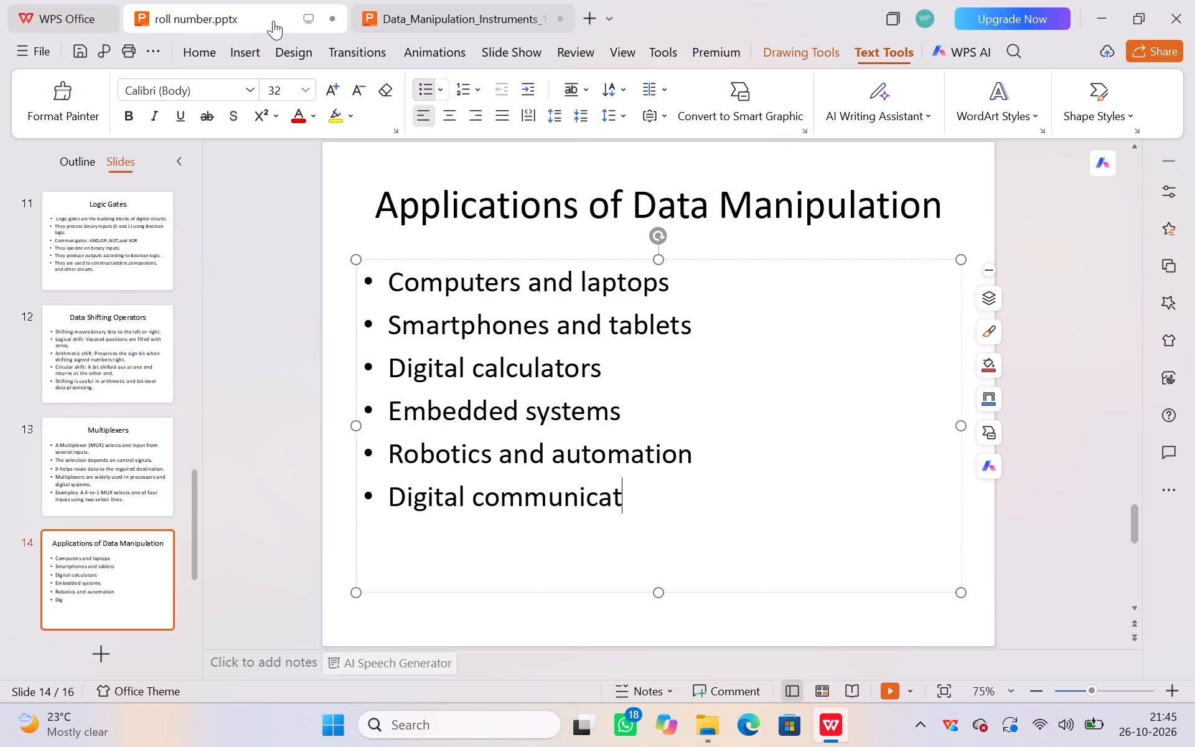
{"action": "key", "text": "n"}
{"action": "key", "text": "BackSpace"}
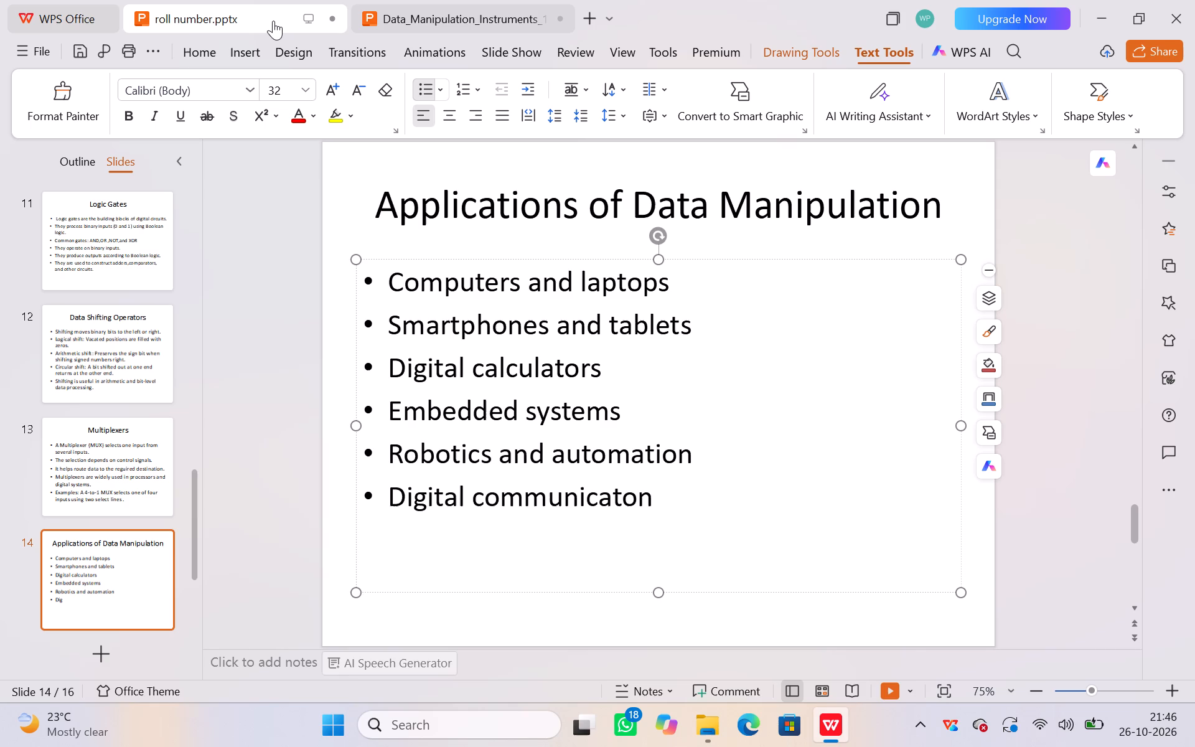
{"action": "type", "text": "ion"}
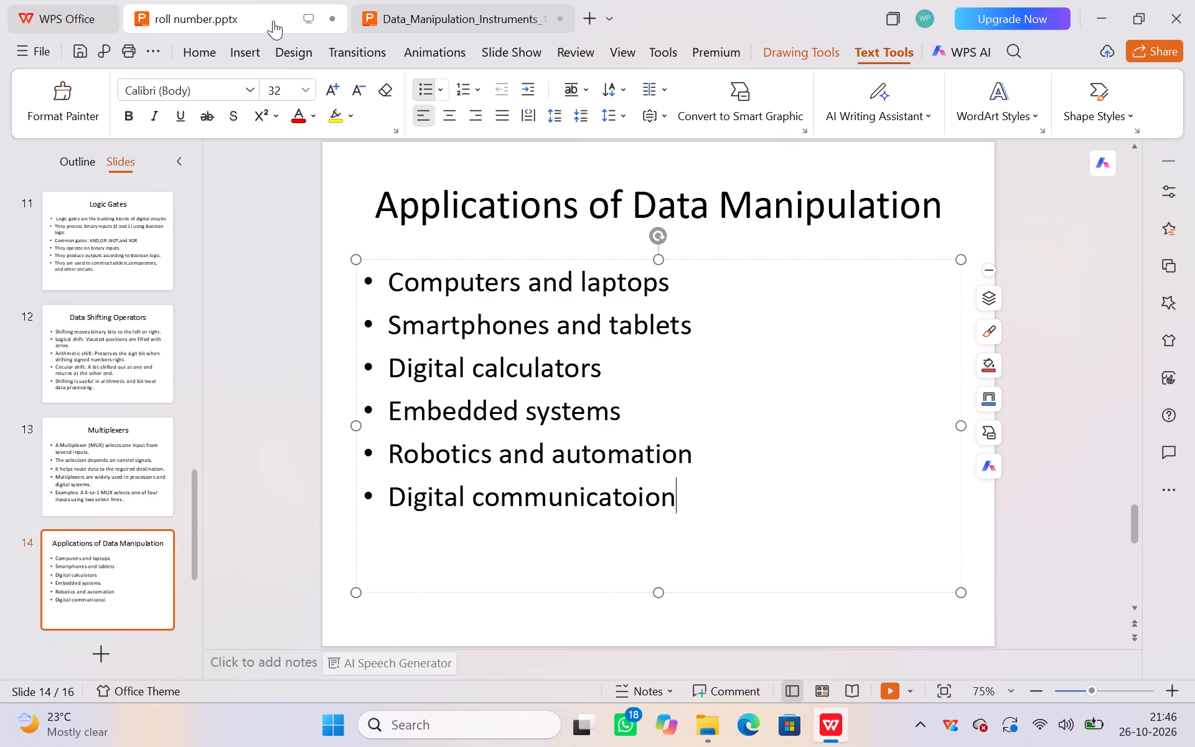
{"action": "key", "text": "BackSpace"}
{"action": "key", "text": "BackSpace"}
{"action": "key", "text": "BackSpace"}
{"action": "key", "text": "BackSpace"}
{"action": "type", "text": "ion"}
{"action": "key", "text": "Return"}
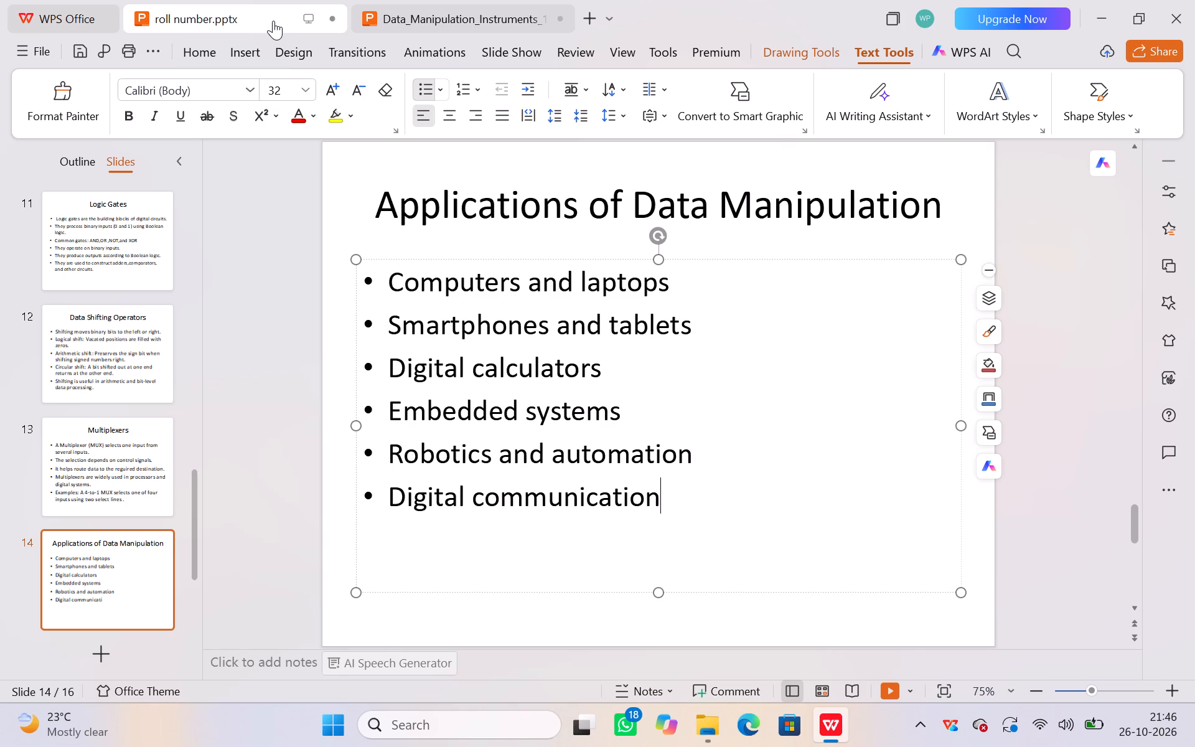
Check the sixth bullet against the reference slide and add "systems" after "Digital communication".
{"action": "left_click", "coordinate": [502, 0]}
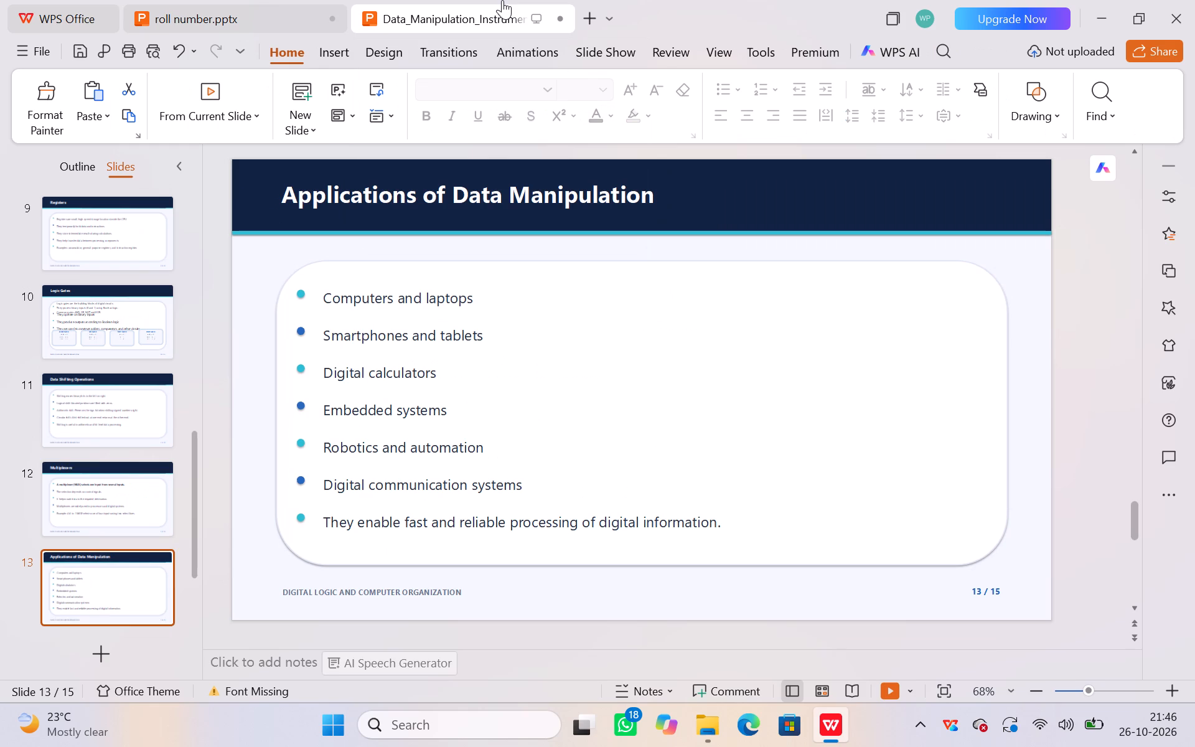
{"action": "left_click", "coordinate": [249, 6]}
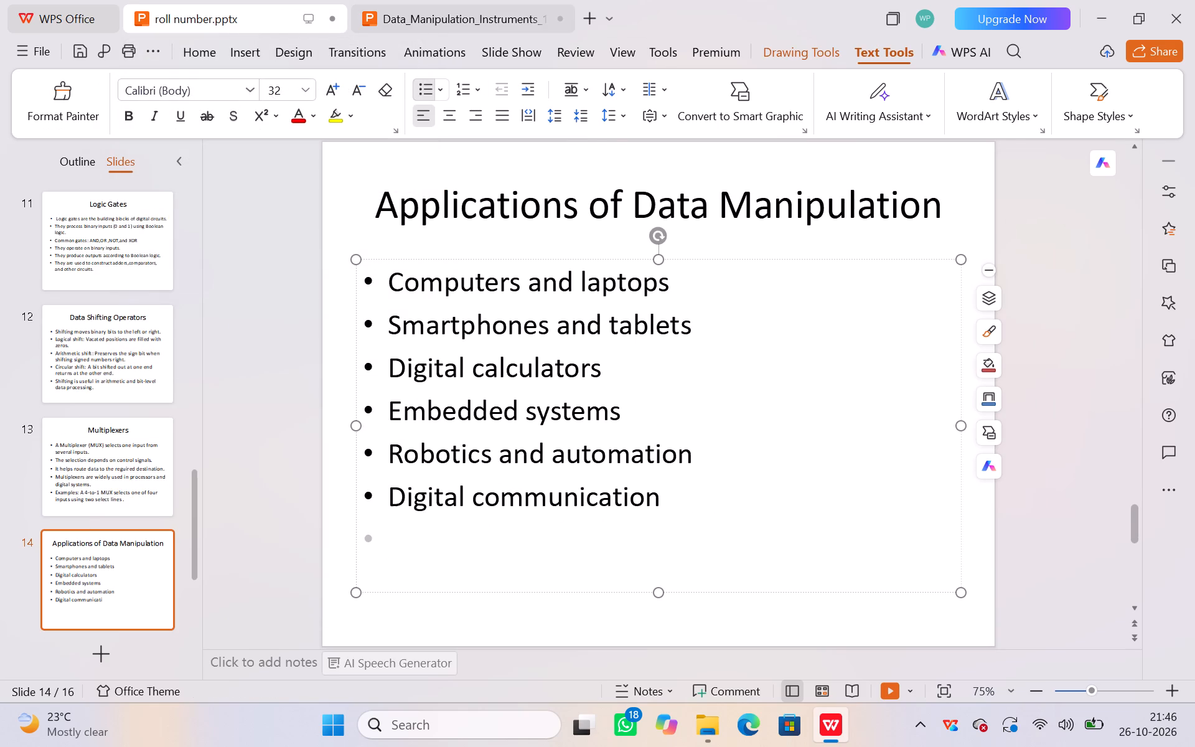
{"action": "left_click", "coordinate": [685, 507]}
{"action": "key", "text": "space"}
{"action": "type", "text": "systems"}
{"action": "key", "text": "Return"}
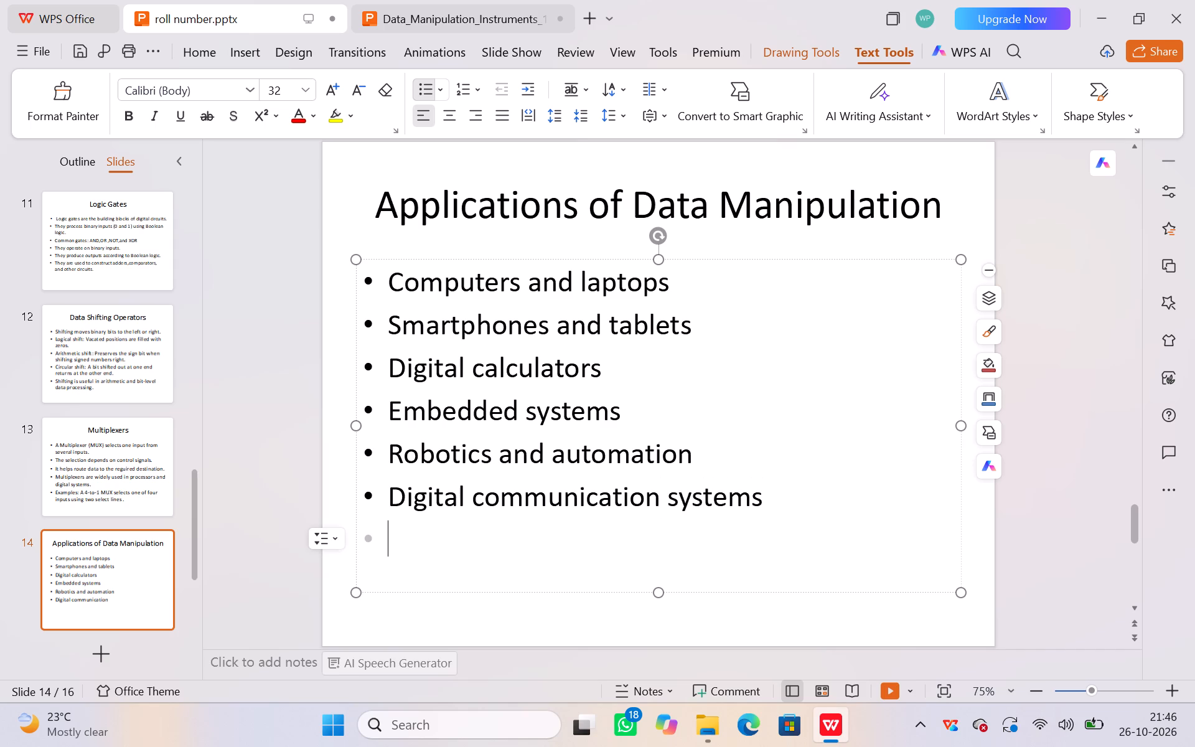
Begin the seventh bullet of slide 14 with "They enable reliable and".
{"action": "key", "text": "t"}
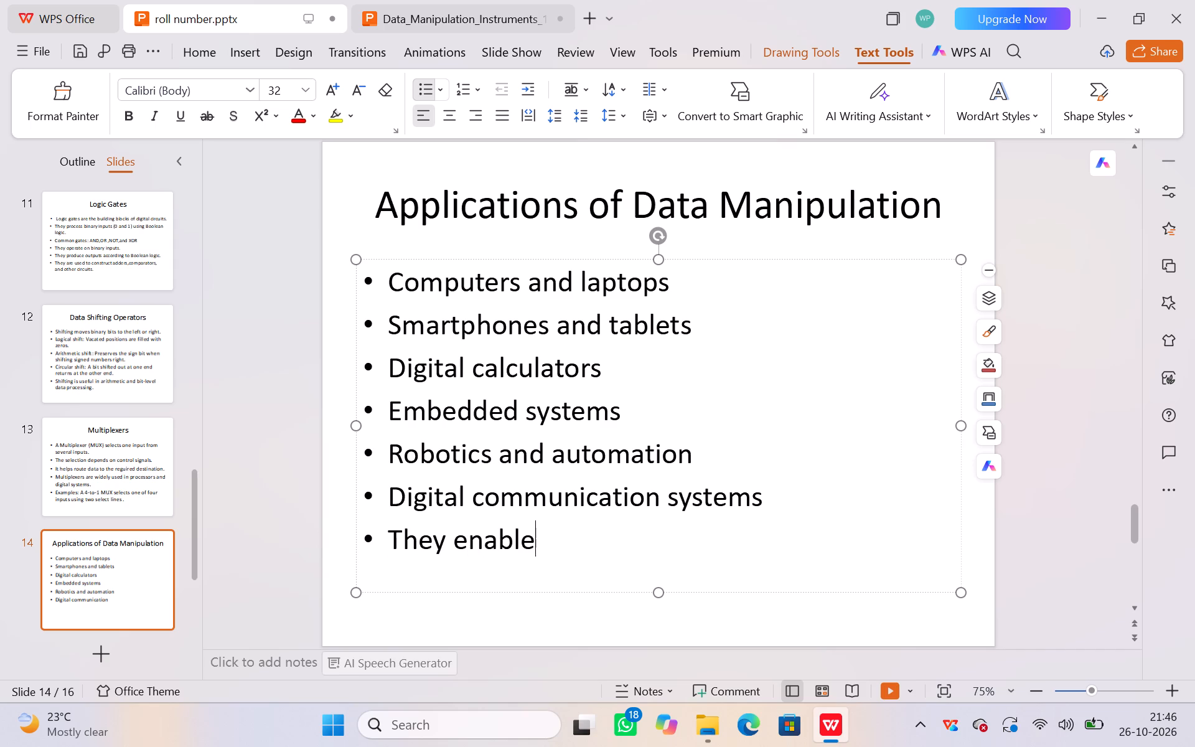
{"action": "type", "text": "reliable"}
{"action": "key", "text": "space"}
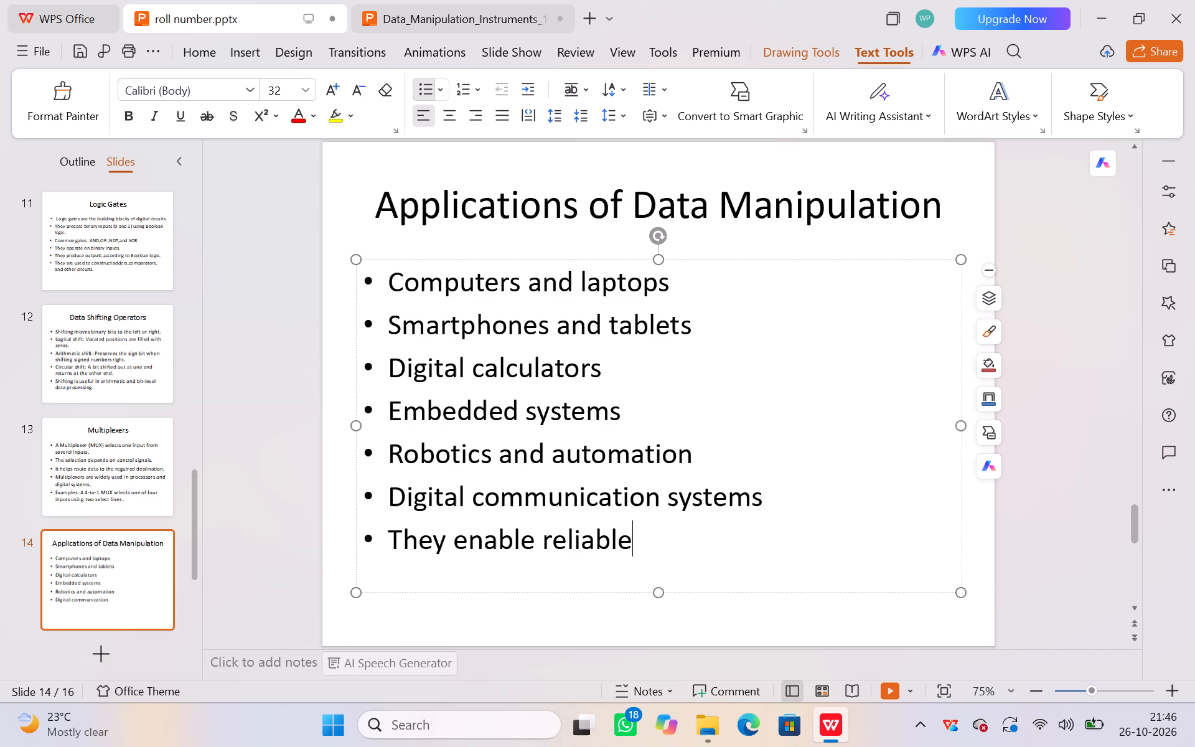
{"action": "type", "text": "and"}
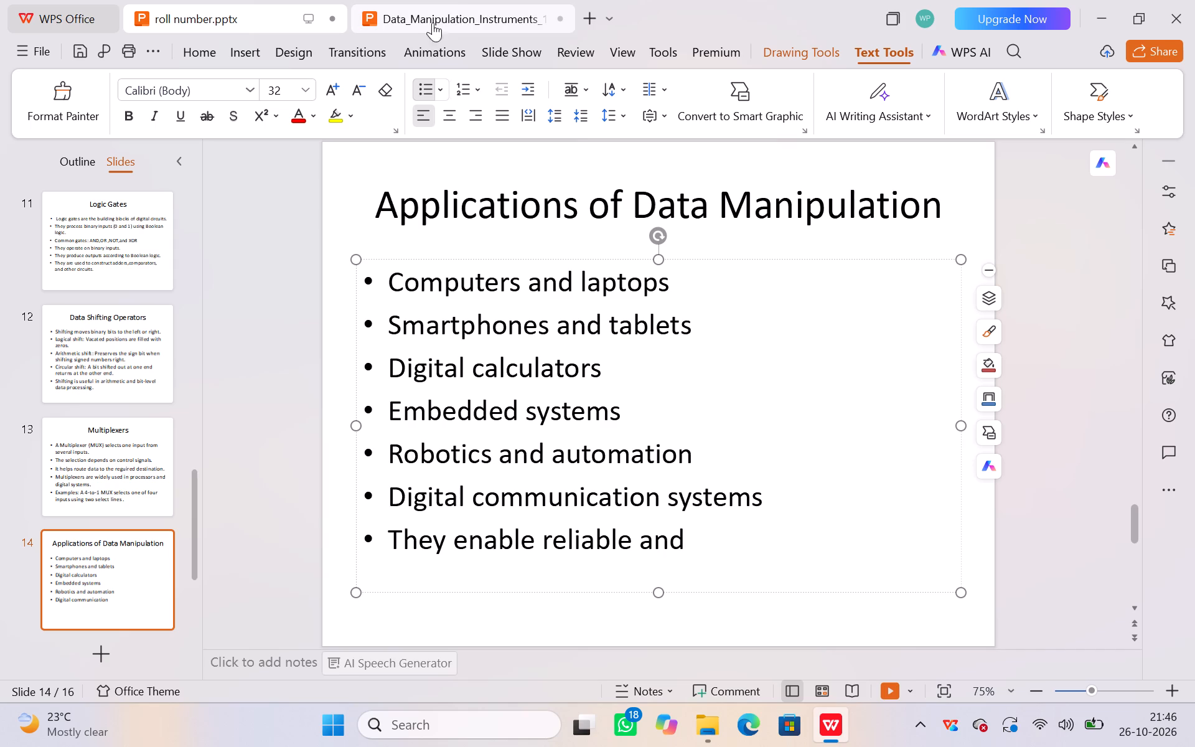
Compare the seventh bullet with the reference slide and correct its wording to "They enable fast and reliable".
{"action": "left_click", "coordinate": [456, 14]}
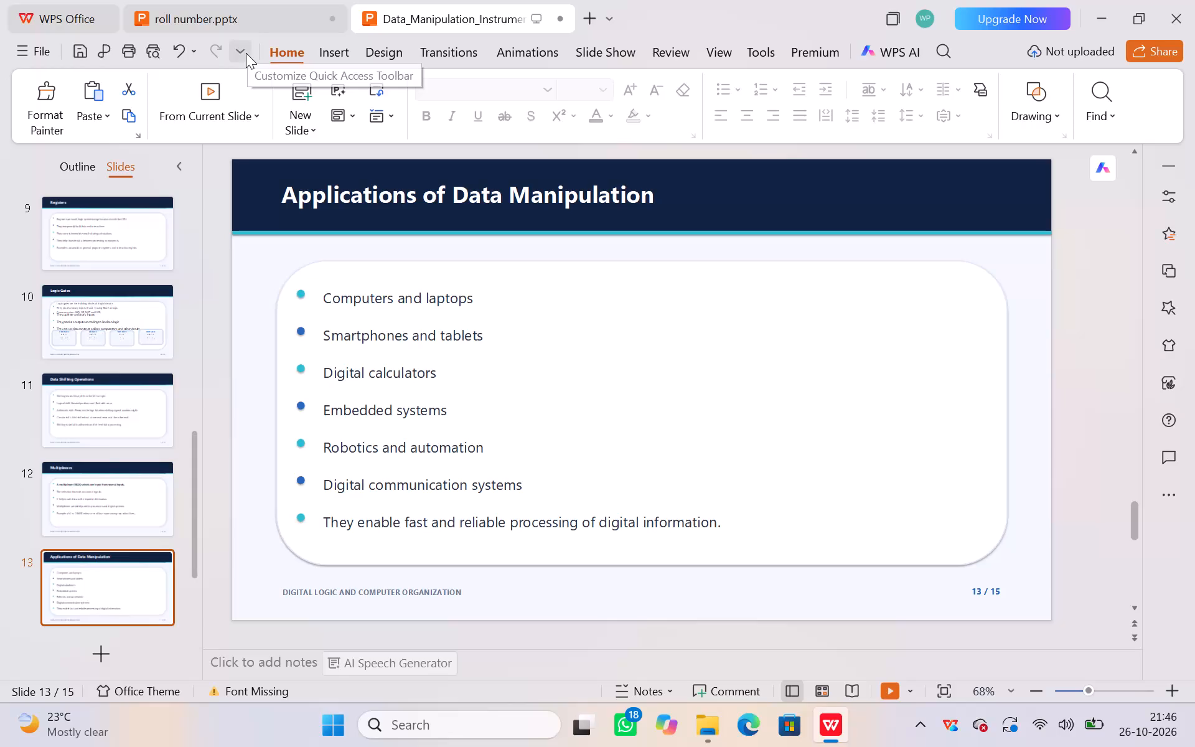
{"action": "left_click", "coordinate": [240, 21]}
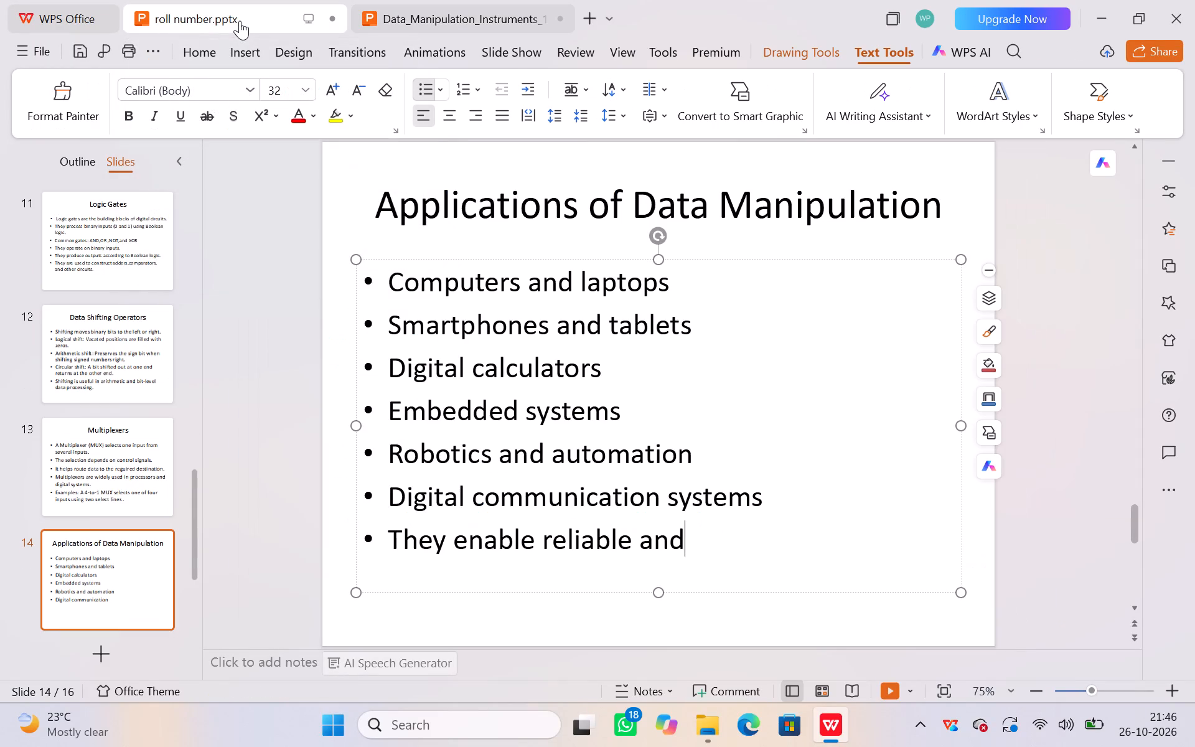
{"action": "left_click", "coordinate": [533, 543]}
{"action": "key", "text": "space"}
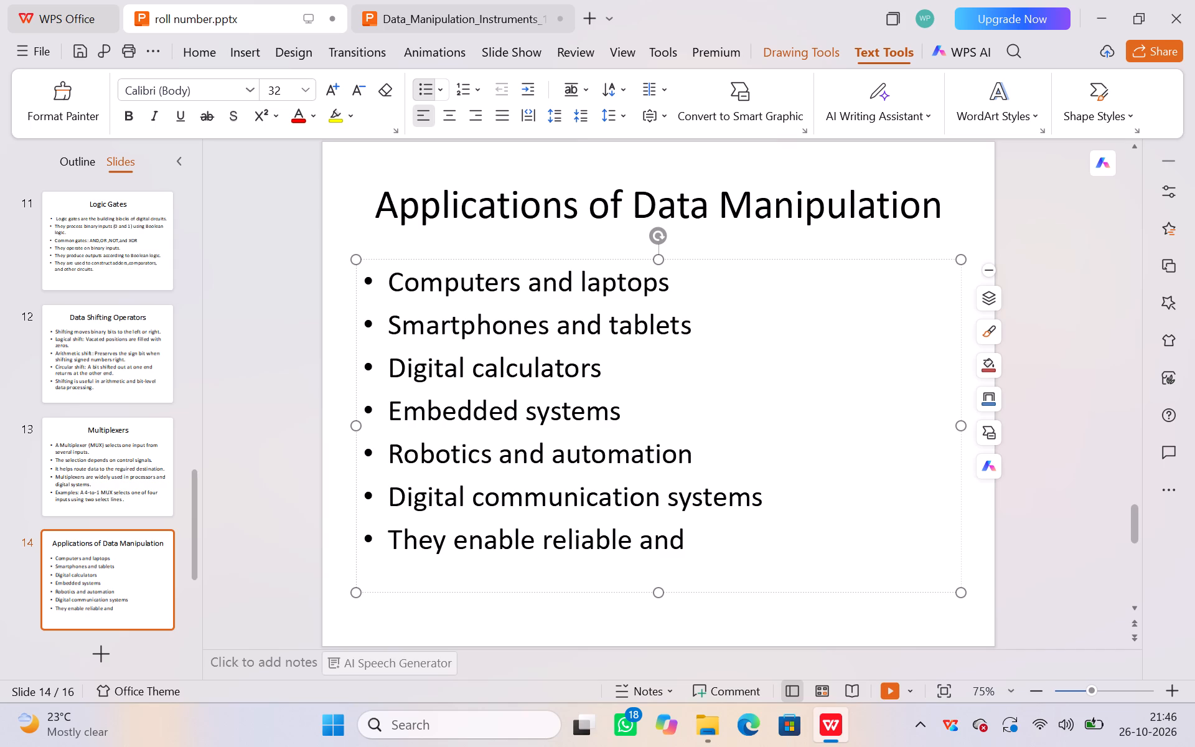
{"action": "type", "text": "fast"}
{"action": "key", "text": "space"}
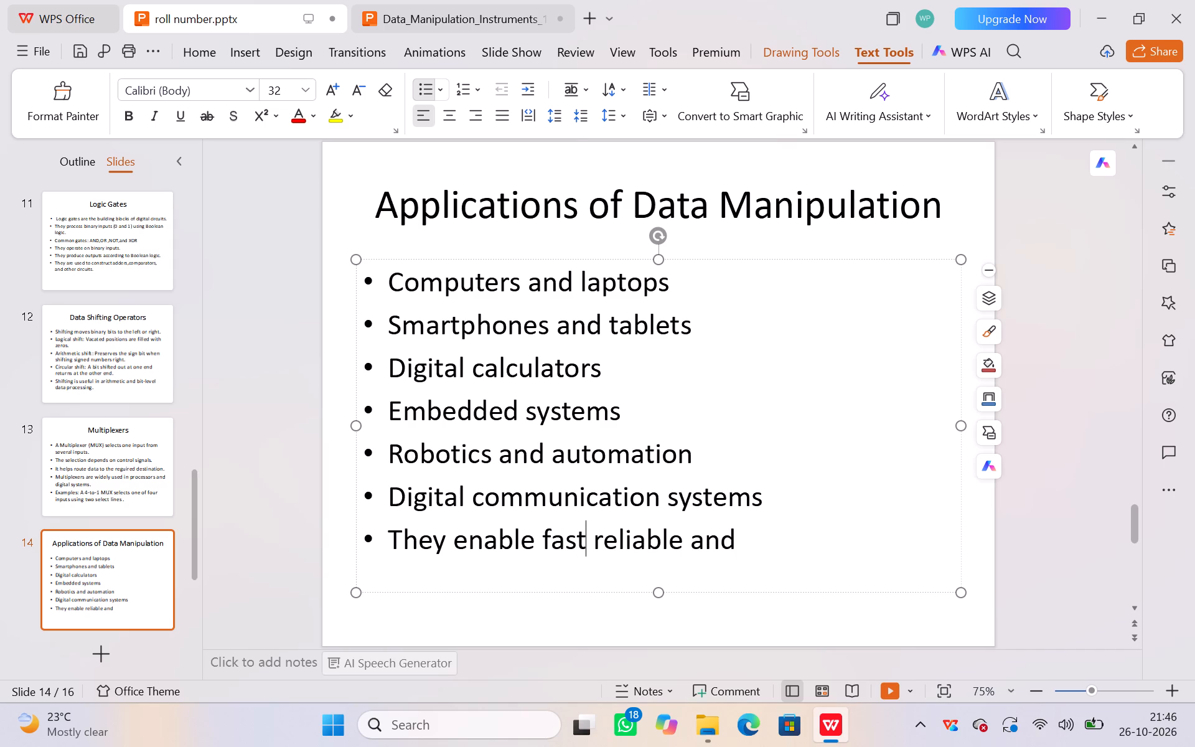
{"action": "type", "text": "and"}
{"action": "key", "text": "space"}
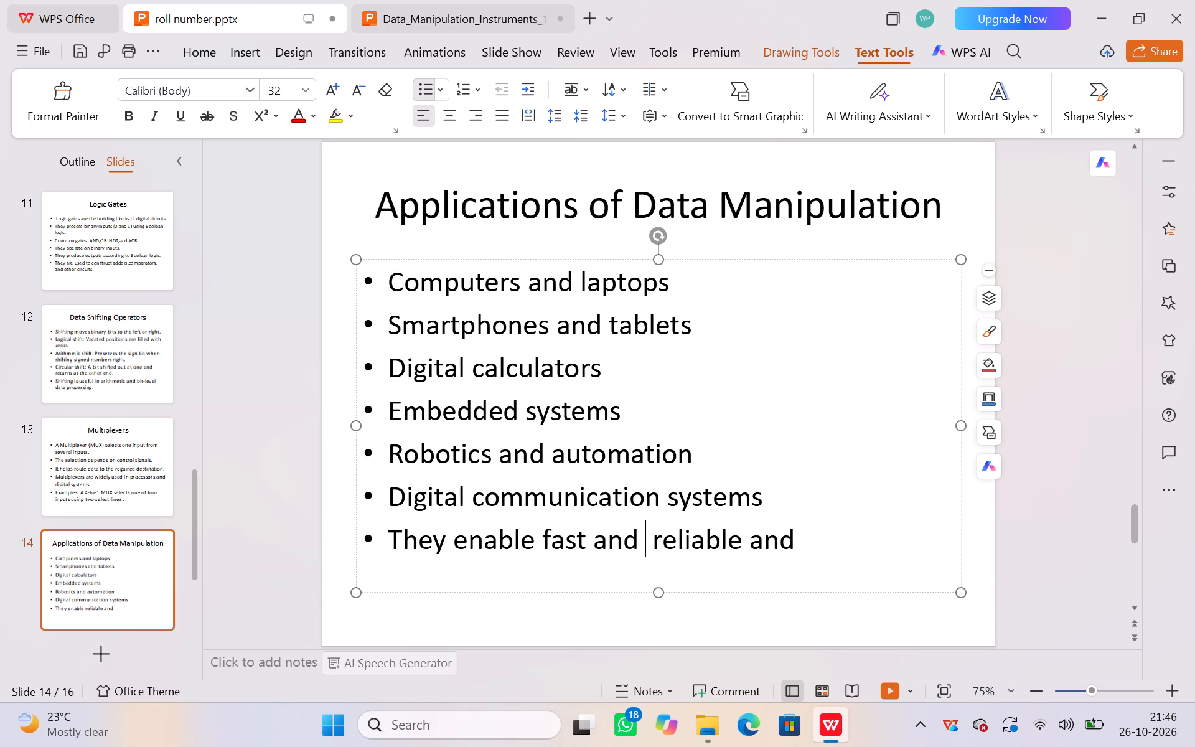
{"action": "key", "text": "BackSpace"}
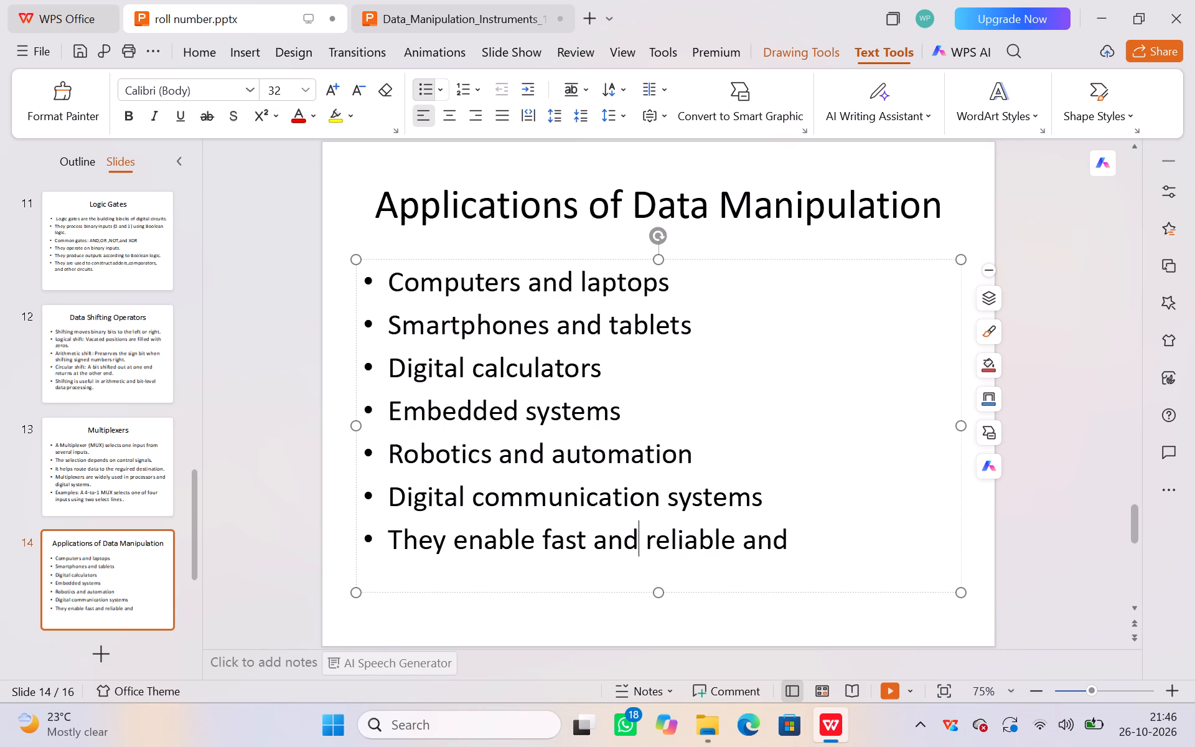
{"action": "key", "text": "BackSpace"}
{"action": "type", "text": "d"}
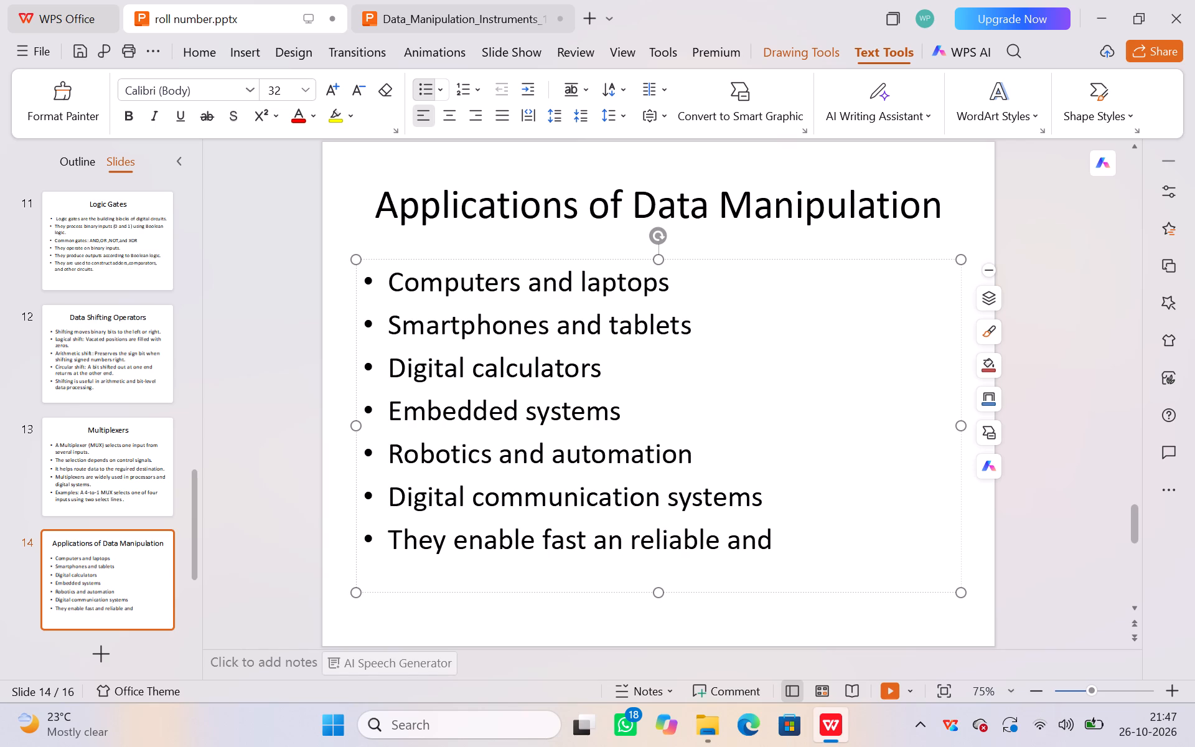
{"action": "key", "text": "space"}
{"action": "key", "text": "BackSpace"}
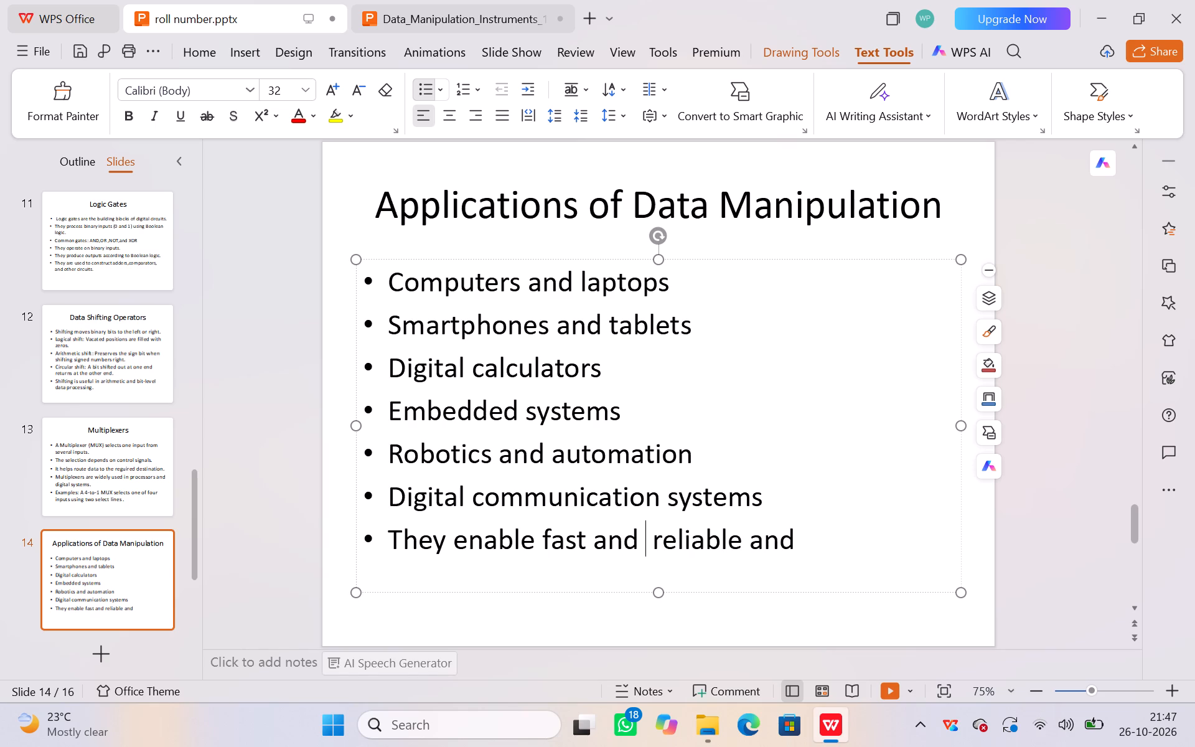
{"action": "left_click", "coordinate": [798, 542]}
{"action": "key", "text": "BackSpace"}
{"action": "key", "text": "BackSpace"}
{"action": "key", "text": "BackSpace"}
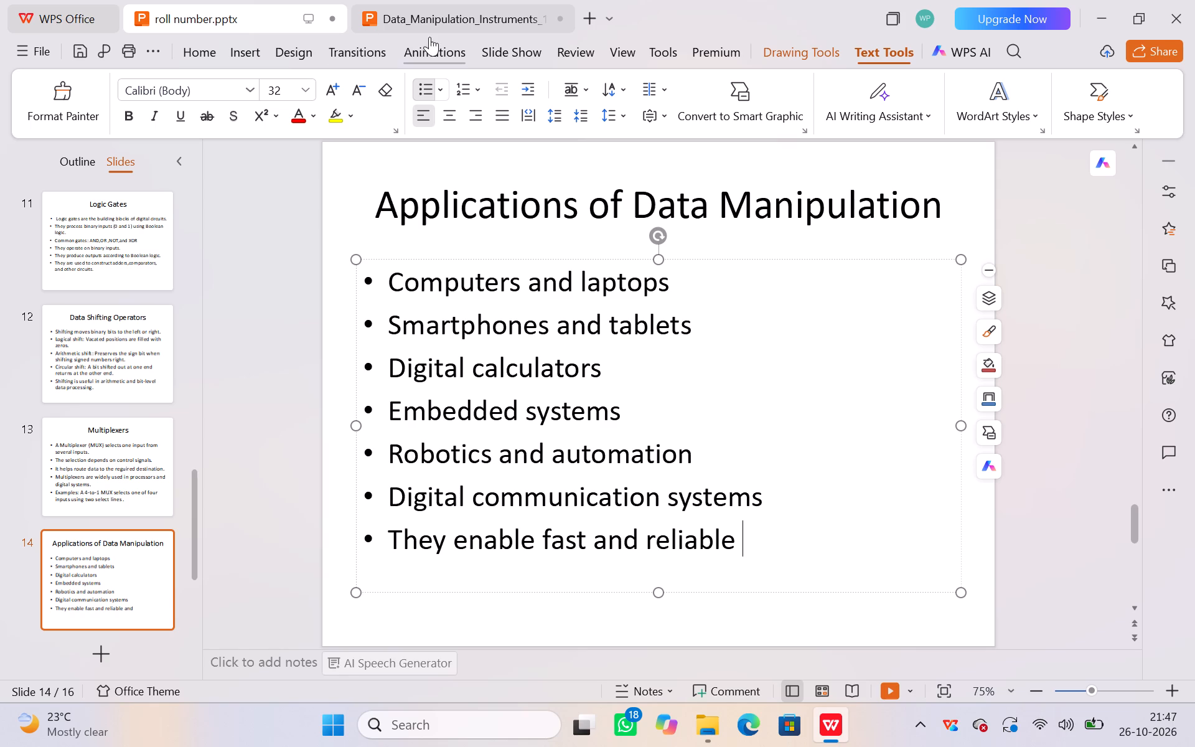
Complete the seventh bullet with "processing of digital information", checking the wording against the reference slide.
{"action": "left_click", "coordinate": [446, 18]}
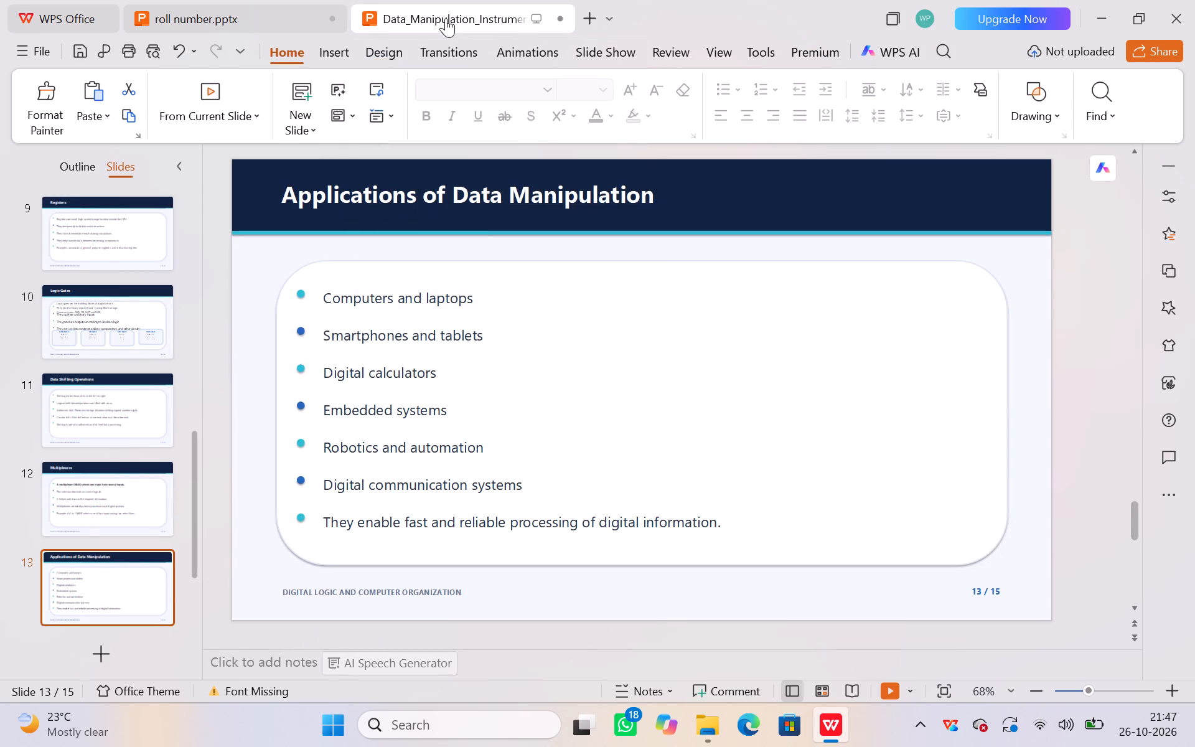
{"action": "left_click", "coordinate": [312, 26]}
{"action": "type", "text": "process"}
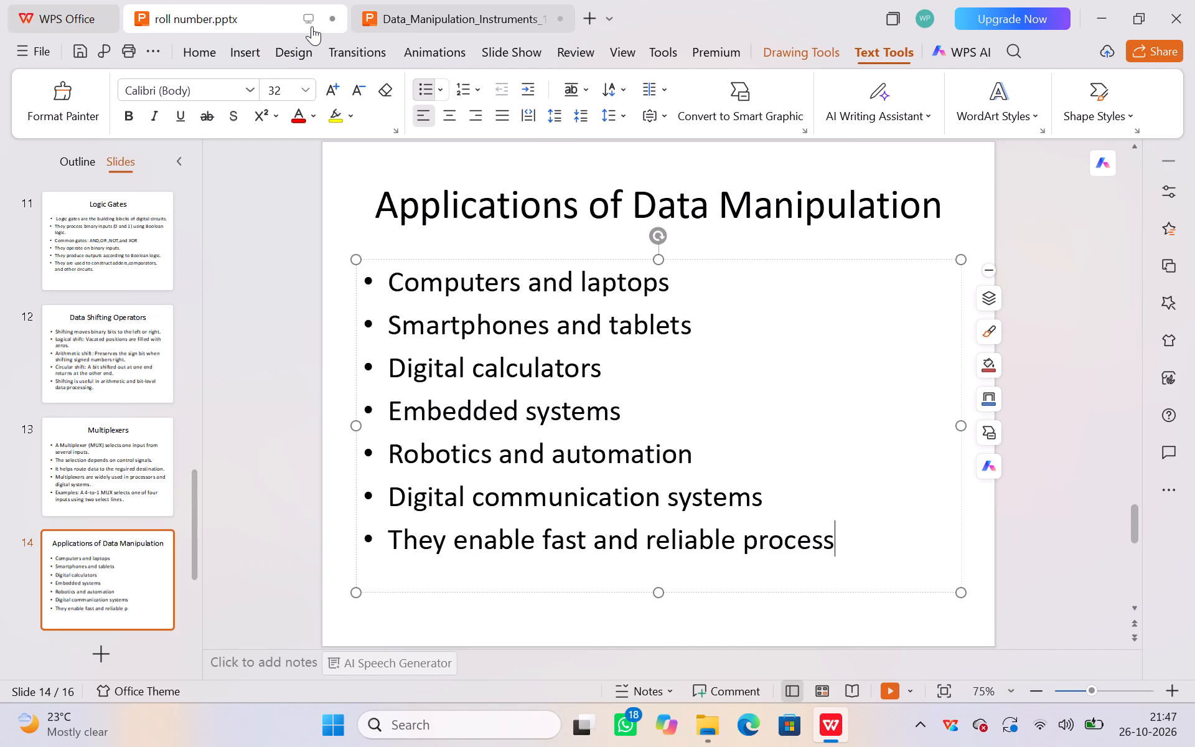
{"action": "type", "text": "in"}
{"action": "type", "text": "g of digital informa"}
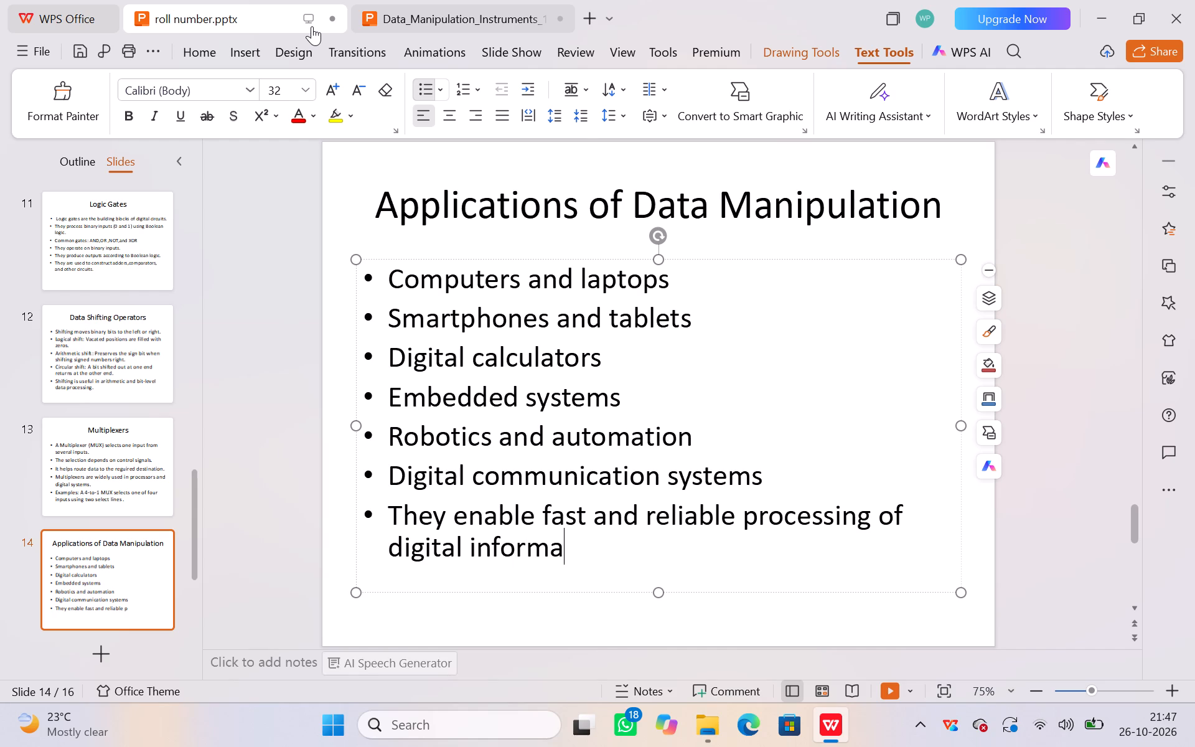
{"action": "type", "text": "tion"}
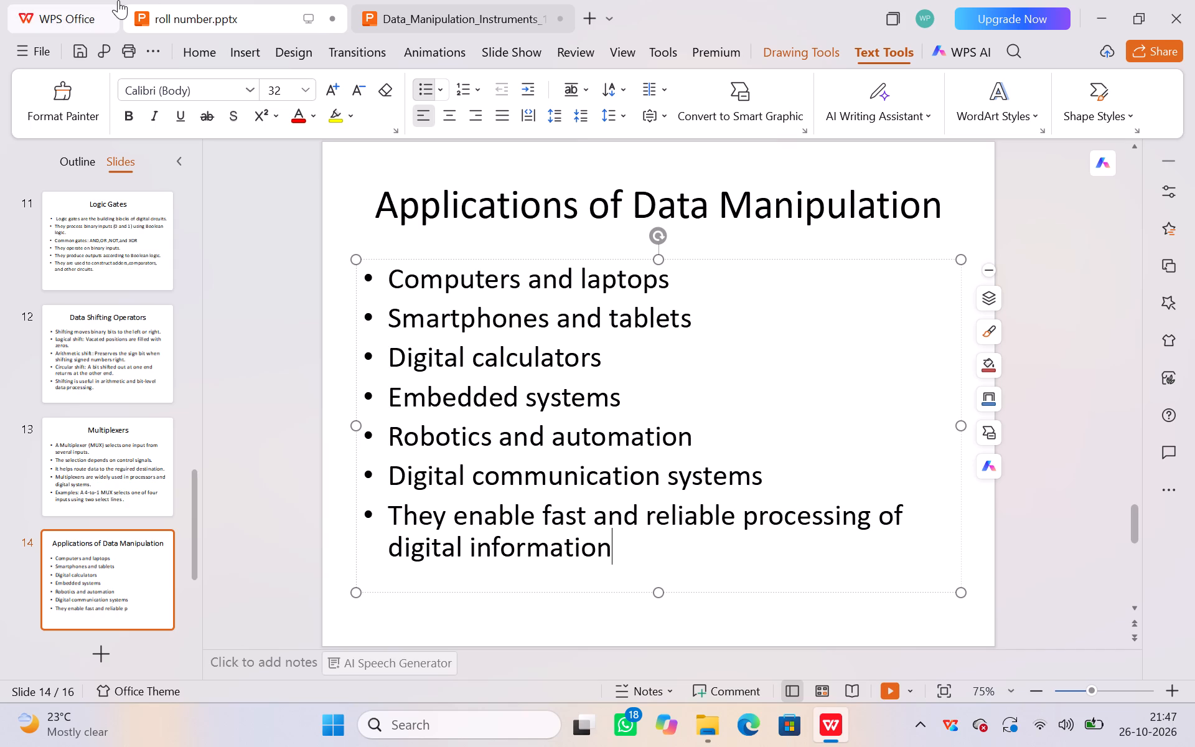
{"action": "left_click", "coordinate": [400, 19]}
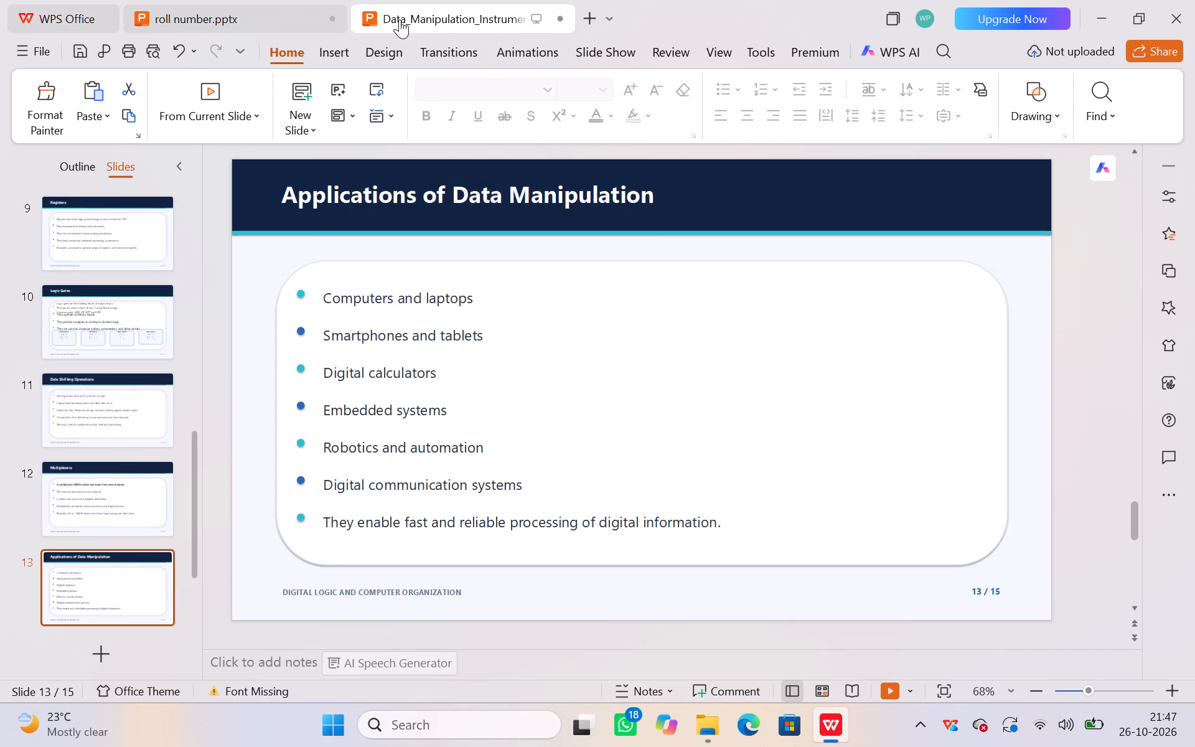
{"action": "left_click", "coordinate": [266, 20]}
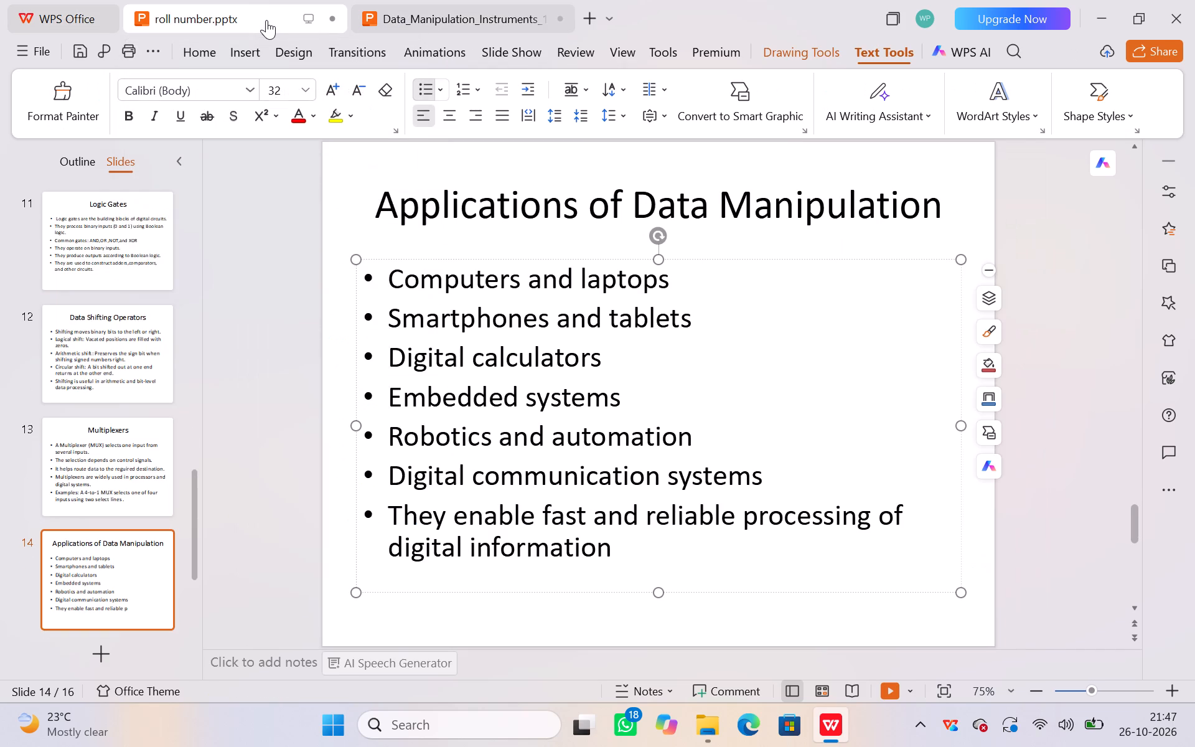
End the seventh bullet of slide 14 with a period.
{"action": "key", "text": "period"}
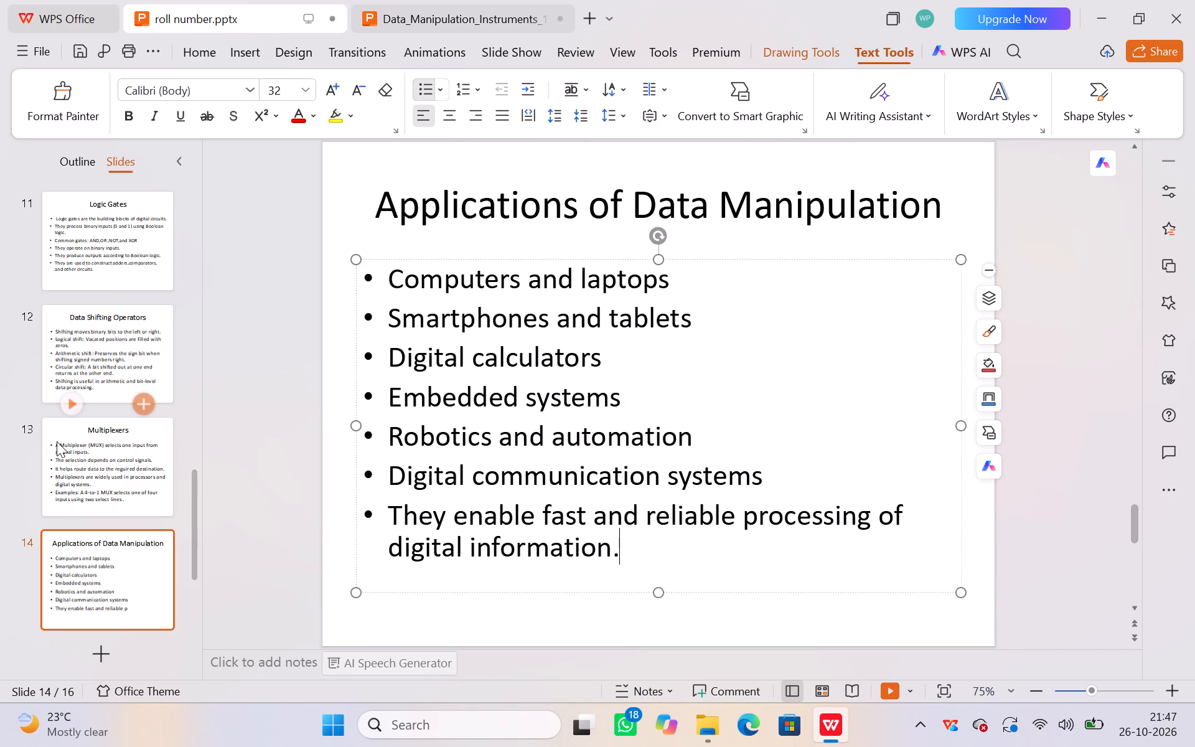
Look at slide 15, References, in roll number.pptx and compare it with slide 14, Advantages and Limitations, in the reference deck.
{"action": "scroll", "coordinate": [77, 492], "scroll_direction": "down", "scroll_amount": 2}
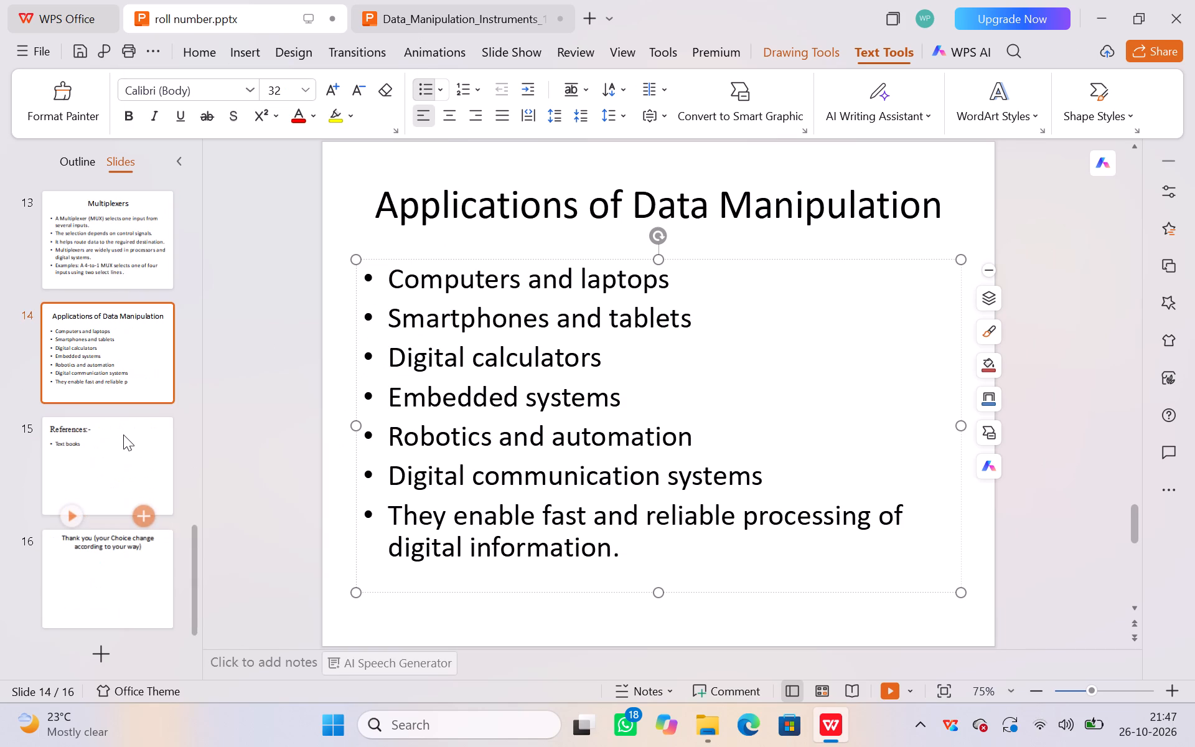
{"action": "left_click", "coordinate": [123, 435]}
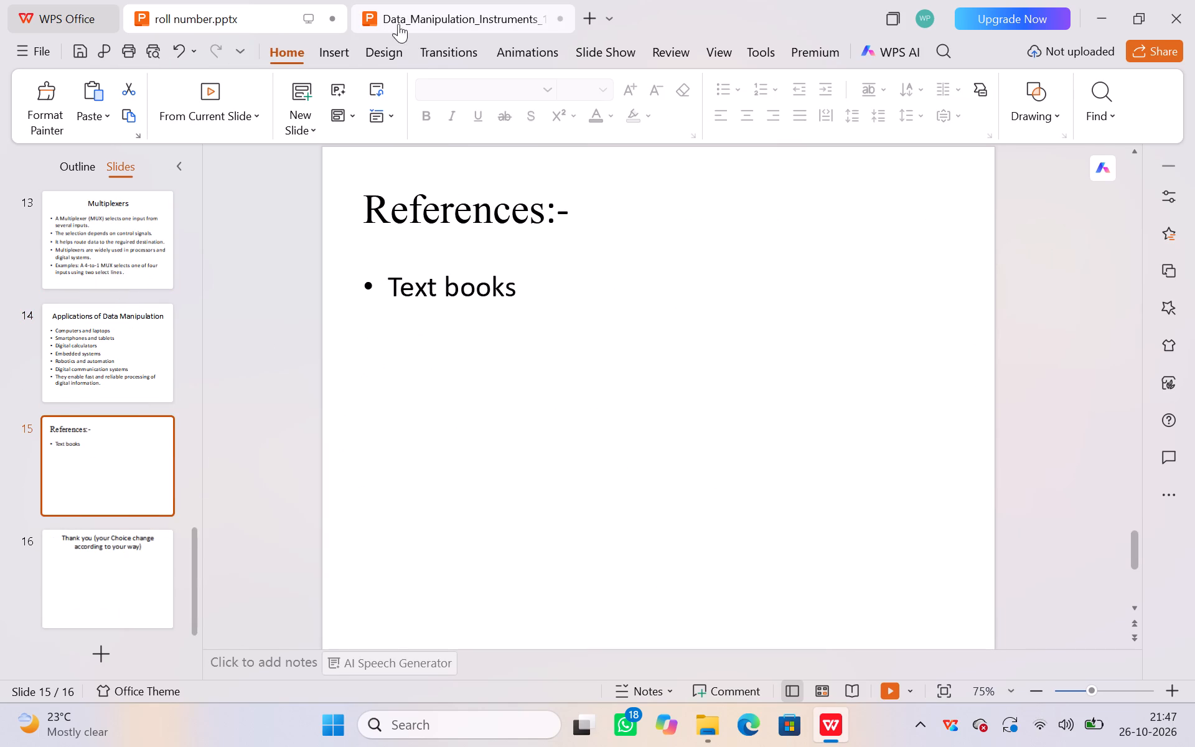
{"action": "left_click", "coordinate": [417, 20]}
{"action": "scroll", "coordinate": [454, 359], "scroll_direction": "down", "scroll_amount": 1}
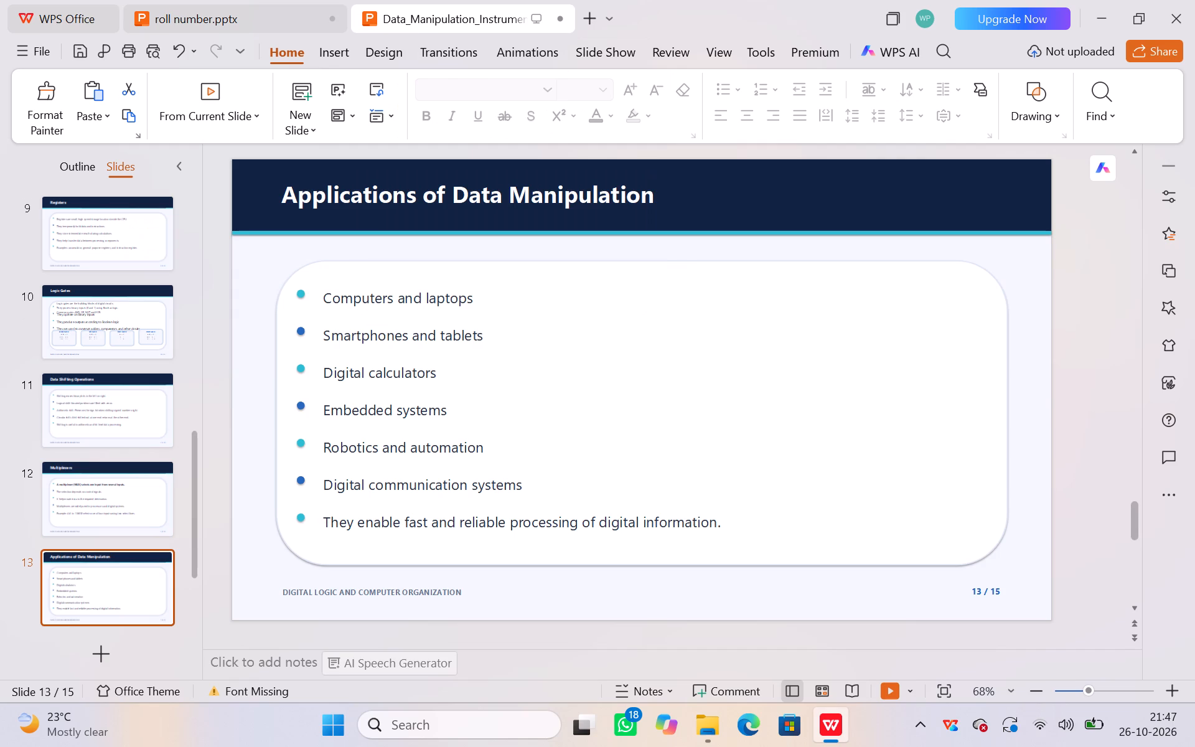
{"action": "scroll", "coordinate": [454, 359], "scroll_direction": "down", "scroll_amount": 1}
{"action": "left_click", "coordinate": [123, 492]}
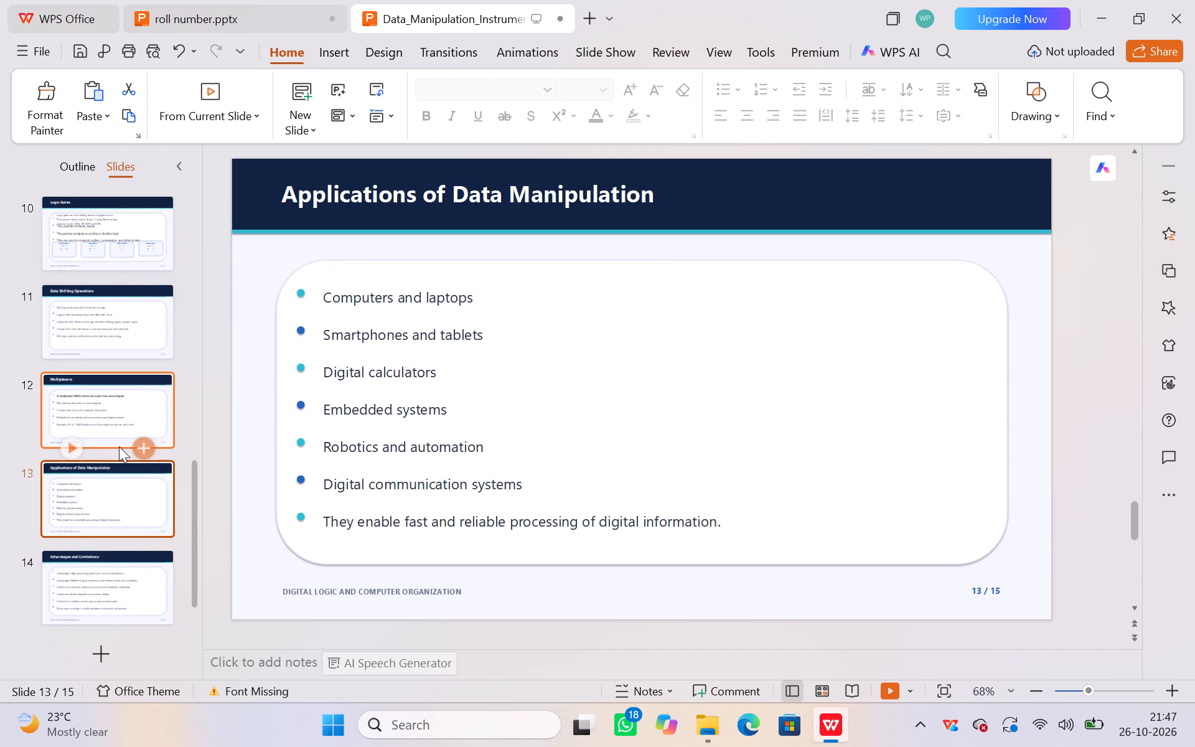
{"action": "left_click", "coordinate": [84, 517]}
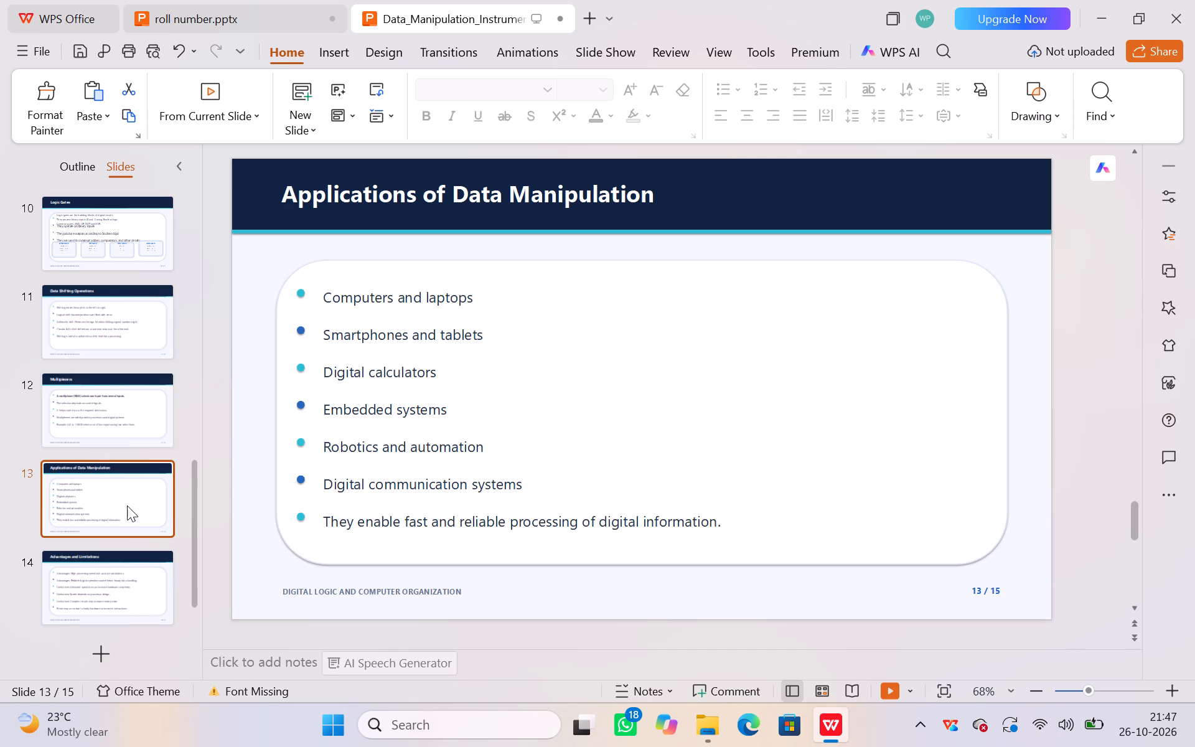
{"action": "left_click", "coordinate": [136, 470]}
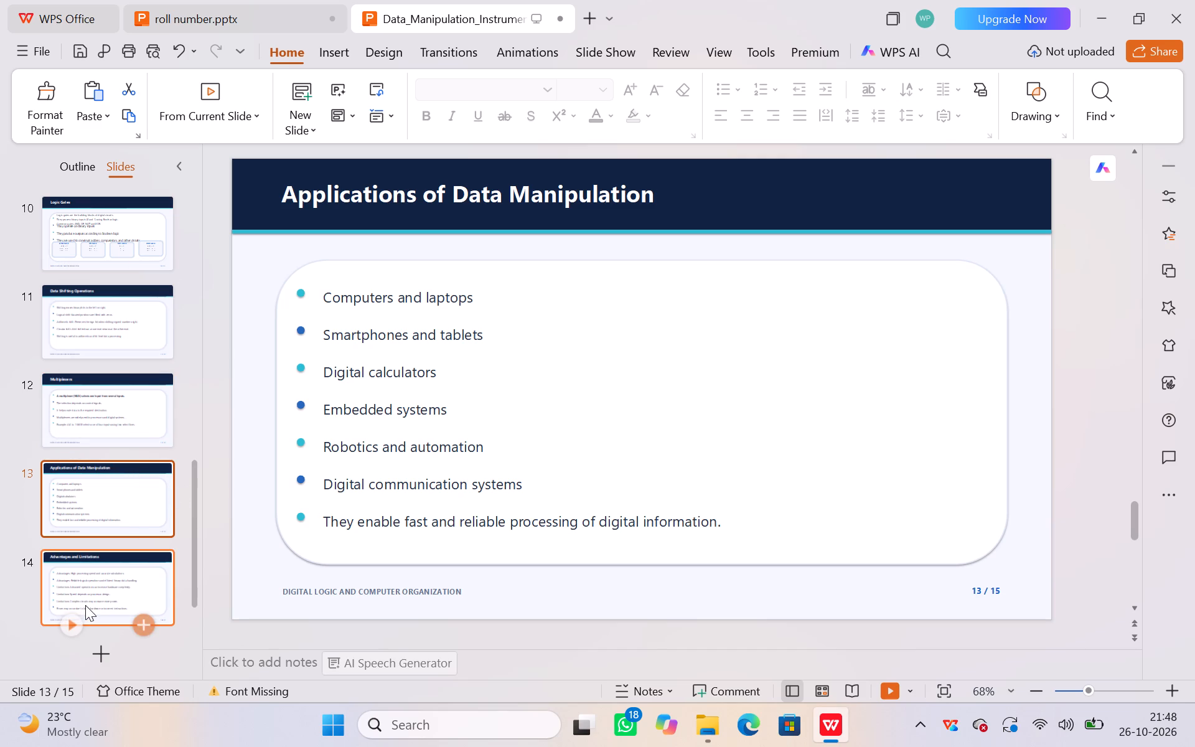
{"action": "left_click", "coordinate": [85, 605]}
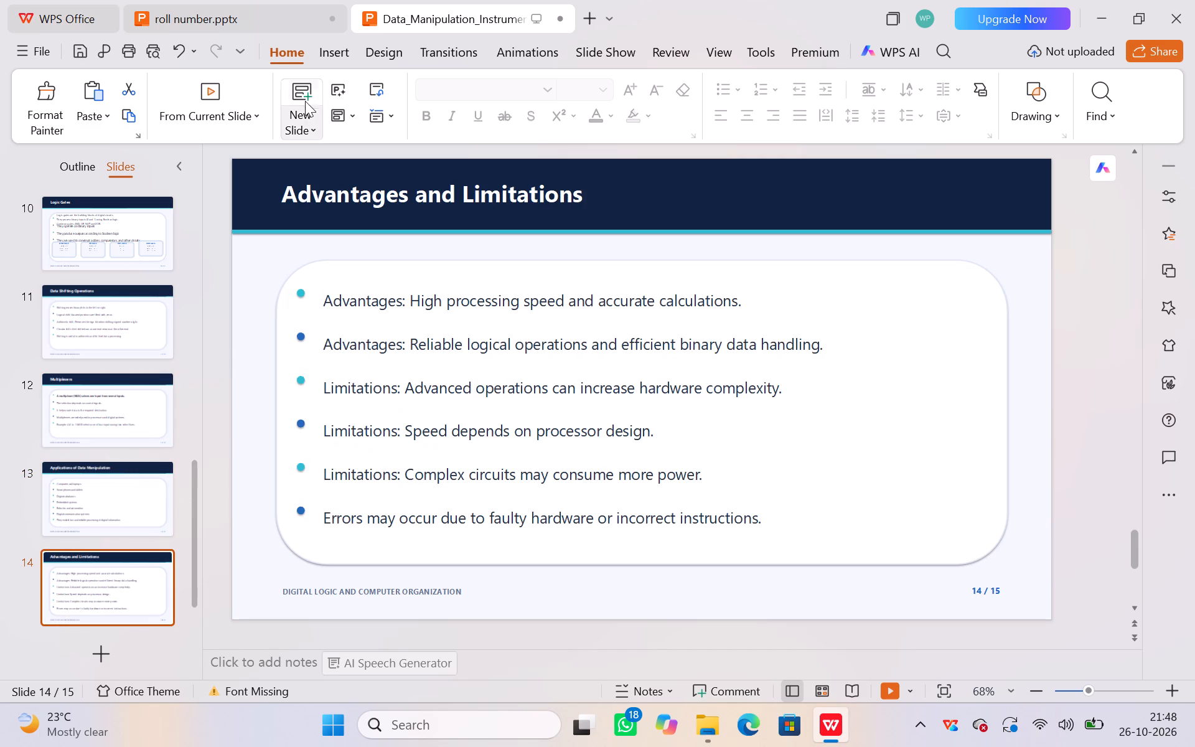
{"action": "left_click", "coordinate": [266, 1]}
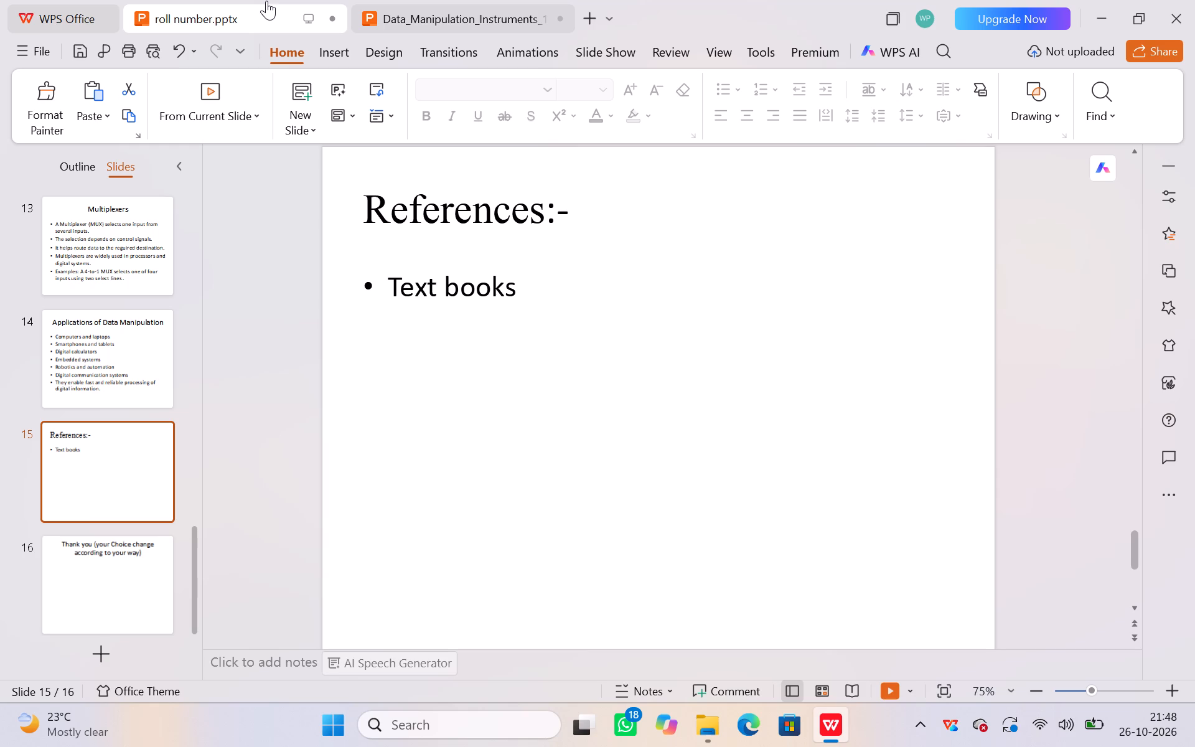
Review the last slides of the reference deck, from Applications of Data Manipulation to Conclusion, for content still to copy.
{"action": "left_click", "coordinate": [401, 2]}
{"action": "scroll", "coordinate": [479, 261], "scroll_direction": "down", "scroll_amount": 2}
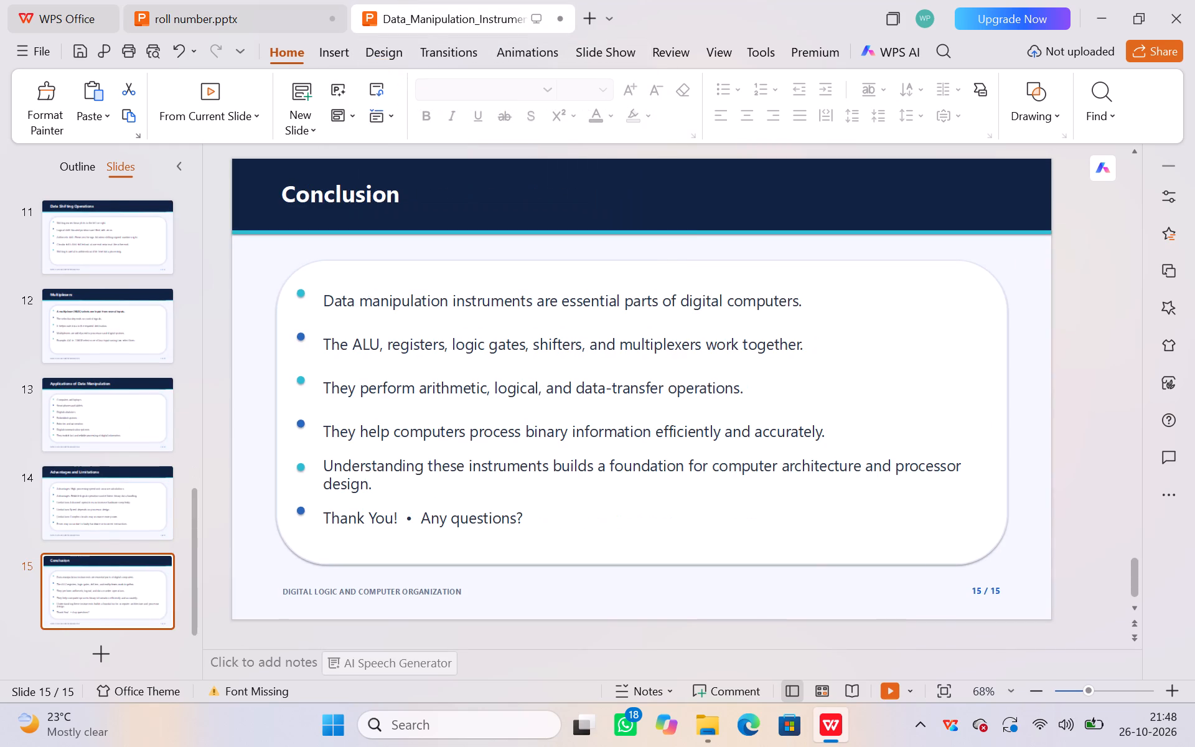
{"action": "scroll", "coordinate": [479, 261], "scroll_direction": "down", "scroll_amount": 1}
{"action": "scroll", "coordinate": [479, 261], "scroll_direction": "up", "scroll_amount": 2}
{"action": "scroll", "coordinate": [479, 261], "scroll_direction": "down", "scroll_amount": 7}
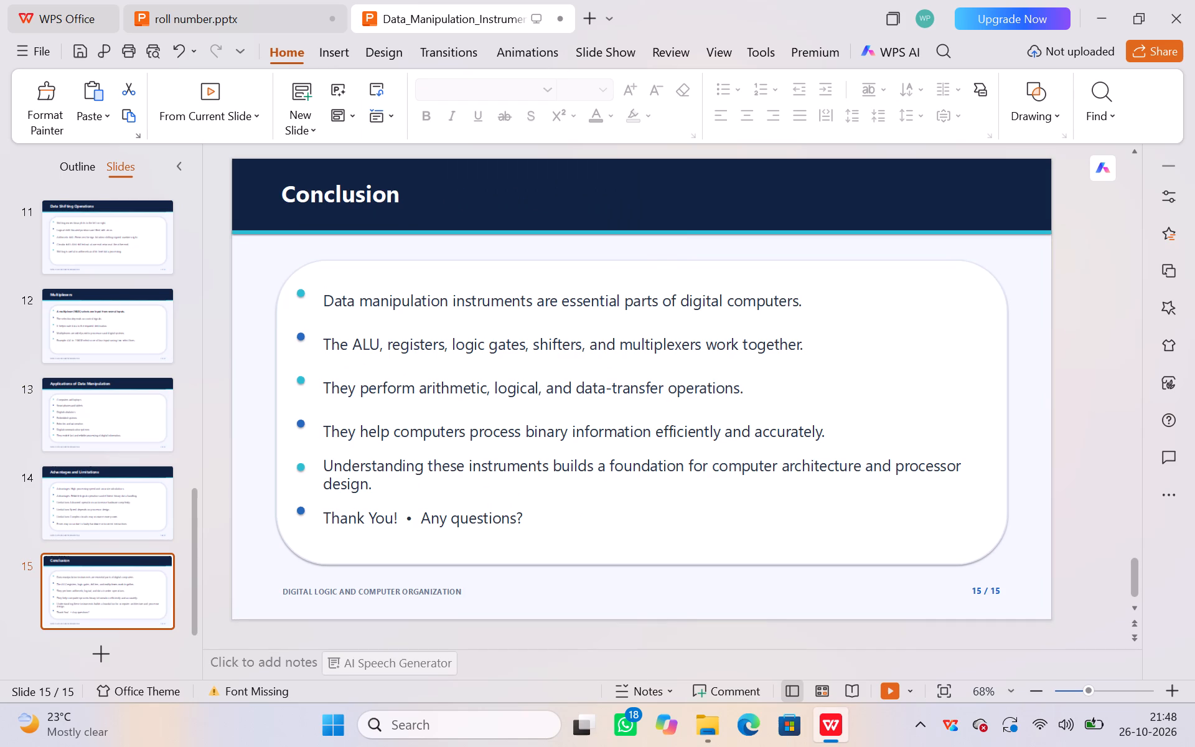
{"action": "scroll", "coordinate": [436, 332], "scroll_direction": "up", "scroll_amount": 1}
{"action": "scroll", "coordinate": [436, 332], "scroll_direction": "down", "scroll_amount": 3}
{"action": "scroll", "coordinate": [436, 332], "scroll_direction": "up", "scroll_amount": 1}
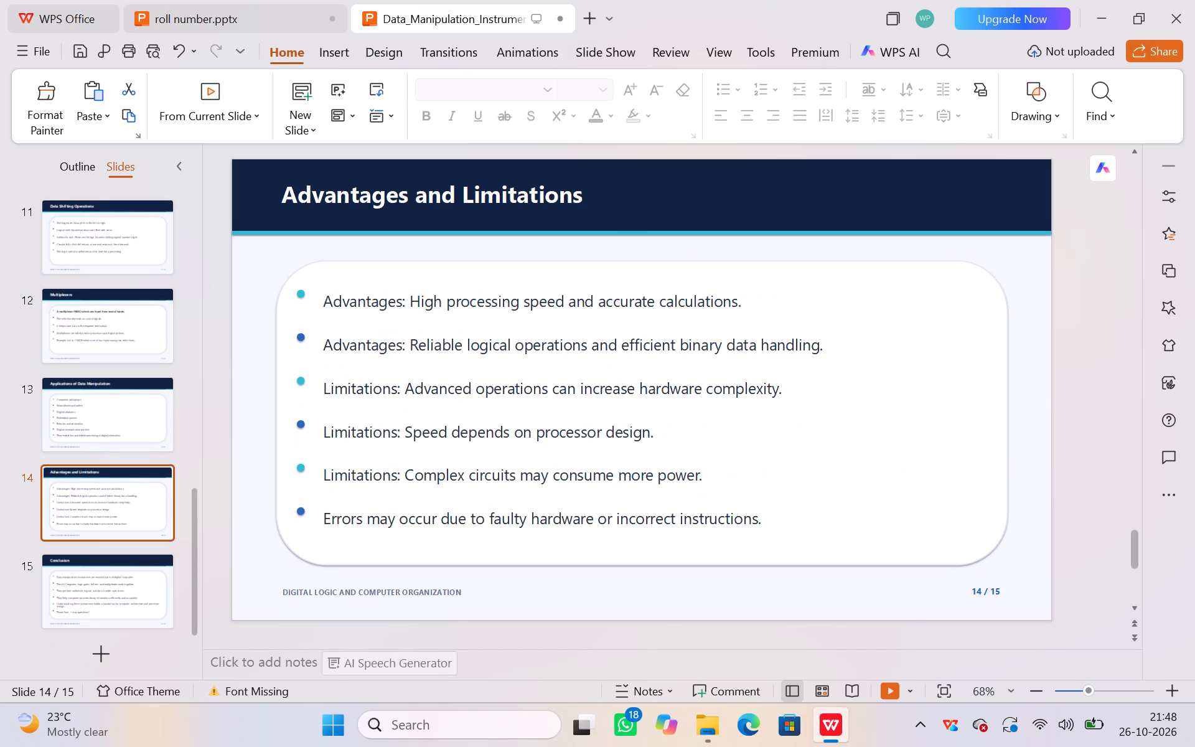
{"action": "left_click", "coordinate": [90, 500]}
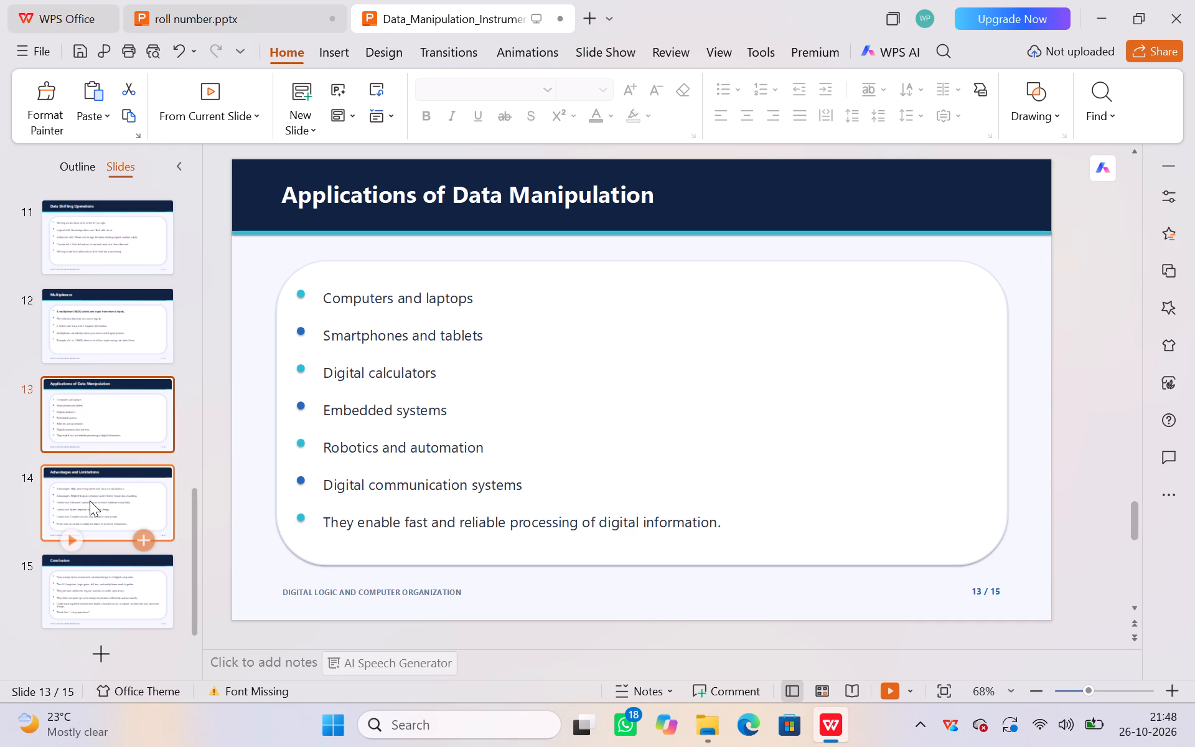
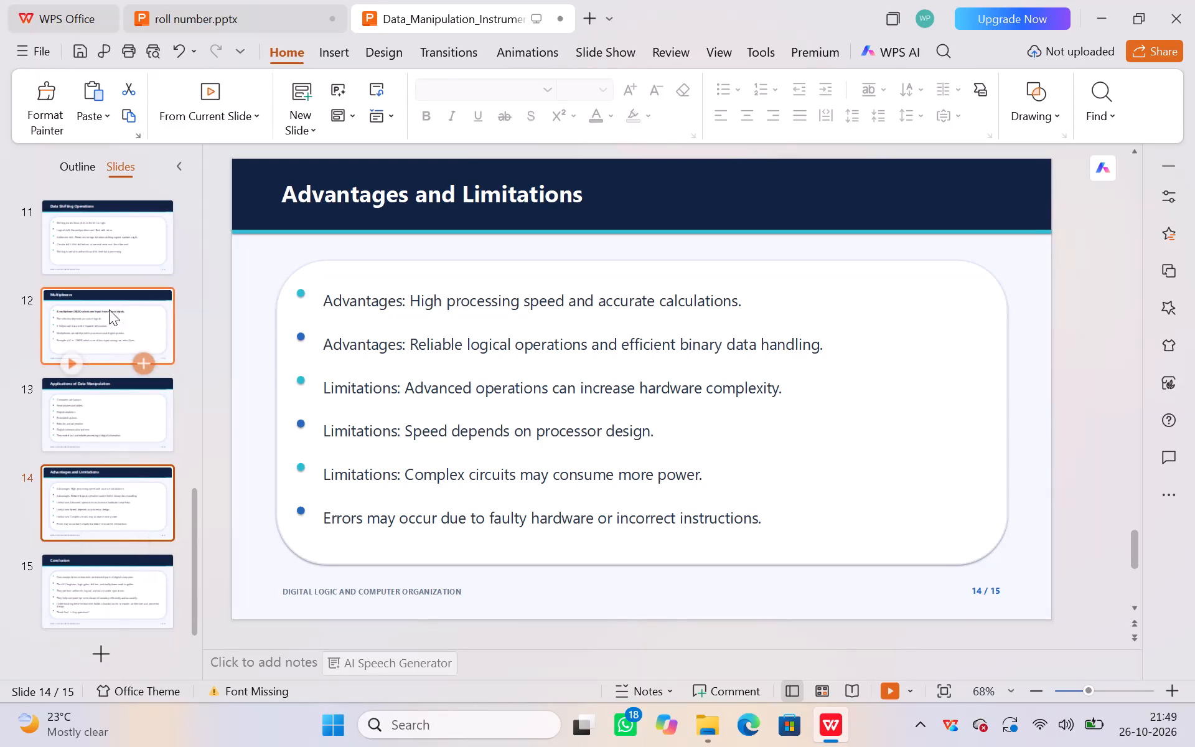
Skim the reference deck's slides between Objectives of Data Manipulation and Conclusion, returning to slide 14, Advantages and Limitations.
{"action": "scroll", "coordinate": [135, 291], "scroll_direction": "up", "scroll_amount": 1}
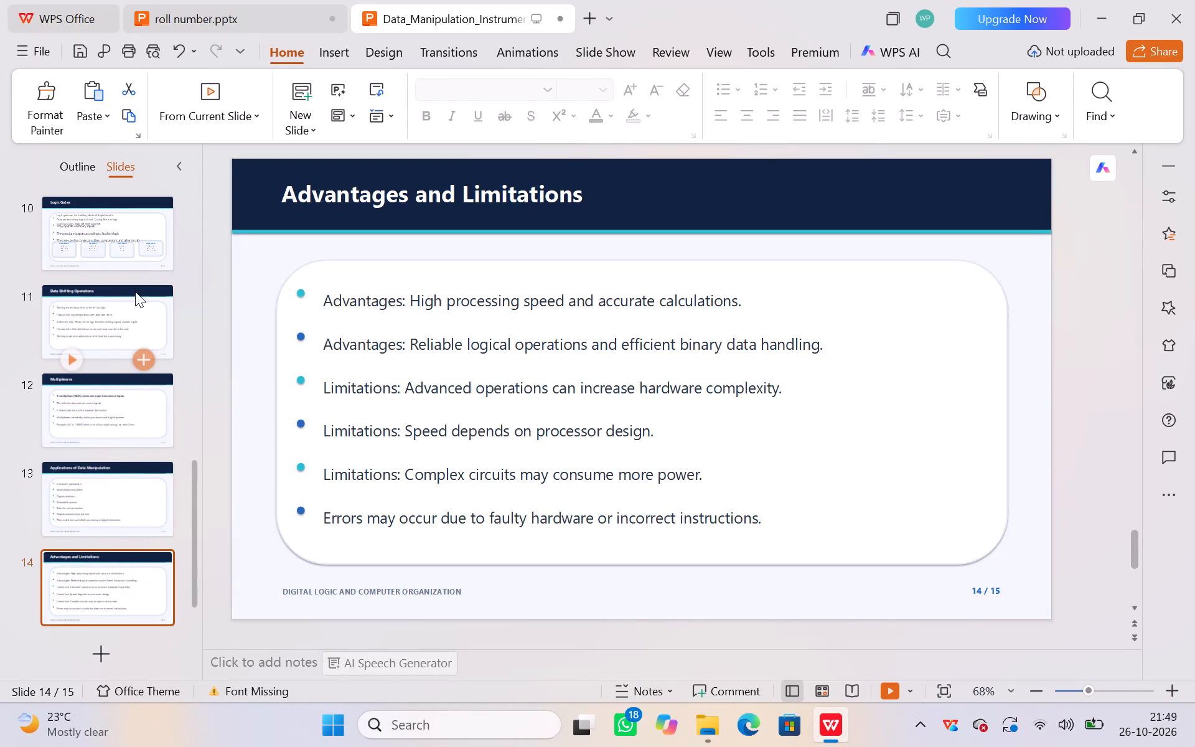
{"action": "scroll", "coordinate": [135, 291], "scroll_direction": "up", "scroll_amount": 2}
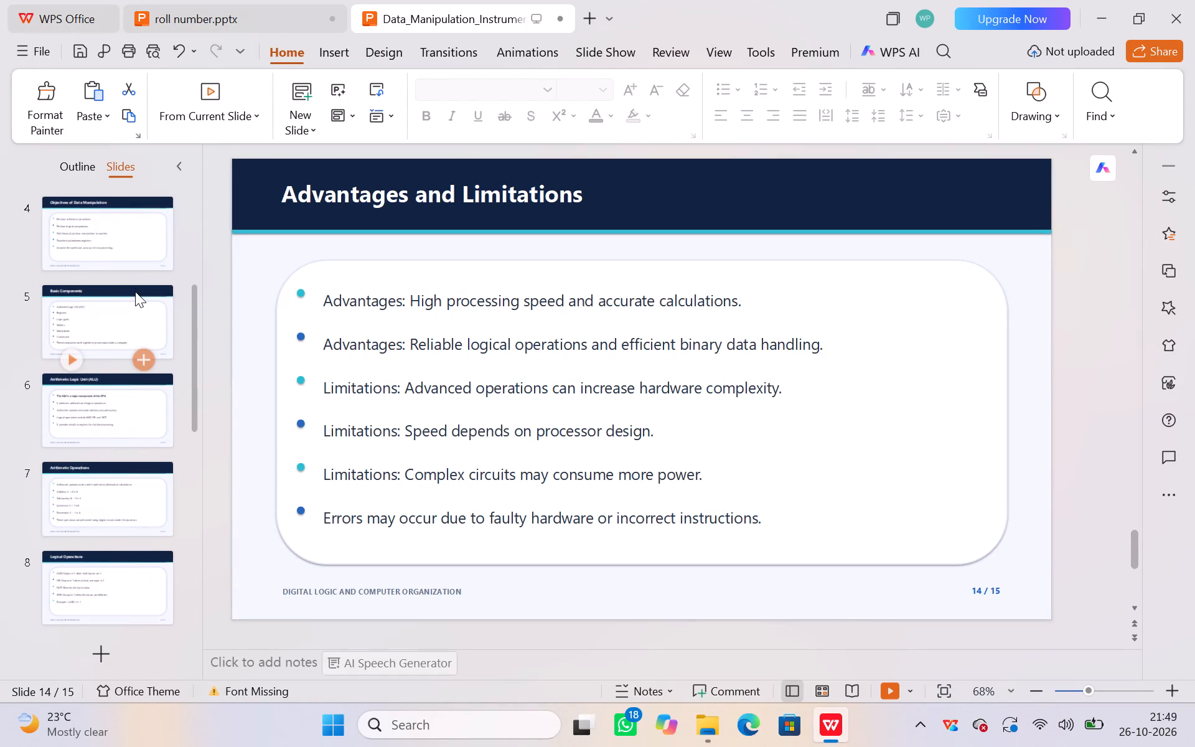
{"action": "scroll", "coordinate": [135, 291], "scroll_direction": "down", "scroll_amount": 6}
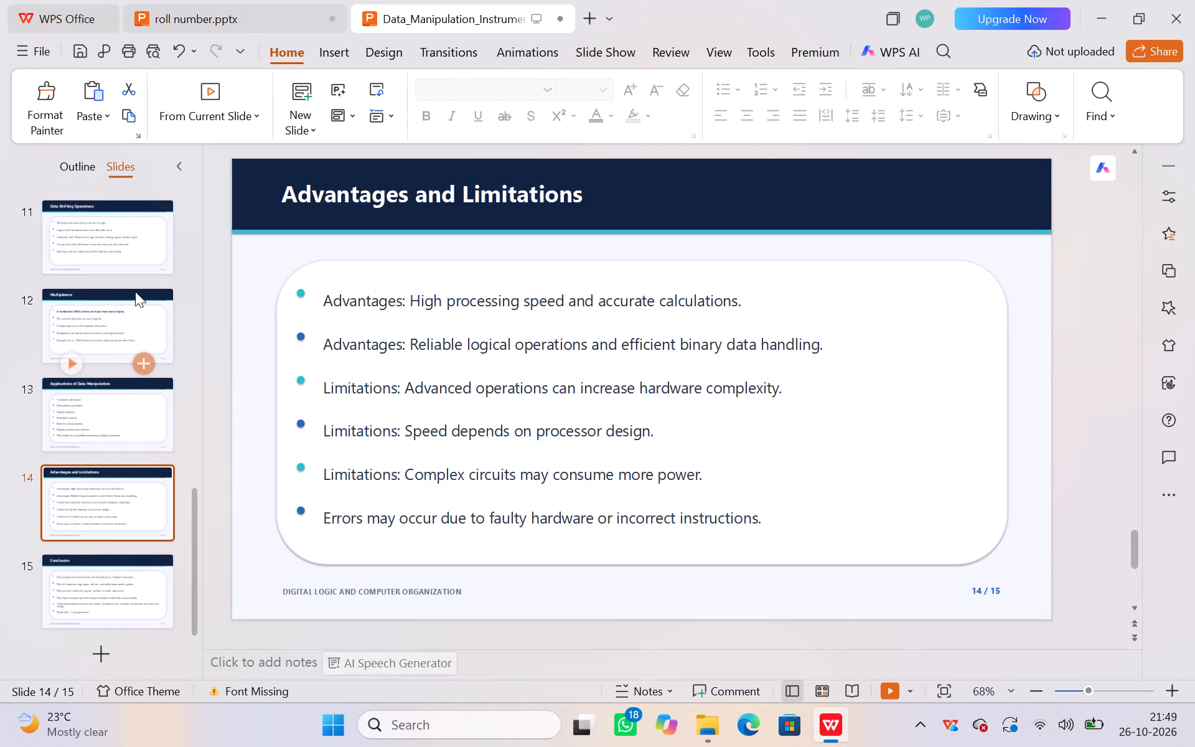
{"action": "left_click", "coordinate": [85, 491]}
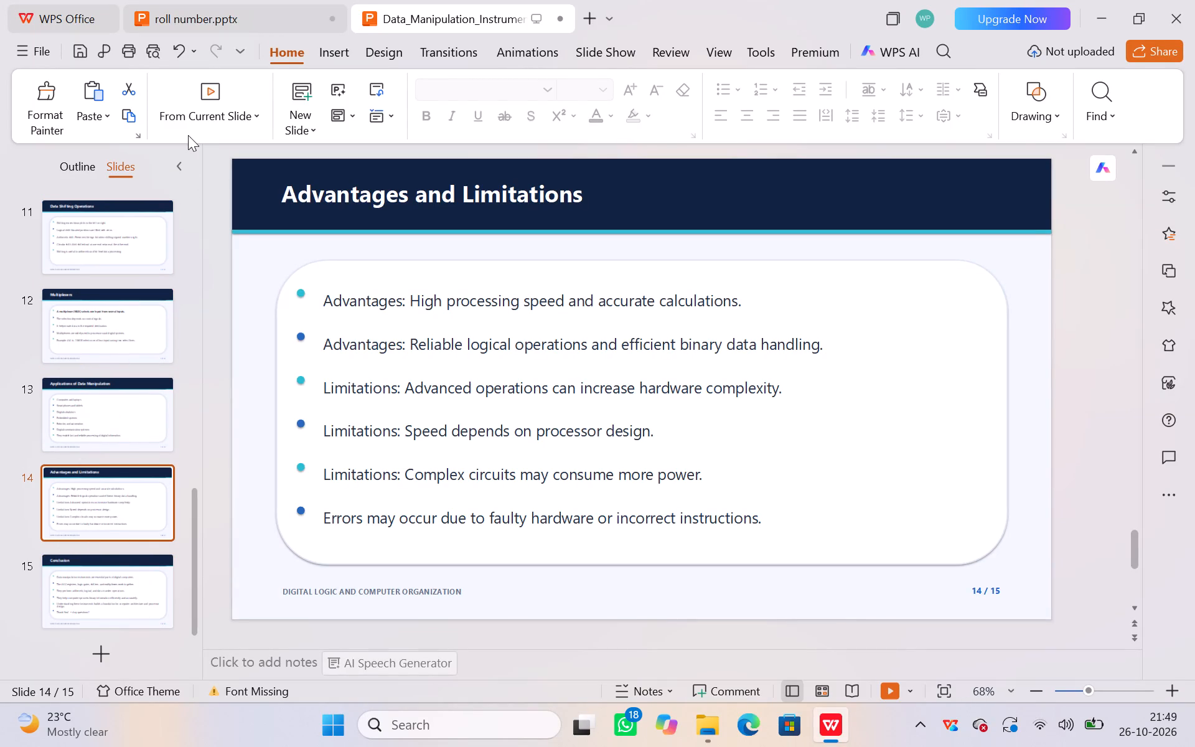
Review the slides of roll number.pptx from the title slide through Applications of Data Manipulation to References on slide 15.
{"action": "left_click", "coordinate": [218, 17]}
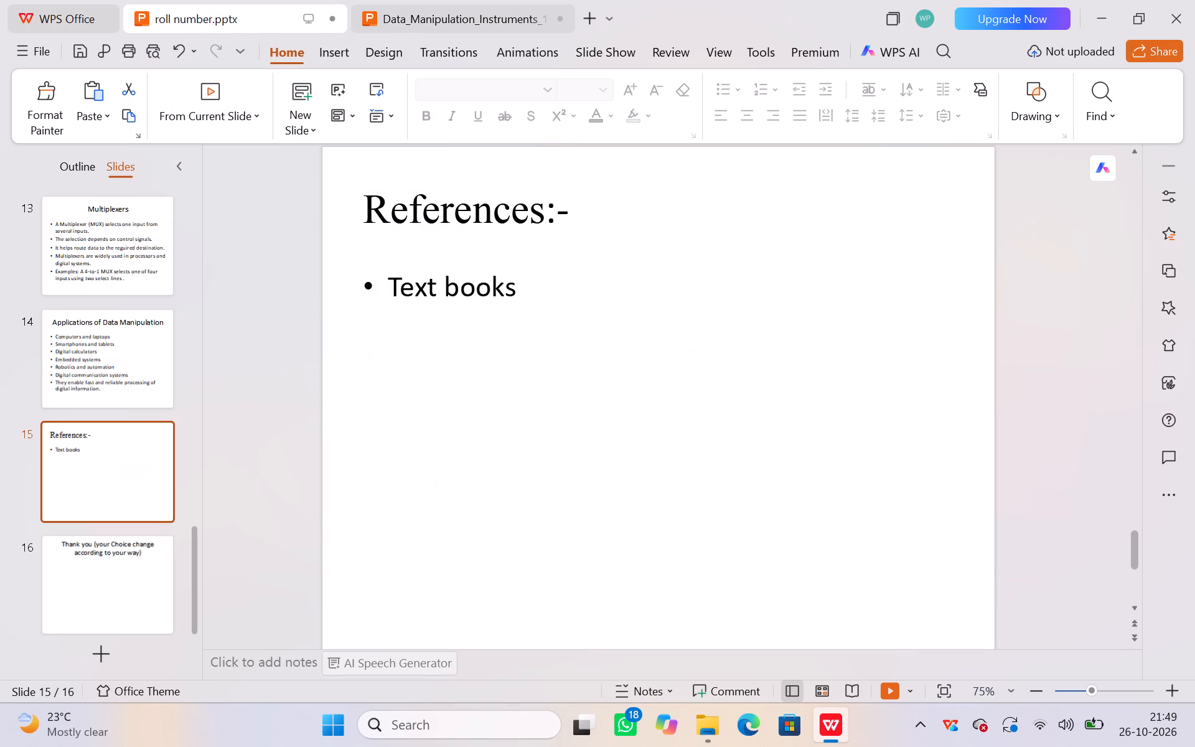
{"action": "scroll", "coordinate": [147, 275], "scroll_direction": "up", "scroll_amount": 12}
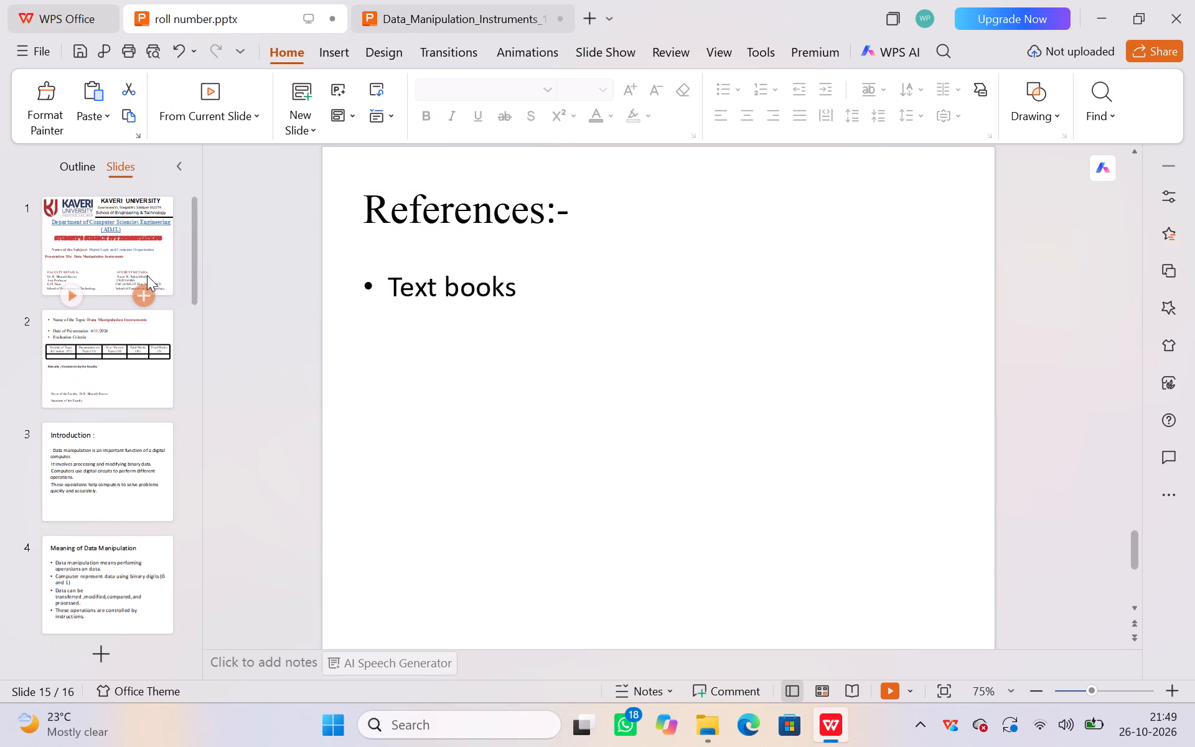
{"action": "left_click", "coordinate": [147, 275]}
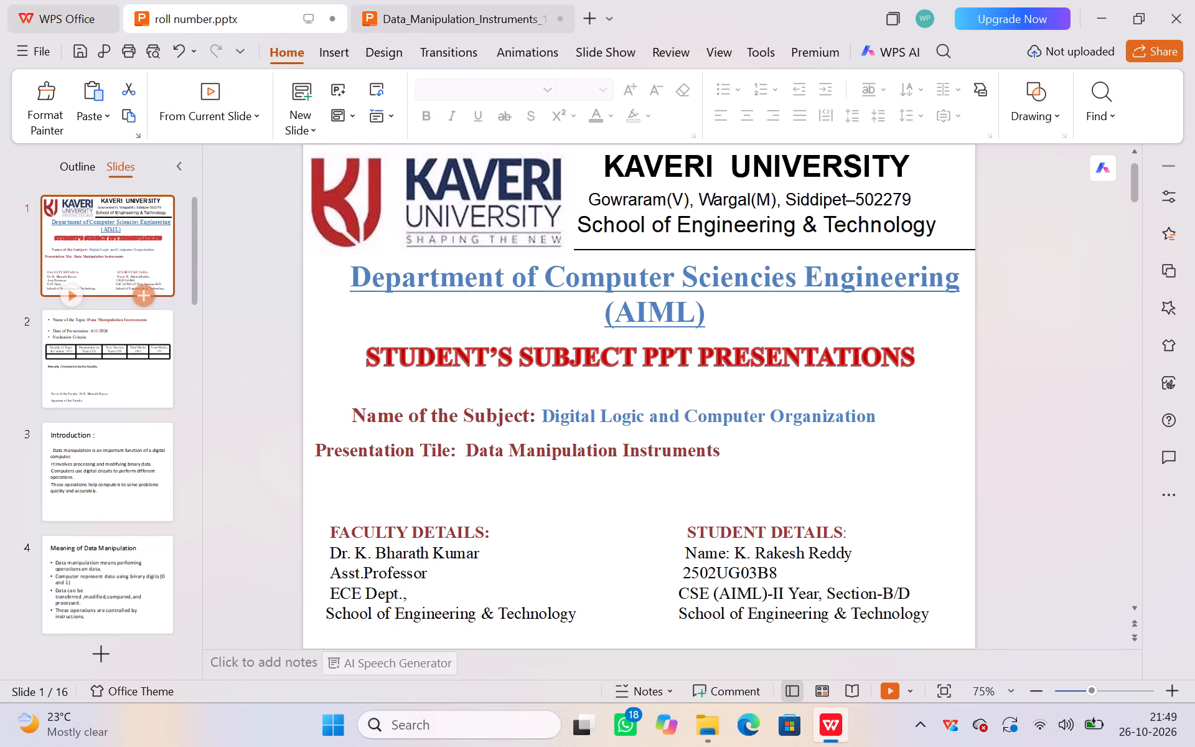
{"action": "scroll", "coordinate": [507, 344], "scroll_direction": "down", "scroll_amount": 1}
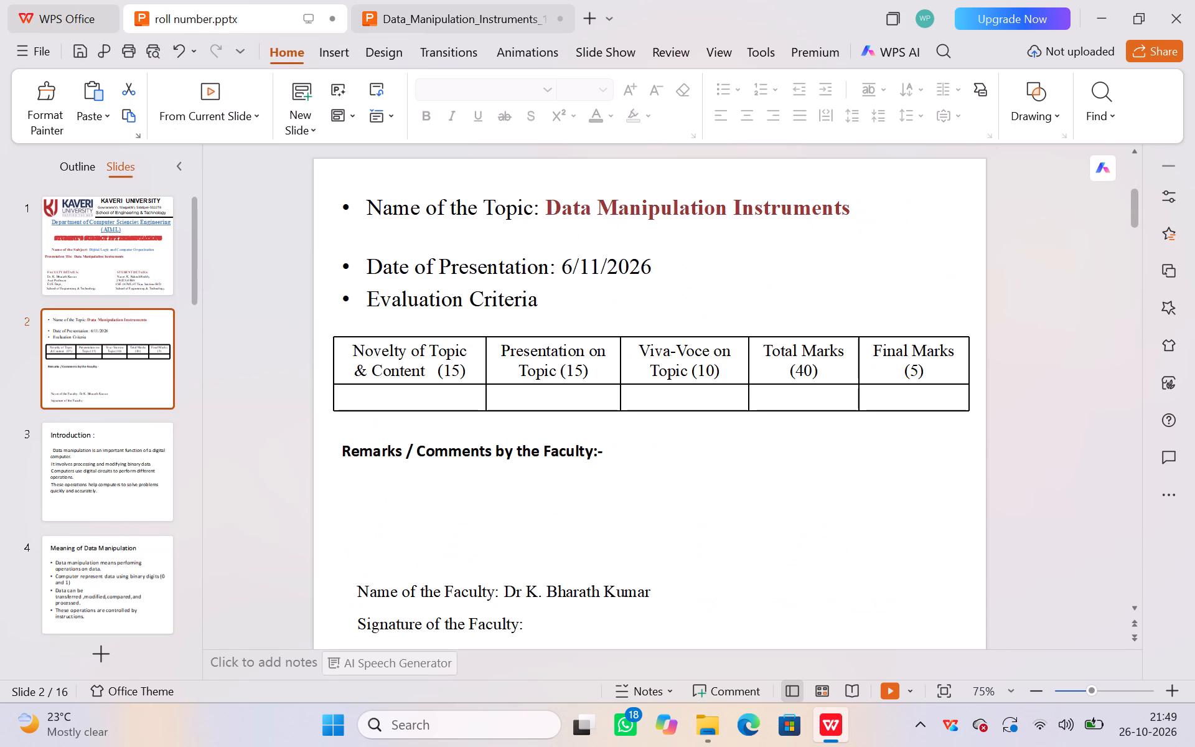
{"action": "scroll", "coordinate": [507, 344], "scroll_direction": "down", "scroll_amount": 1}
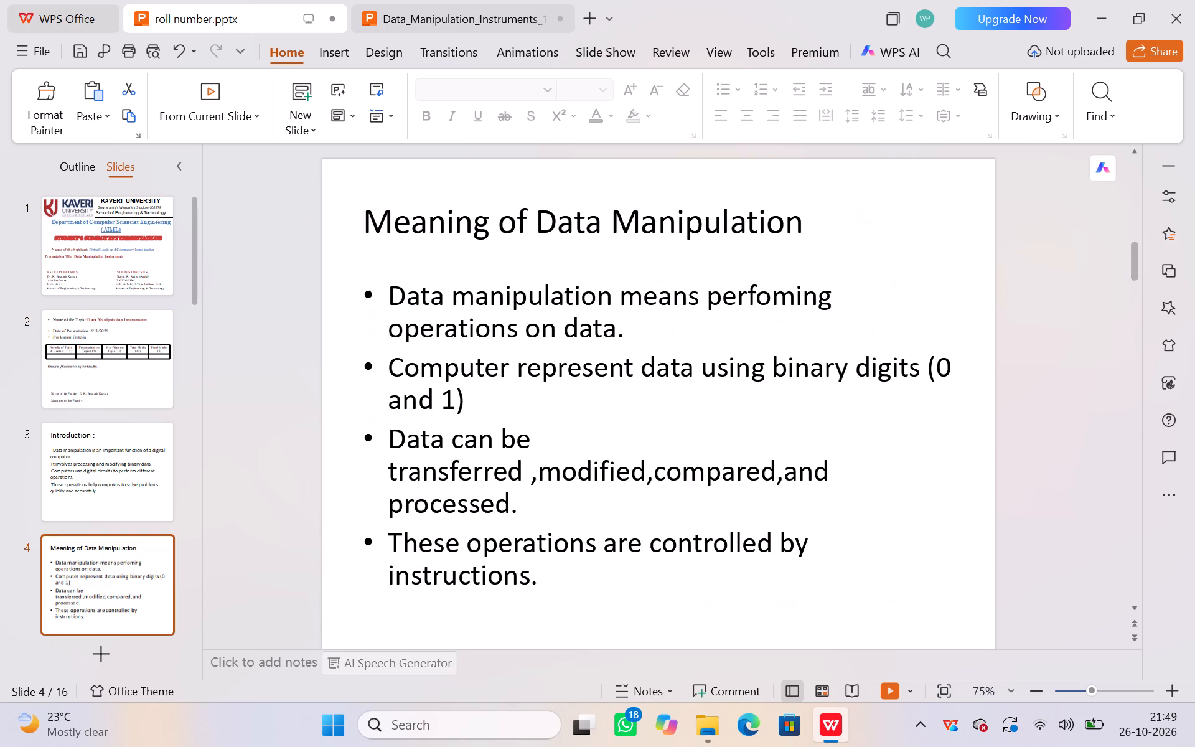
{"action": "scroll", "coordinate": [507, 344], "scroll_direction": "down", "scroll_amount": 2}
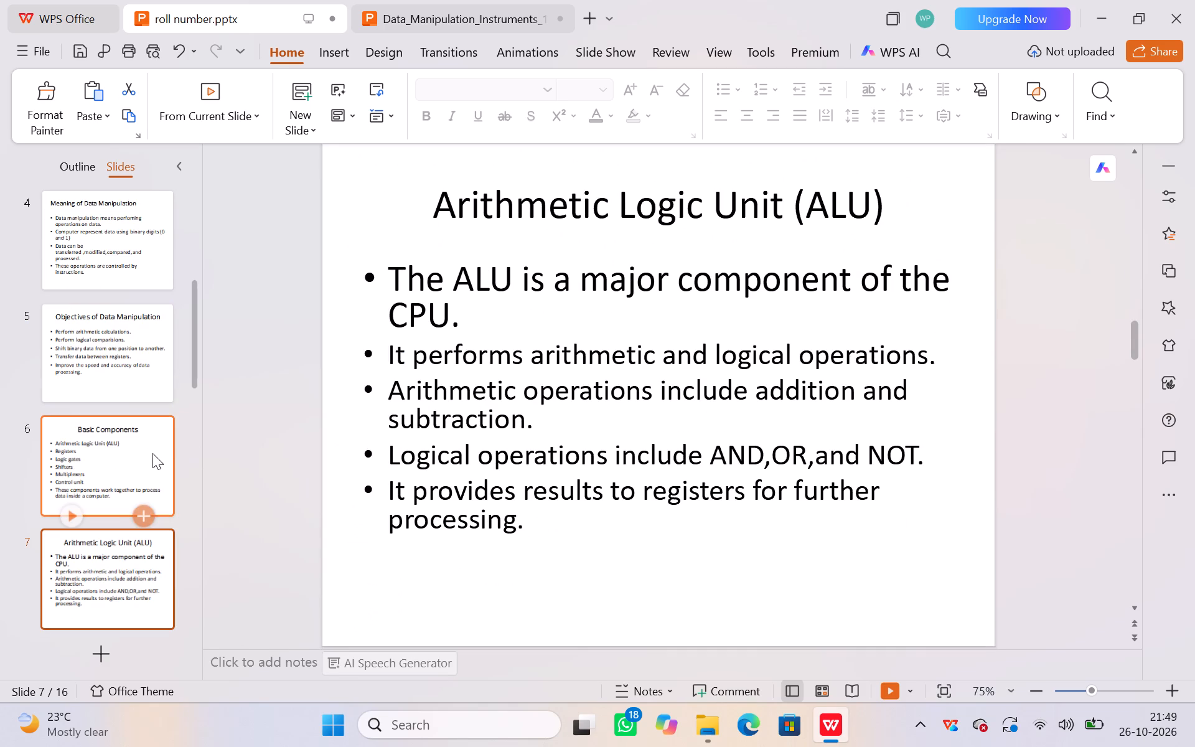
{"action": "left_click", "coordinate": [151, 454]}
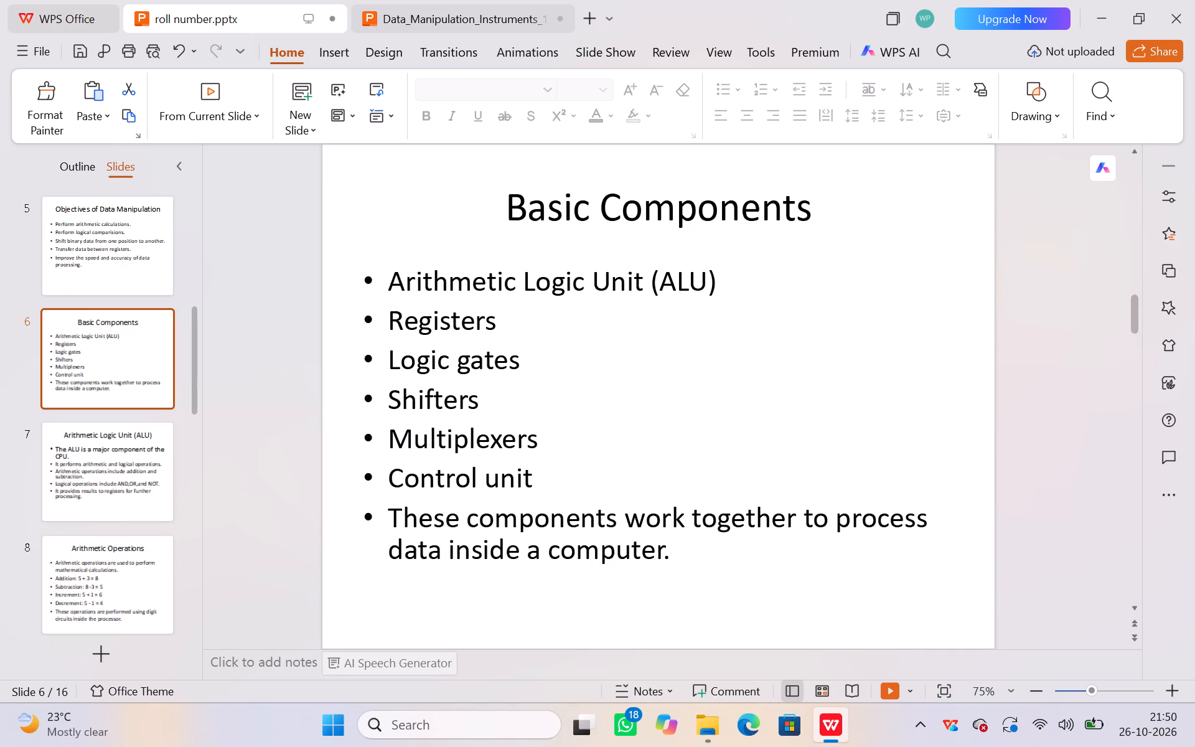
{"action": "scroll", "coordinate": [571, 429], "scroll_direction": "down", "scroll_amount": 4}
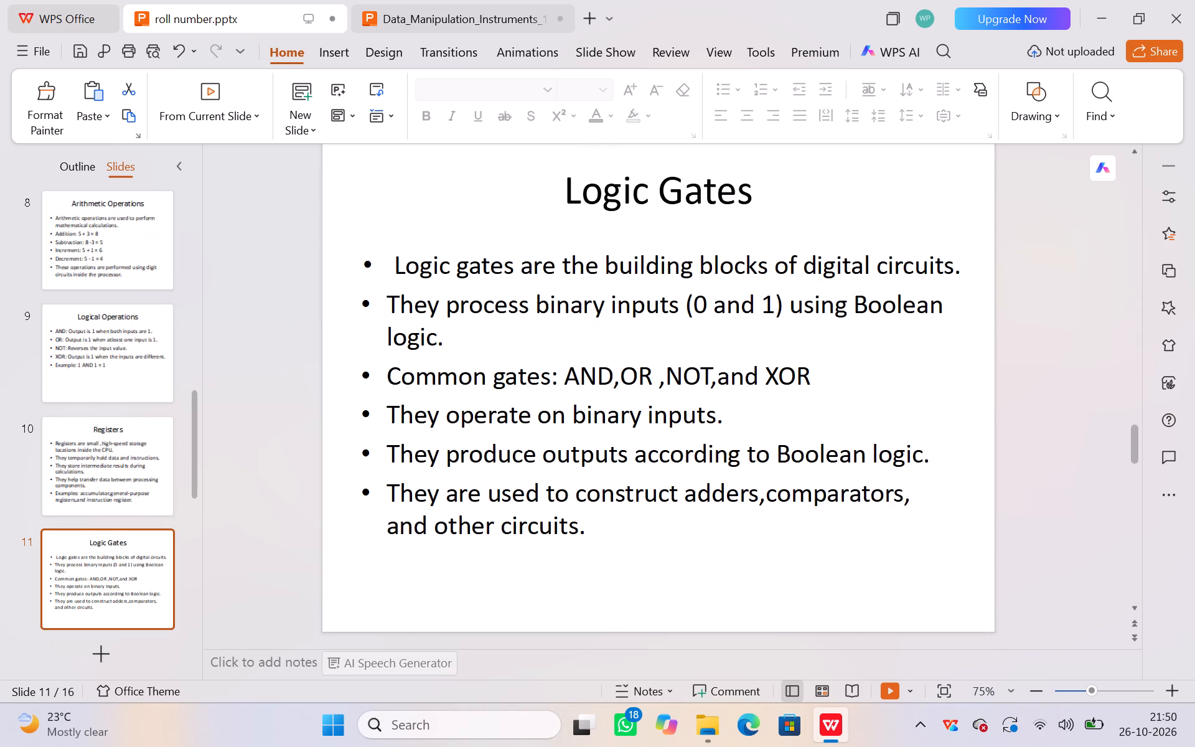
{"action": "scroll", "coordinate": [571, 429], "scroll_direction": "down", "scroll_amount": 2}
{"action": "scroll", "coordinate": [571, 429], "scroll_direction": "up", "scroll_amount": 3}
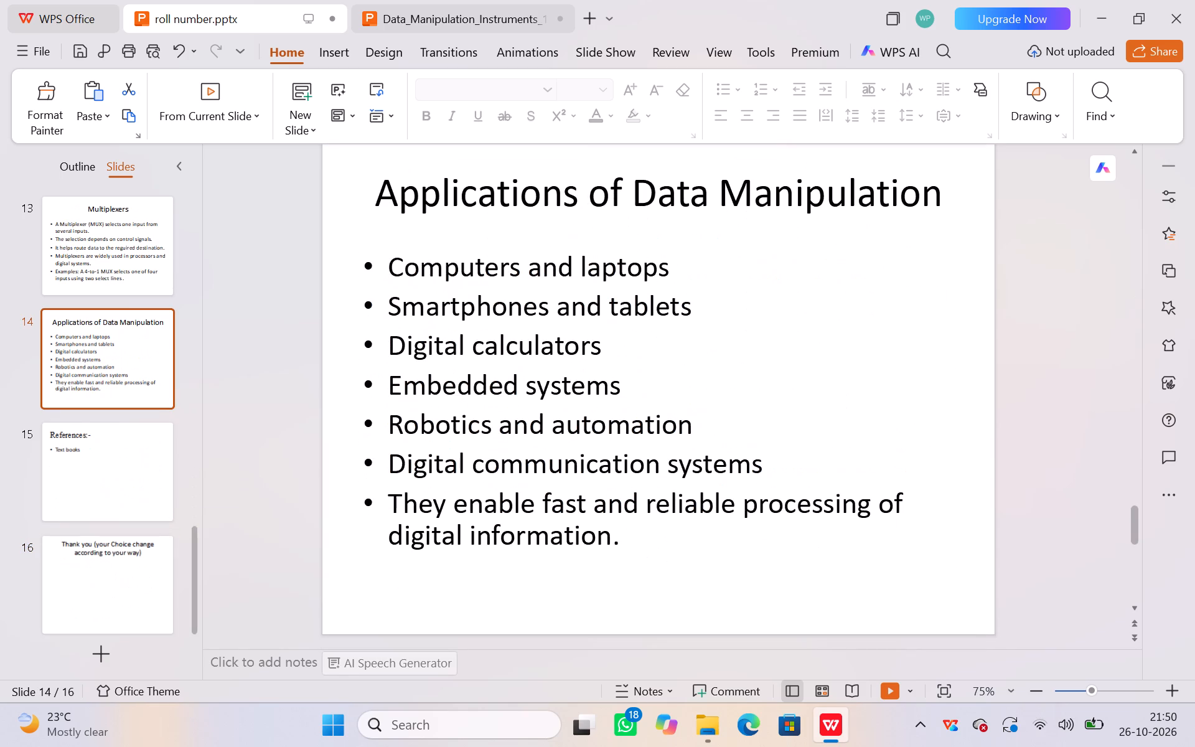
{"action": "left_click", "coordinate": [138, 501]}
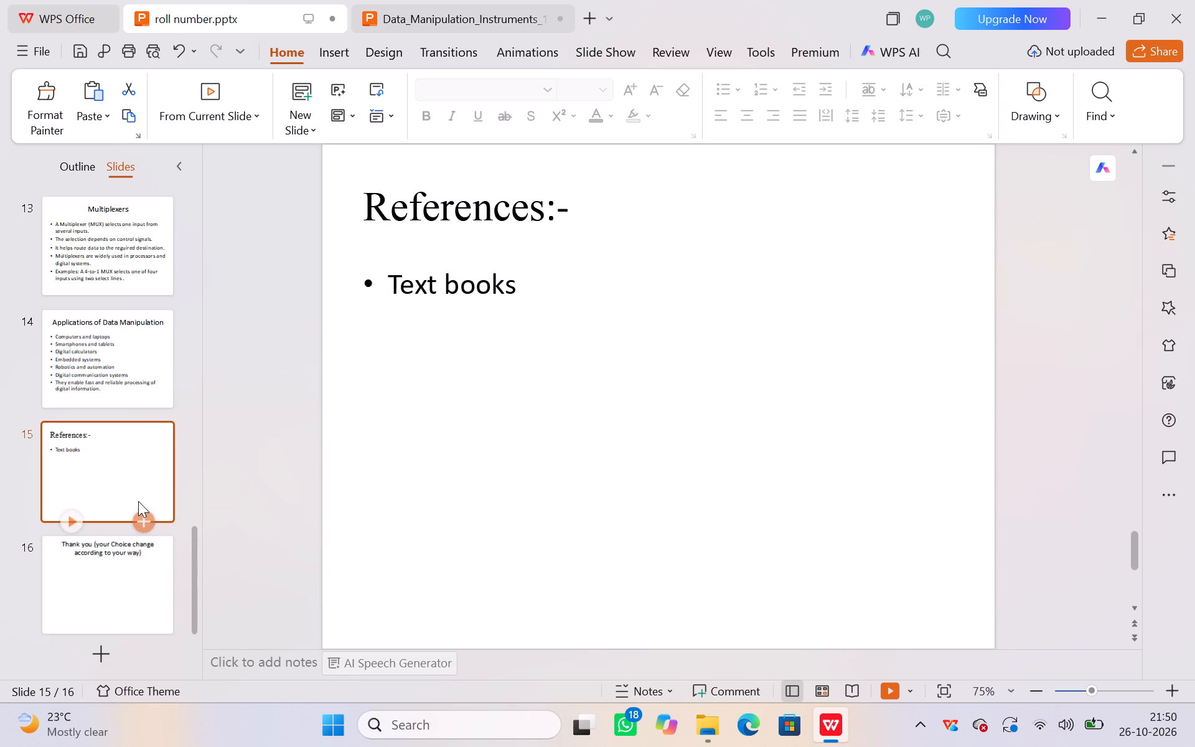
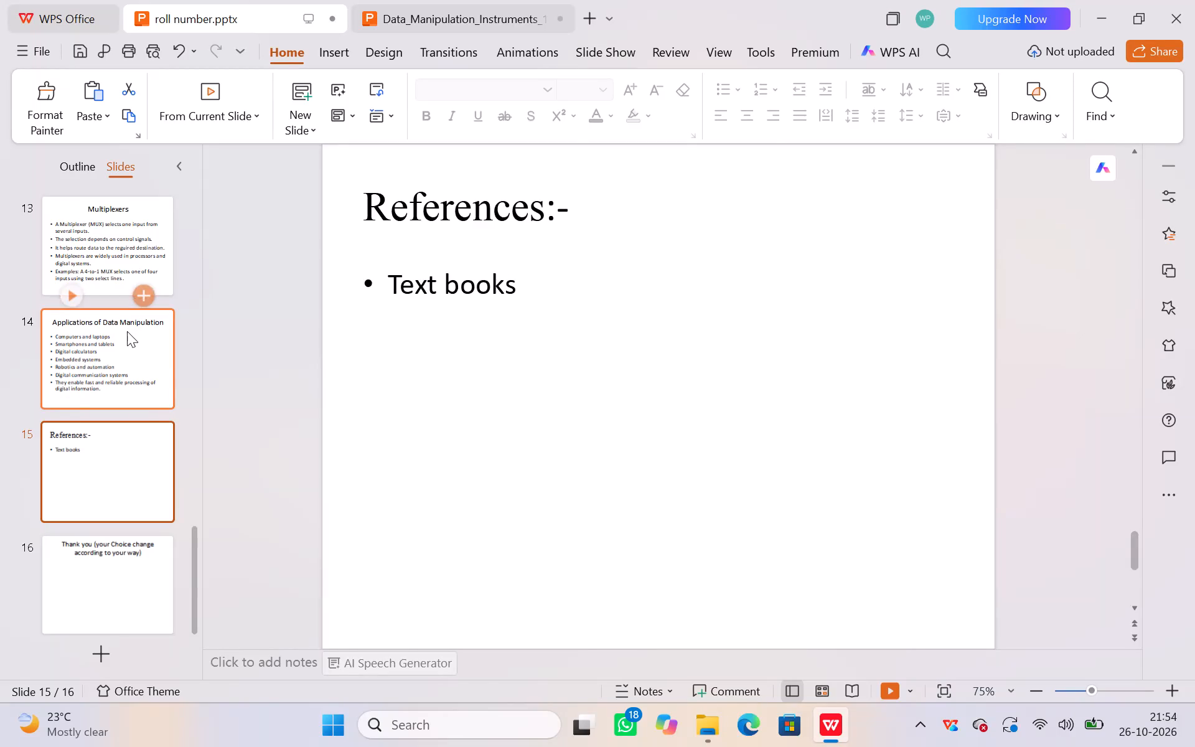
Insert two blank title-and-text slides between Applications of Data Manipulation and References, and select the first blank slide.
{"action": "left_click", "coordinate": [127, 331]}
{"action": "left_click", "coordinate": [294, 89]}
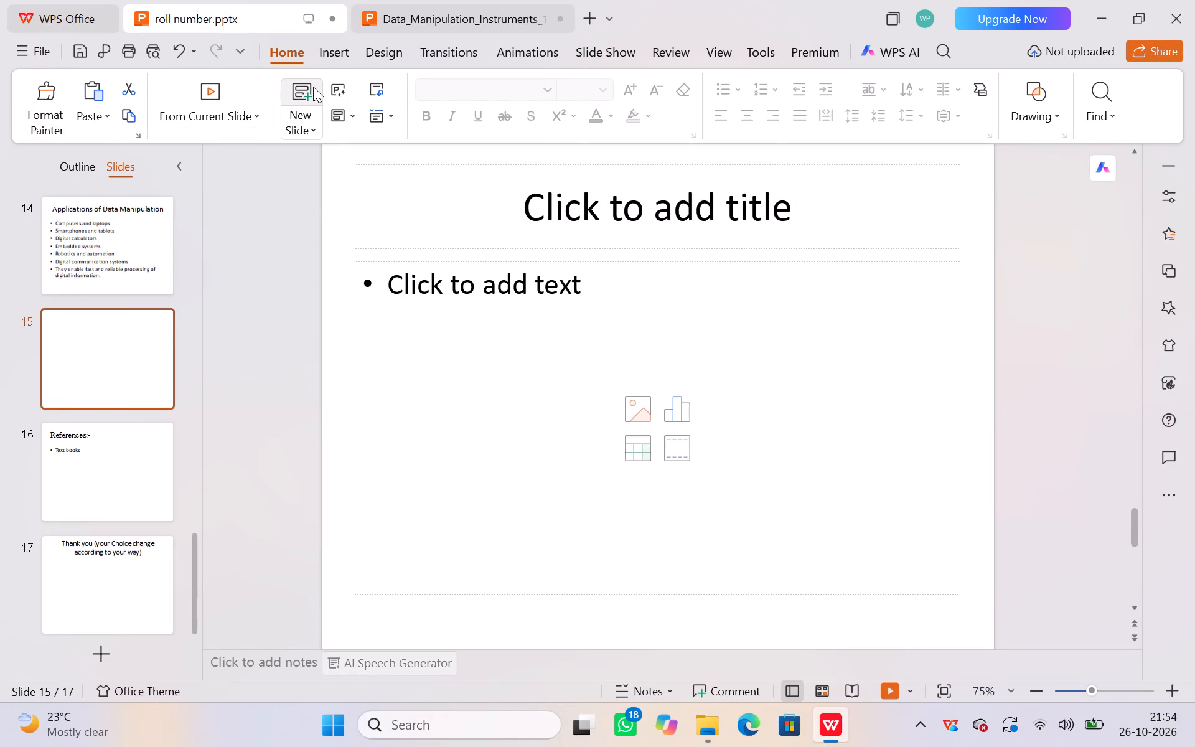
{"action": "left_click", "coordinate": [313, 87]}
{"action": "left_click", "coordinate": [144, 236]}
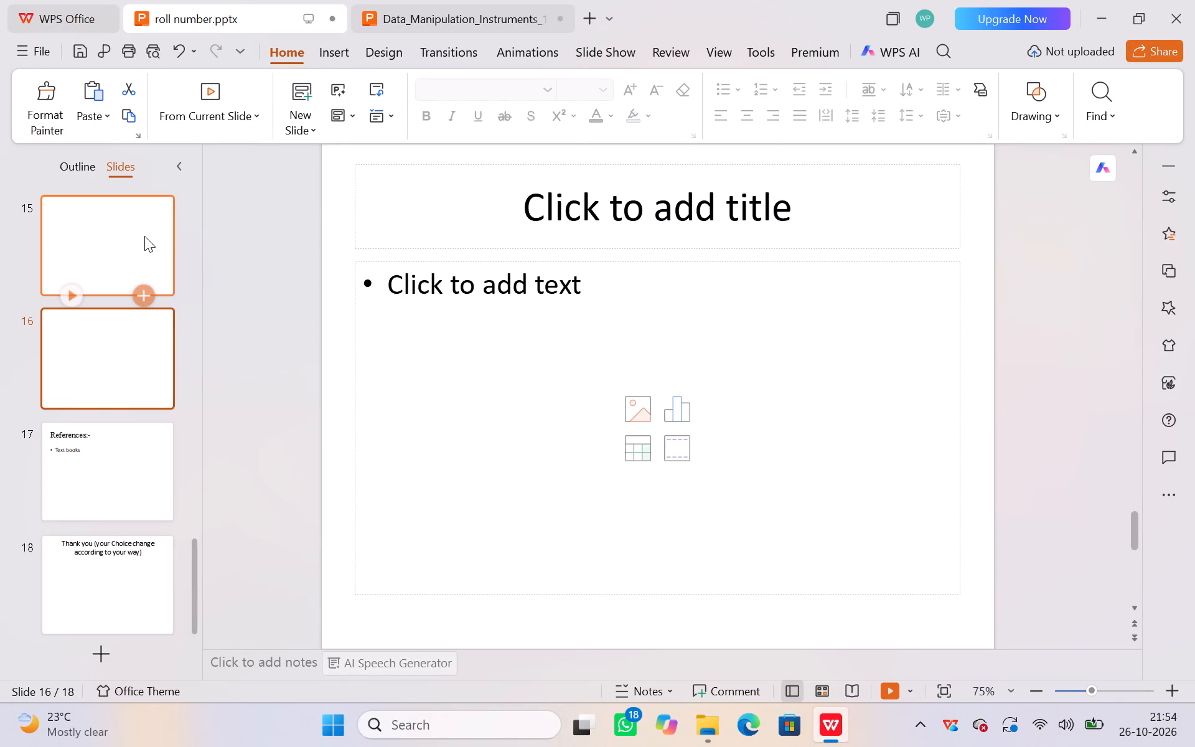
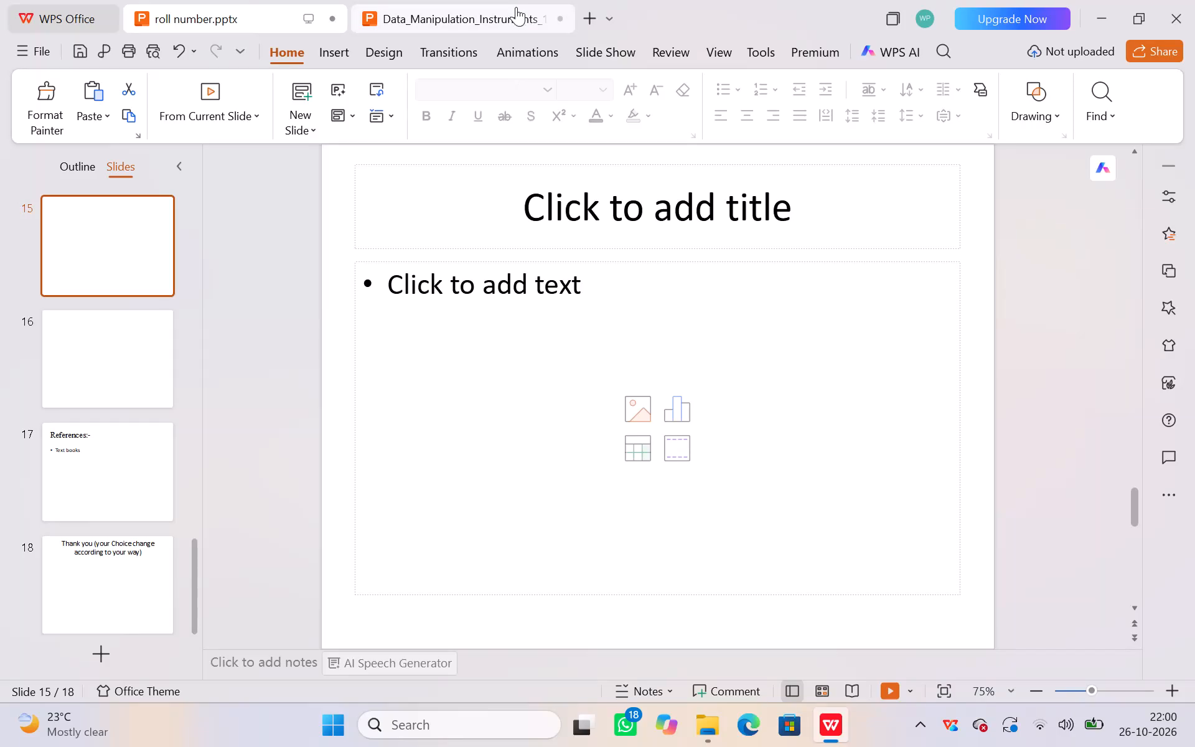
Title the first blank slide in roll number.pptx "Advantages and Limitations", matching slide 14 of the reference presentation.
{"action": "left_click", "coordinate": [508, 14]}
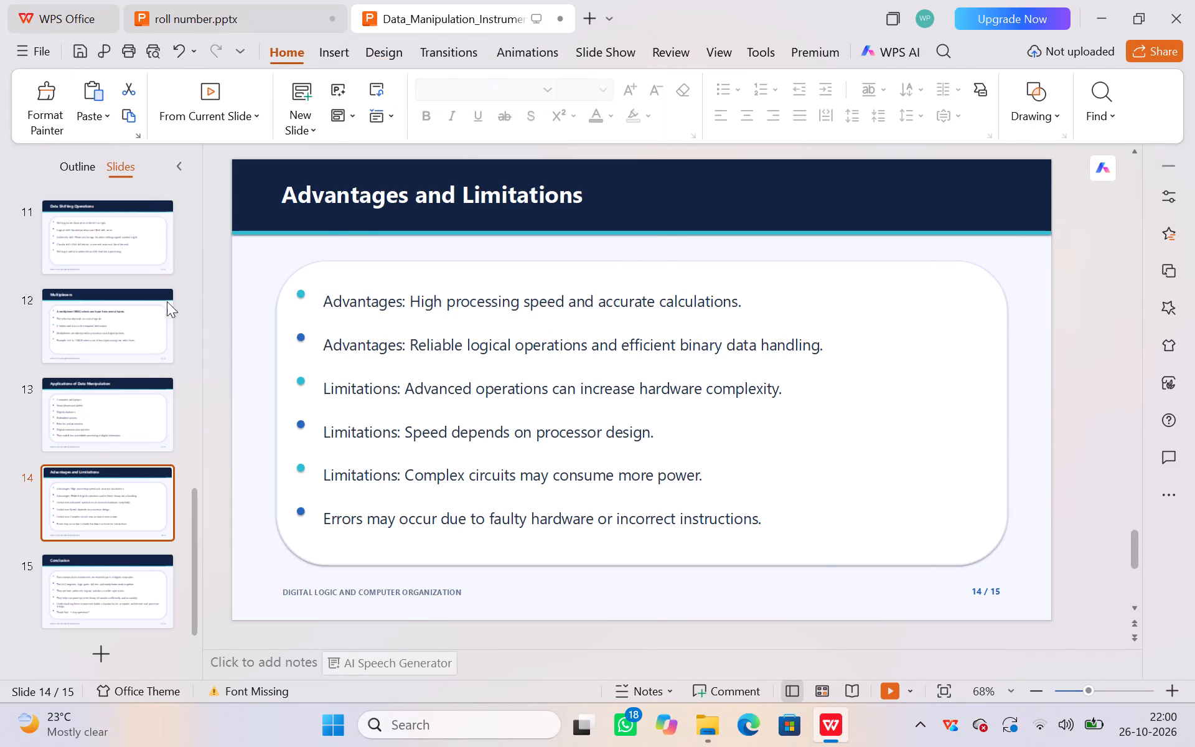
{"action": "left_click", "coordinate": [63, 406]}
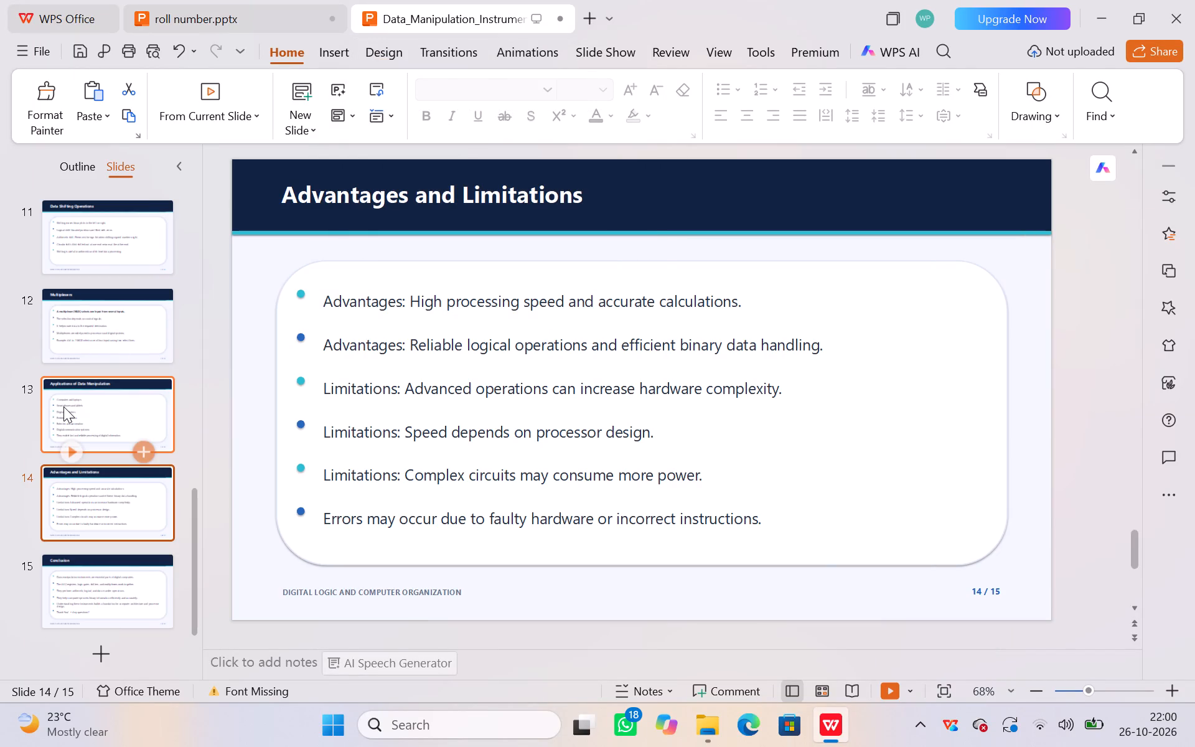
{"action": "left_click", "coordinate": [85, 476]}
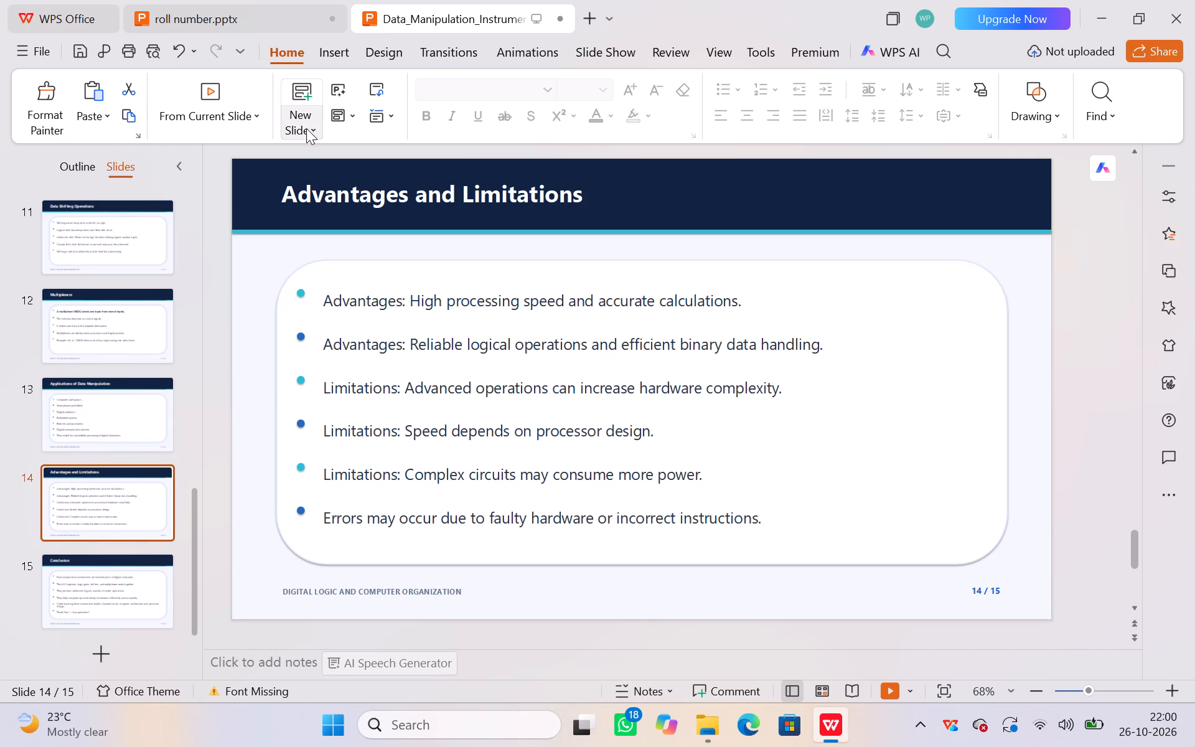
{"action": "left_click", "coordinate": [257, 0]}
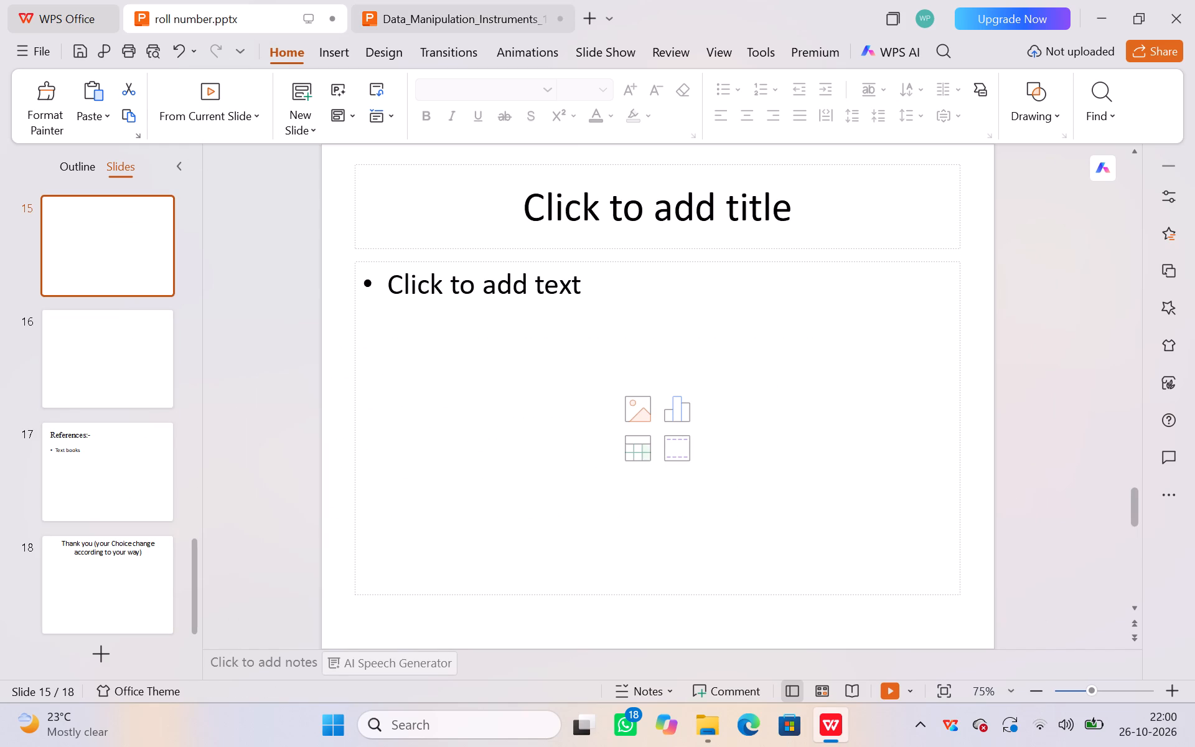
{"action": "left_click", "coordinate": [515, 189]}
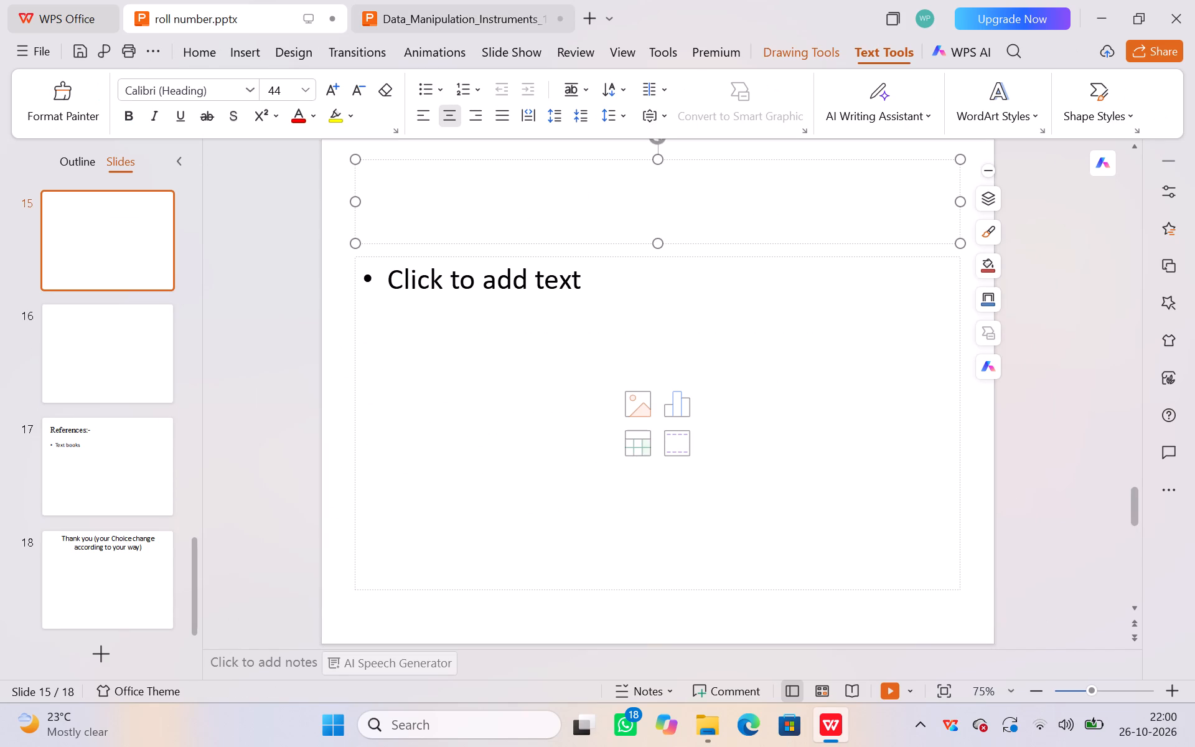
{"action": "key", "text": "a"}
{"action": "type", "text": "dvantages"}
{"action": "key", "text": "space"}
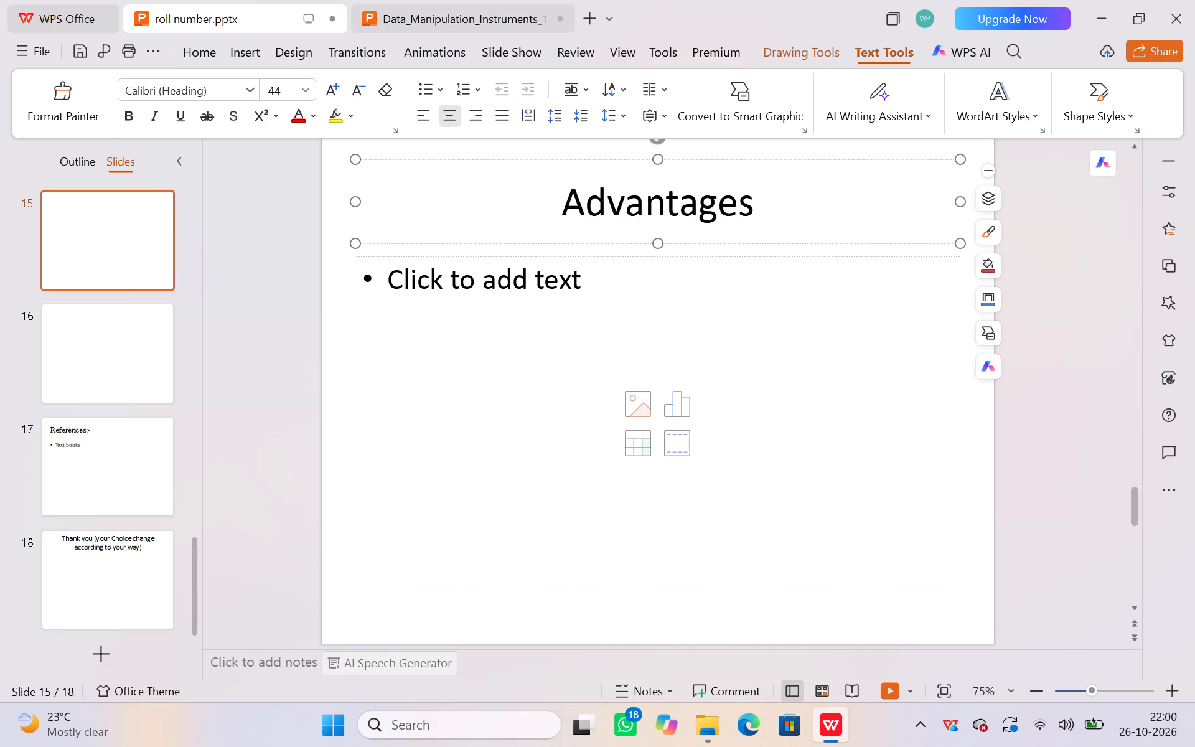
{"action": "type", "text": "LI"}
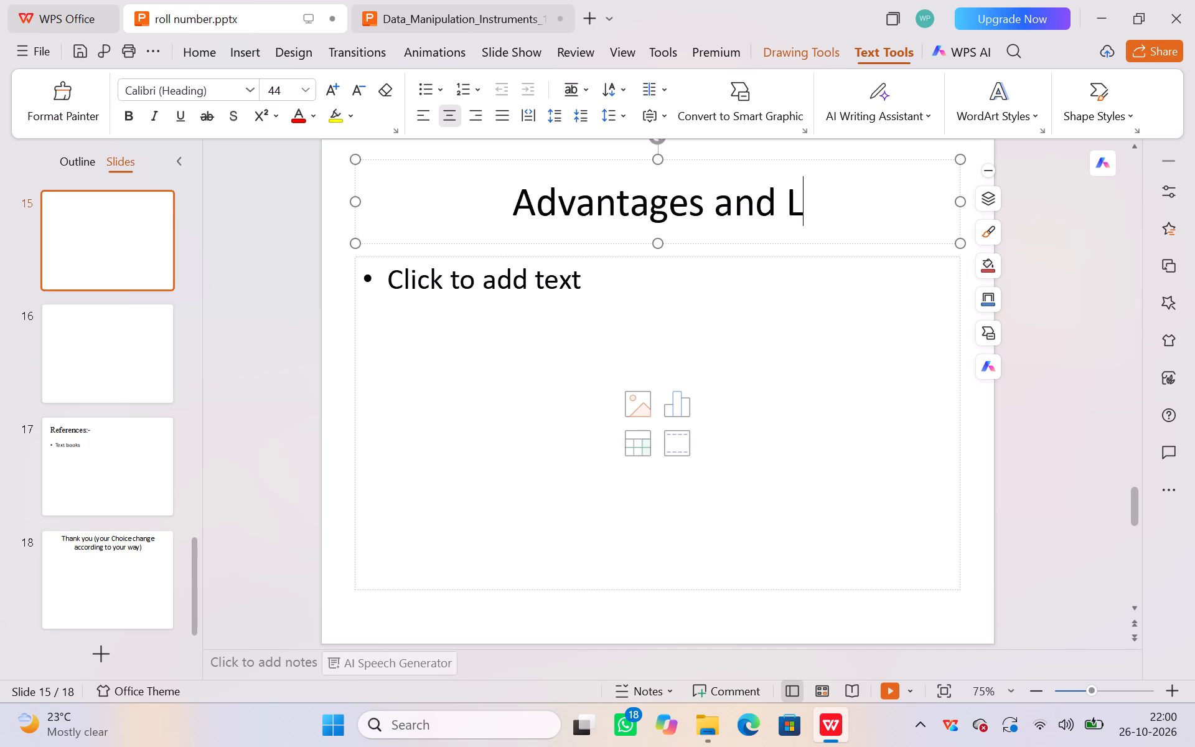
{"action": "key", "text": "i"}
{"action": "type", "text": "mitations"}
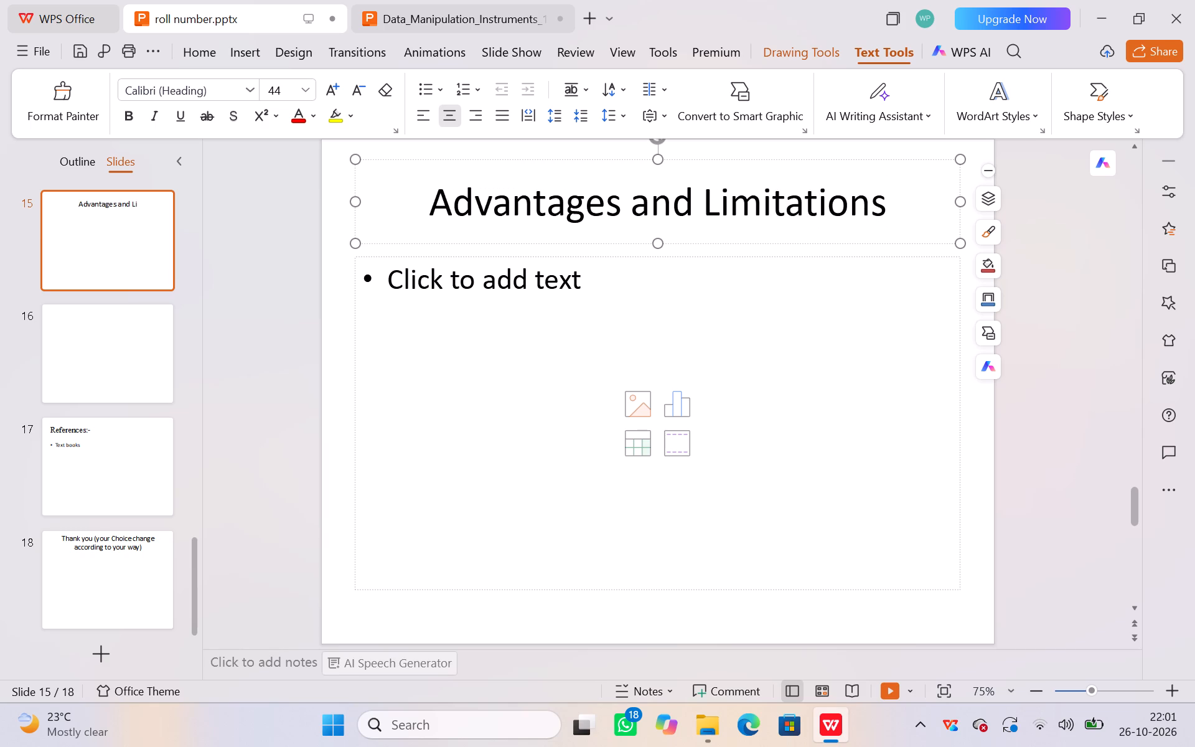
Enter the first body bullet on the Advantages and Limitations slide as "Advantages: High processing speed and reliable".
{"action": "left_click", "coordinate": [548, 280]}
{"action": "left_click", "coordinate": [454, 19]}
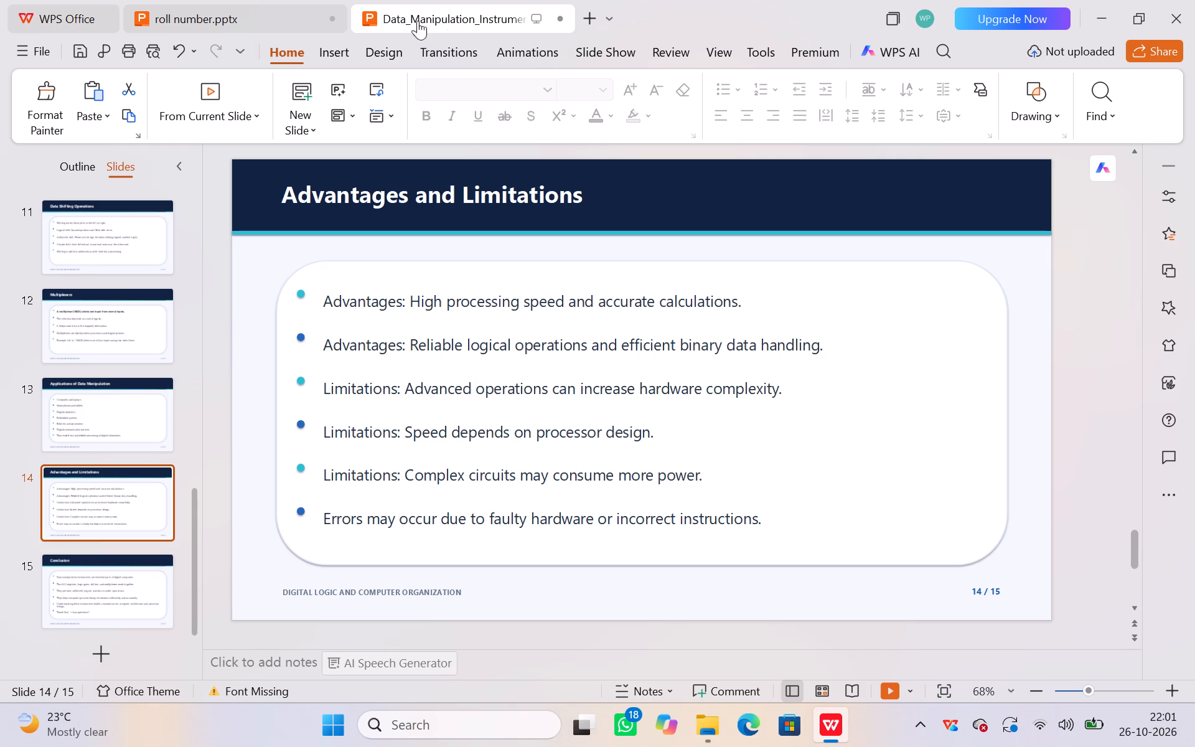
{"action": "left_click", "coordinate": [294, 17]}
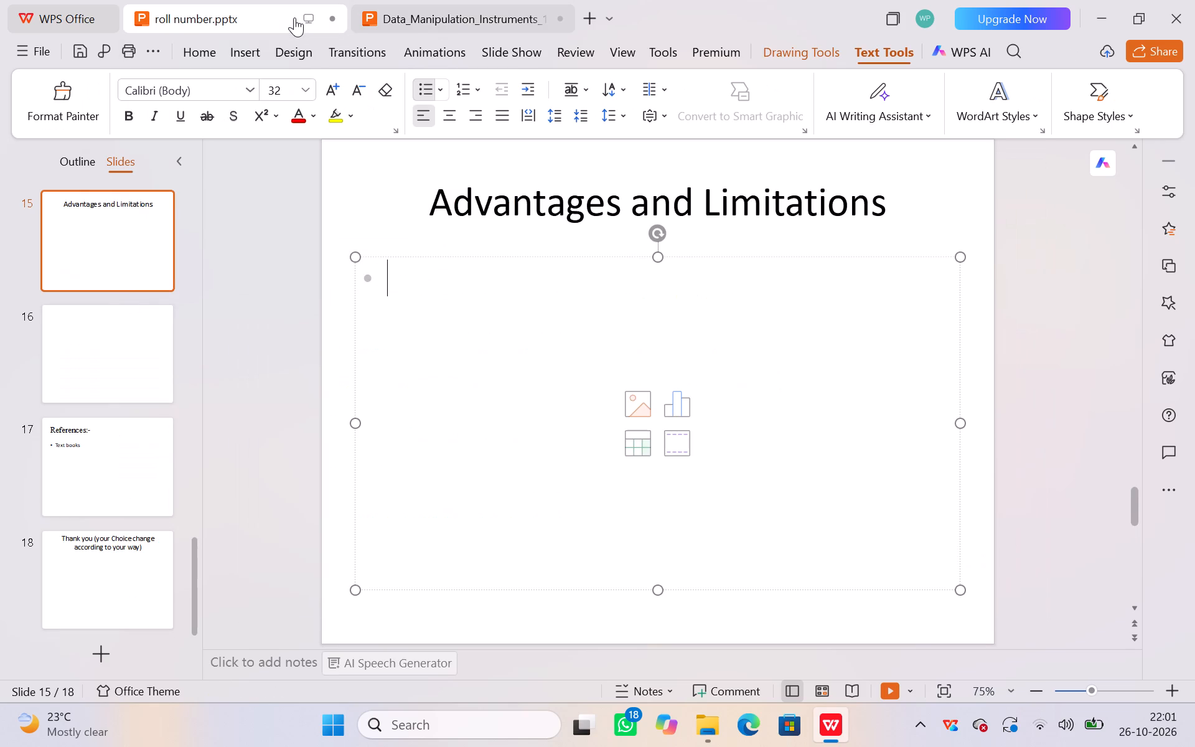
{"action": "key", "text": "a"}
{"action": "type", "text": "dvantages"}
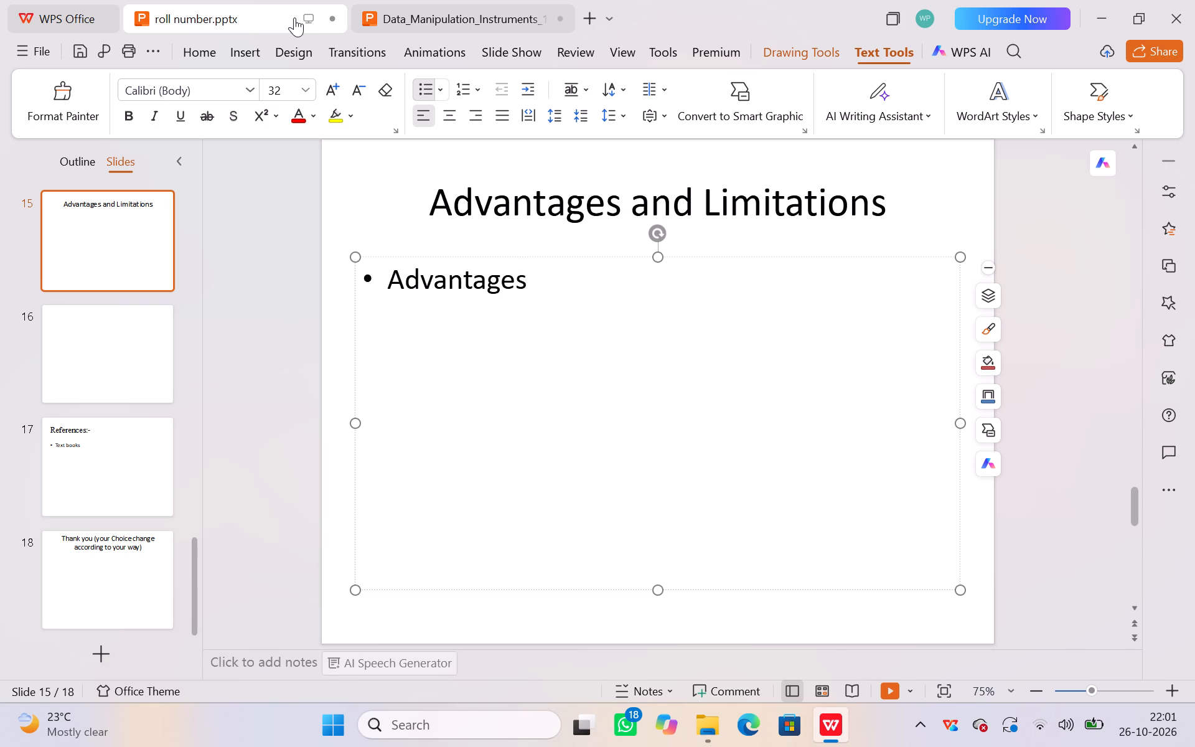
{"action": "key", "text": "shift+colon"}
{"action": "key", "text": "space"}
{"action": "left_click", "coordinate": [407, 3]}
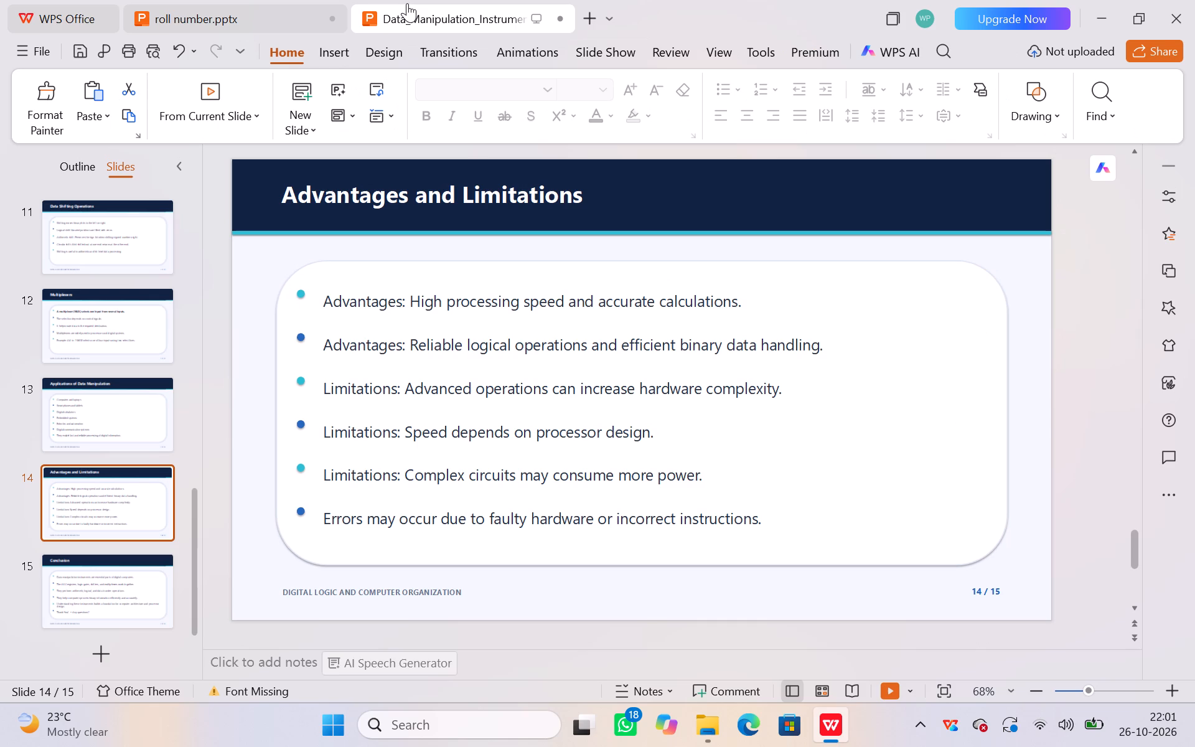
{"action": "left_click", "coordinate": [278, 17]}
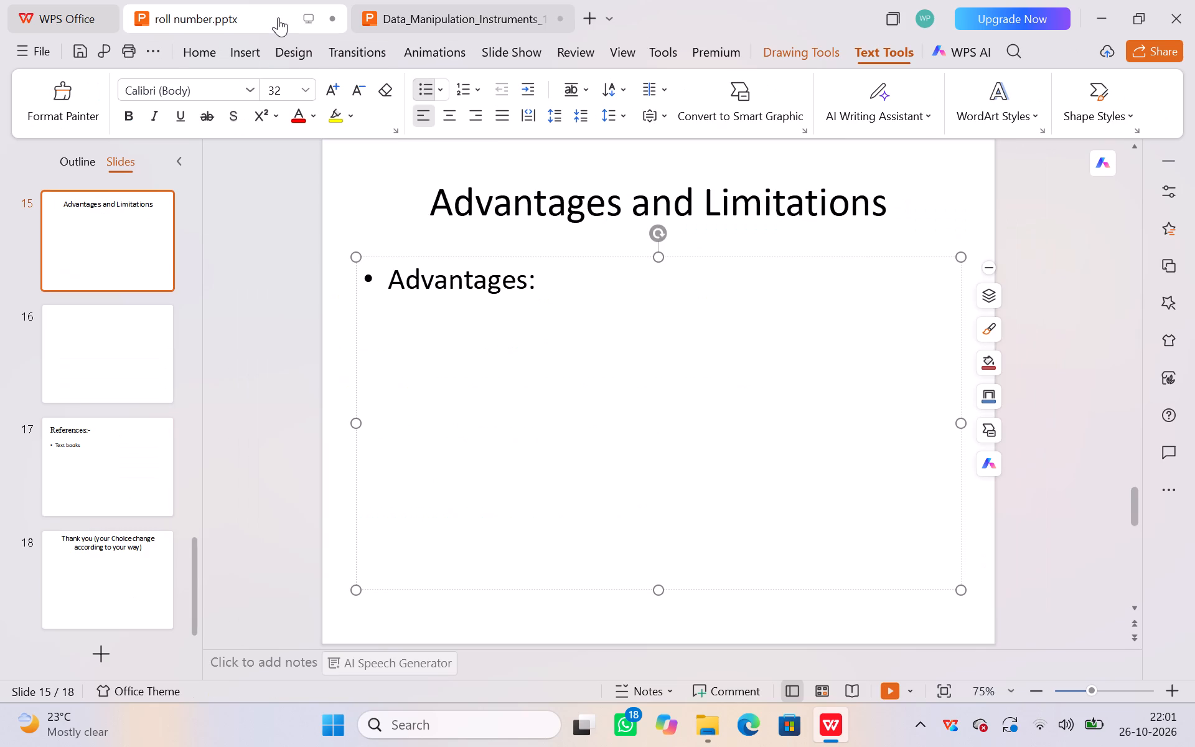
{"action": "key", "text": "i"}
{"action": "type", "text": "gh pro"}
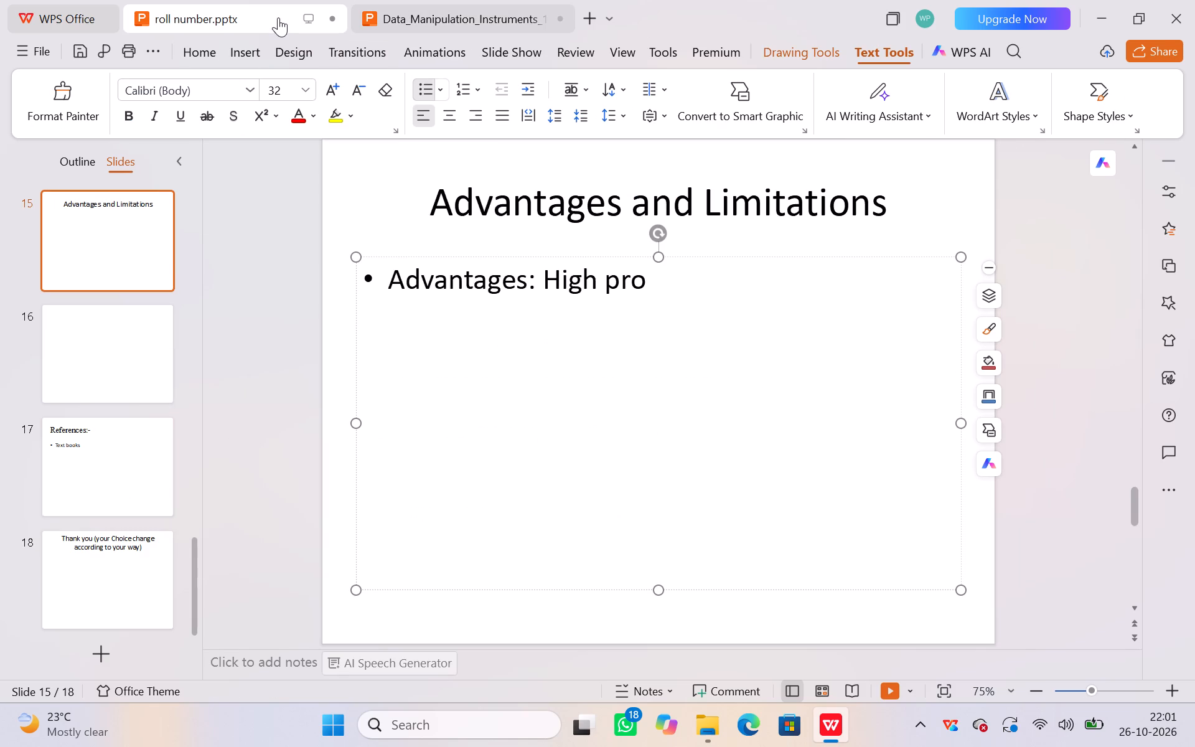
{"action": "type", "text": "cess"}
{"action": "type", "text": "ing"}
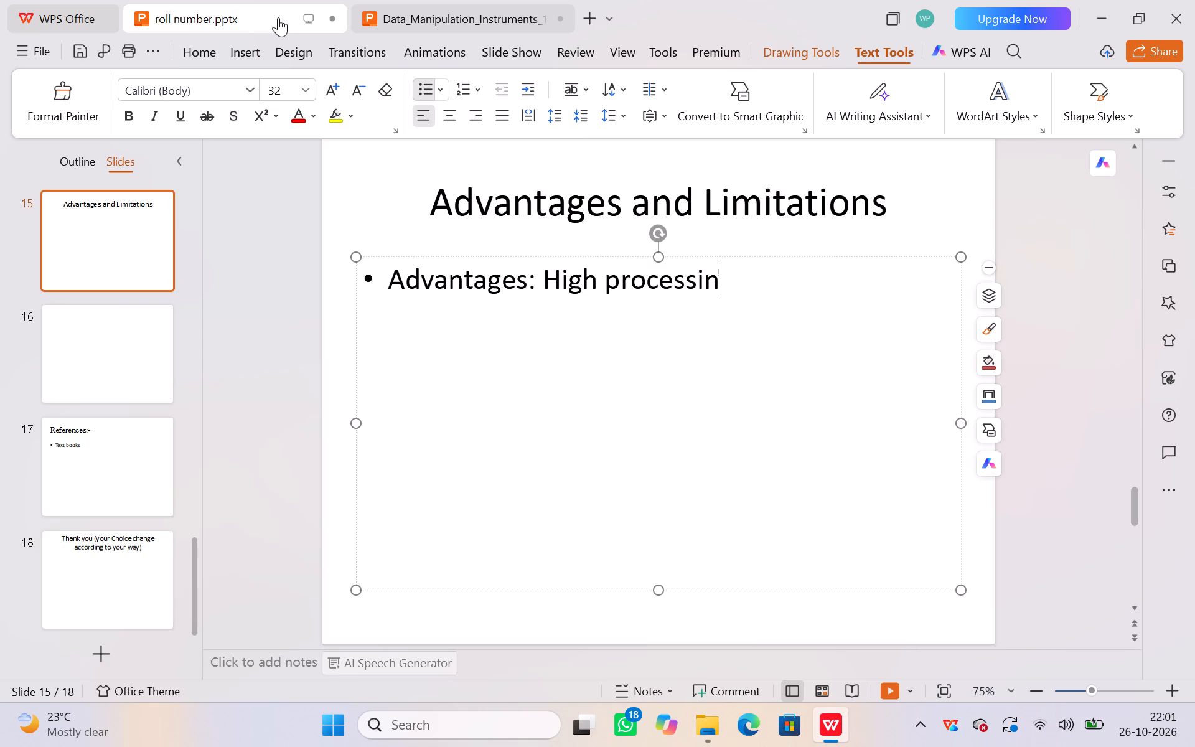
{"action": "key", "text": "space"}
{"action": "type", "text": "speed and relis"}
{"action": "key", "text": "BackSpace"}
{"action": "type", "text": "ab"}
{"action": "type", "text": "le"}
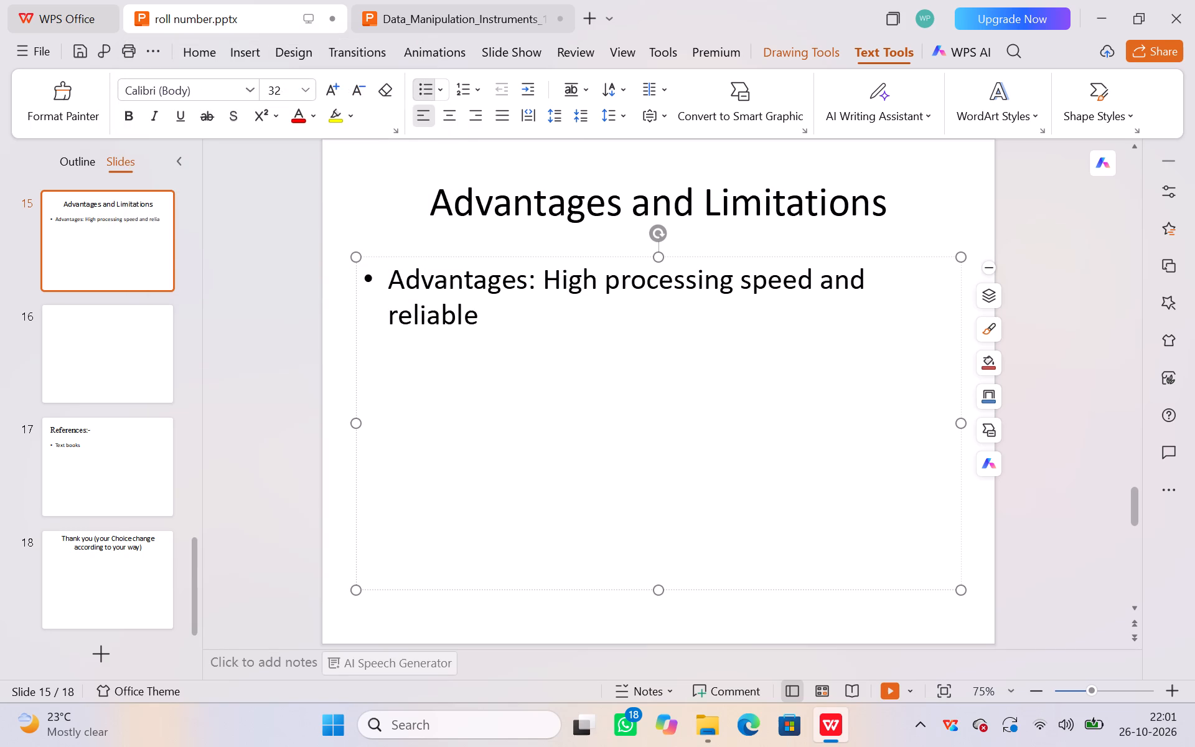
Start a second bullet below the first one with the label "Advantages:".
{"action": "key", "text": "Return"}
{"action": "key", "text": "a"}
{"action": "key", "text": "d"}
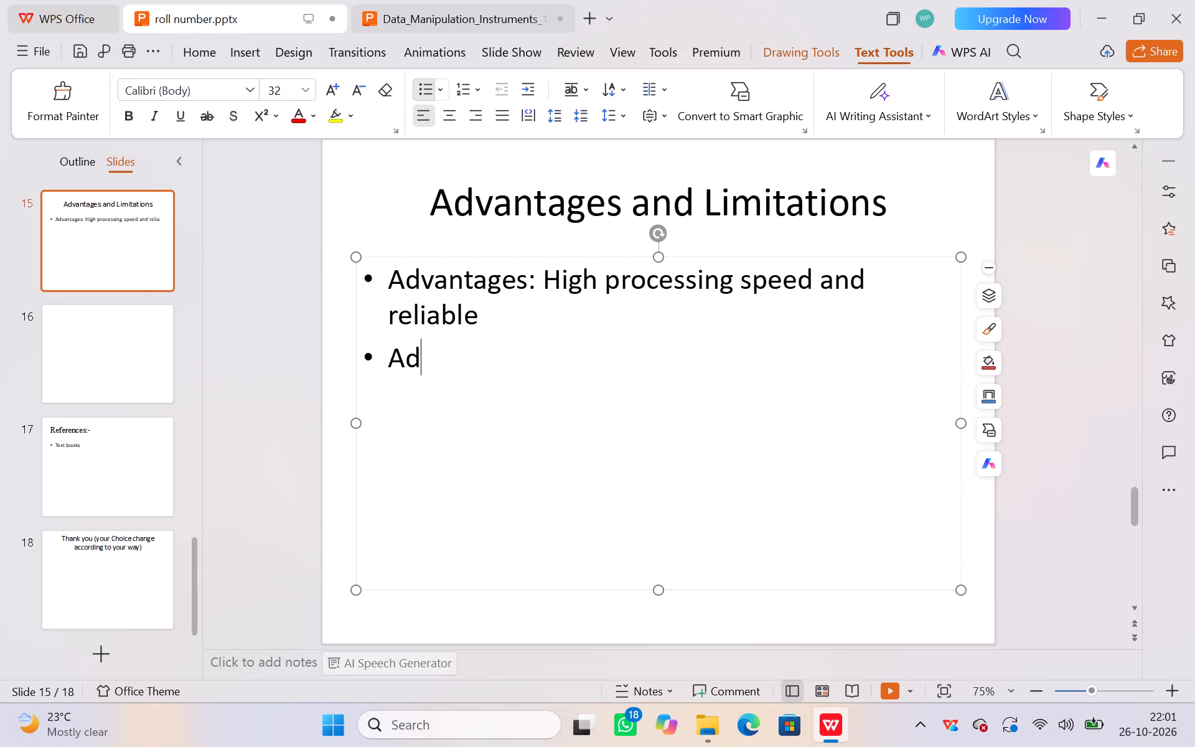
{"action": "type", "text": "vantages"}
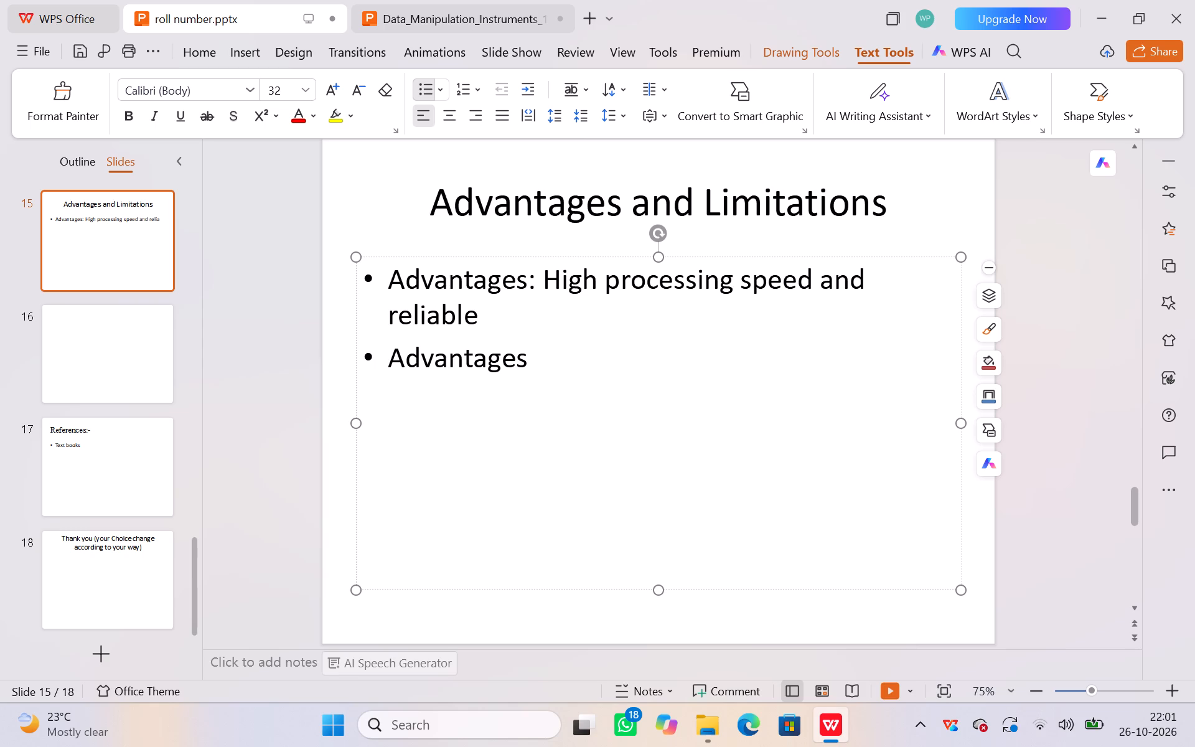
{"action": "key", "text": "shift+colon"}
{"action": "key", "text": "space"}
Check the first bullet against the reference and replace its last word "reliable" with "accurate calculations.".
{"action": "left_click", "coordinate": [454, 18]}
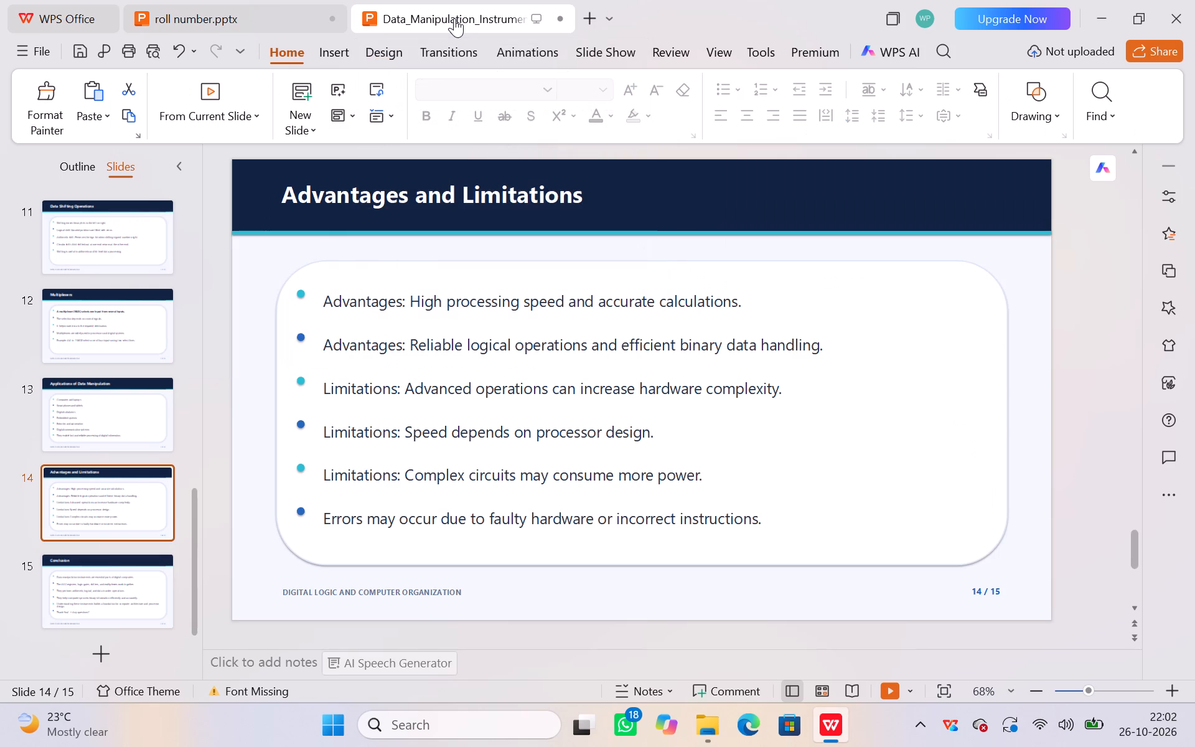
{"action": "left_click", "coordinate": [260, 13]}
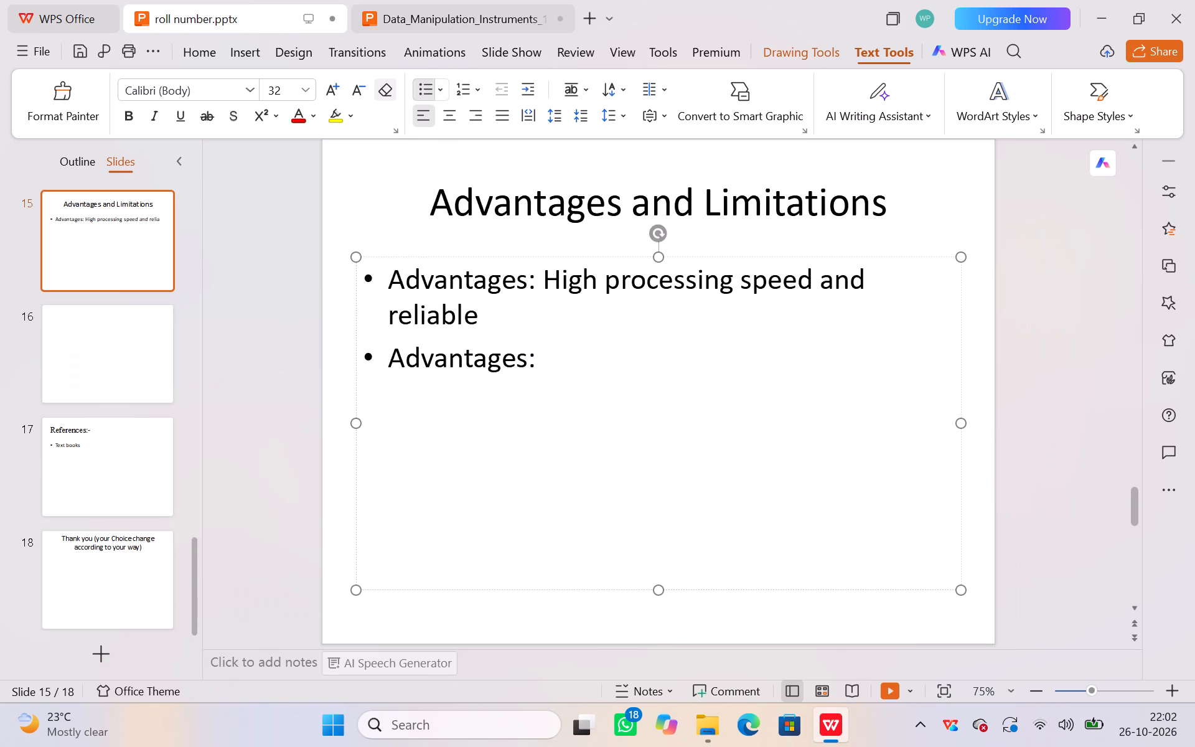
{"action": "left_click", "coordinate": [479, 316]}
{"action": "key", "text": "BackSpace"}
{"action": "key", "text": "BackSpace"}
{"action": "key", "text": "BackSpace"}
{"action": "key", "text": "BackSpace"}
{"action": "key", "text": "BackSpace"}
{"action": "key", "text": "BackSpace"}
{"action": "key", "text": "BackSpace"}
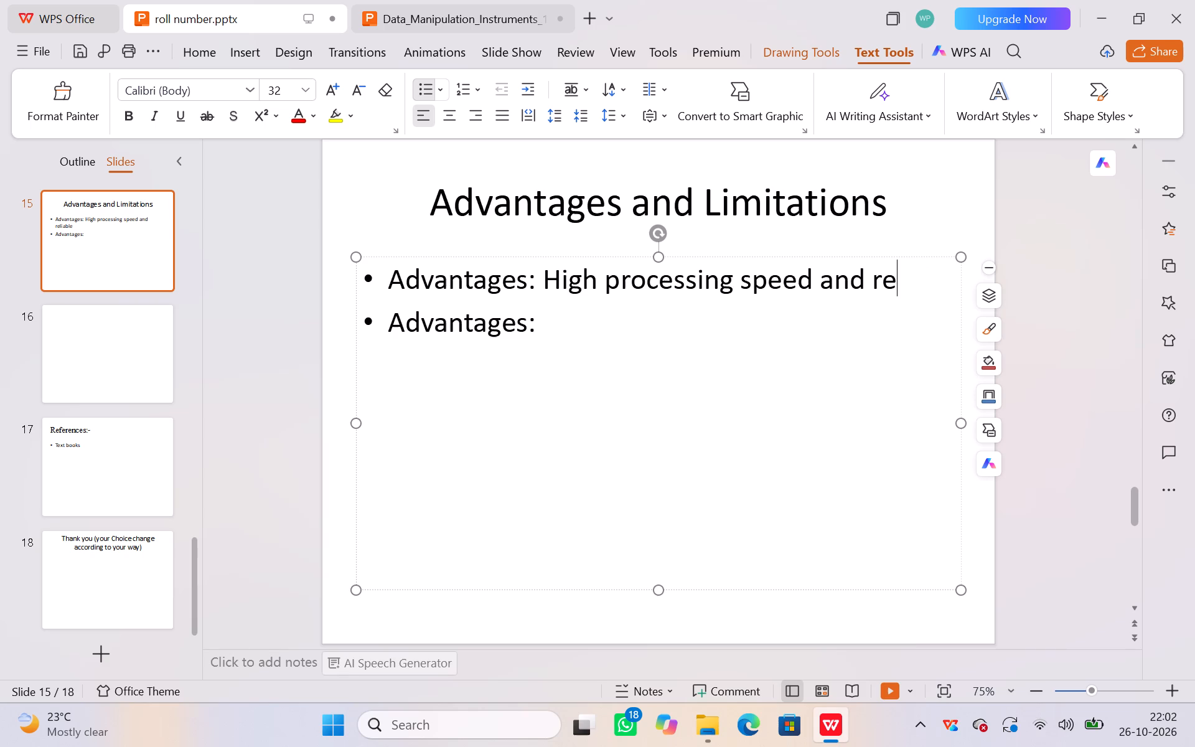
{"action": "key", "text": "BackSpace"}
{"action": "type", "text": "acc"}
{"action": "type", "text": "ura"}
{"action": "type", "text": "te c"}
{"action": "key", "text": "a"}
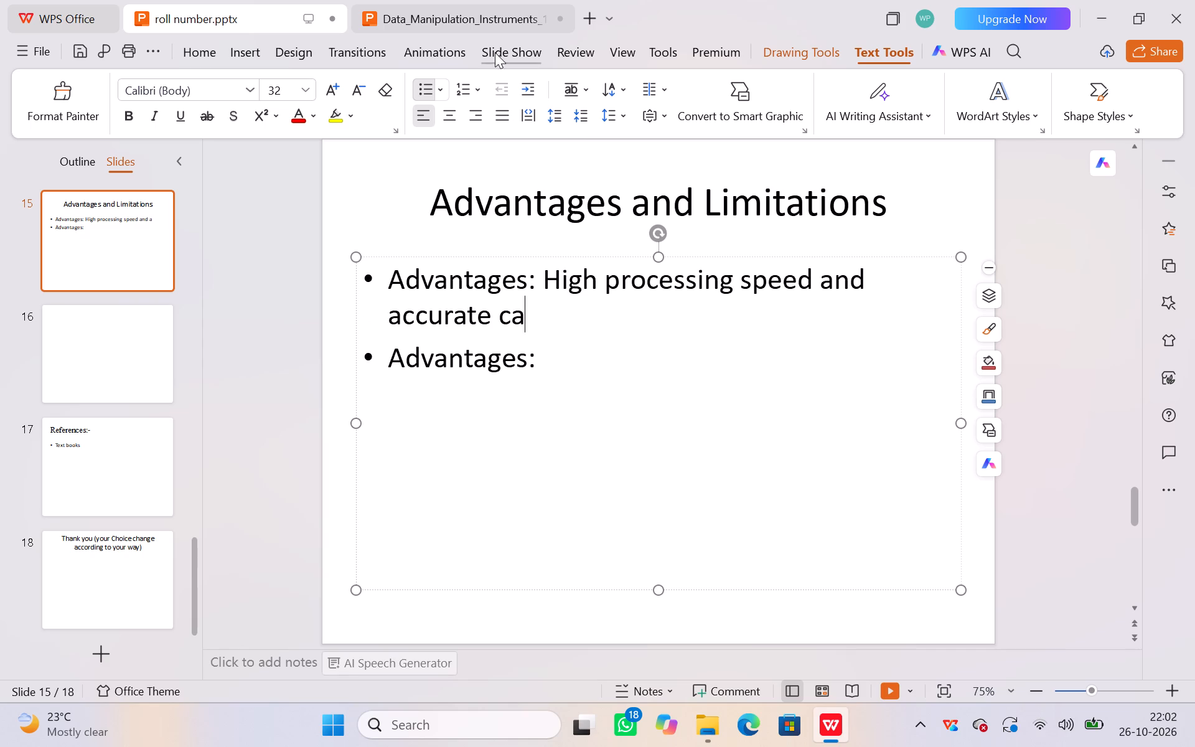
{"action": "left_click", "coordinate": [497, 22]}
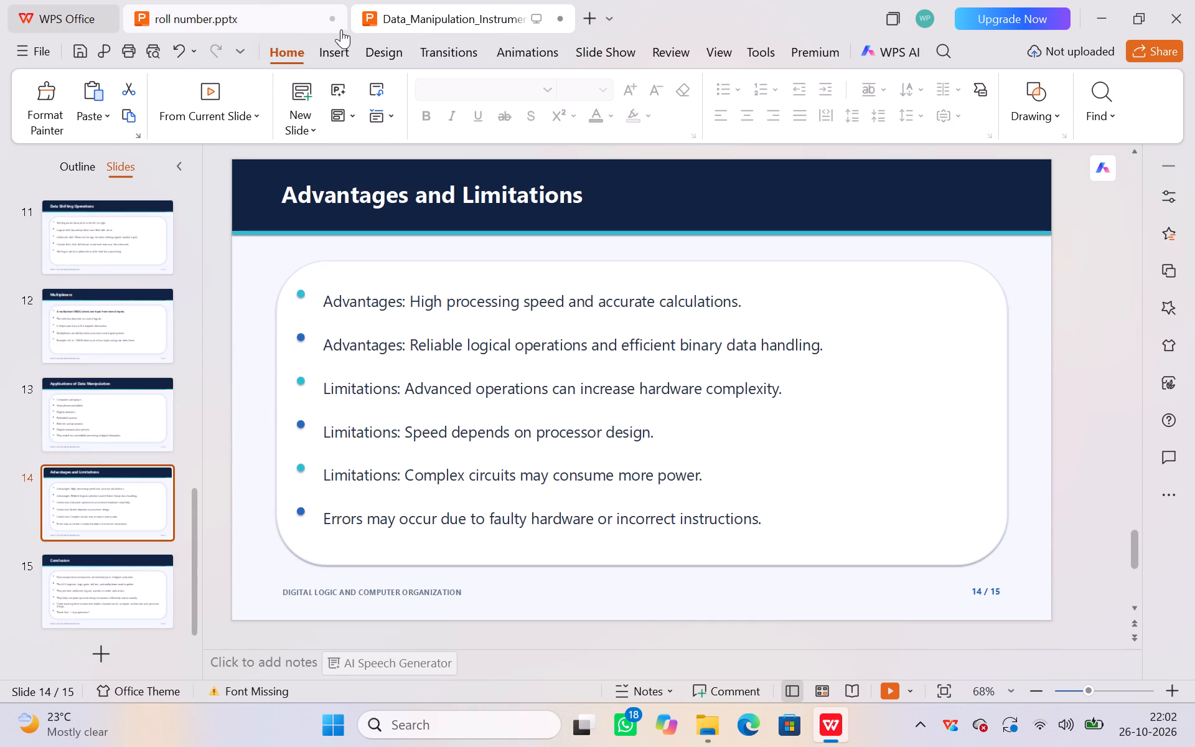
{"action": "left_click", "coordinate": [293, 12]}
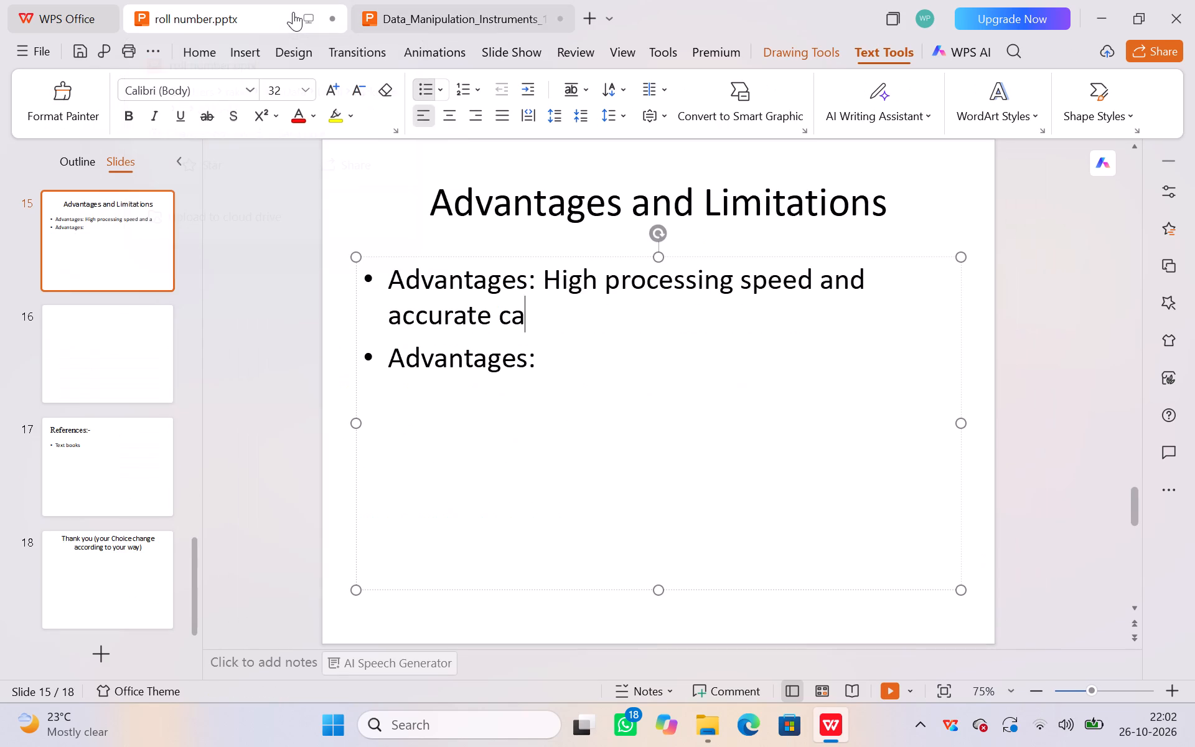
{"action": "type", "text": "lculations"}
{"action": "key", "text": "period"}
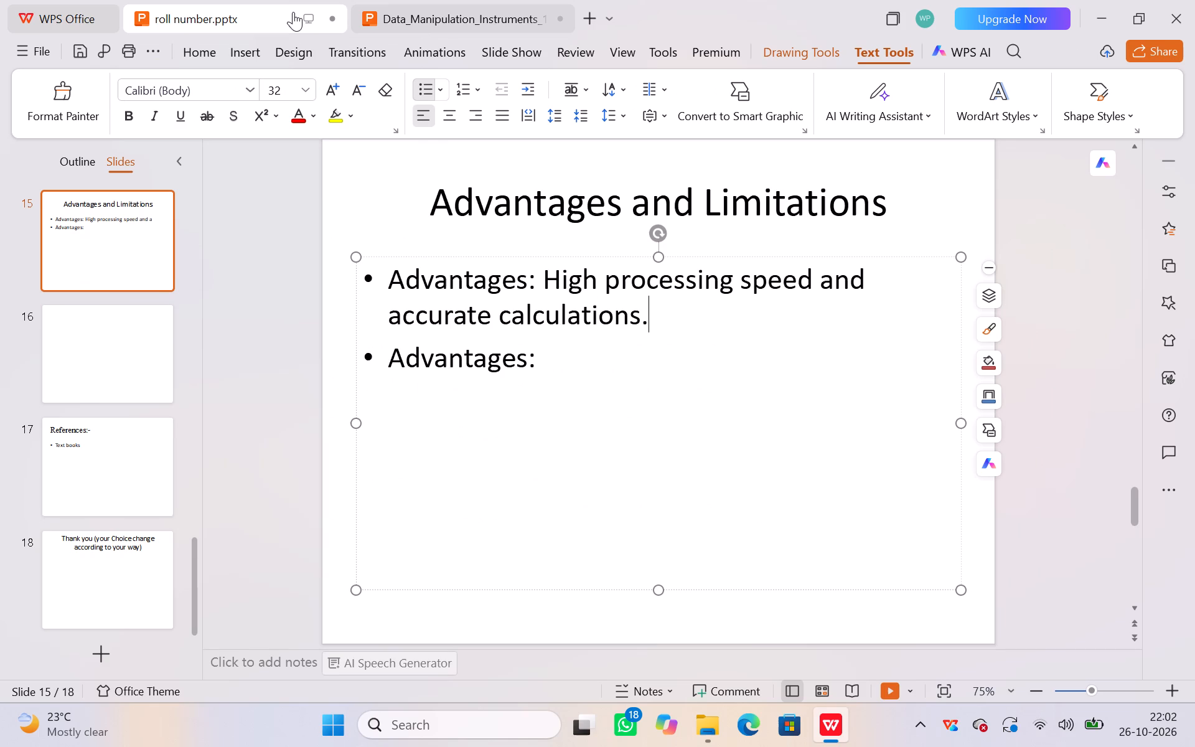
Continue the second bullet on the Advantages and Limitations slide with the word "Reliable" after its label.
{"action": "left_click", "coordinate": [563, 360]}
{"action": "key", "text": "r"}
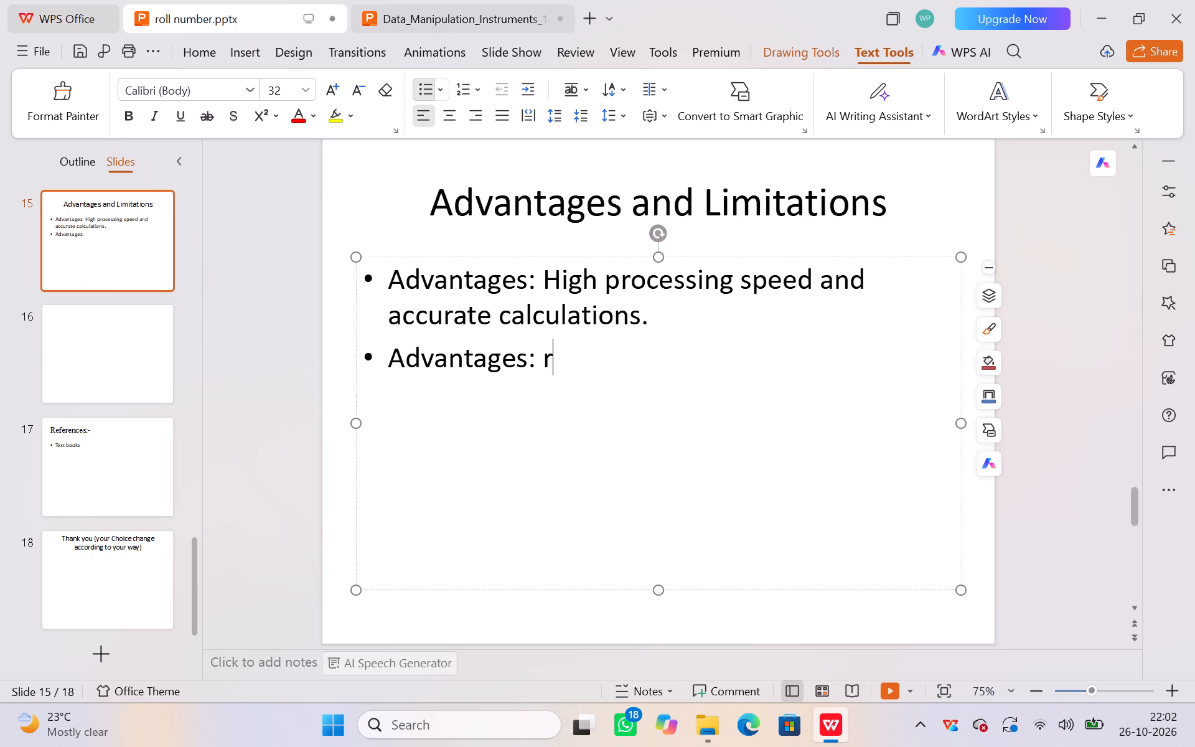
{"action": "key", "text": "BackSpace"}
{"action": "key", "text": "e"}
{"action": "key", "text": "l"}
{"action": "type", "text": "iab"}
{"action": "type", "text": "le"}
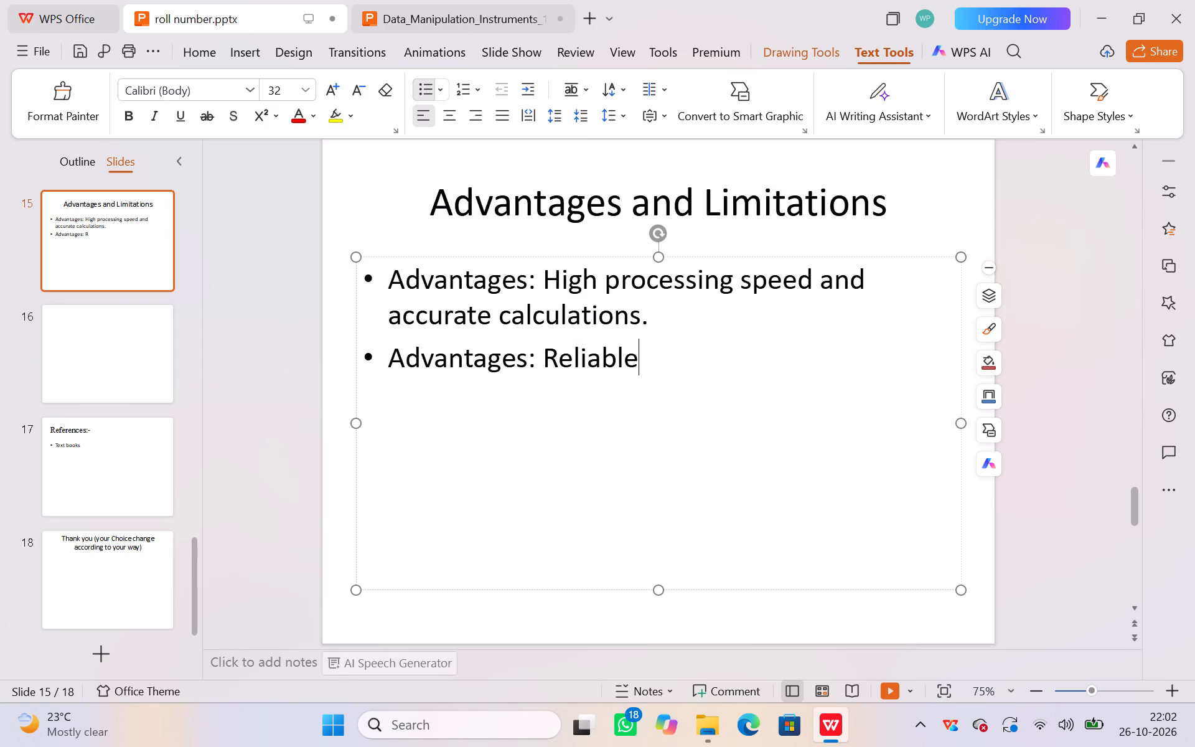
{"action": "key", "text": "space"}
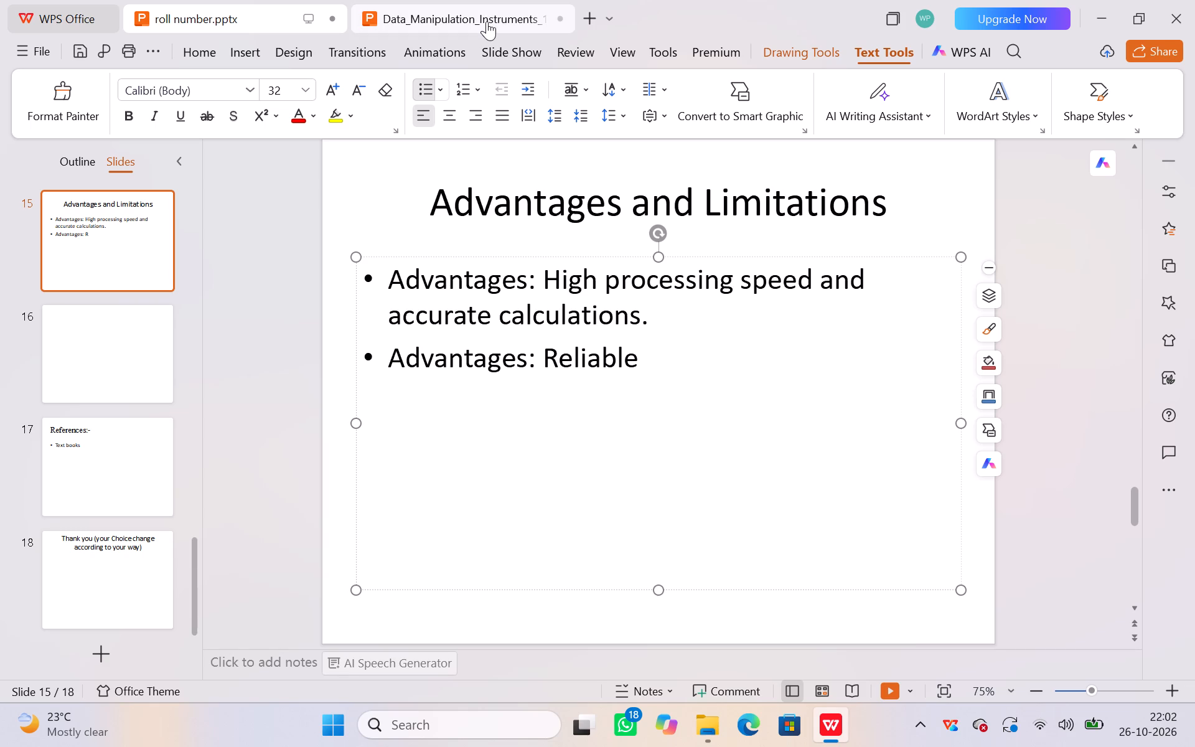
Check slide 14 of the reference presentation and continue the second bullet with "logical operations and efficiency".
{"action": "left_click", "coordinate": [487, 21]}
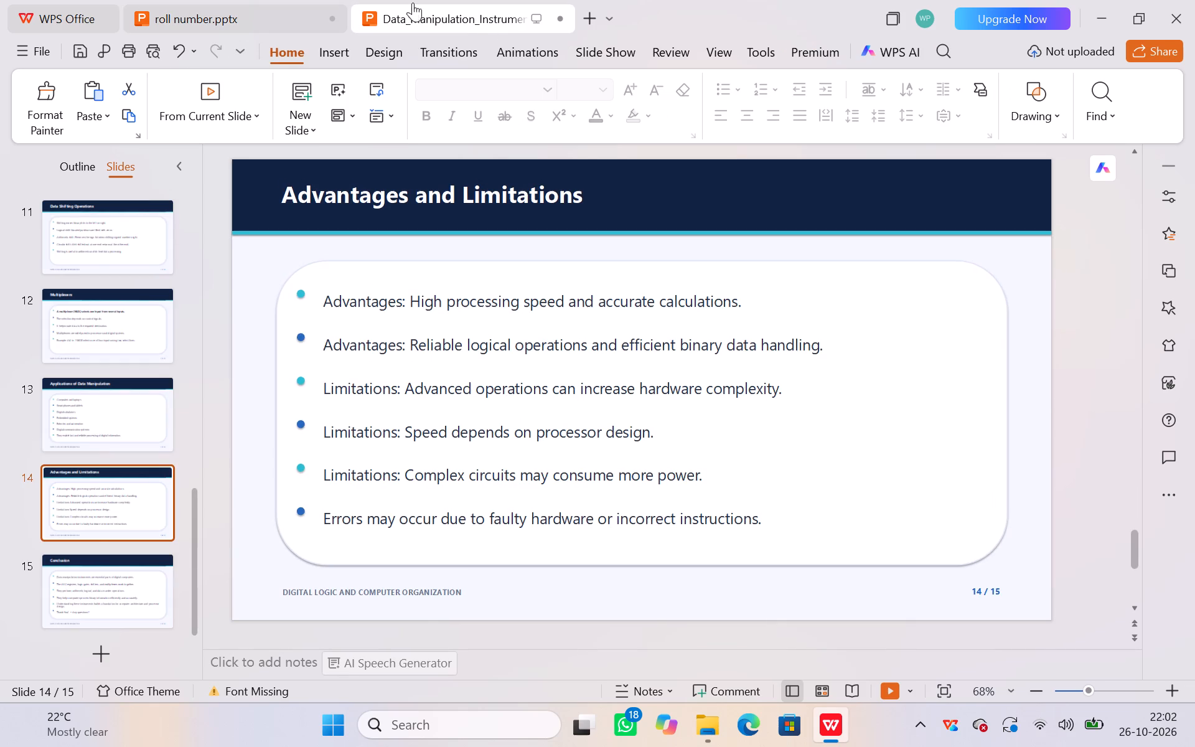
{"action": "left_click", "coordinate": [276, 0]}
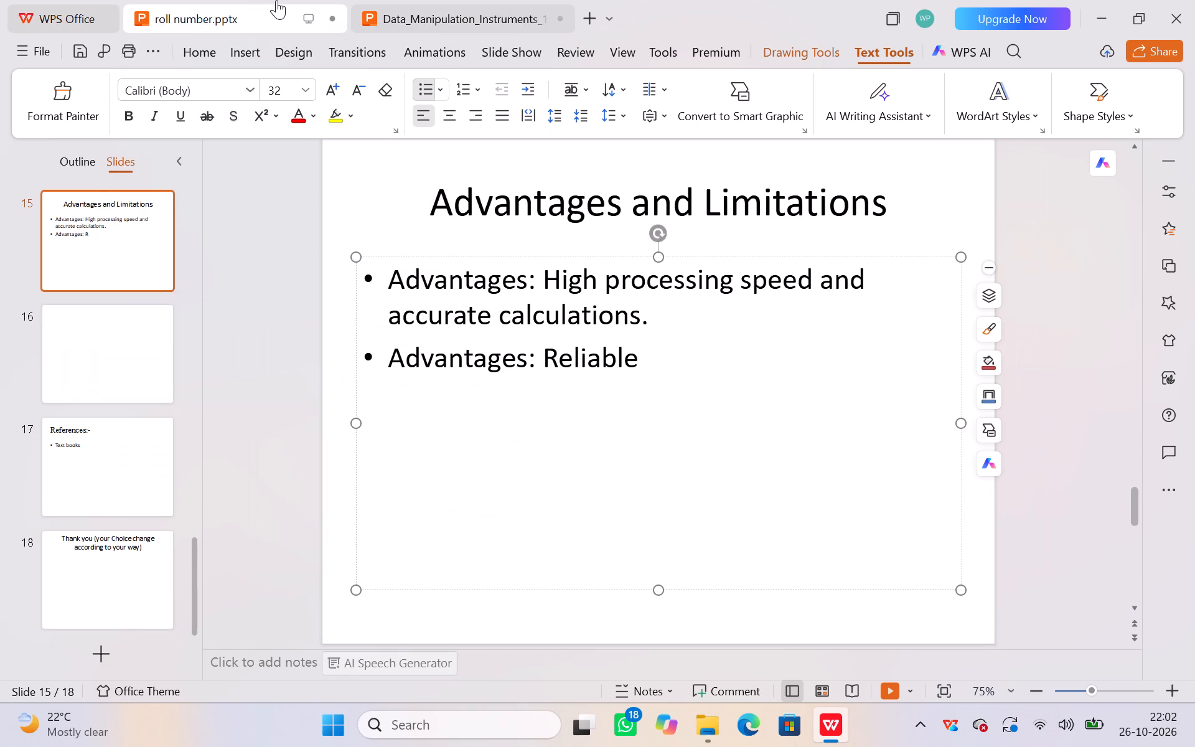
{"action": "type", "text": "lo"}
{"action": "key", "text": "g"}
{"action": "type", "text": "ical operations and ed"}
{"action": "key", "text": "BackSpace"}
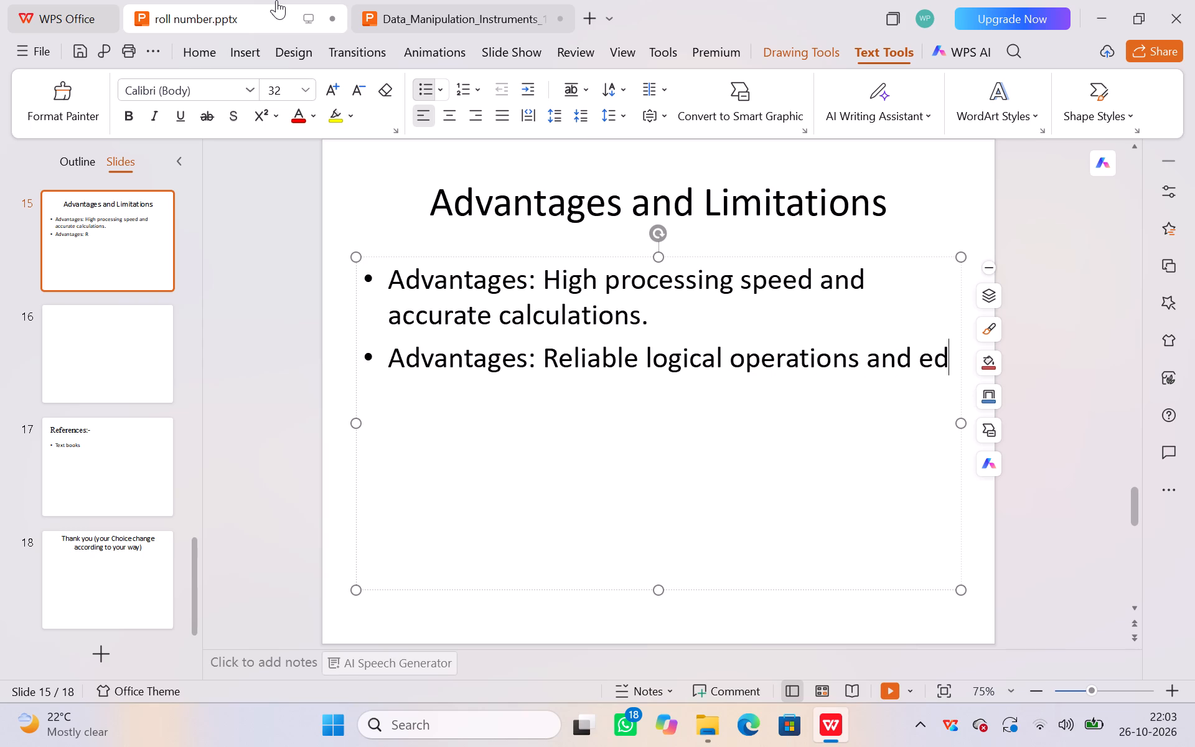
{"action": "type", "text": "ffiv"}
{"action": "key", "text": "BackSpace"}
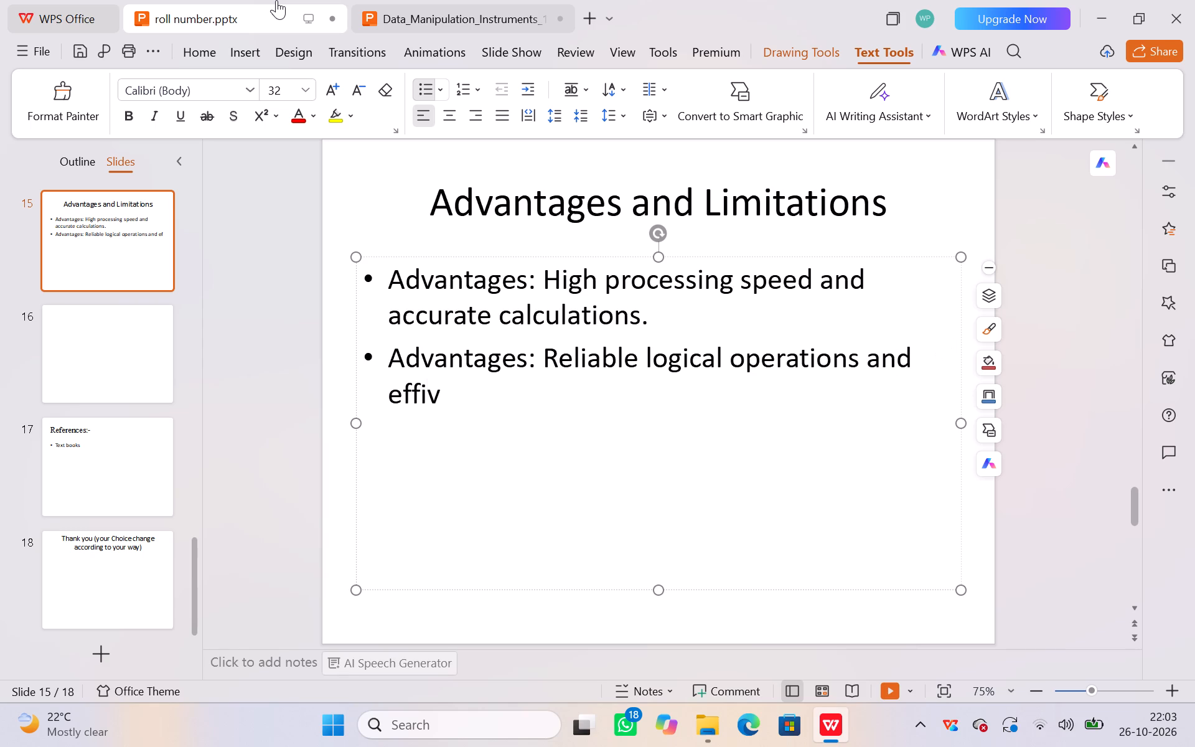
{"action": "type", "text": "ci"}
{"action": "type", "text": "en"}
{"action": "type", "text": "cy"}
{"action": "key", "text": "space"}
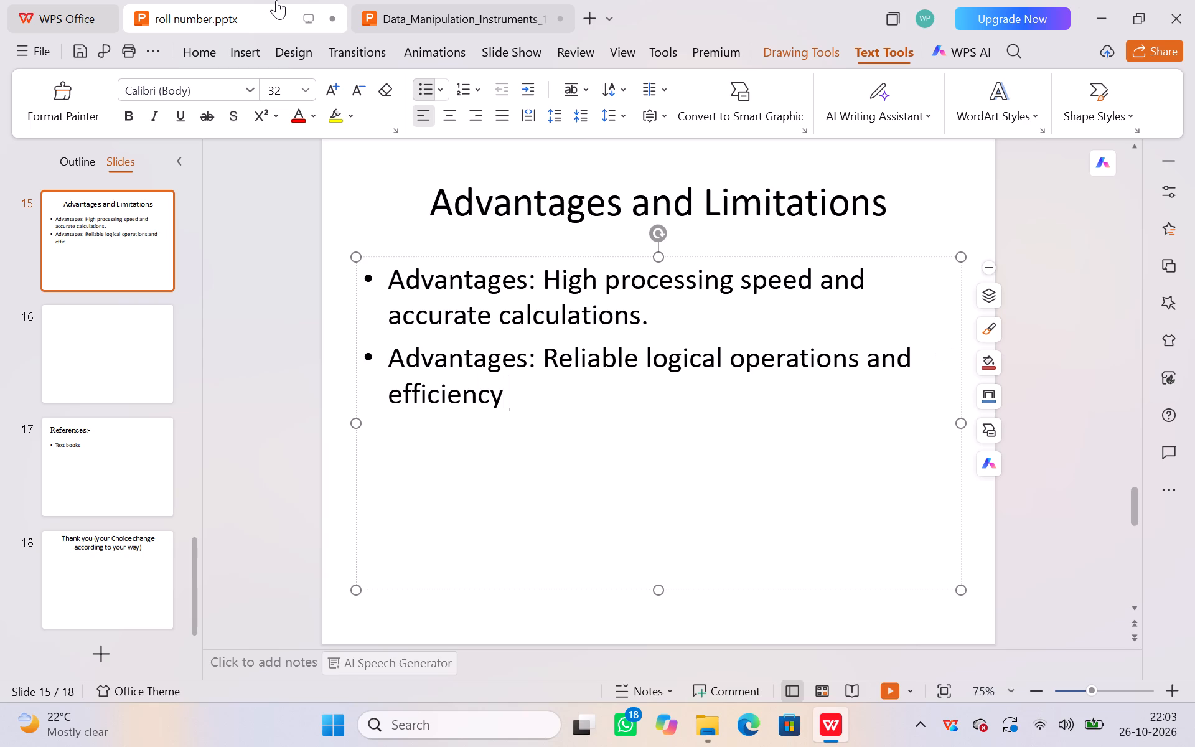
Check the second bullet against the reference and replace "efficiency" with "efficient binary data handling.".
{"action": "left_click", "coordinate": [403, 8]}
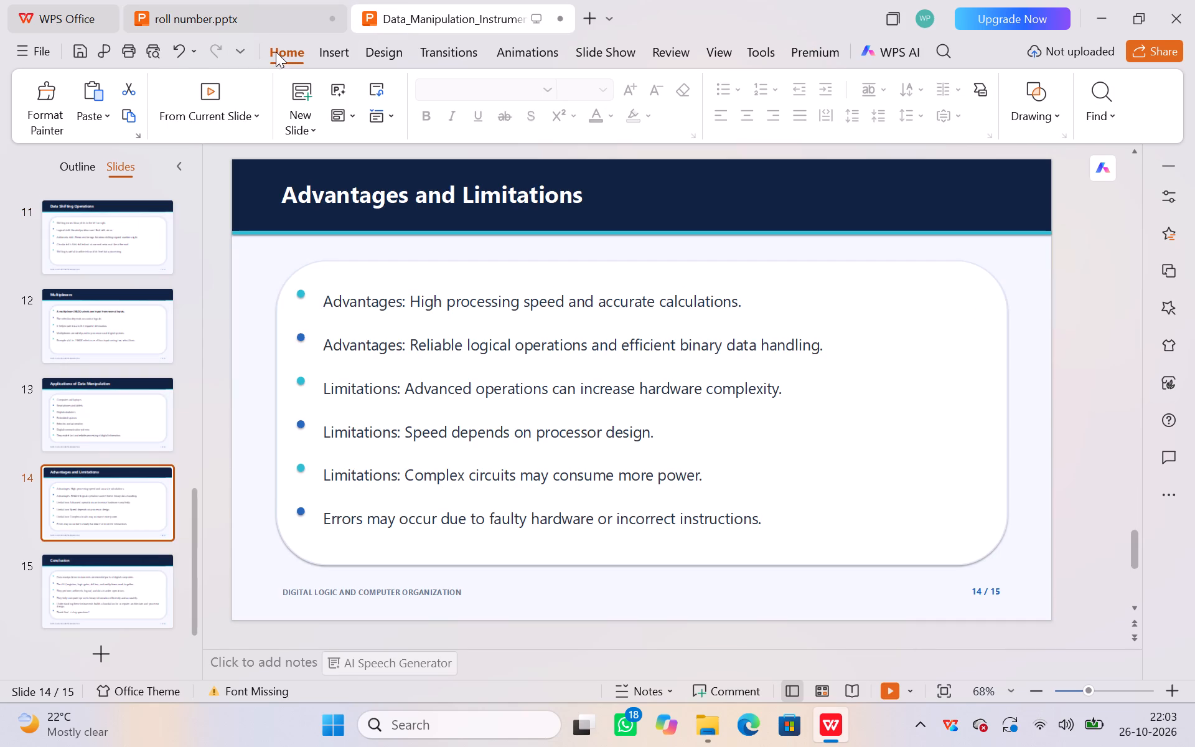
{"action": "left_click", "coordinate": [258, 6]}
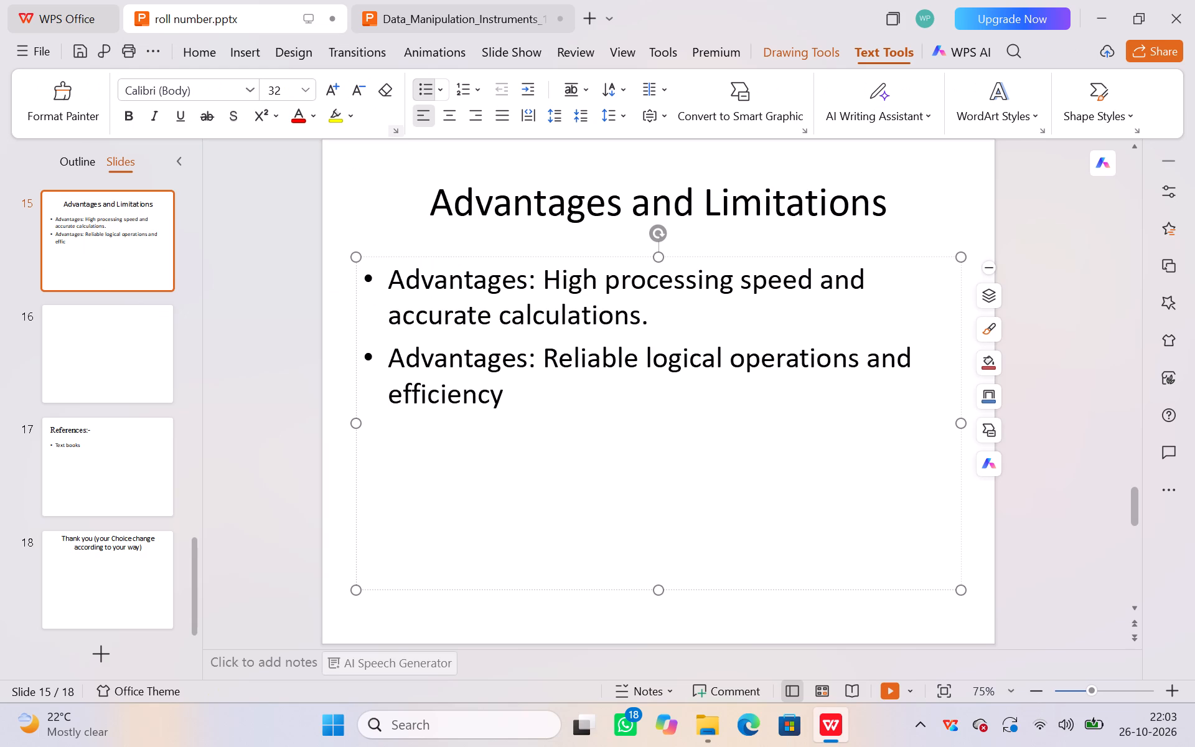
{"action": "left_click", "coordinate": [497, 390]}
{"action": "key", "text": "Right"}
{"action": "key", "text": "BackSpace"}
{"action": "key", "text": "t"}
{"action": "key", "text": "BackSpace"}
{"action": "key", "text": "BackSpace"}
{"action": "key", "text": "BackSpace"}
{"action": "type", "text": "nt binar"}
{"action": "type", "text": "y"}
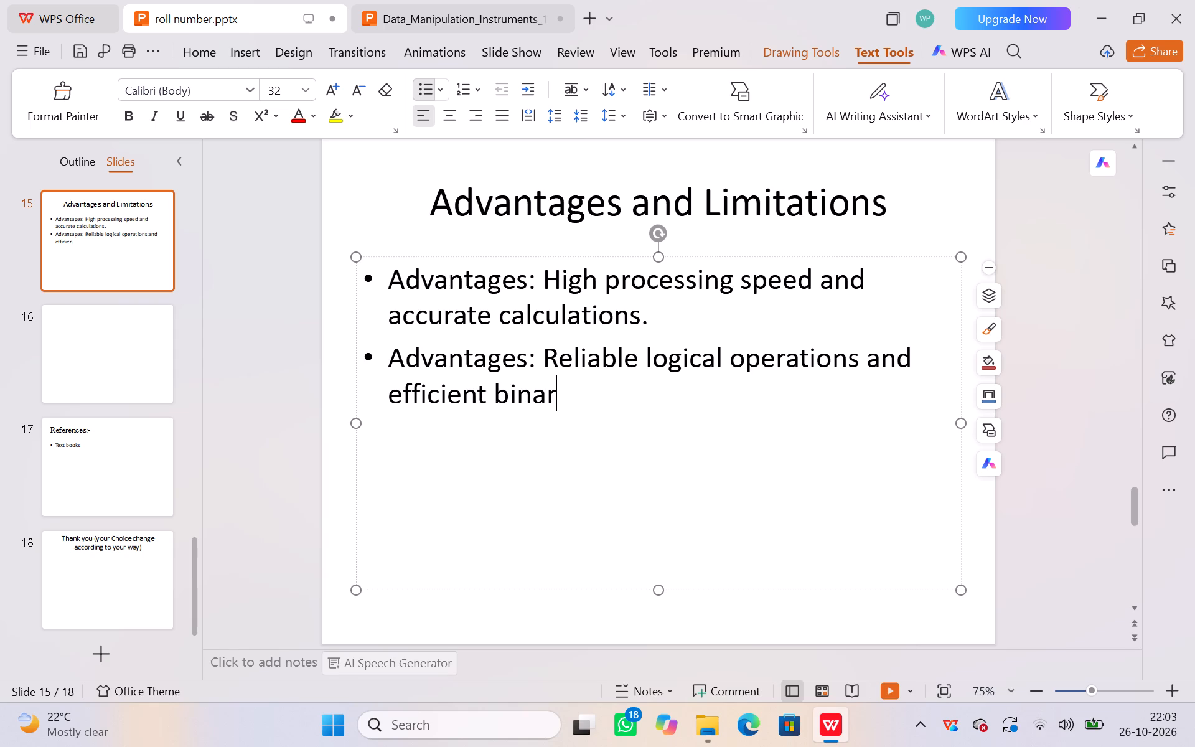
{"action": "key", "text": "space"}
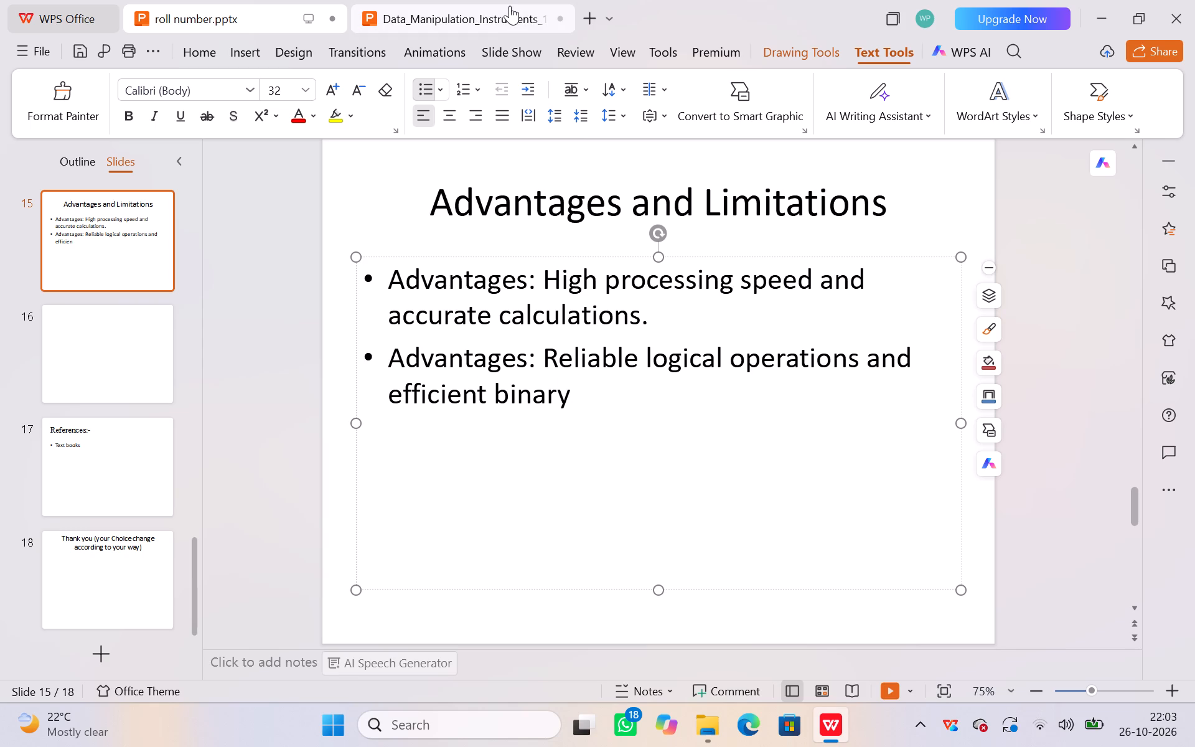
{"action": "left_click", "coordinate": [509, 2]}
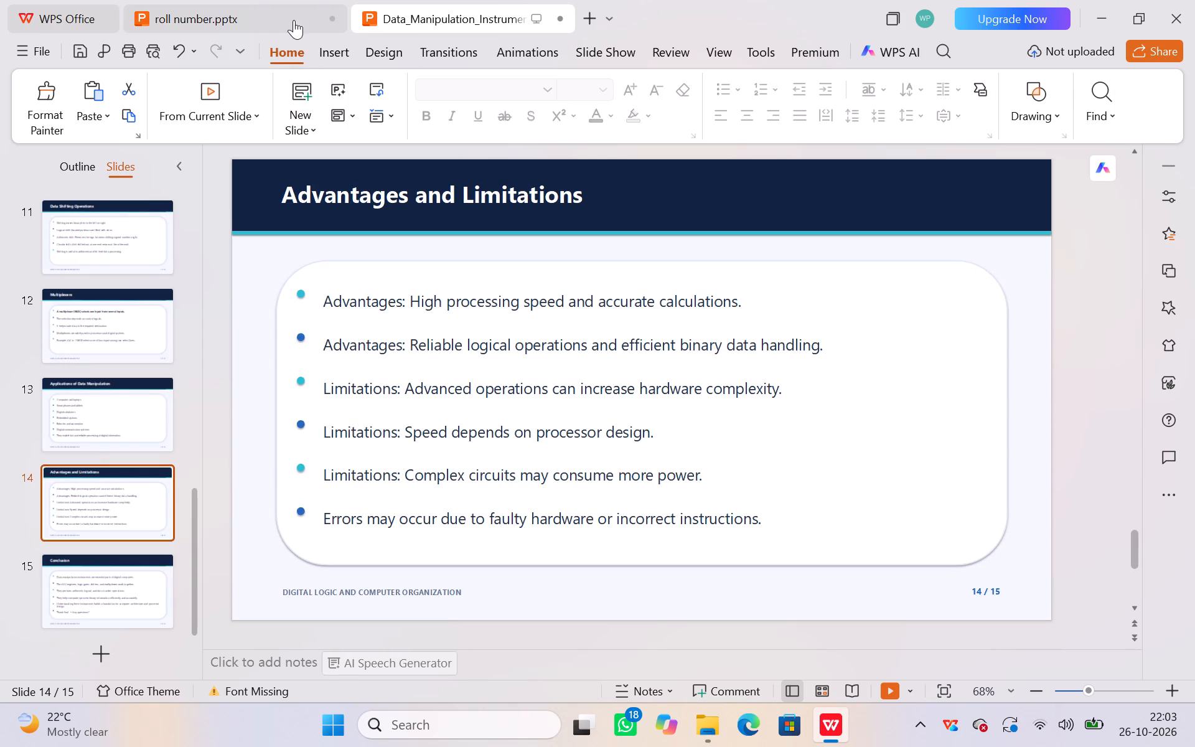
{"action": "left_click", "coordinate": [279, 0]}
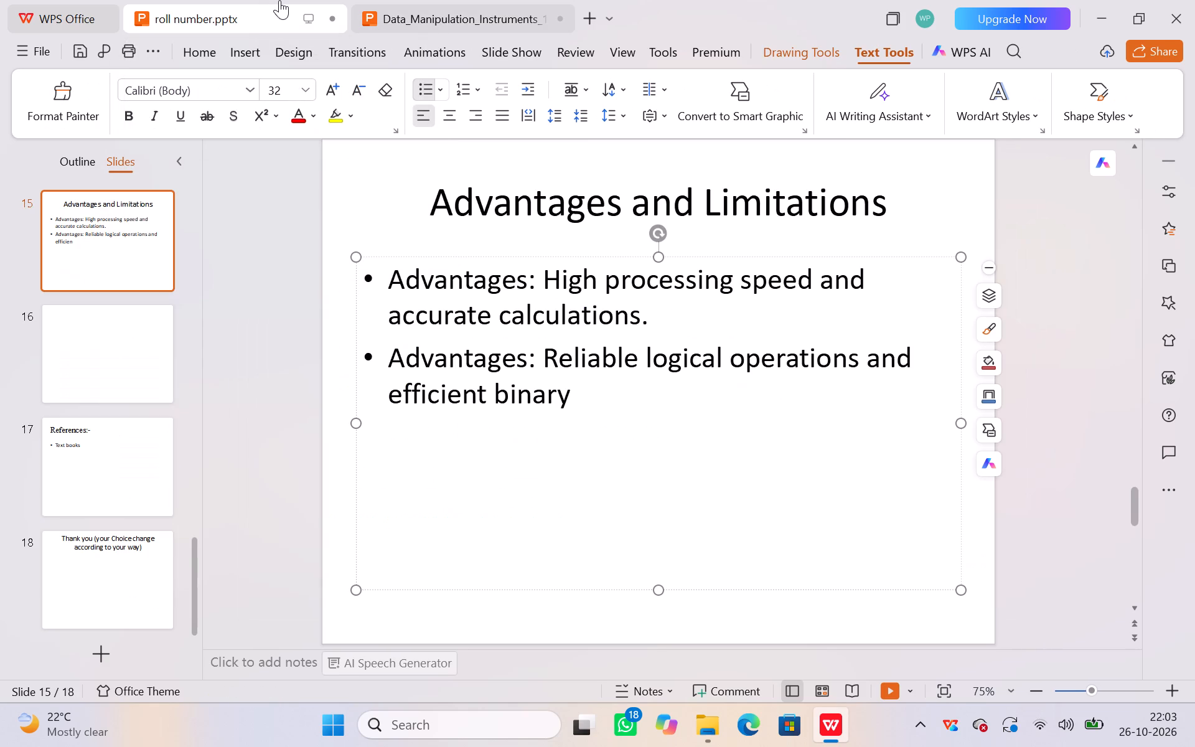
{"action": "type", "text": "data handling"}
{"action": "key", "text": "period"}
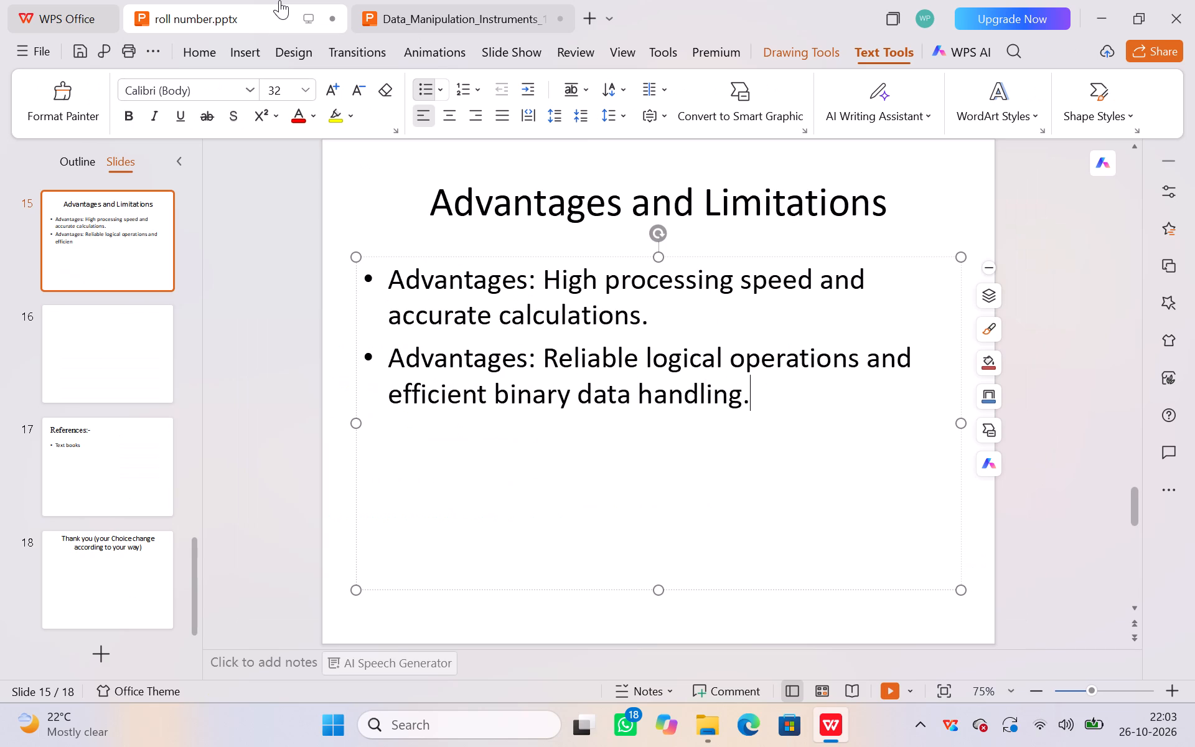
Start a third bullet below the second one with the label "Limitations:".
{"action": "key", "text": "Return"}
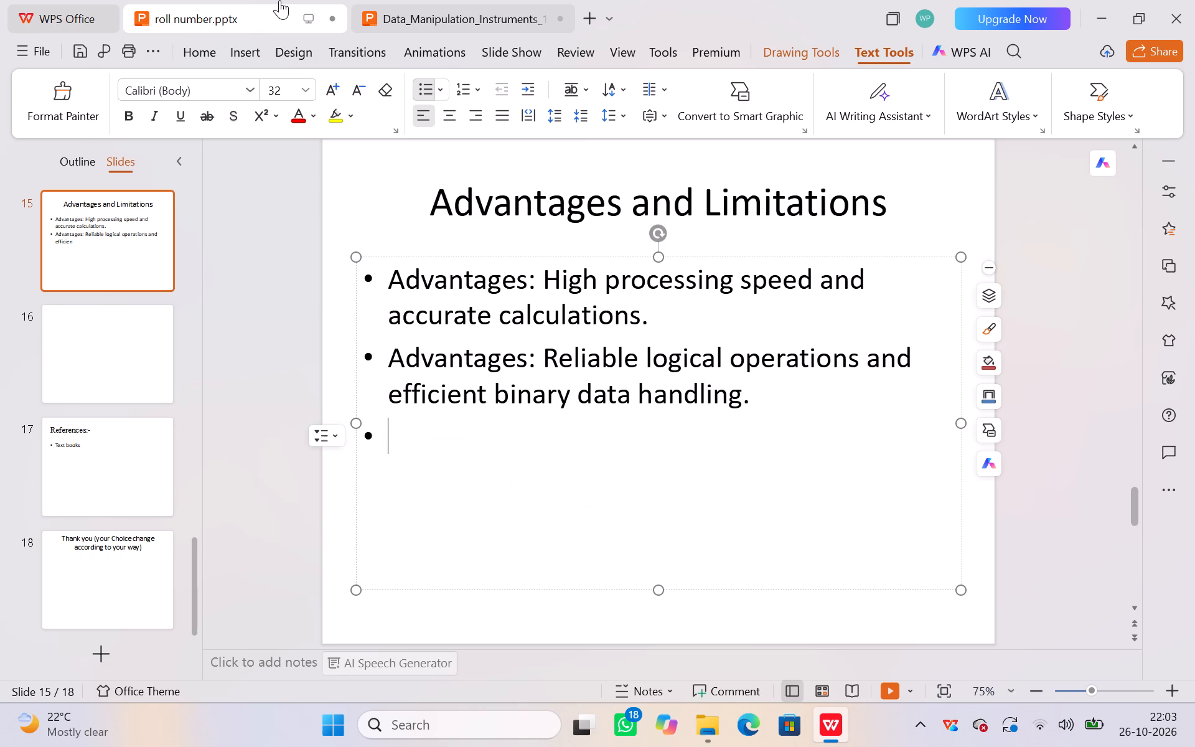
{"action": "key", "text": "l"}
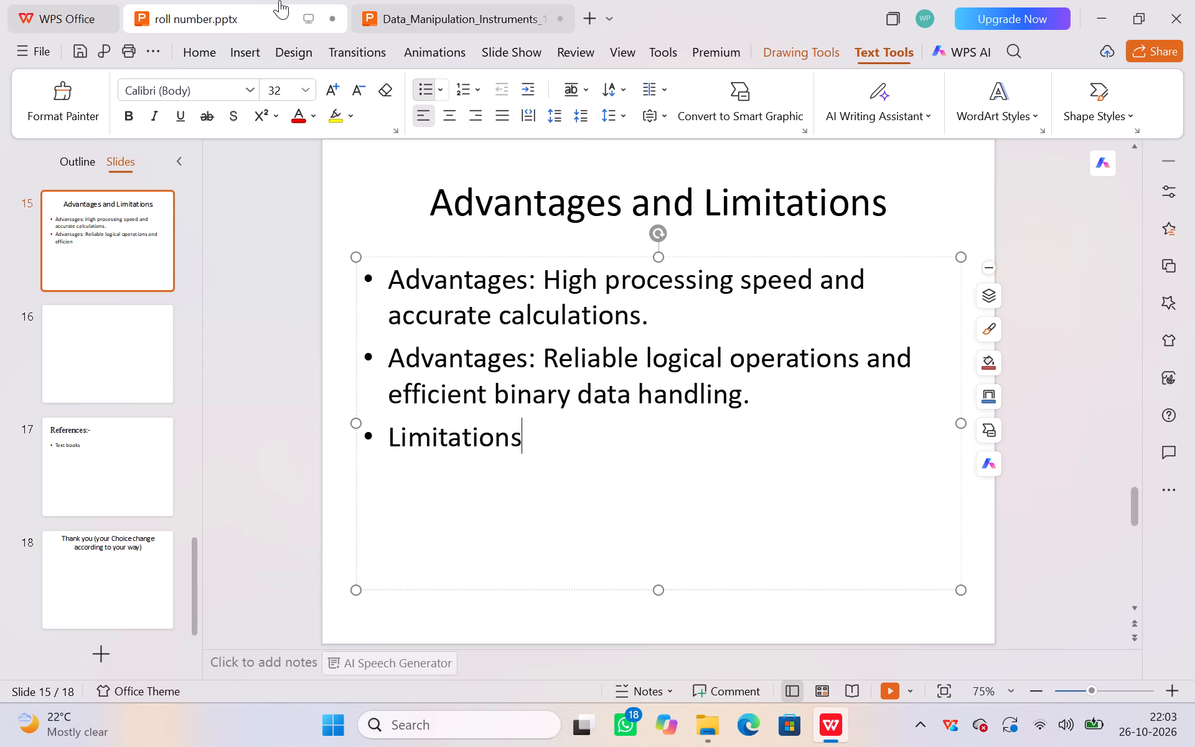
{"action": "key", "text": "shift+colon"}
{"action": "key", "text": "space"}
Check the reference slide and continue the third bullet with "Advanced operations can include complex".
{"action": "left_click", "coordinate": [456, 19]}
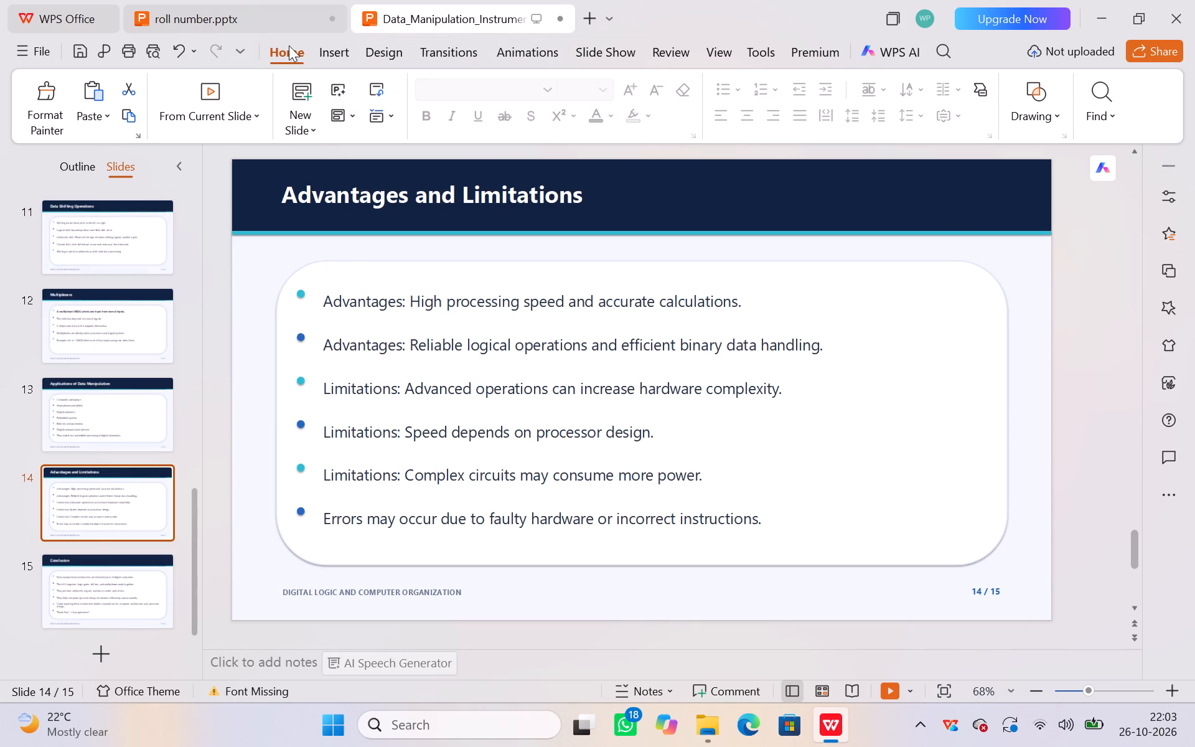
{"action": "left_click", "coordinate": [258, 16]}
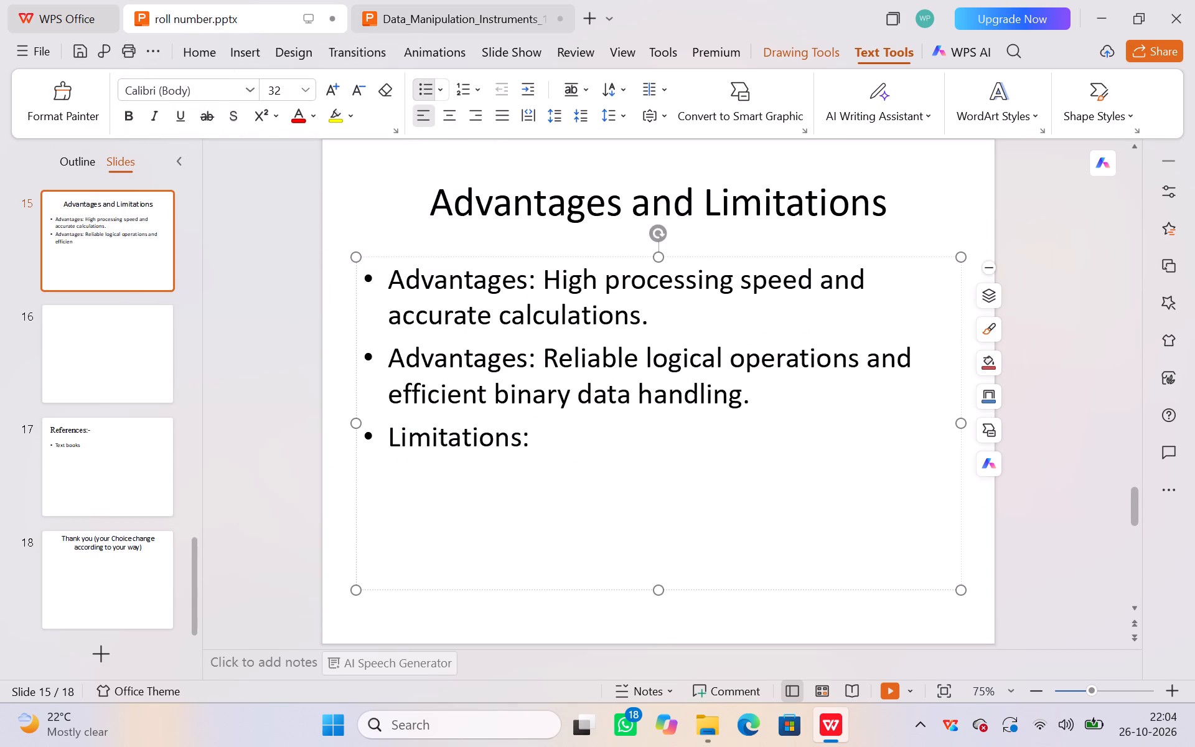
{"action": "type", "text": "dva"}
{"action": "key", "text": "n"}
{"action": "type", "text": "ced"}
{"action": "key", "text": "space"}
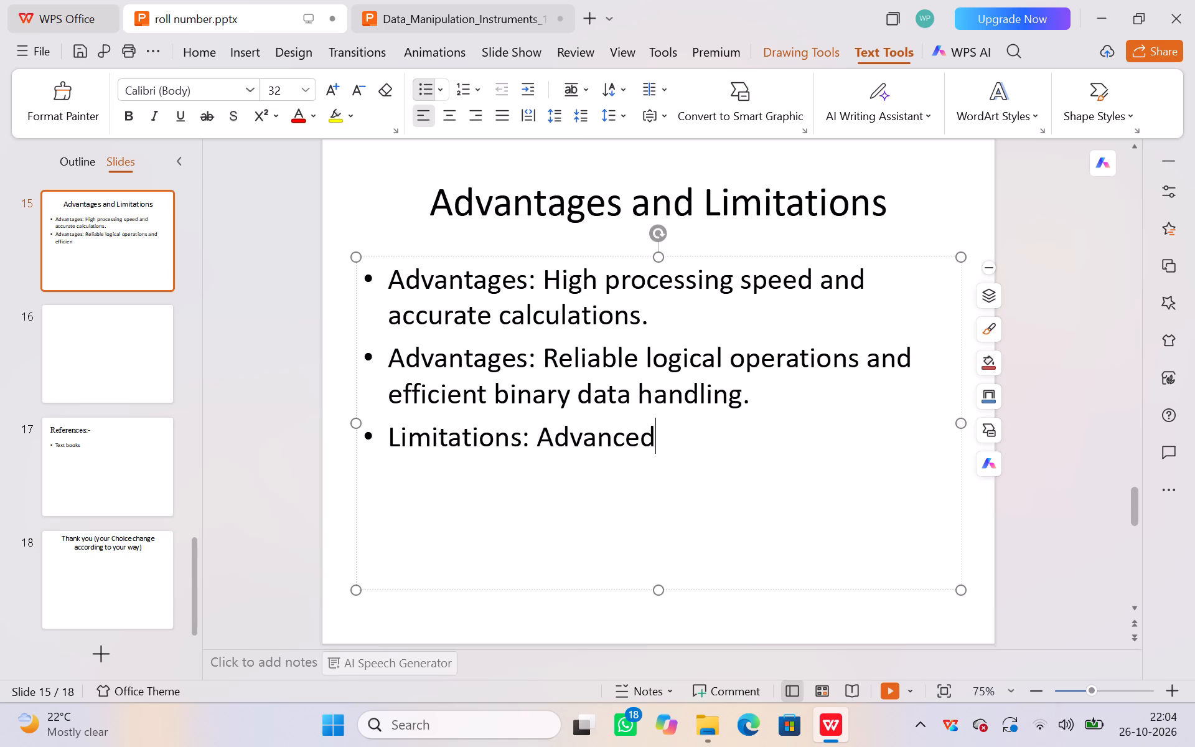
{"action": "type", "text": "operations"}
{"action": "key", "text": "space"}
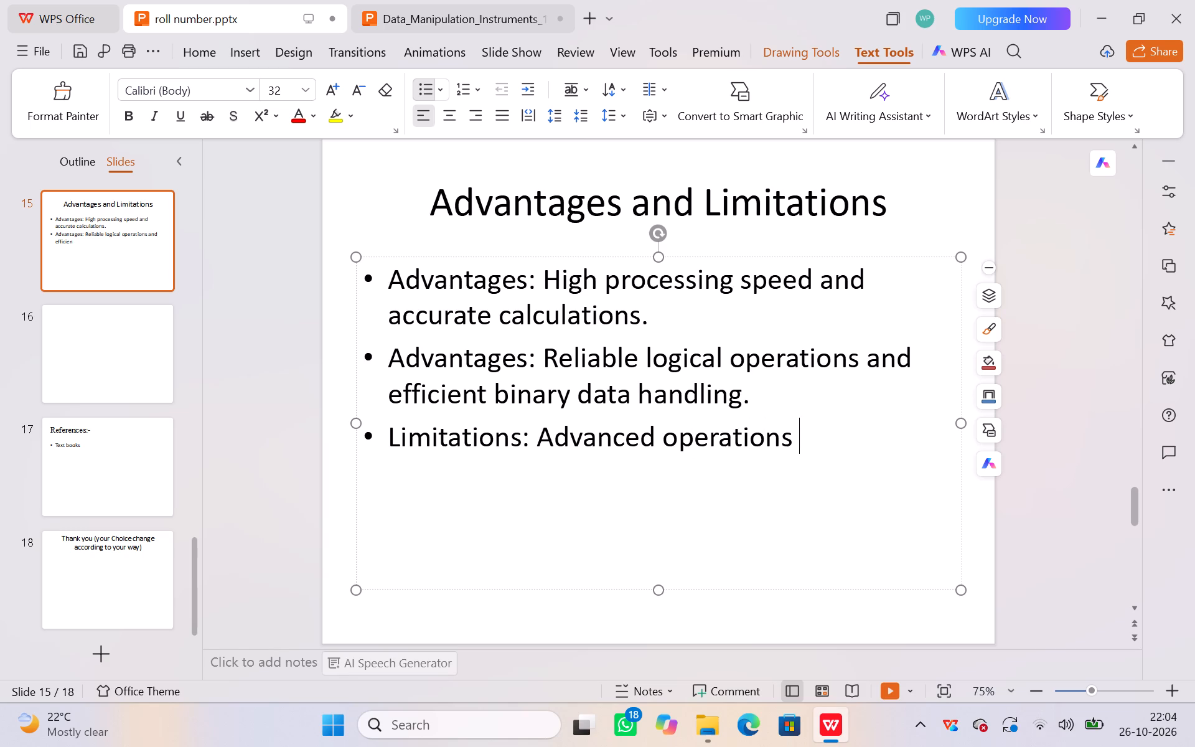
{"action": "key", "text": "c"}
{"action": "type", "text": "an i"}
{"action": "type", "text": "nclude comple"}
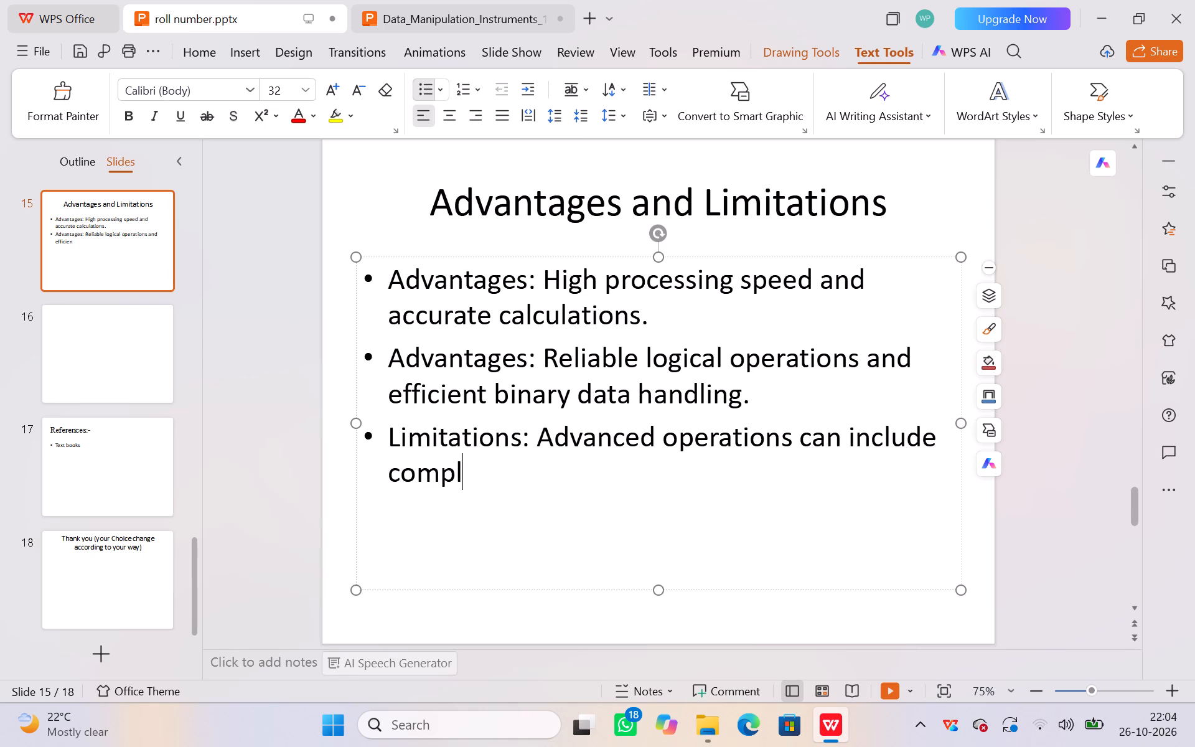
{"action": "key", "text": "x"}
Check the third bullet against the reference and replace "include complex" with "increase hardware complexity.".
{"action": "left_click", "coordinate": [518, 12]}
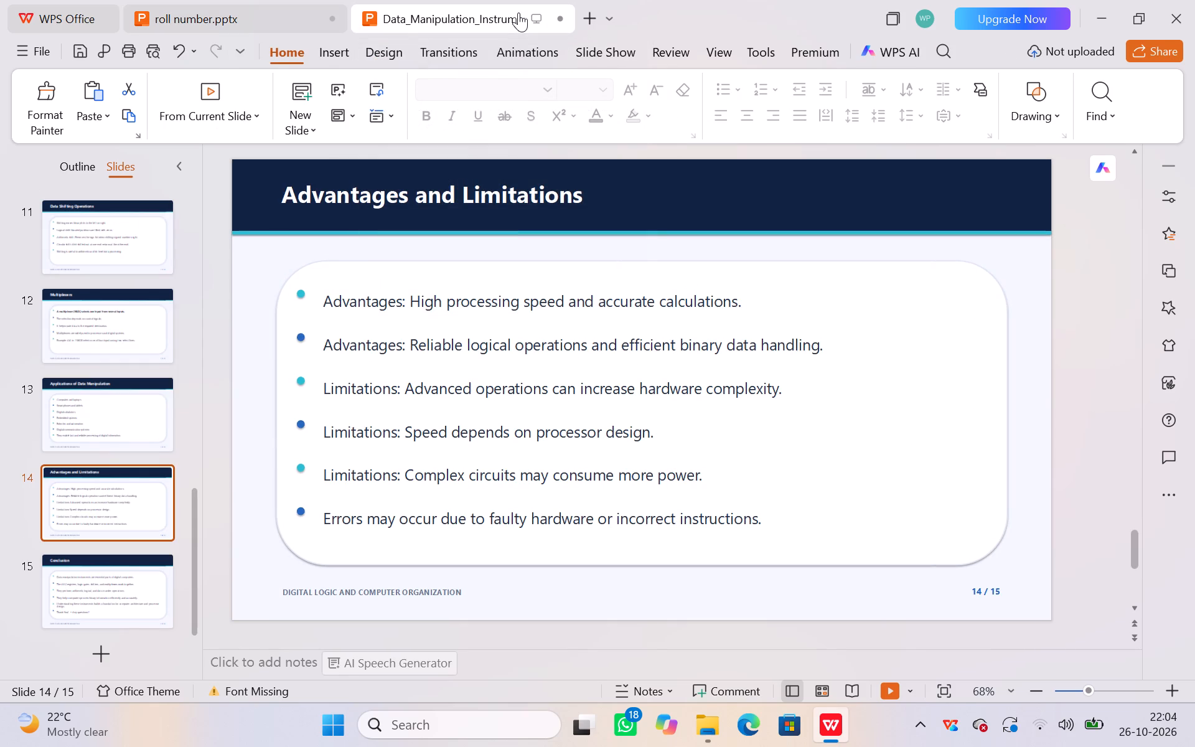
{"action": "left_click", "coordinate": [295, 18]}
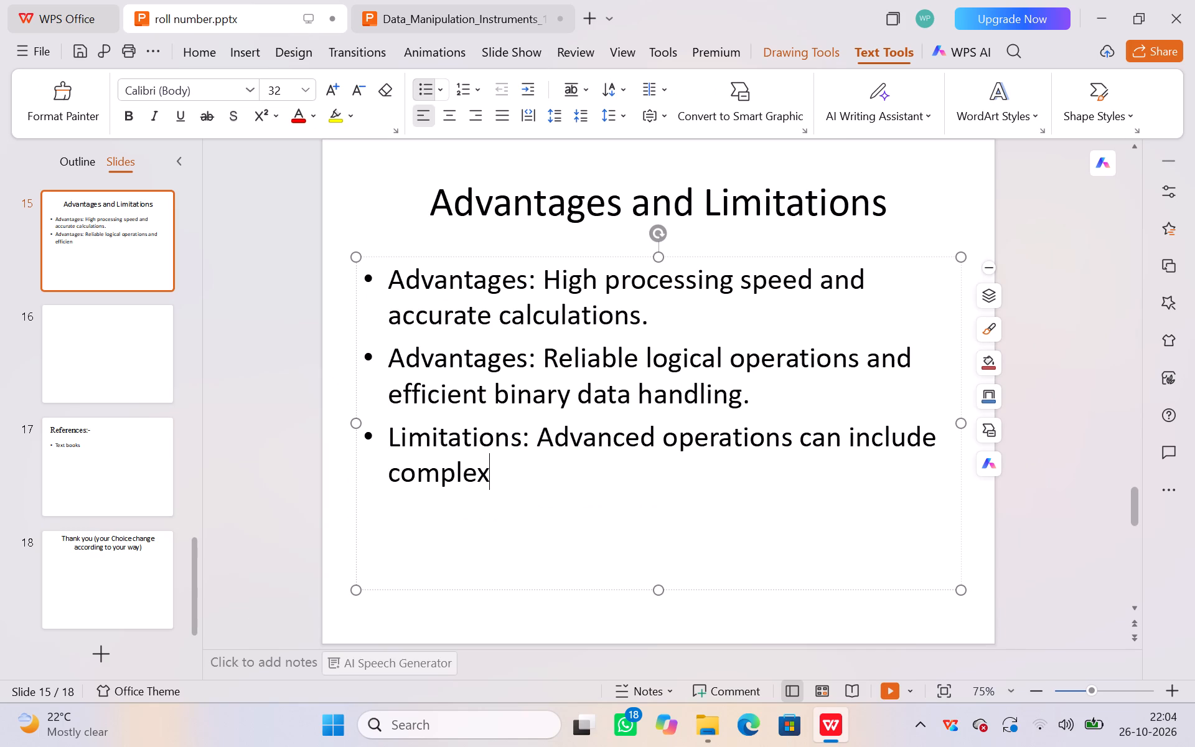
{"action": "key", "text": "BackSpace"}
{"action": "key", "text": "BackSpace"}
{"action": "key", "text": "BackSpace"}
{"action": "key", "text": "BackSpace"}
{"action": "key", "text": "BackSpace"}
{"action": "key", "text": "BackSpace"}
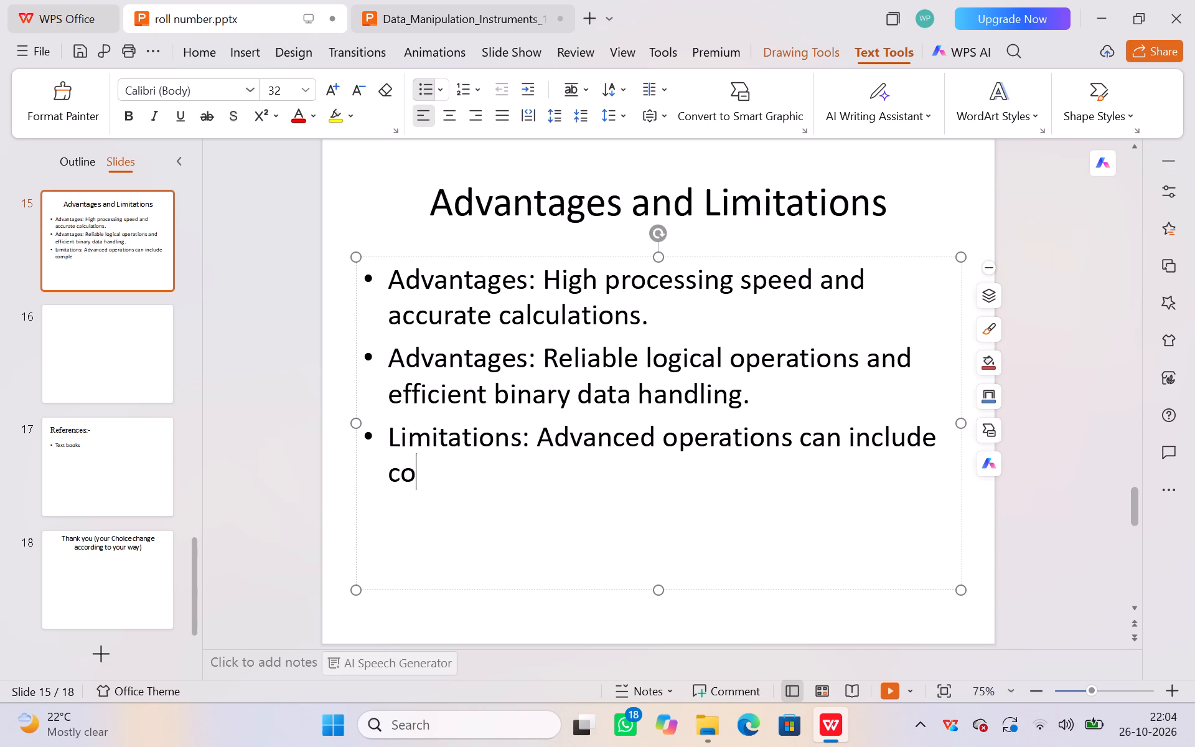
{"action": "key", "text": "BackSpace"}
{"action": "key", "text": "BackSpace"}
{"action": "key", "text": "BackSpace"}
{"action": "key", "text": "BackSpace"}
{"action": "key", "text": "BackSpace"}
{"action": "key", "text": "BackSpace"}
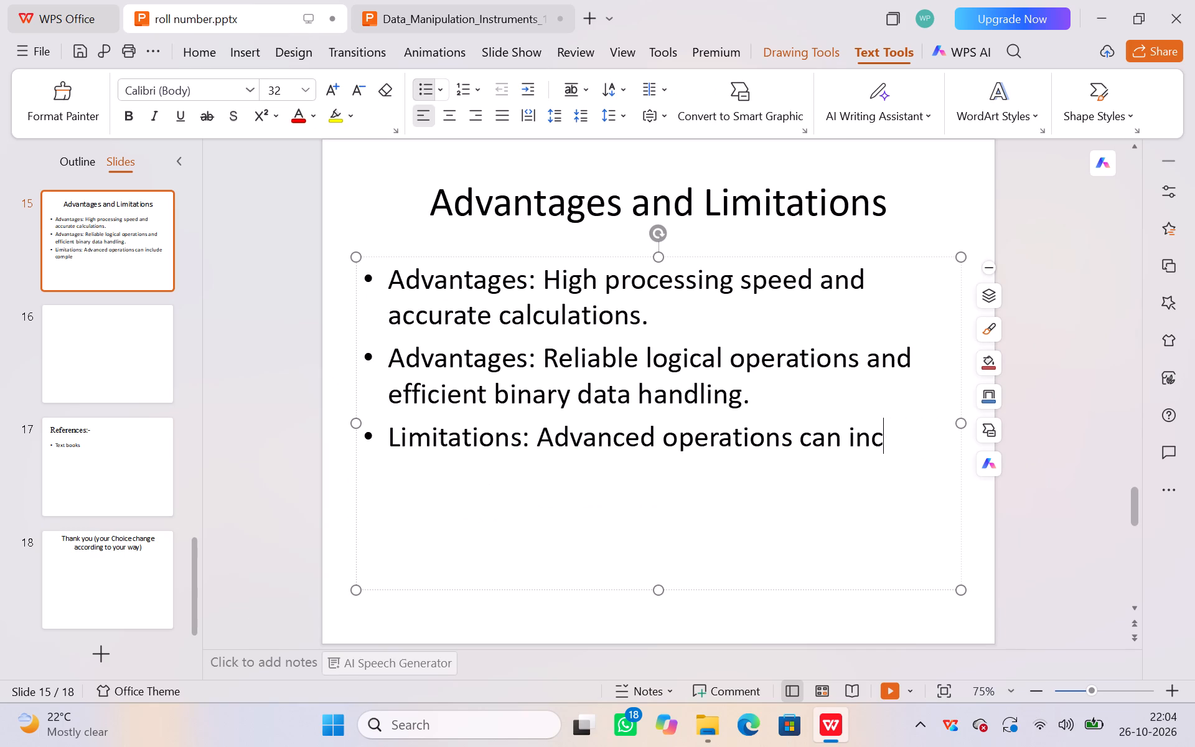
{"action": "type", "text": "rea"}
{"action": "type", "text": "se"}
{"action": "key", "text": "space"}
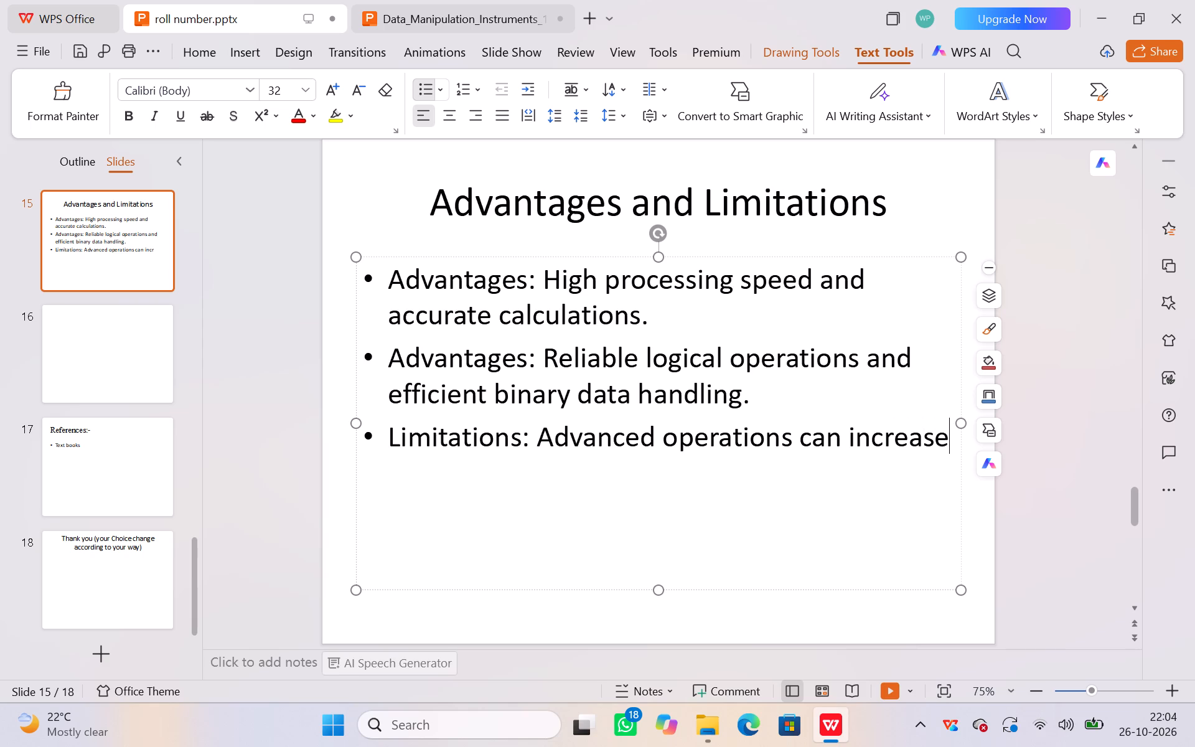
{"action": "type", "text": "hard"}
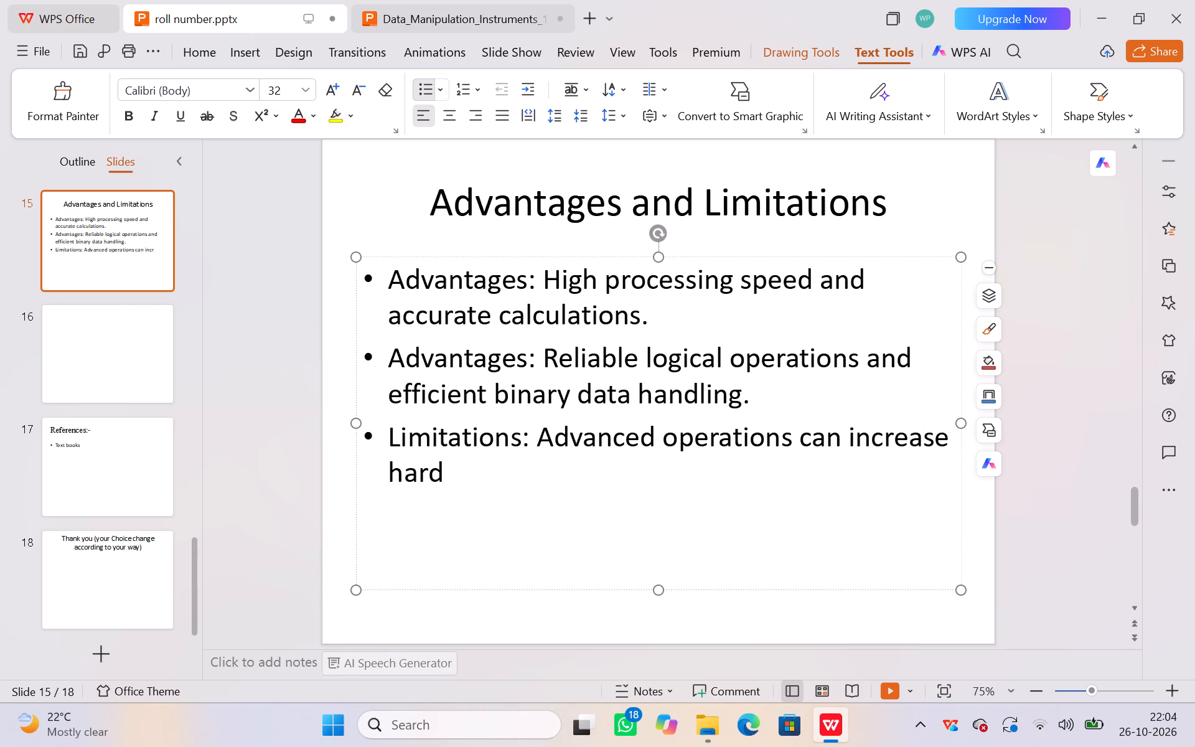
{"action": "type", "text": "ware"}
{"action": "key", "text": "space"}
{"action": "type", "text": "complexity"}
{"action": "key", "text": "period"}
Start a fourth bullet on the Advantages and Limitations slide with the label "Limitations:", consulting the reference slide.
{"action": "key", "text": "Return"}
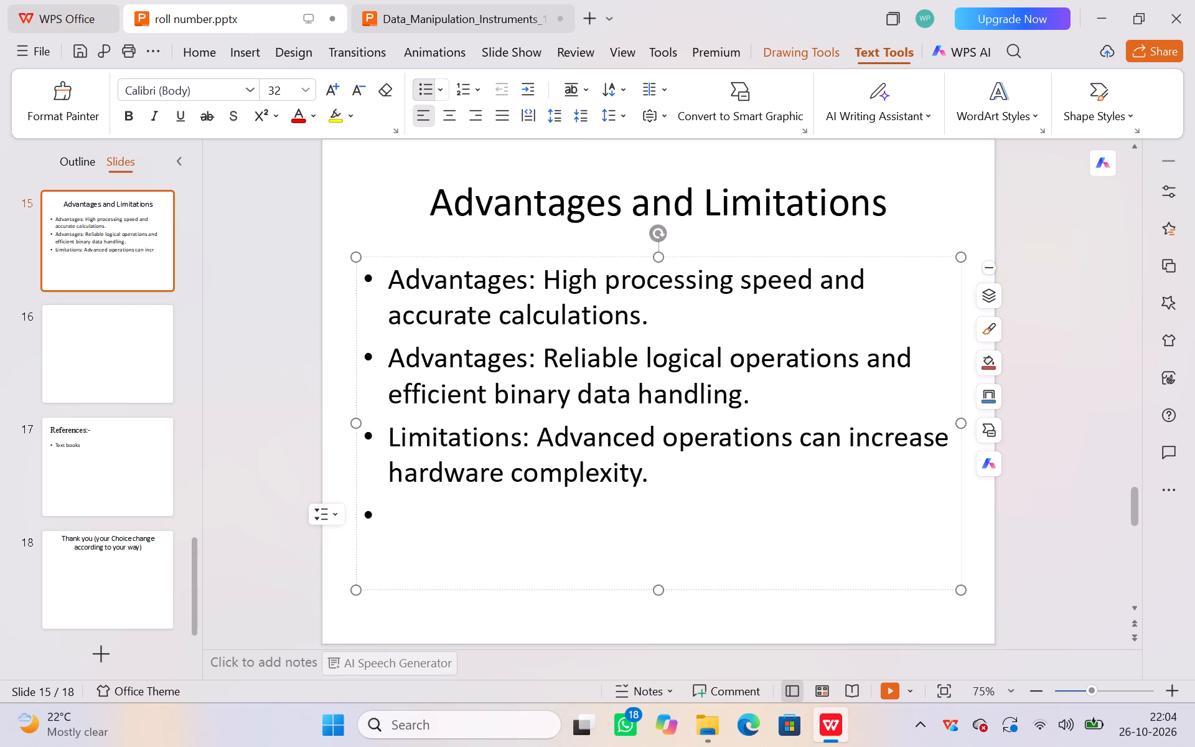
{"action": "left_click", "coordinate": [472, 22]}
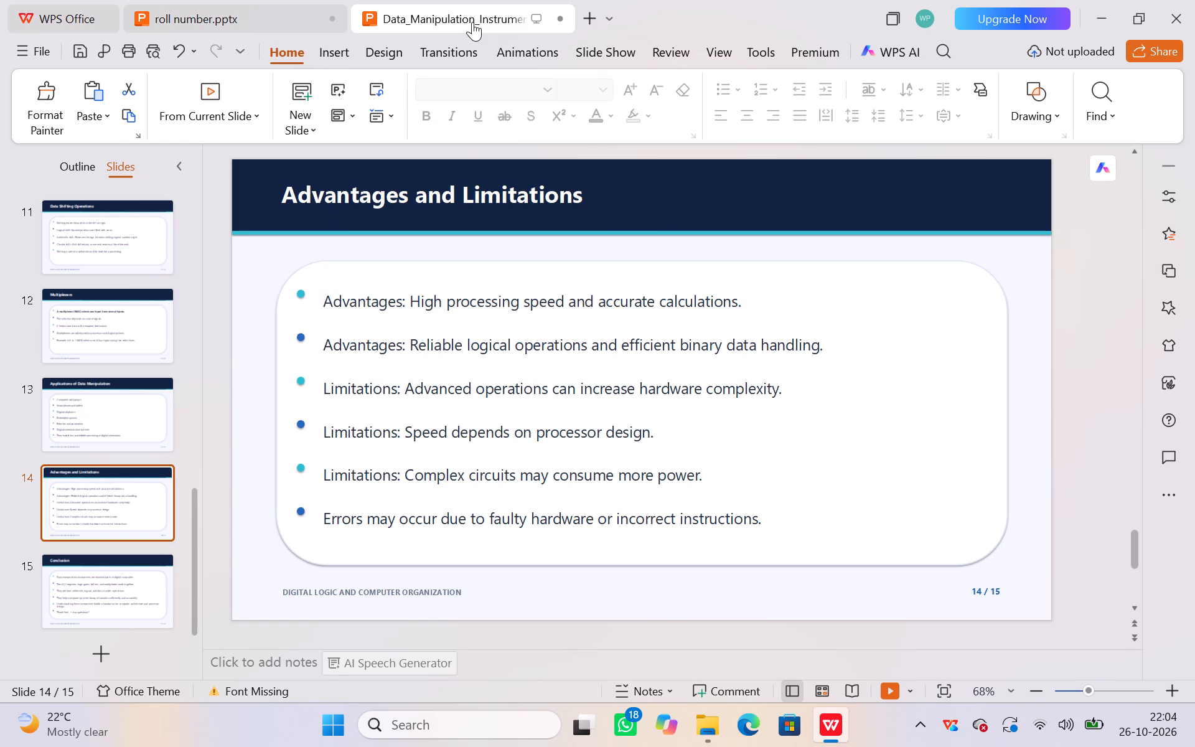
{"action": "left_click", "coordinate": [251, 16]}
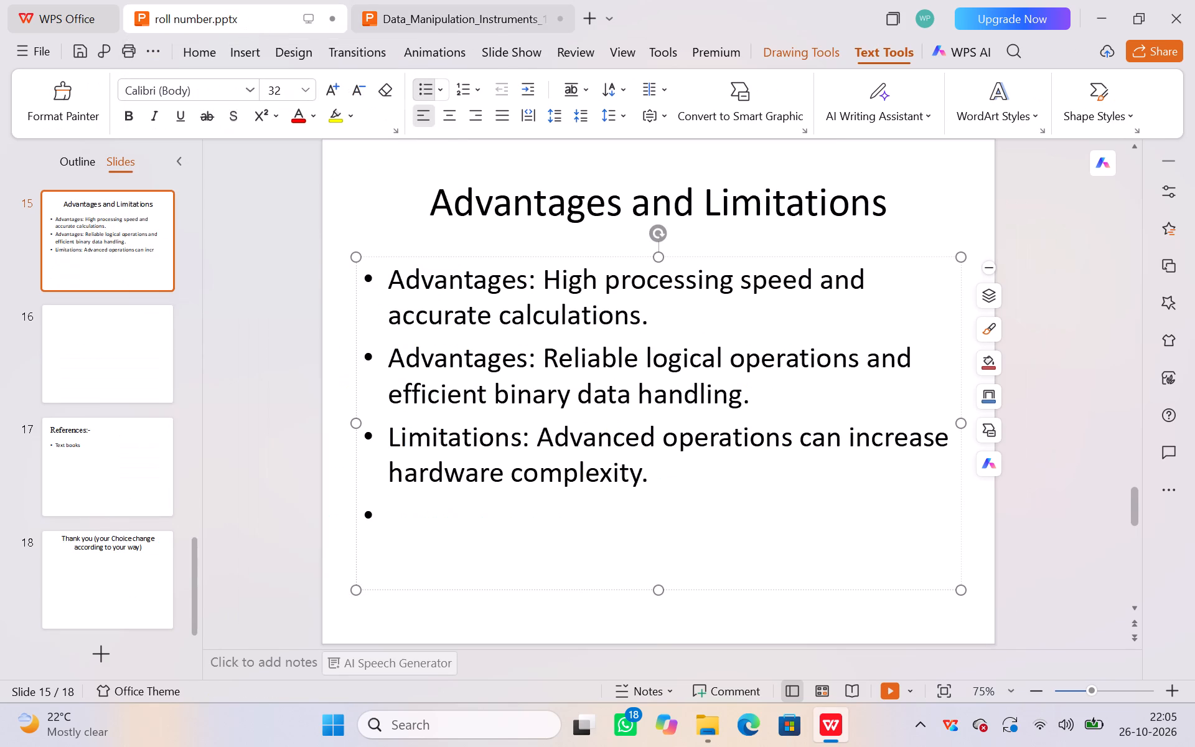
{"action": "type", "text": "imitations"}
{"action": "key", "text": "shift+colon"}
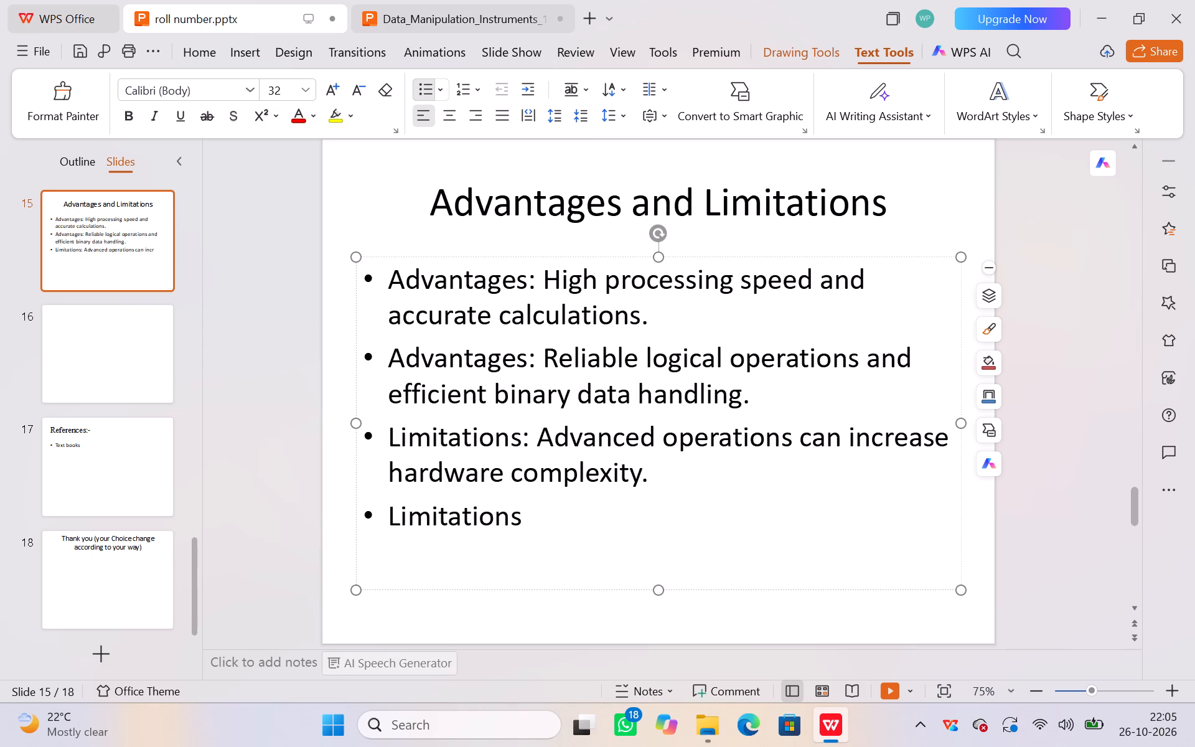
{"action": "key", "text": "Return"}
{"action": "key", "text": "BackSpace"}
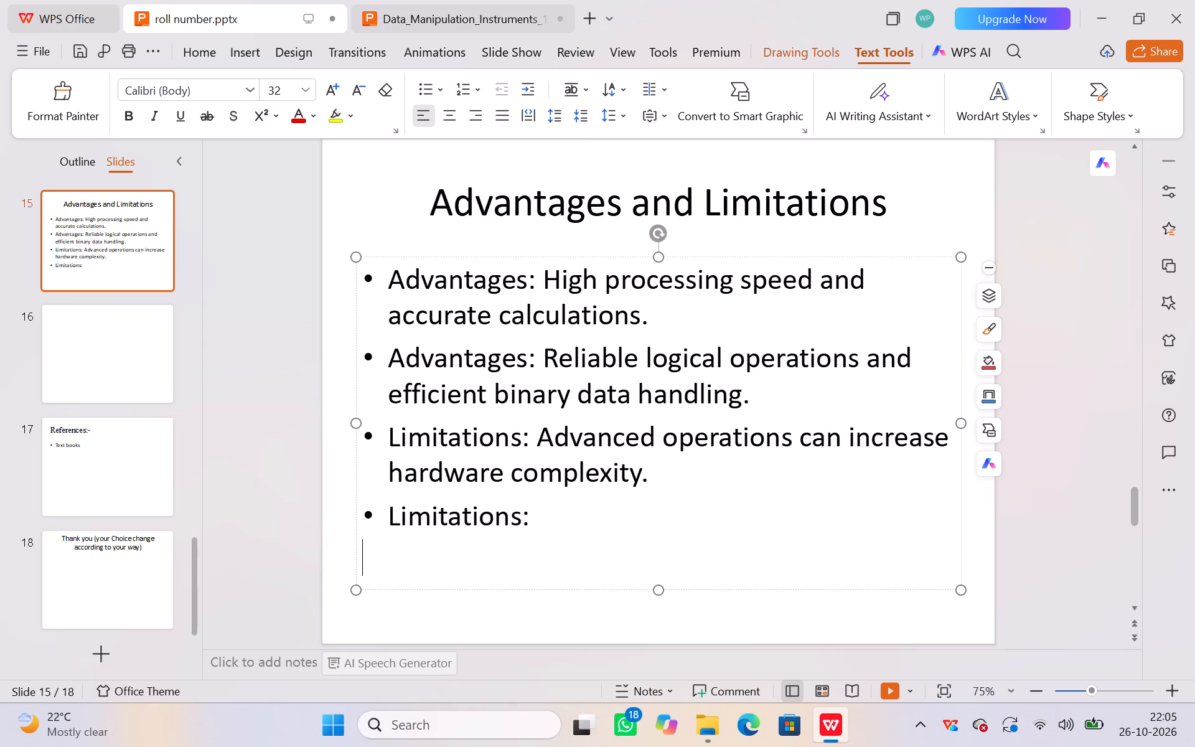
{"action": "key", "text": "BackSpace"}
{"action": "key", "text": "space"}
Complete the fourth bullet after its label with "Speed depends on processor designs.", checking the wording against the reference slide.
{"action": "left_click", "coordinate": [495, 19]}
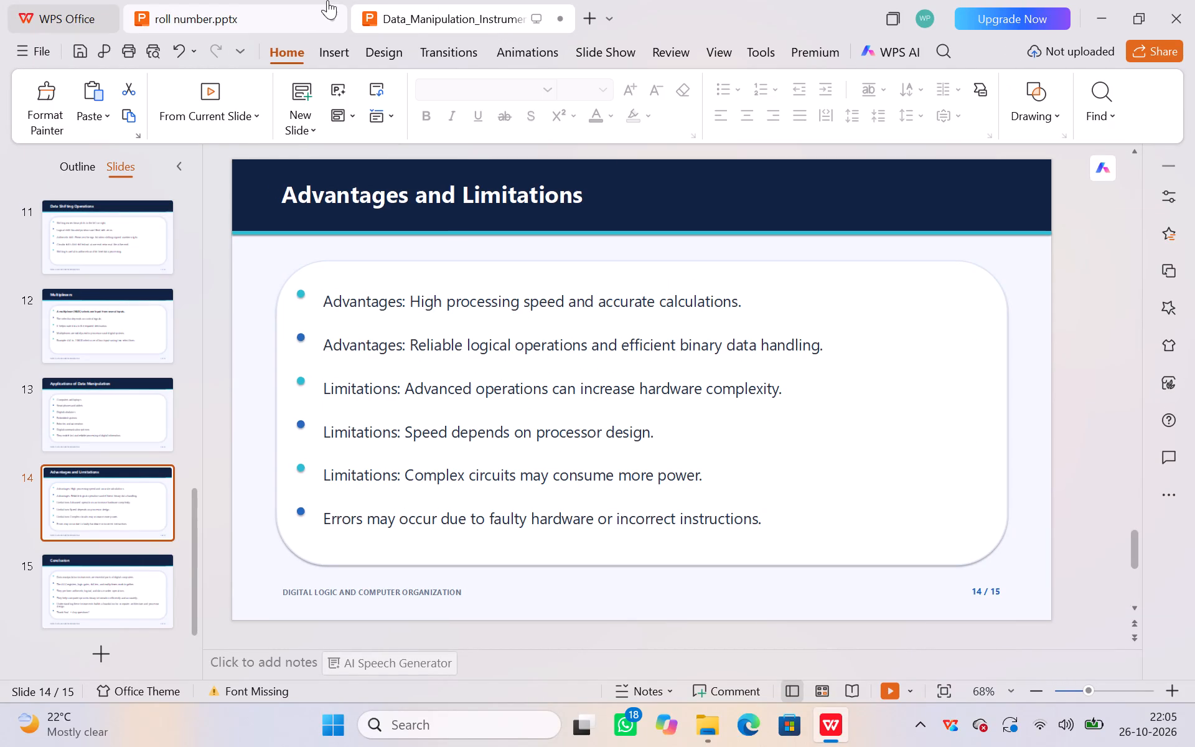
{"action": "left_click", "coordinate": [302, 17]}
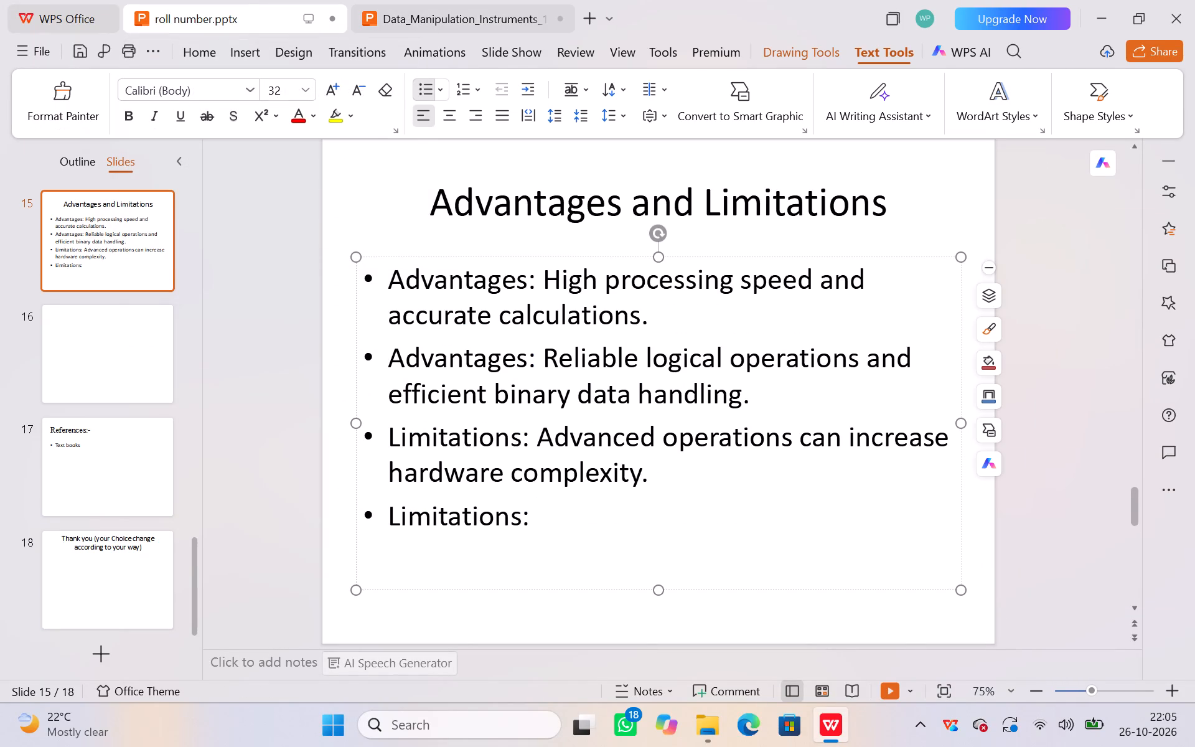
{"action": "key", "text": "s"}
{"action": "type", "text": "peed depends"}
{"action": "key", "text": "space"}
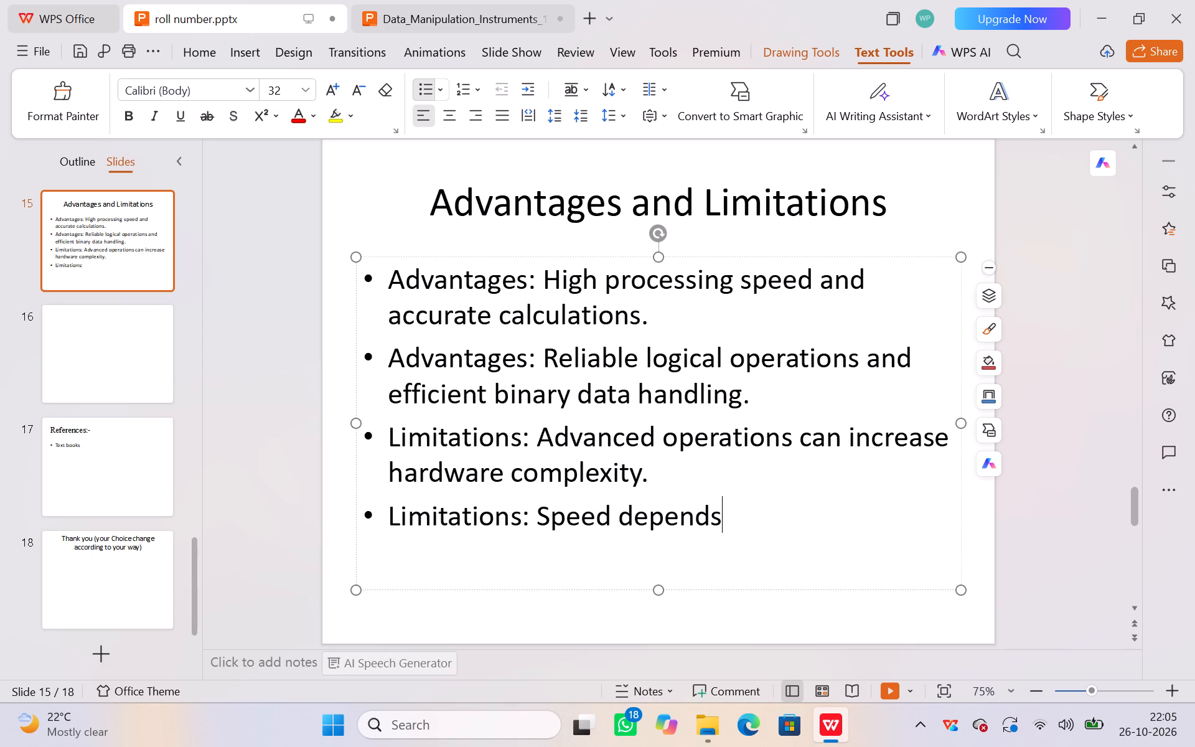
{"action": "type", "text": "on p"}
{"action": "type", "text": "ro"}
{"action": "type", "text": "ce"}
{"action": "type", "text": "ssor"}
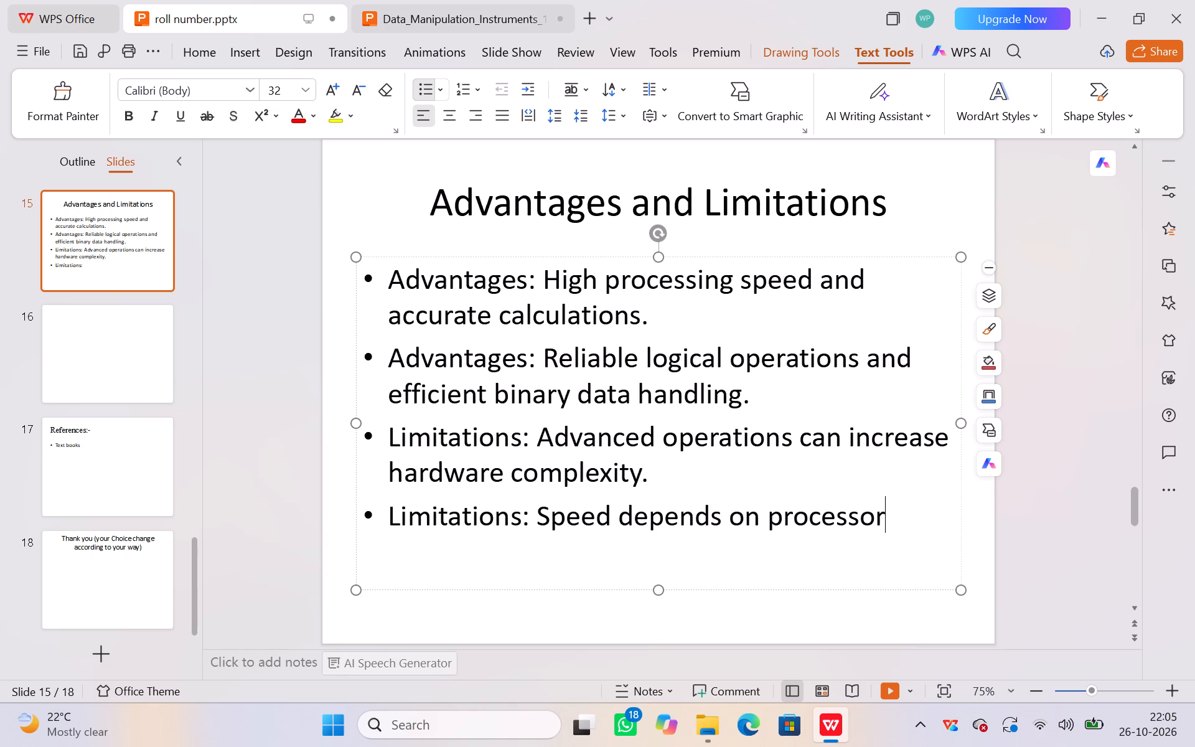
{"action": "left_click", "coordinate": [469, 14]}
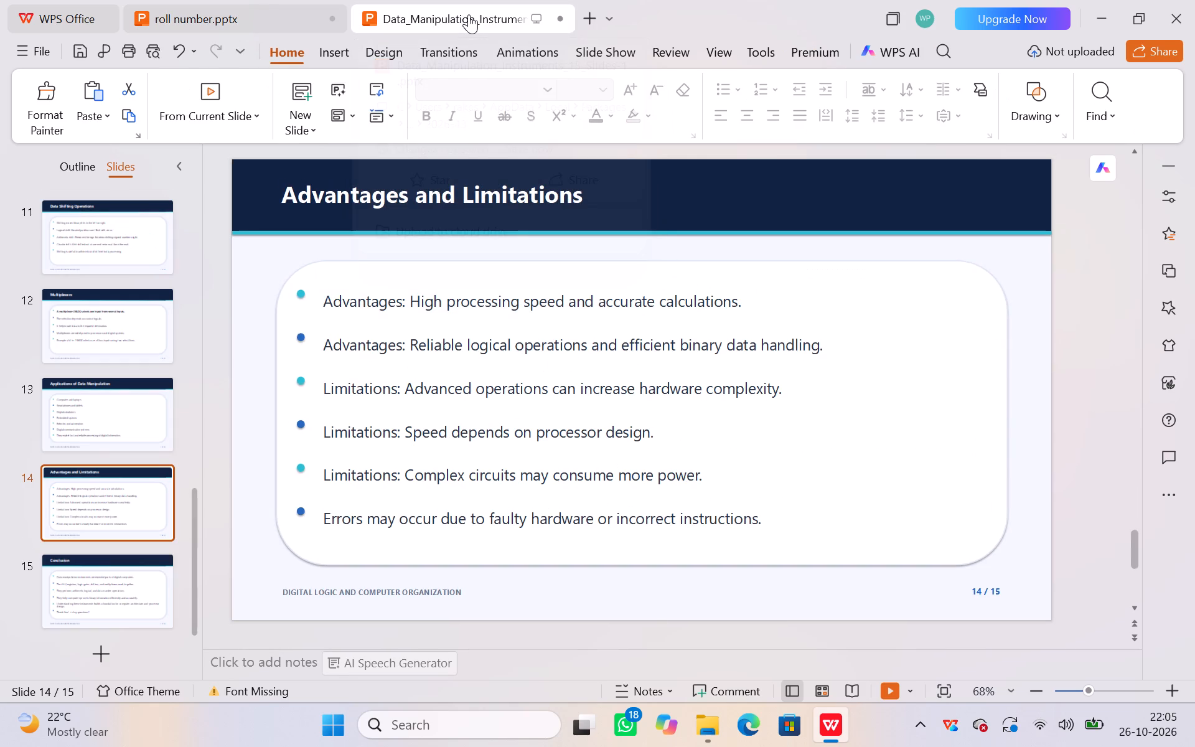
{"action": "left_click", "coordinate": [271, 21]}
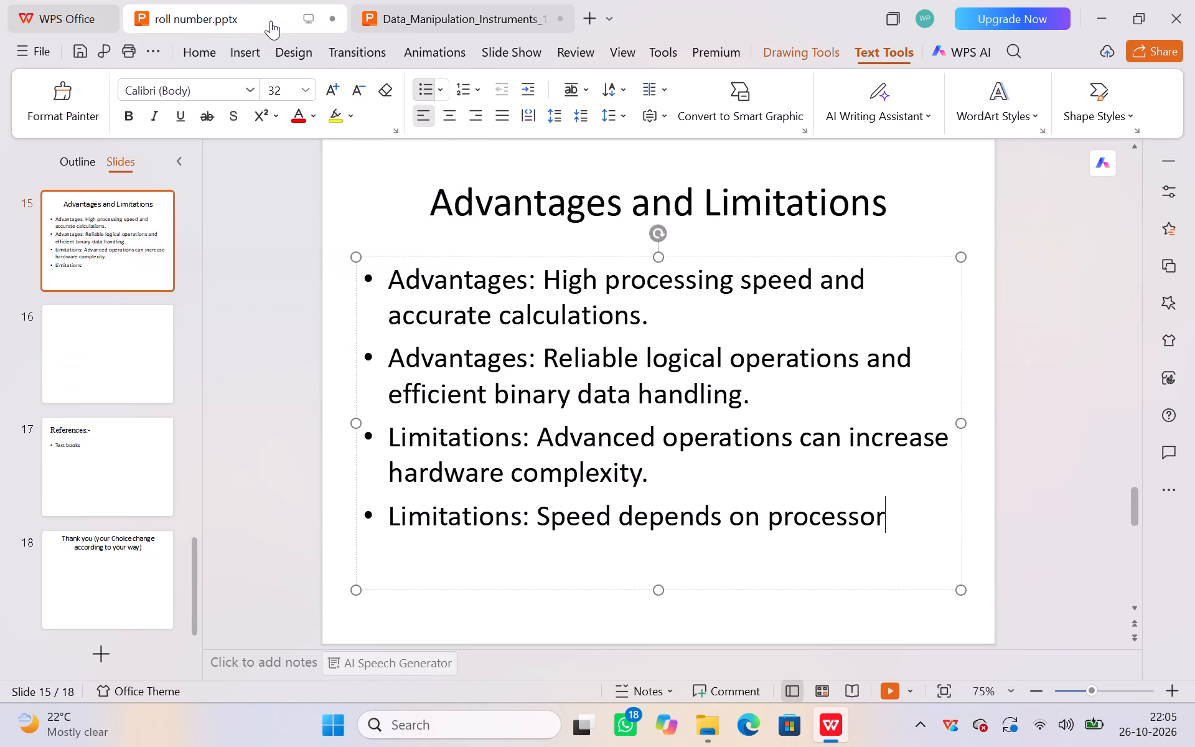
{"action": "key", "text": "space"}
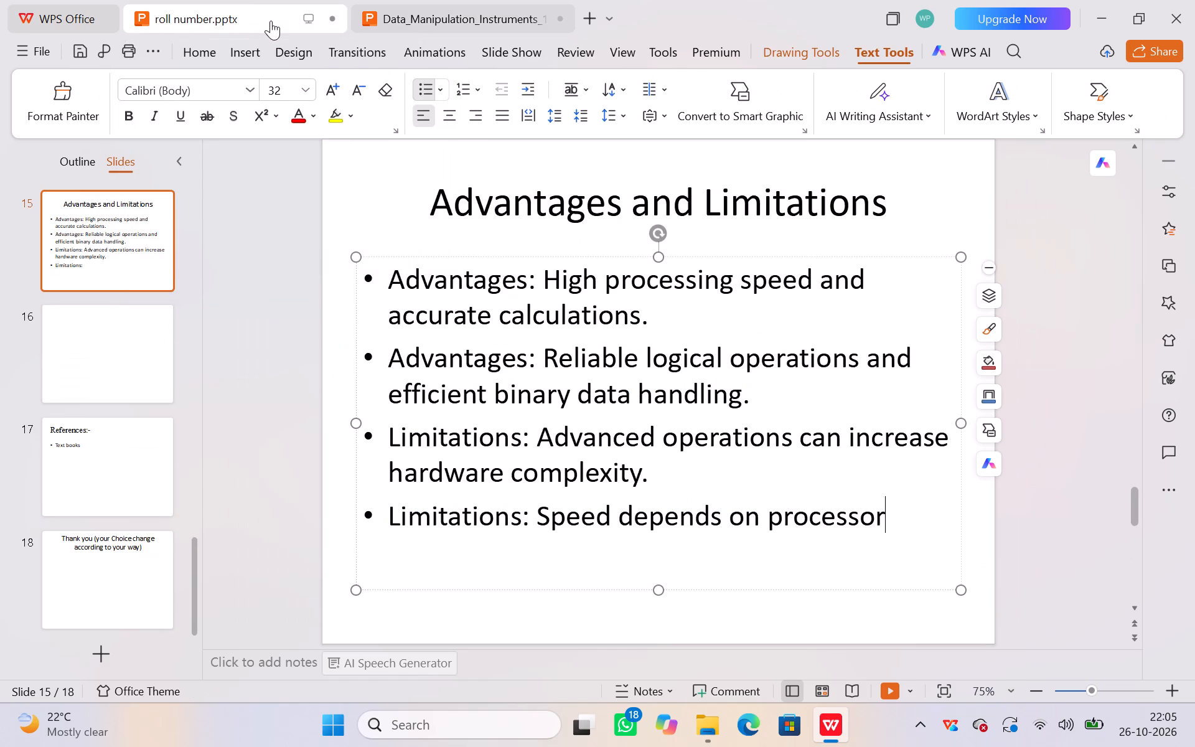
{"action": "type", "text": "designs"}
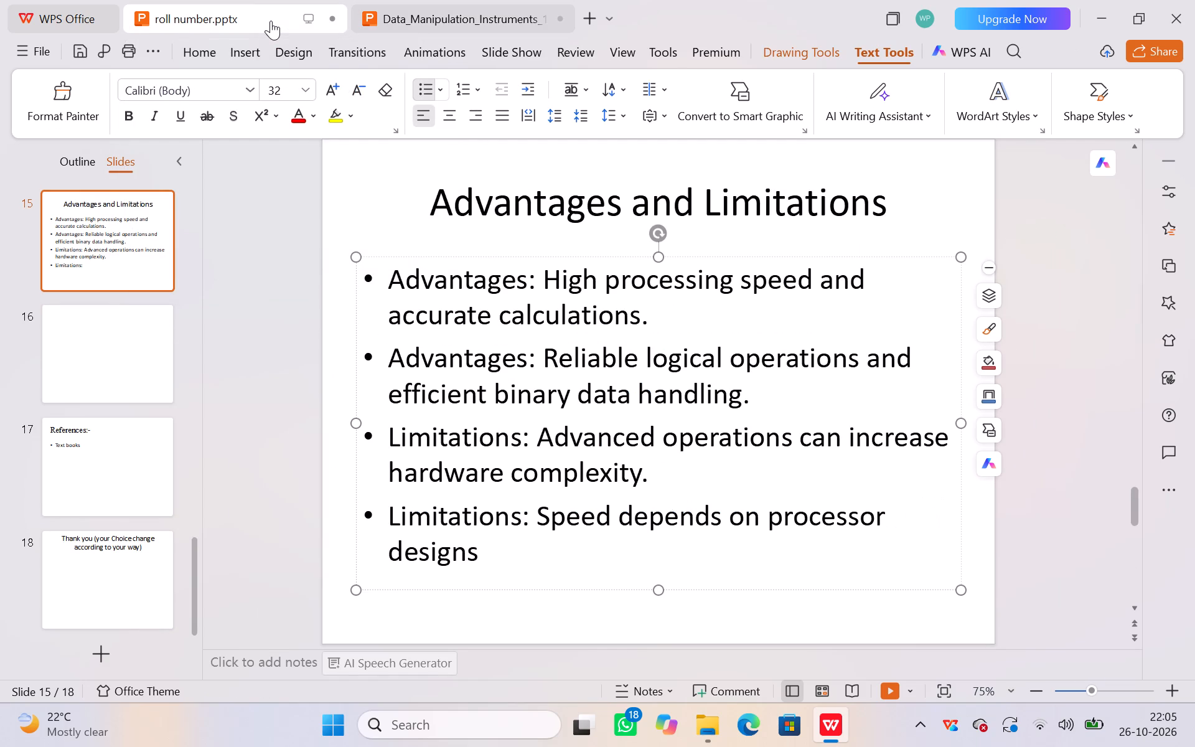
{"action": "key", "text": "period"}
Start a fifth bullet on the Advantages and Limitations slide with "Limitations: Complex".
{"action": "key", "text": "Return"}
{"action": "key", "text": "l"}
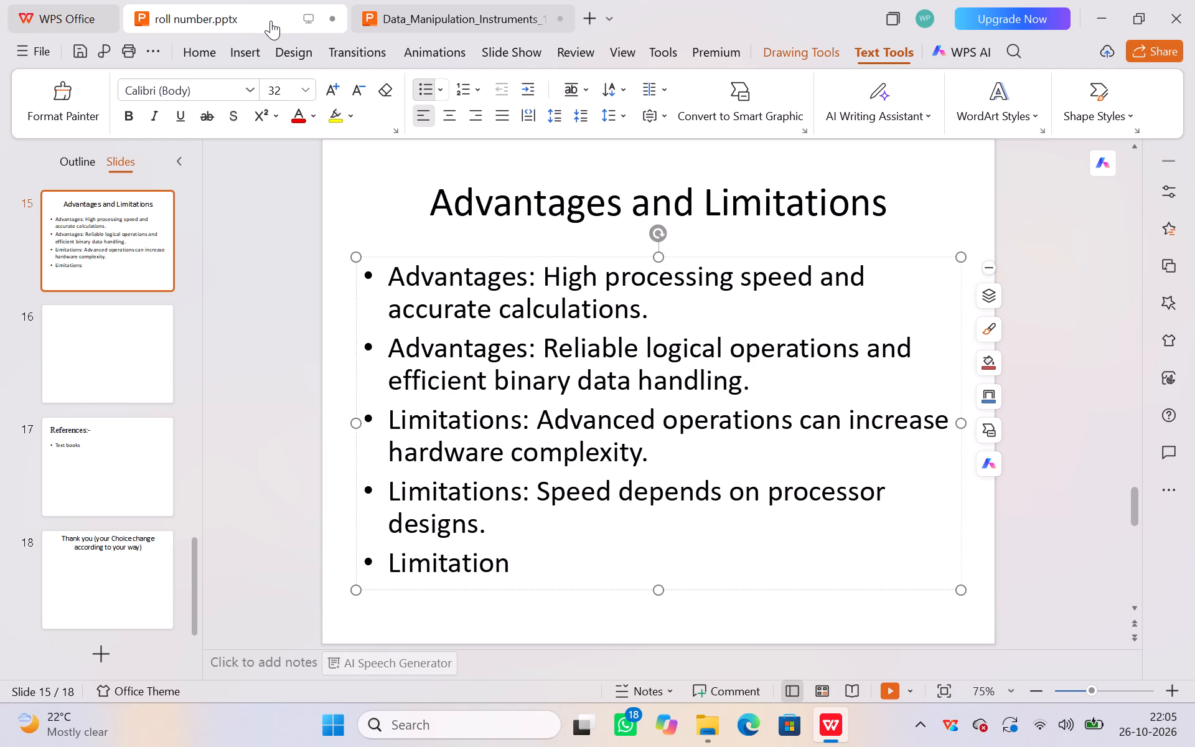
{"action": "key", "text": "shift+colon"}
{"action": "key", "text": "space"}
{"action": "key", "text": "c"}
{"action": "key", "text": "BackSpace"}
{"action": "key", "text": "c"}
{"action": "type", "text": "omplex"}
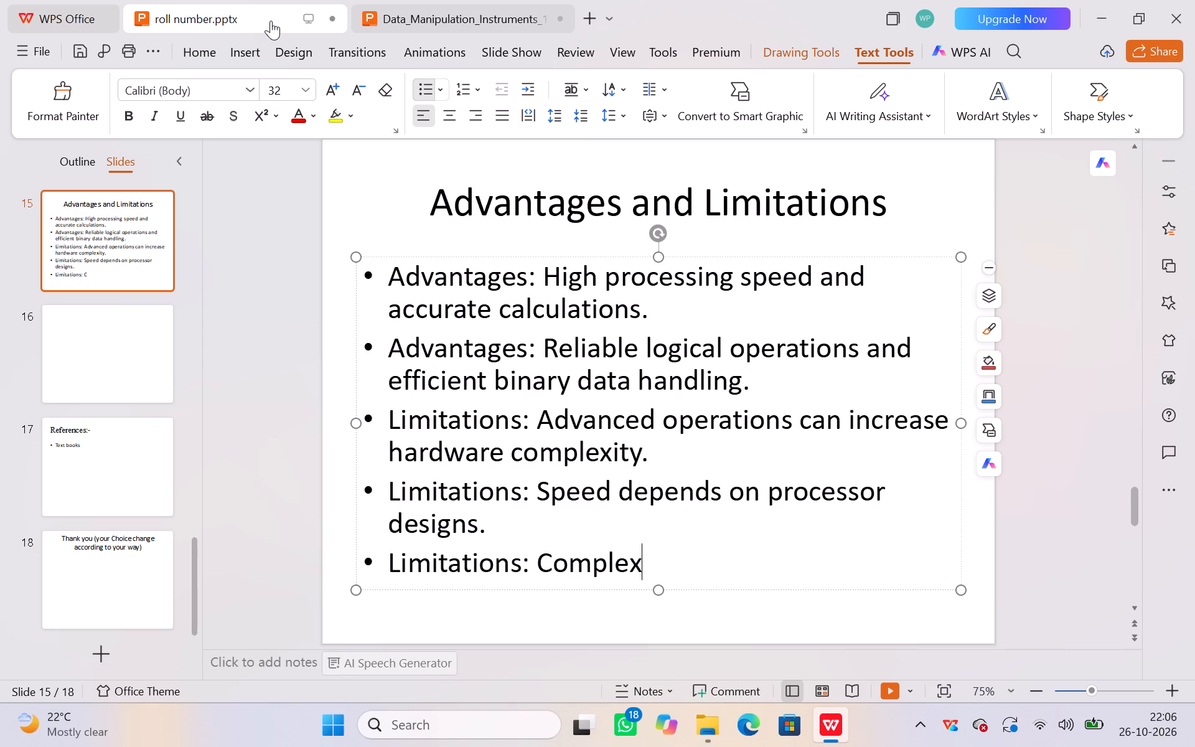
Check the fourth bullet against the reference slide and correct its word "designs" to "design".
{"action": "left_click", "coordinate": [431, 16]}
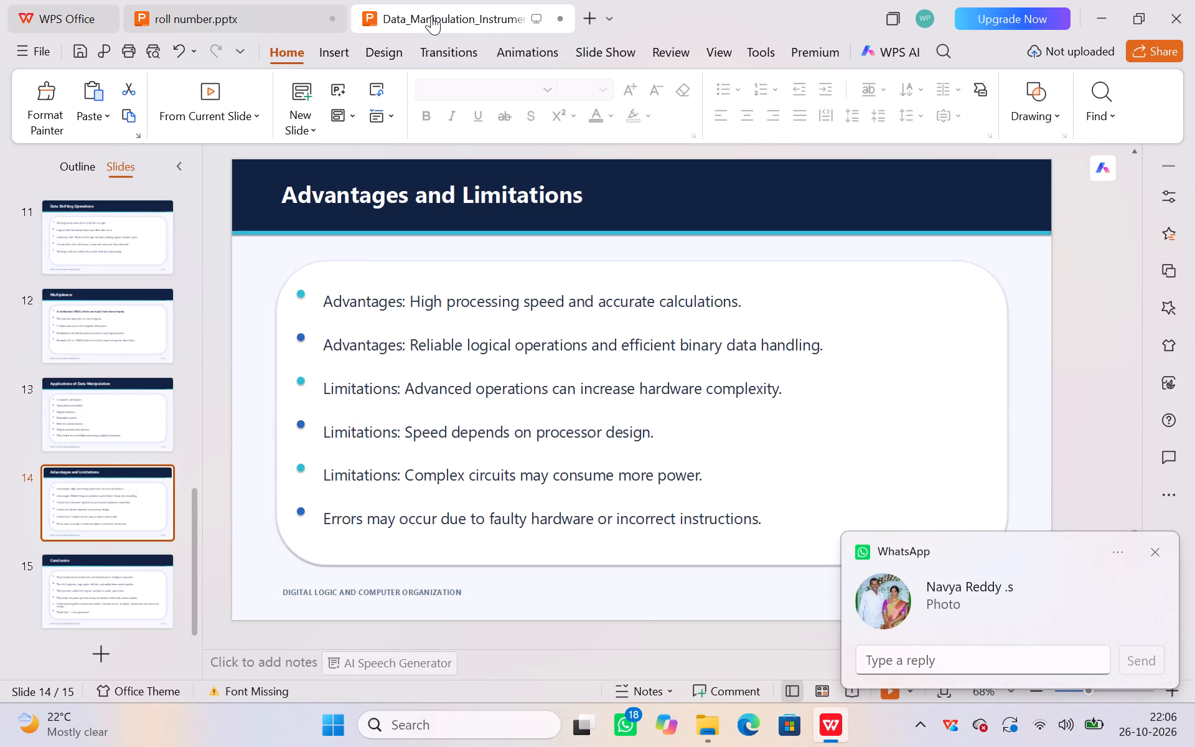
{"action": "left_click", "coordinate": [283, 6]}
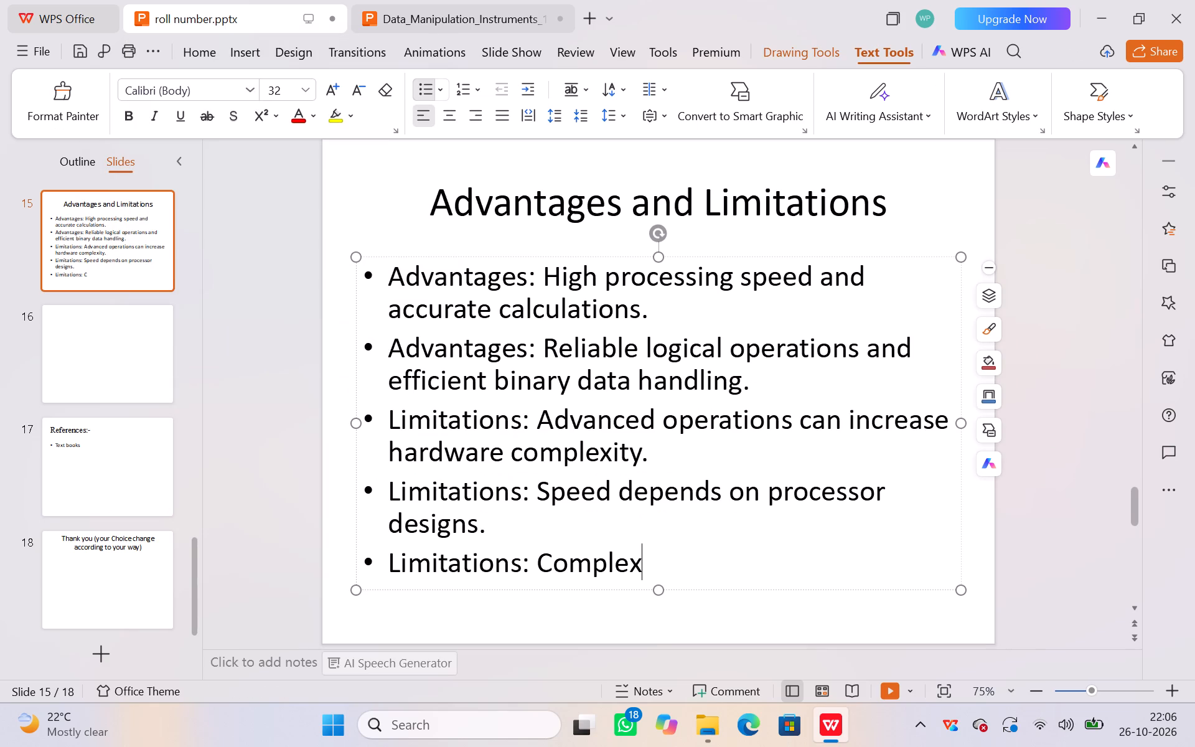
{"action": "left_click", "coordinate": [477, 520]}
{"action": "key", "text": "BackSpace"}
Recheck the reference slide and complete the fifth bullet after "Complex" with "circuits may concume more power.".
{"action": "left_click", "coordinate": [491, 10]}
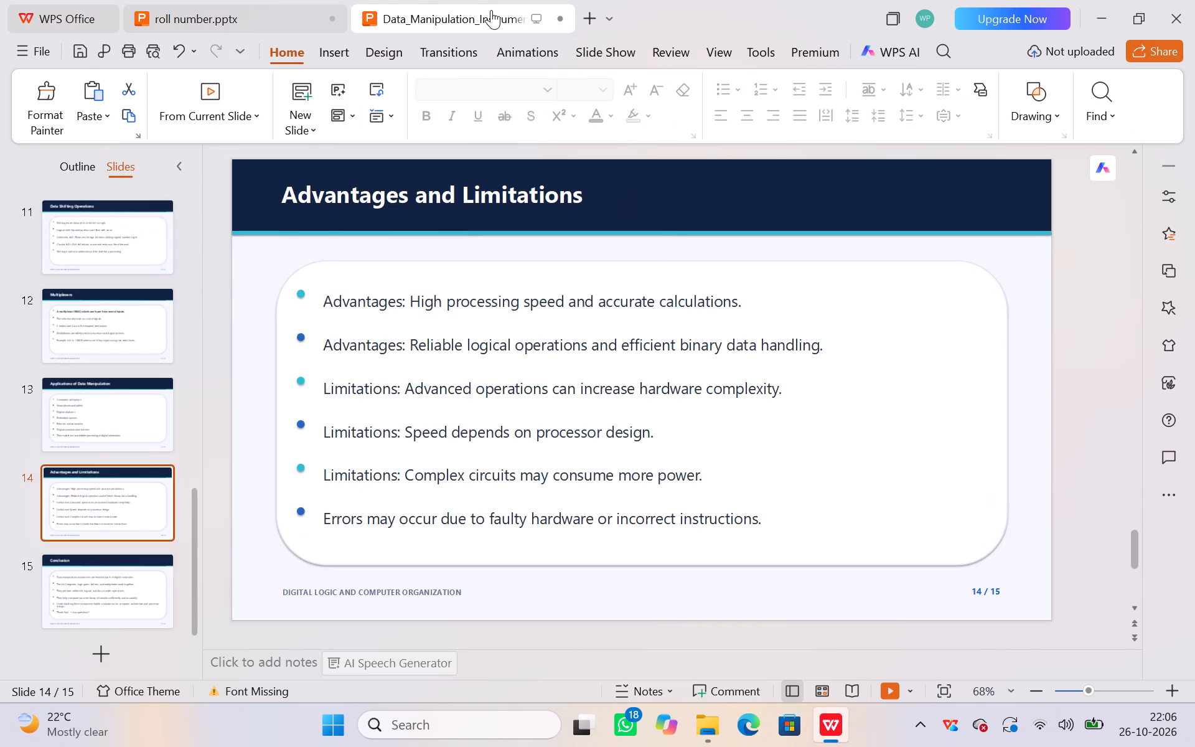
{"action": "left_click", "coordinate": [301, 12]}
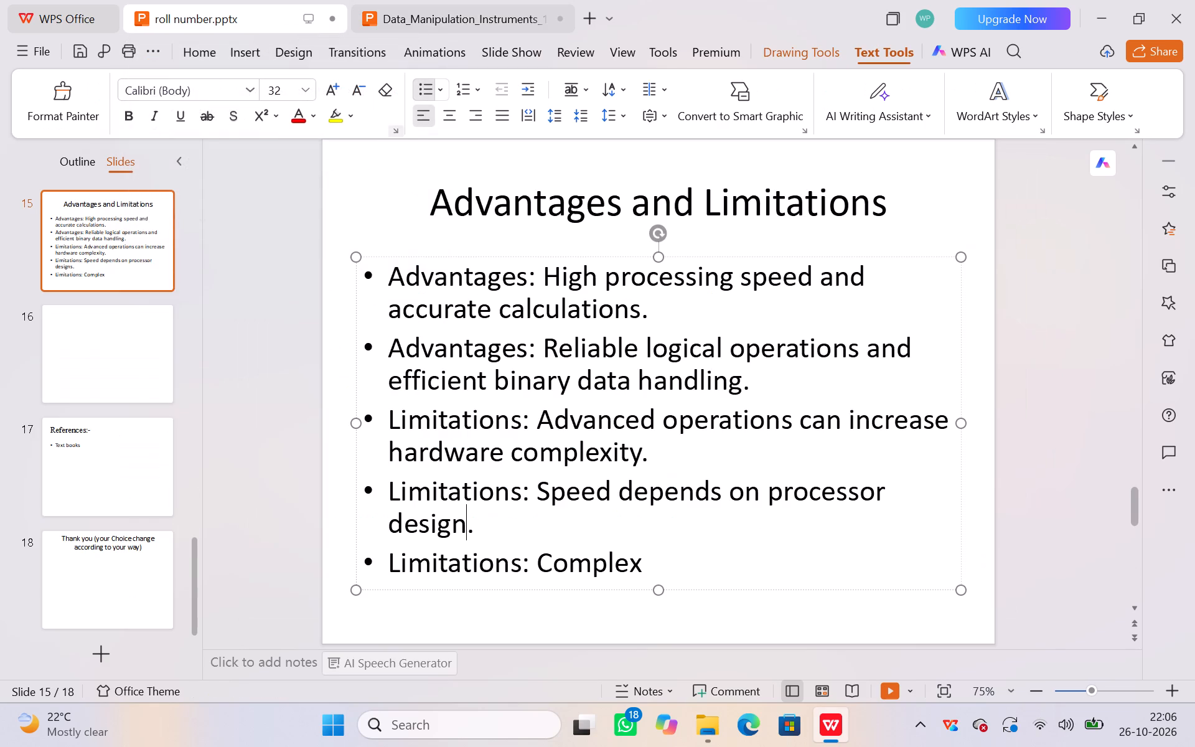
{"action": "left_click", "coordinate": [654, 564]}
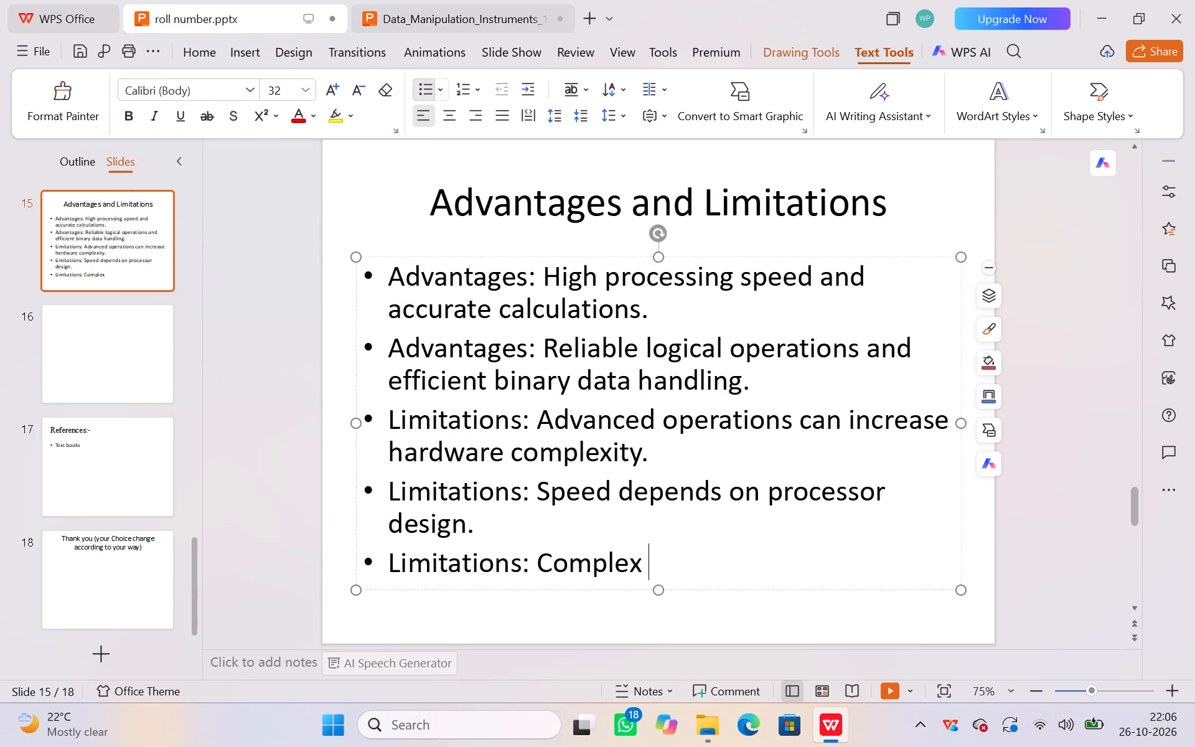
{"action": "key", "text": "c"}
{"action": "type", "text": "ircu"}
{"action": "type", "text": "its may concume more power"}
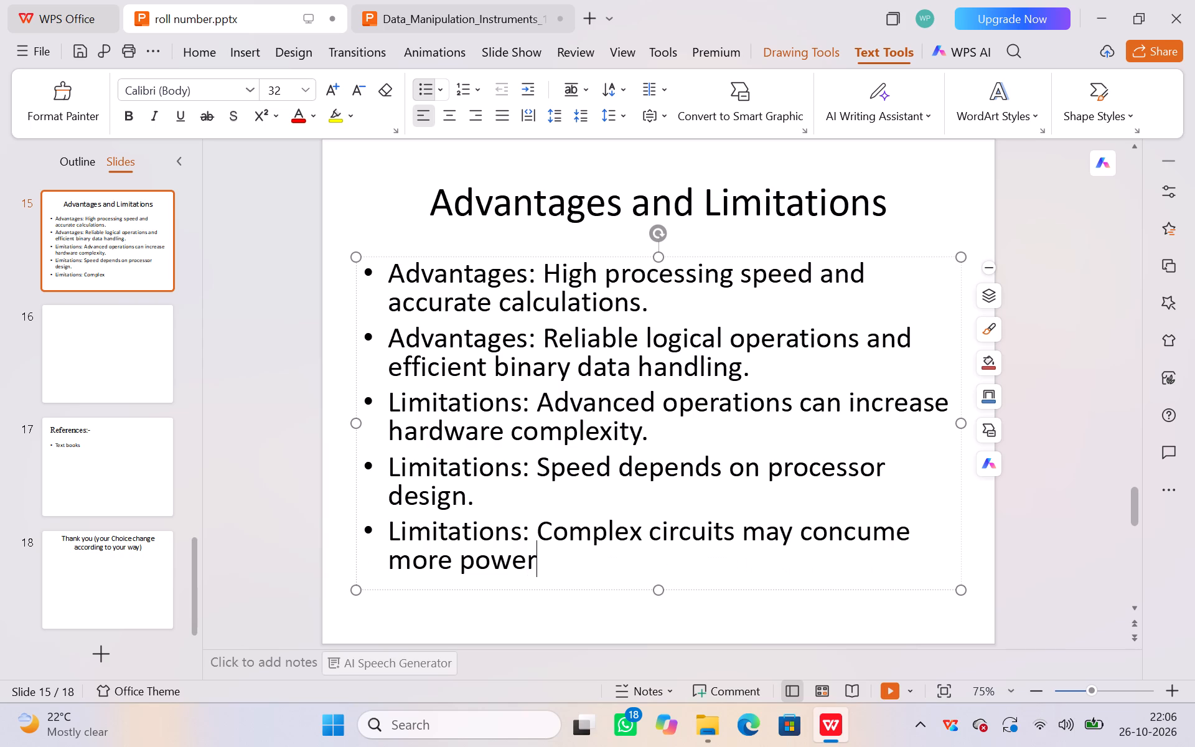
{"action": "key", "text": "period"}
Start a sixth bullet on the Advantages and Limitations slide and consult the matching reference slide for its wording.
{"action": "key", "text": "Return"}
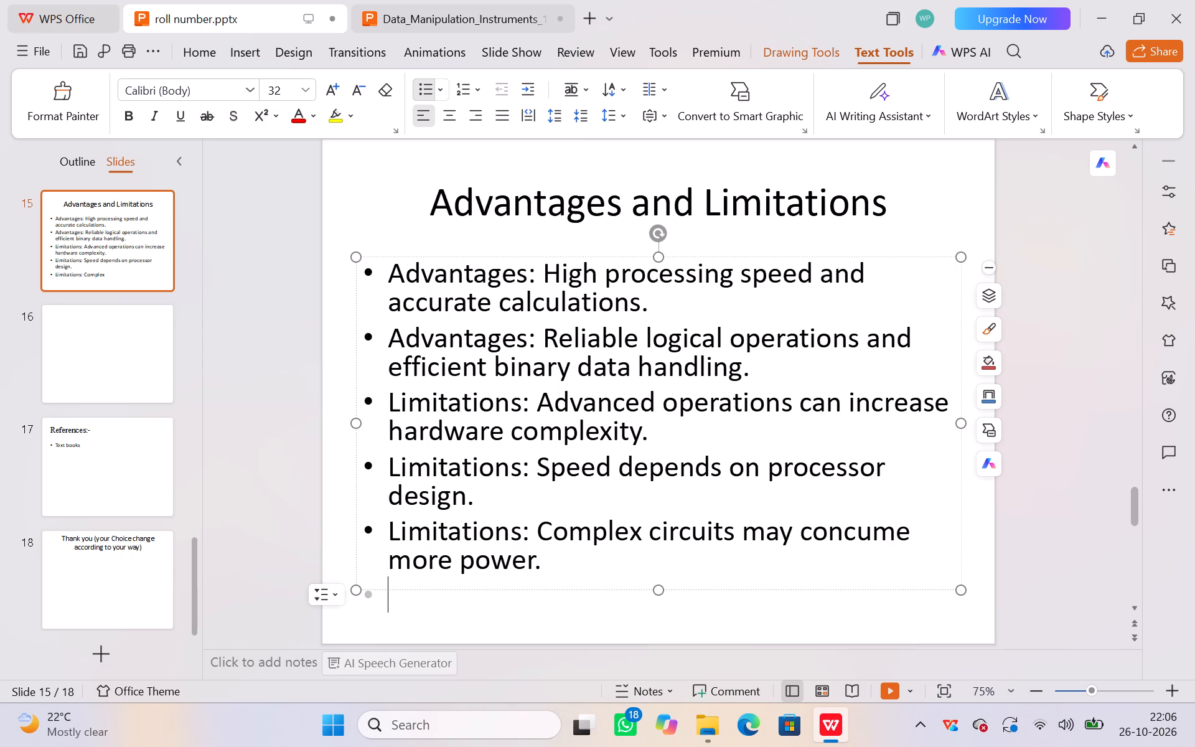
{"action": "left_click", "coordinate": [493, 18]}
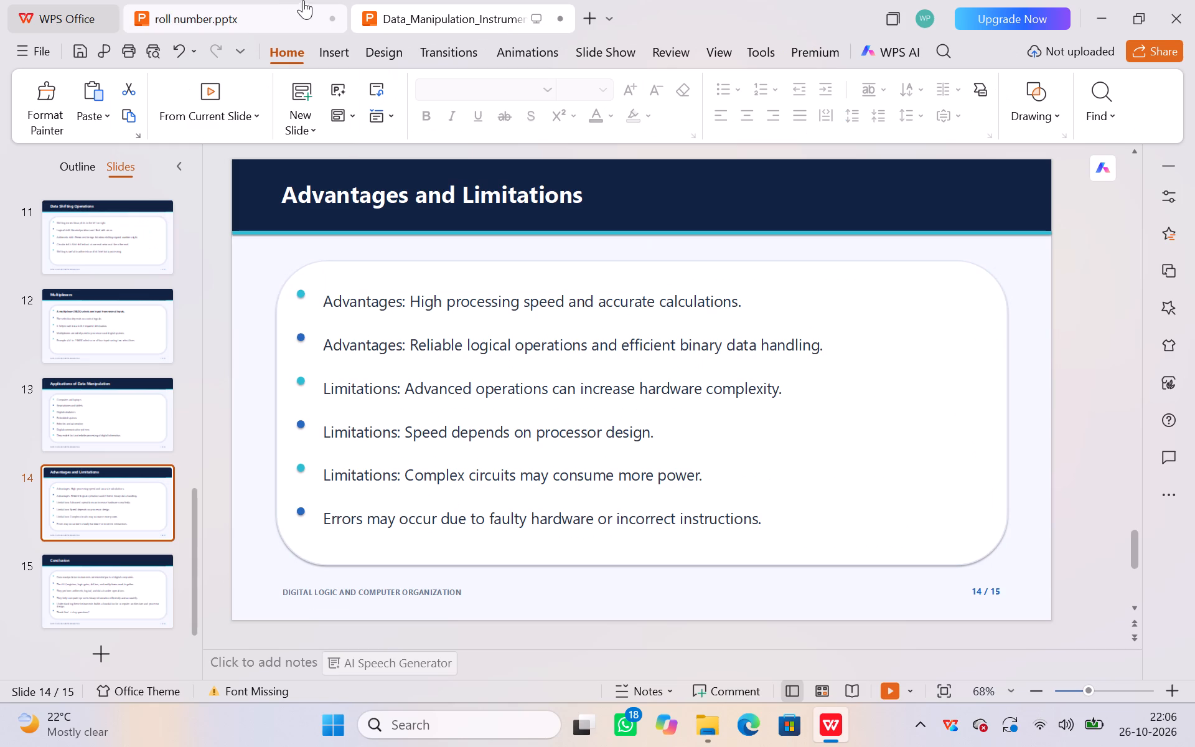
{"action": "left_click", "coordinate": [239, 24]}
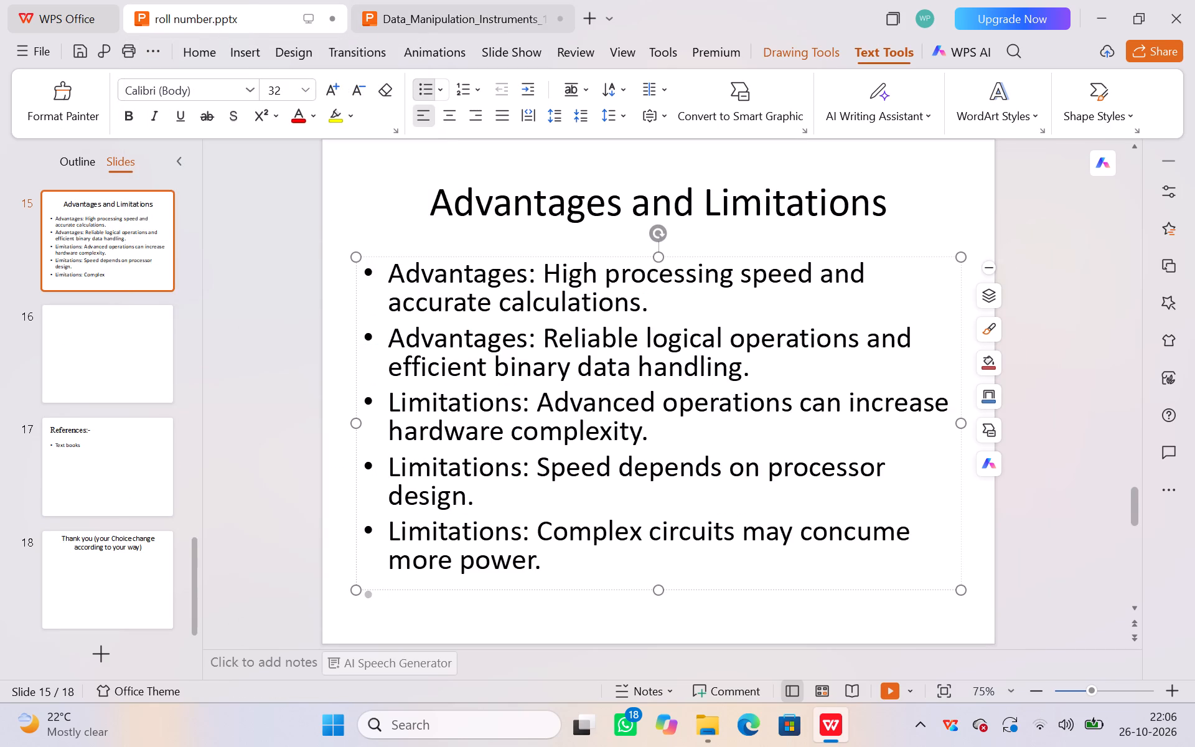
{"action": "left_click", "coordinate": [545, 18]}
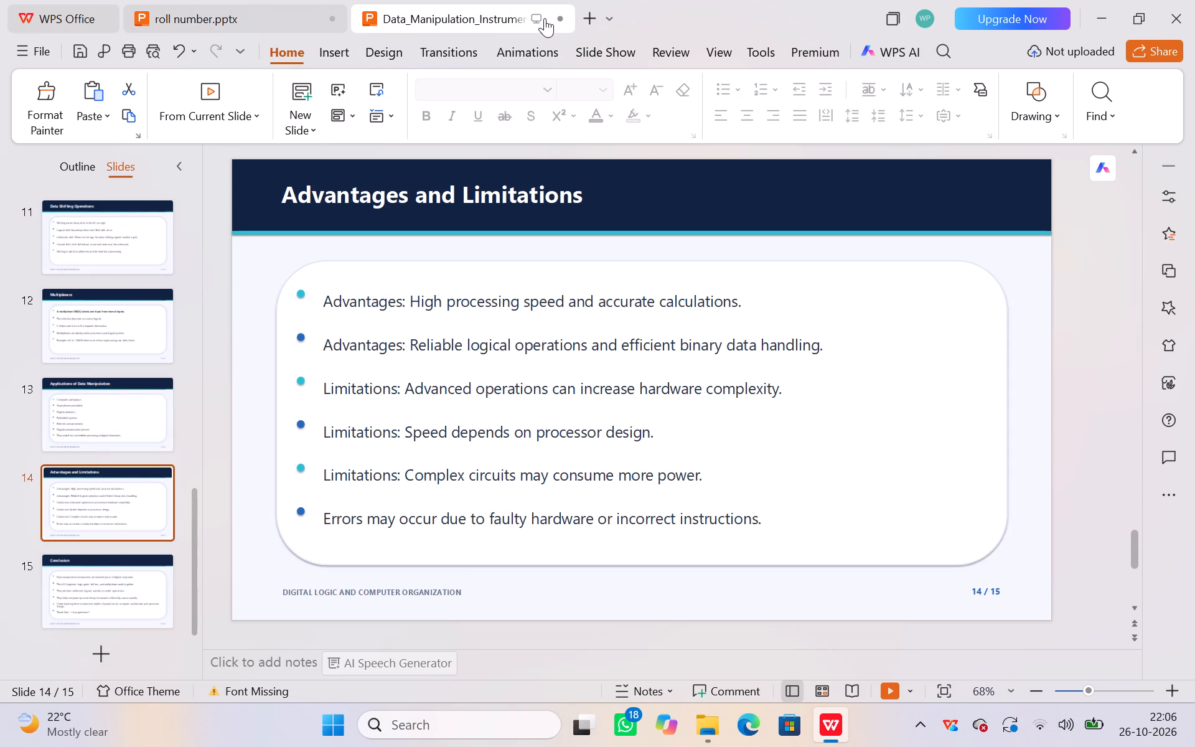
Detach roll number.pptx from the shared window into its own separate window.
{"action": "left_click_drag", "start_coordinate": [268, 11], "coordinate": [619, 387]}
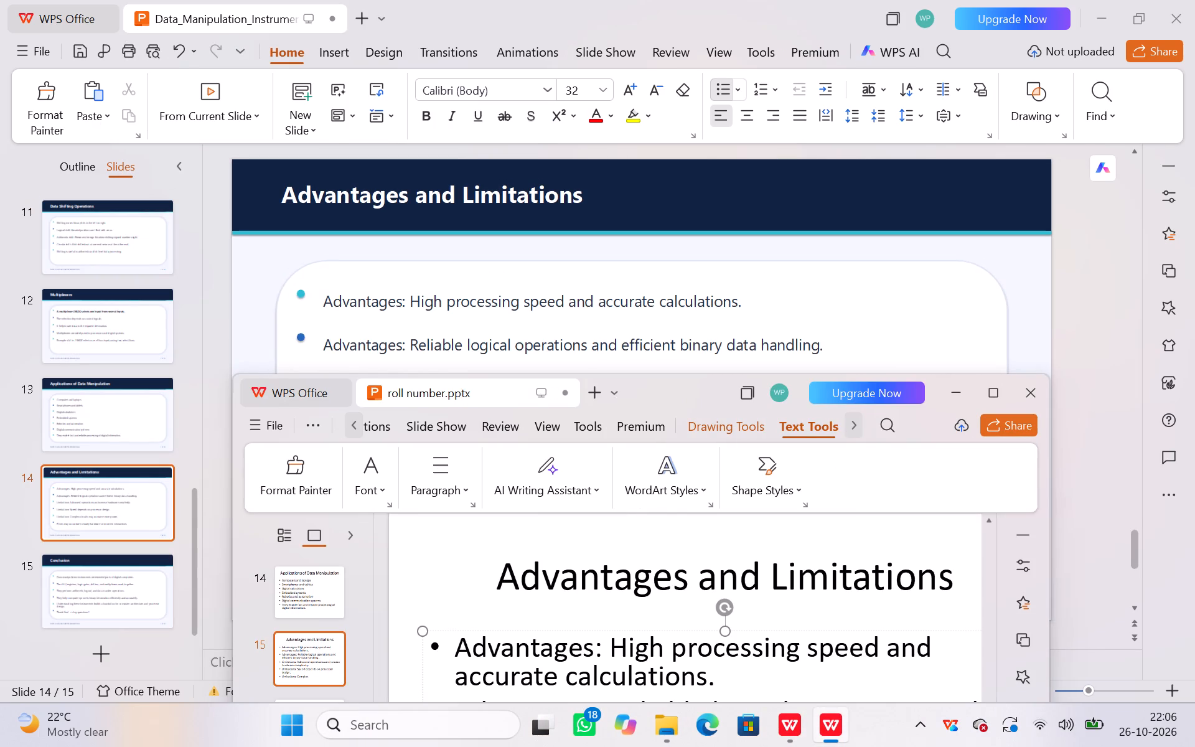
{"action": "scroll", "coordinate": [641, 601], "scroll_direction": "down", "scroll_amount": 1}
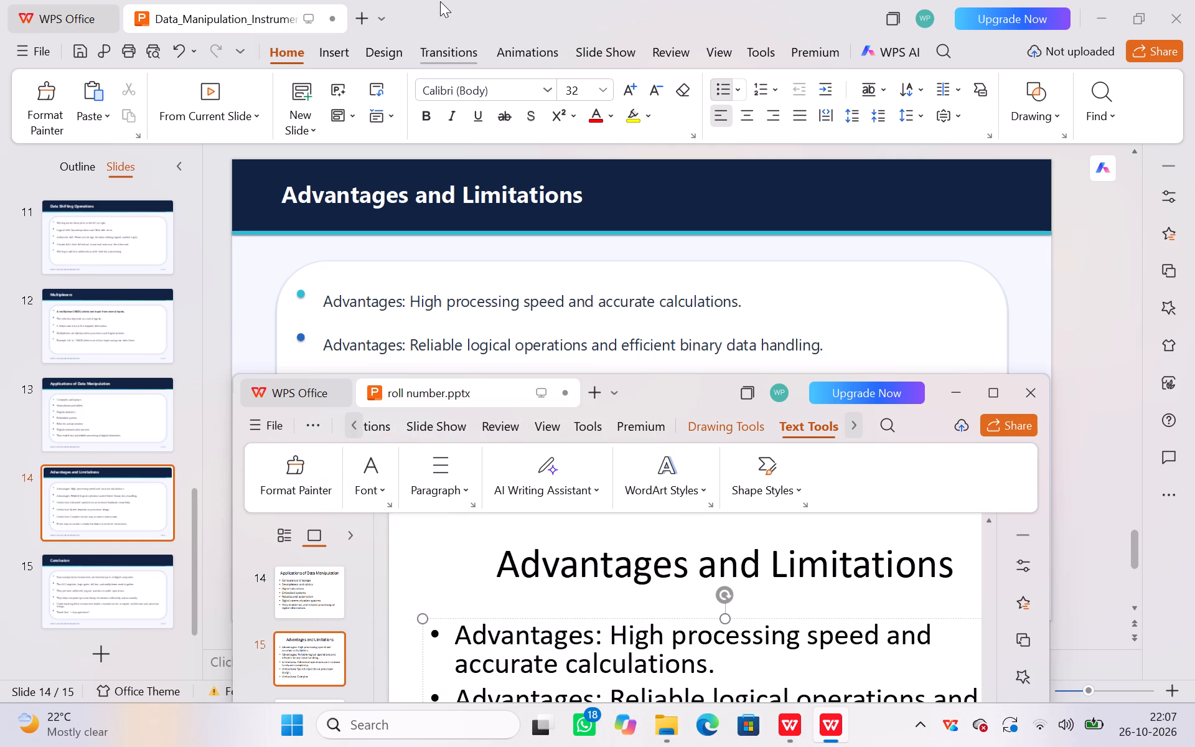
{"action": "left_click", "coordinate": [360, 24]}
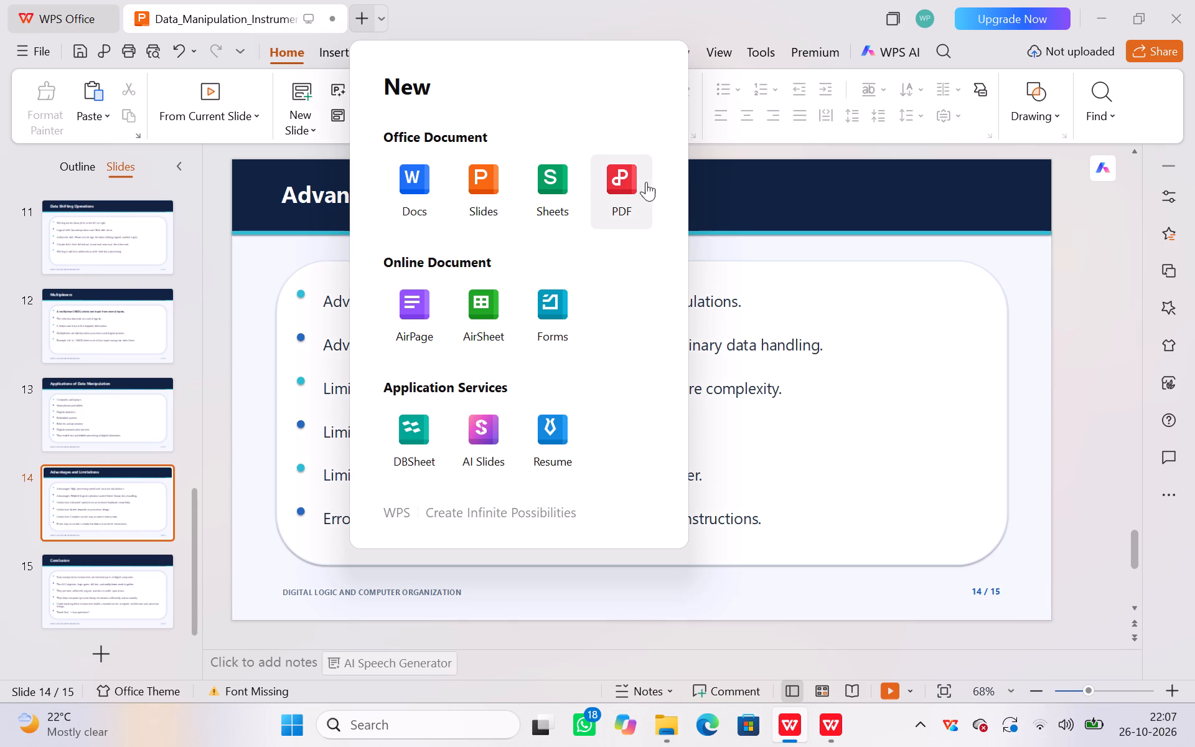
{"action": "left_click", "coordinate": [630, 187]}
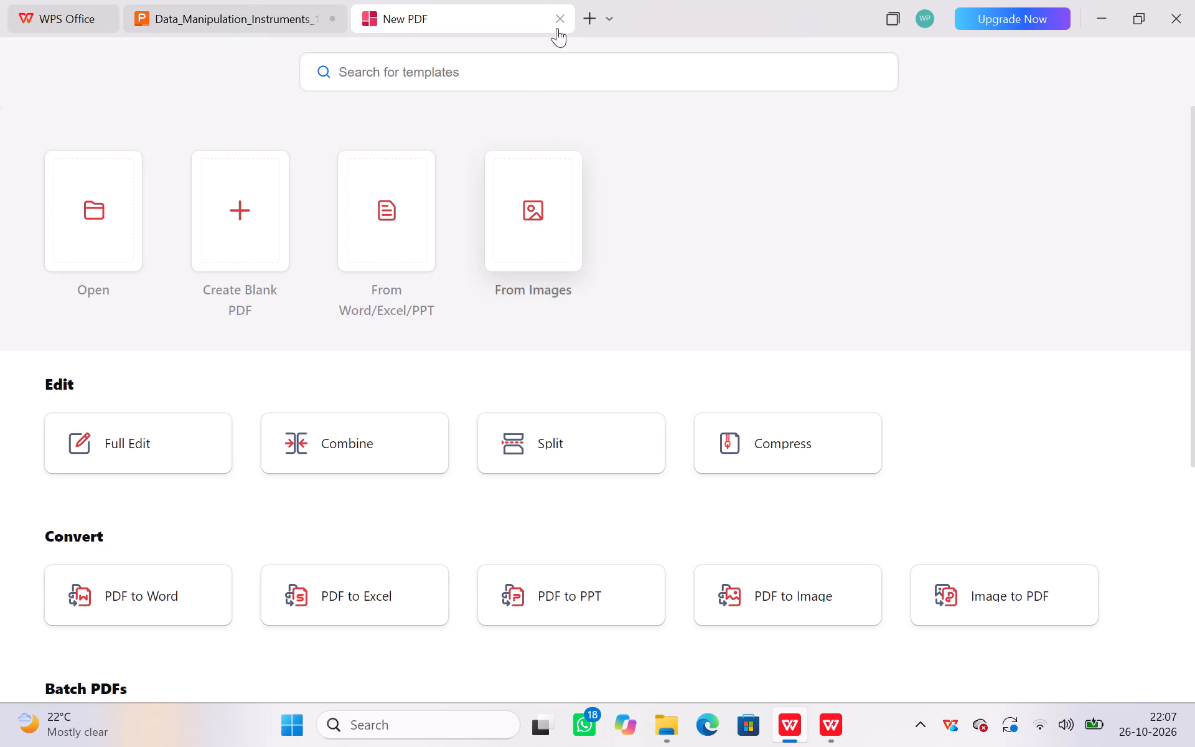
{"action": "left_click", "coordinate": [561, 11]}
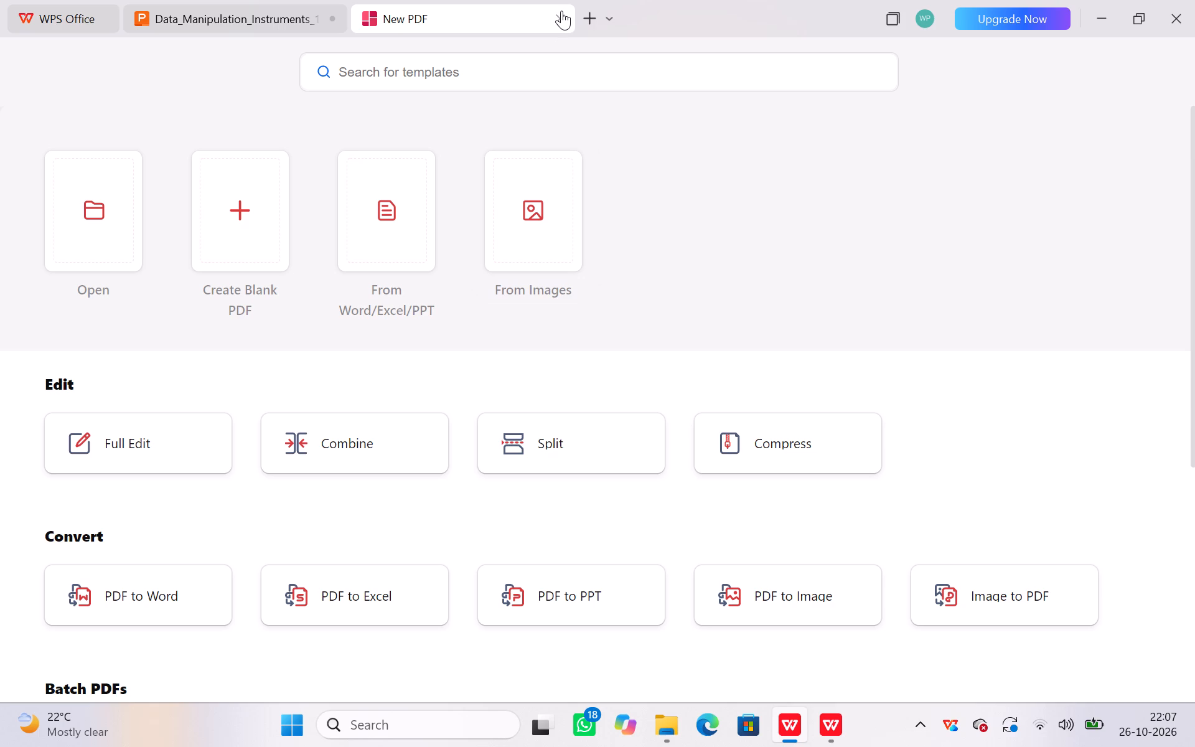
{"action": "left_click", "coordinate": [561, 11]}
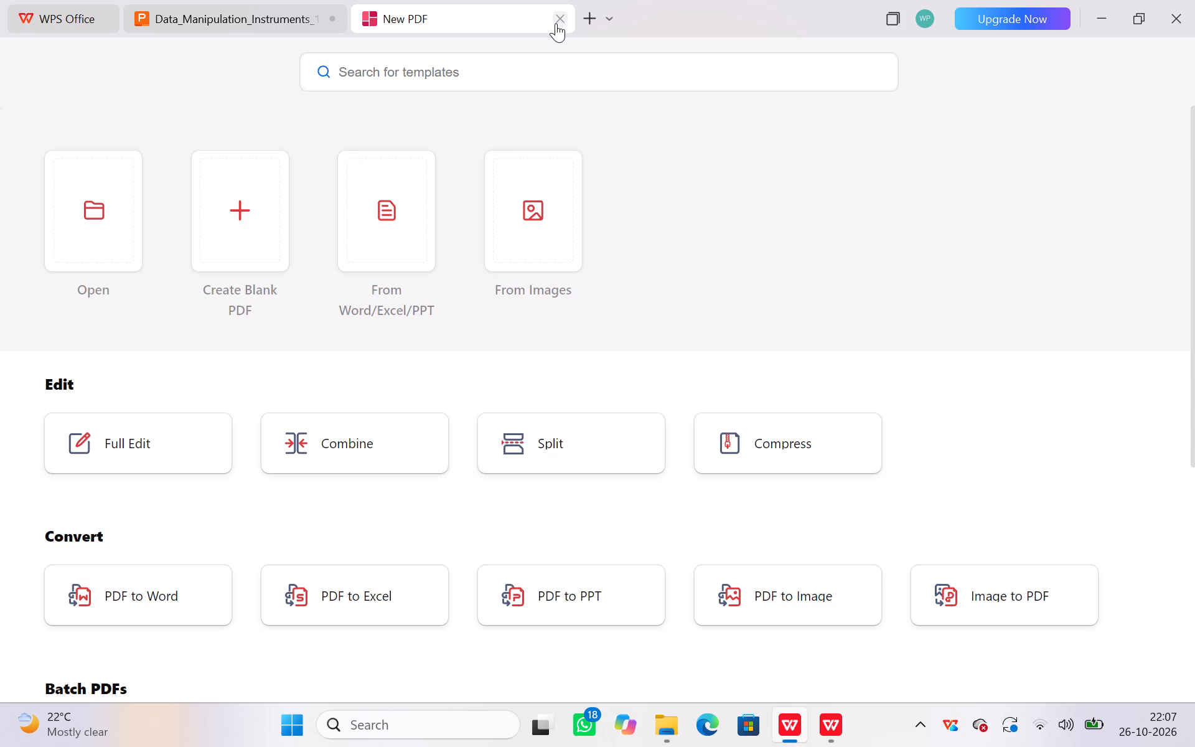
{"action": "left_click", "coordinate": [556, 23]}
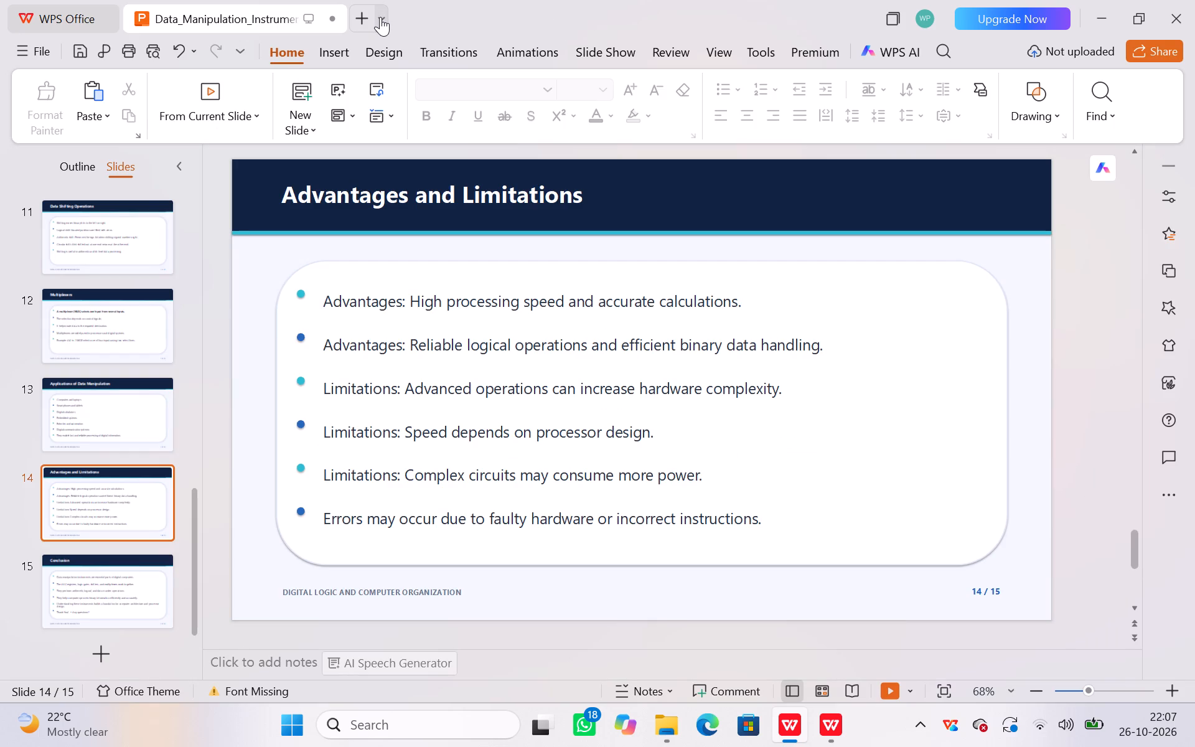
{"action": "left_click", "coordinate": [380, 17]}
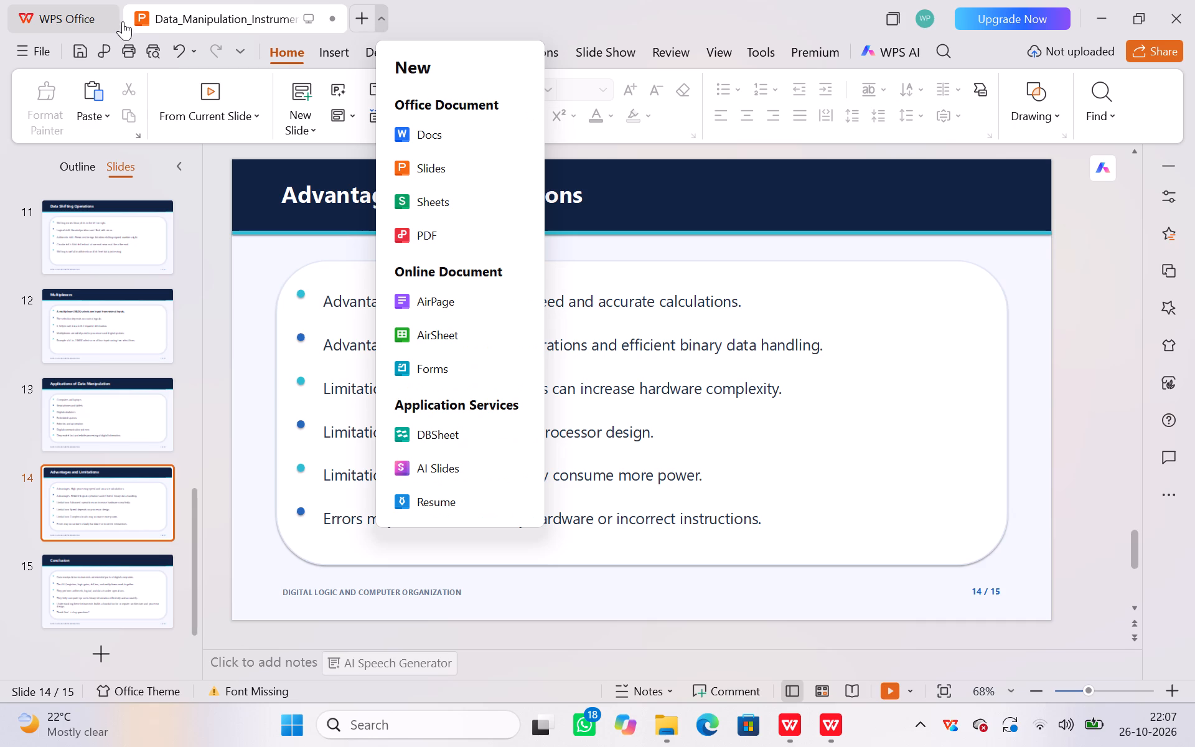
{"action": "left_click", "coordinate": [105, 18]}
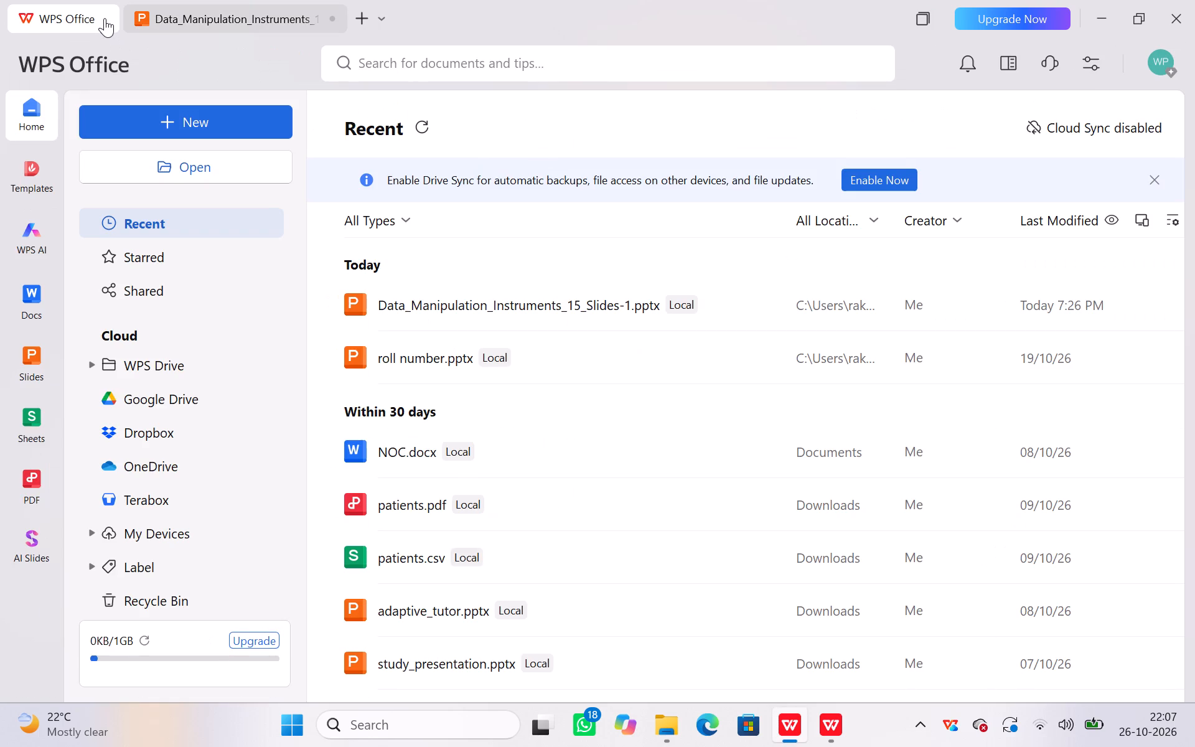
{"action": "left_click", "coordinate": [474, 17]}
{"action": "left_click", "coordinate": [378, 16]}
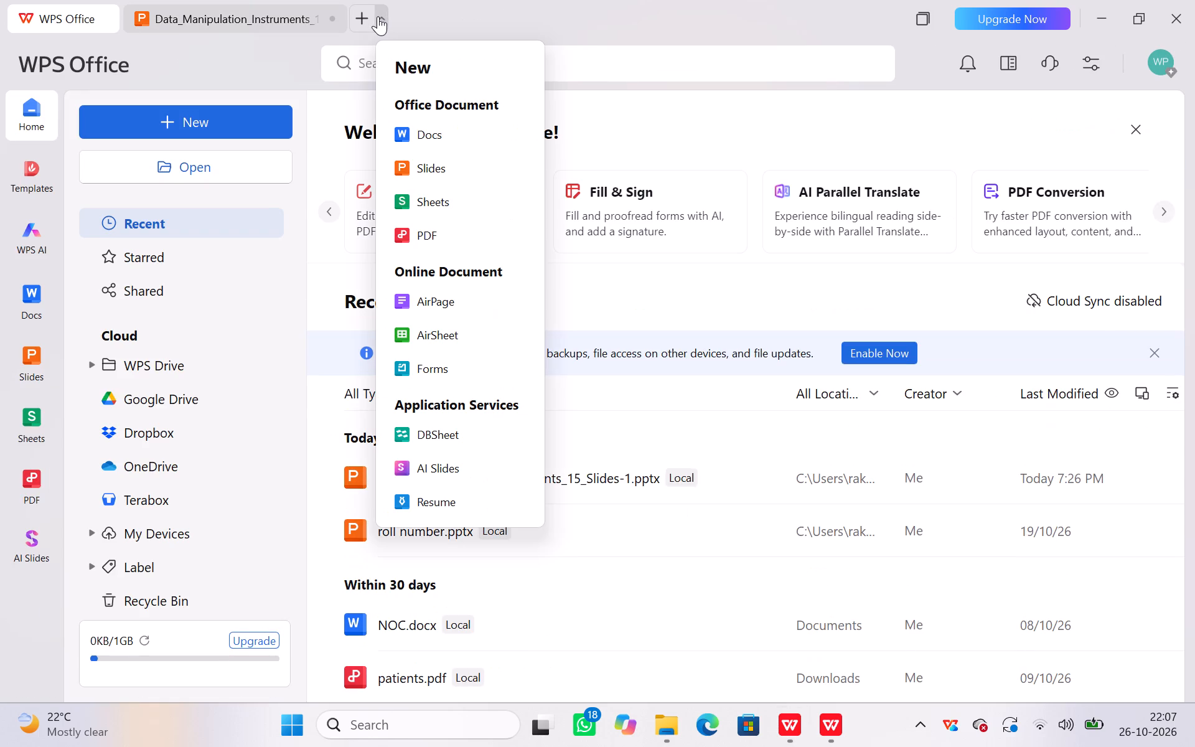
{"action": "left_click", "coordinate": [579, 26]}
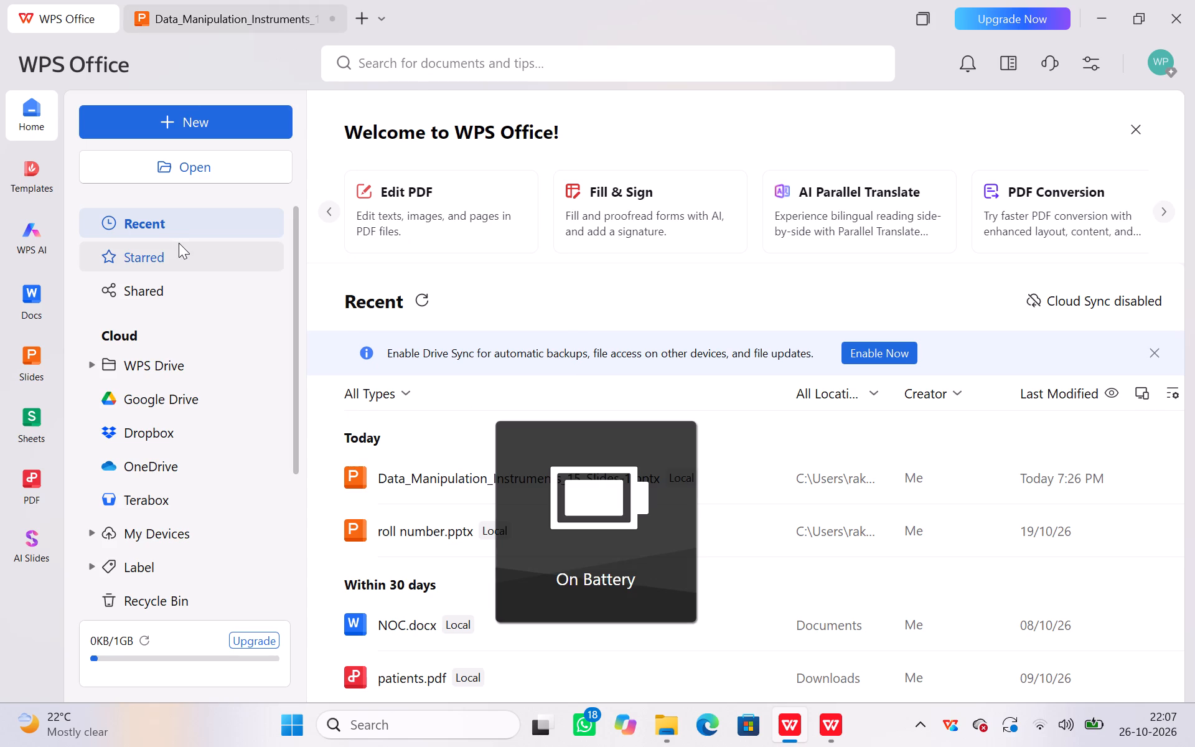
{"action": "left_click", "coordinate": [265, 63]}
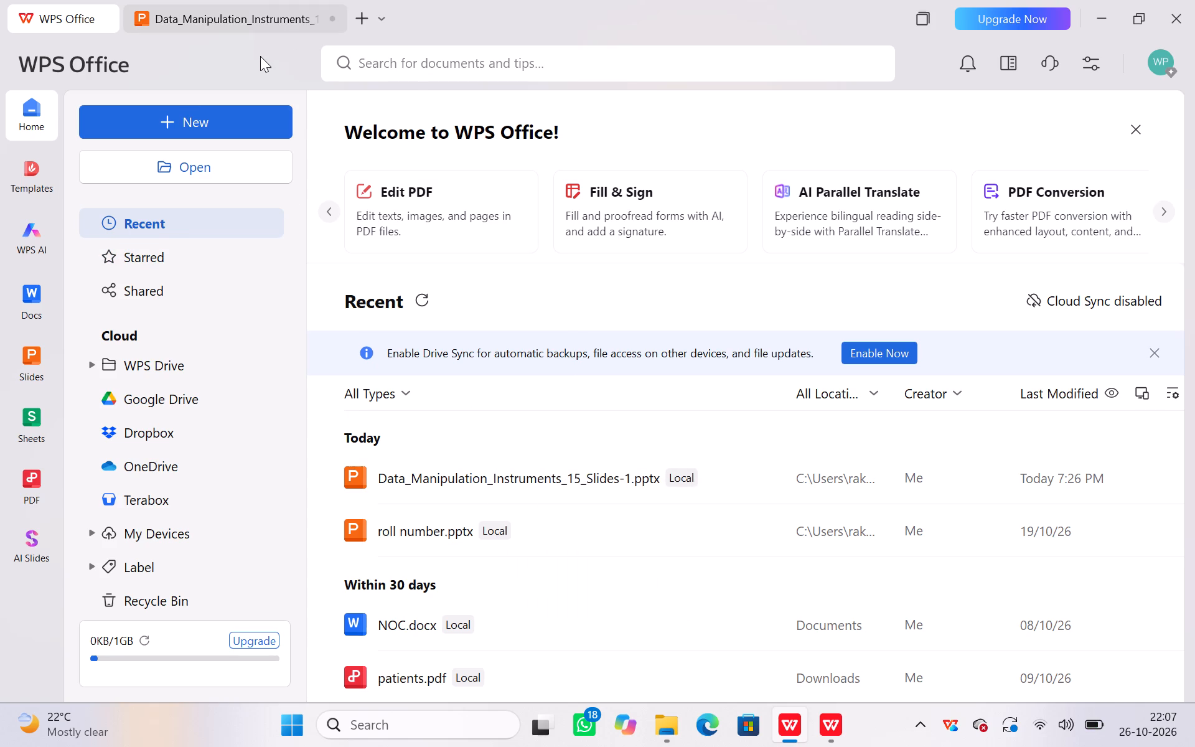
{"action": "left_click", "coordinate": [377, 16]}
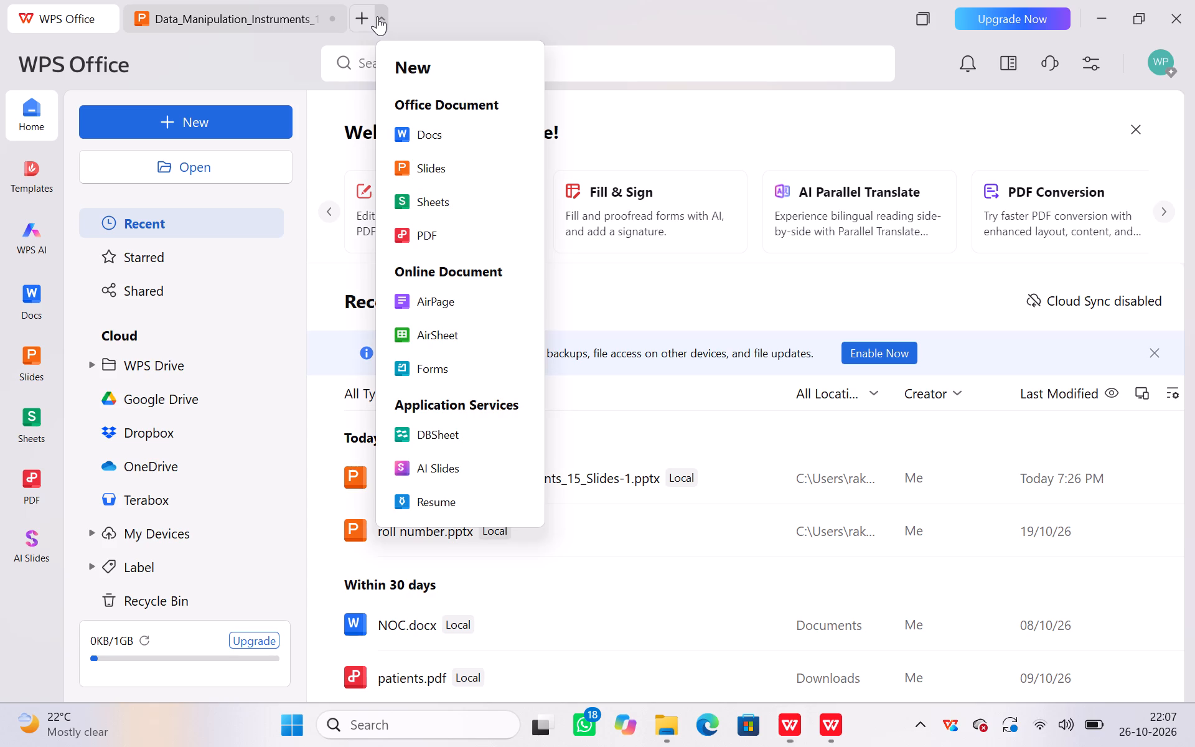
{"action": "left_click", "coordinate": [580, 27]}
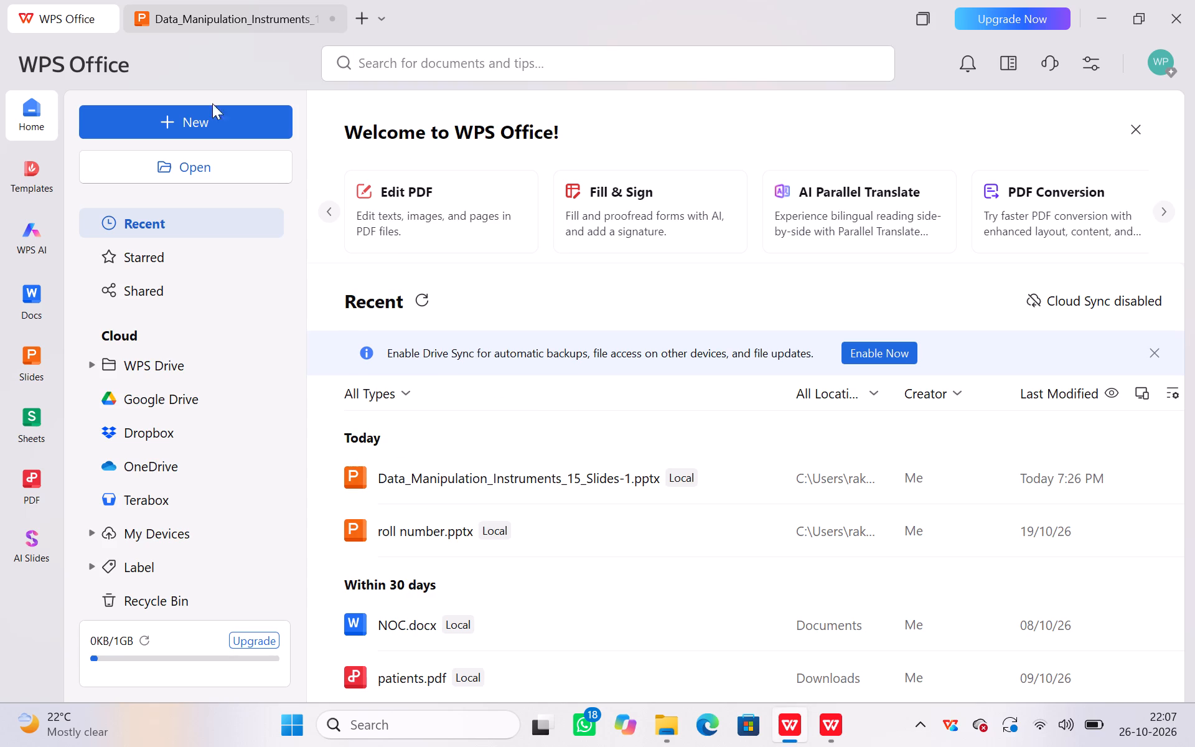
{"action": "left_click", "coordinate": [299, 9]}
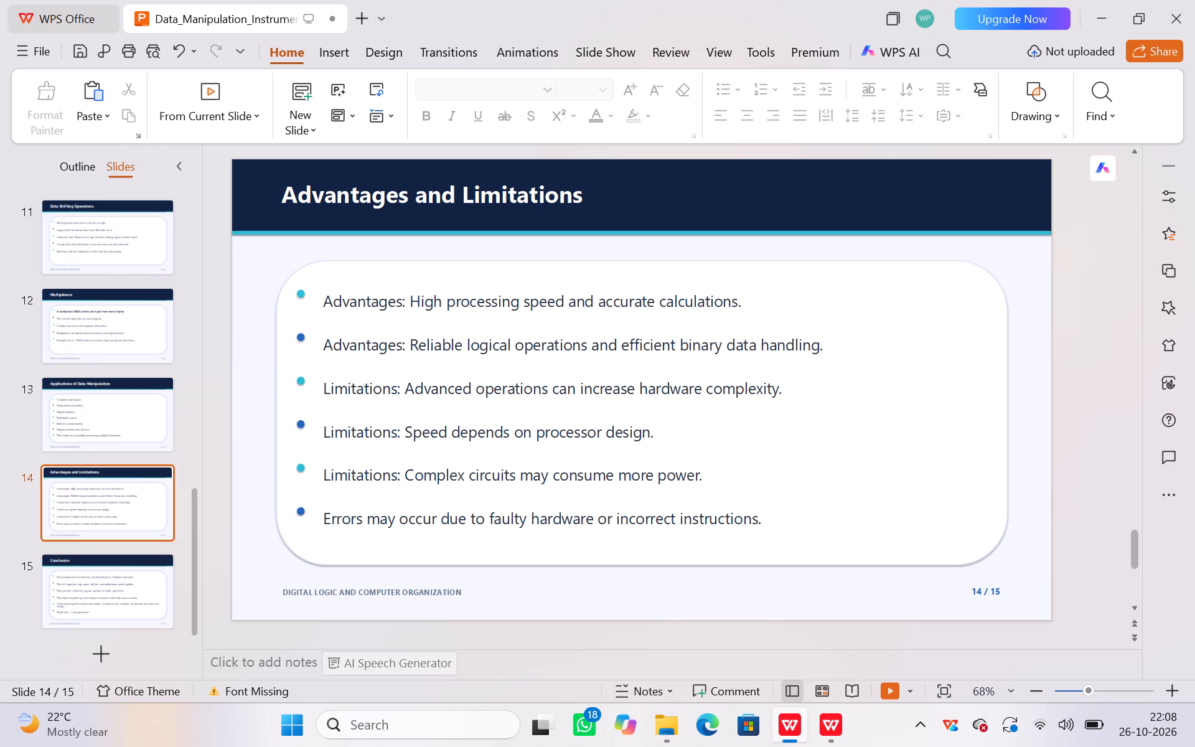
Bring the separate roll number.pptx window to the front and maximize it.
{"action": "left_click", "coordinate": [828, 740]}
{"action": "left_click", "coordinate": [670, 586]}
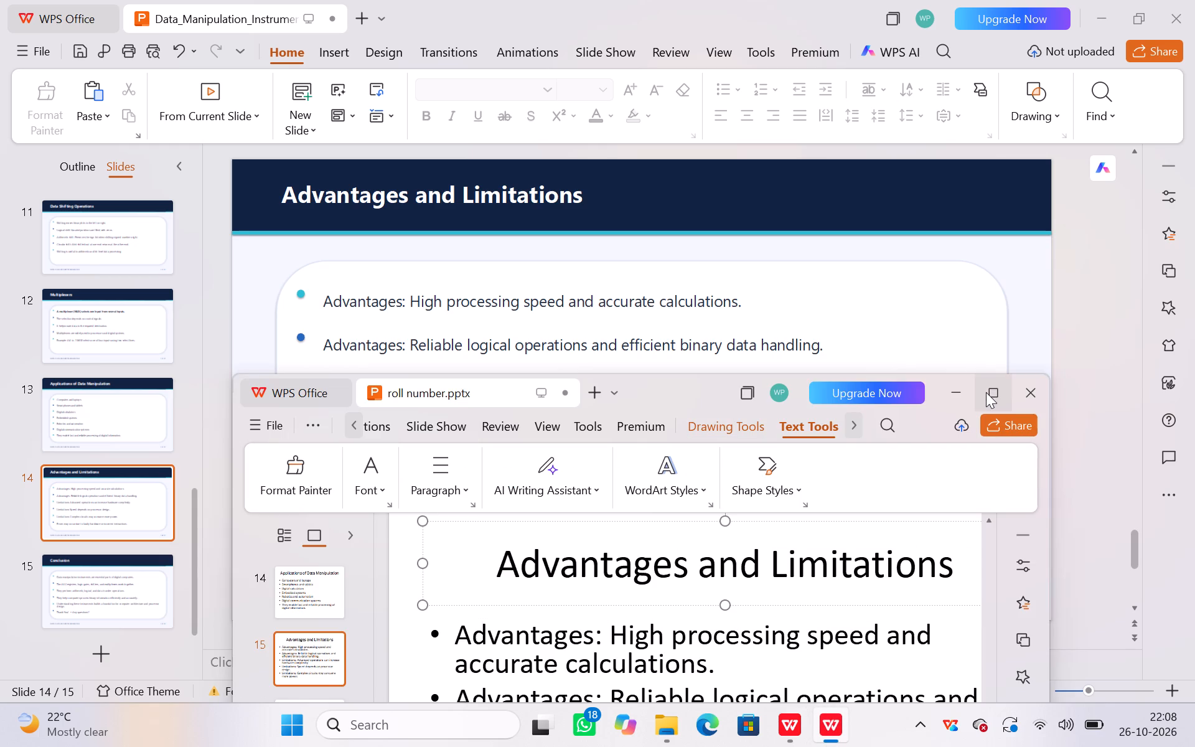
{"action": "left_click", "coordinate": [986, 391]}
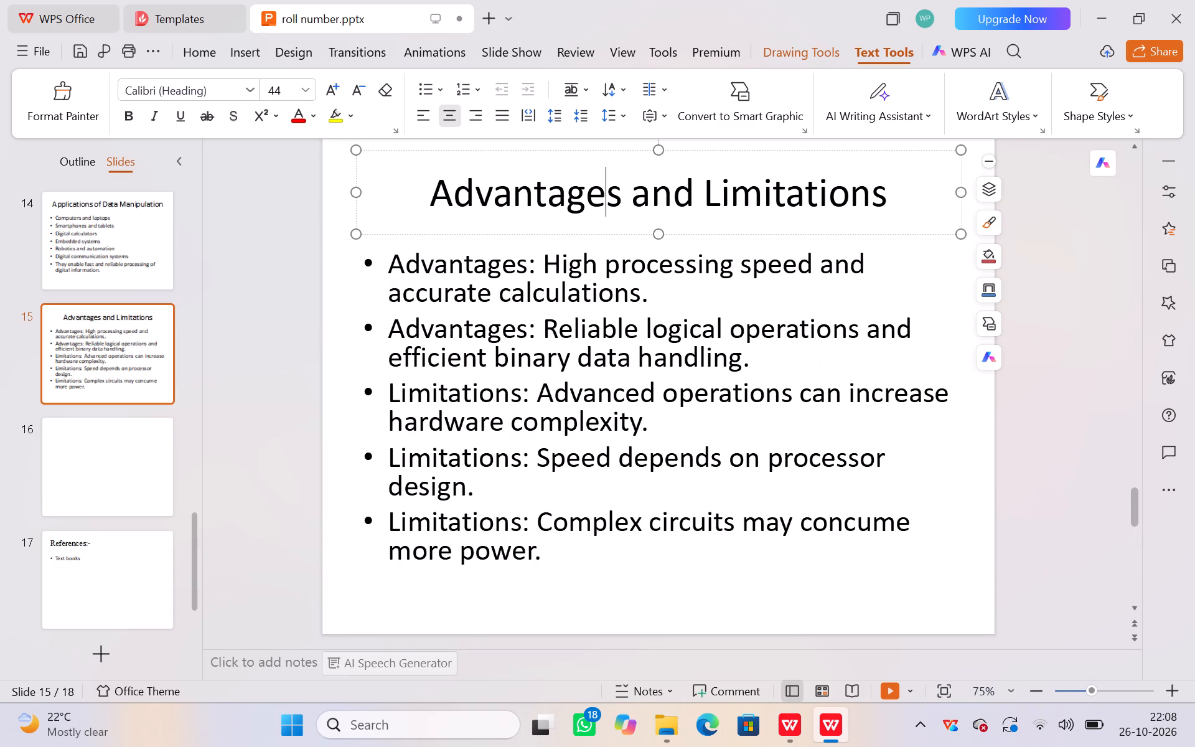
{"action": "left_click", "coordinate": [224, 21]}
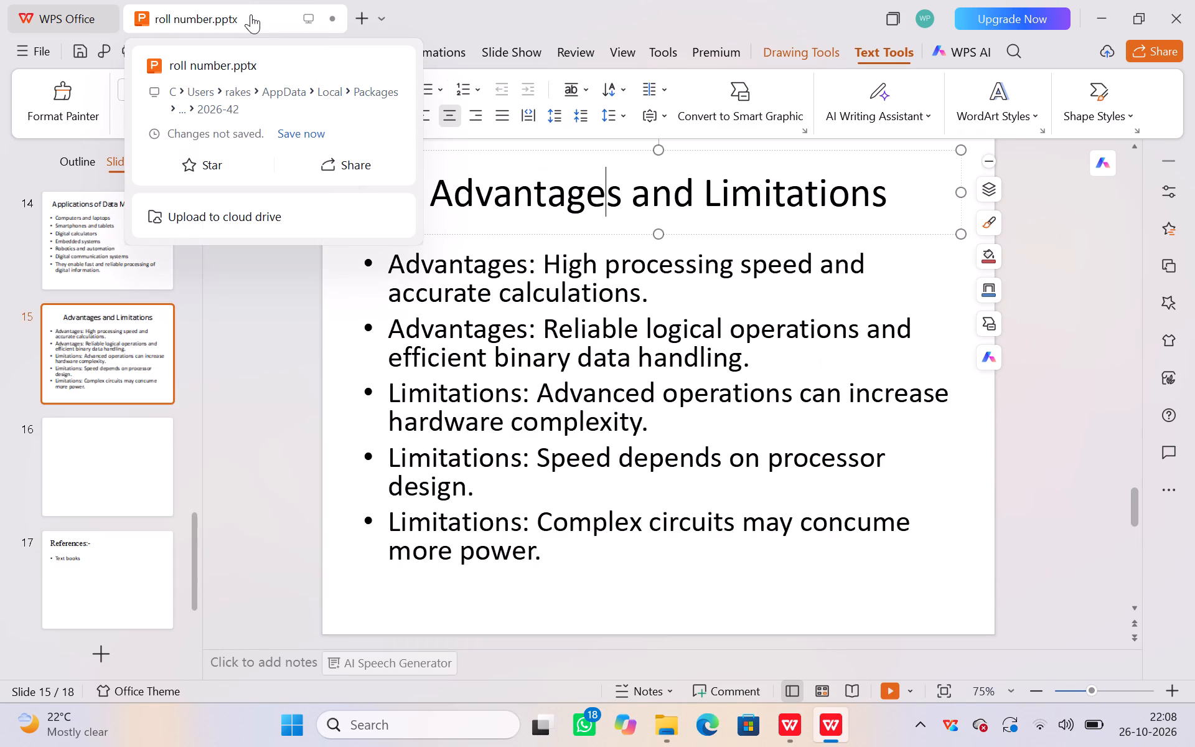
{"action": "left_click", "coordinate": [251, 14]}
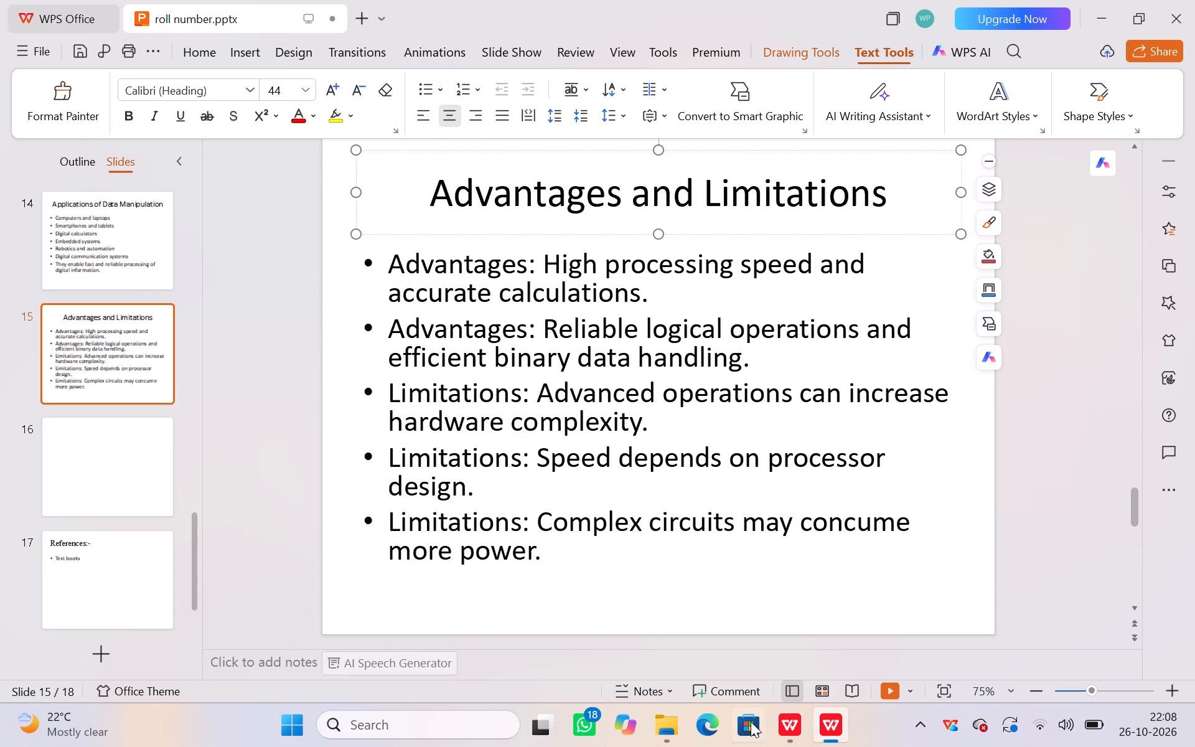
Switch between the roll number.pptx and Data_Manipulation_Instruments windows to compare their Advantages and Limitations slides.
{"action": "left_click", "coordinate": [782, 730]}
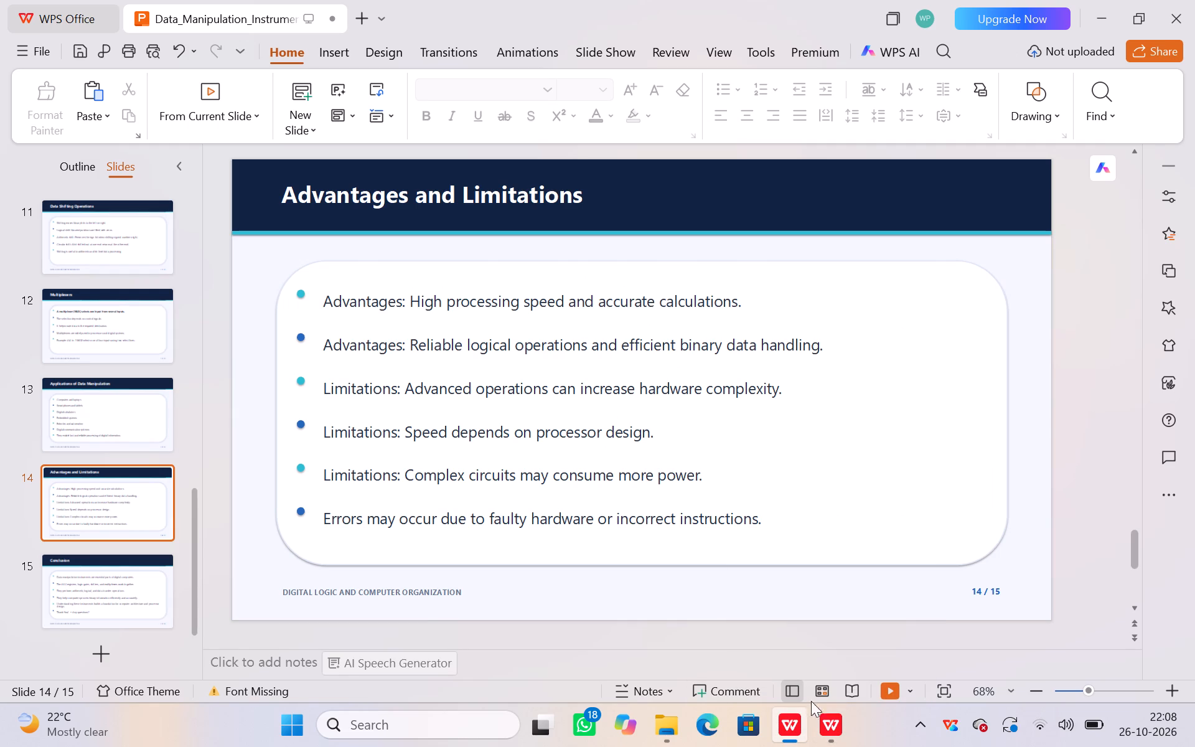
{"action": "left_click", "coordinate": [834, 725]}
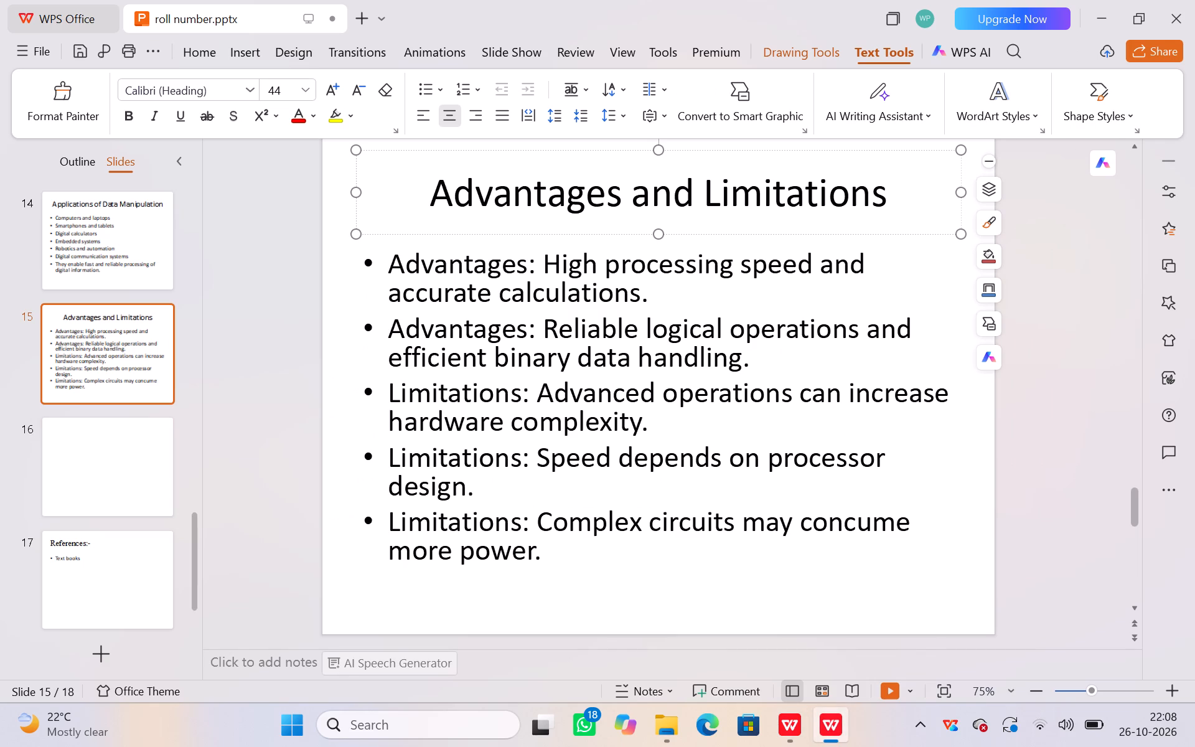
{"action": "left_click", "coordinate": [781, 736]}
{"action": "left_click", "coordinate": [833, 743]}
{"action": "left_click", "coordinate": [789, 733]}
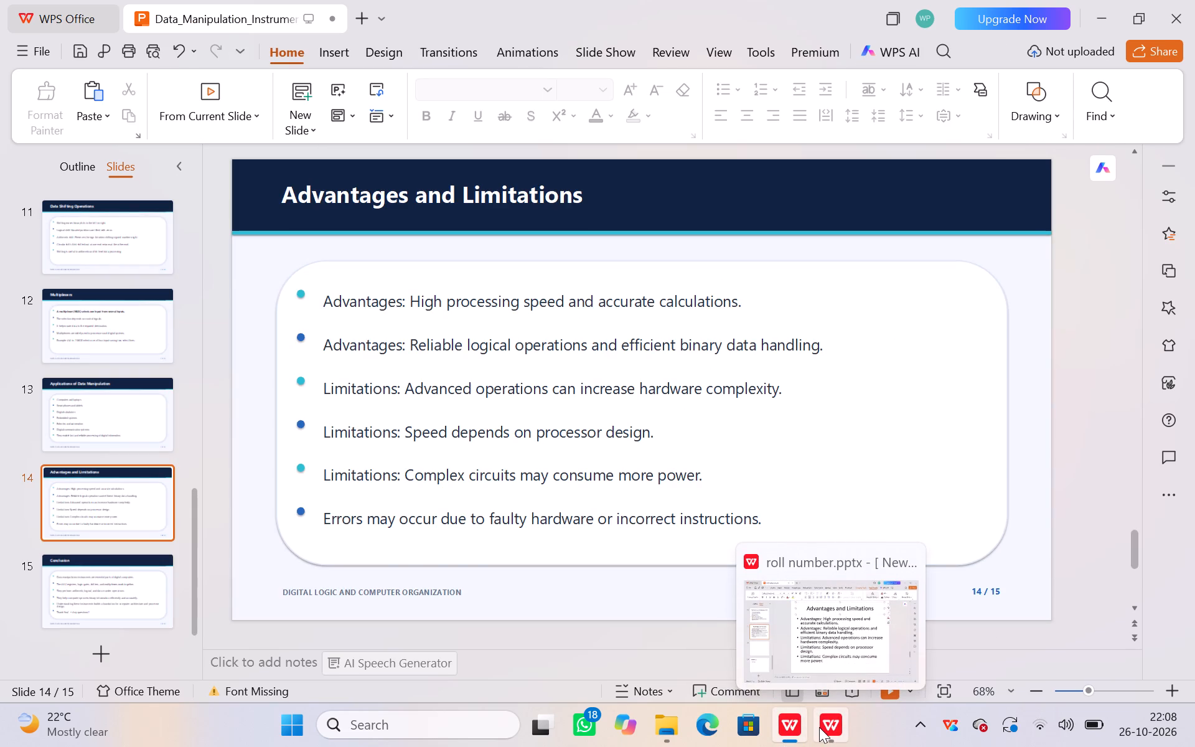
{"action": "key", "text": "alt+Tab"}
{"action": "key", "text": "alt+Tab"}
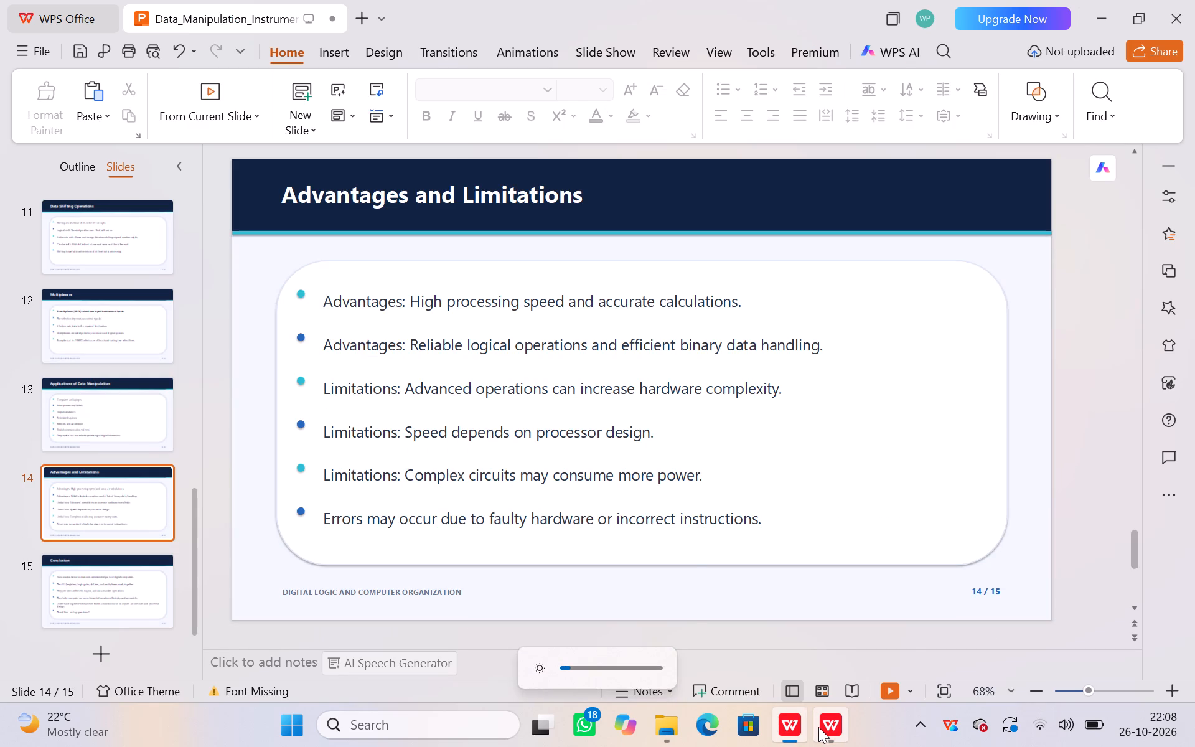
{"action": "key", "text": "alt+Tab"}
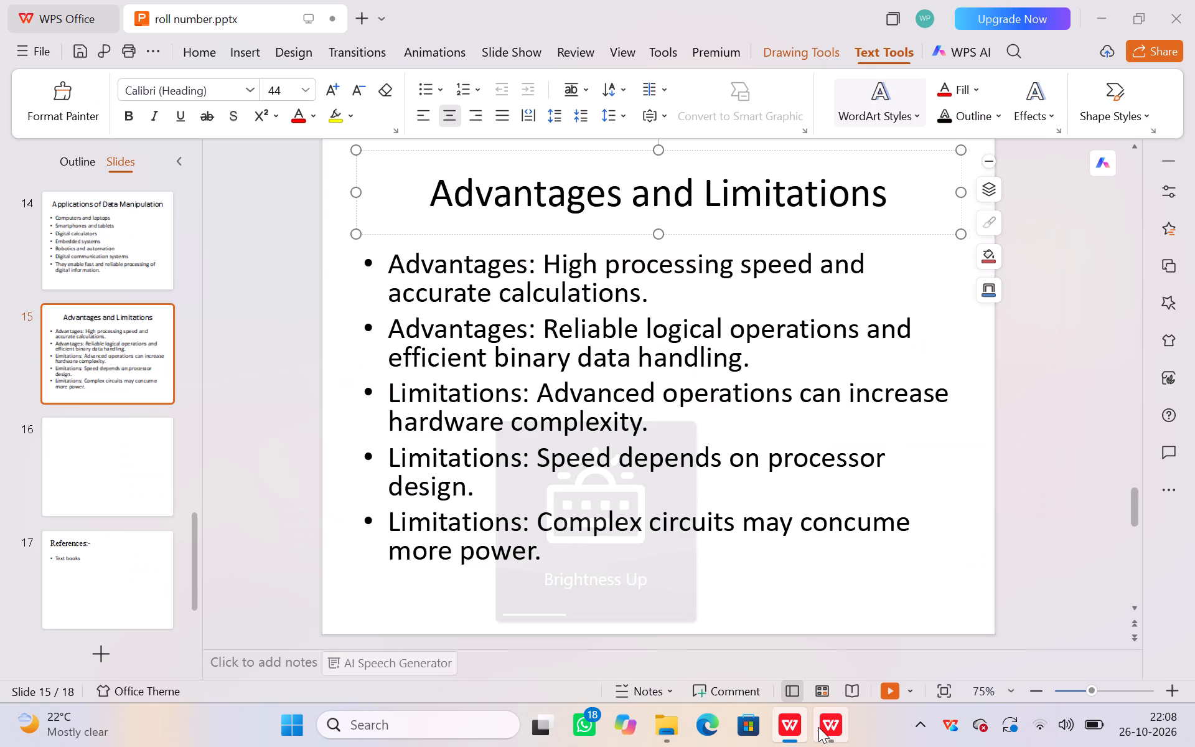
{"action": "key", "text": "alt+Tab"}
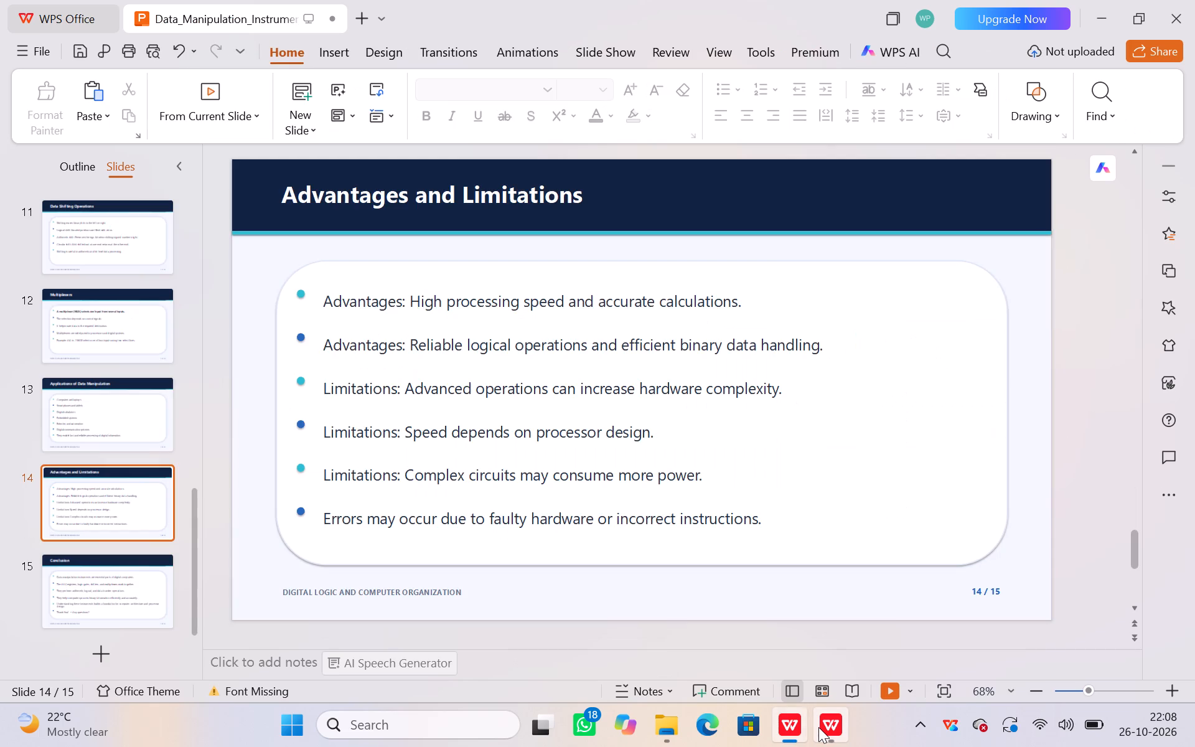
{"action": "key", "text": "alt+Tab"}
{"action": "key", "text": "Tab"}
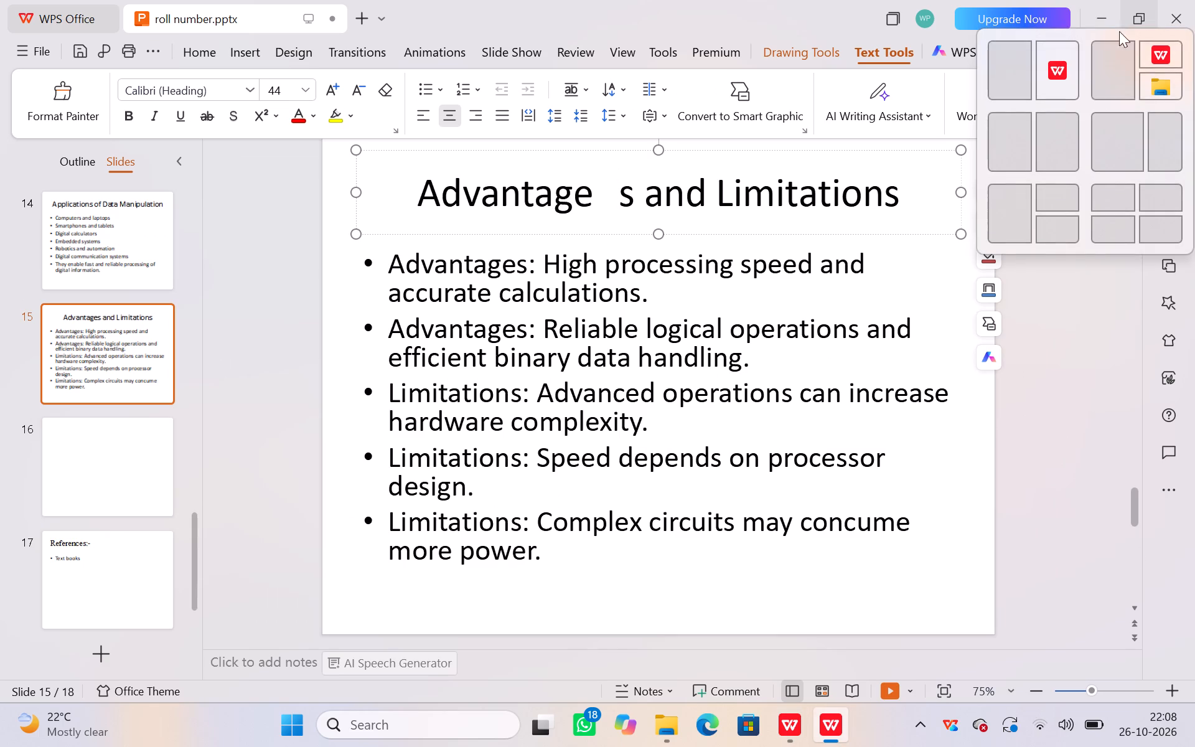
Arrange roll number.pptx and the Data_Manipulation_Instruments reference side by side, each filling half of the screen.
{"action": "left_click", "coordinate": [1059, 89]}
{"action": "scroll", "coordinate": [936, 345], "scroll_direction": "up", "scroll_amount": 3}
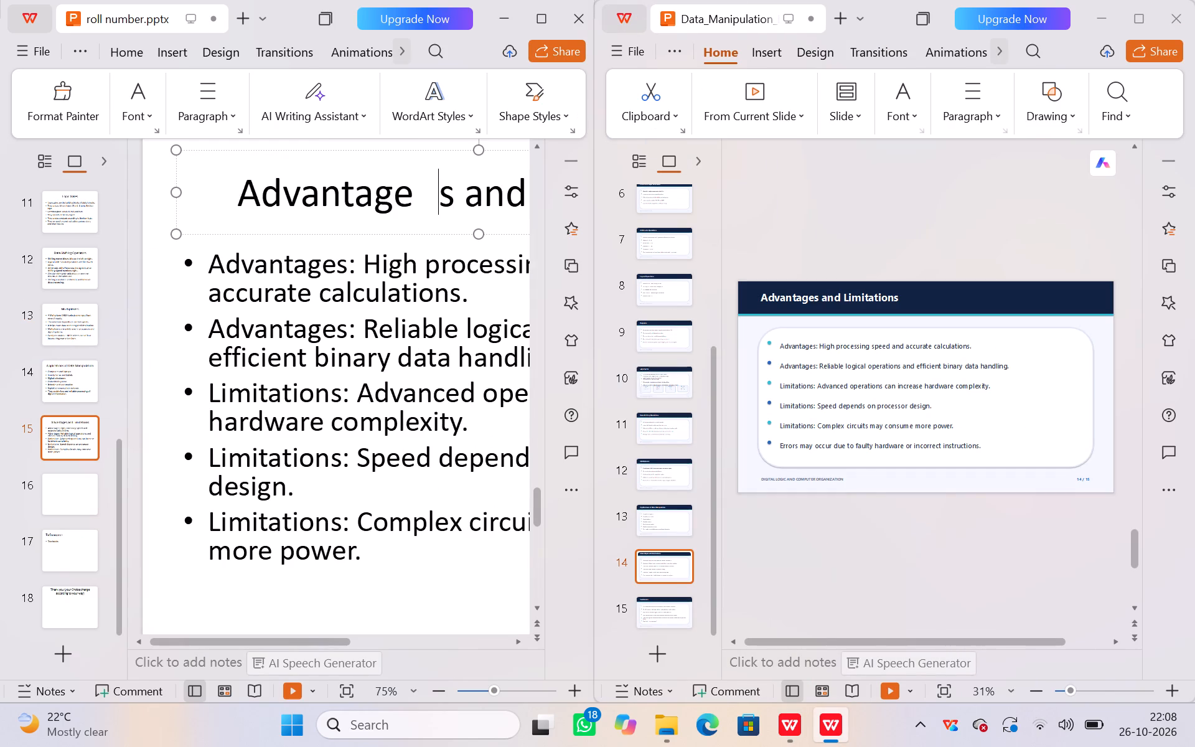
{"action": "scroll", "coordinate": [936, 345], "scroll_direction": "up", "scroll_amount": 3}
{"action": "scroll", "coordinate": [936, 345], "scroll_direction": "down", "scroll_amount": 5, "text": "ctrl"}
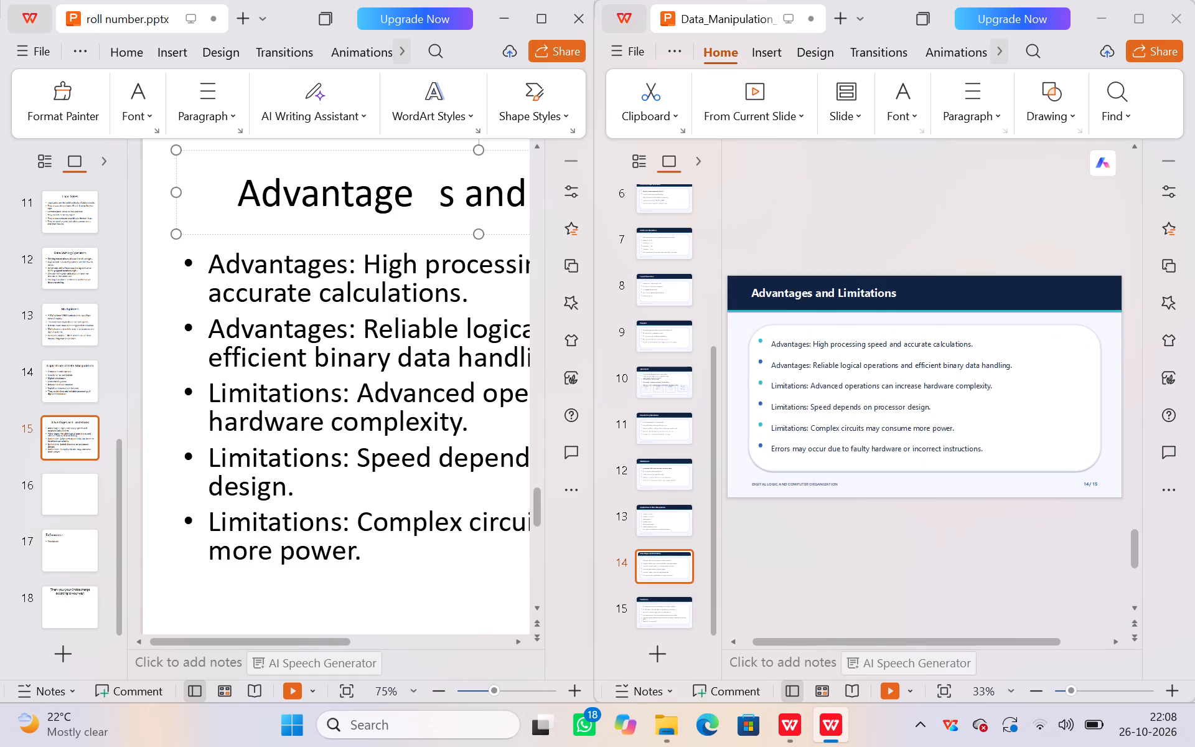
{"action": "scroll", "coordinate": [878, 339], "scroll_direction": "up", "scroll_amount": 2, "text": "ctrl"}
{"action": "scroll", "coordinate": [878, 339], "scroll_direction": "down", "scroll_amount": 3}
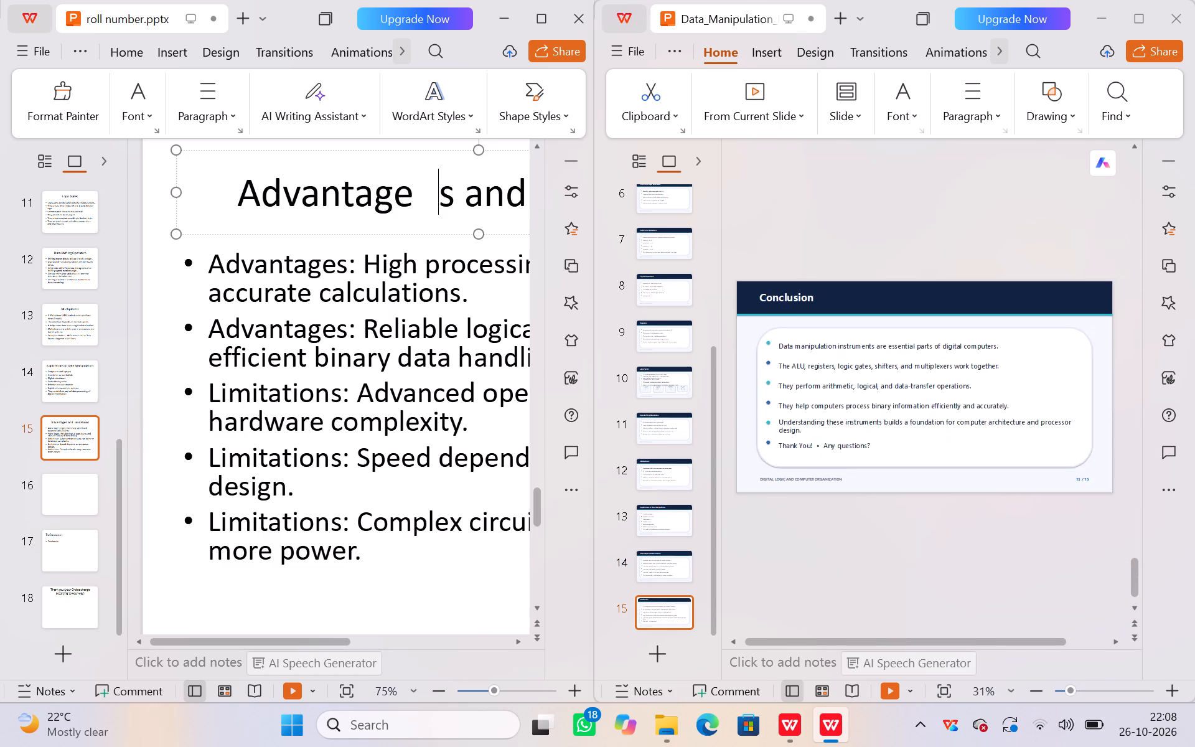
Zoom out roll number.pptx until its whole Advantages and Limitations slide is visible beside the reference.
{"action": "scroll", "coordinate": [878, 339], "scroll_direction": "down", "scroll_amount": 1}
{"action": "scroll", "coordinate": [878, 339], "scroll_direction": "left", "scroll_amount": 1}
{"action": "scroll", "coordinate": [878, 339], "scroll_direction": "right", "scroll_amount": 1}
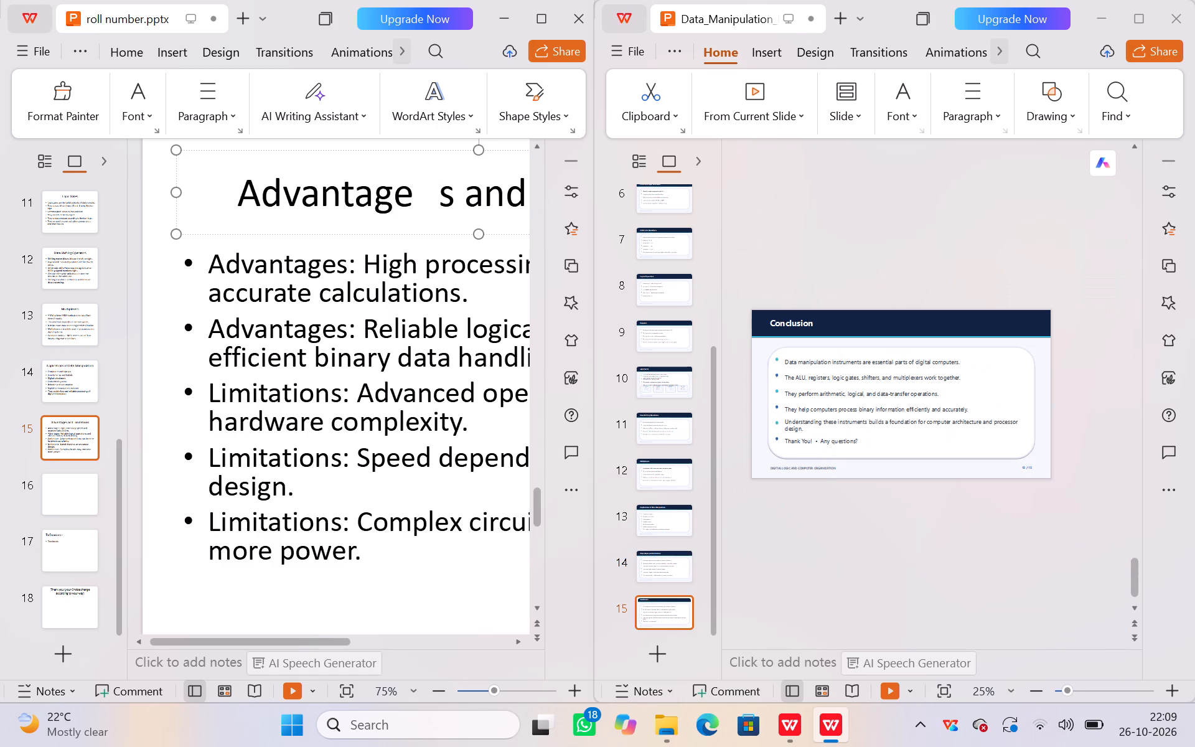
{"action": "left_click", "coordinate": [389, 315]}
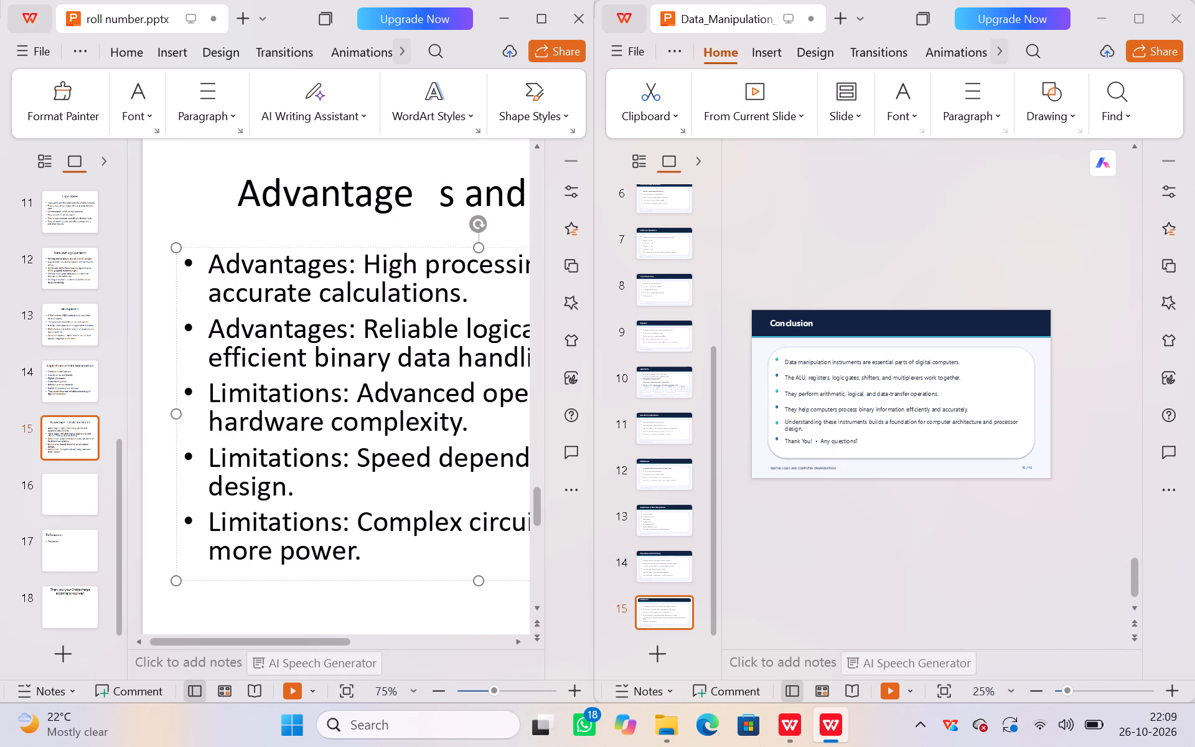
{"action": "scroll", "coordinate": [456, 313], "scroll_direction": "down", "scroll_amount": 3, "text": "ctrl"}
{"action": "left_click", "coordinate": [461, 547]}
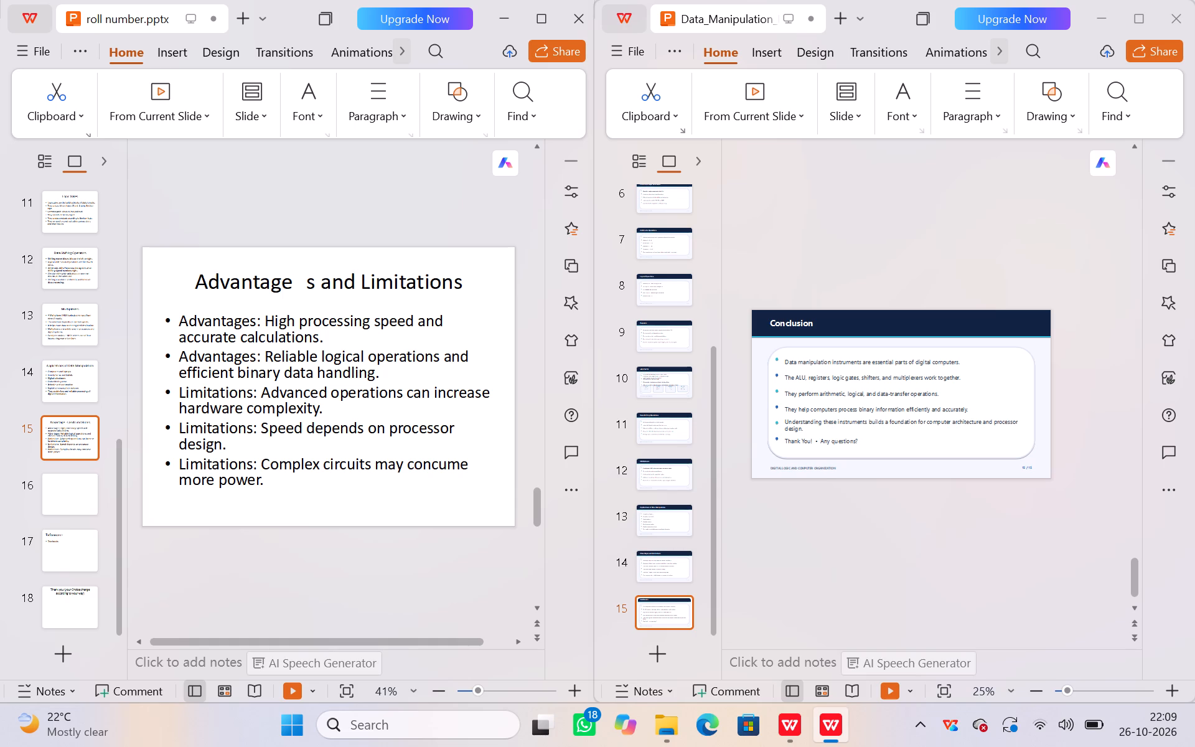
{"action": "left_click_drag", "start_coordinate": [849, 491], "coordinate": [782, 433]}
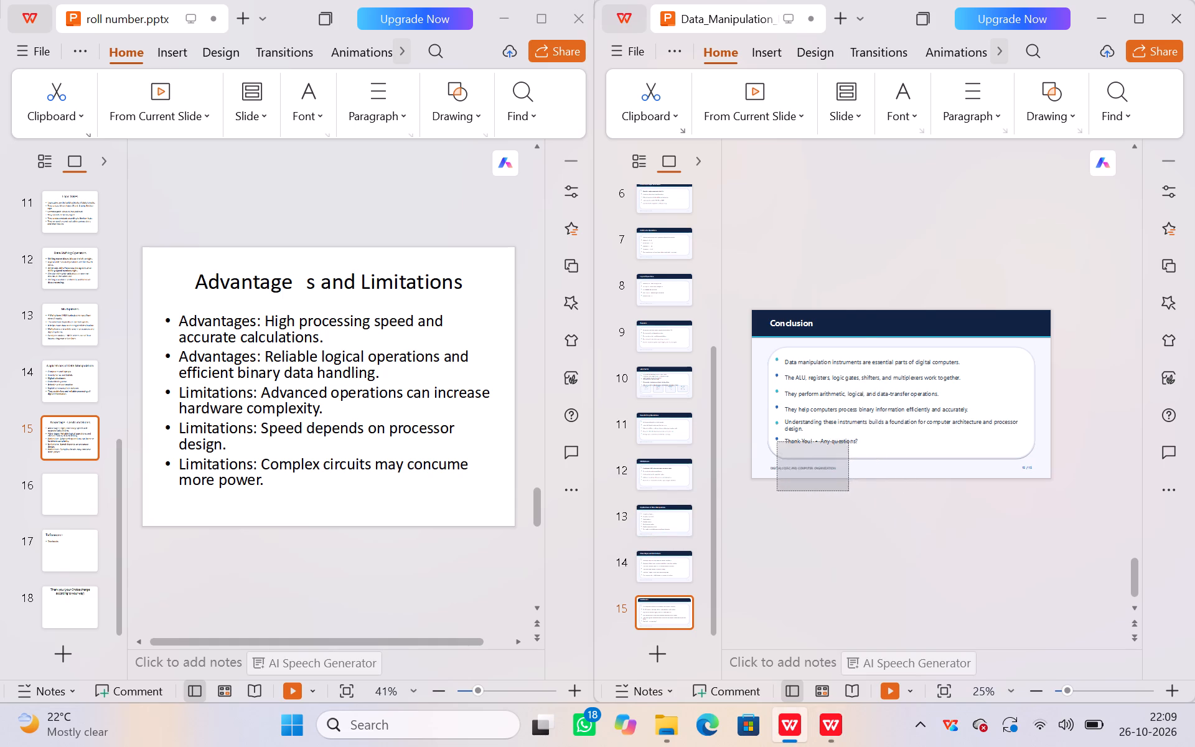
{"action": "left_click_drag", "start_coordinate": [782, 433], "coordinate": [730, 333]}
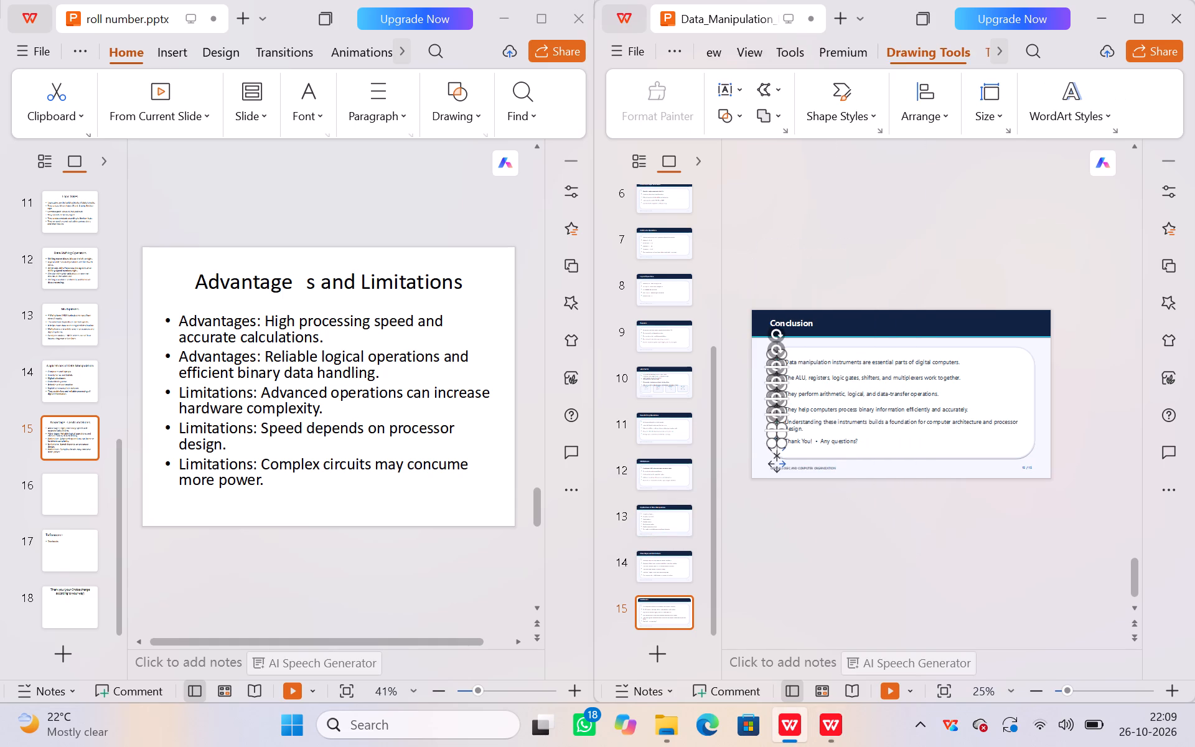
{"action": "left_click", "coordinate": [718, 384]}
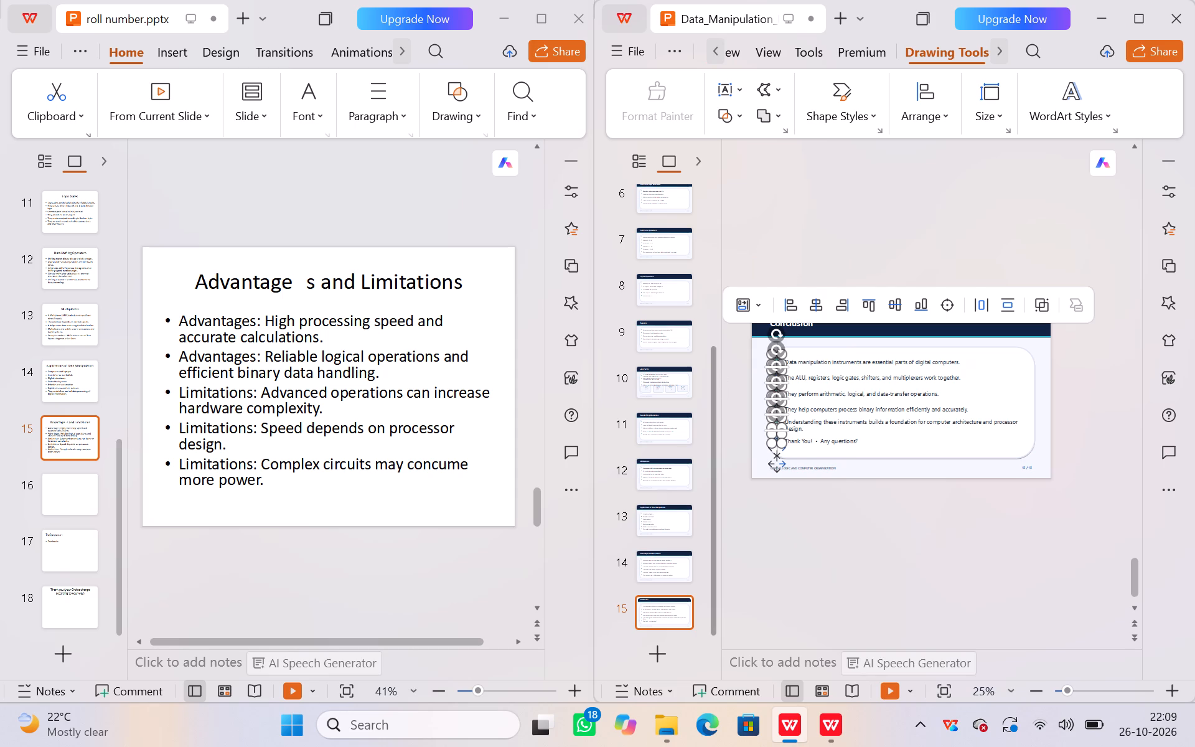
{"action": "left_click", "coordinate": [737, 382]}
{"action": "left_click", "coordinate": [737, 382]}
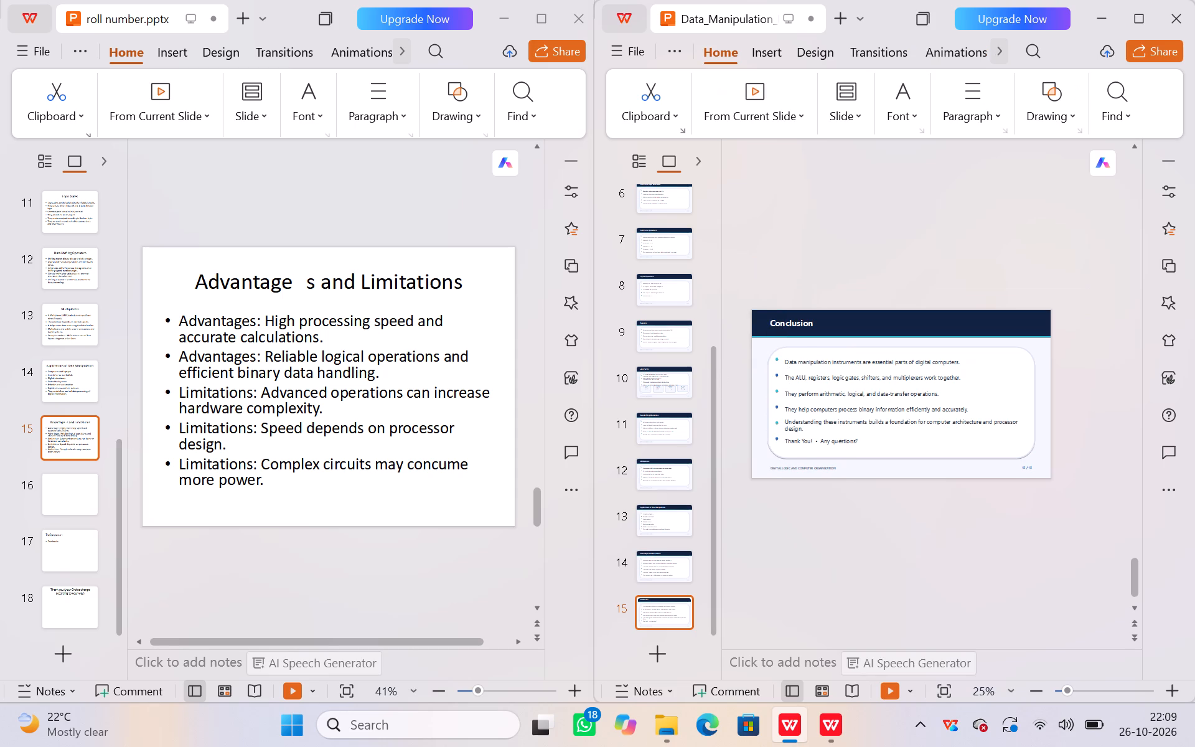
Enlarge the reference presentation's slide view and show its slide 14, Advantages and Limitations.
{"action": "scroll", "coordinate": [866, 431], "scroll_direction": "up", "scroll_amount": 4, "text": "ctrl"}
{"action": "scroll", "coordinate": [866, 431], "scroll_direction": "down", "scroll_amount": 1, "text": "ctrl"}
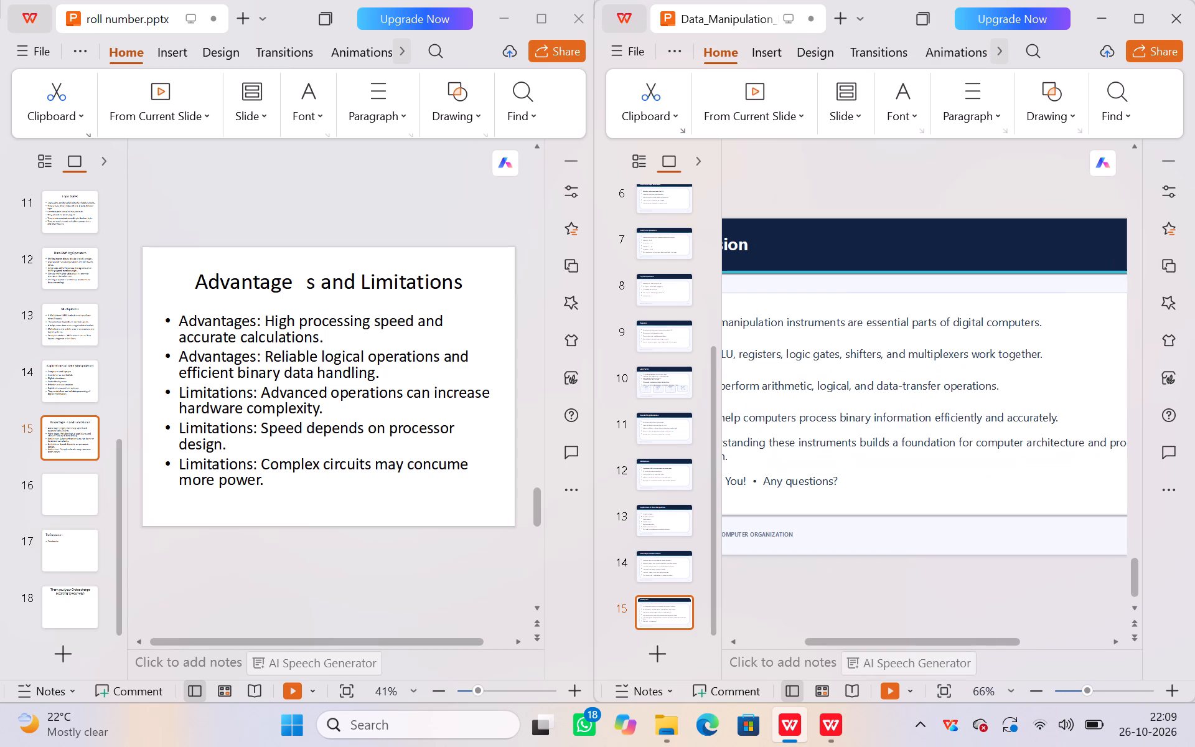
{"action": "scroll", "coordinate": [866, 431], "scroll_direction": "down", "scroll_amount": 1, "text": "ctrl"}
{"action": "scroll", "coordinate": [866, 431], "scroll_direction": "up", "scroll_amount": 1, "text": "ctrl"}
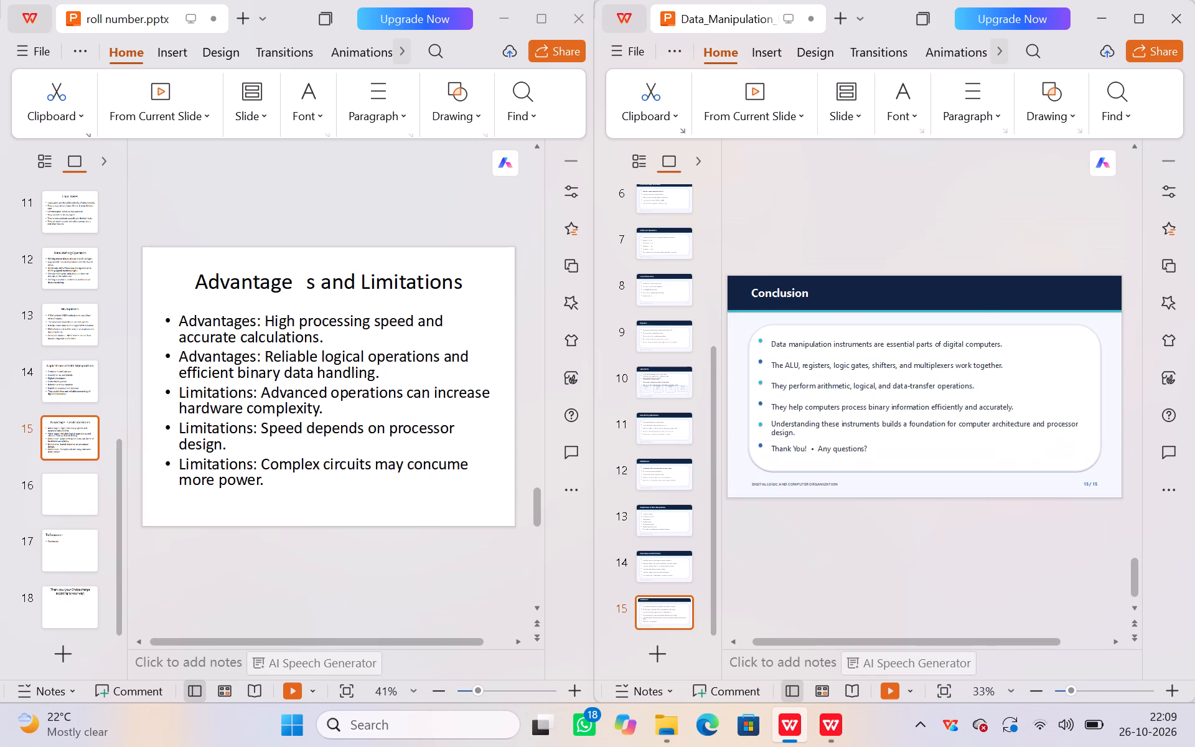
{"action": "scroll", "coordinate": [866, 431], "scroll_direction": "down", "scroll_amount": 1, "text": "ctrl"}
{"action": "scroll", "coordinate": [866, 431], "scroll_direction": "up", "scroll_amount": 1, "text": "ctrl"}
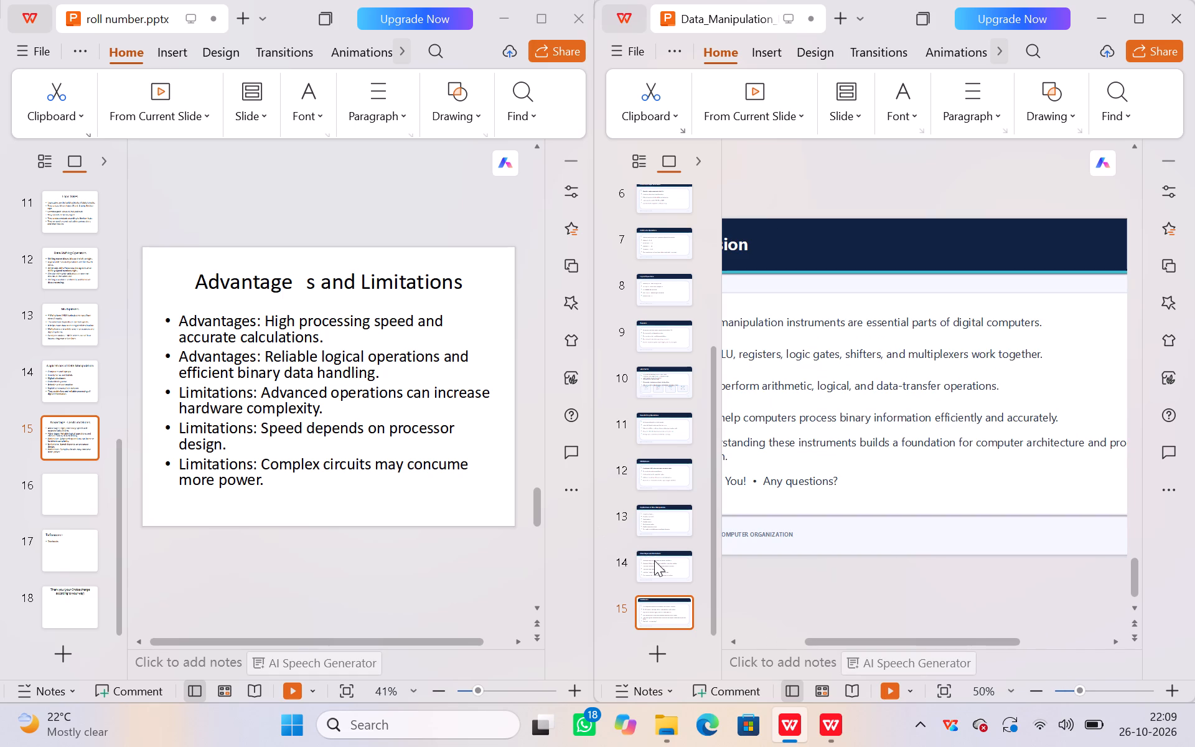
{"action": "left_click", "coordinate": [654, 560]}
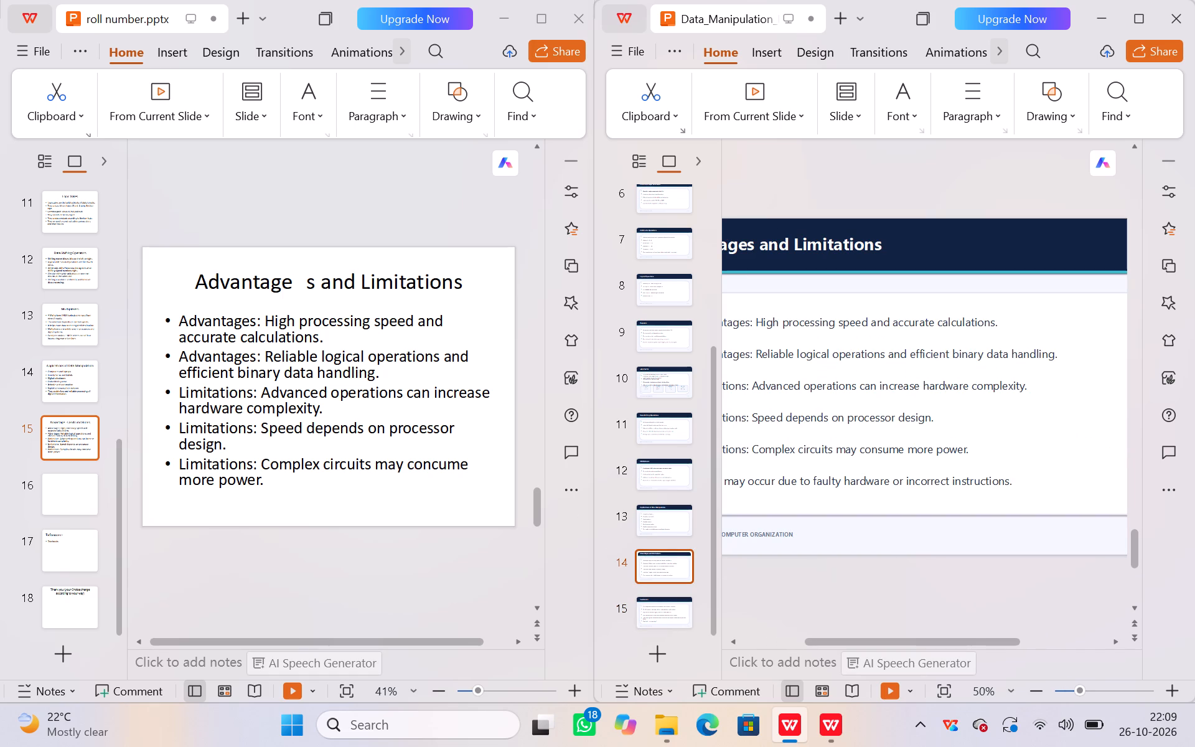
Correct the misspelled word in roll number.pptx's last Limitations bullet, about complex circuits, to "consume".
{"action": "left_click", "coordinate": [436, 461]}
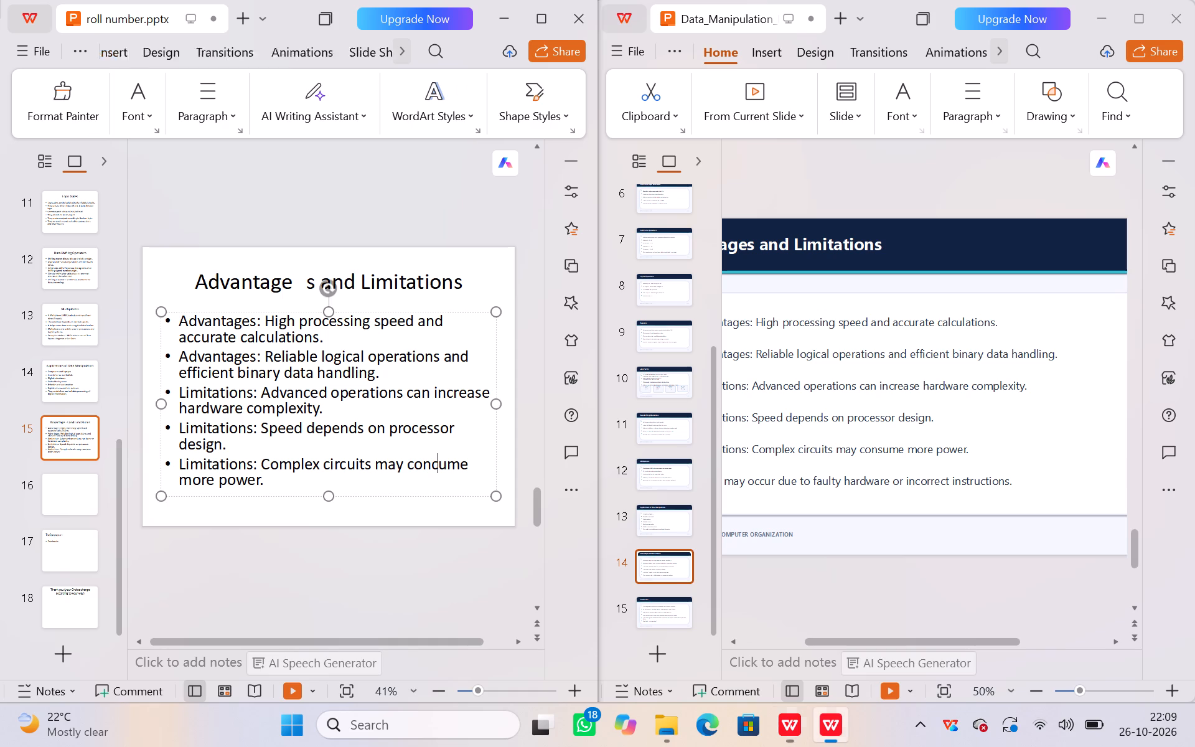
{"action": "key", "text": "BackSpace"}
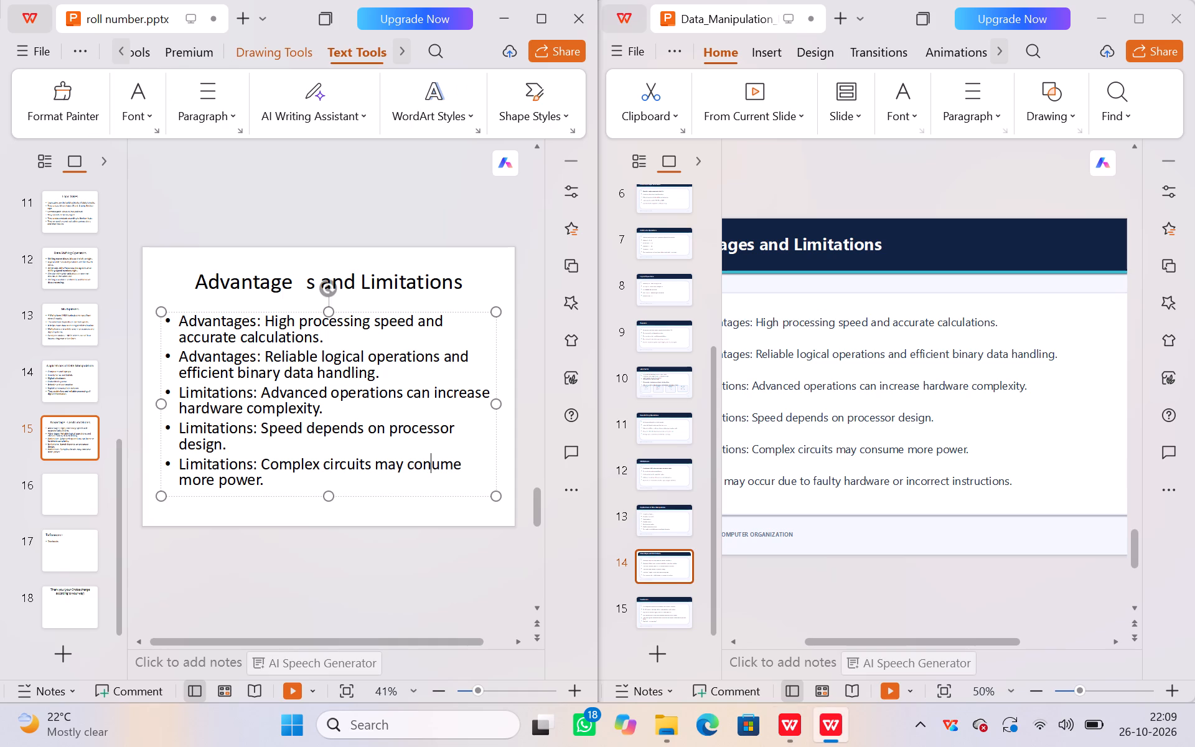
{"action": "key", "text": "s"}
Add a new bullet after the complex circuits bullet, beginning with "Errors may occur" as in the reference.
{"action": "left_click", "coordinate": [268, 482]}
{"action": "key", "text": "Return"}
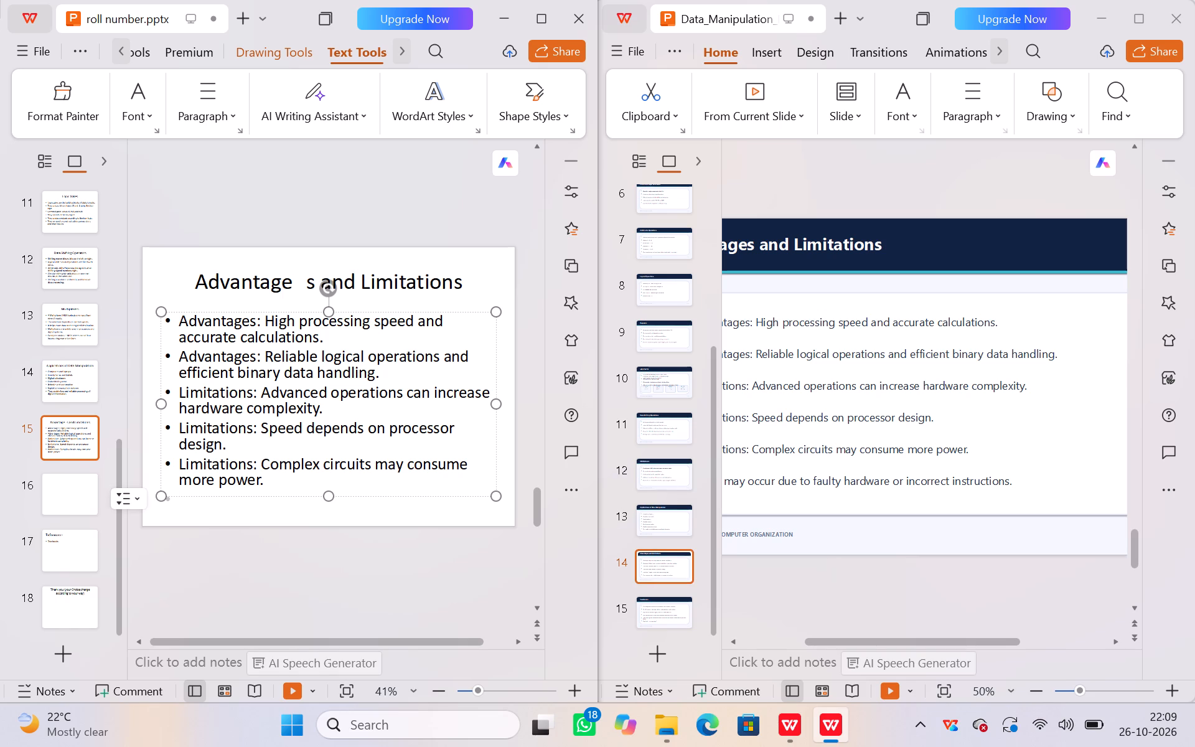
{"action": "scroll", "coordinate": [773, 480], "scroll_direction": "right", "scroll_amount": 1}
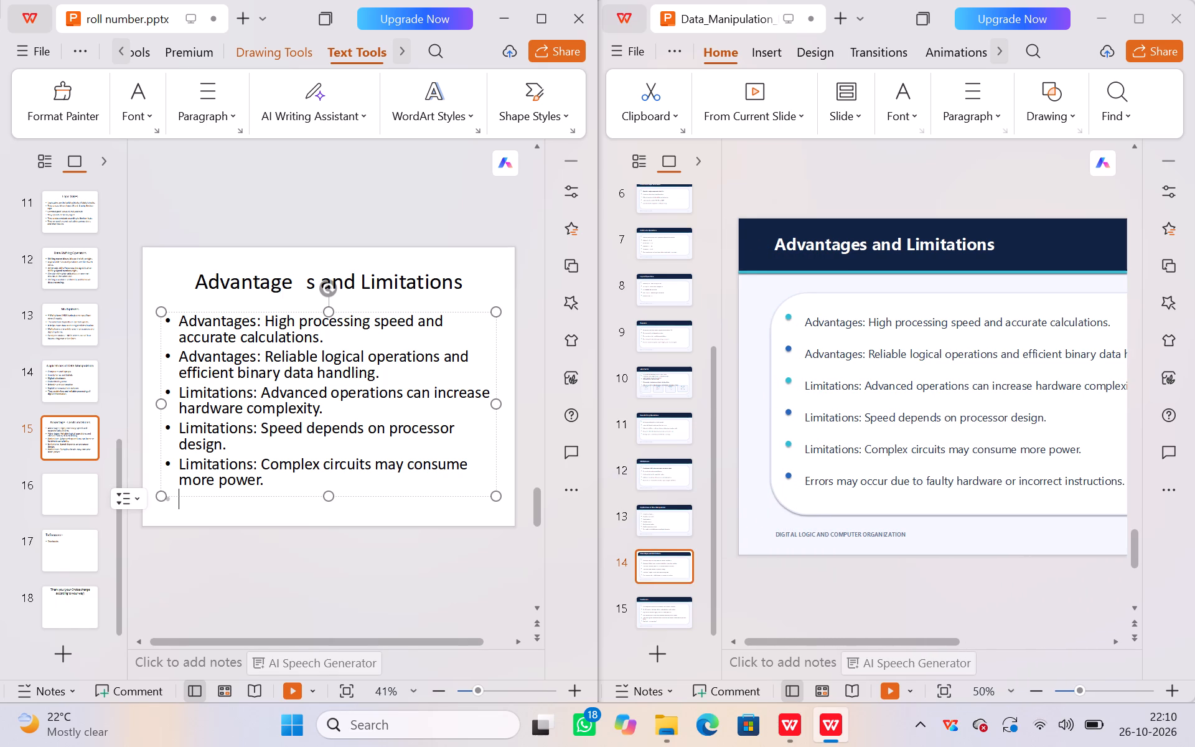
{"action": "scroll", "coordinate": [773, 480], "scroll_direction": "right", "scroll_amount": 1}
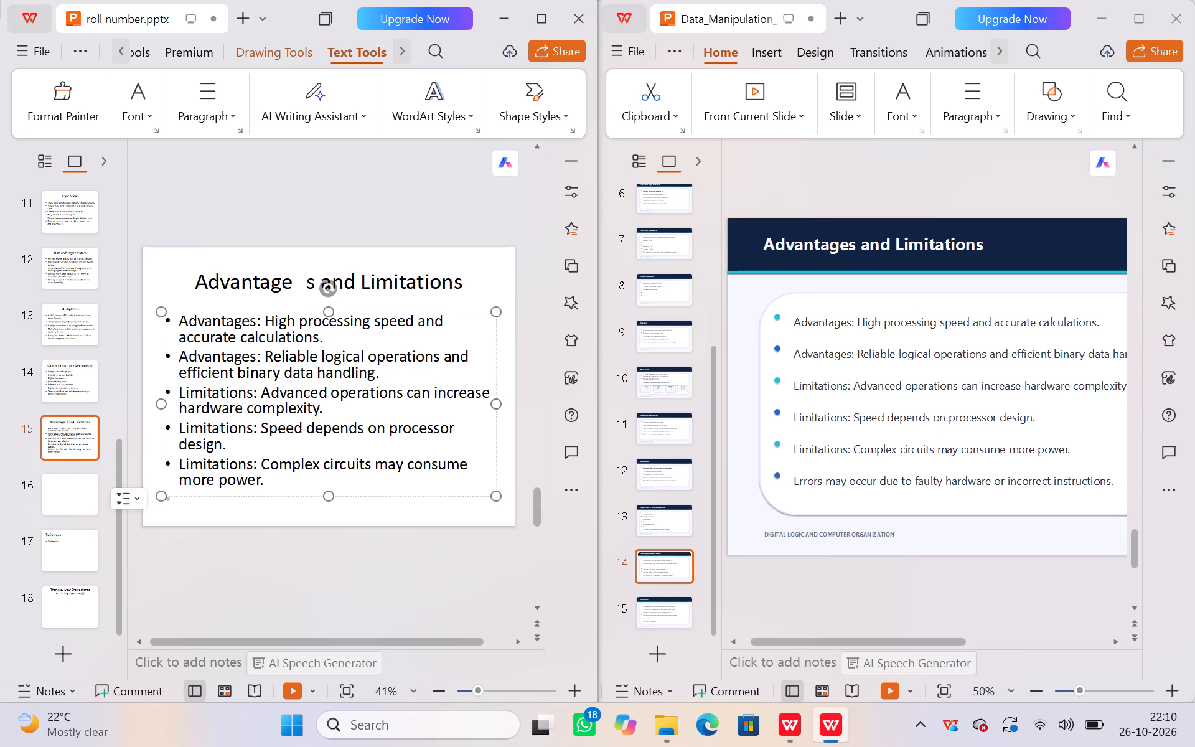
{"action": "scroll", "coordinate": [773, 480], "scroll_direction": "left", "scroll_amount": 2}
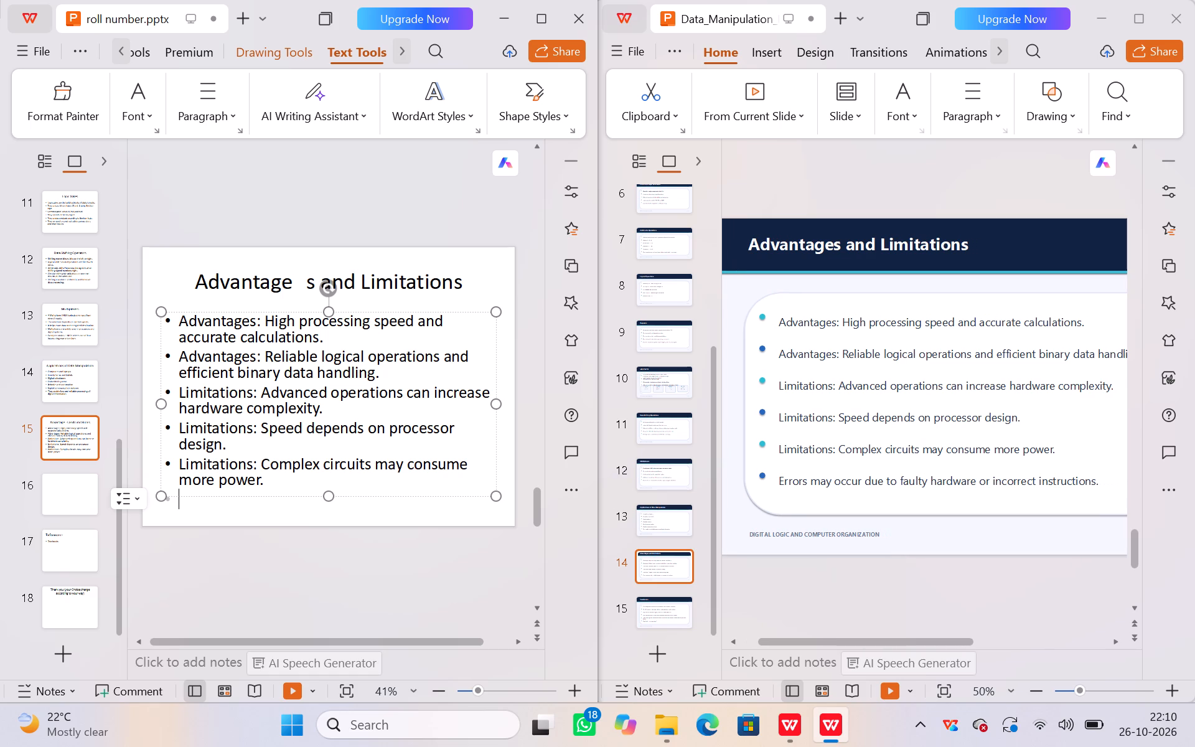
{"action": "left_click", "coordinate": [176, 496]}
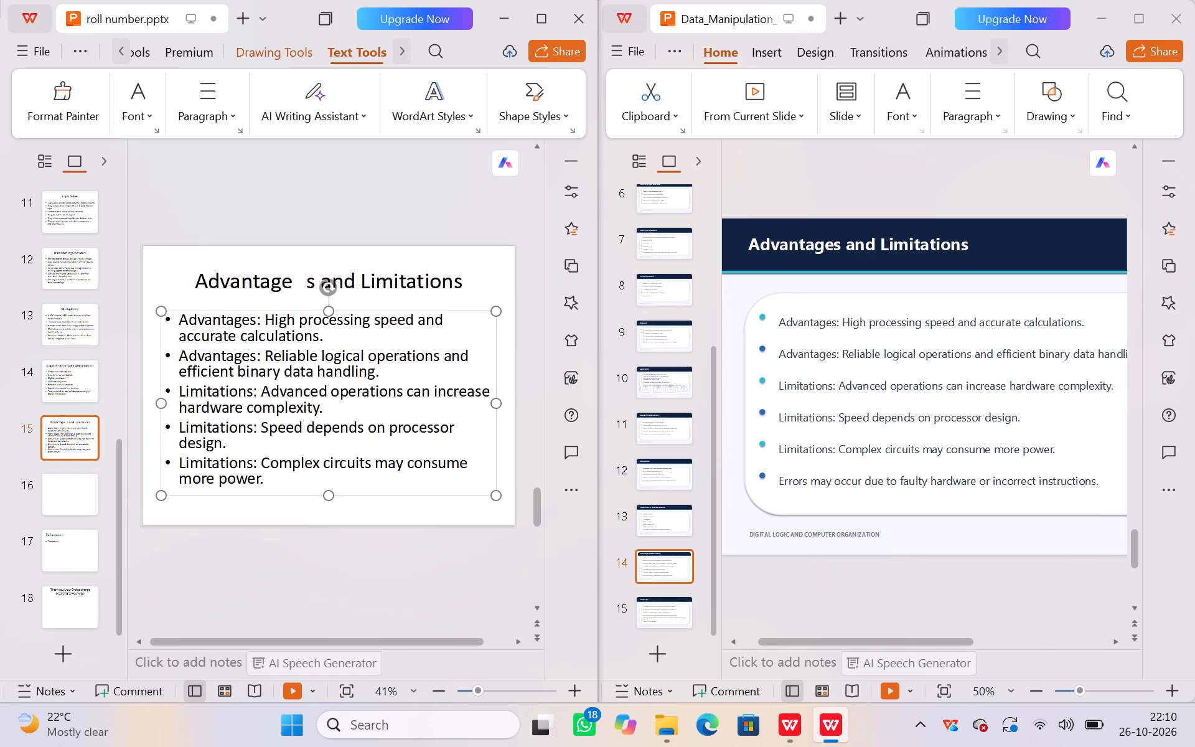
{"action": "type", "text": "rr"}
{"action": "type", "text": "ors"}
{"action": "key", "text": "space"}
{"action": "type", "text": "may"}
{"action": "key", "text": "space"}
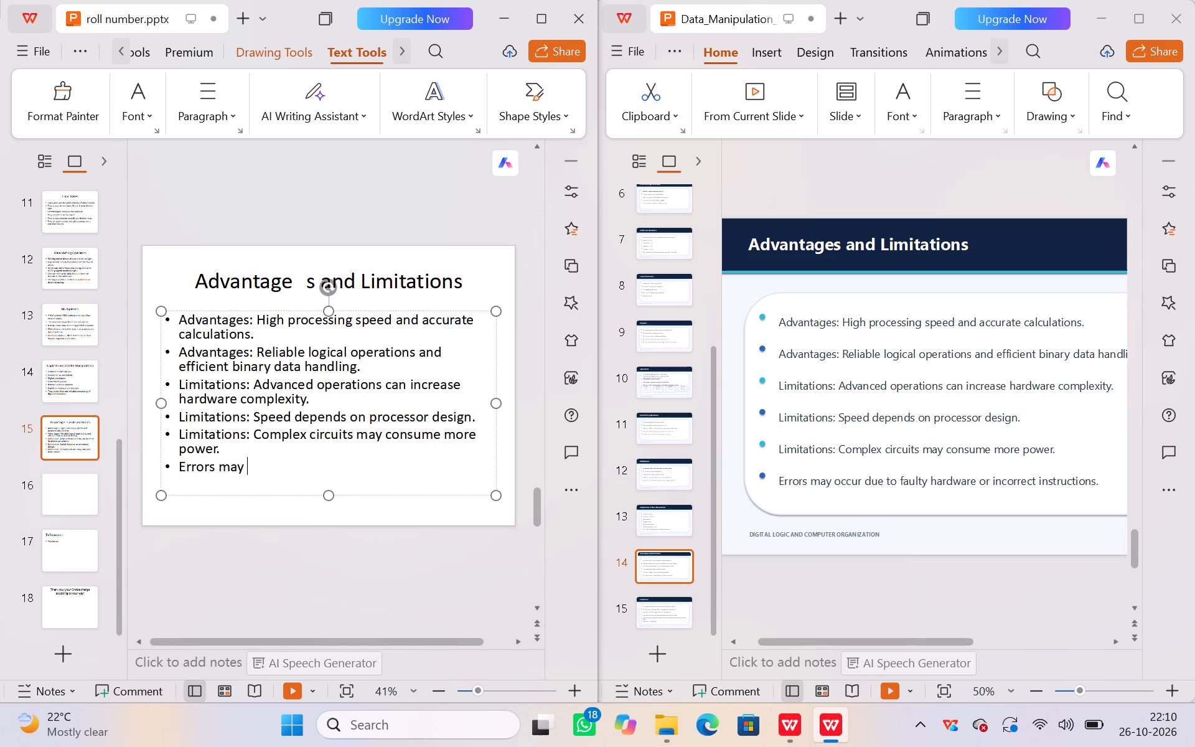
{"action": "type", "text": "occy"}
{"action": "key", "text": "BackSpace"}
{"action": "type", "text": "ur"}
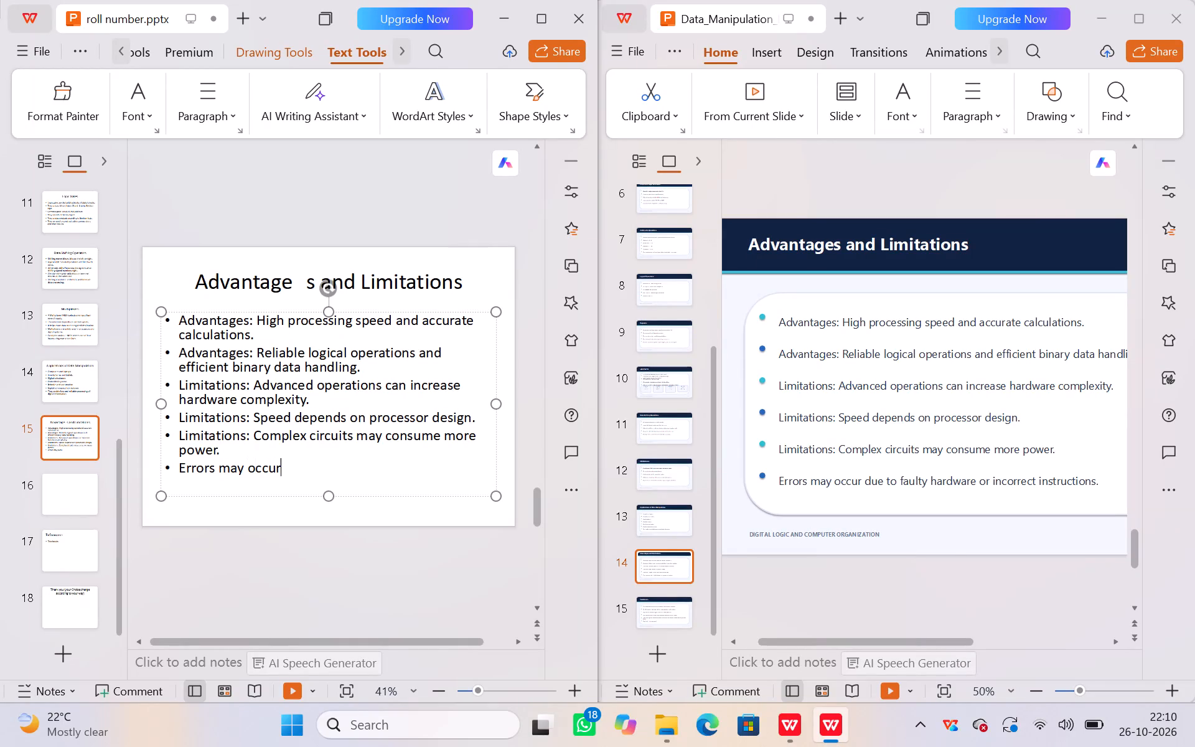
{"action": "key", "text": "space"}
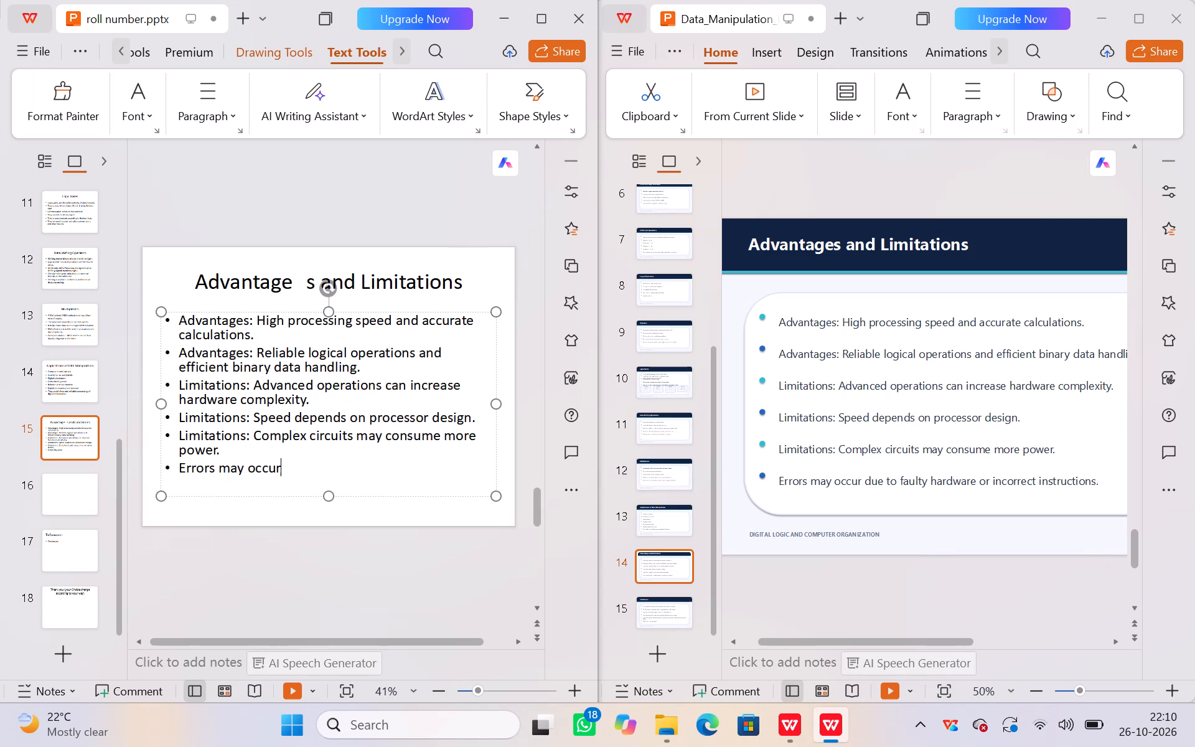
Continue the new bullet with "due to faulty hardware or incorrect inst".
{"action": "type", "text": "due to"}
{"action": "key", "text": "space"}
{"action": "type", "text": "fa"}
{"action": "type", "text": "ul"}
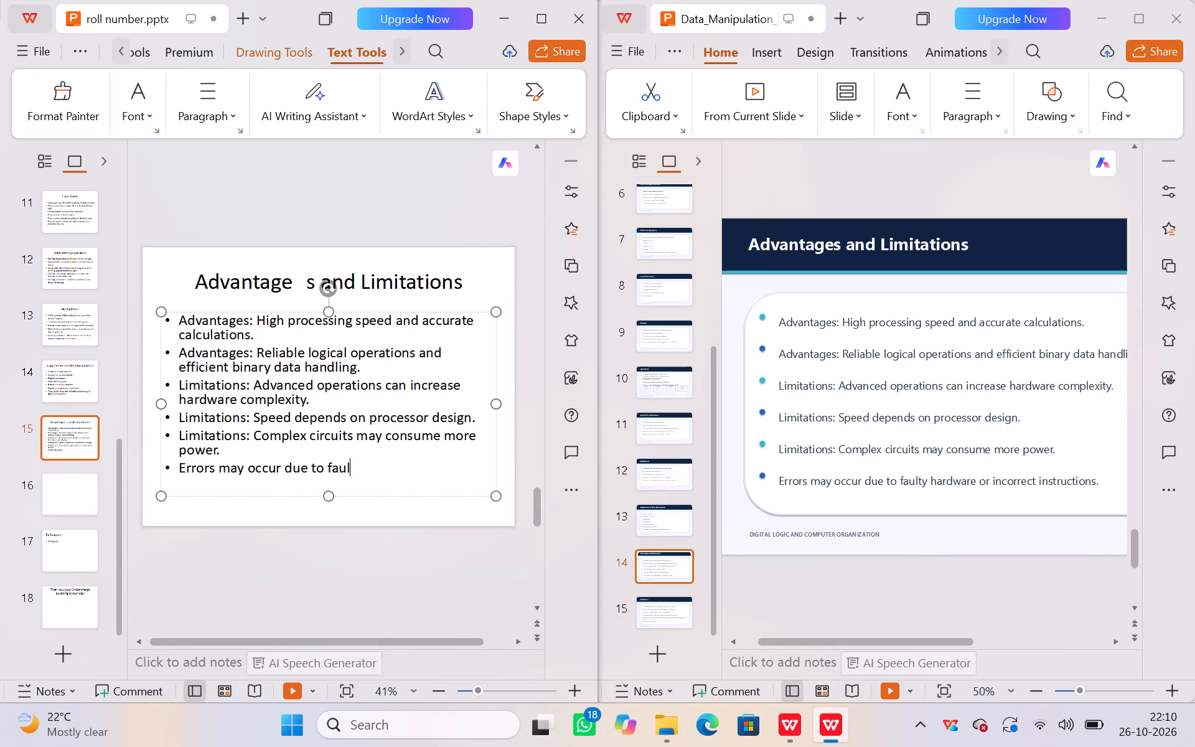
{"action": "type", "text": "ty"}
{"action": "key", "text": "space"}
{"action": "type", "text": "hardware"}
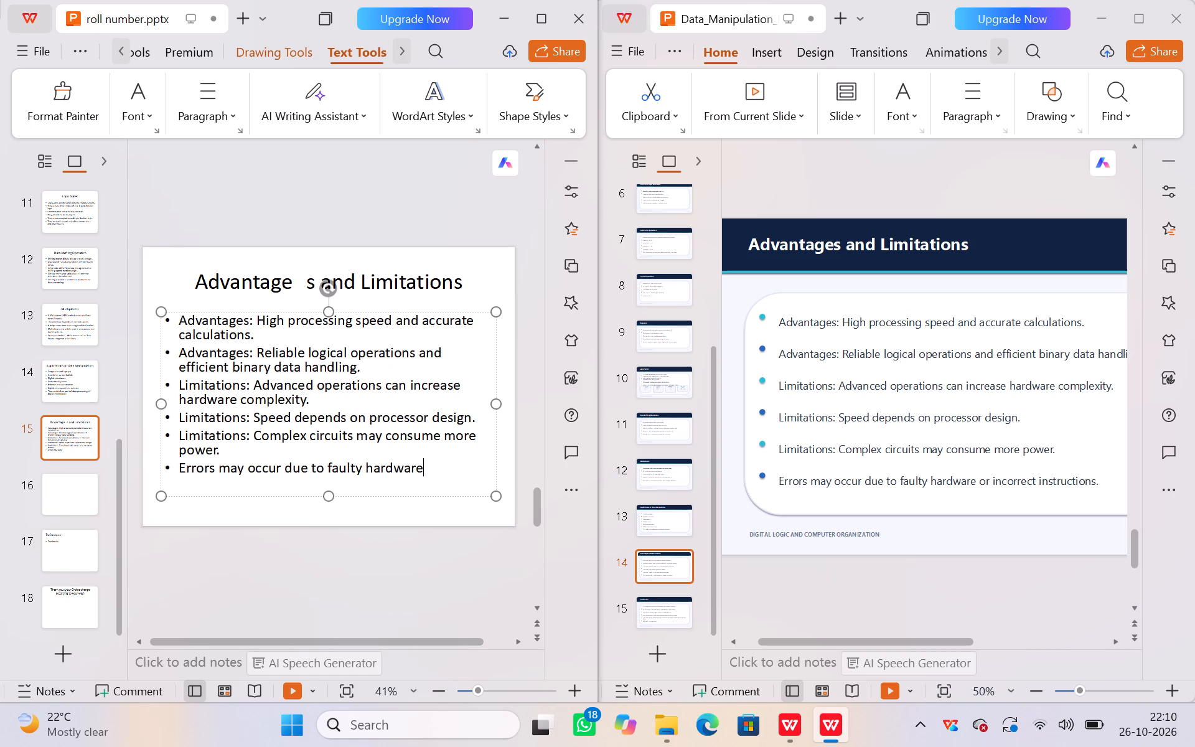
{"action": "key", "text": "space"}
{"action": "type", "text": "o"}
{"action": "type", "text": "r inci"}
{"action": "key", "text": "BackSpace"}
{"action": "type", "text": "orres"}
{"action": "key", "text": "BackSpace"}
{"action": "type", "text": "ct"}
{"action": "key", "text": "space"}
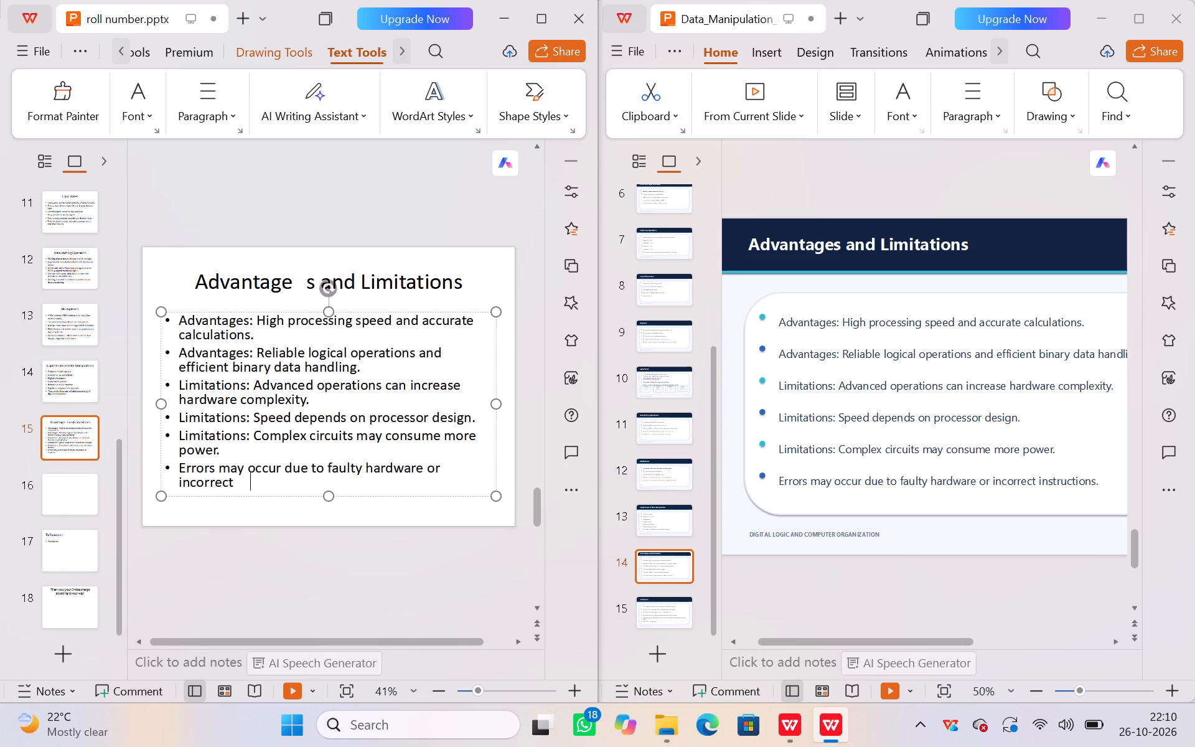
{"action": "type", "text": "inst"}
Reduce the gap between "incorrect" and "inst" in the last bullet to a single space.
{"action": "key", "text": "Left"}
{"action": "key", "text": "Left"}
{"action": "key", "text": "Left"}
{"action": "key", "text": "Left"}
{"action": "key", "text": "BackSpace"}
{"action": "key", "text": "BackSpace"}
{"action": "key", "text": "BackSpace"}
{"action": "key", "text": "BackSpace"}
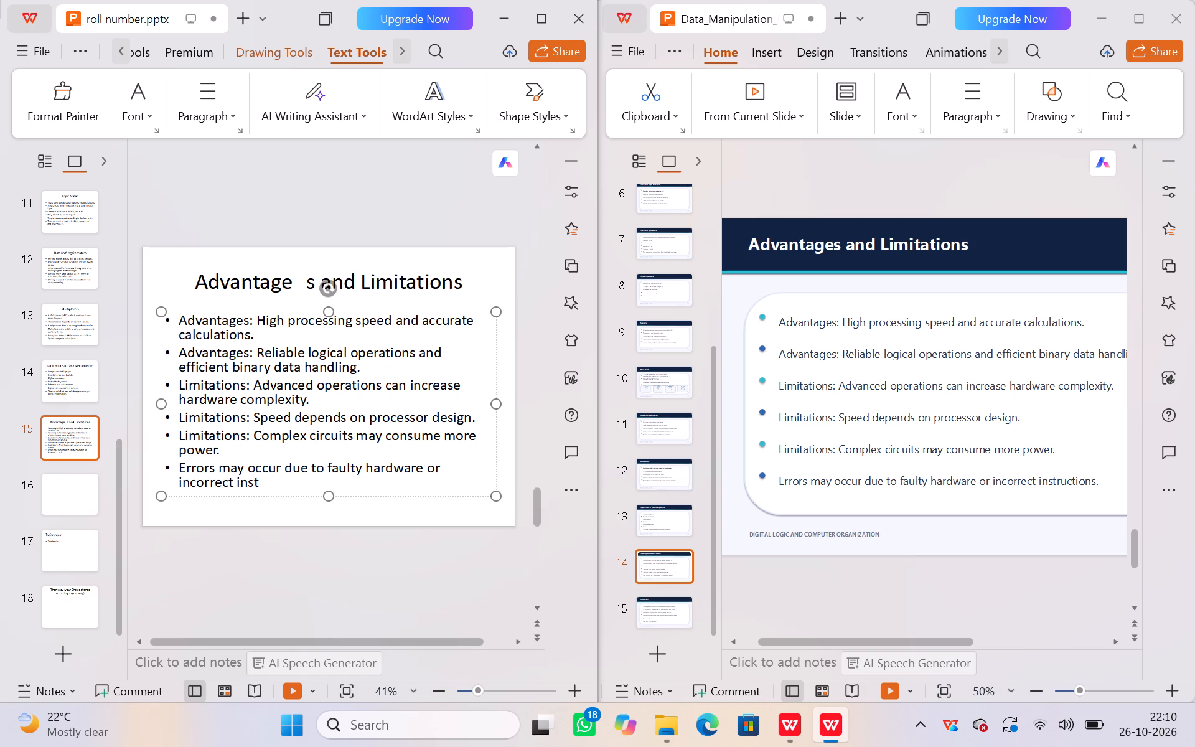
{"action": "key", "text": "BackSpace"}
{"action": "key", "text": "space"}
Complete the last bullet of the Advantages and Limitations slide so it ends with "incorrect instructions.".
{"action": "key", "text": "Right"}
{"action": "key", "text": "Right"}
{"action": "key", "text": "Right"}
{"action": "key", "text": "Right"}
{"action": "type", "text": "ru"}
{"action": "type", "text": "ction"}
{"action": "key", "text": "s"}
{"action": "key", "text": "period"}
Save roll number.pptx, declining the offer to save it to WPS Cloud.
{"action": "key", "text": "ctrl+s"}
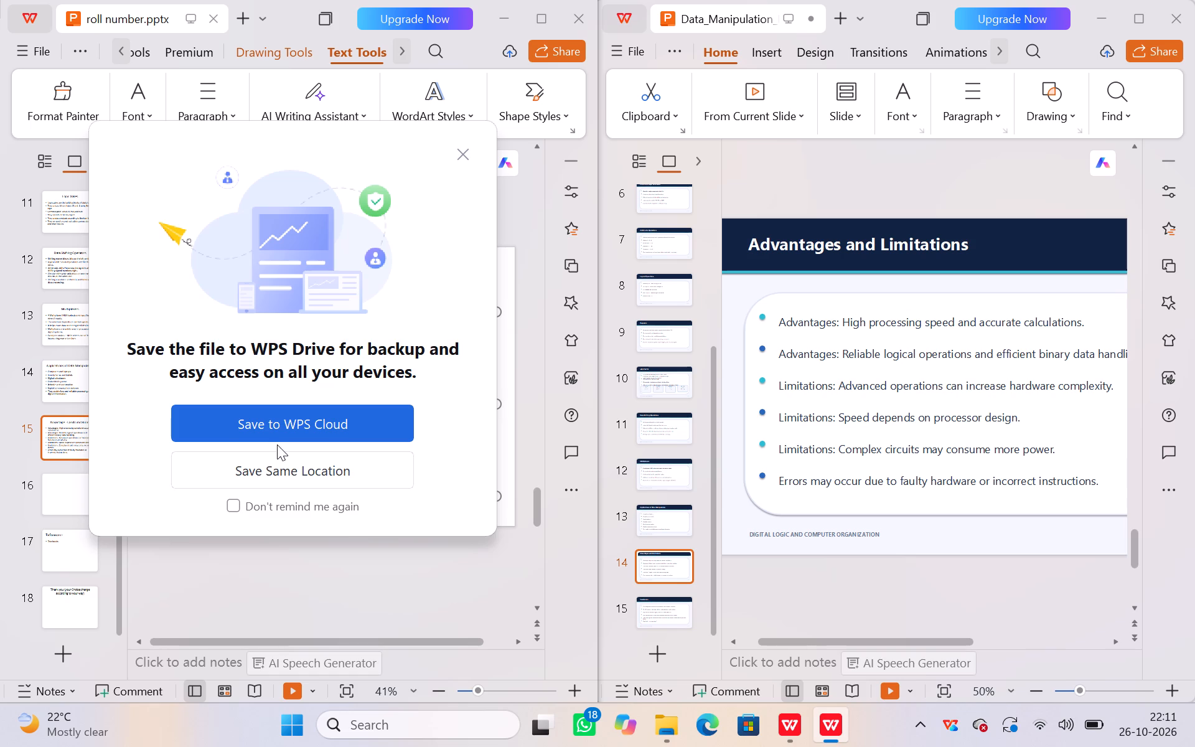
{"action": "left_click", "coordinate": [464, 157]}
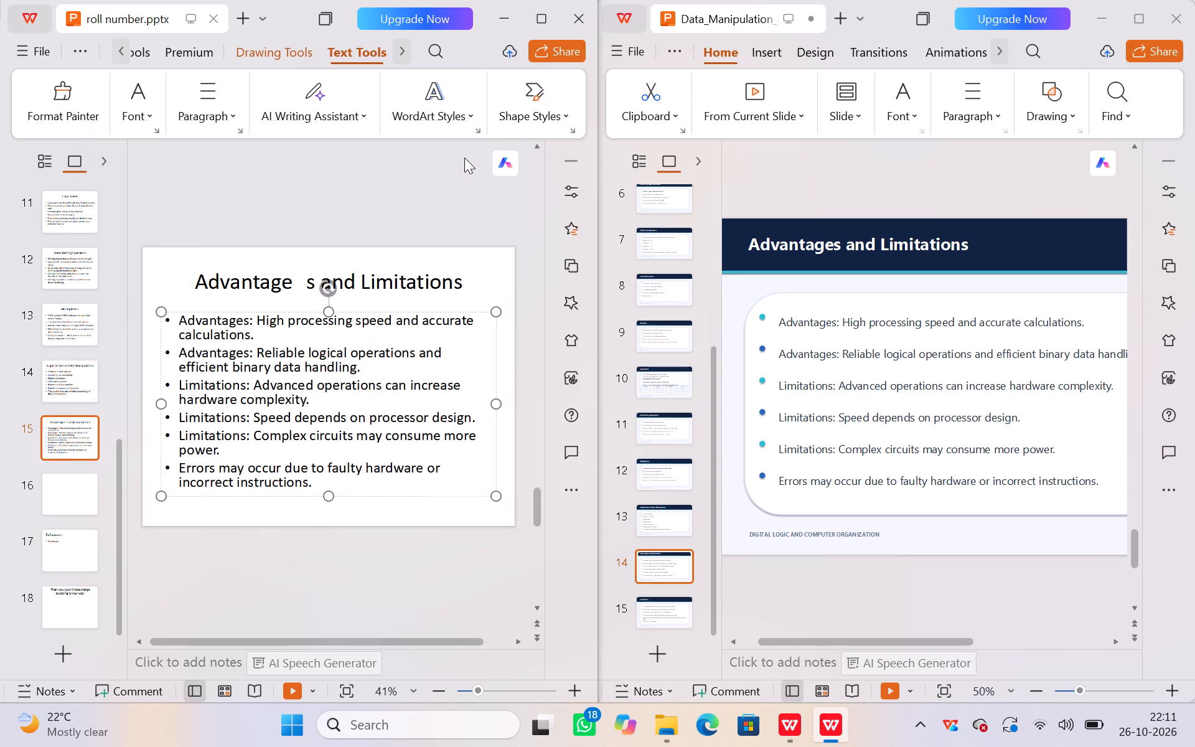
Title the empty slide 16 of roll number.pptx "Conclusion", with the reference deck's slide 15 shown alongside.
{"action": "left_click", "coordinate": [62, 505]}
{"action": "left_click", "coordinate": [305, 281]}
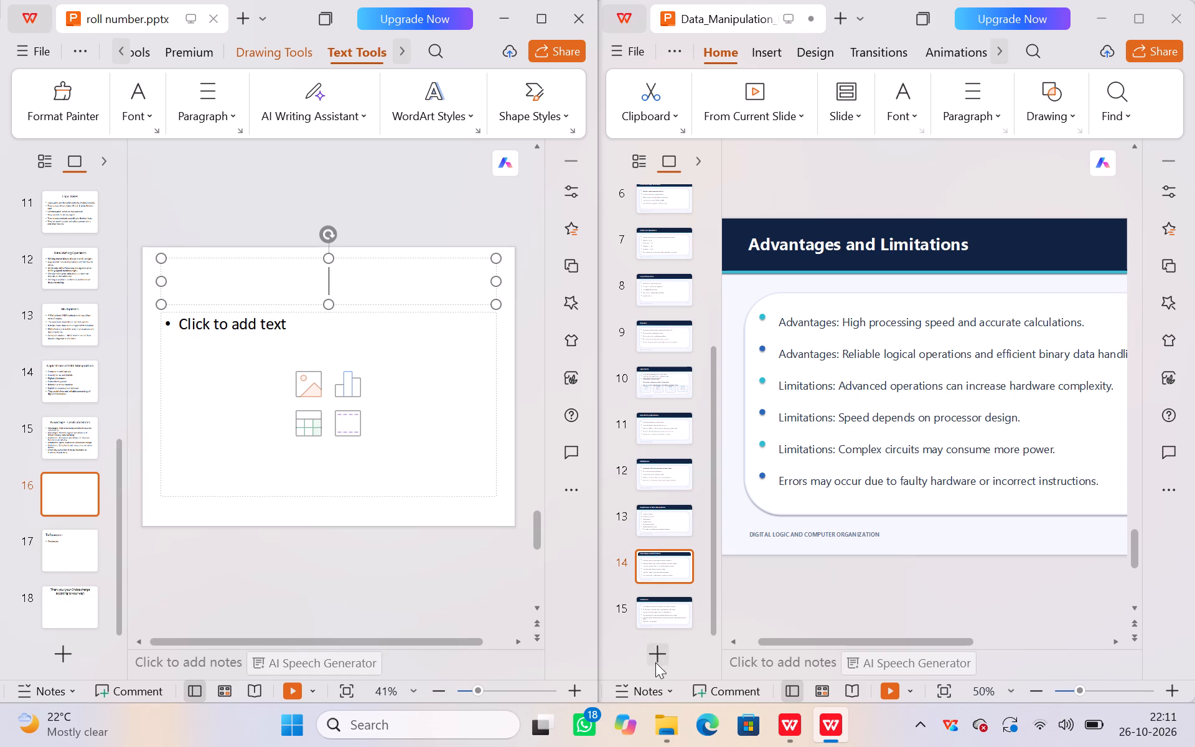
{"action": "left_click", "coordinate": [668, 611]}
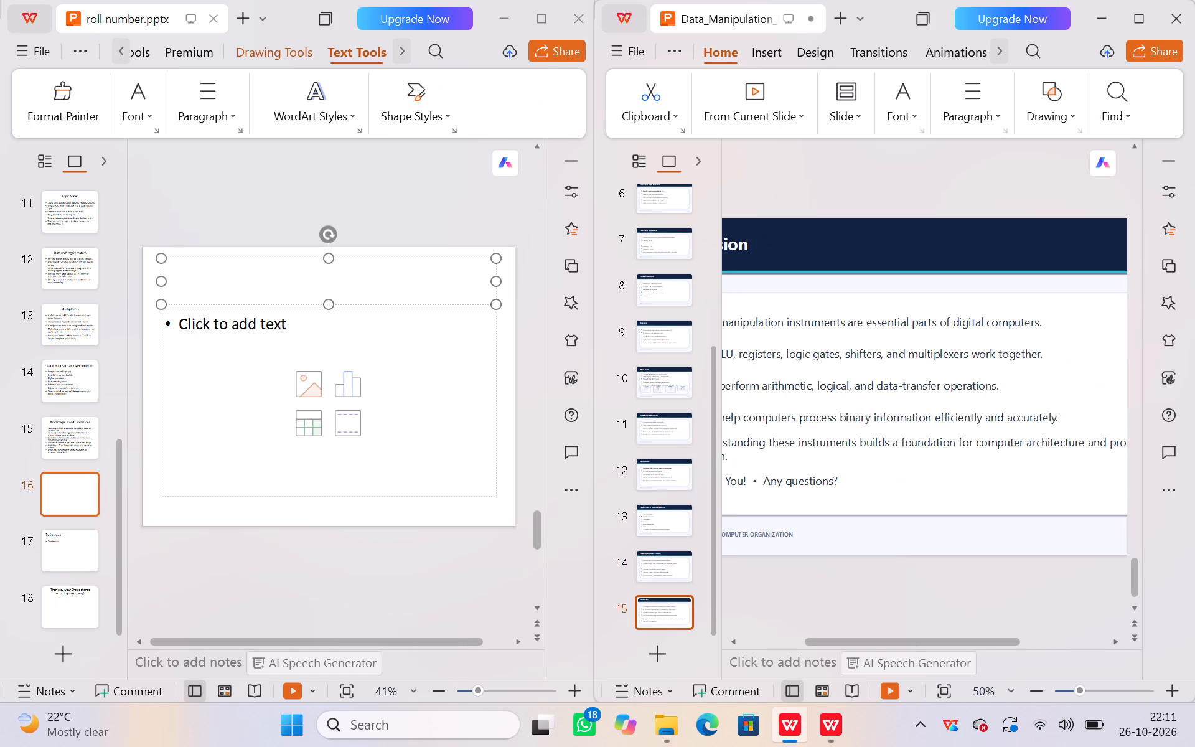
{"action": "scroll", "coordinate": [816, 461], "scroll_direction": "right", "scroll_amount": 5}
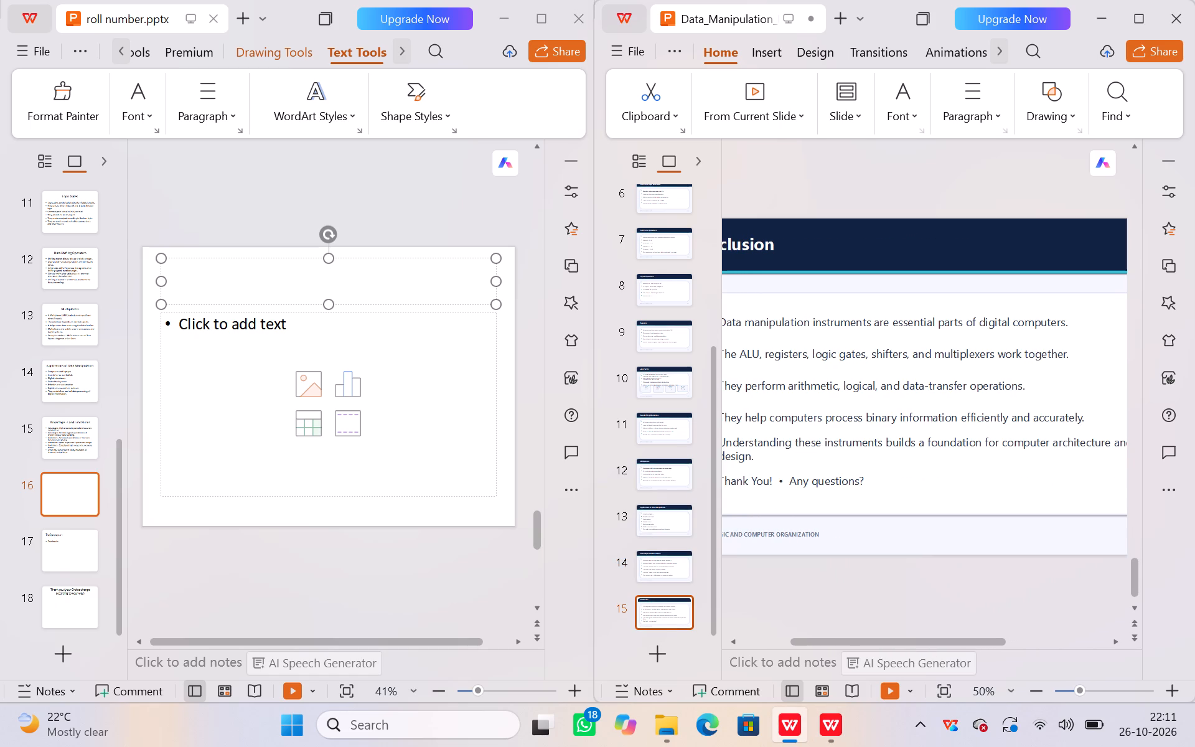
{"action": "scroll", "coordinate": [816, 461], "scroll_direction": "right", "scroll_amount": 4}
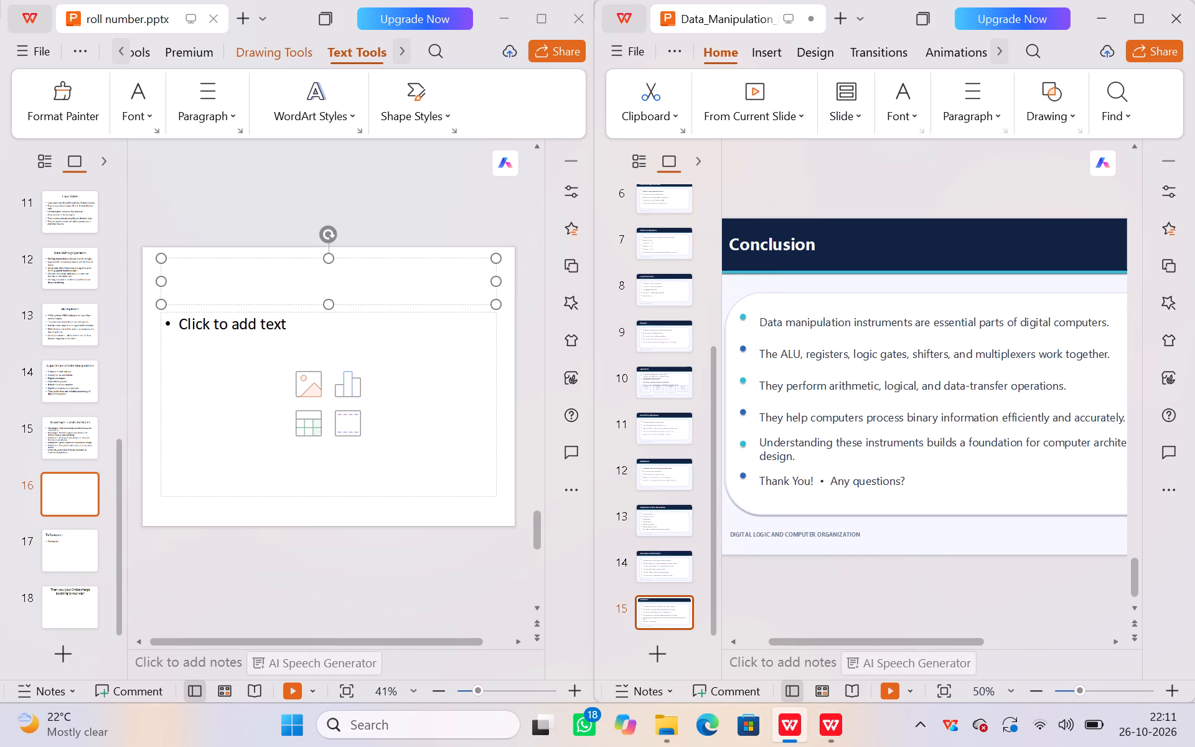
{"action": "scroll", "coordinate": [816, 461], "scroll_direction": "right", "scroll_amount": 1}
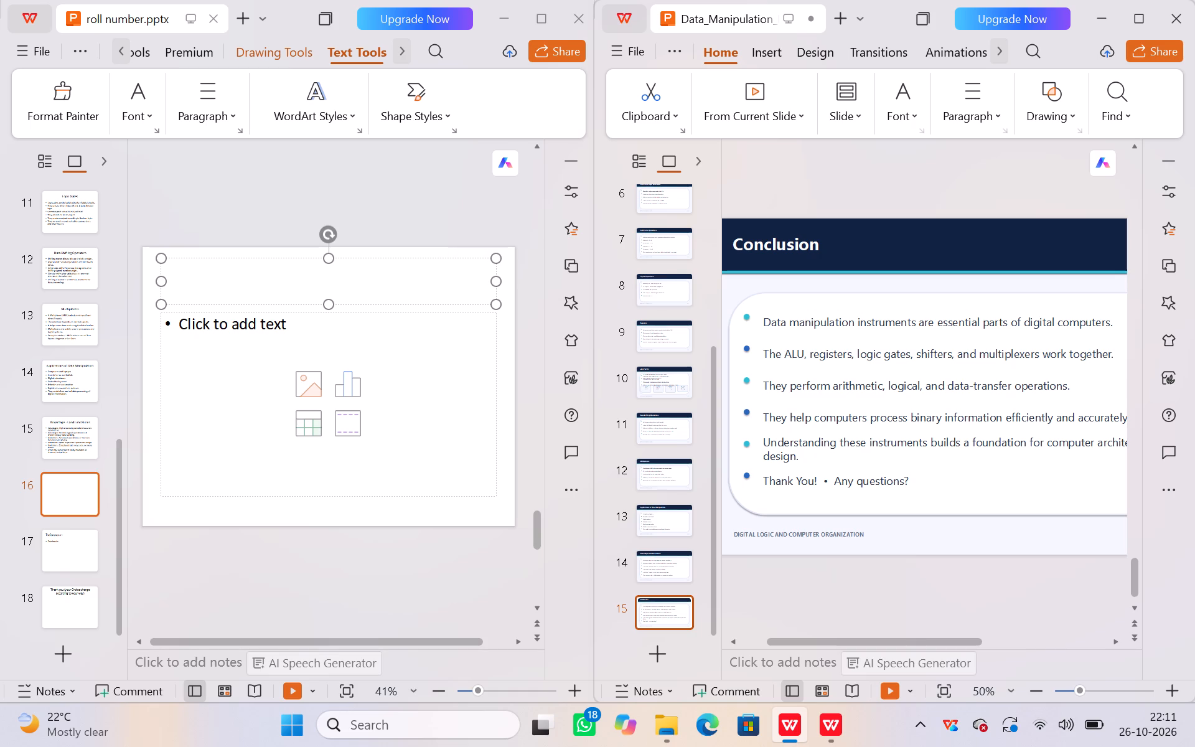
{"action": "left_click", "coordinate": [418, 288]}
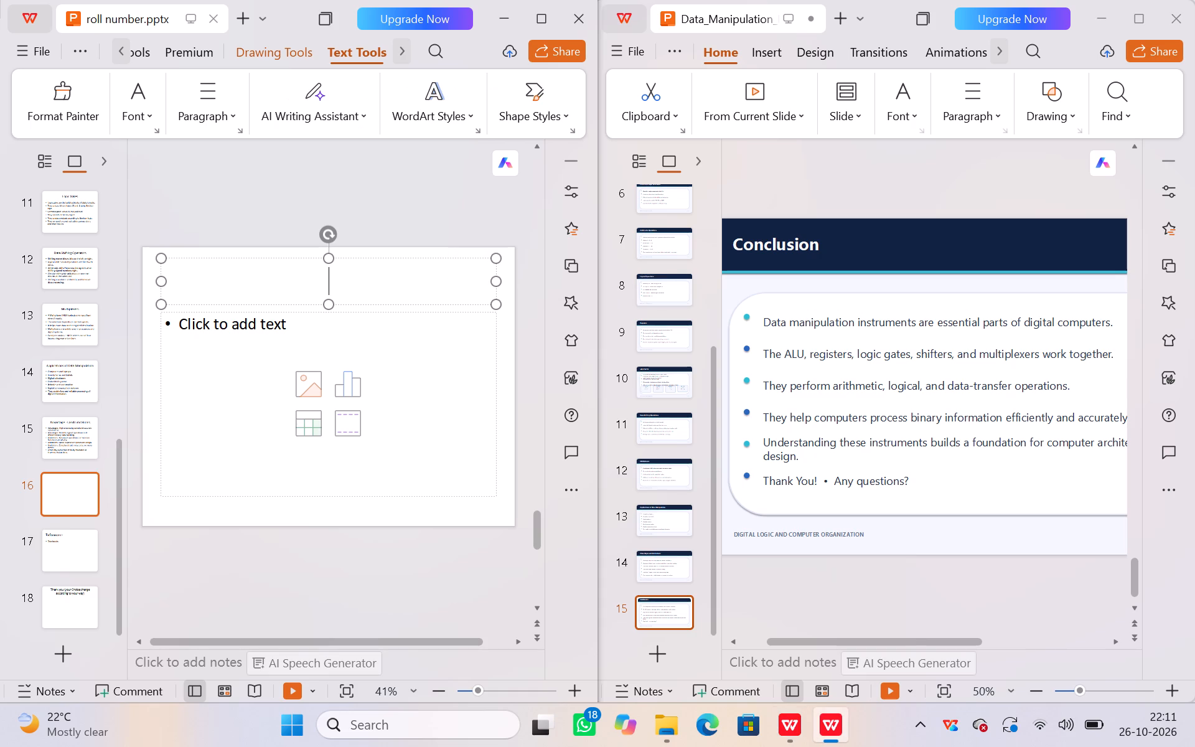
{"action": "key", "text": "c"}
{"action": "type", "text": "onclu"}
{"action": "type", "text": "sion"}
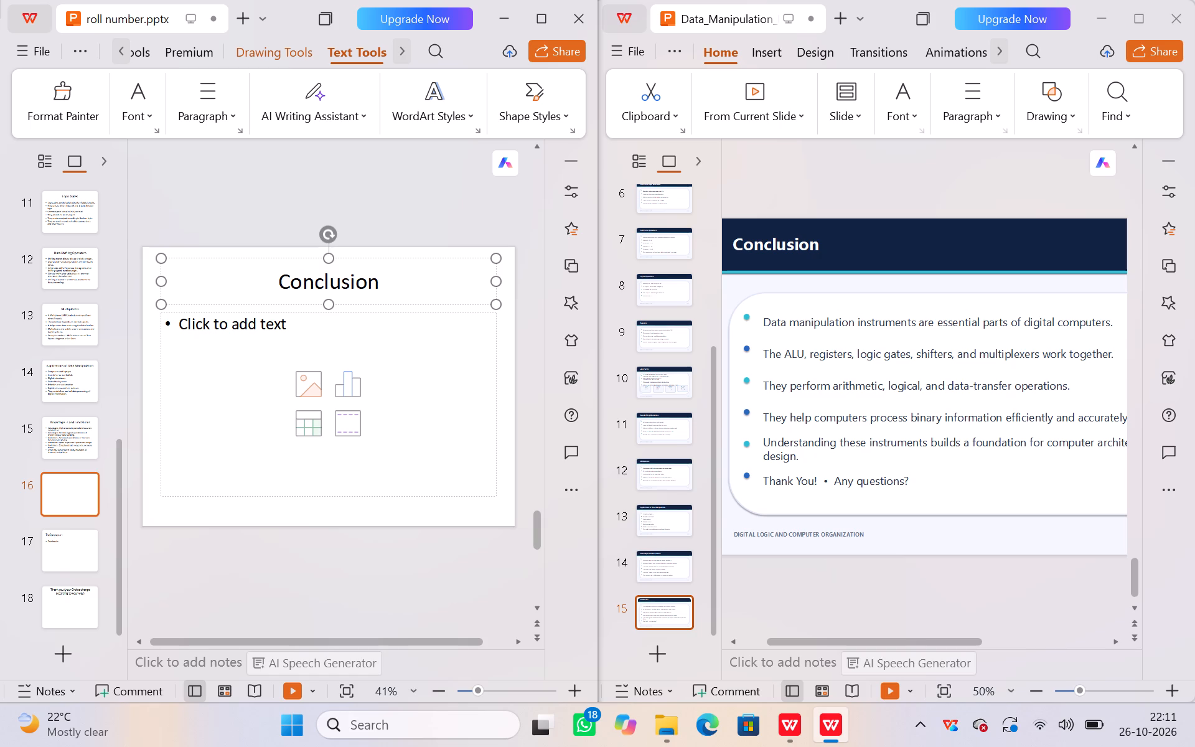
Enter the first Conclusion bullet: "Data manipulation instruments are essential parts of digital computers.".
{"action": "left_click", "coordinate": [307, 323]}
{"action": "key", "text": "d"}
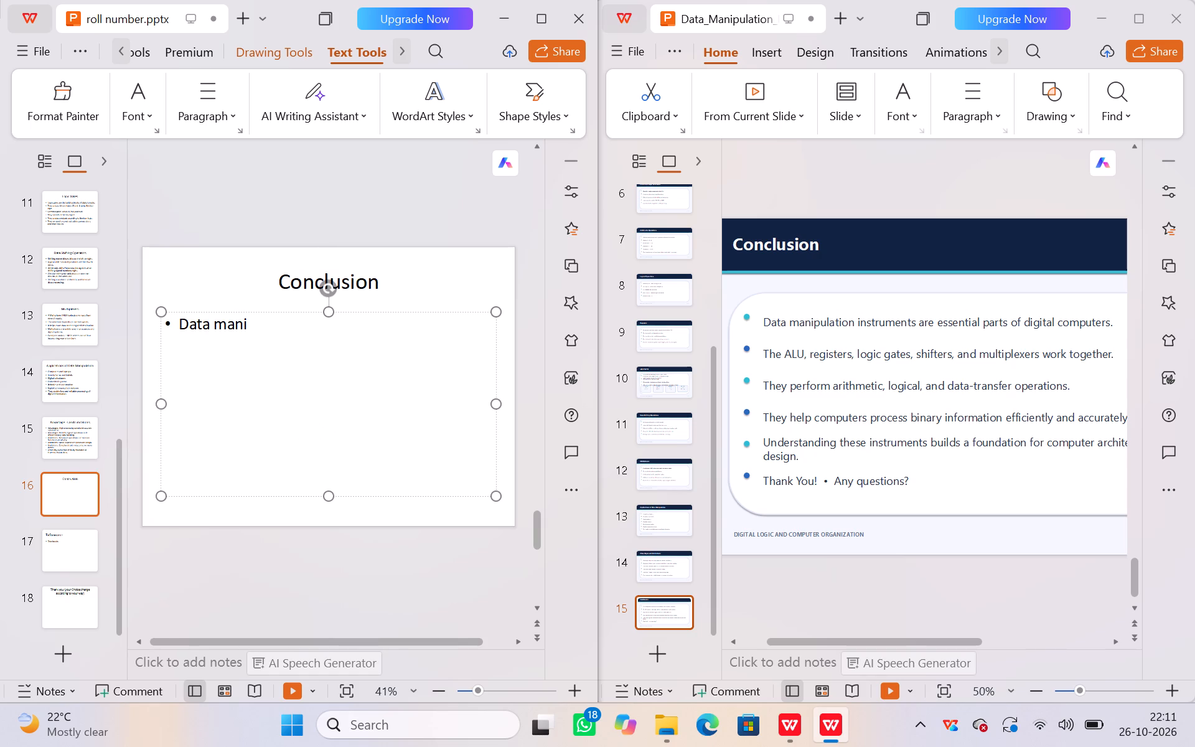
{"action": "type", "text": "pula"}
{"action": "type", "text": "tion"}
{"action": "key", "text": "space"}
{"action": "type", "text": "instrumen"}
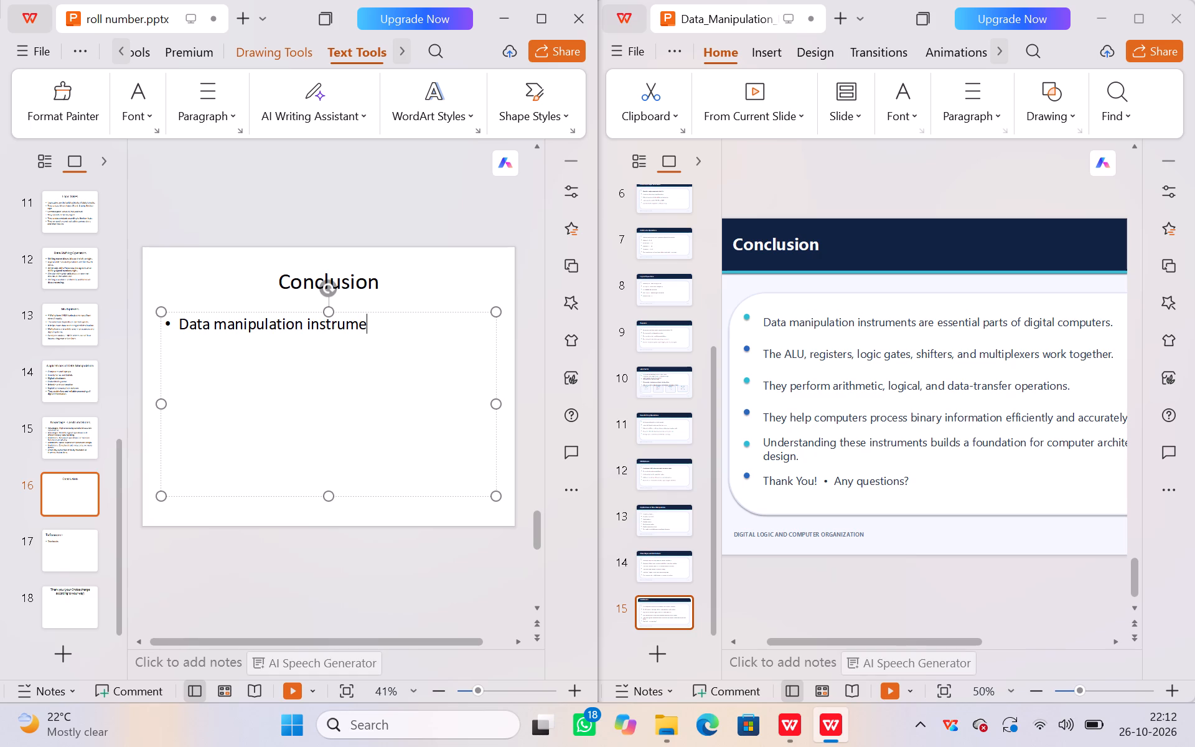
{"action": "type", "text": "ts are"}
{"action": "key", "text": "space"}
{"action": "type", "text": "essentis"}
{"action": "key", "text": "BackSpace"}
{"action": "type", "text": "al"}
{"action": "key", "text": "space"}
{"action": "key", "text": "p"}
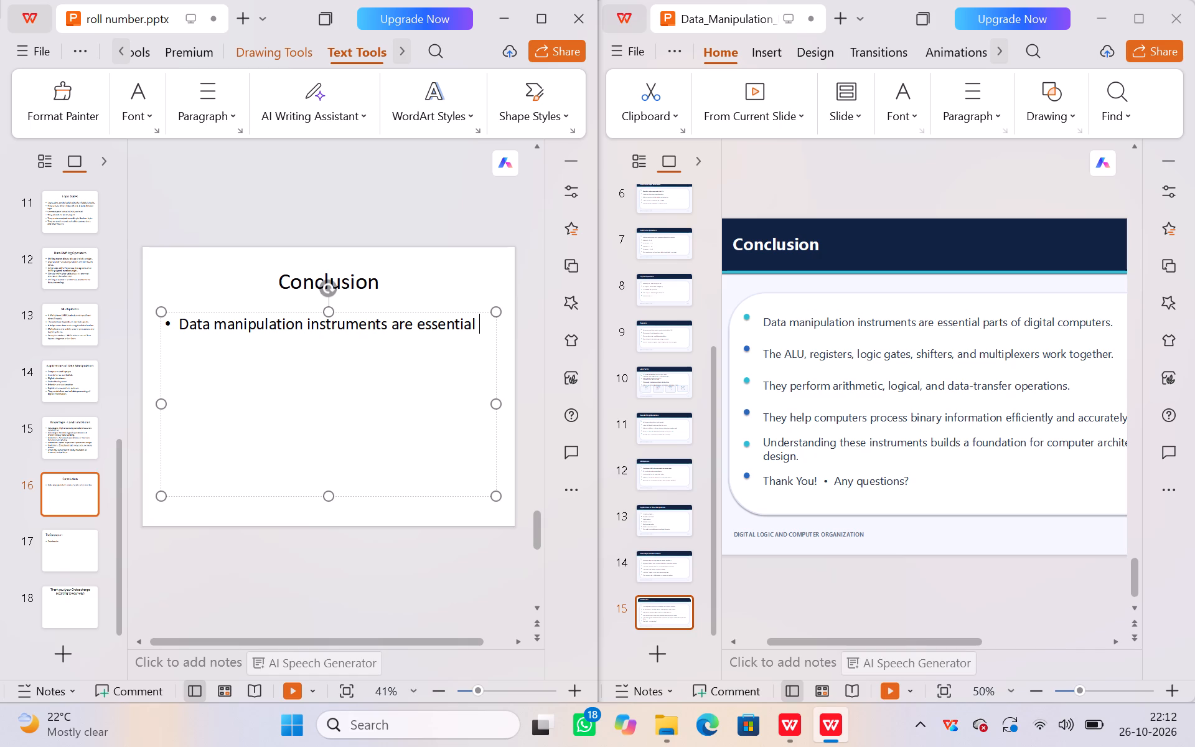
{"action": "type", "text": "arts"}
{"action": "key", "text": "space"}
{"action": "type", "text": "of"}
{"action": "key", "text": "space"}
{"action": "type", "text": "digital"}
{"action": "key", "text": "space"}
{"action": "type", "text": "computer"}
{"action": "key", "text": "s"}
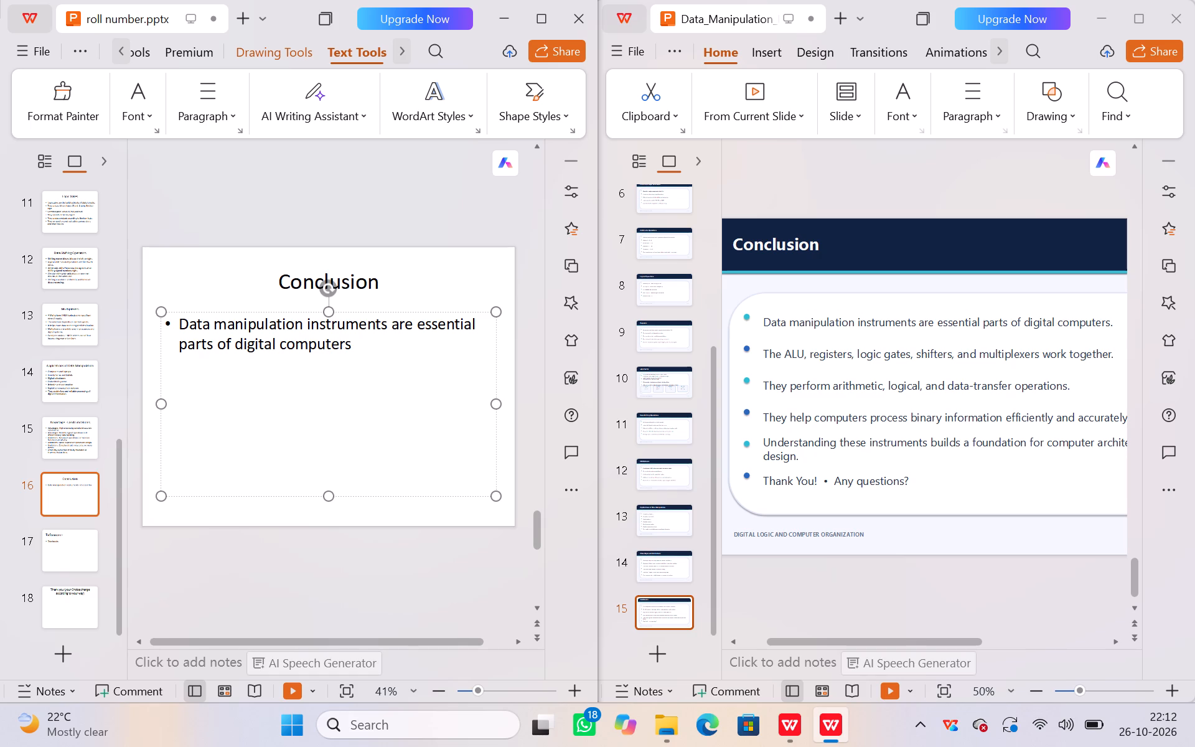
{"action": "key", "text": "period"}
Add the second Conclusion bullet: "The ALU,registers,logic gates,shifters,and multiplexers work together.".
{"action": "key", "text": "Return"}
{"action": "key", "text": "t"}
{"action": "type", "text": "he"}
{"action": "key", "text": "space"}
{"action": "type", "text": "AL"}
{"action": "key", "text": "u"}
{"action": "key", "text": "comma"}
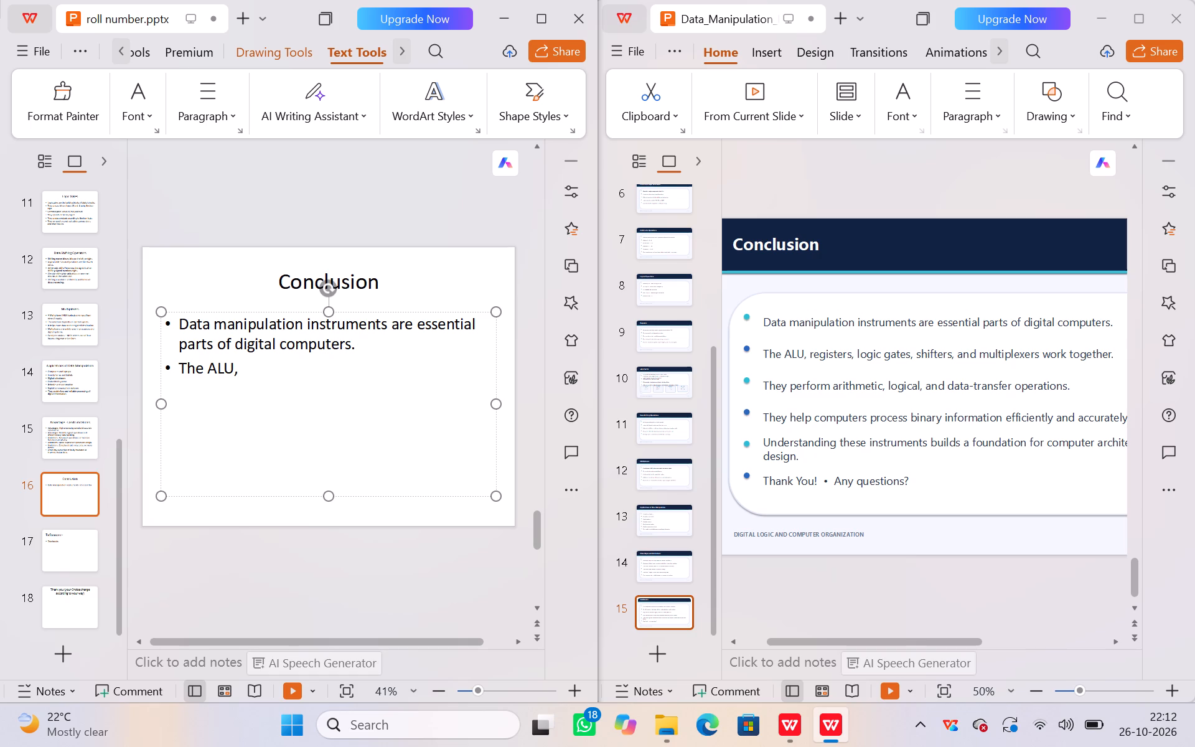
{"action": "type", "text": "re"}
{"action": "type", "text": "gisters"}
{"action": "key", "text": "comma"}
{"action": "type", "text": "lo"}
{"action": "type", "text": "gi"}
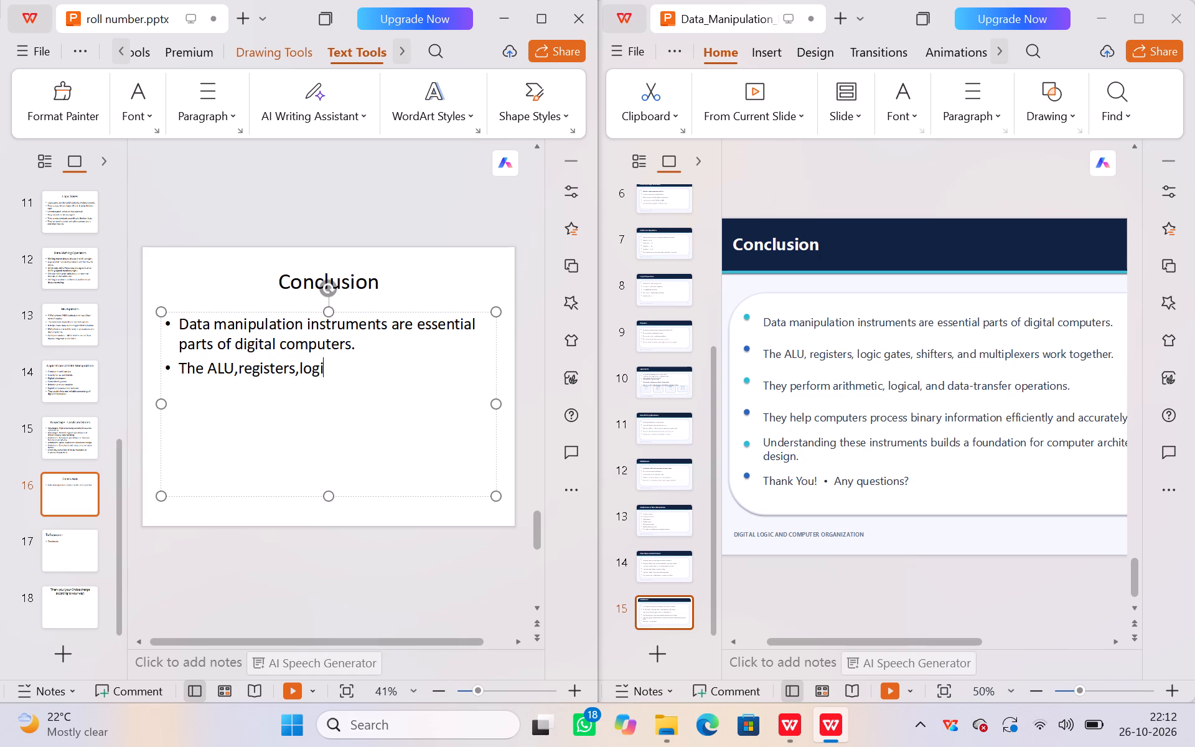
{"action": "type", "text": "c"}
{"action": "key", "text": "space"}
{"action": "type", "text": "gates"}
{"action": "key", "text": "comma"}
{"action": "type", "text": "shiftet"}
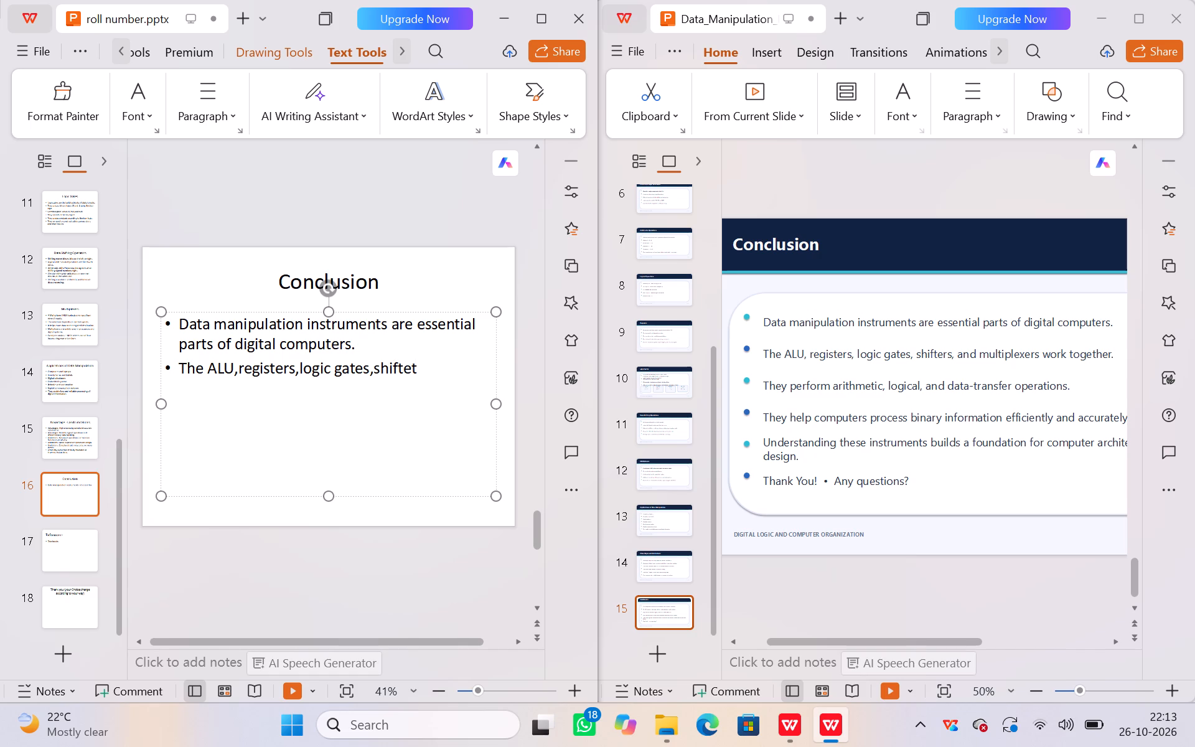
{"action": "key", "text": "BackSpace"}
{"action": "type", "text": "rs"}
{"action": "type", "text": ",and"}
{"action": "key", "text": "space"}
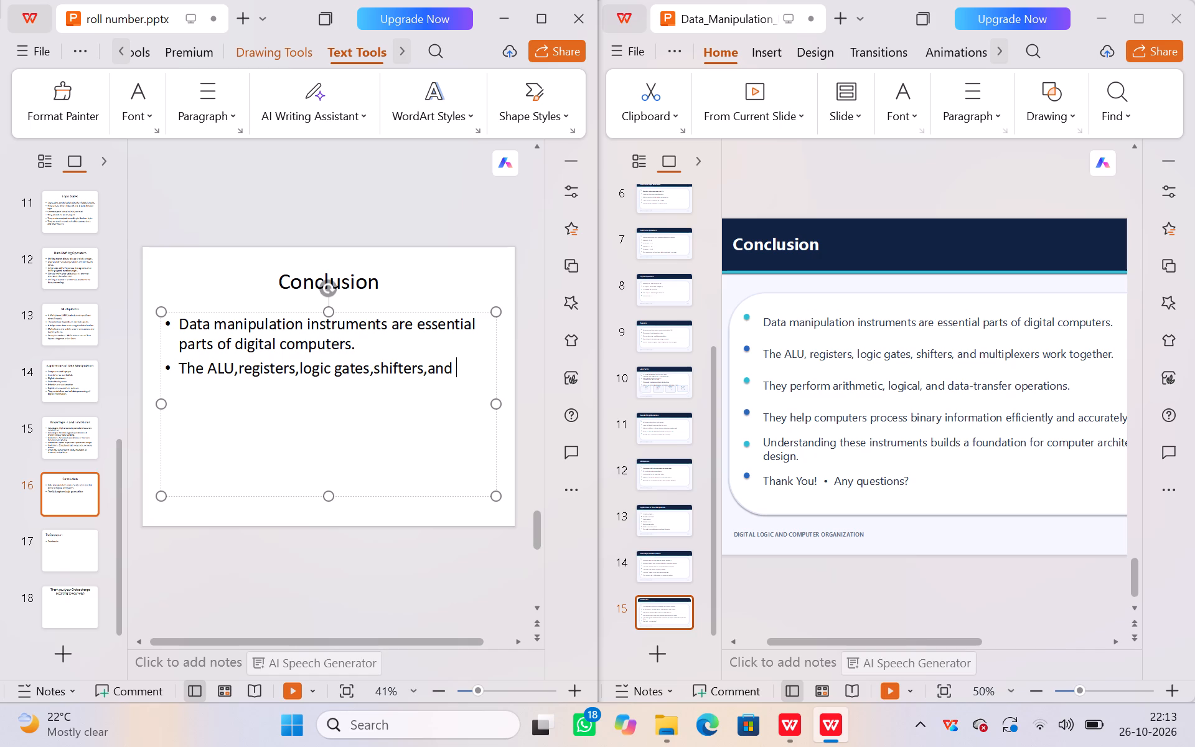
{"action": "type", "text": "mul"}
{"action": "type", "text": "tiple"}
{"action": "type", "text": "xers"}
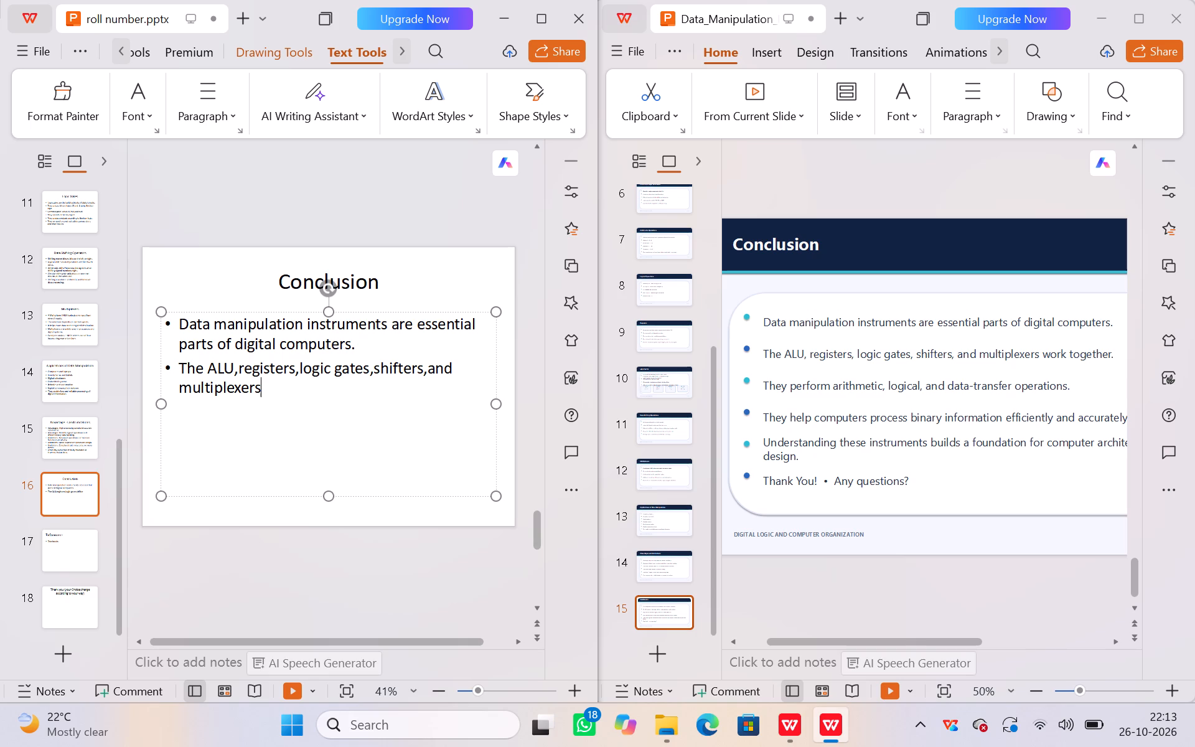
{"action": "key", "text": "space"}
{"action": "type", "text": "wo"}
{"action": "type", "text": "rk"}
{"action": "key", "text": "space"}
{"action": "type", "text": "to"}
{"action": "type", "text": "gether"}
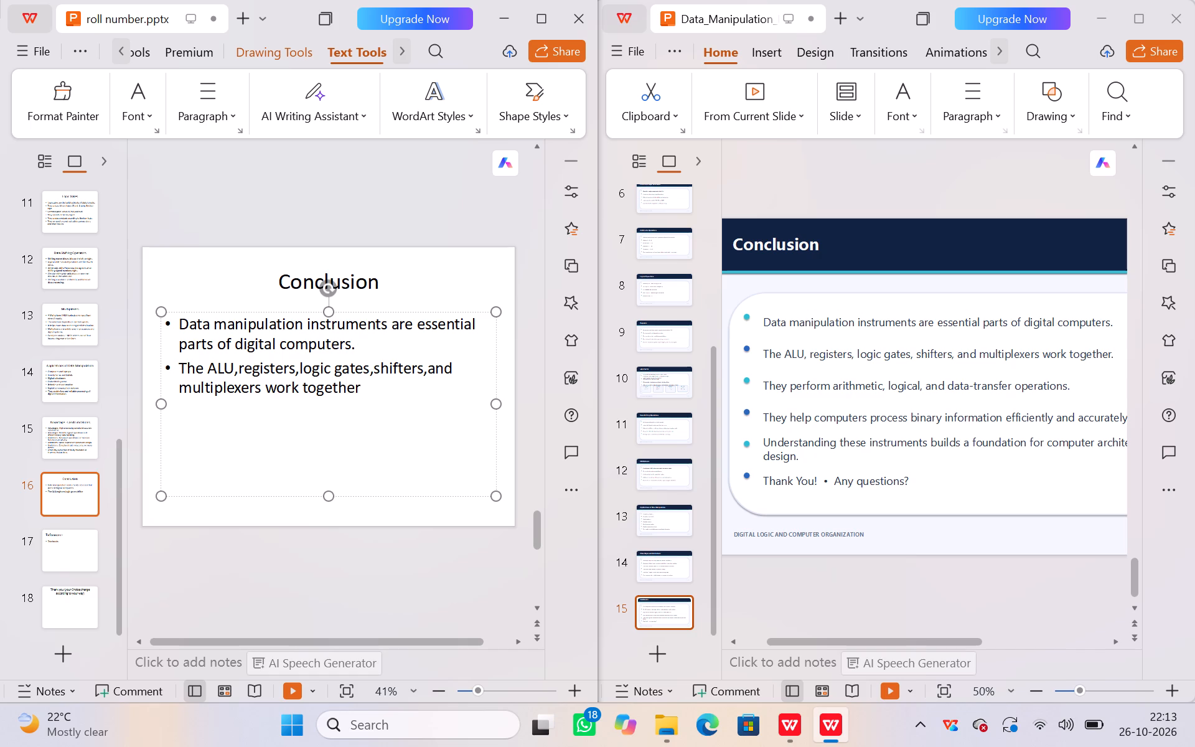
{"action": "key", "text": "period"}
Add the third Conclusion bullet: "They perform arithmetic ,logical,and data-transfer operations.".
{"action": "key", "text": "Return"}
{"action": "key", "text": "t"}
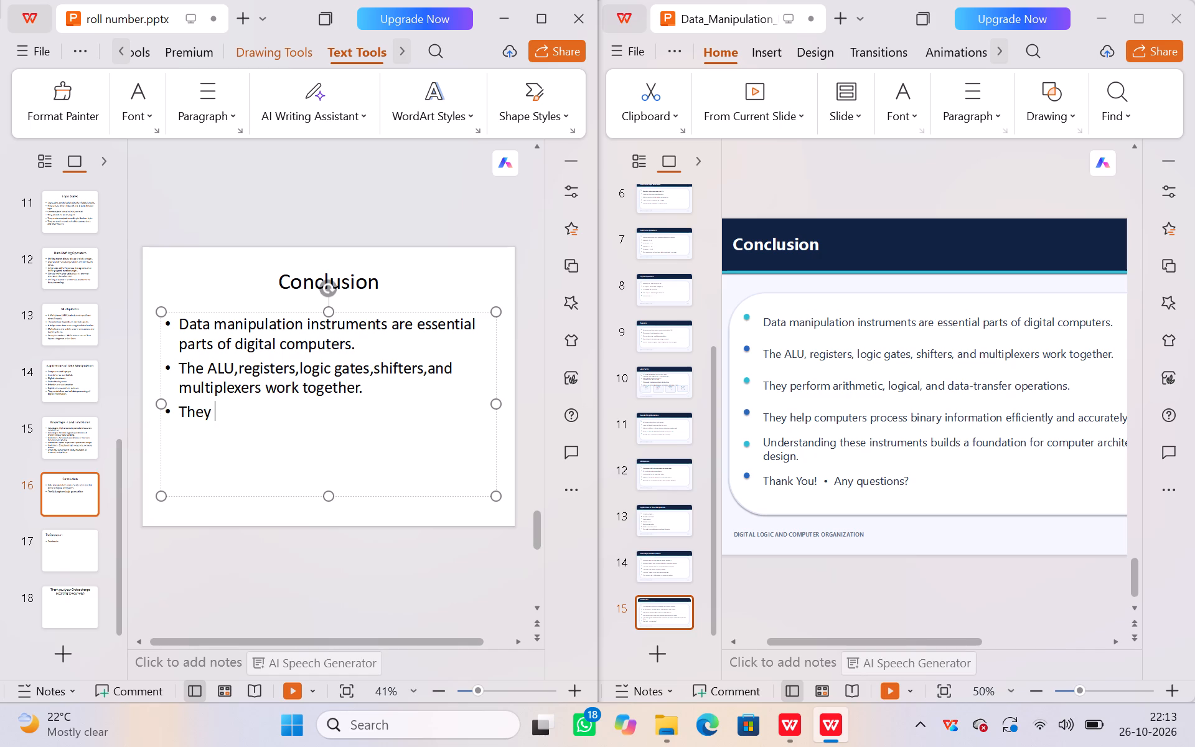
{"action": "type", "text": "perfoe"}
{"action": "key", "text": "BackSpace"}
{"action": "type", "text": "rm"}
{"action": "key", "text": "space"}
{"action": "key", "text": "a"}
{"action": "type", "text": "rithme"}
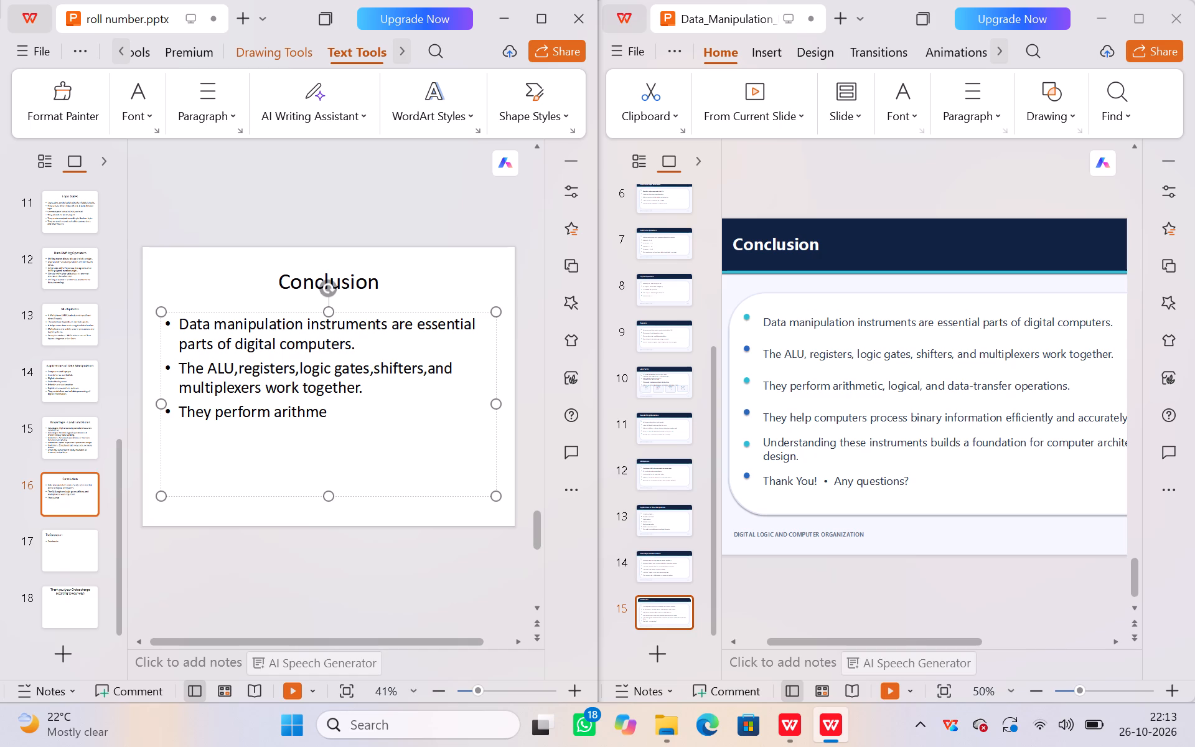
{"action": "key", "text": "t"}
{"action": "type", "text": "ic"}
{"action": "key", "text": "space"}
{"action": "key", "text": "comma"}
{"action": "type", "text": "logical"}
{"action": "key", "text": "comma"}
{"action": "type", "text": "and"}
{"action": "key", "text": "space"}
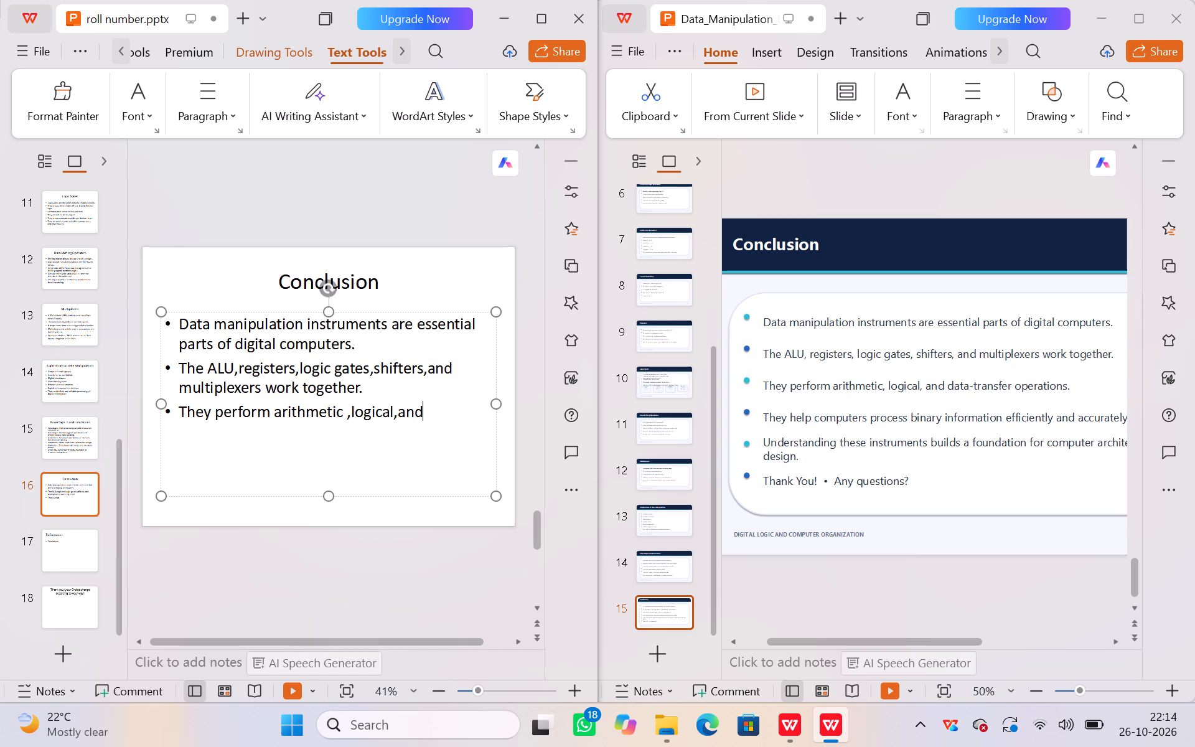
{"action": "type", "text": "data"}
{"action": "key", "text": "space"}
{"action": "key", "text": "BackSpace"}
{"action": "key", "text": "minus"}
{"action": "type", "text": "trans"}
{"action": "type", "text": "fer"}
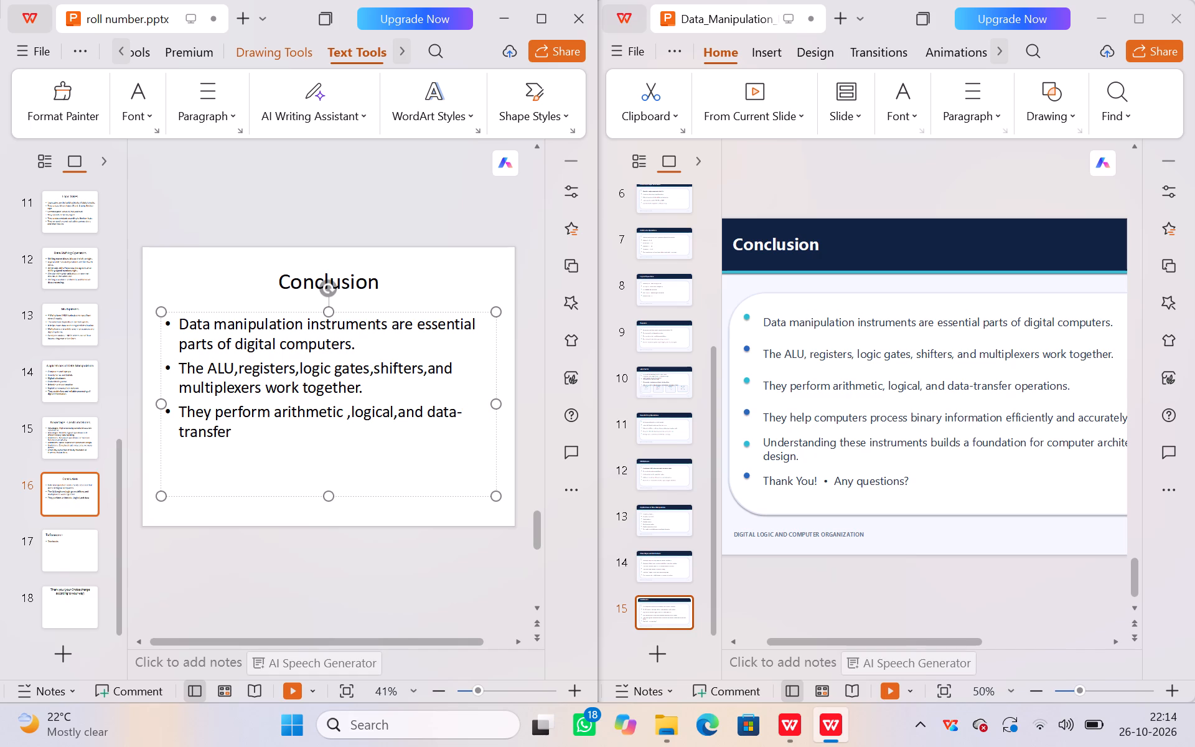
{"action": "key", "text": "space"}
{"action": "type", "text": "opera"}
{"action": "type", "text": "tions"}
{"action": "key", "text": "period"}
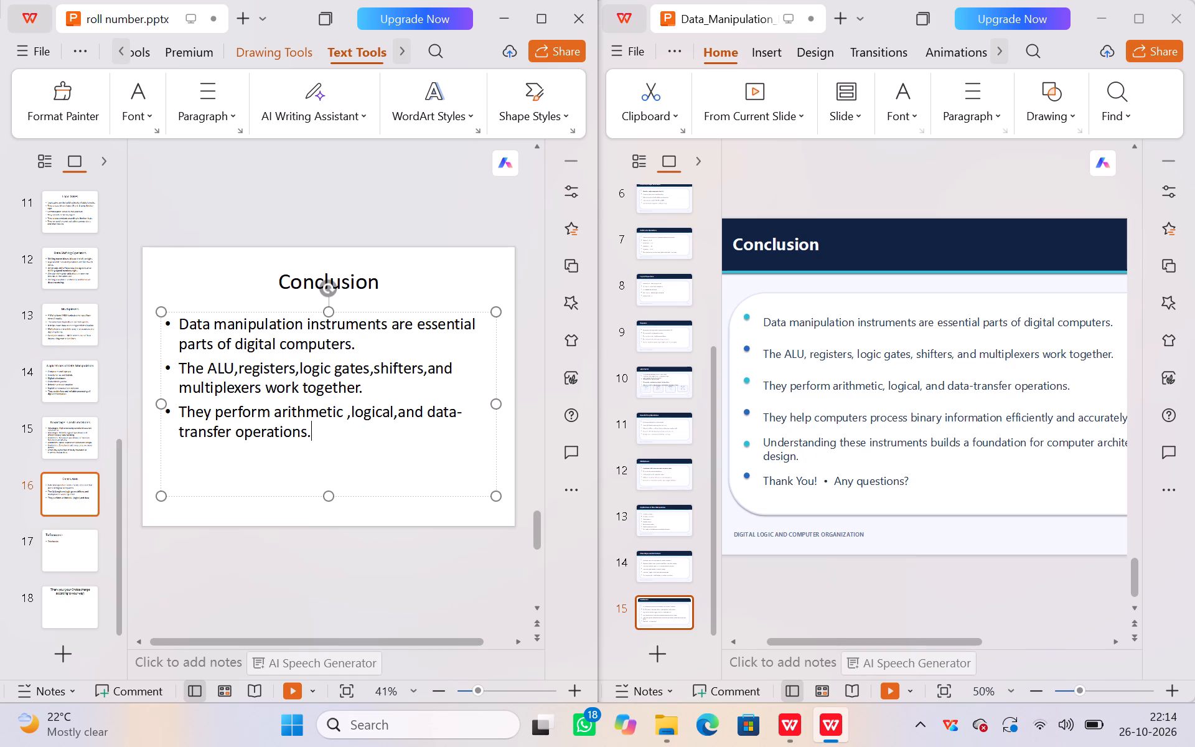
Add the fourth Conclusion bullet: "They help computers process binary information efficiently and accurately.".
{"action": "key", "text": "Return"}
{"action": "key", "text": "t"}
{"action": "type", "text": "hey"}
{"action": "key", "text": "space"}
{"action": "type", "text": "he"}
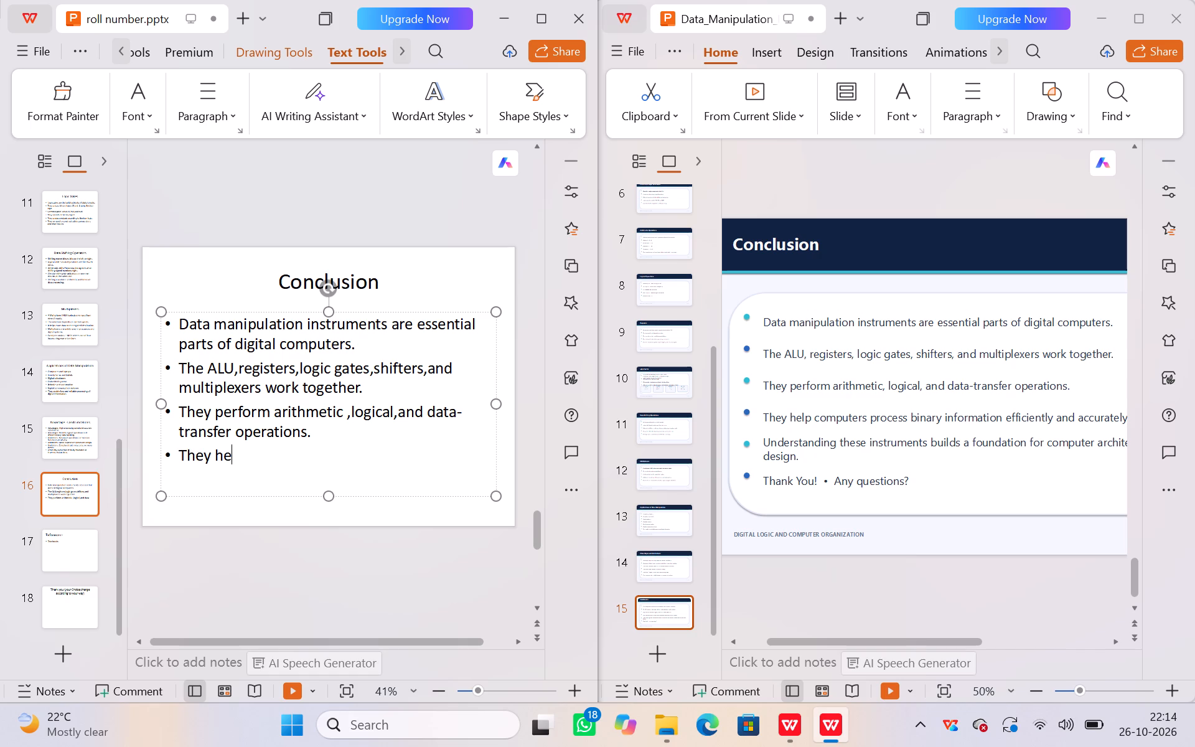
{"action": "type", "text": "lp"}
{"action": "key", "text": "space"}
{"action": "type", "text": "compu"}
{"action": "type", "text": "ters"}
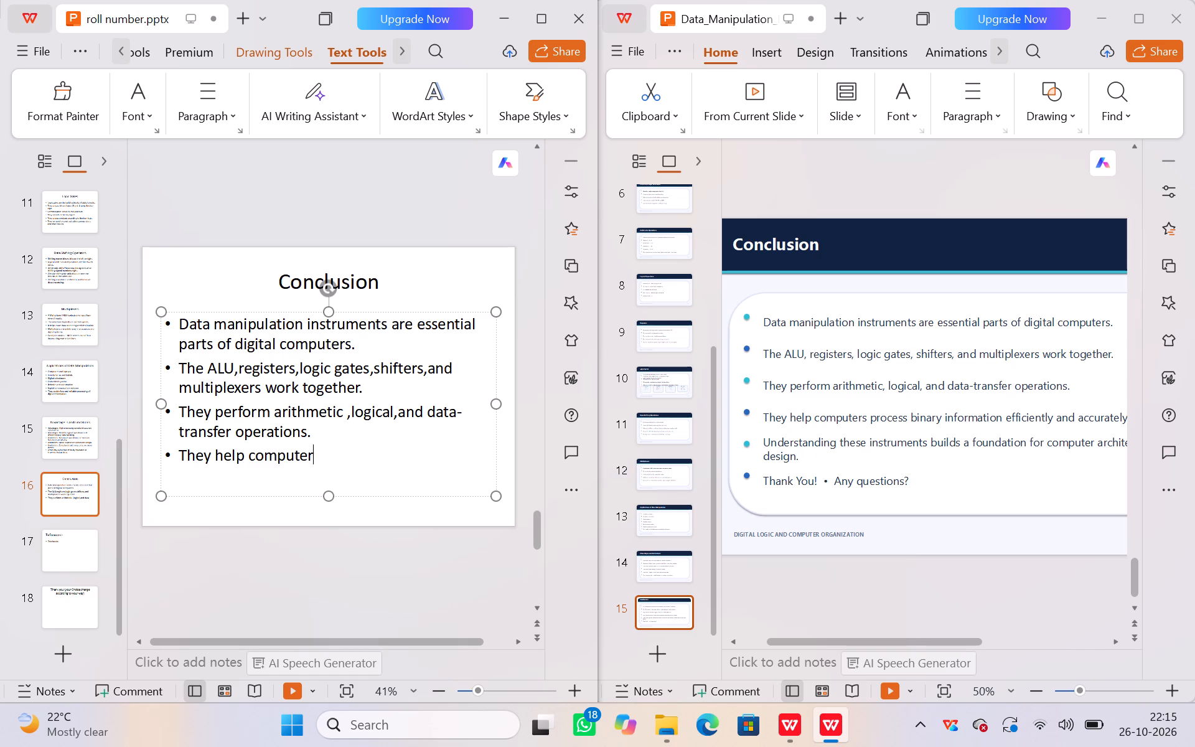
{"action": "key", "text": "space"}
{"action": "type", "text": "pro"}
{"action": "type", "text": "cess bina"}
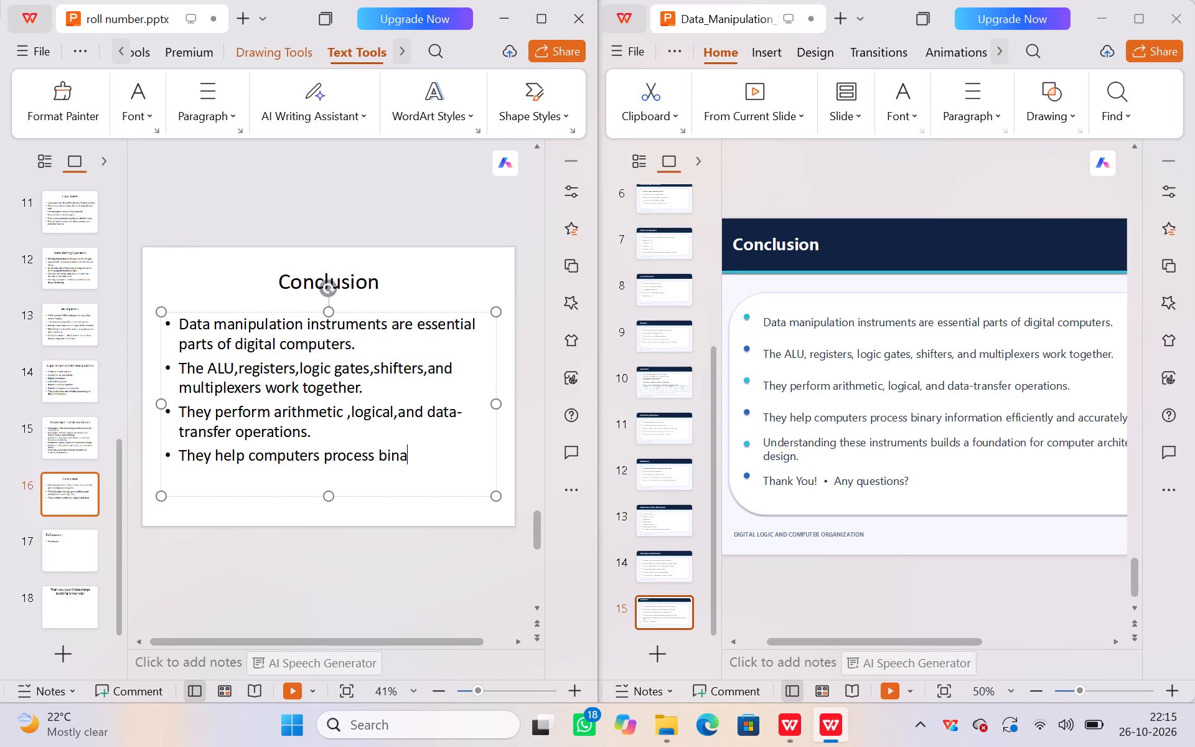
{"action": "type", "text": "ry"}
{"action": "key", "text": "space"}
{"action": "type", "text": "information"}
{"action": "key", "text": "space"}
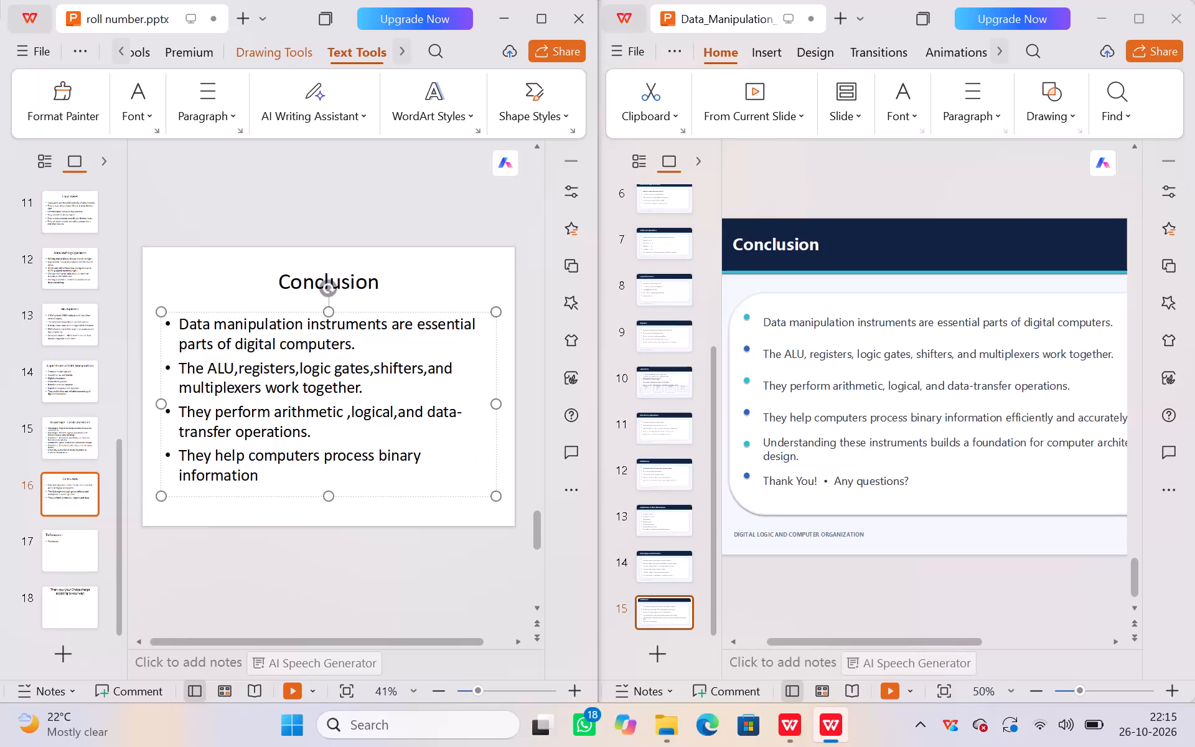
{"action": "key", "text": "e"}
{"action": "type", "text": "ffici"}
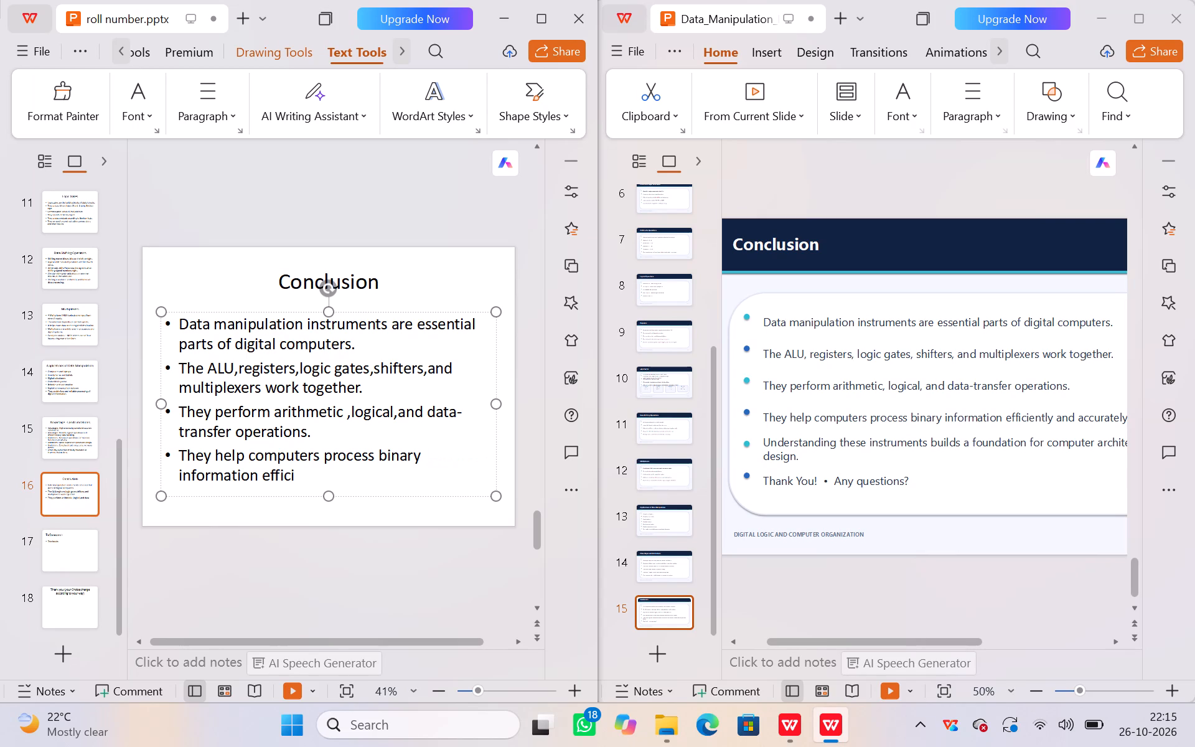
{"action": "type", "text": "en"}
{"action": "key", "text": "t"}
{"action": "type", "text": "ly am"}
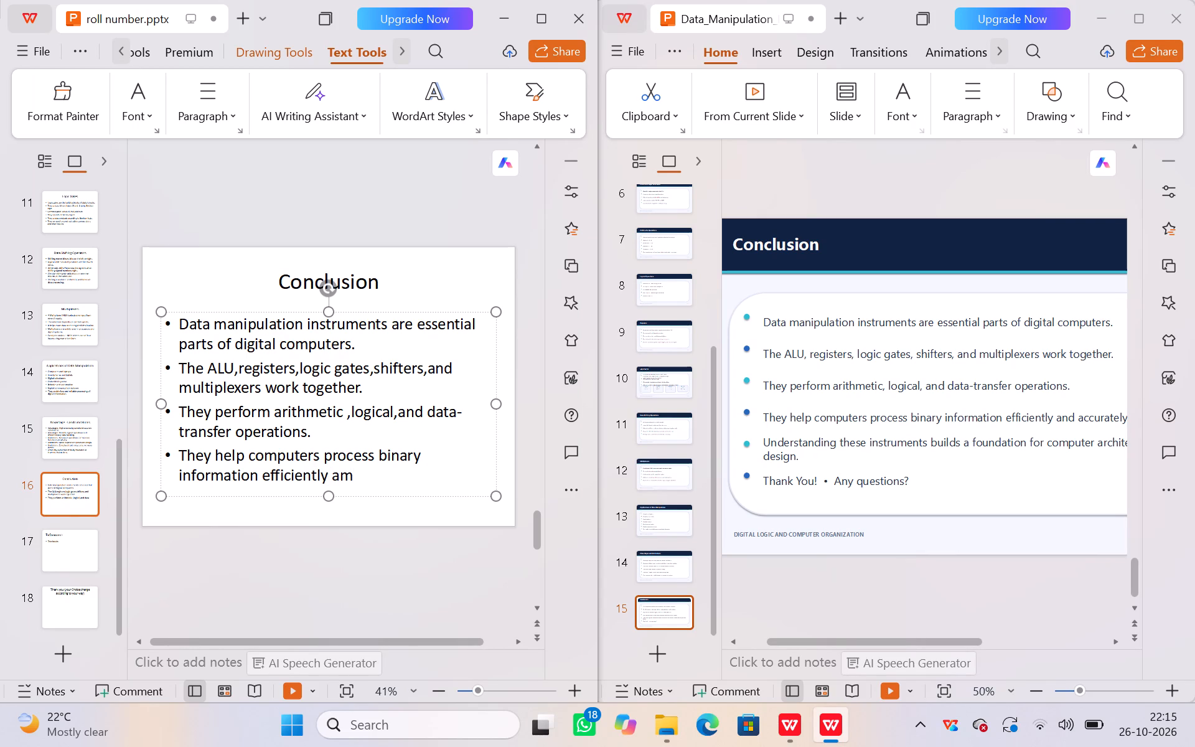
{"action": "key", "text": "BackSpace"}
{"action": "type", "text": "nd"}
{"action": "key", "text": "space"}
{"action": "key", "text": "z"}
{"action": "key", "text": "BackSpace"}
{"action": "type", "text": "accura"}
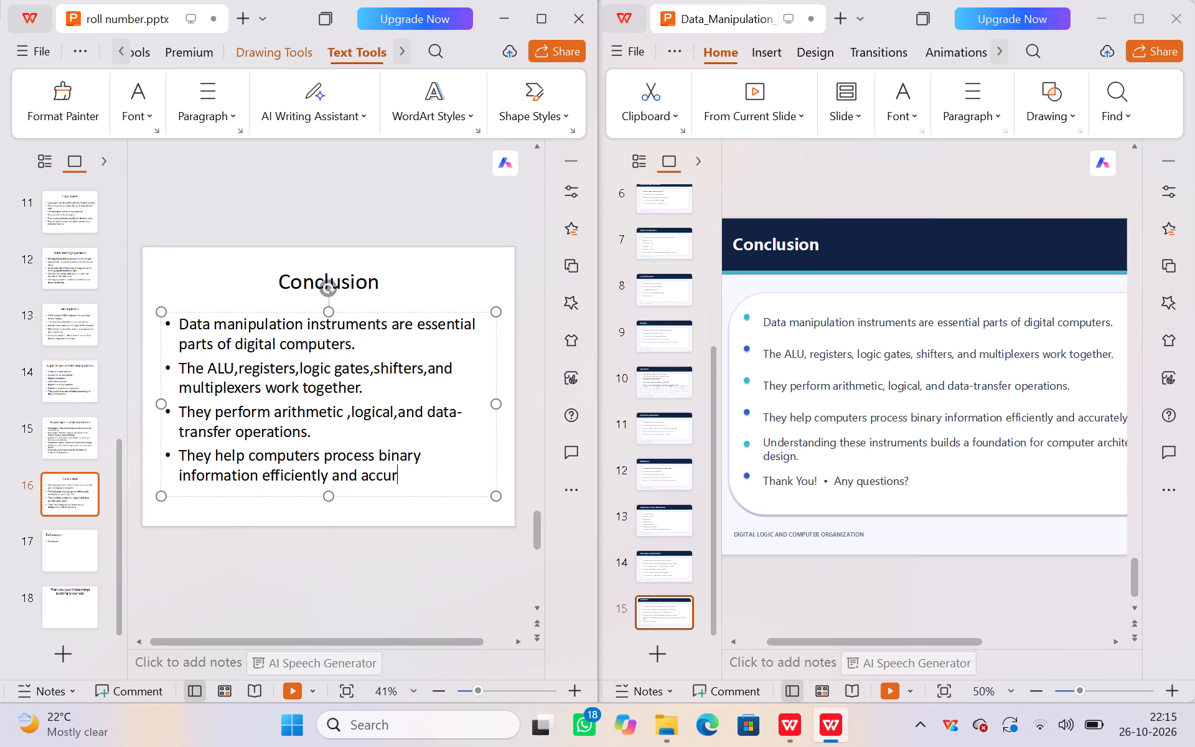
{"action": "type", "text": "tel"}
{"action": "key", "text": "u"}
{"action": "key", "text": "BackSpace"}
{"action": "key", "text": "y"}
{"action": "scroll", "coordinate": [851, 461], "scroll_direction": "right", "scroll_amount": 1}
{"action": "scroll", "coordinate": [851, 461], "scroll_direction": "up", "scroll_amount": 1}
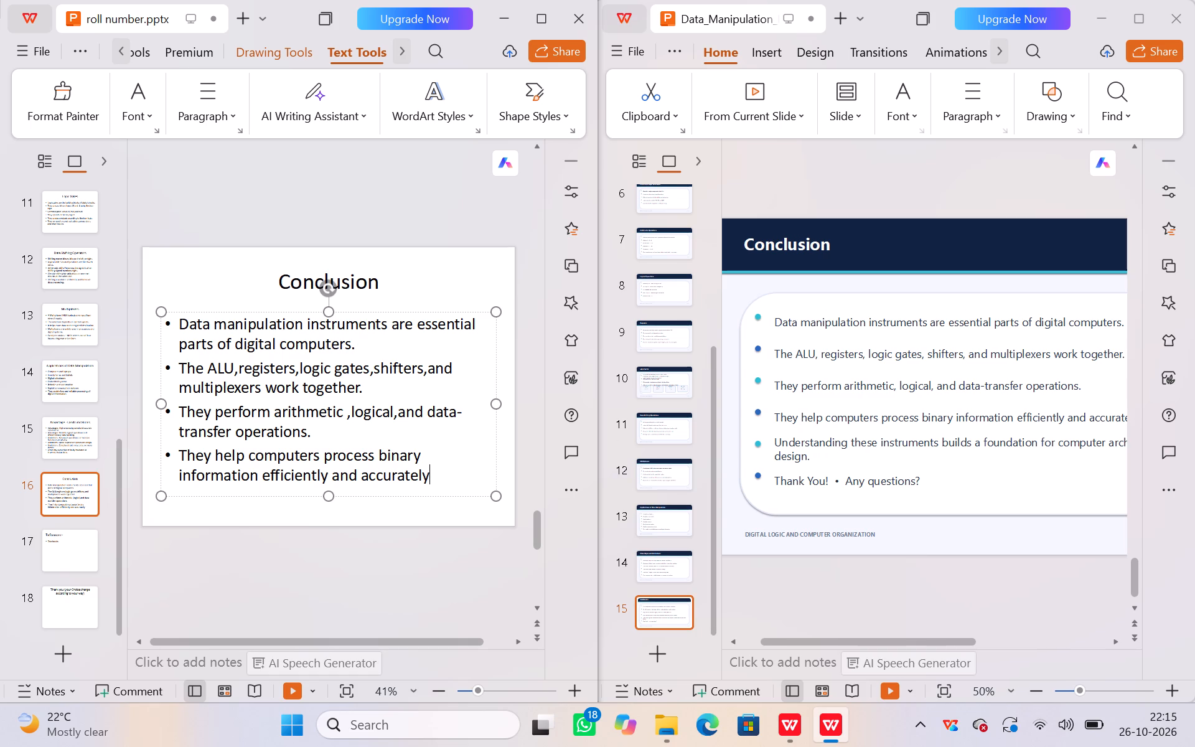
{"action": "scroll", "coordinate": [851, 461], "scroll_direction": "up", "scroll_amount": 1}
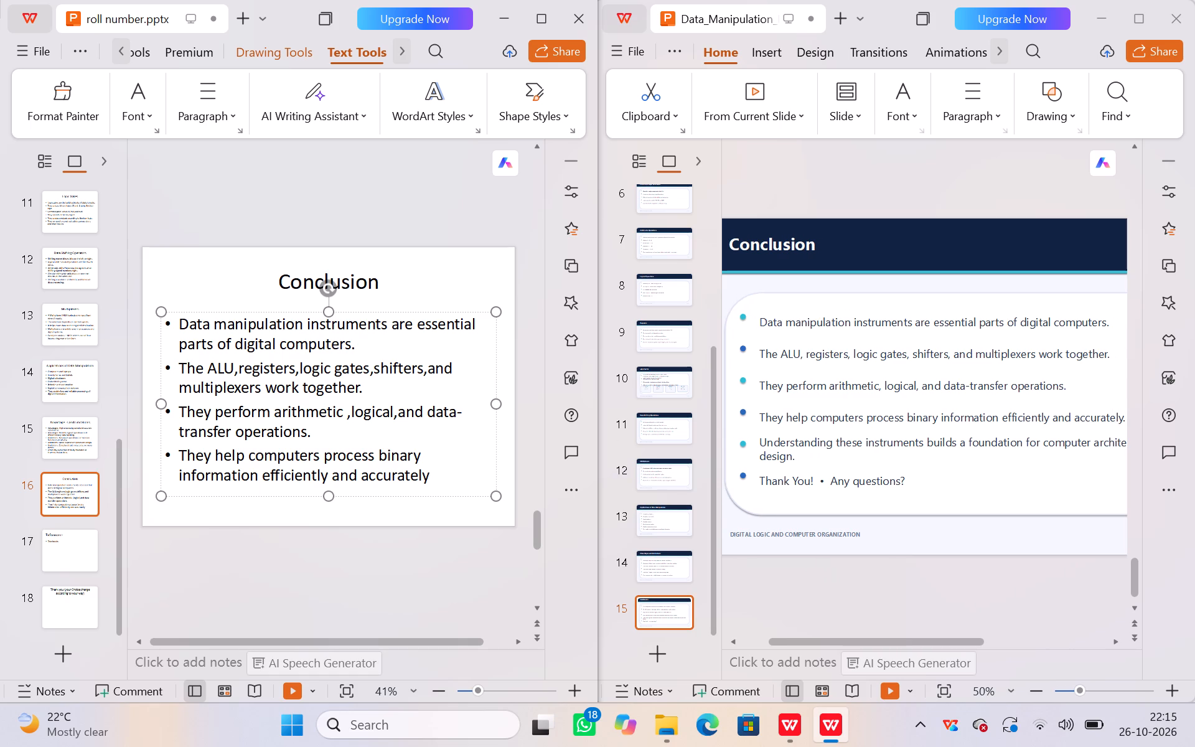
{"action": "scroll", "coordinate": [851, 461], "scroll_direction": "up", "scroll_amount": 1}
{"action": "key", "text": "apostrophe"}
{"action": "key", "text": "BackSpace"}
{"action": "key", "text": "period"}
Add the fifth Conclusion bullet: "Understanding these instruments builds a foundation for computer architecture and processor design.".
{"action": "key", "text": "Return"}
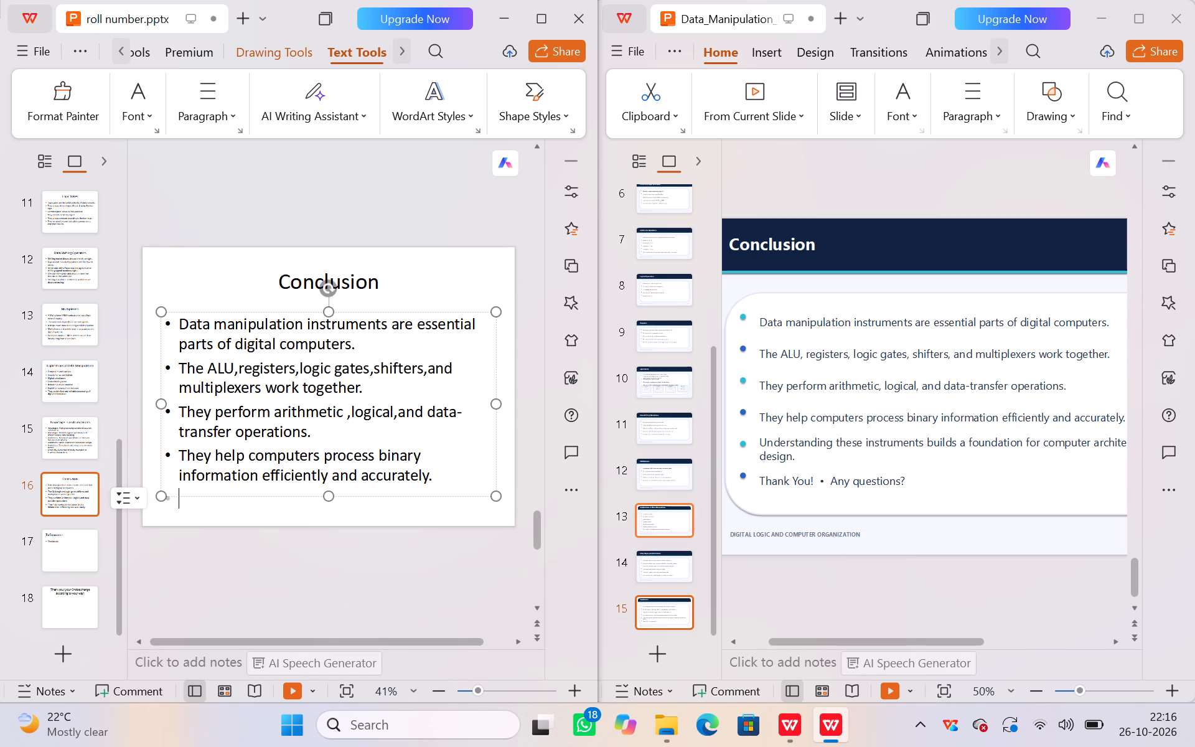
{"action": "left_click", "coordinate": [238, 502]}
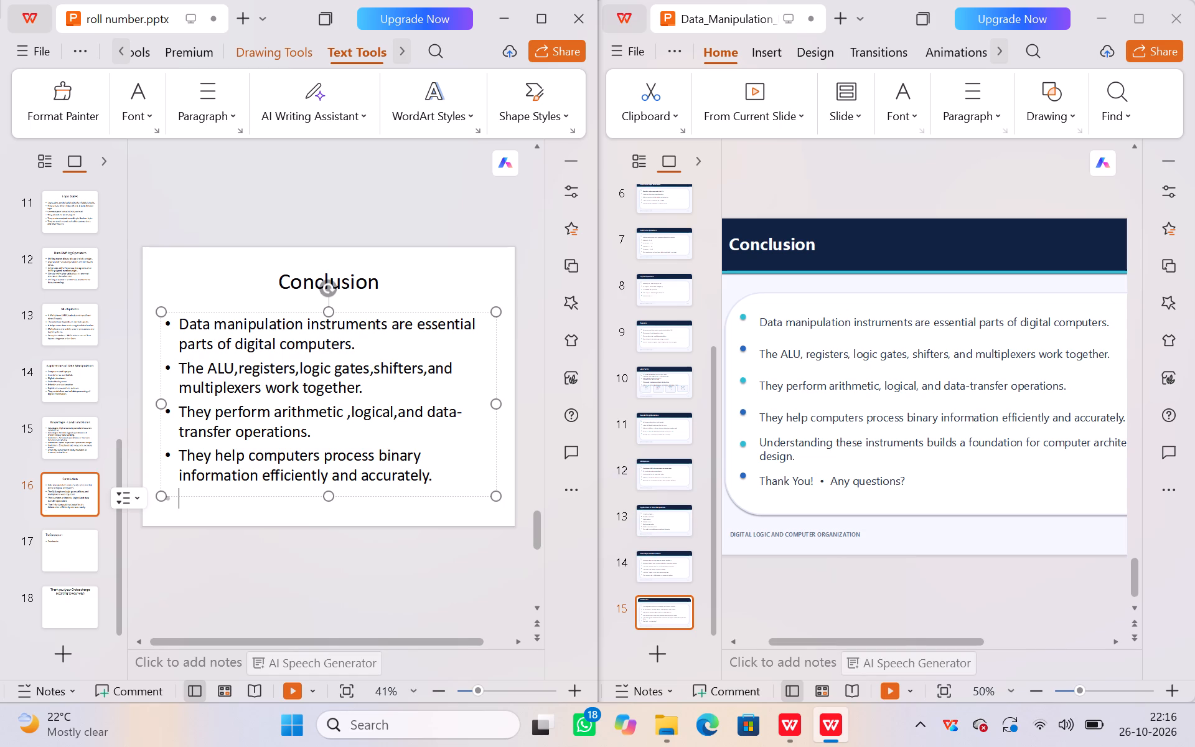
{"action": "left_click", "coordinate": [184, 494]}
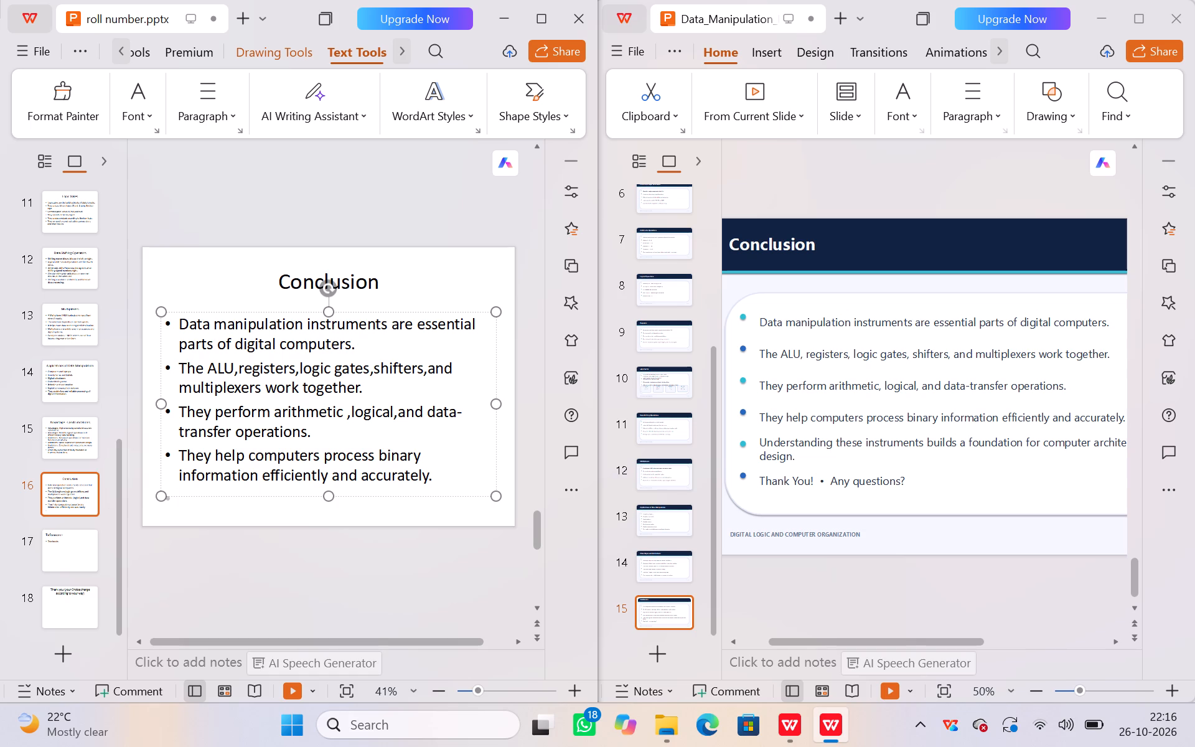
{"action": "key", "text": "u"}
{"action": "key", "text": "BackSpace"}
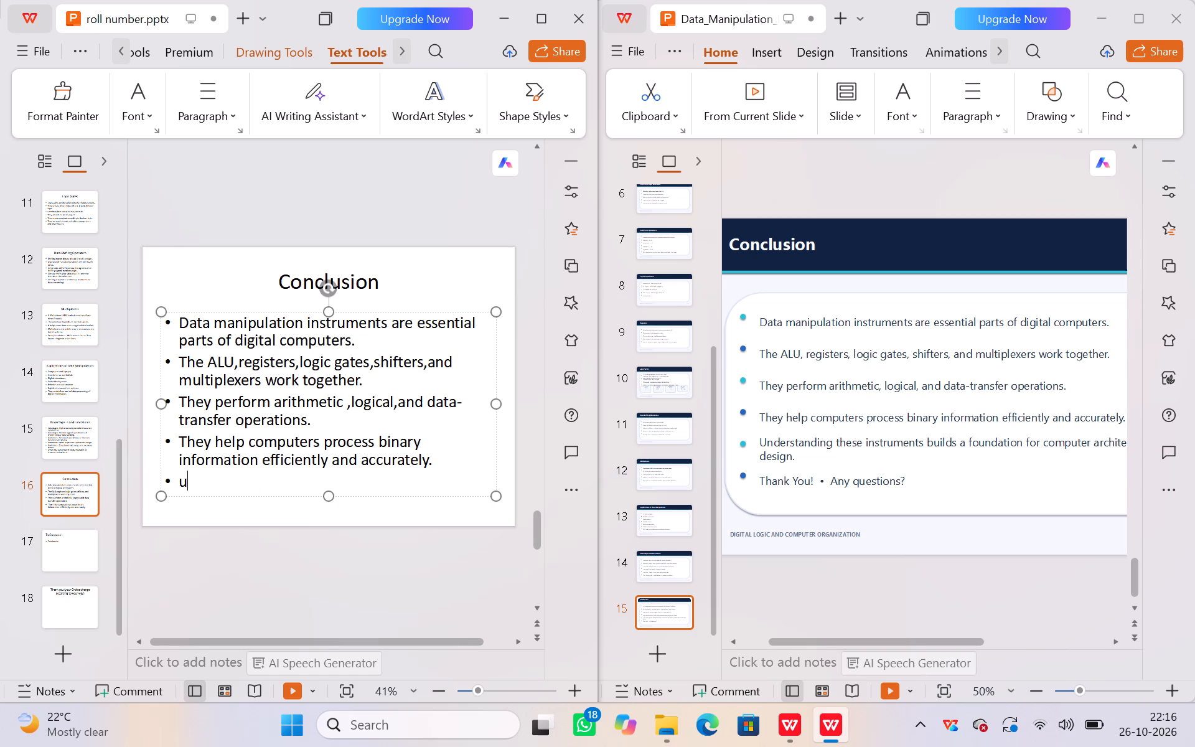
{"action": "type", "text": "nderstand"}
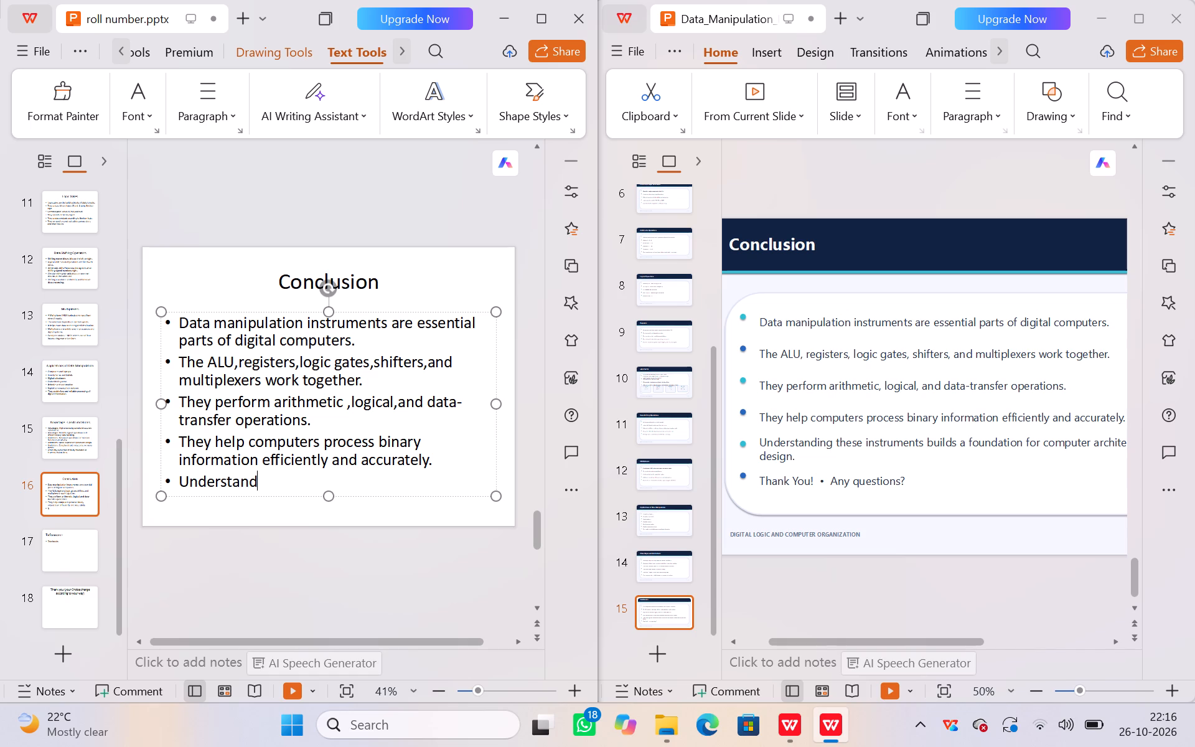
{"action": "type", "text": "in"}
{"action": "type", "text": "g"}
{"action": "key", "text": "space"}
{"action": "type", "text": "these"}
{"action": "key", "text": "space"}
{"action": "type", "text": "ins"}
{"action": "type", "text": "truments"}
{"action": "key", "text": "space"}
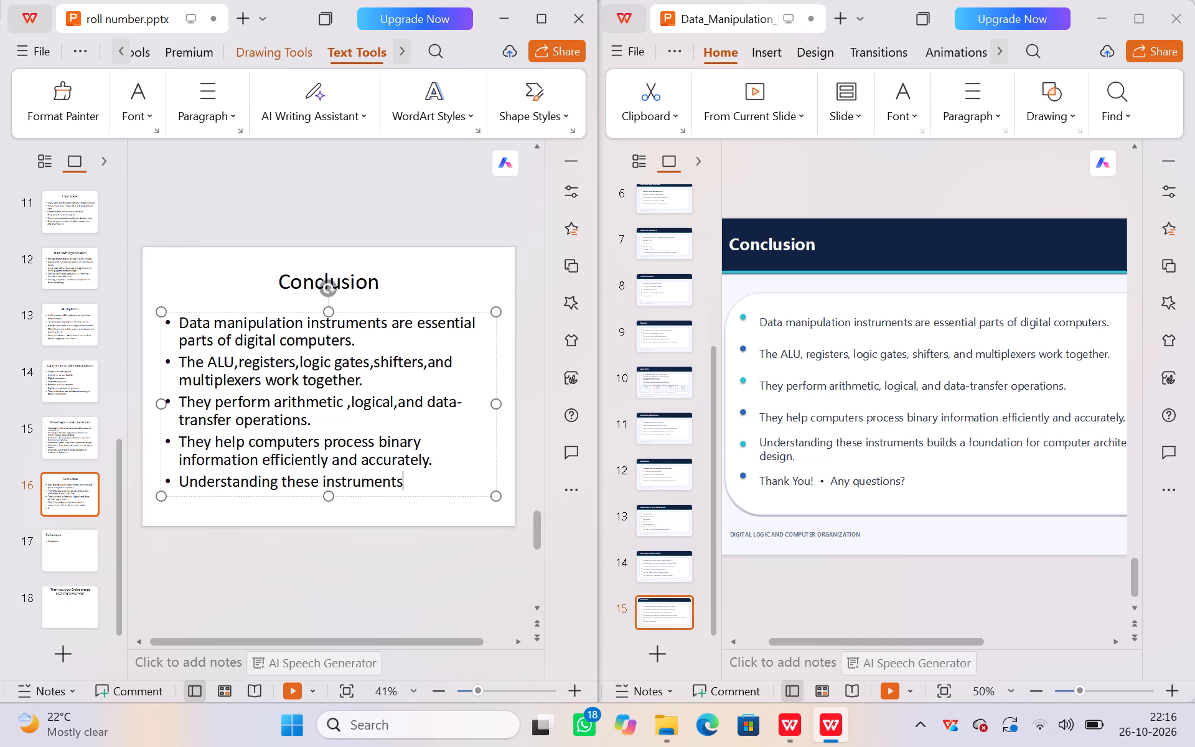
{"action": "type", "text": "buil"}
{"action": "type", "text": "ds a"}
{"action": "key", "text": "space"}
{"action": "key", "text": "f"}
{"action": "type", "text": "oun"}
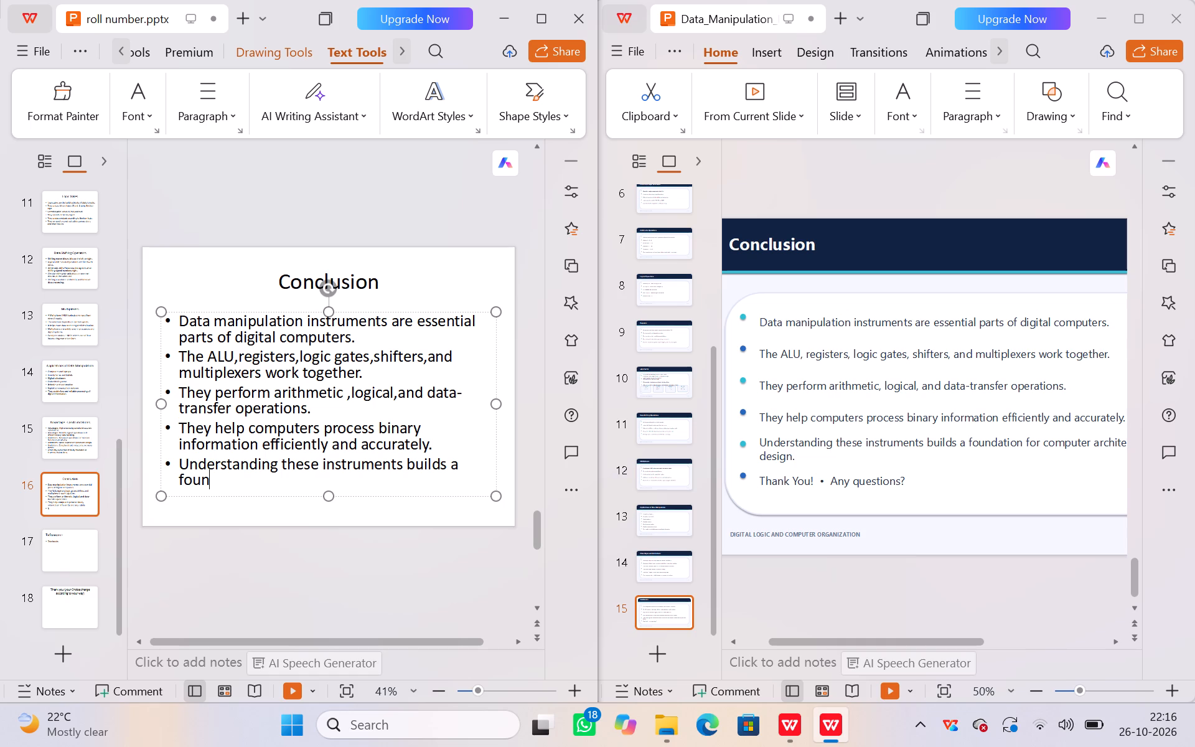
{"action": "type", "text": "da"}
{"action": "type", "text": "tion"}
{"action": "key", "text": "space"}
{"action": "type", "text": "for"}
{"action": "key", "text": "space"}
{"action": "type", "text": "computer"}
{"action": "key", "text": "space"}
{"action": "type", "text": "architec"}
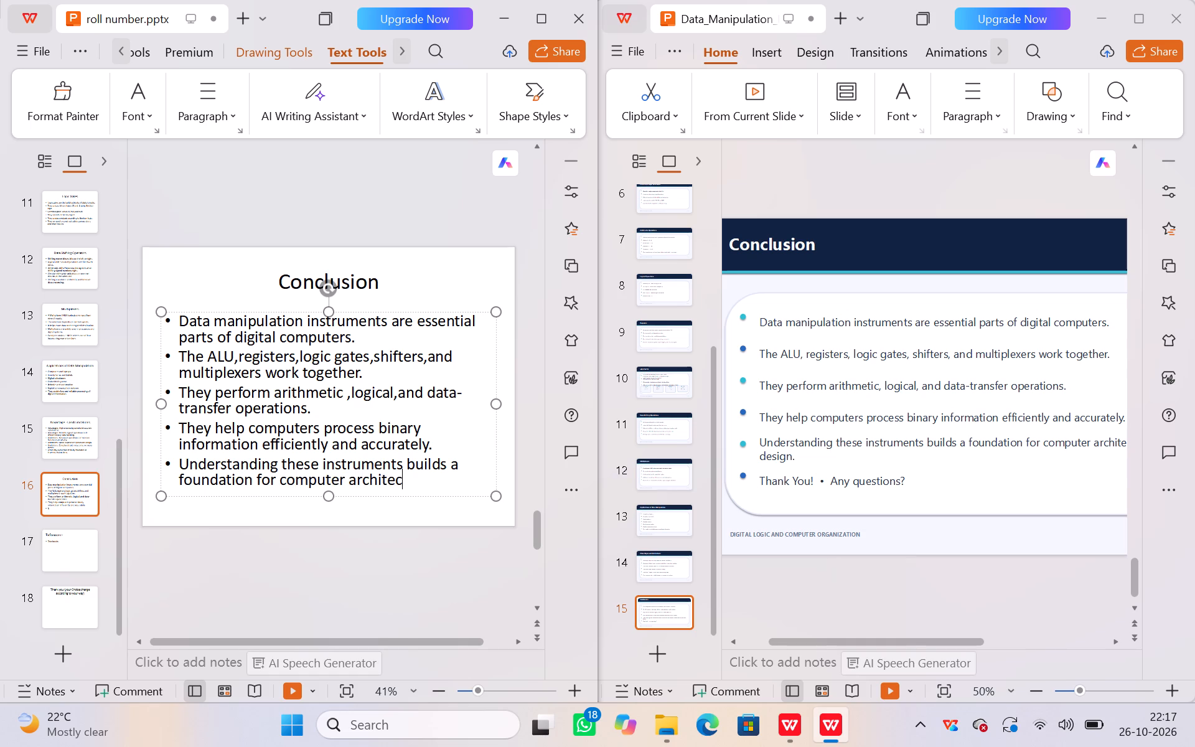
{"action": "scroll", "coordinate": [881, 430], "scroll_direction": "left", "scroll_amount": 1}
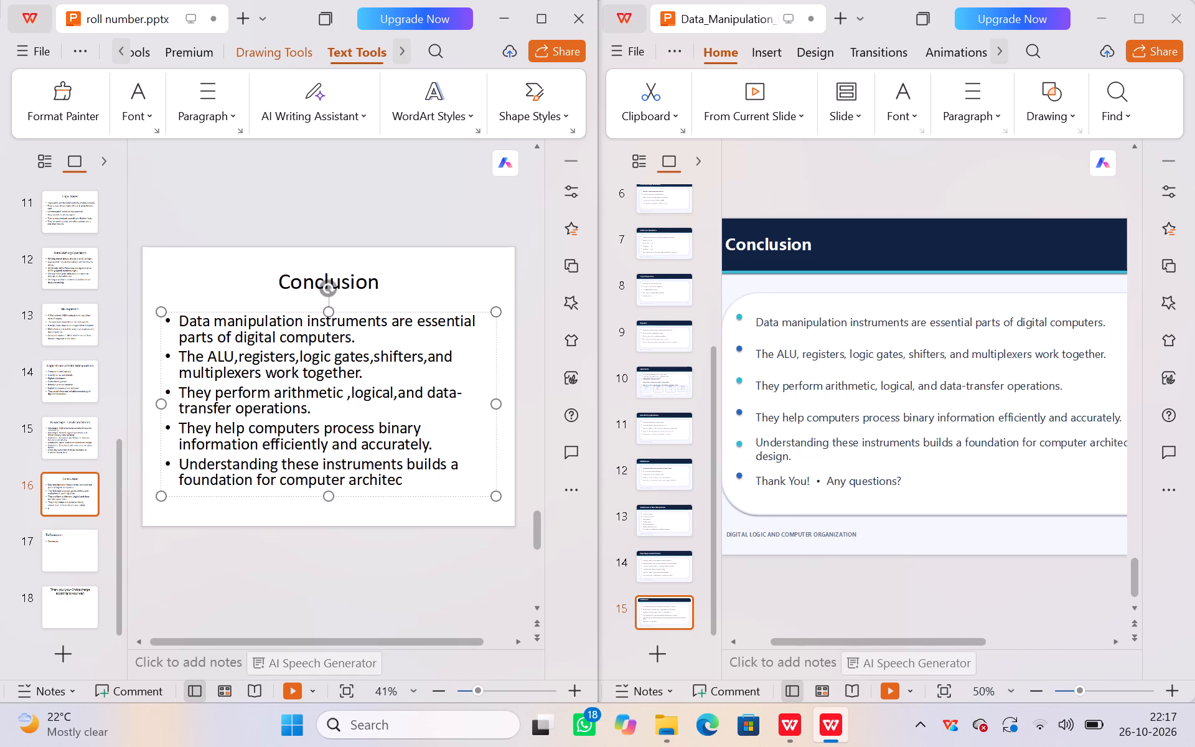
{"action": "scroll", "coordinate": [881, 430], "scroll_direction": "left", "scroll_amount": 5}
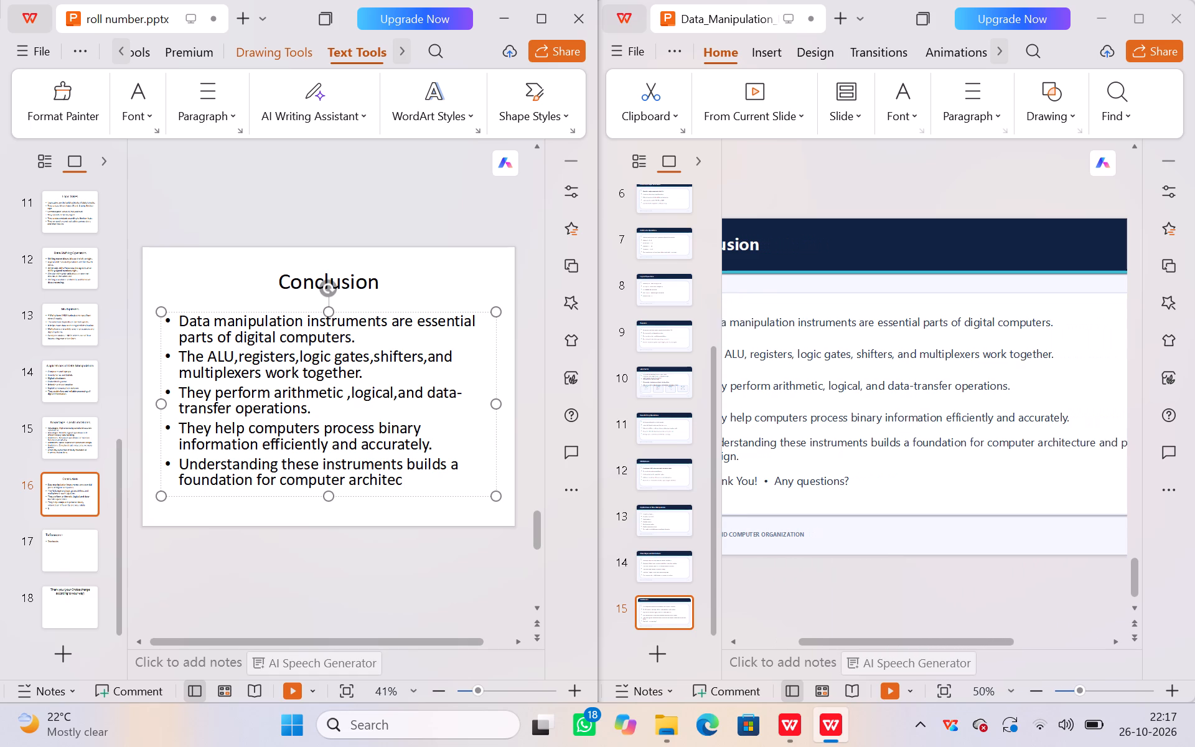
{"action": "scroll", "coordinate": [881, 430], "scroll_direction": "left", "scroll_amount": 1}
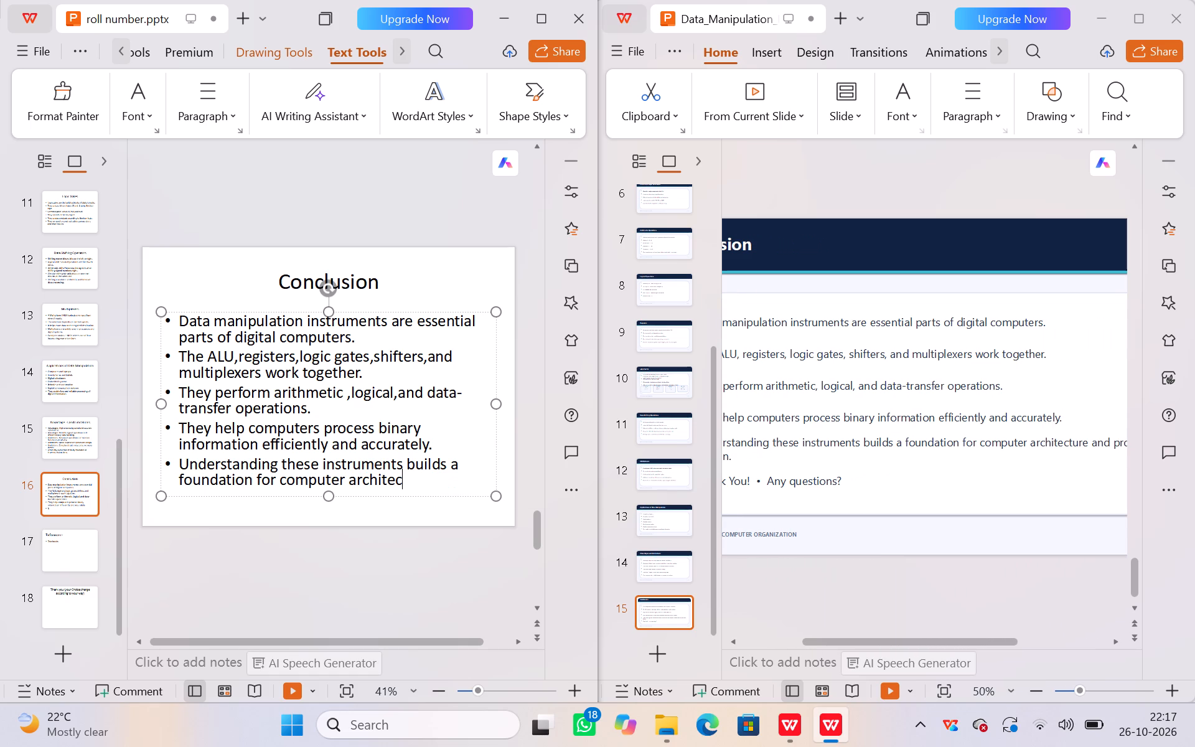
{"action": "left_click", "coordinate": [411, 483]}
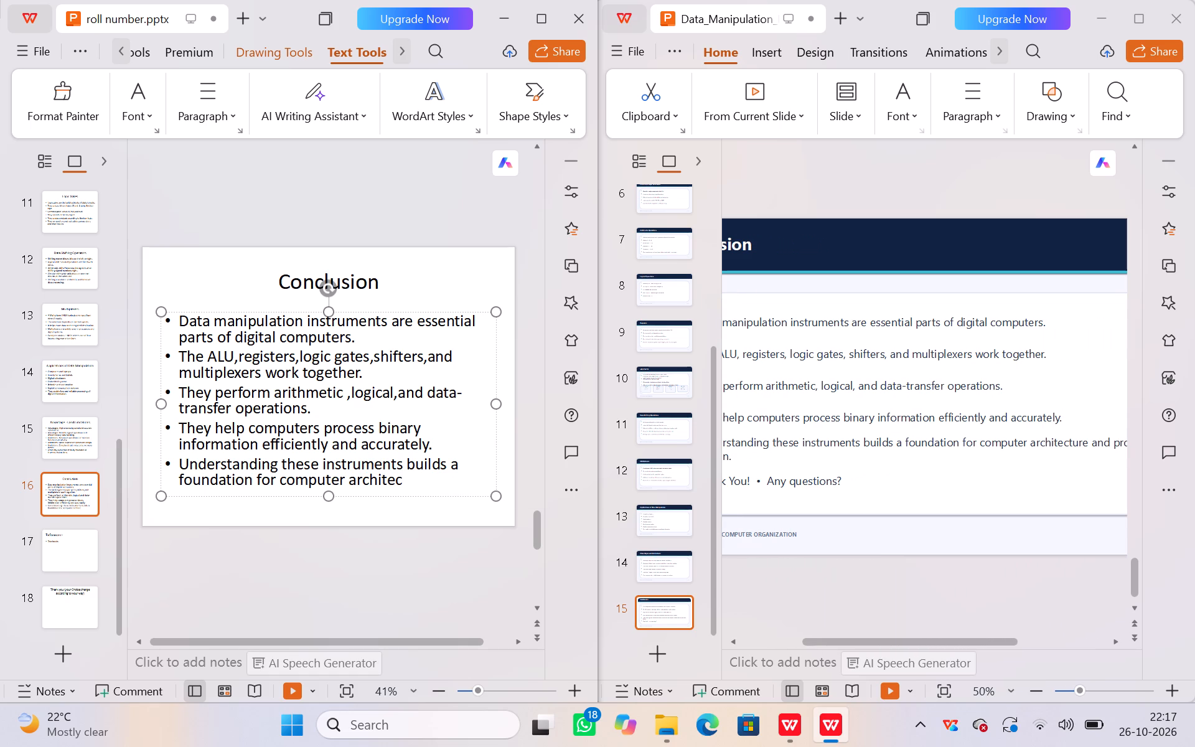
{"action": "scroll", "coordinate": [828, 415], "scroll_direction": "left", "scroll_amount": 3}
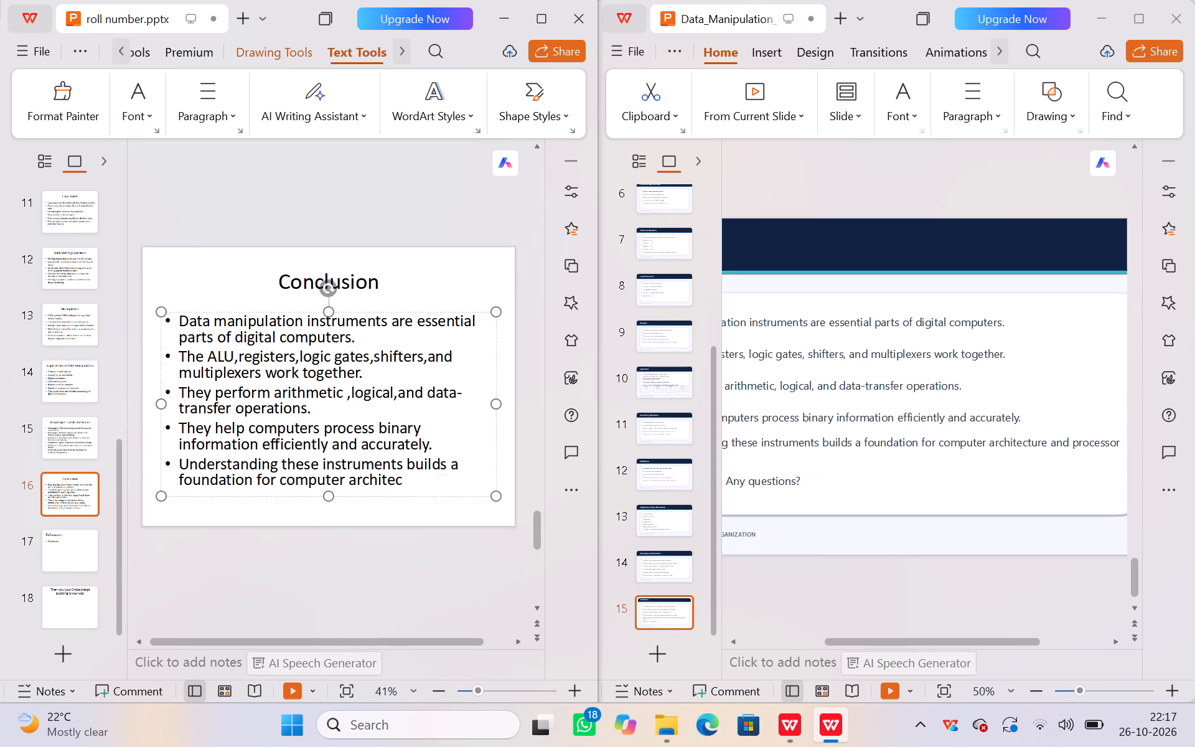
{"action": "left_click", "coordinate": [413, 478]}
{"action": "type", "text": "ture"}
{"action": "key", "text": "space"}
{"action": "type", "text": "and"}
{"action": "key", "text": "space"}
{"action": "type", "text": "procee"}
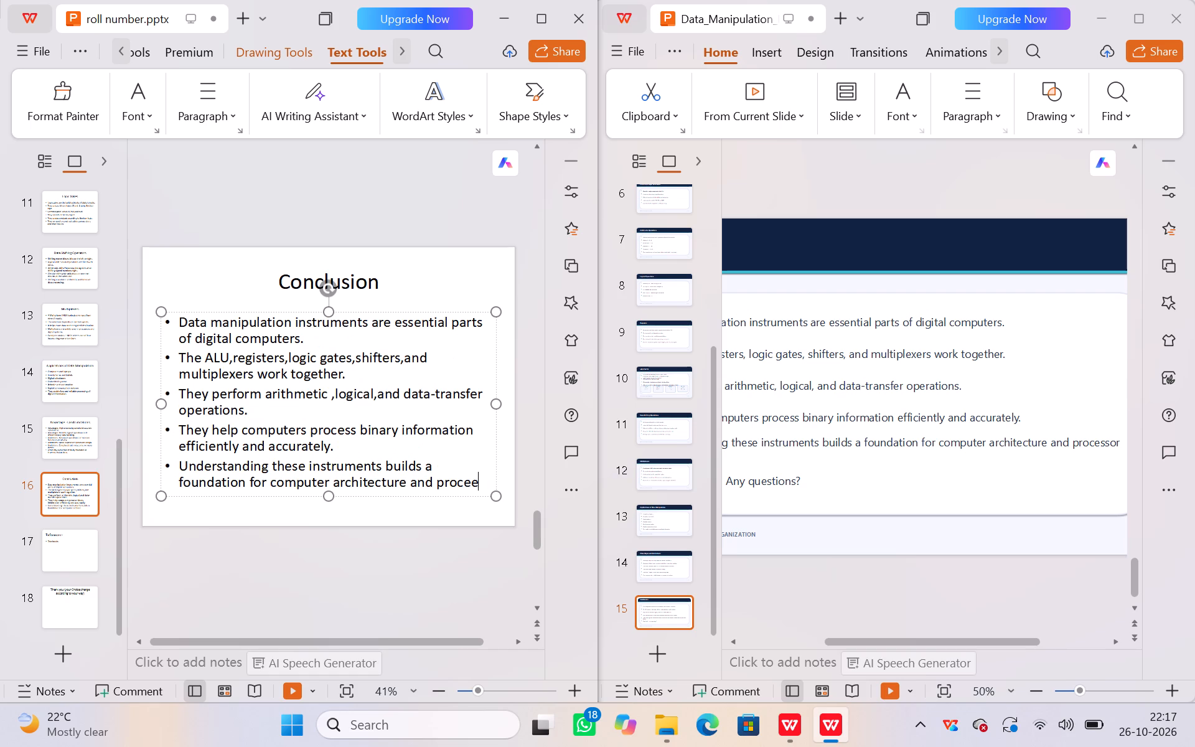
{"action": "key", "text": "BackSpace"}
{"action": "type", "text": "ssor"}
{"action": "key", "text": "space"}
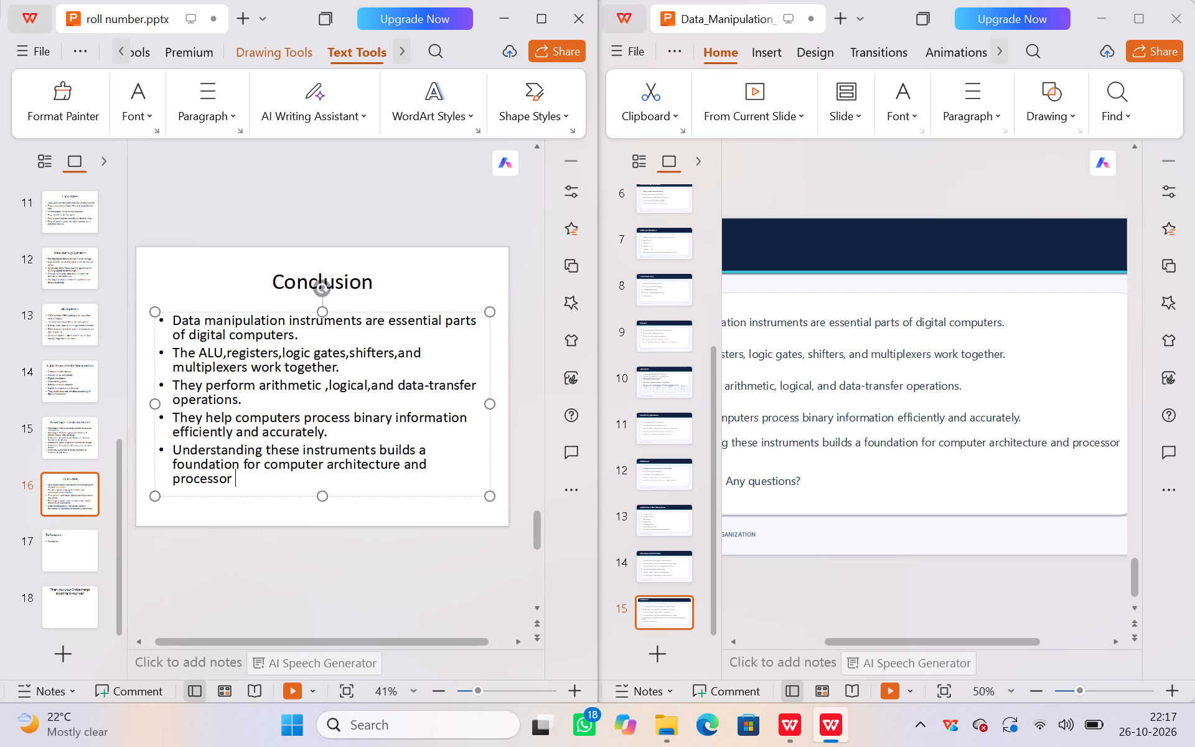
{"action": "scroll", "coordinate": [973, 361], "scroll_direction": "right", "scroll_amount": 12}
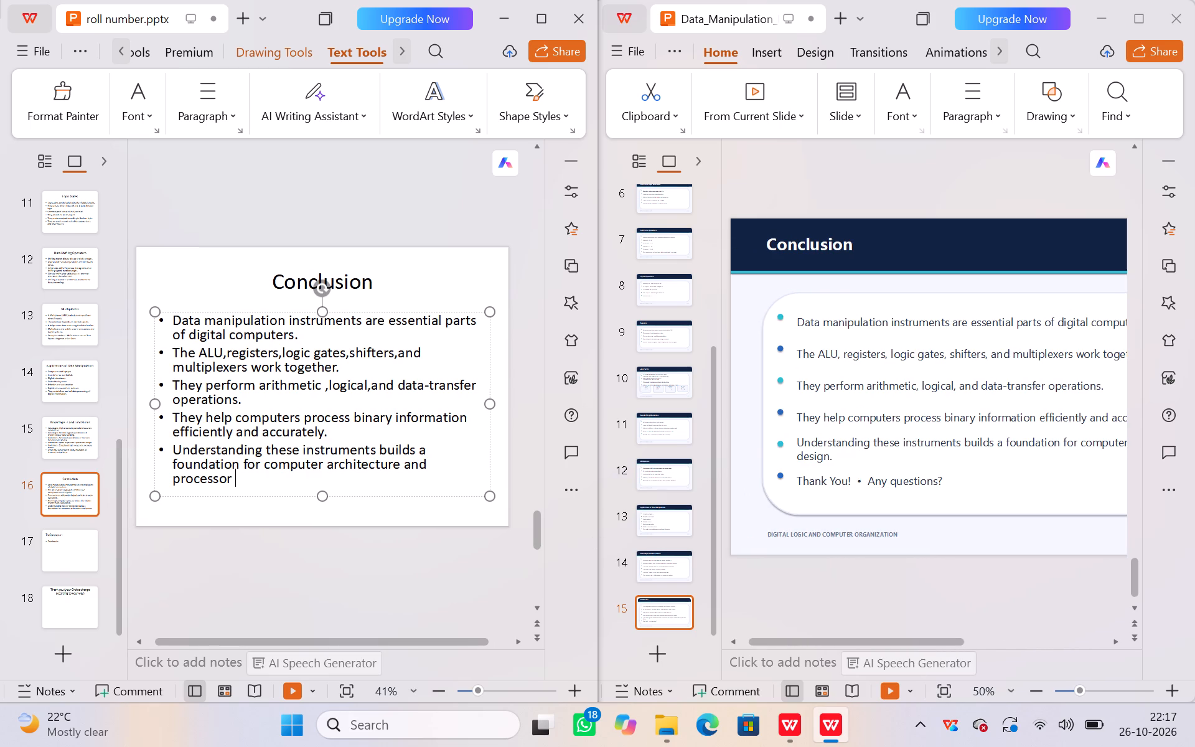
{"action": "key", "text": "d"}
{"action": "type", "text": "esign"}
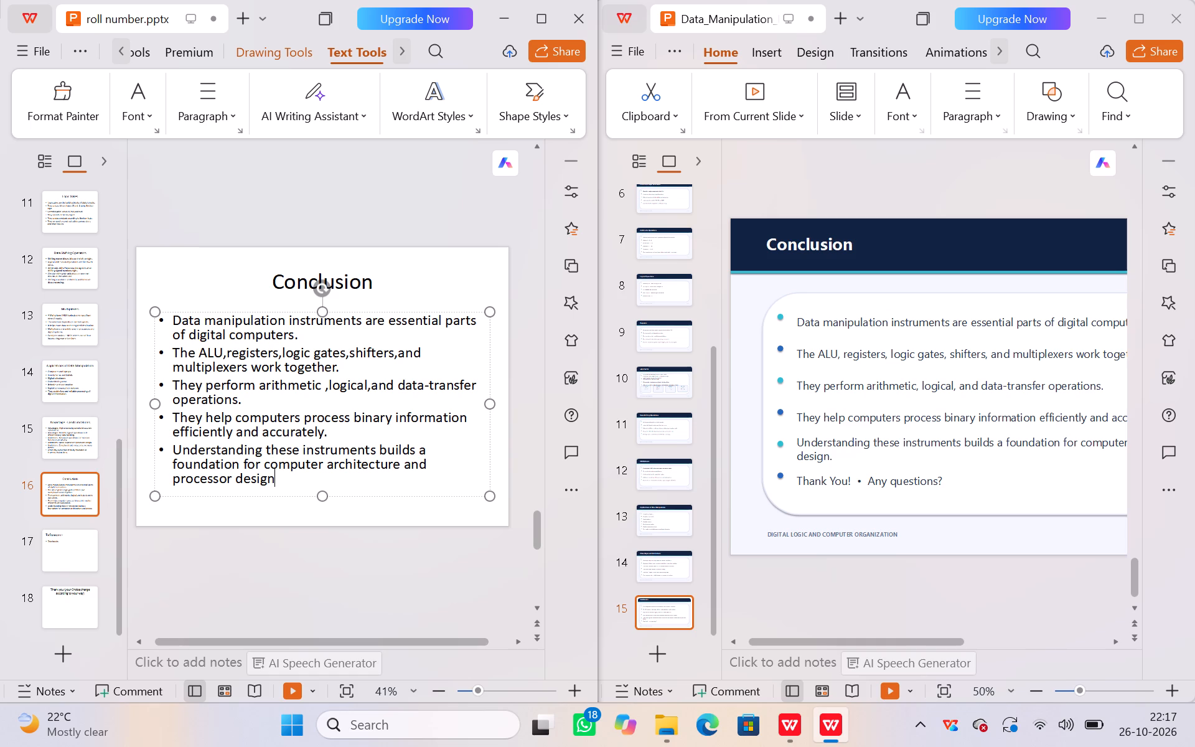
{"action": "key", "text": "period"}
{"action": "key", "text": "Return"}
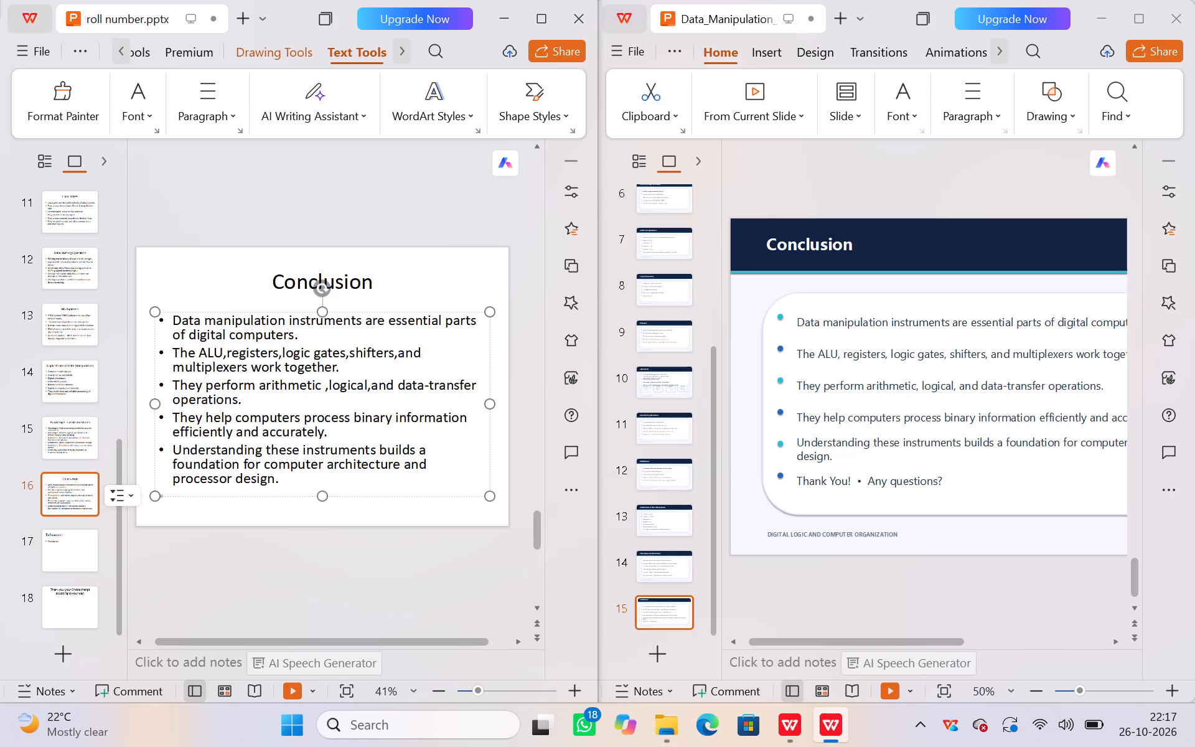
Look over the slides of roll number.pptx from References back to the opening title slide.
{"action": "left_click", "coordinate": [91, 545]}
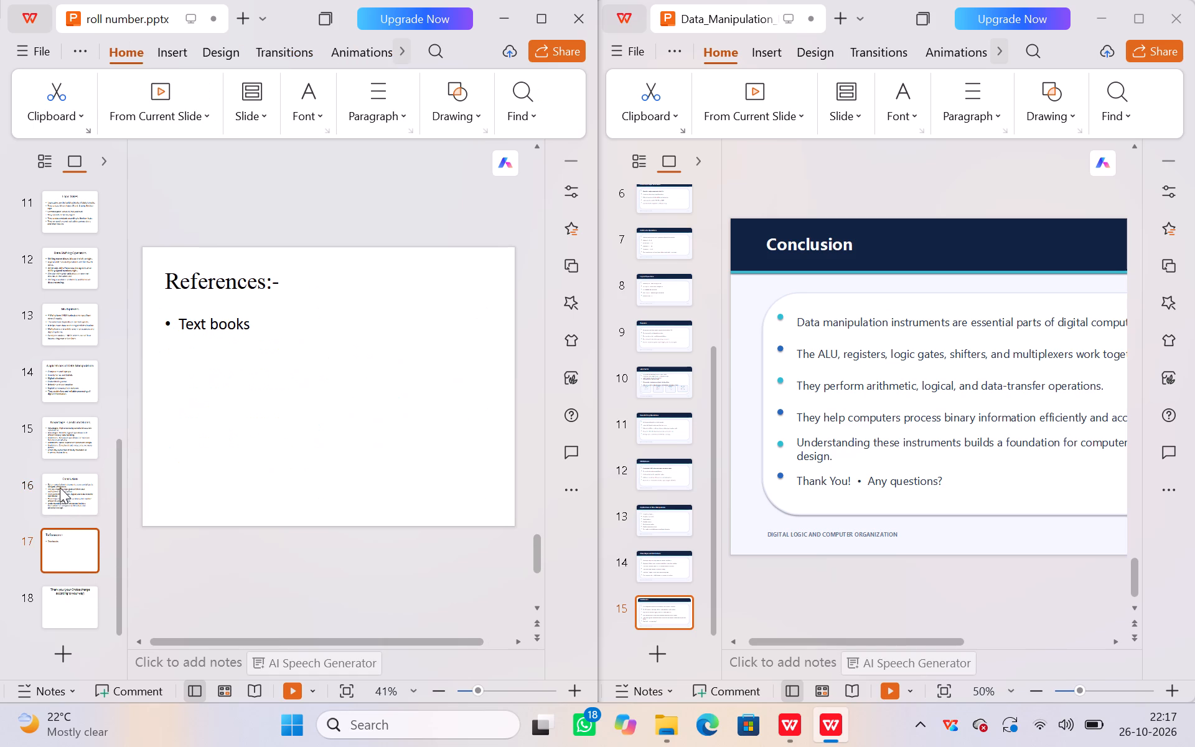
{"action": "left_click", "coordinate": [60, 489]}
{"action": "left_click", "coordinate": [68, 420]}
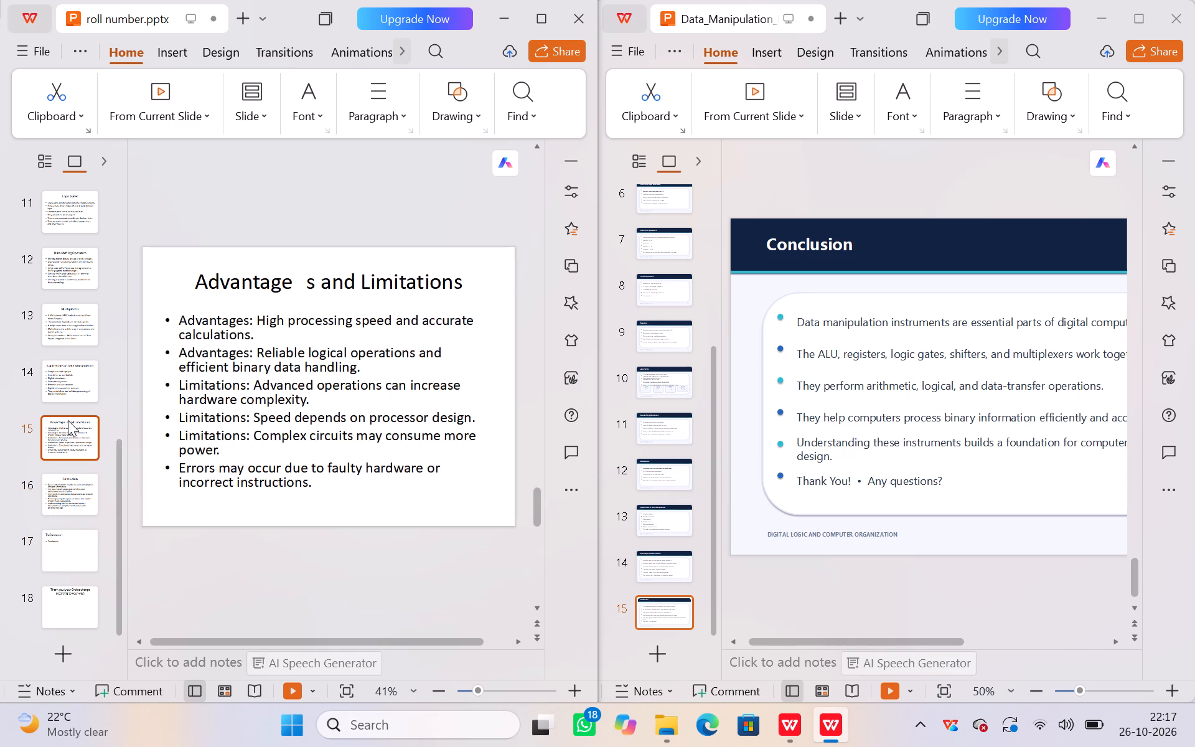
{"action": "left_click", "coordinate": [72, 209]}
{"action": "scroll", "coordinate": [72, 209], "scroll_direction": "up", "scroll_amount": 6}
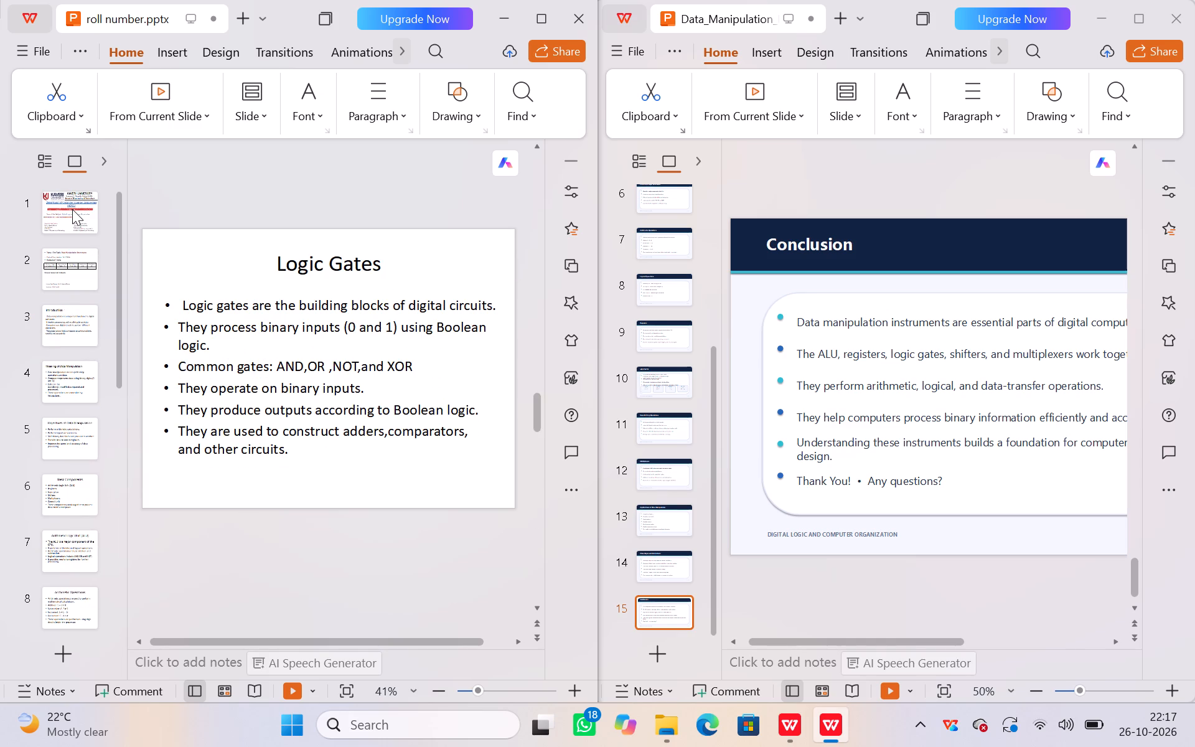
{"action": "left_click", "coordinate": [70, 217]}
{"action": "scroll", "coordinate": [342, 329], "scroll_direction": "down", "scroll_amount": 1}
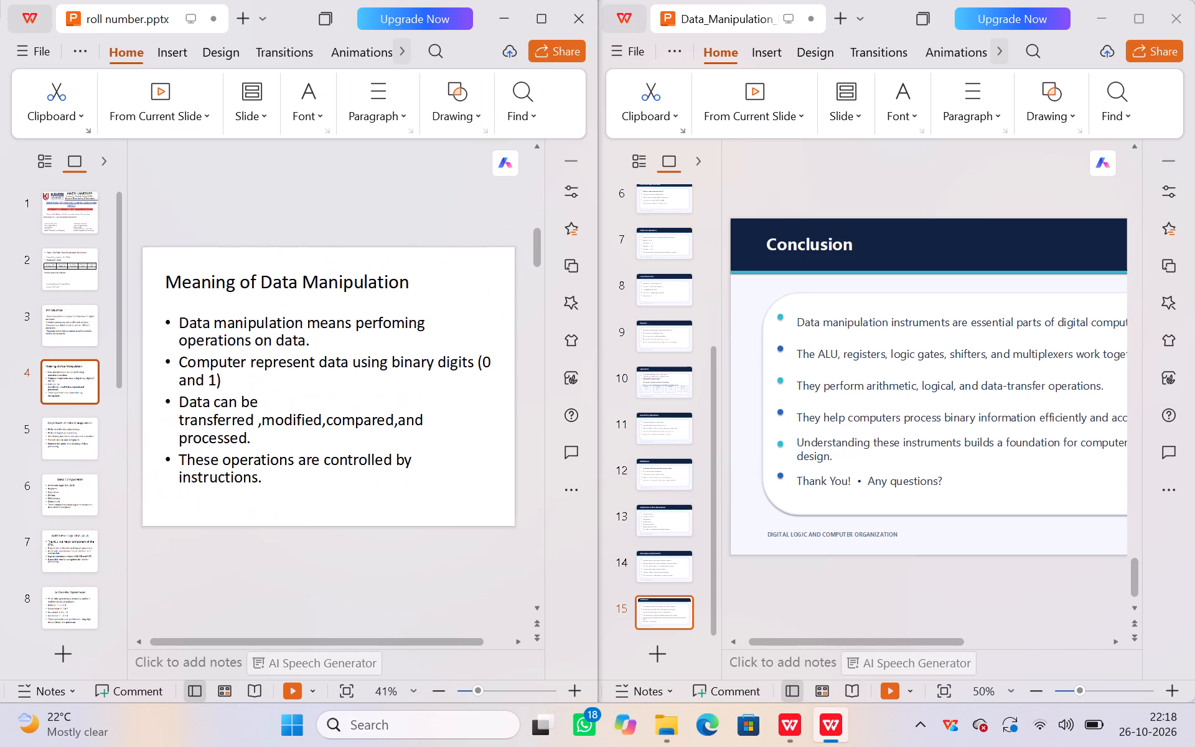
{"action": "scroll", "coordinate": [342, 329], "scroll_direction": "down", "scroll_amount": 4}
{"action": "scroll", "coordinate": [342, 329], "scroll_direction": "up", "scroll_amount": 1}
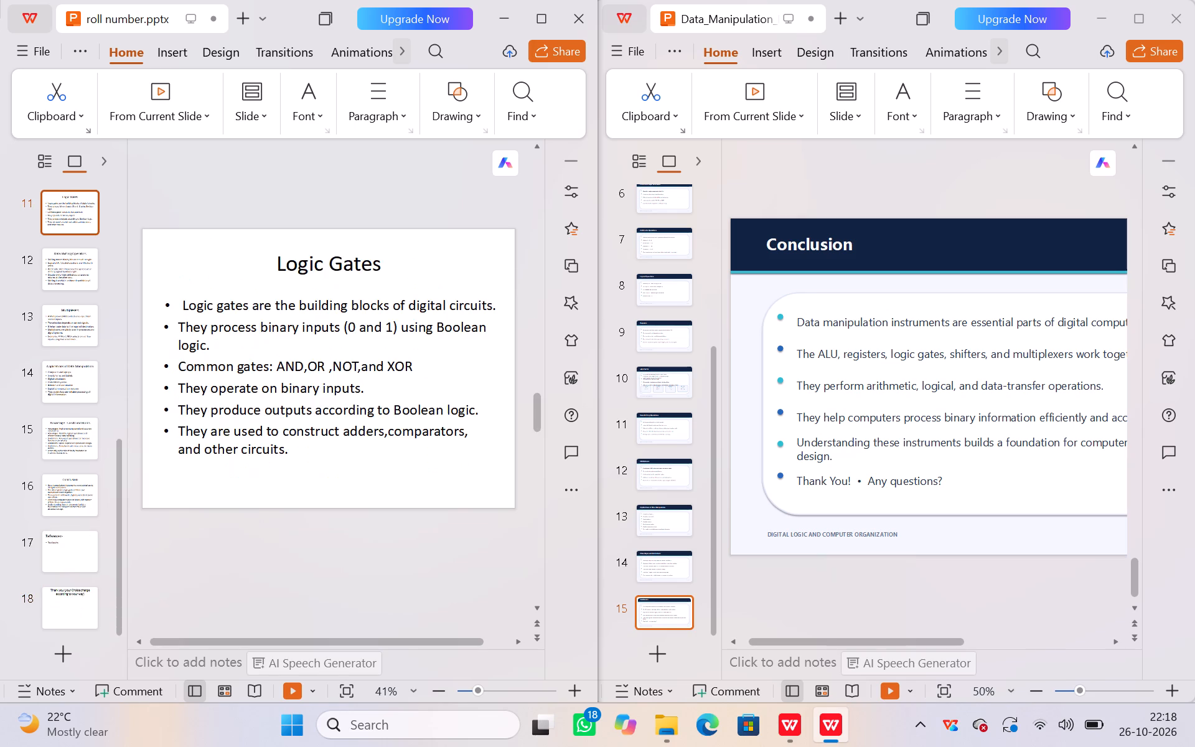
{"action": "scroll", "coordinate": [342, 329], "scroll_direction": "up", "scroll_amount": 5}
Review the deck slide by slide from the title slide through to the References slide.
{"action": "key", "text": "Down"}
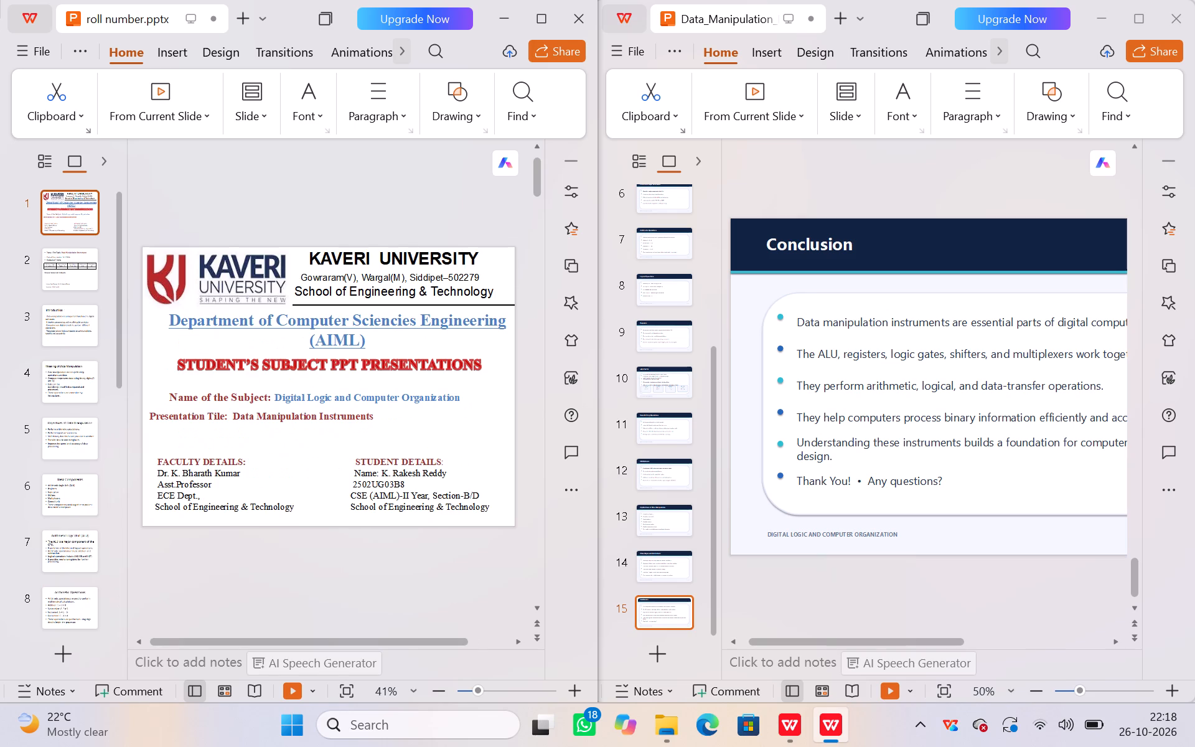
{"action": "key", "text": "Down"}
{"action": "key", "text": "Down"}
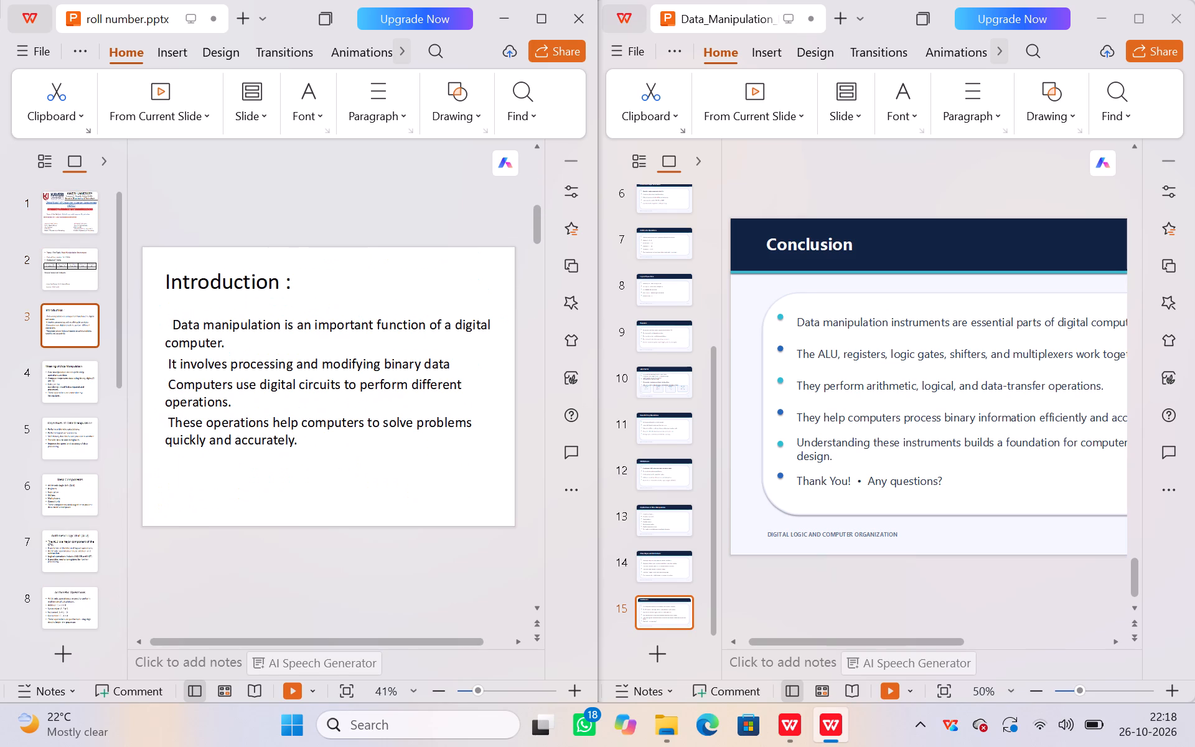
{"action": "key", "text": "Down"}
{"action": "key", "text": "Up"}
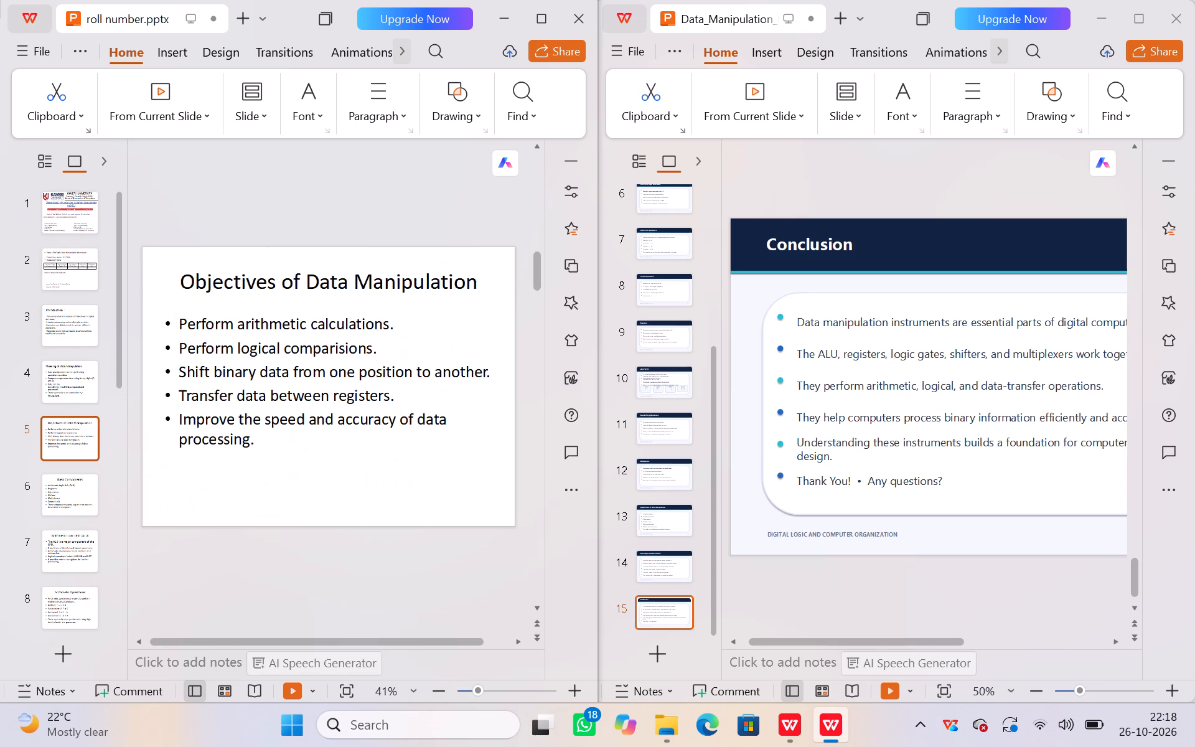
{"action": "key", "text": "Down"}
{"action": "key", "text": "Down"}
{"action": "key", "text": "Down"}
{"action": "key", "text": "Down"}
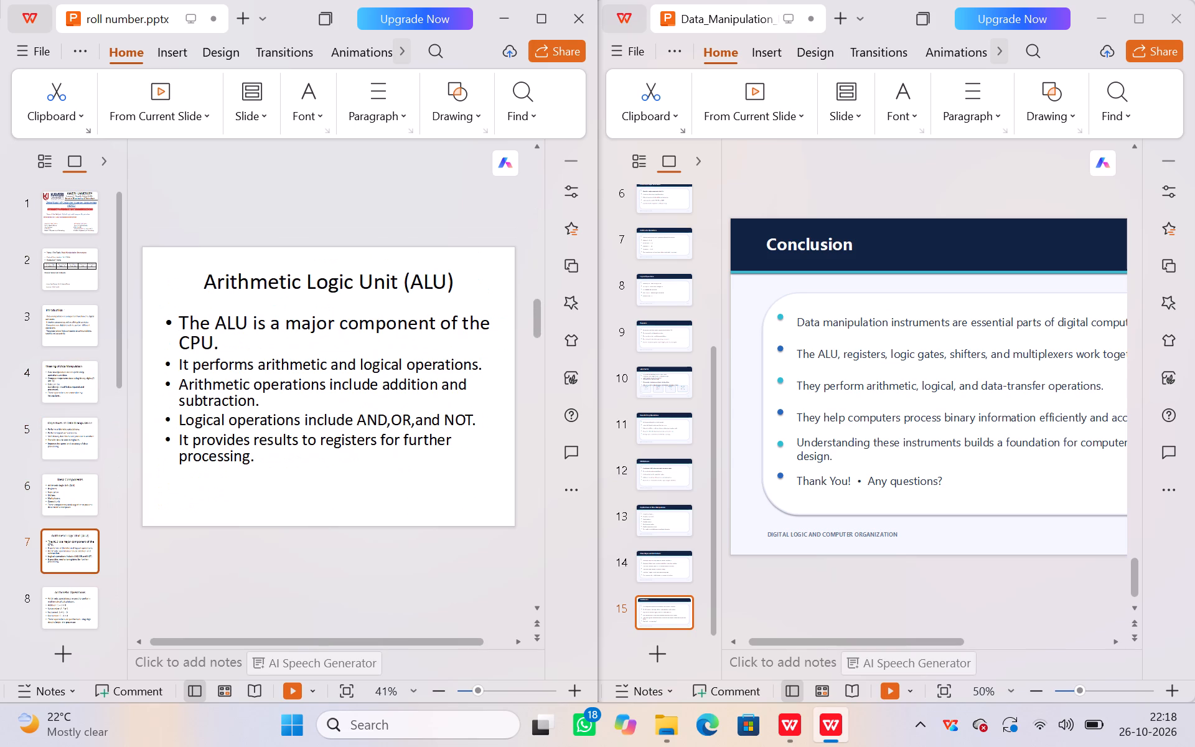
{"action": "key", "text": "Down"}
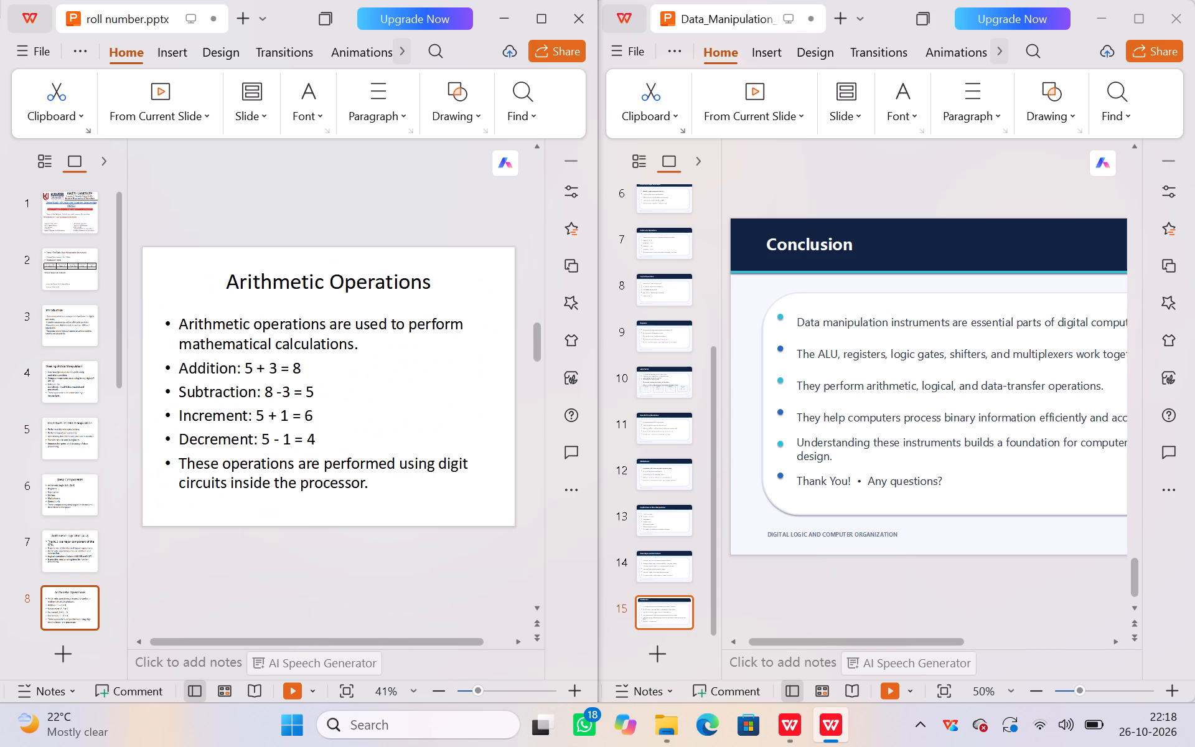
{"action": "key", "text": "Down"}
{"action": "key", "text": "Down"}
{"action": "key", "text": "Down"}
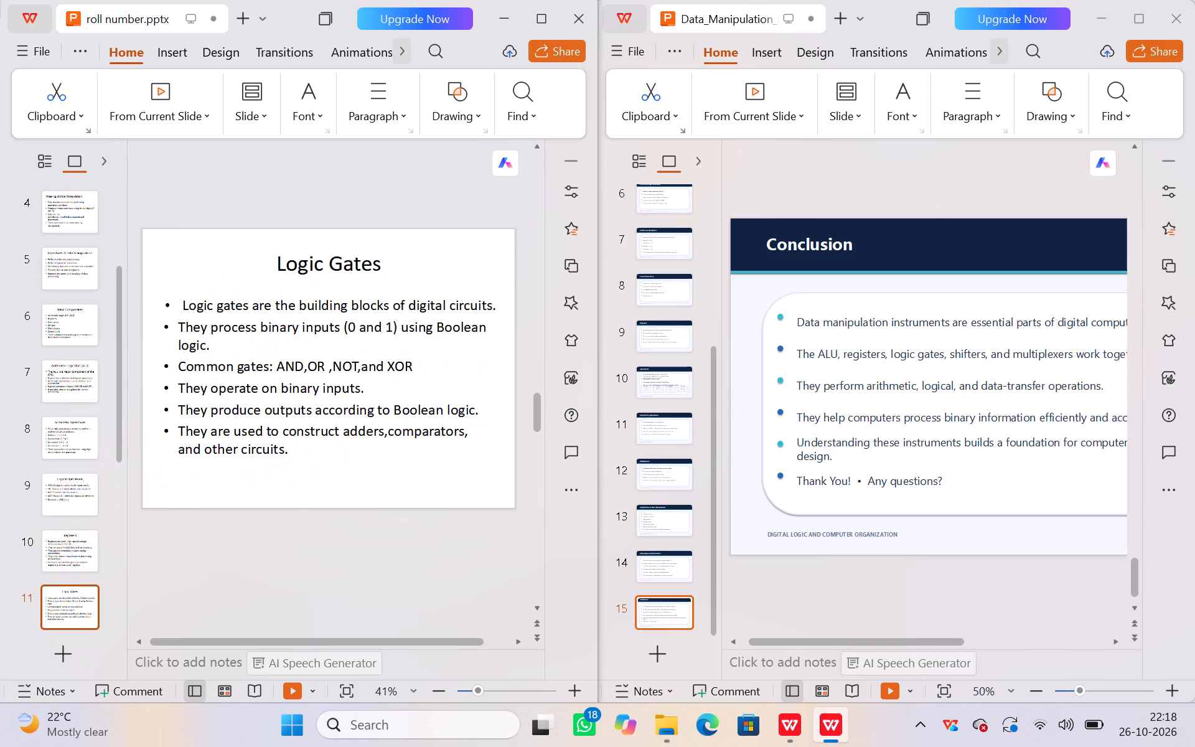
{"action": "key", "text": "Down"}
{"action": "key", "text": "Down"}
{"action": "key", "text": "Down"}
{"action": "key", "text": "Down"}
{"action": "key", "text": "Down"}
{"action": "key", "text": "Down"}
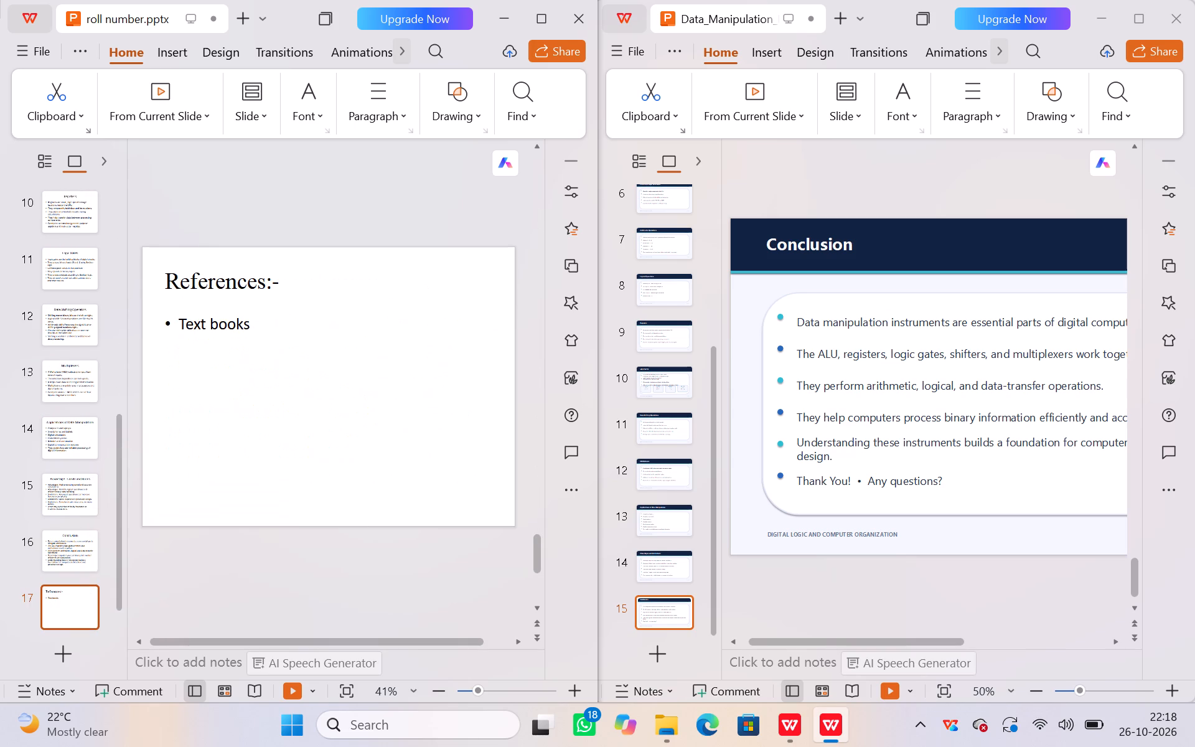
Recheck the slides in reverse order from References back to the title slide.
{"action": "key", "text": "Up"}
{"action": "key", "text": "Up"}
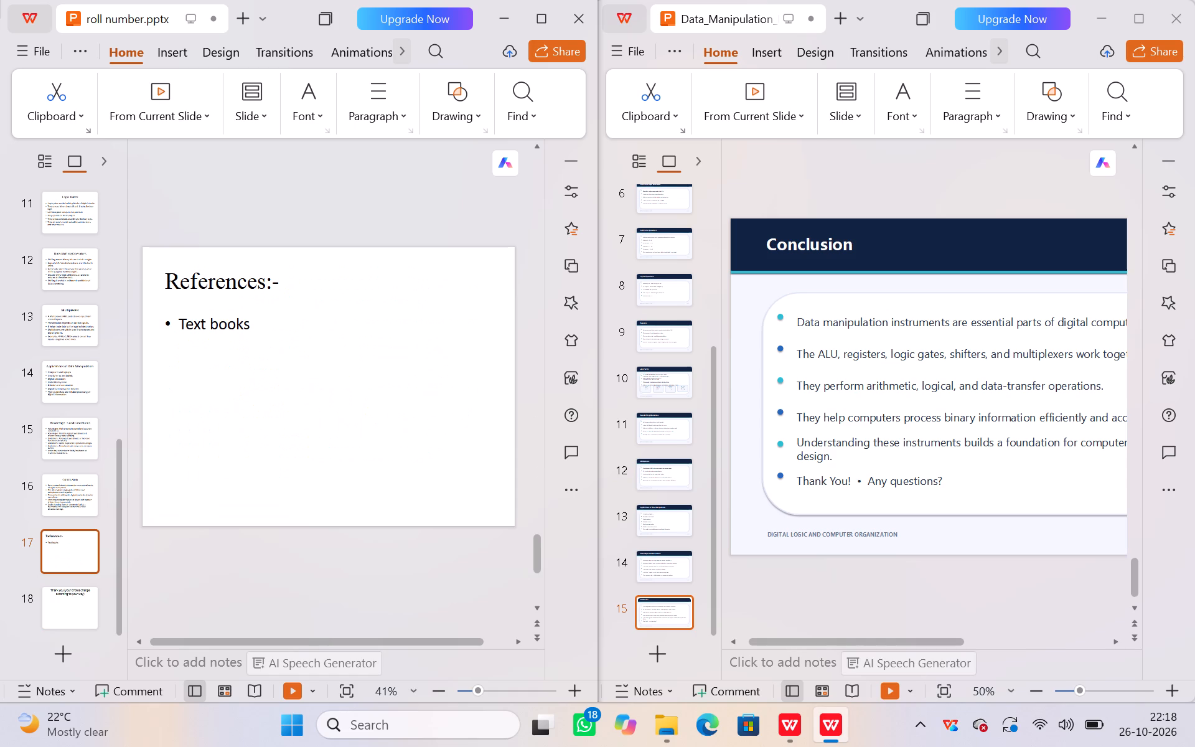
{"action": "key", "text": "Up"}
{"action": "key", "text": "Up"}
{"action": "key", "text": "Up"}
{"action": "key", "text": "Up"}
{"action": "key", "text": "Up"}
{"action": "key", "text": "Up"}
{"action": "key", "text": "Up"}
{"action": "key", "text": "Up"}
{"action": "key", "text": "Up"}
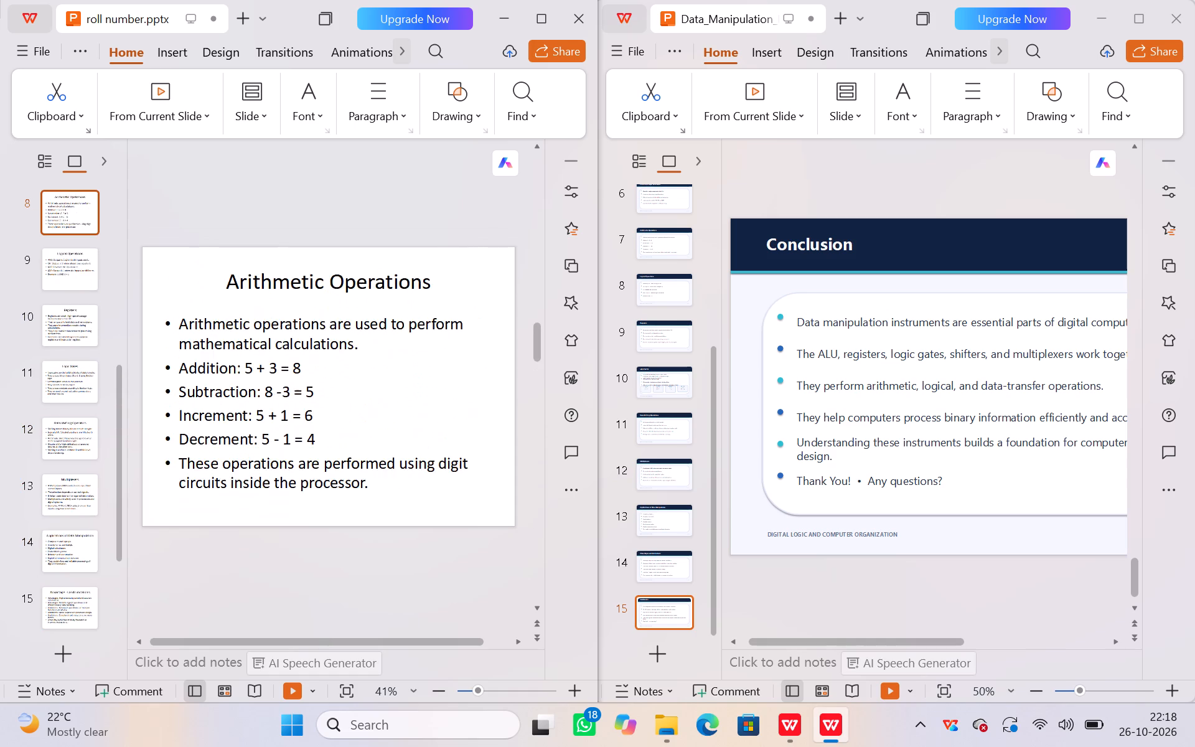
{"action": "key", "text": "Up"}
{"action": "key", "text": "Up"}
{"action": "key", "text": "Up"}
{"action": "key", "text": "Up"}
{"action": "key", "text": "Up"}
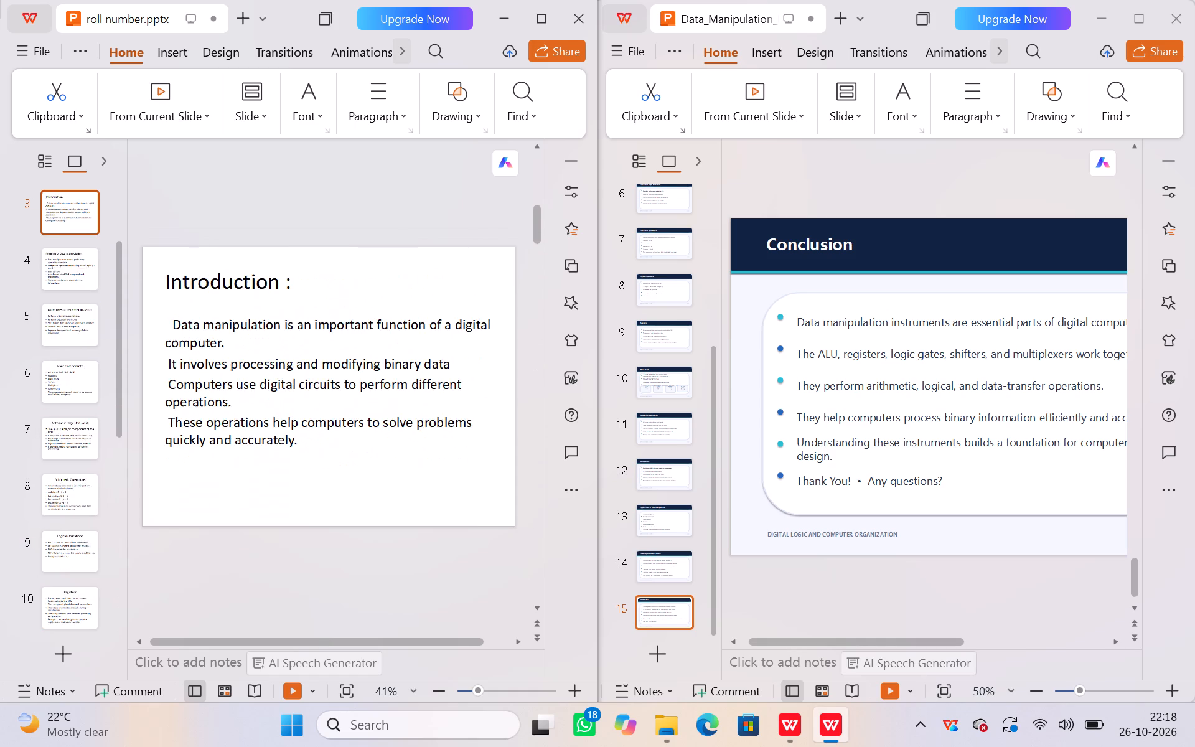
{"action": "key", "text": "Up"}
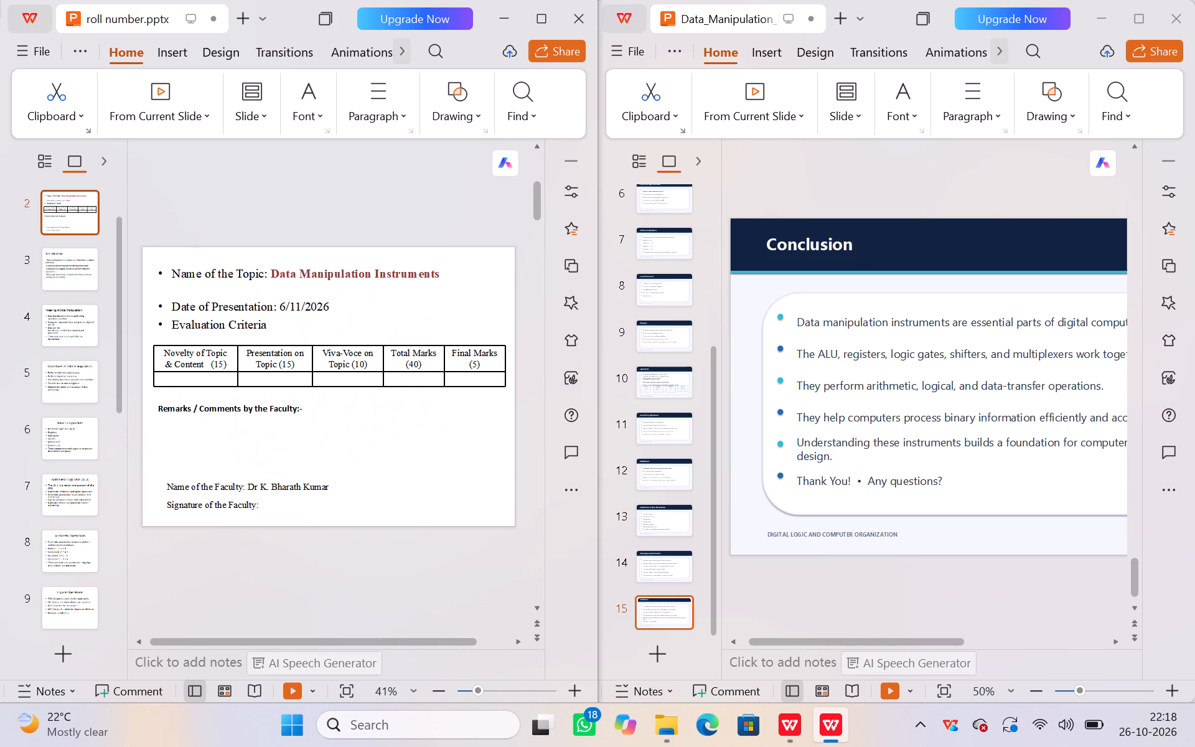
Close the Data_Manipulation_Instruments reference presentation, saving its changes.
{"action": "left_click", "coordinate": [1188, 23]}
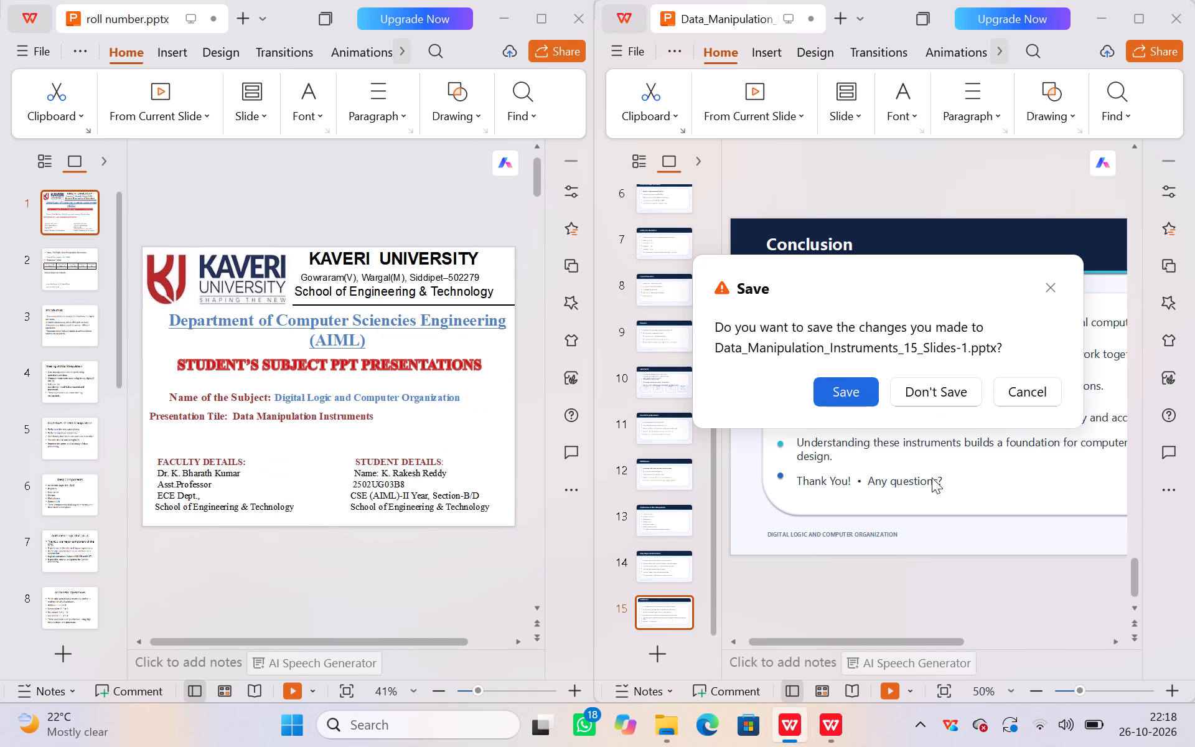
{"action": "left_click", "coordinate": [860, 396]}
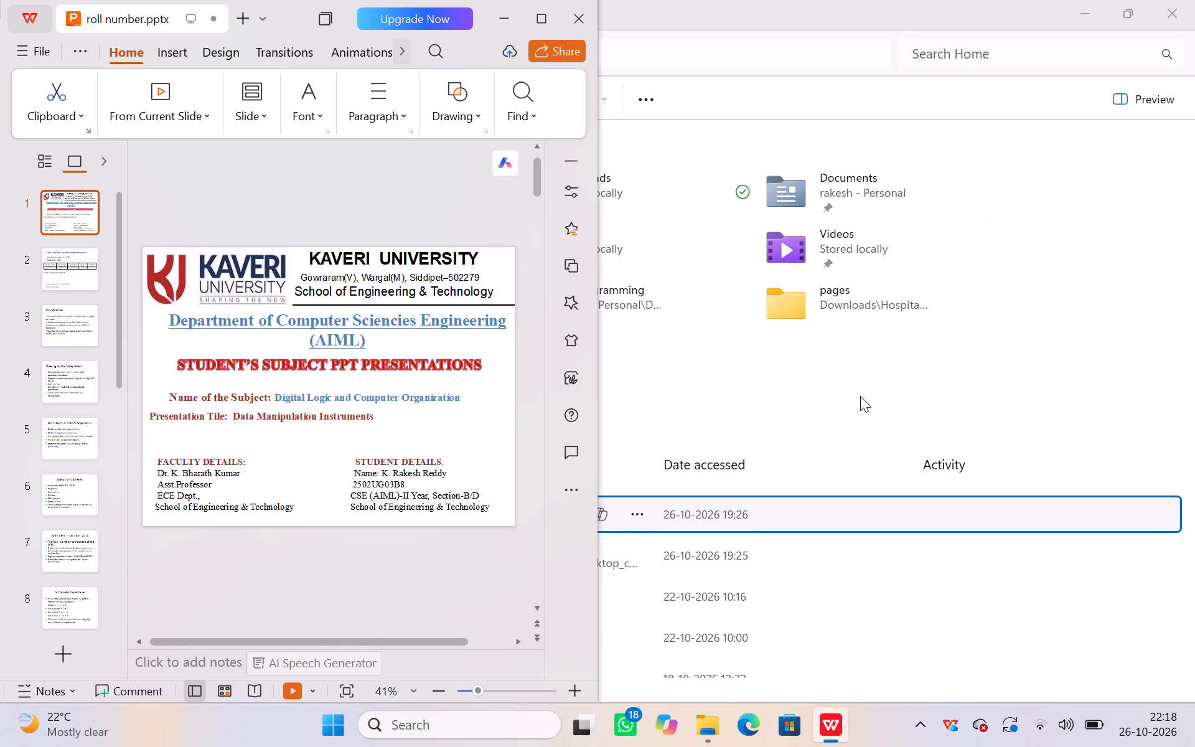
Maximize the roll number.pptx window and save the presentation.
{"action": "left_click", "coordinate": [538, 24]}
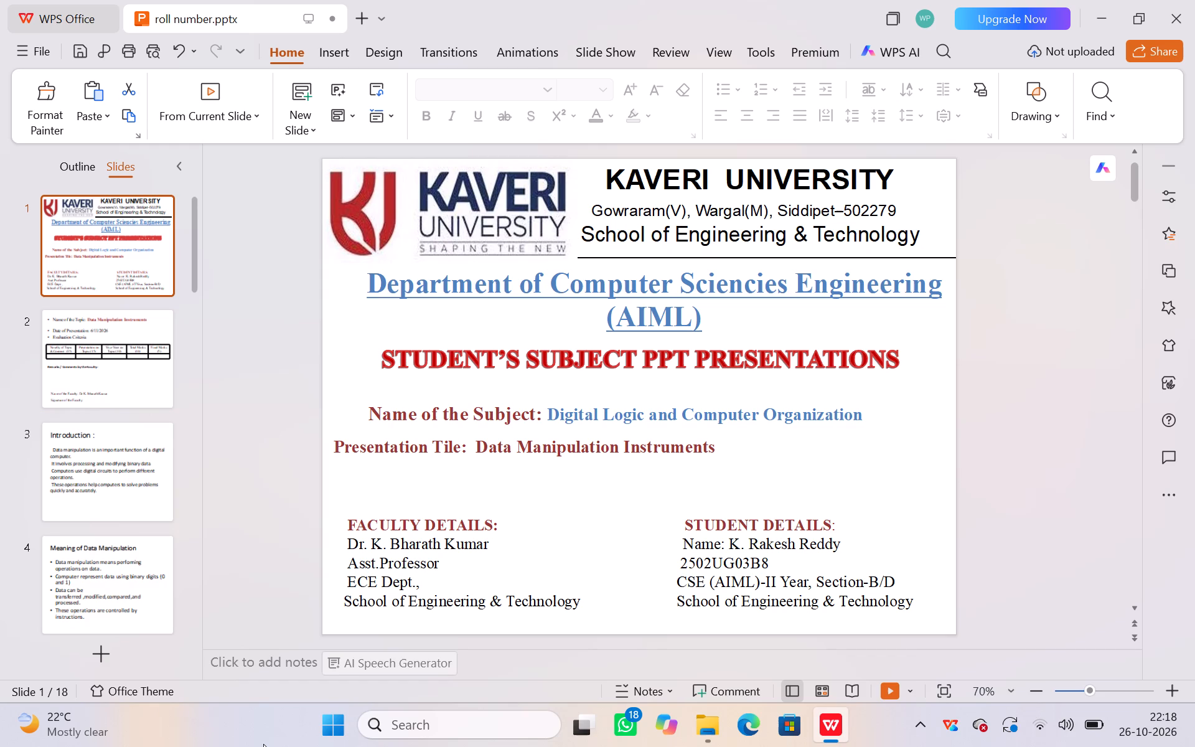
{"action": "key", "text": "ctrl+s"}
{"action": "key", "text": "ctrl+s"}
Go to the closing Thank you slide and save roll number.pptx again.
{"action": "scroll", "coordinate": [460, 572], "scroll_direction": "down", "scroll_amount": 11}
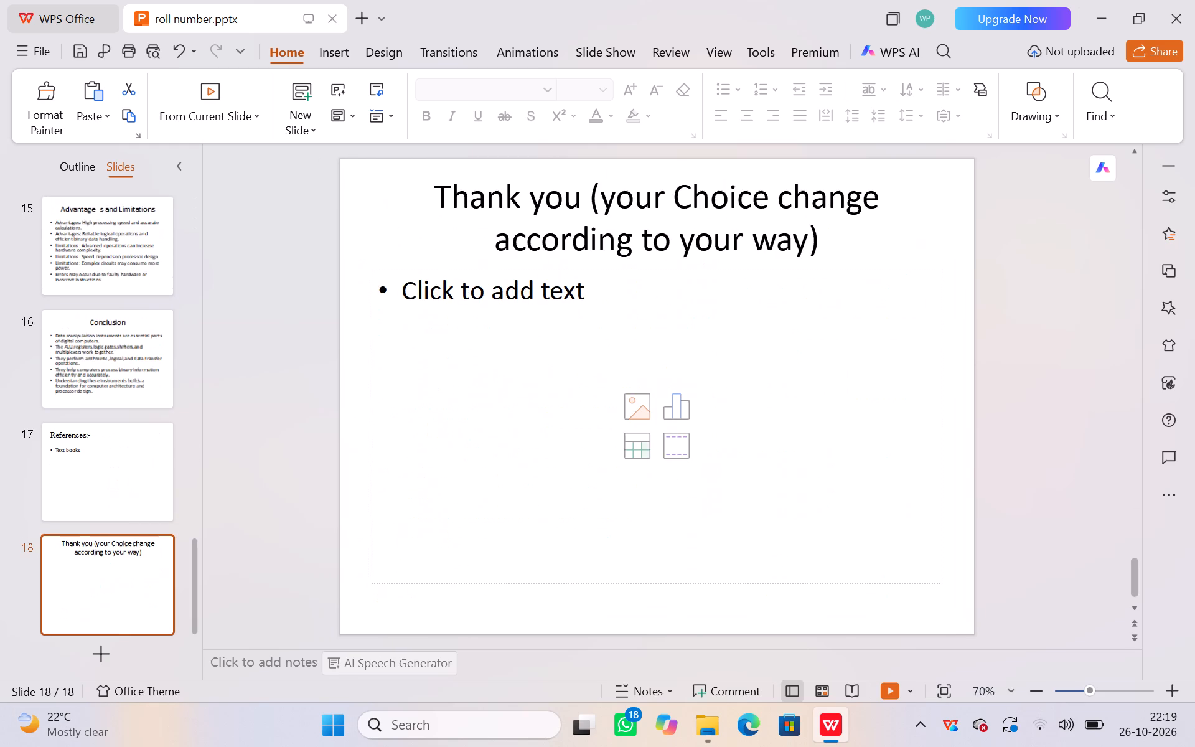
{"action": "scroll", "coordinate": [460, 572], "scroll_direction": "down", "scroll_amount": 1}
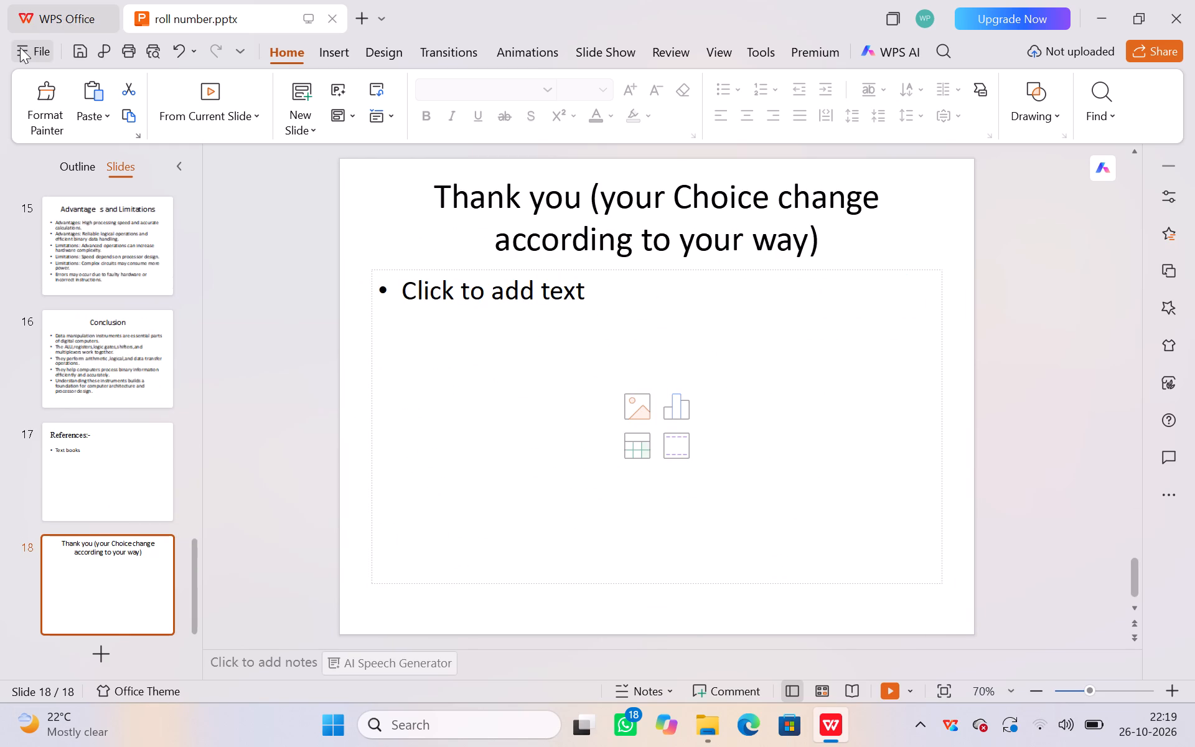
{"action": "left_click", "coordinate": [21, 50]}
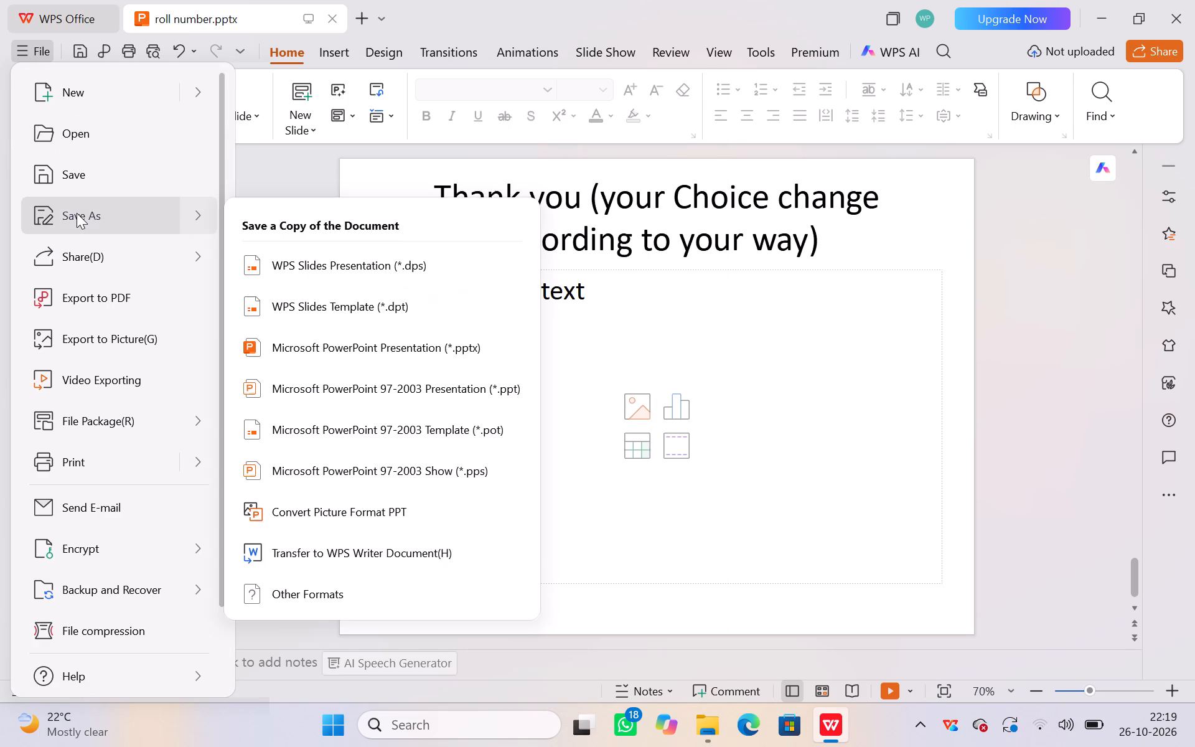
{"action": "left_click", "coordinate": [82, 184]}
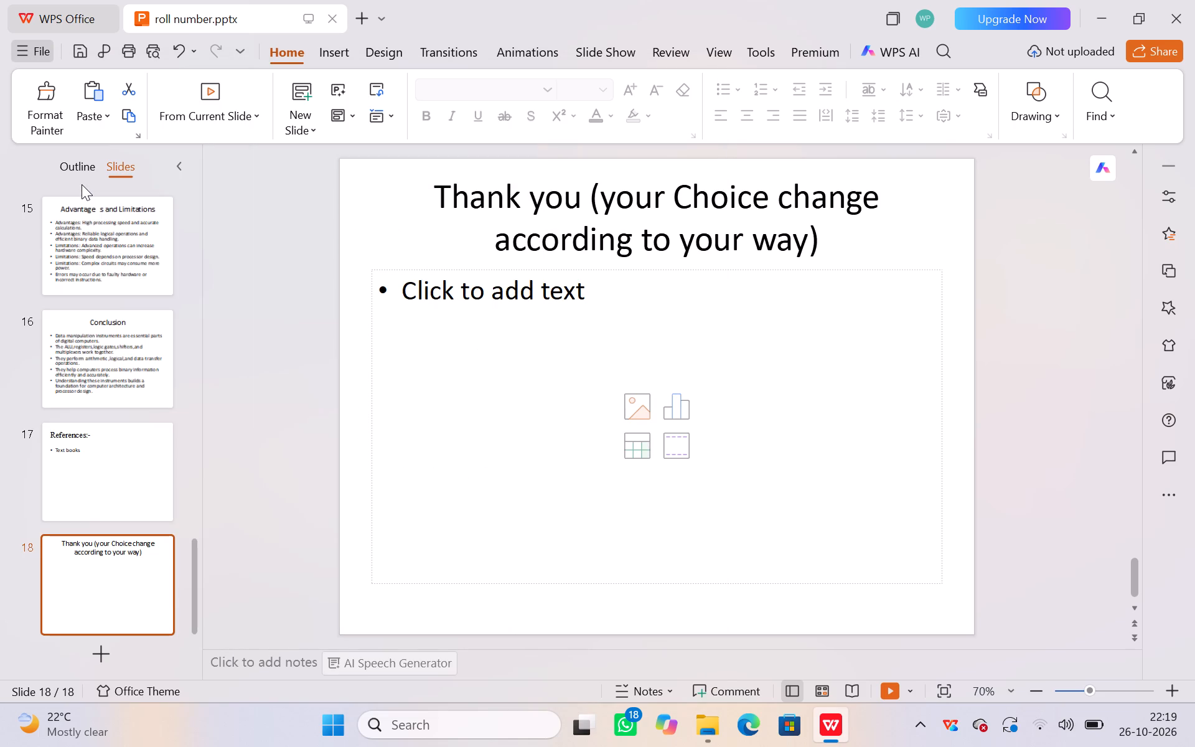
{"action": "left_click", "coordinate": [22, 49]}
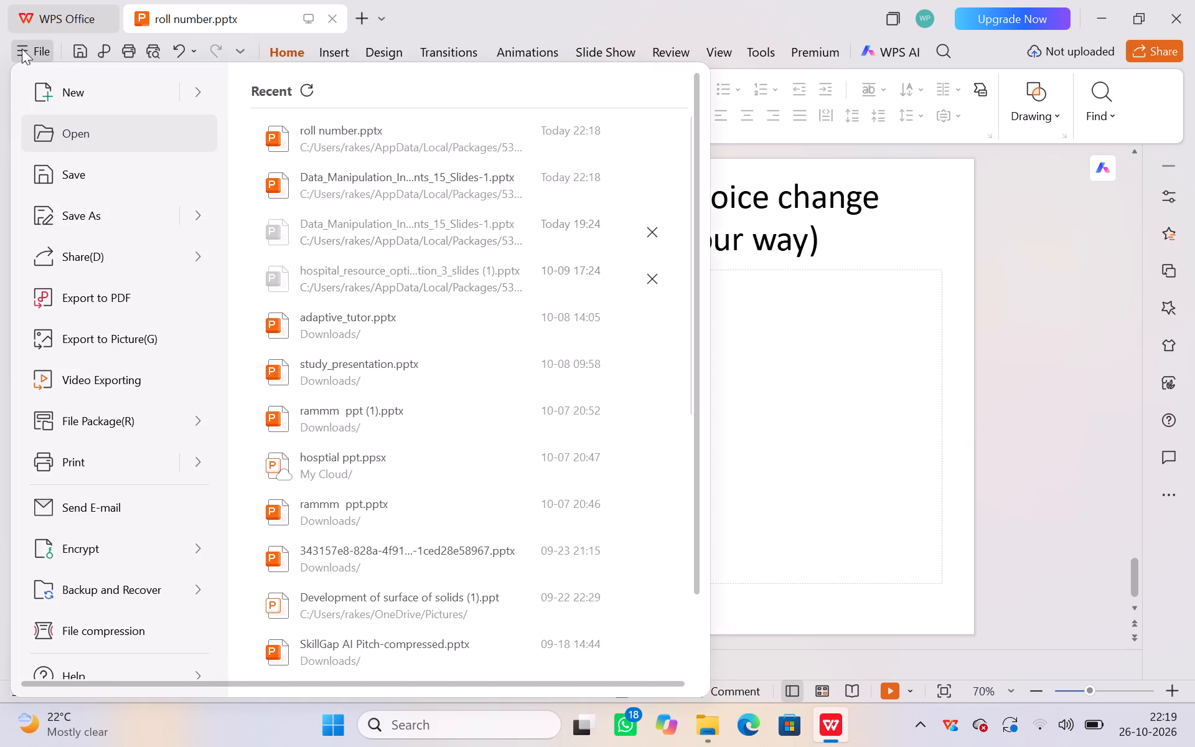
{"action": "left_click", "coordinate": [85, 173]}
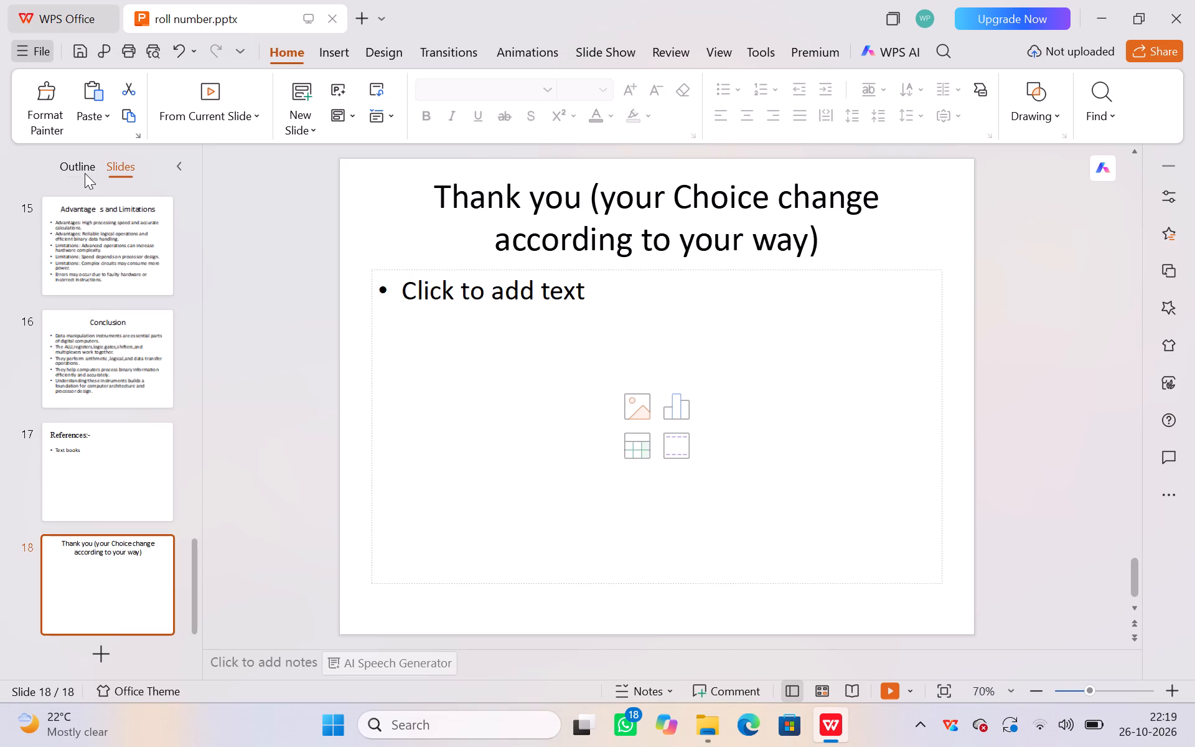
Examine the Conclusion, References and Thank you slides at the end of the deck.
{"action": "left_click", "coordinate": [98, 461]}
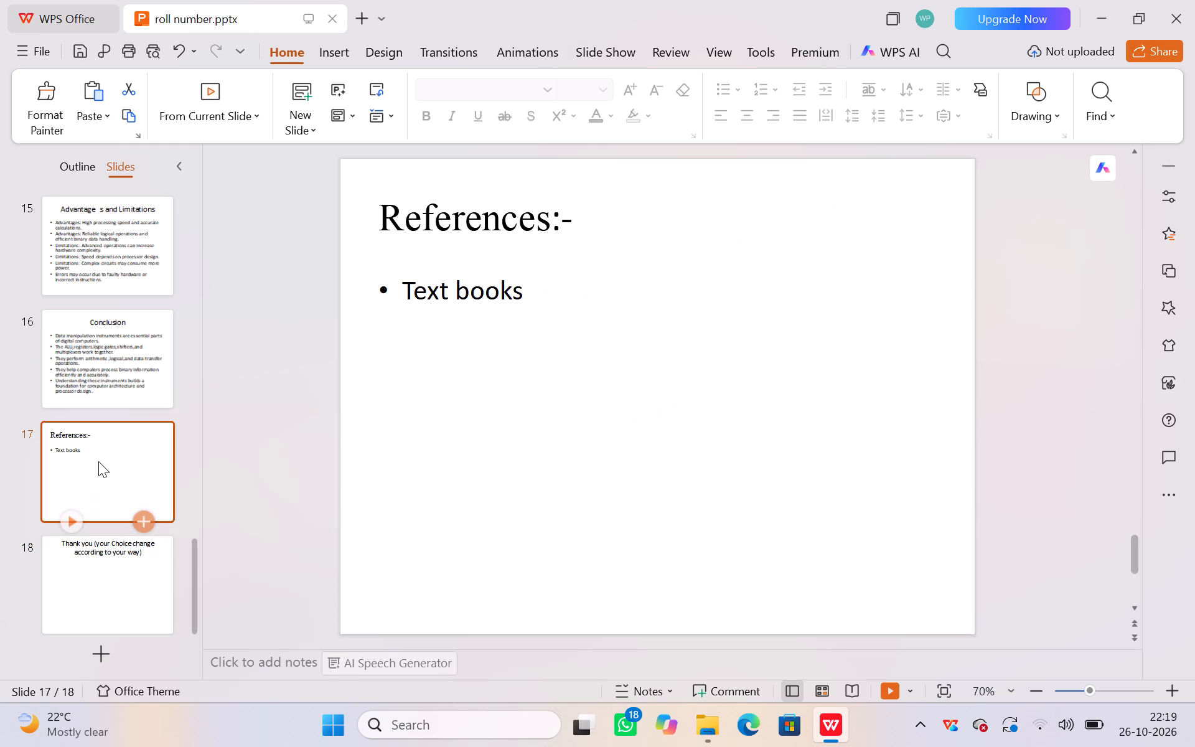
{"action": "left_click", "coordinate": [128, 357]}
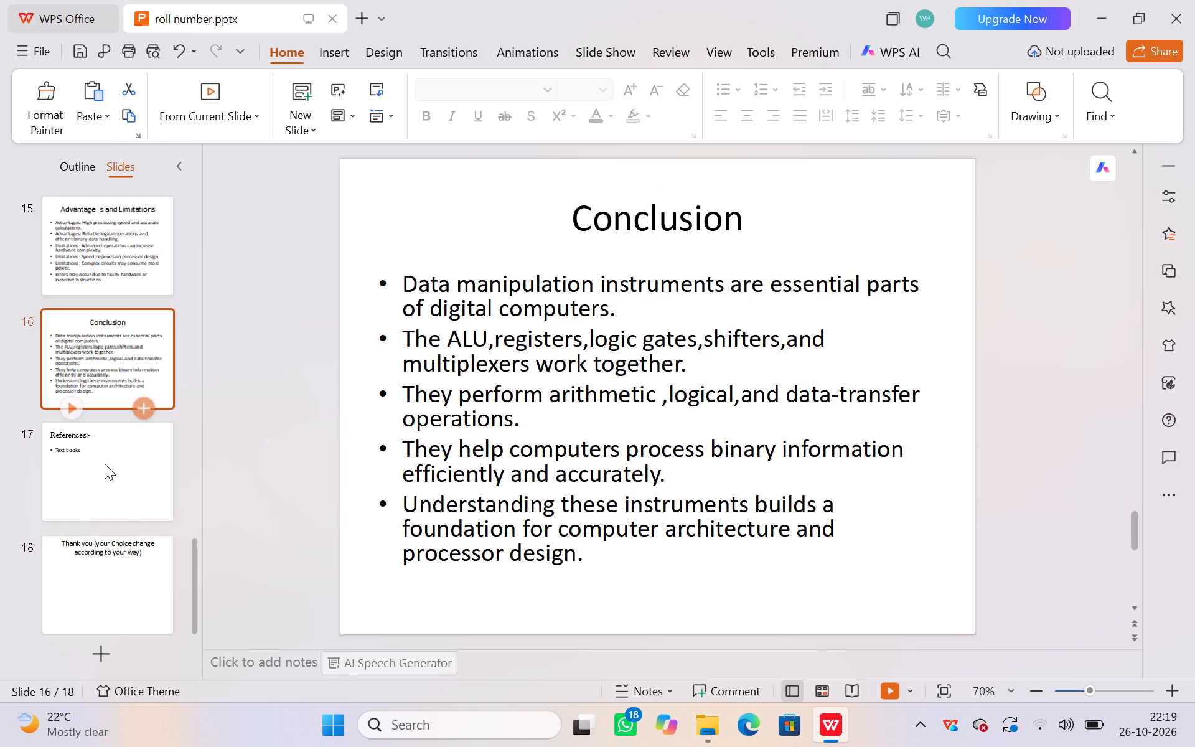
{"action": "left_click", "coordinate": [105, 464]}
{"action": "left_click", "coordinate": [90, 567]}
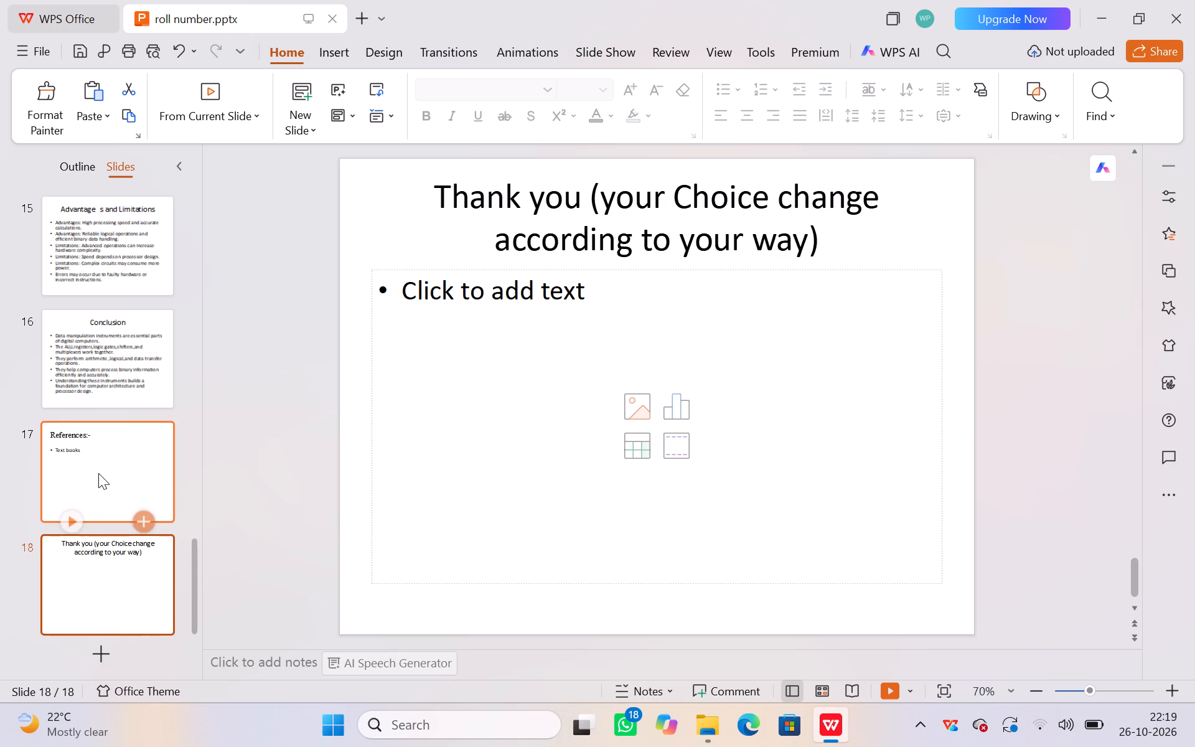
{"action": "left_click", "coordinate": [99, 473]}
{"action": "left_click", "coordinate": [108, 588]}
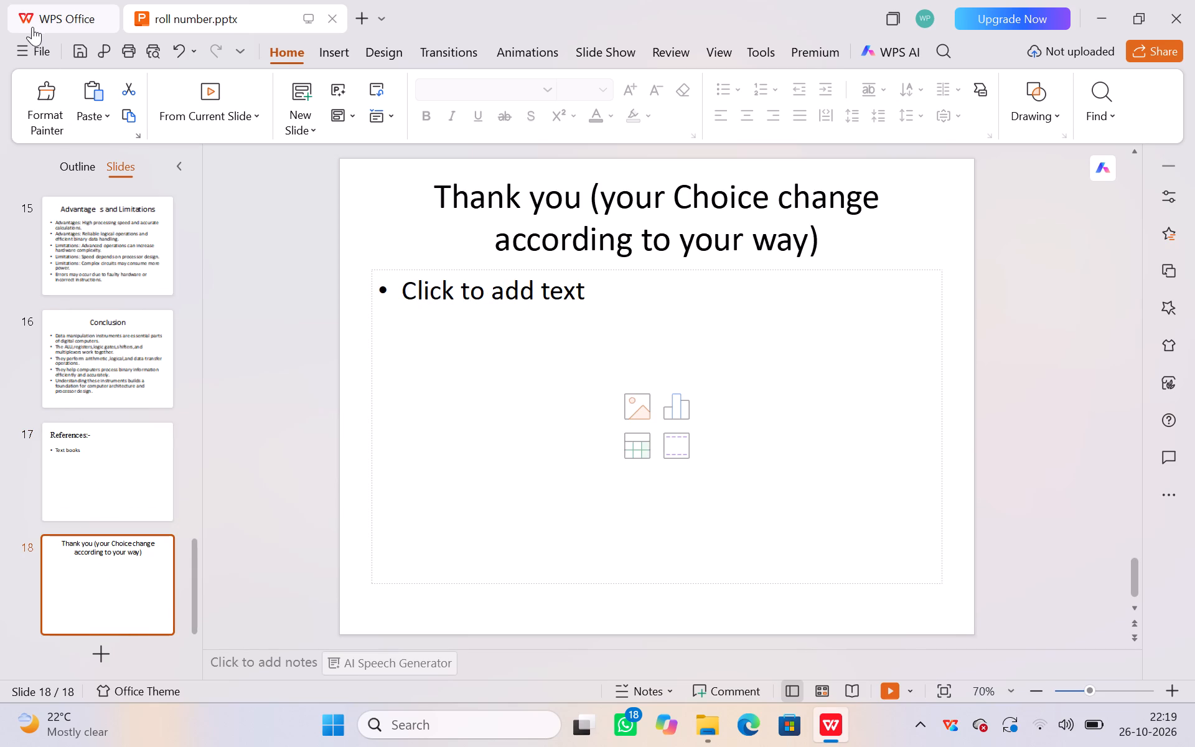
Save a copy of the presentation to WPS Drive as B8 in Microsoft PowerPoint Presentation (*.pptx) format.
{"action": "left_click", "coordinate": [19, 45]}
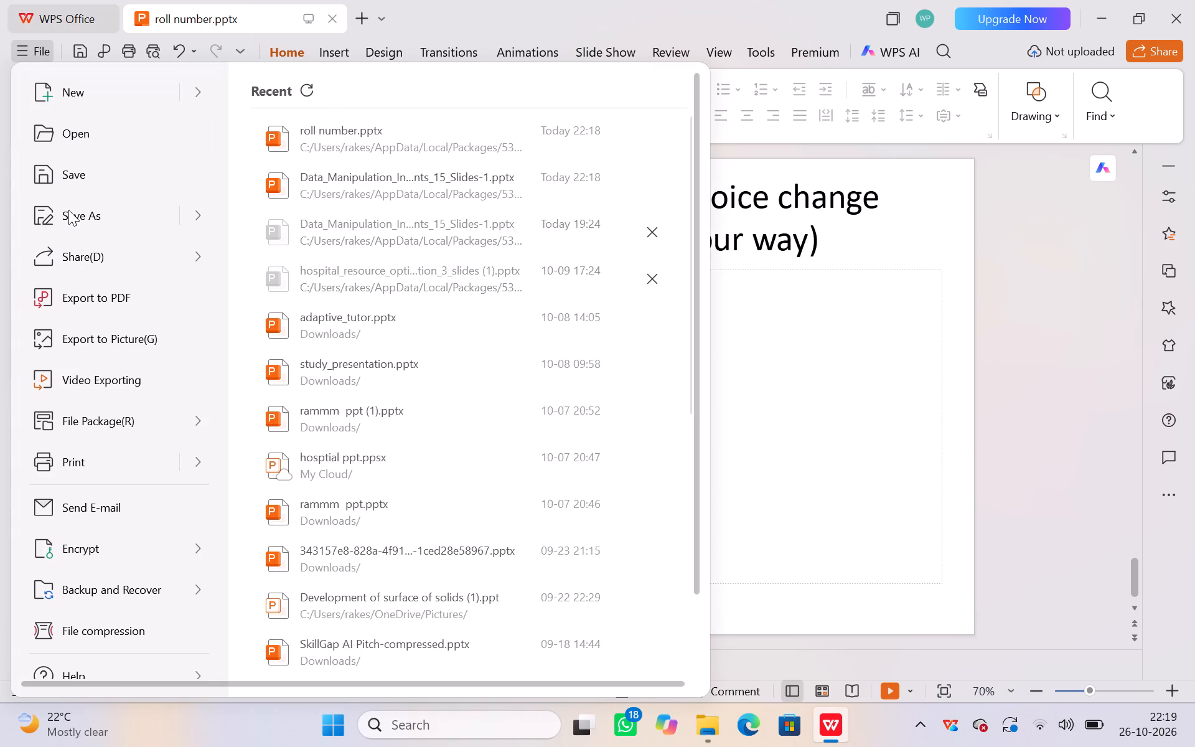
{"action": "left_click", "coordinate": [68, 210]}
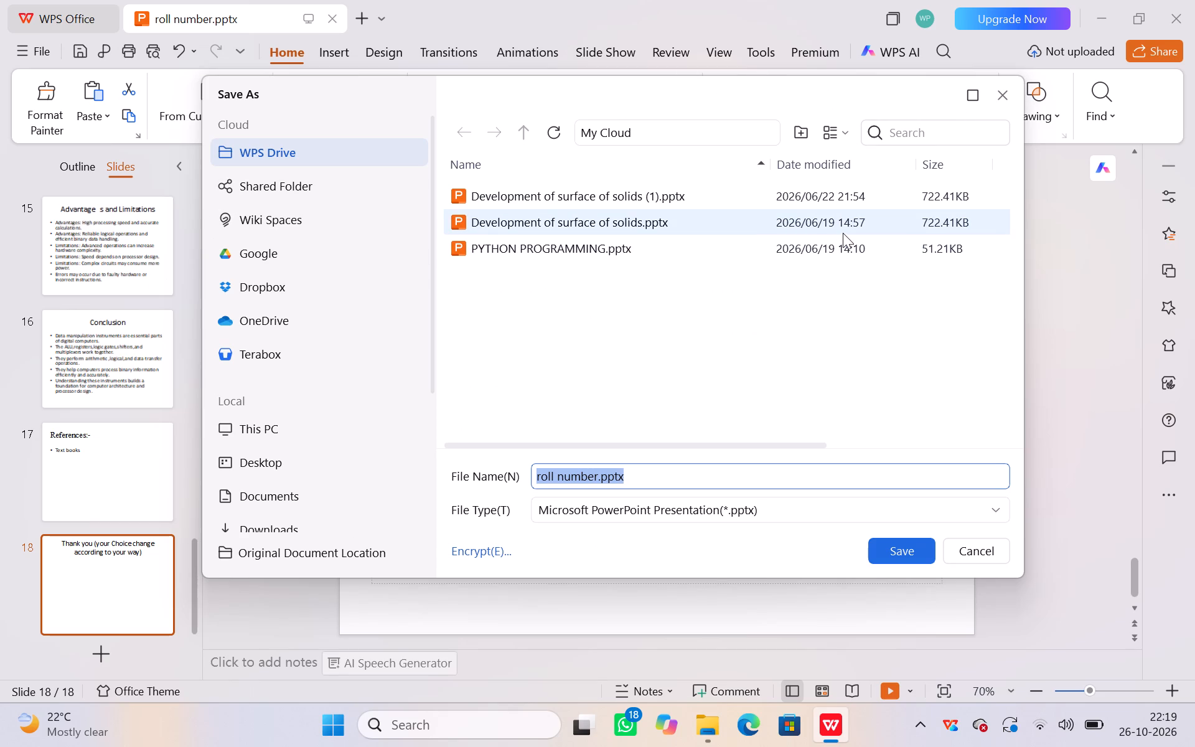
{"action": "key", "text": "BackSpace"}
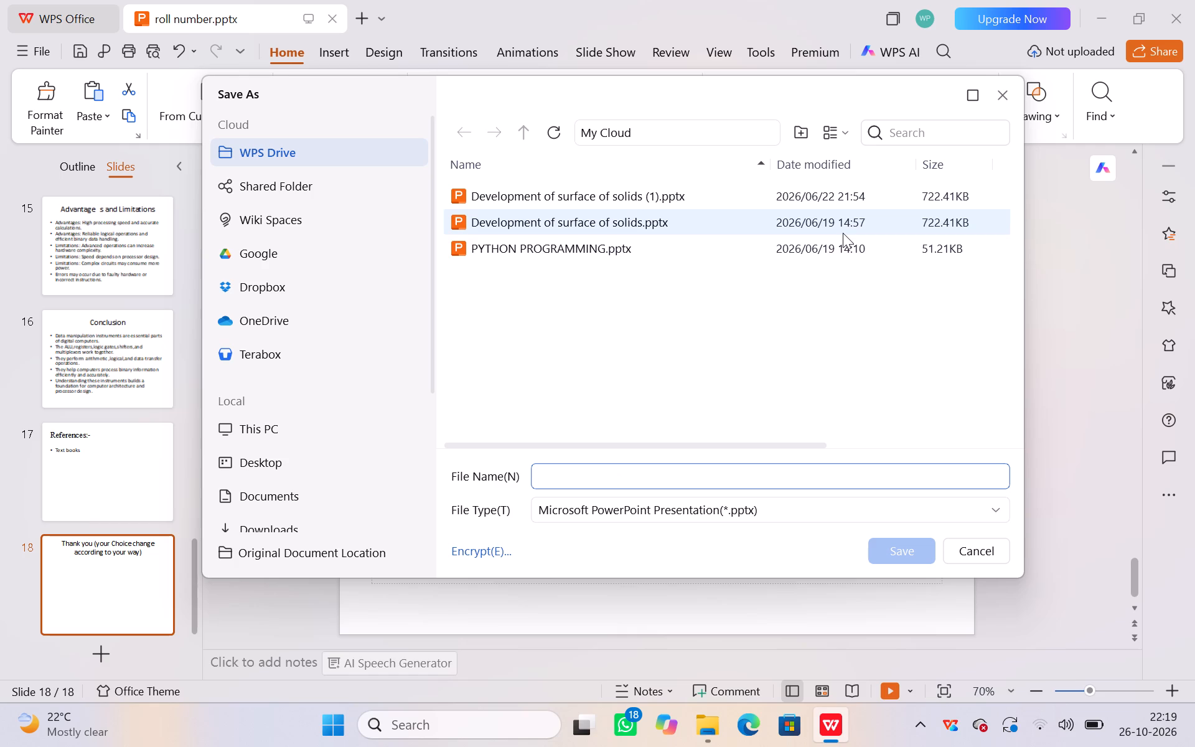
{"action": "left_click", "coordinate": [602, 474]}
{"action": "key", "text": "b"}
{"action": "key", "text": "8"}
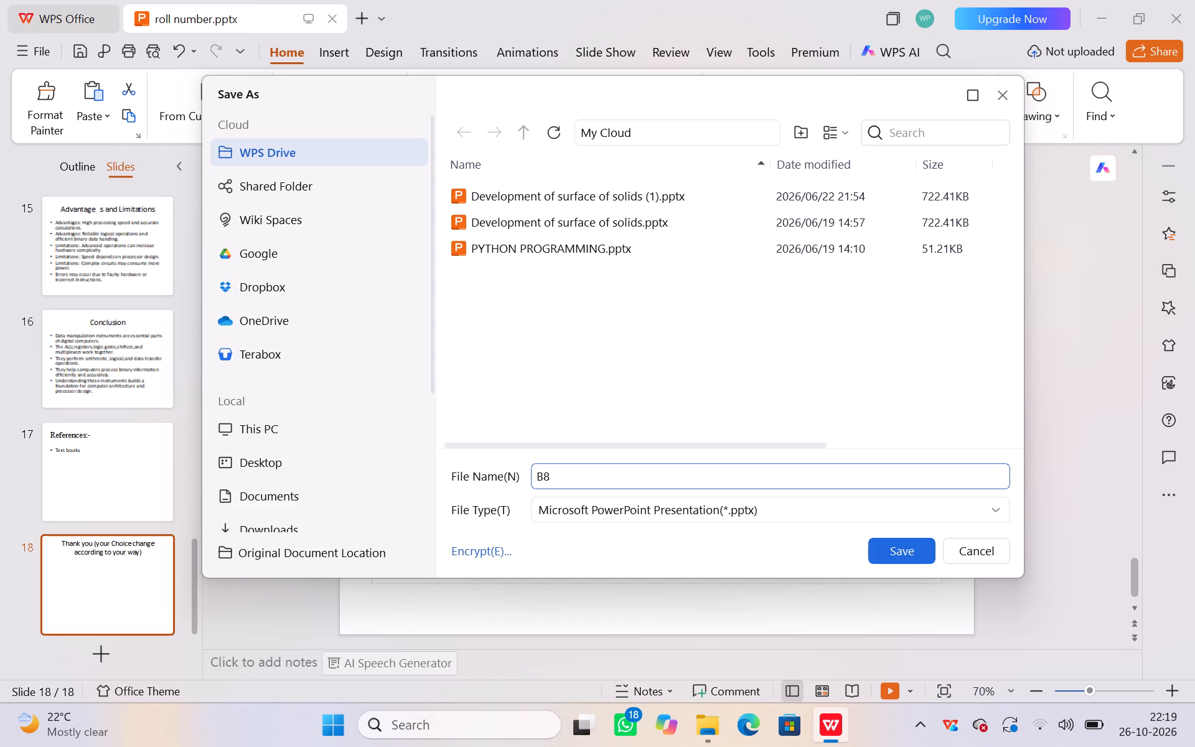
{"action": "left_click", "coordinate": [996, 514]}
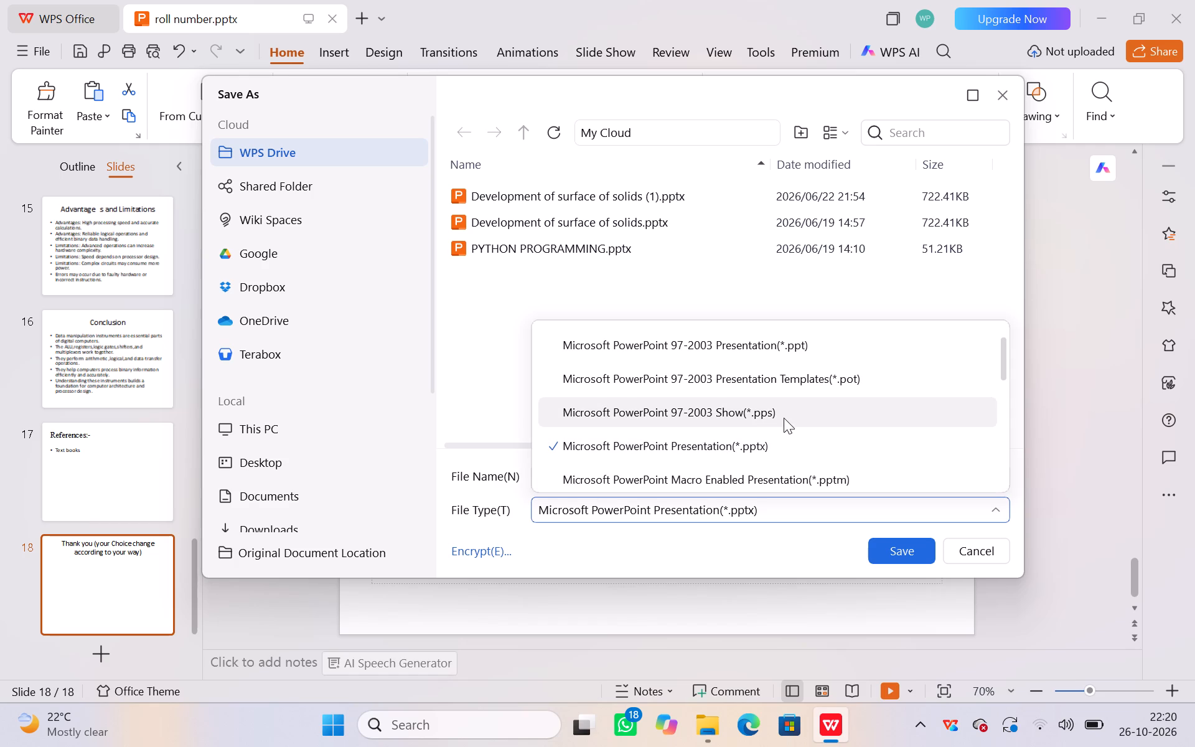
{"action": "scroll", "coordinate": [787, 461], "scroll_direction": "down", "scroll_amount": 3}
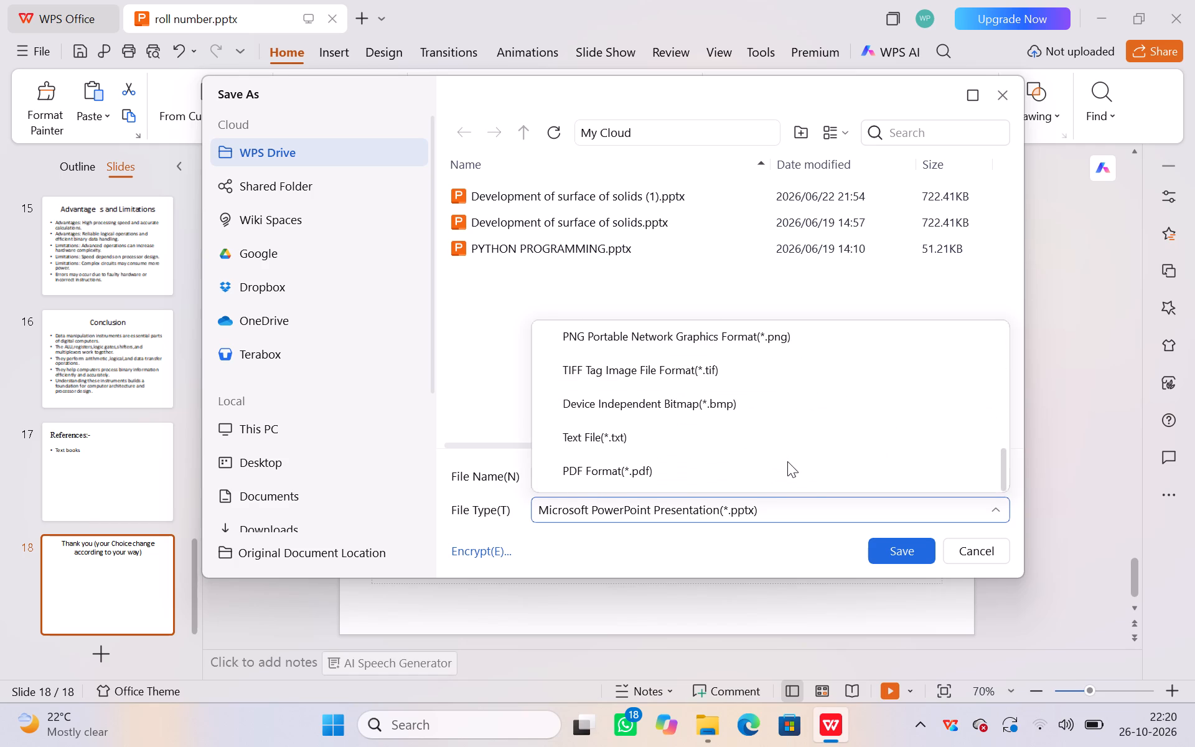
{"action": "scroll", "coordinate": [787, 461], "scroll_direction": "down", "scroll_amount": 5}
{"action": "scroll", "coordinate": [770, 423], "scroll_direction": "up", "scroll_amount": 4}
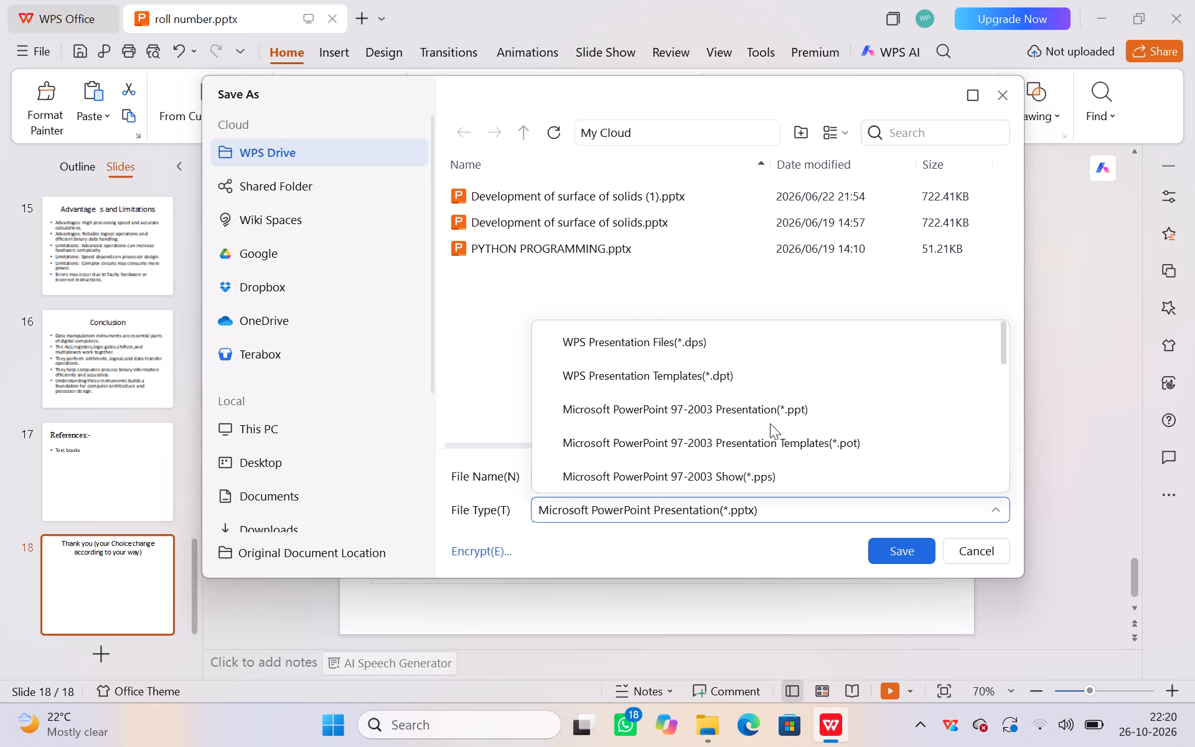
{"action": "scroll", "coordinate": [770, 423], "scroll_direction": "up", "scroll_amount": 2}
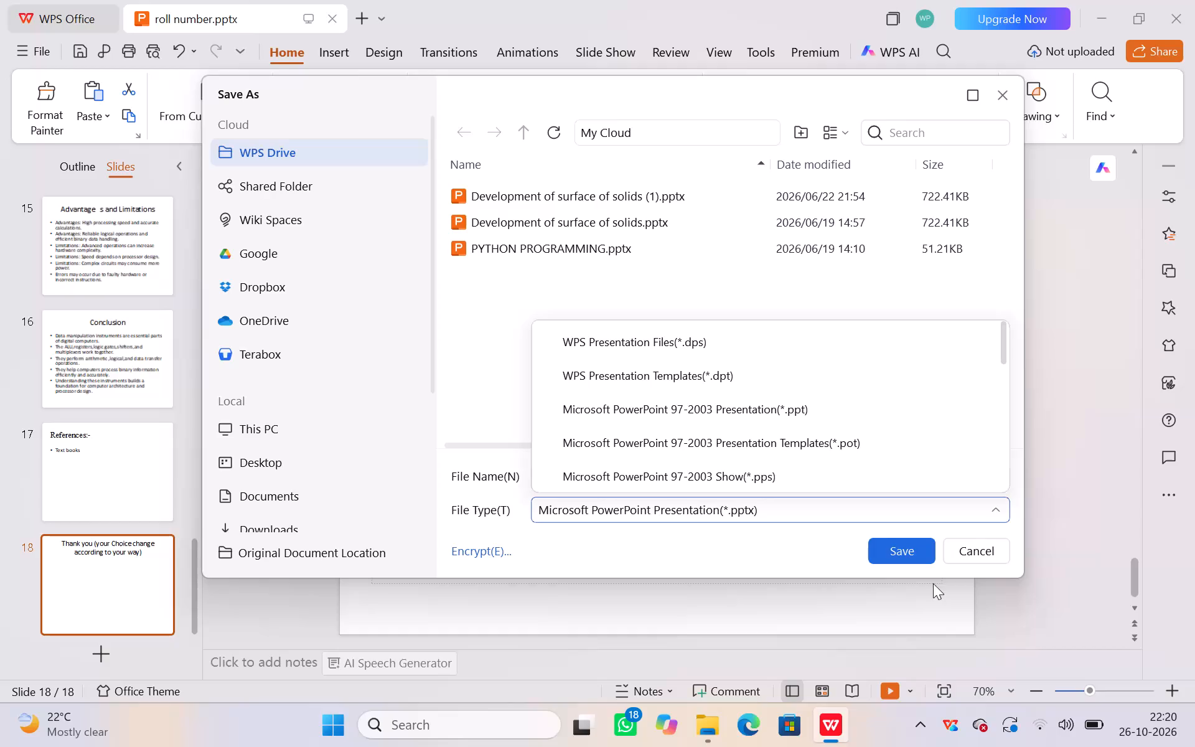
{"action": "left_click", "coordinate": [902, 543]}
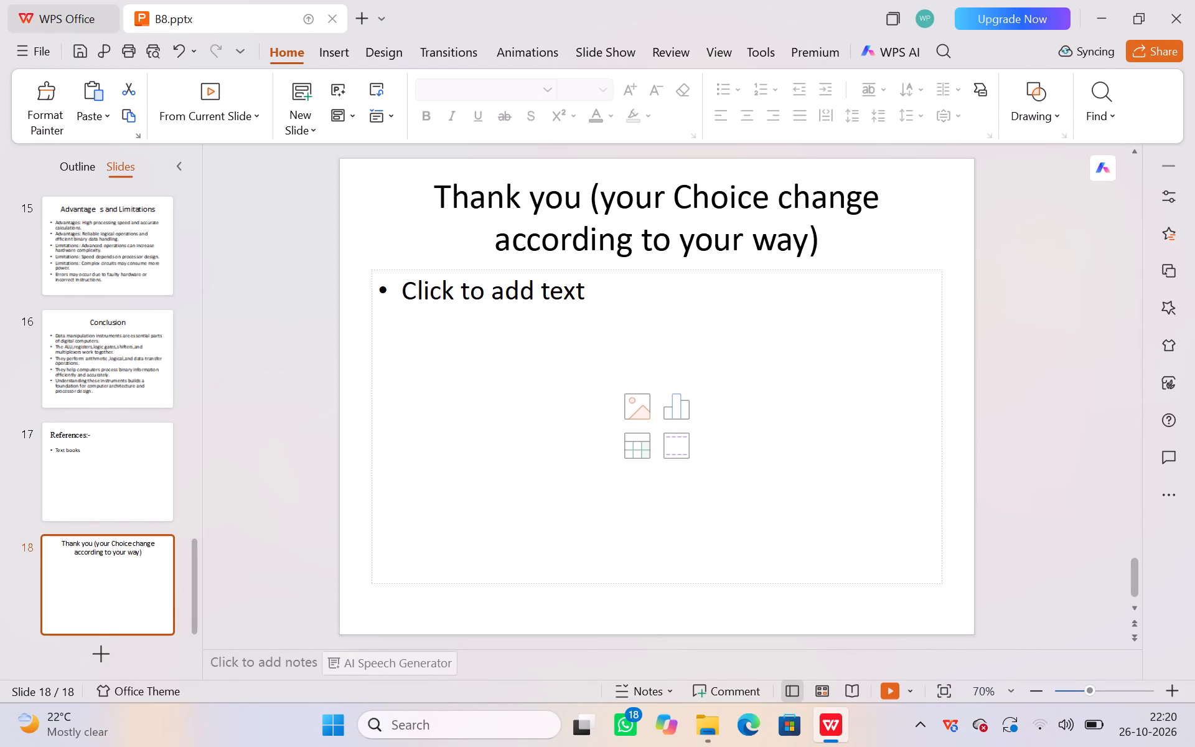
Open the saved B8.pptx by its file name and view its title slide.
{"action": "left_click", "coordinate": [29, 47]}
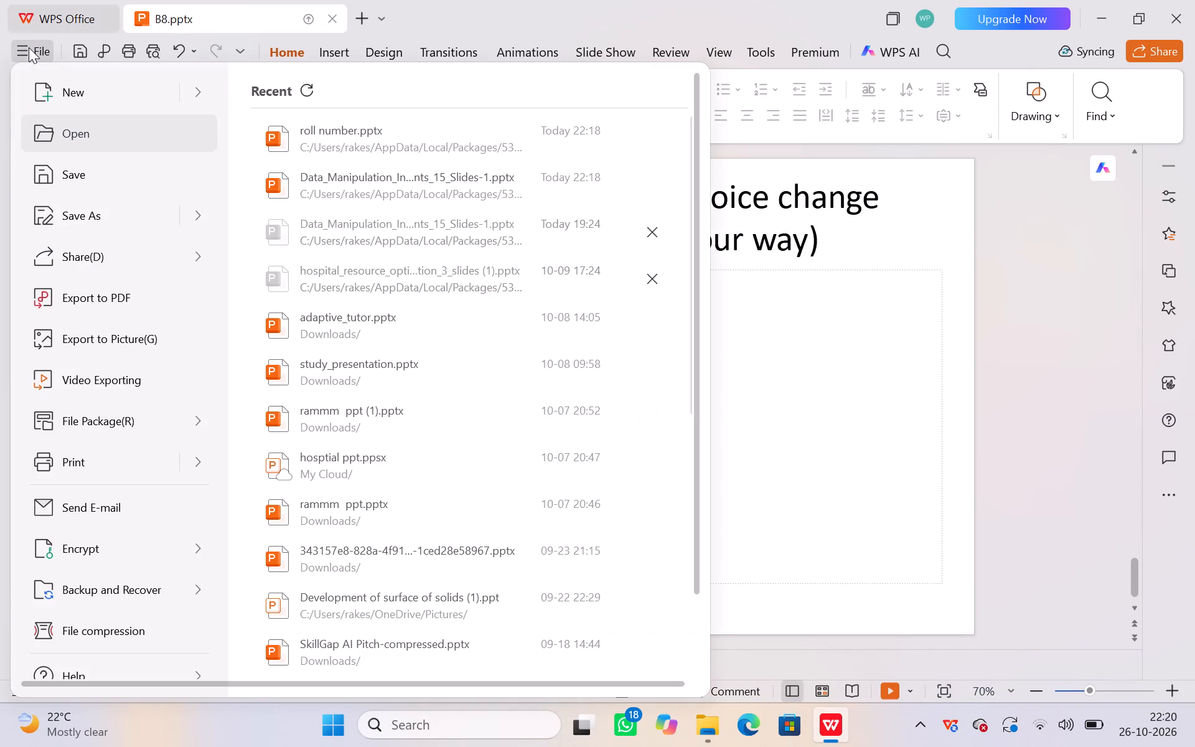
{"action": "left_click", "coordinate": [86, 131]}
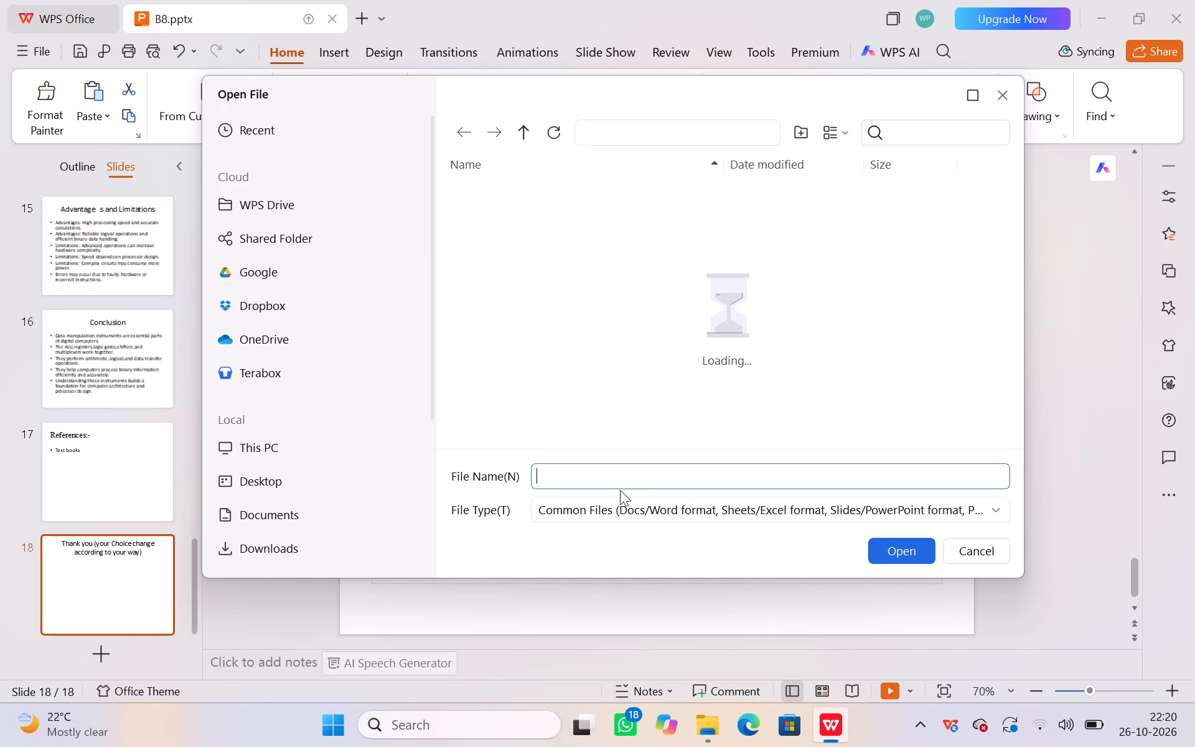
{"action": "left_click", "coordinate": [670, 477]}
{"action": "key", "text": "b"}
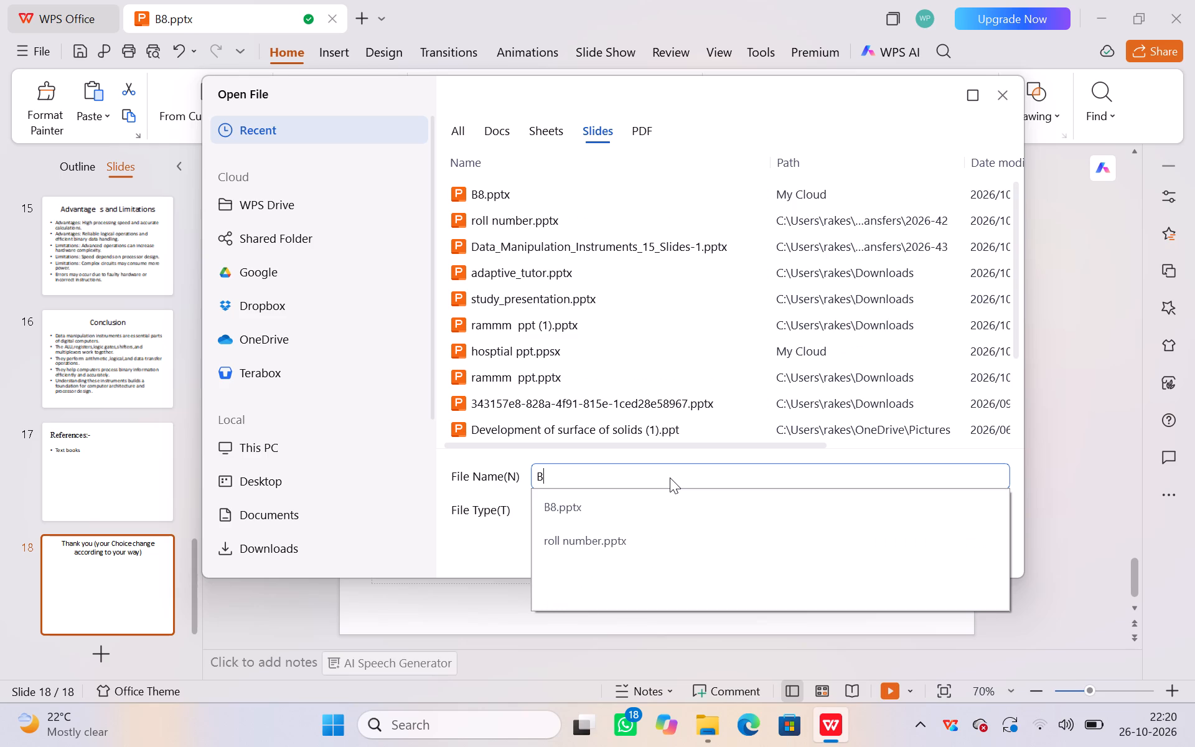
{"action": "key", "text": "8"}
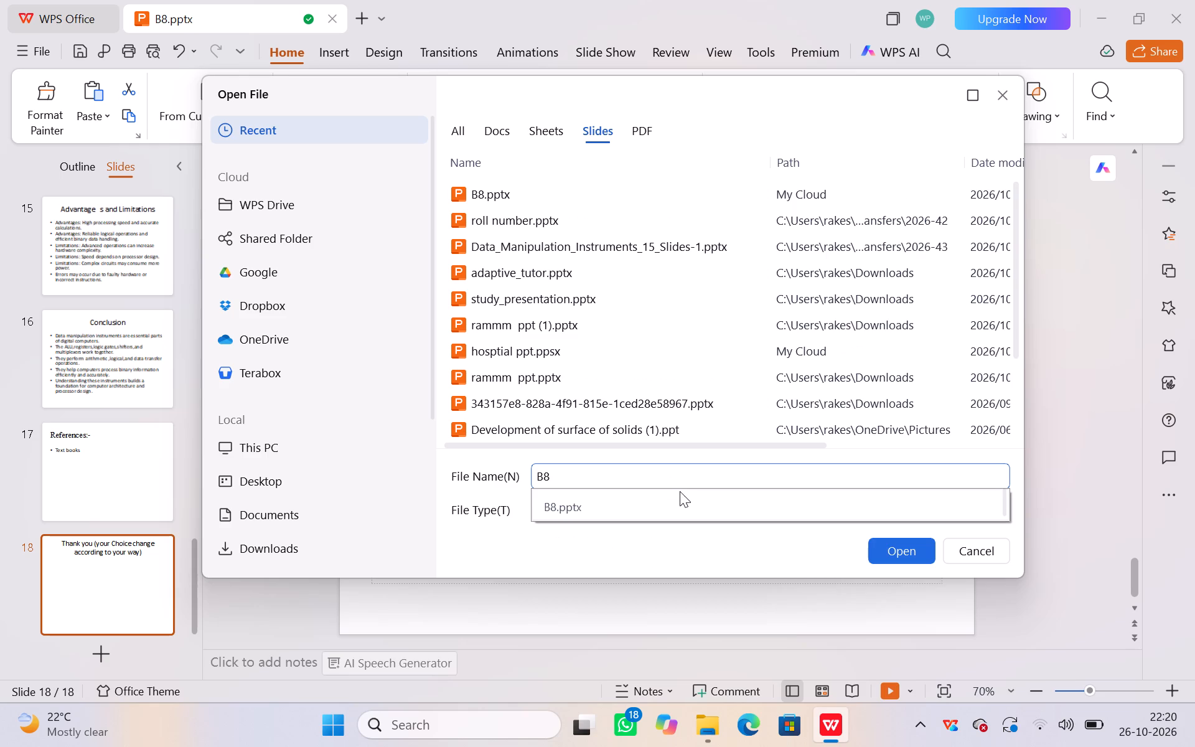
{"action": "left_click", "coordinate": [682, 496]}
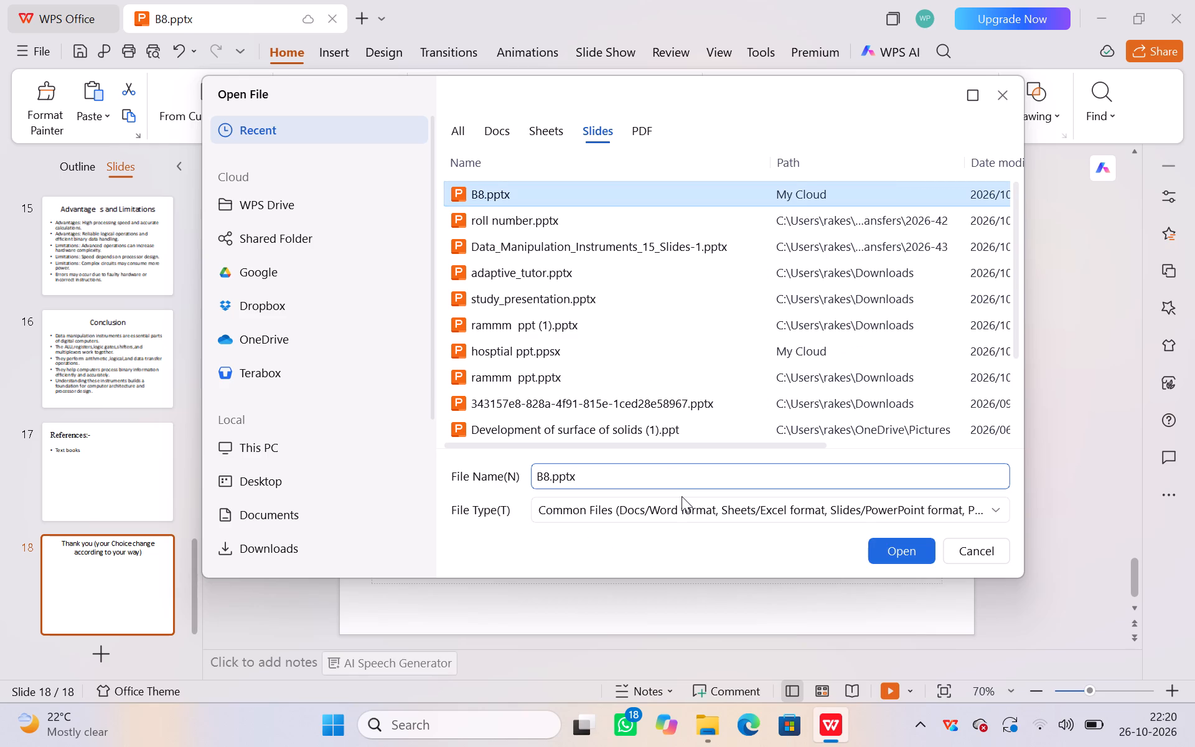
{"action": "left_click", "coordinate": [901, 552]}
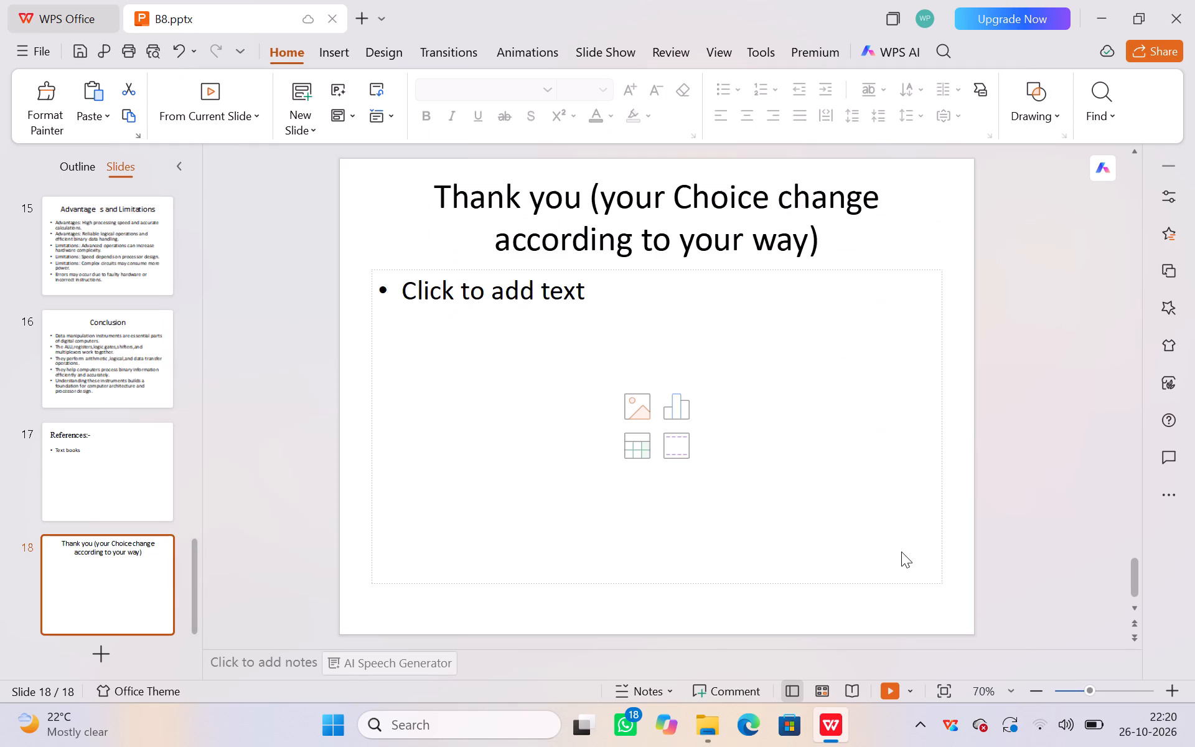
{"action": "scroll", "coordinate": [529, 353], "scroll_direction": "up", "scroll_amount": 7}
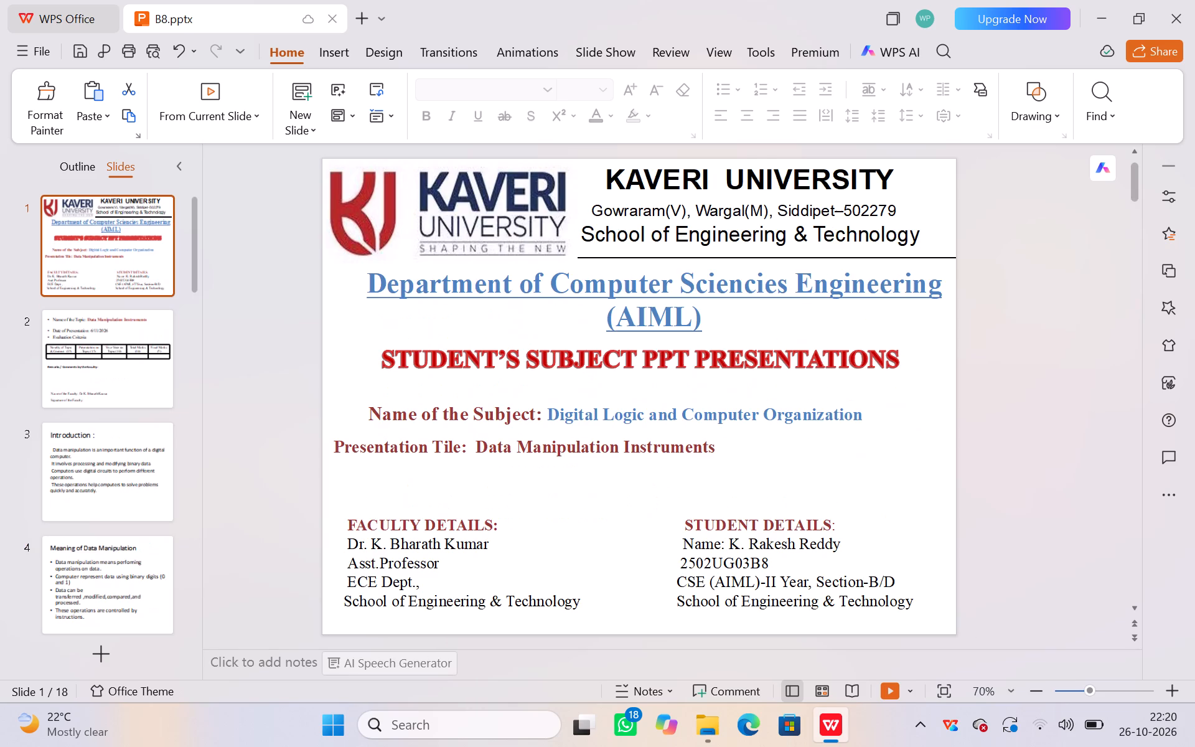
{"action": "scroll", "coordinate": [529, 353], "scroll_direction": "up", "scroll_amount": 8}
Close the B8.pptx presentation window and the File Explorer window.
{"action": "left_click", "coordinate": [1168, 6]}
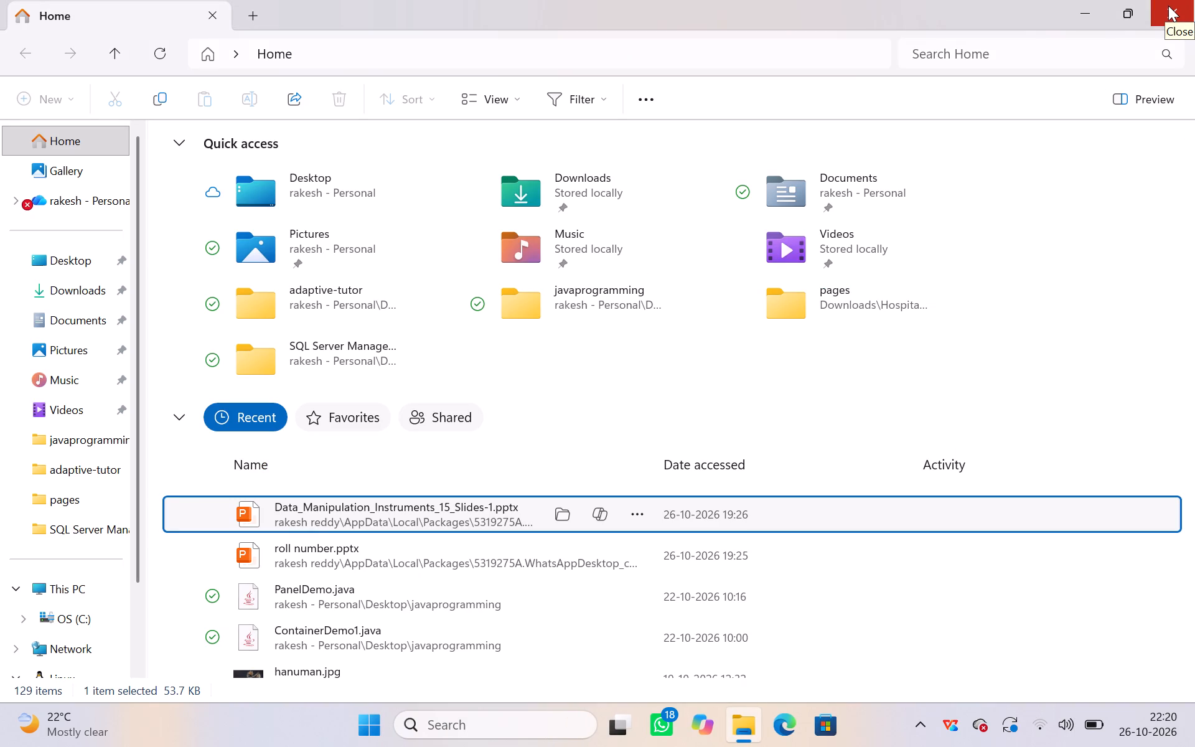
{"action": "left_click", "coordinate": [1168, 6]}
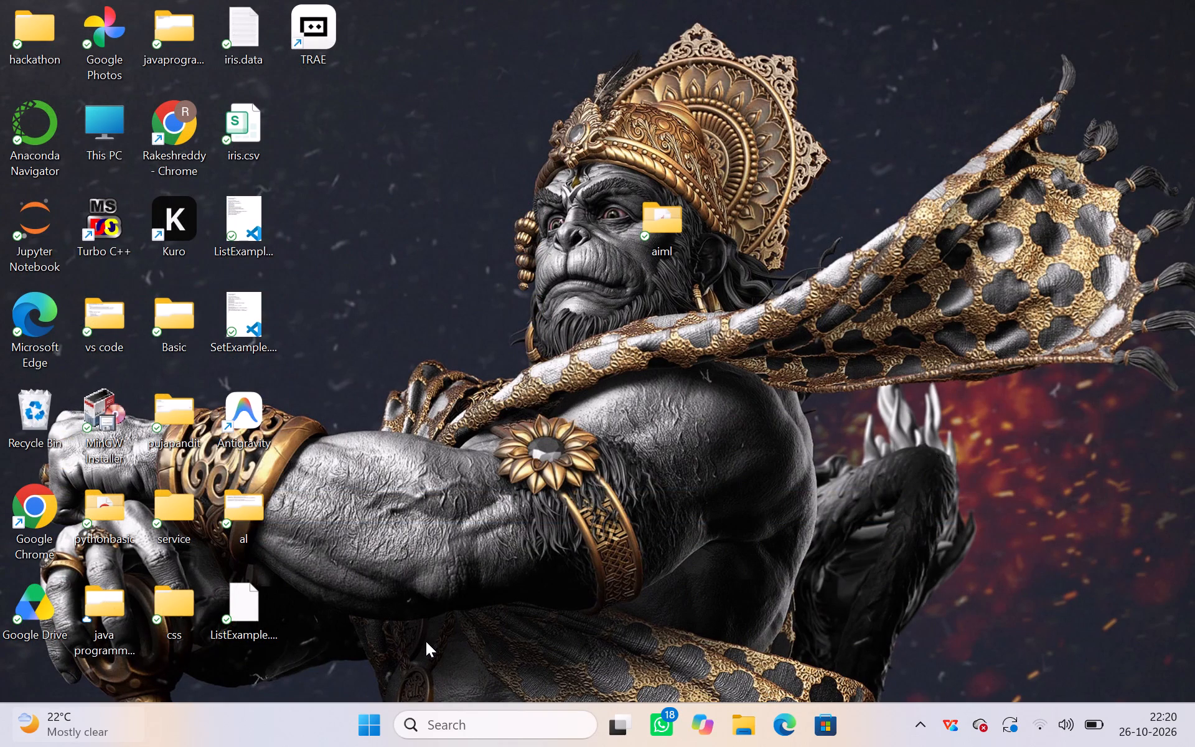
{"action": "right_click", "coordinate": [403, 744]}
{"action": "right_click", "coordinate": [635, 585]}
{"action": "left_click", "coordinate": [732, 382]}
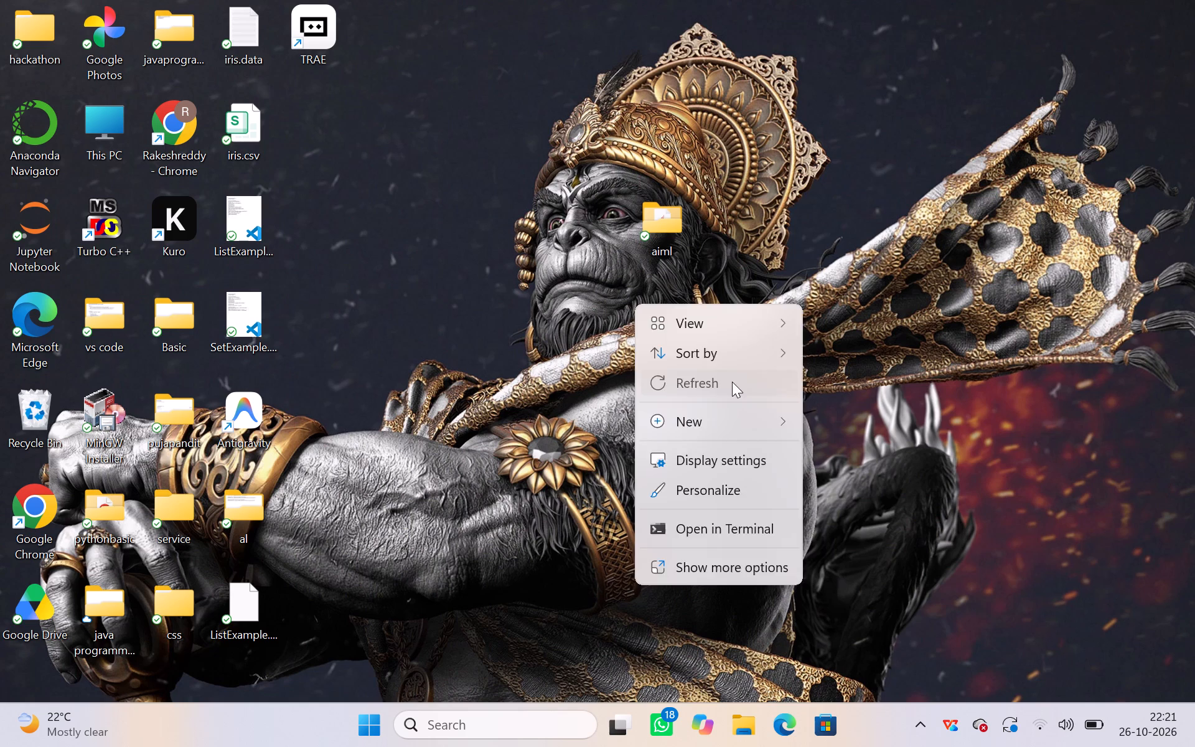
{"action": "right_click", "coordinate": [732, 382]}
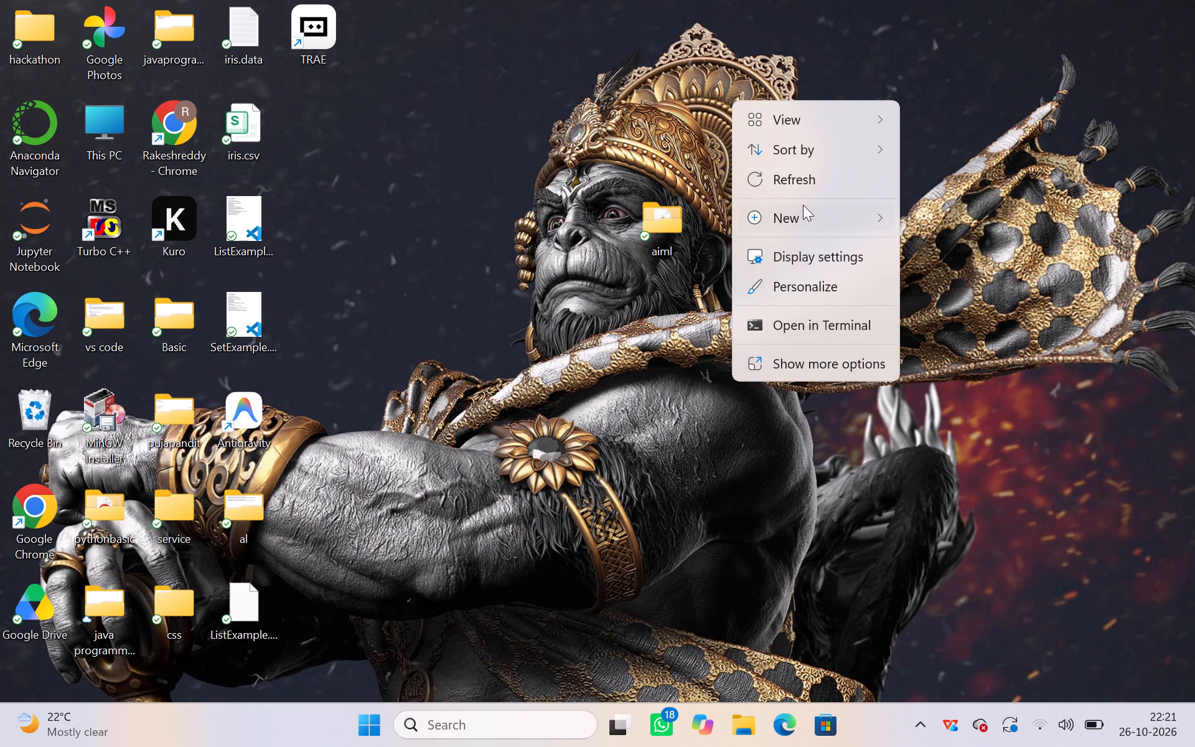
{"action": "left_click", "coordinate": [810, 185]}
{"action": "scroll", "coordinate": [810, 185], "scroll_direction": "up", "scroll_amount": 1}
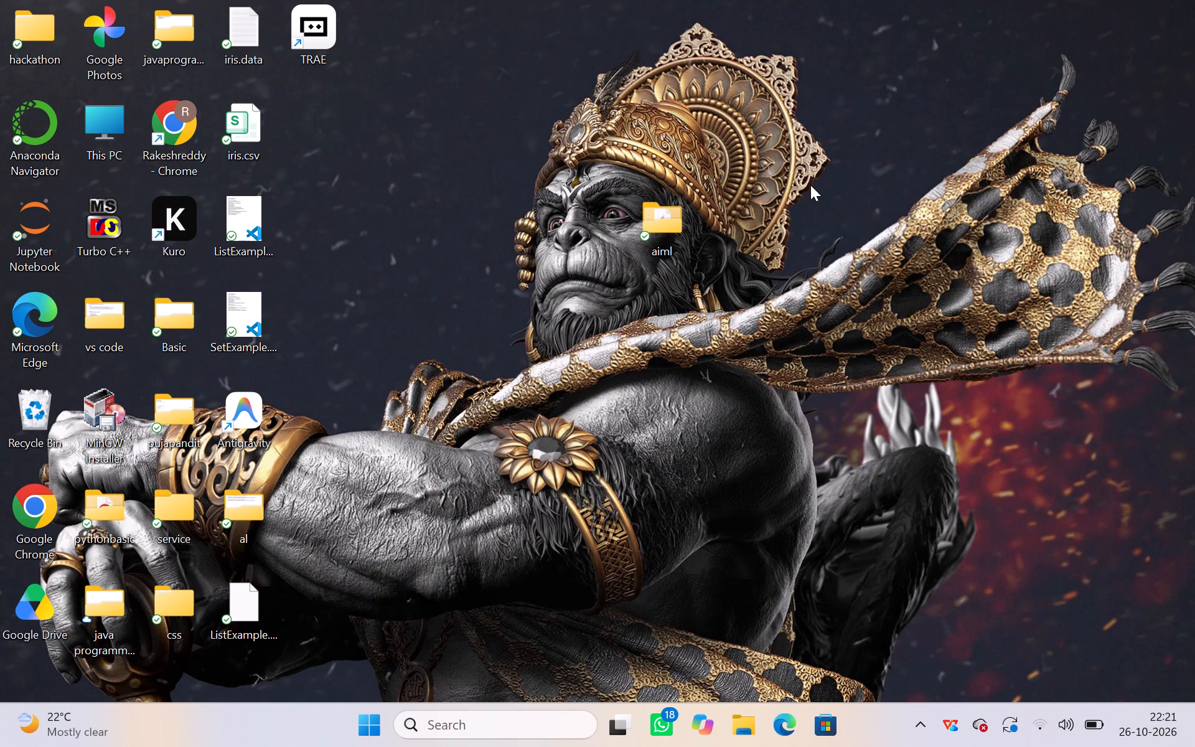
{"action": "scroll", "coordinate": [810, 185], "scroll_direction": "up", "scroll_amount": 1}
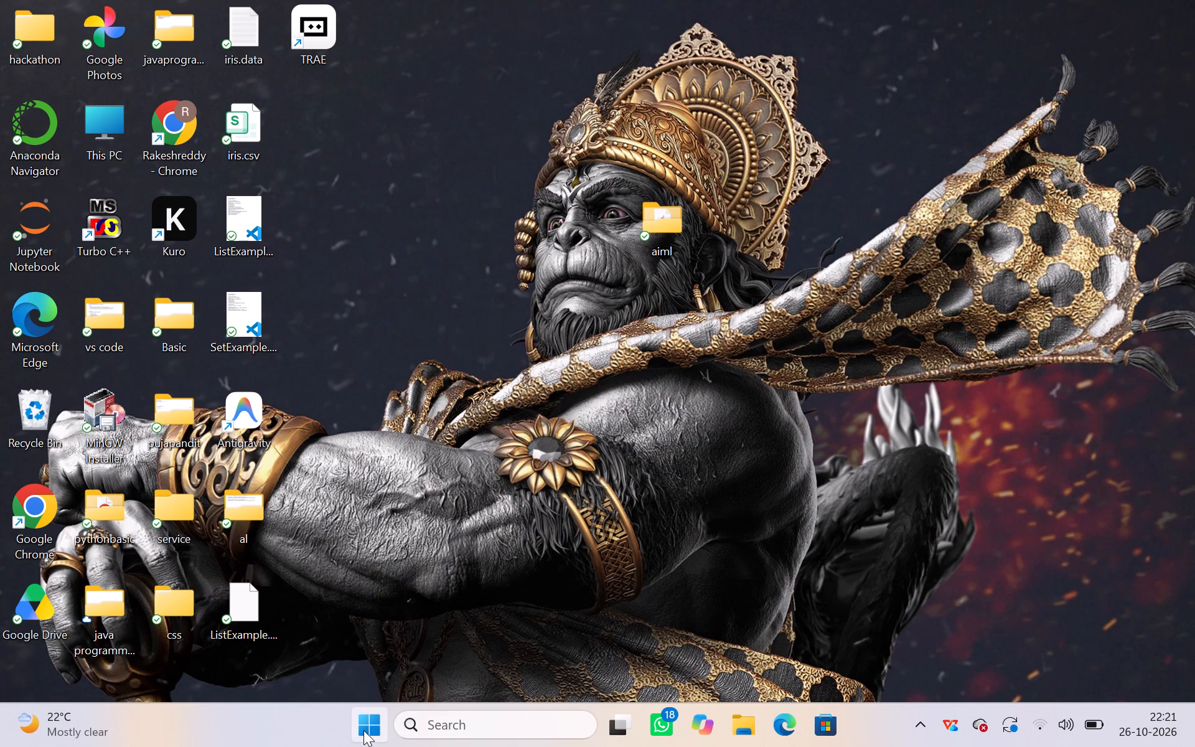
Open the computer's power options.
{"action": "left_click", "coordinate": [367, 732]}
{"action": "left_click", "coordinate": [711, 660]}
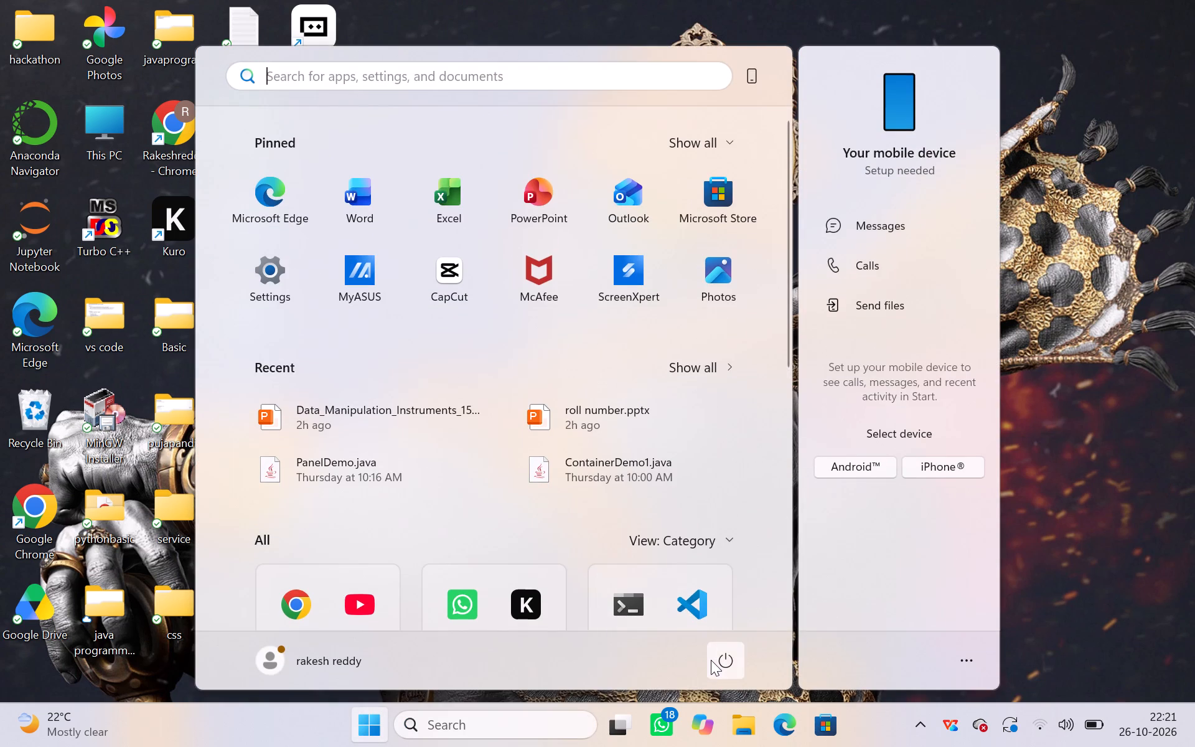